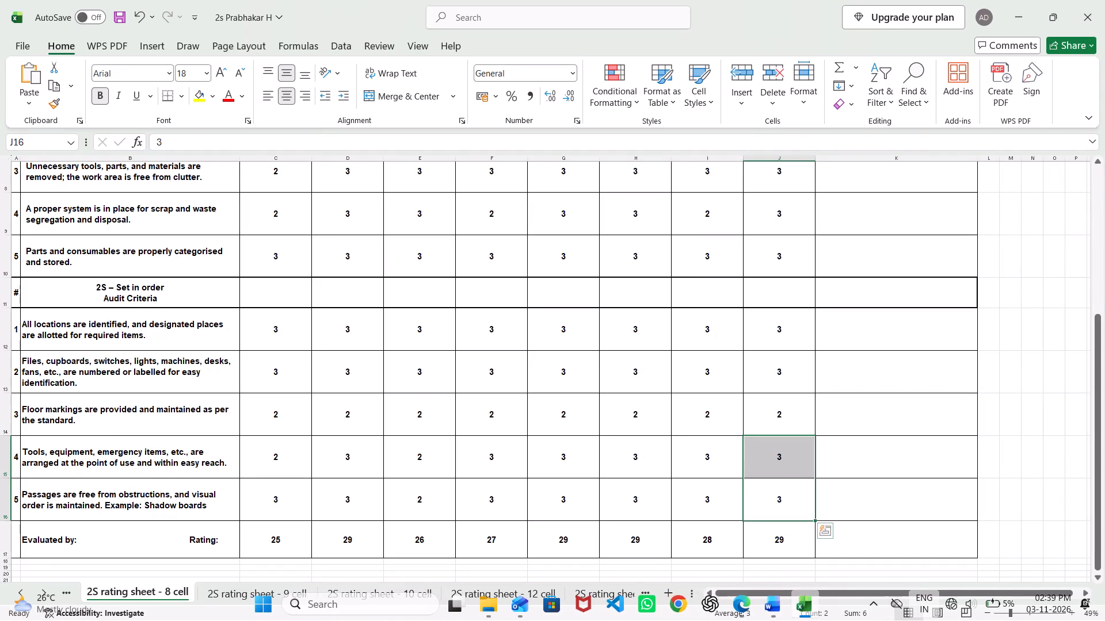
# Turn on the computer's Wi-Fi.
pyautogui.click(946, 609)
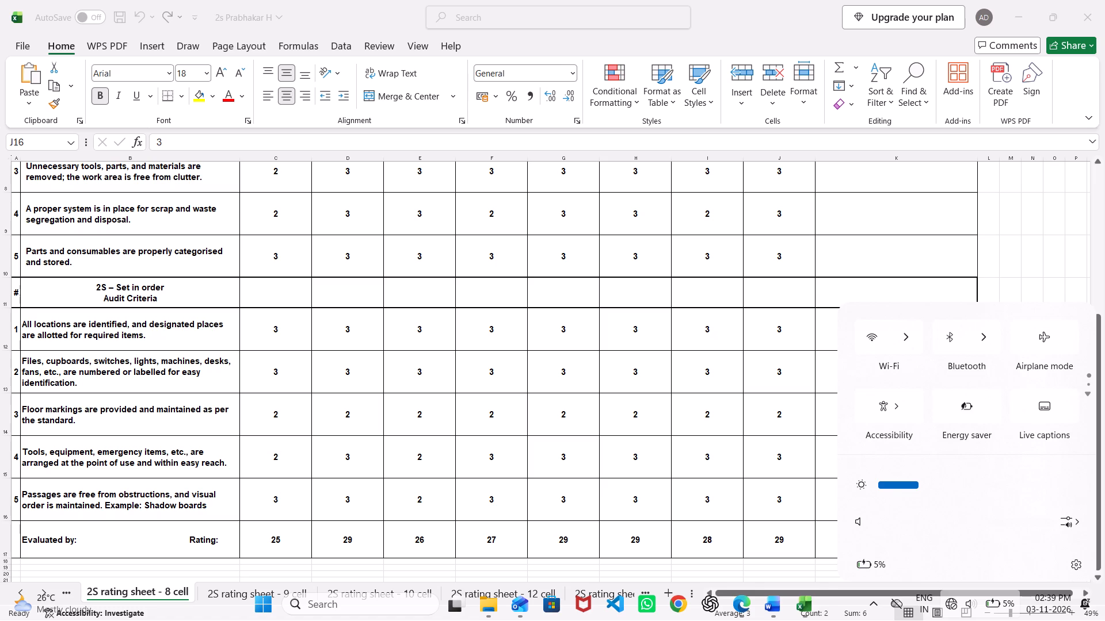
pyautogui.click(951, 602)
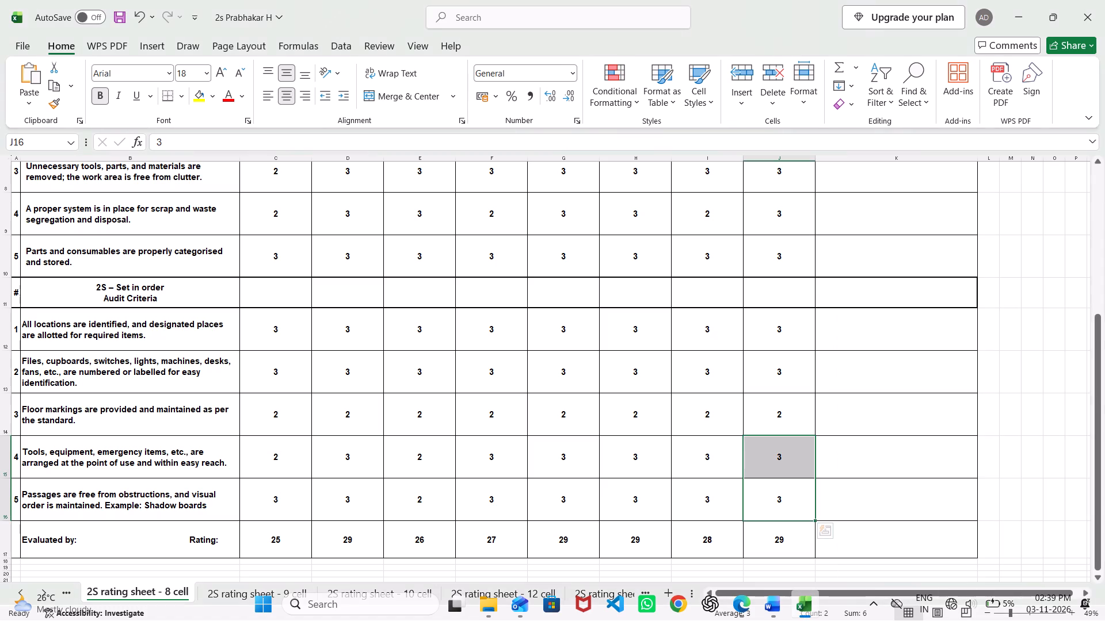
pyautogui.click(948, 602)
pyautogui.click(880, 330)
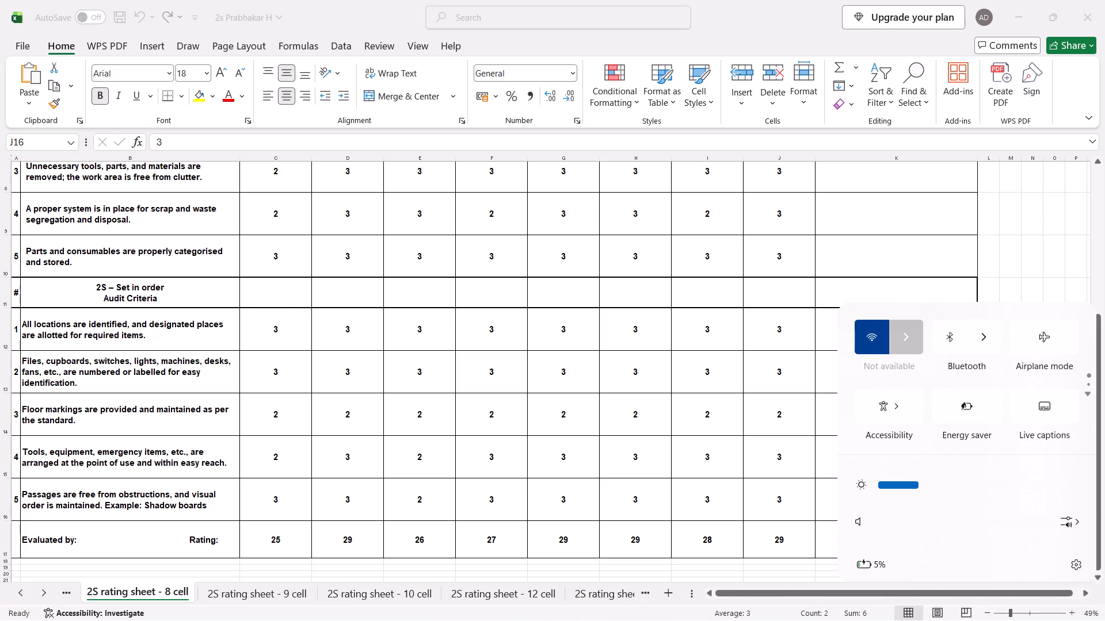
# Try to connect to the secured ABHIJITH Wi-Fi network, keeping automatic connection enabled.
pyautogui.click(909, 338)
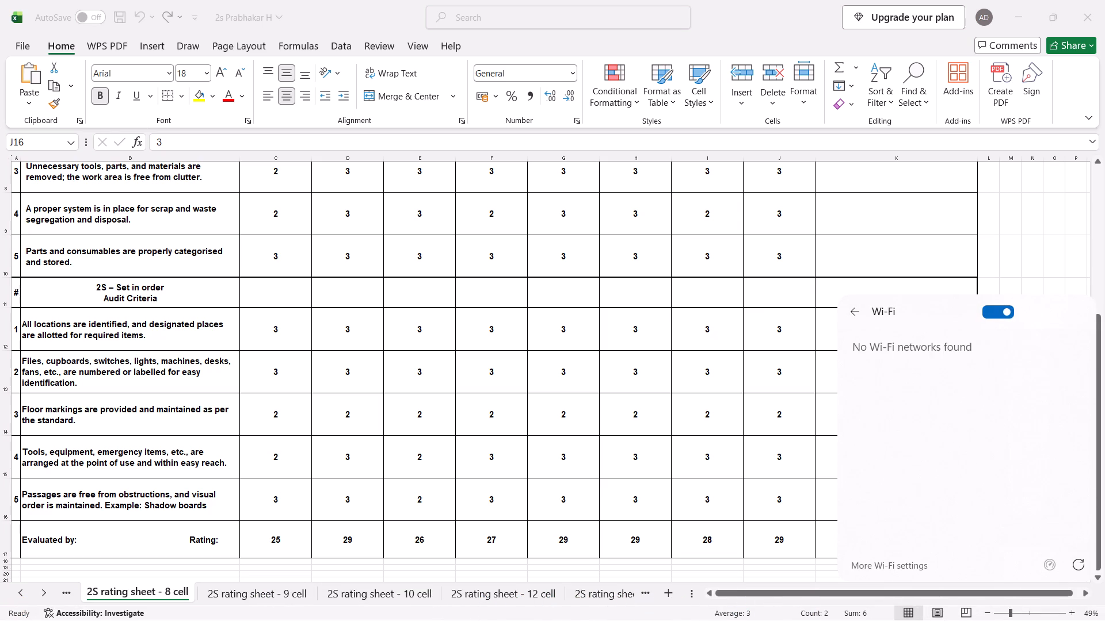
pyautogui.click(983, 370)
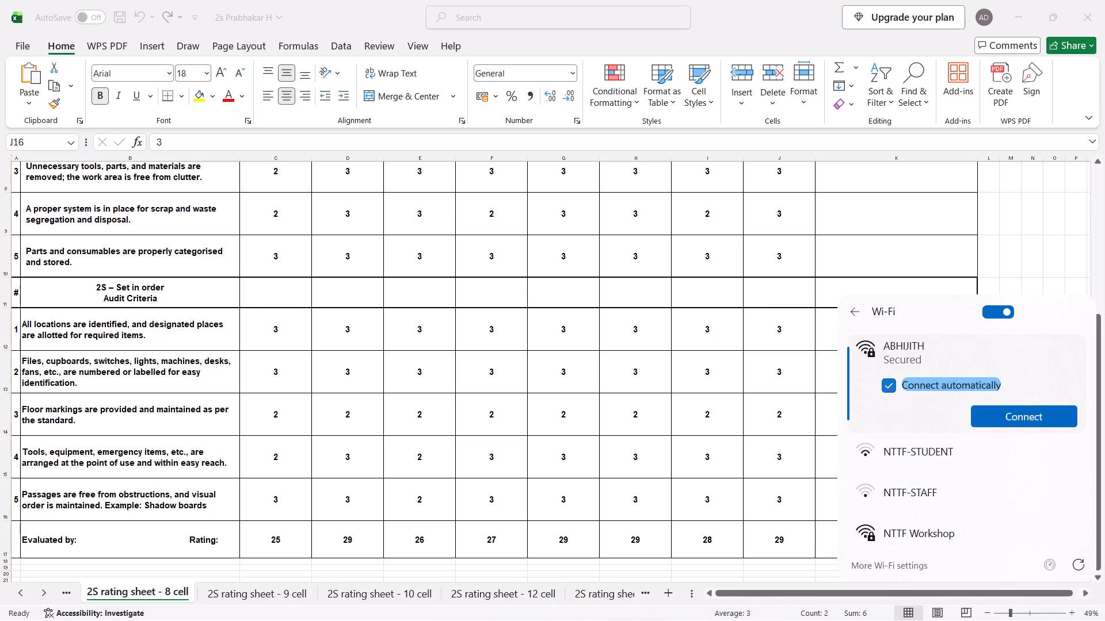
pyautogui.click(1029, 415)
# Refresh the list of available Wi-Fi networks and connect to the secured ABHIJITH network with automatic connection enabled.
pyautogui.scroll(2, 967, 440)
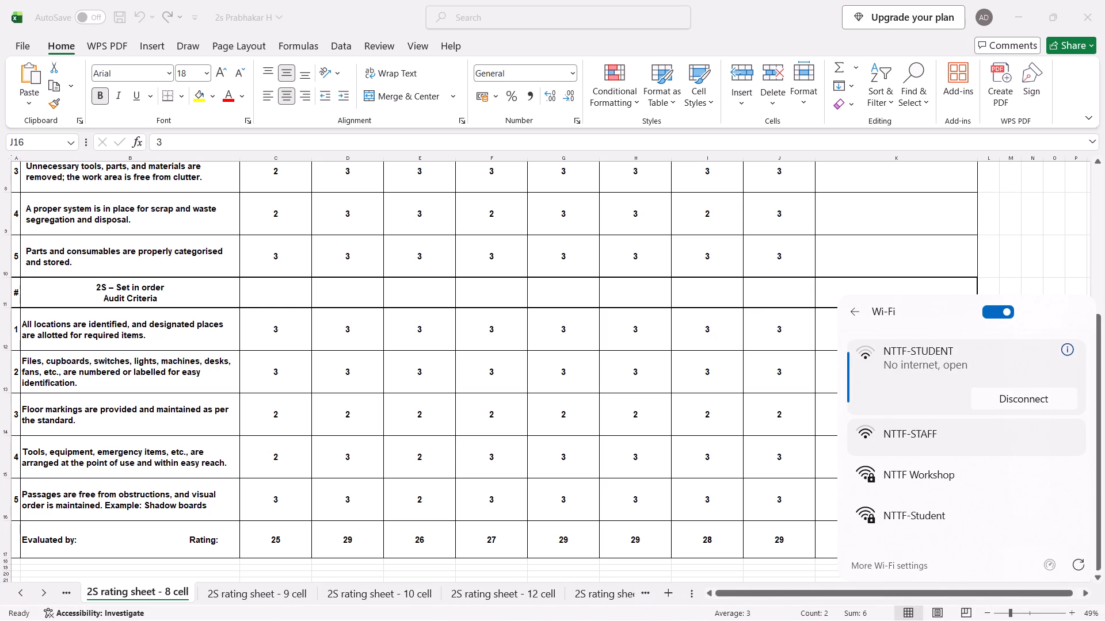
pyautogui.scroll(2, 967, 440)
pyautogui.scroll(-7, 967, 440)
pyautogui.scroll(4, 967, 440)
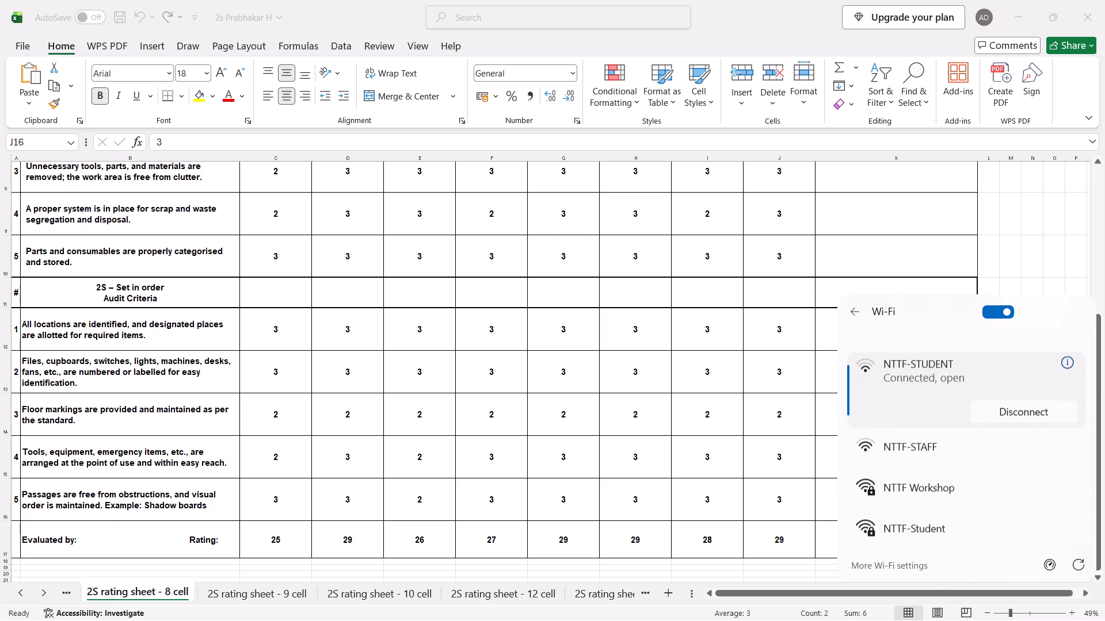
pyautogui.click(1072, 559)
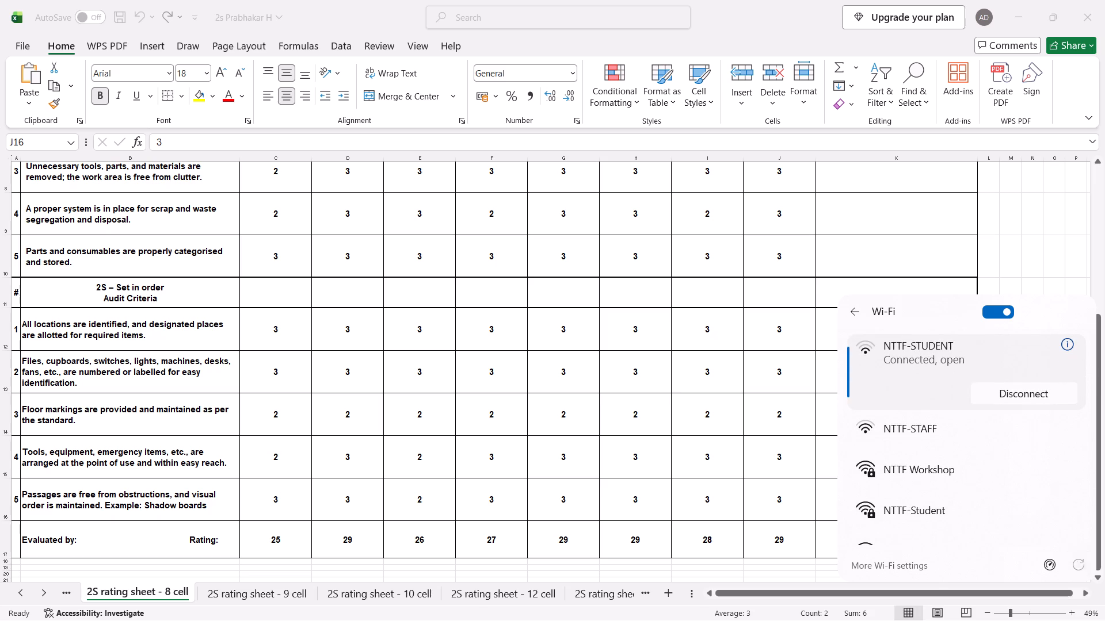
pyautogui.click(946, 427)
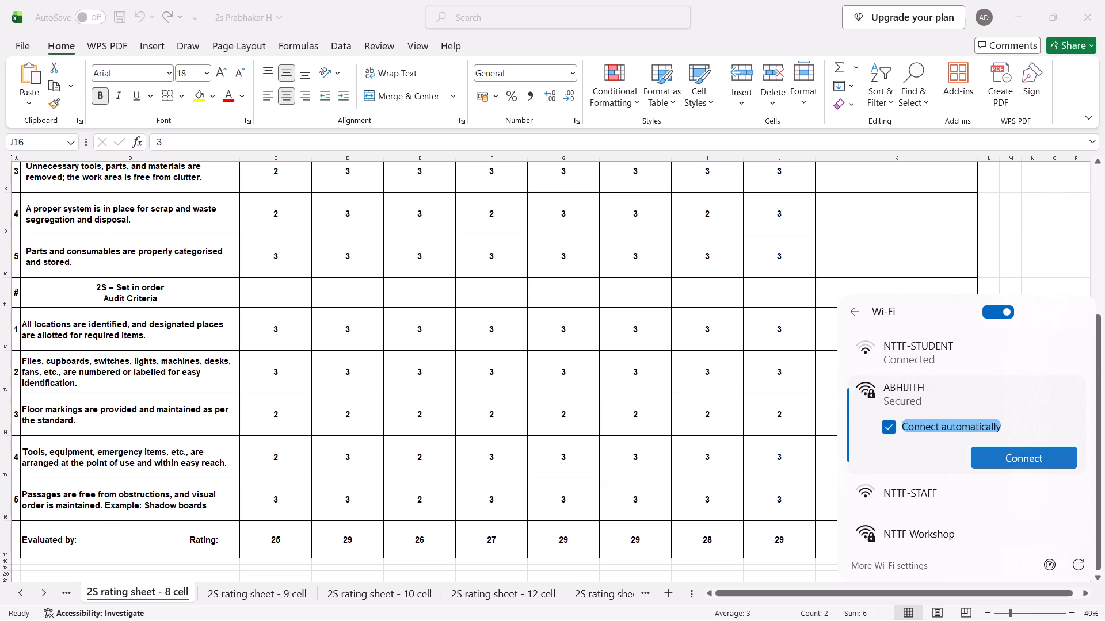
pyautogui.click(1007, 453)
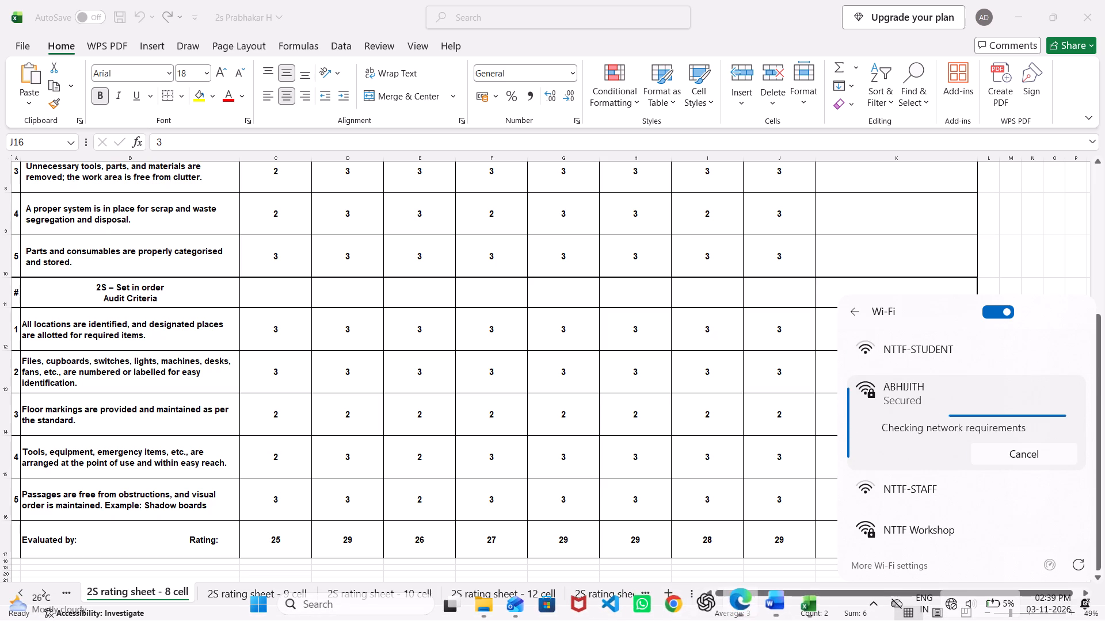
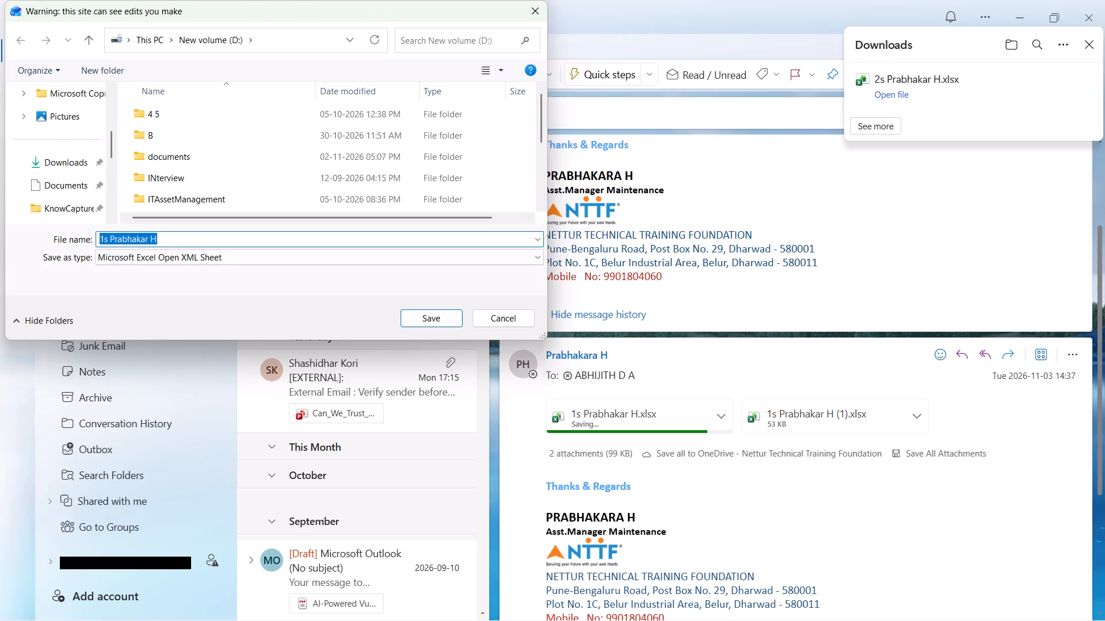
# Choose the Downloads folder as the save location for the 1s Excel workbook attached to the maintenance manager's email.
pyautogui.scroll(1, 74, 160)
pyautogui.hscroll(1, 71, 168)
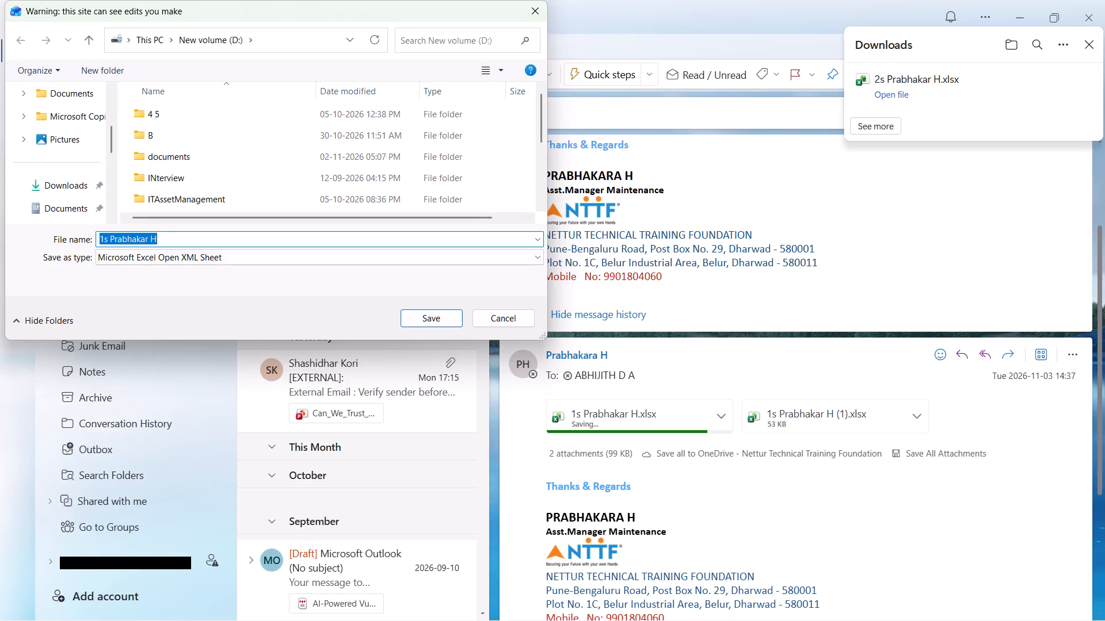
pyautogui.hscroll(1, 71, 168)
pyautogui.scroll(-2, 80, 162)
pyautogui.click(73, 179)
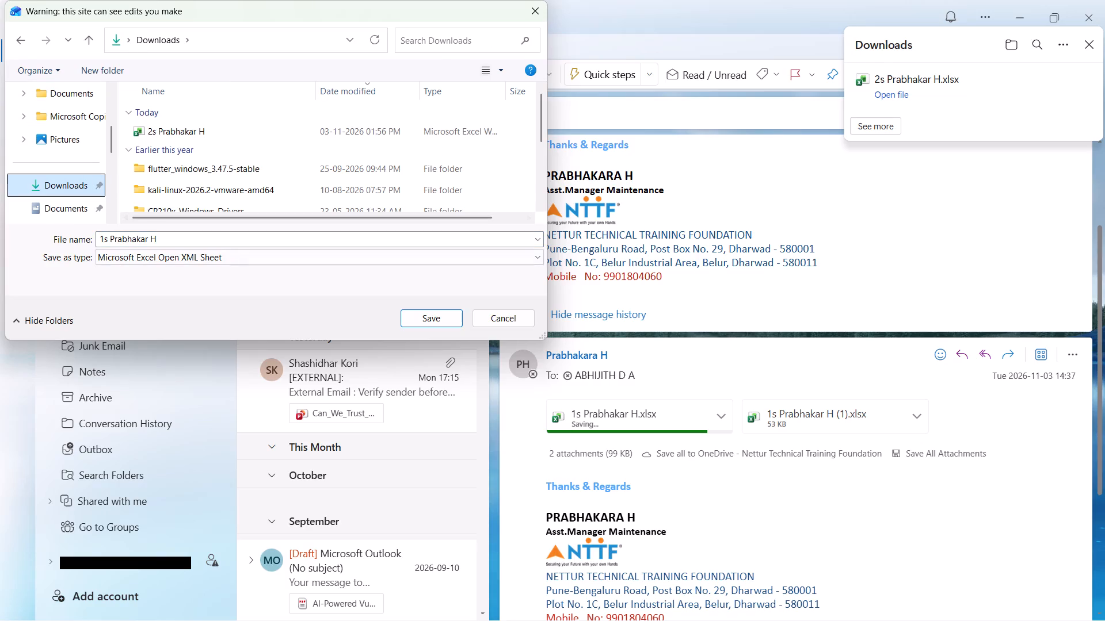
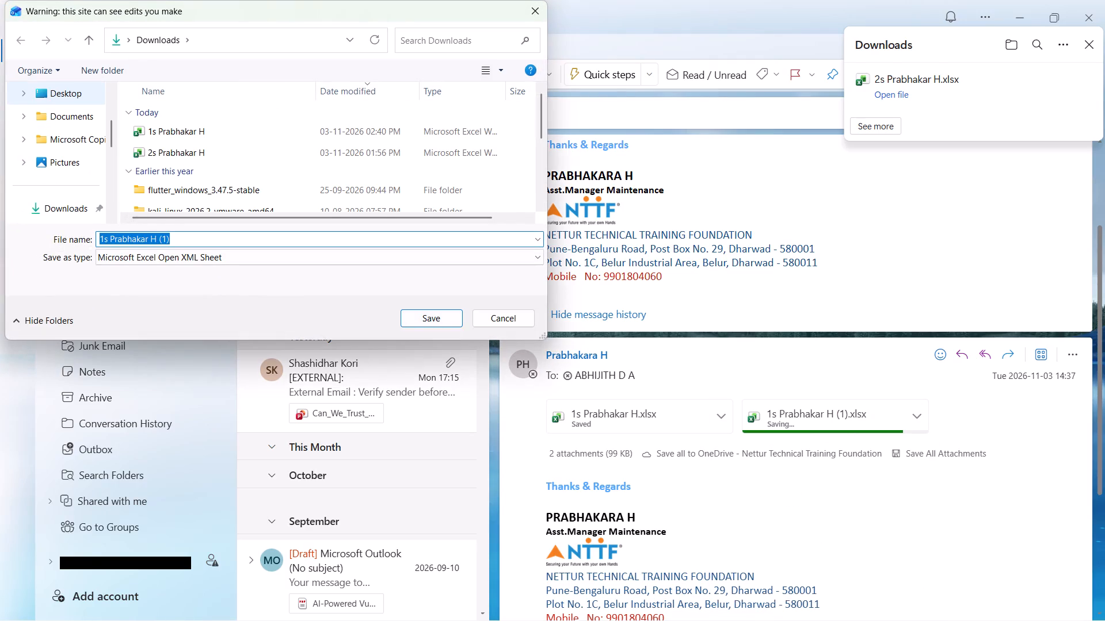
# Choose the Downloads folder as the save location for the second 1s Excel workbook attachment, the one numbered (1).
pyautogui.scroll(-1, 42, 172)
pyautogui.click(63, 202)
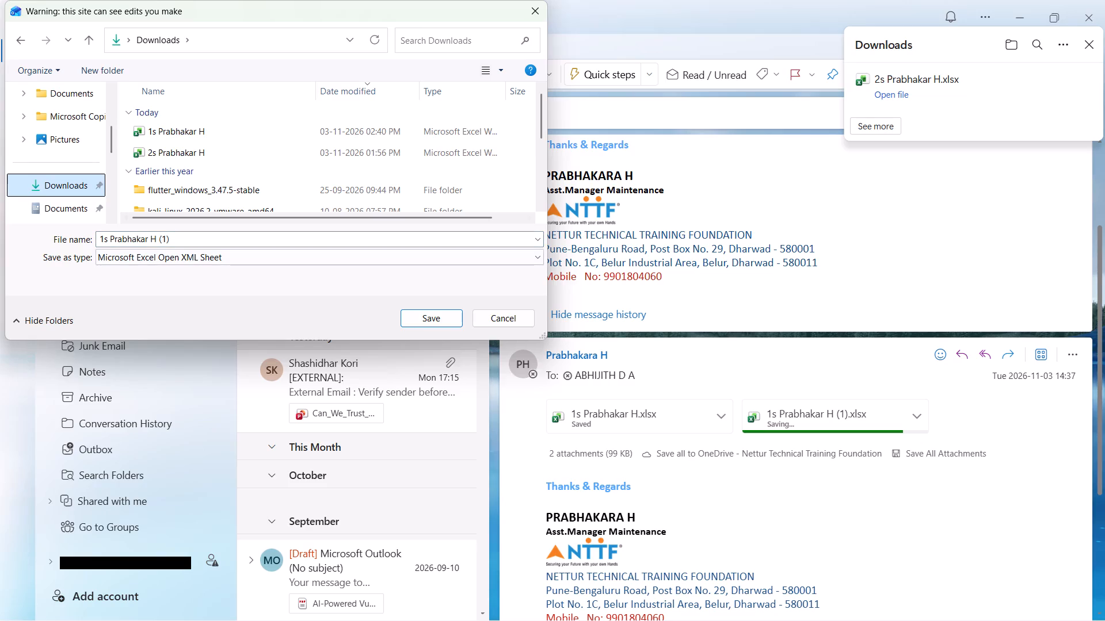
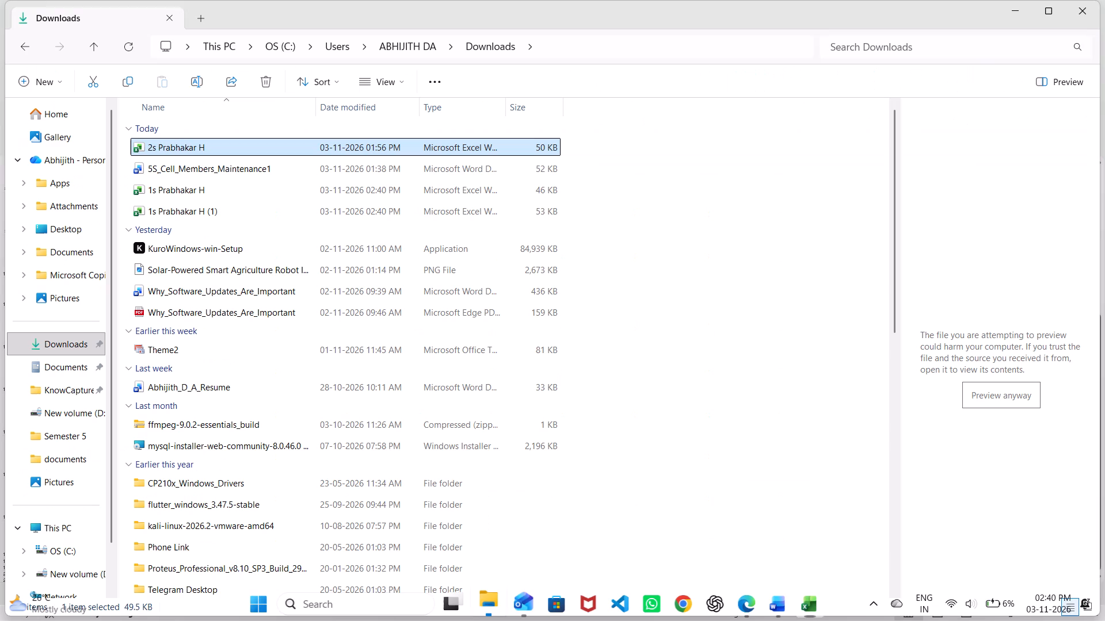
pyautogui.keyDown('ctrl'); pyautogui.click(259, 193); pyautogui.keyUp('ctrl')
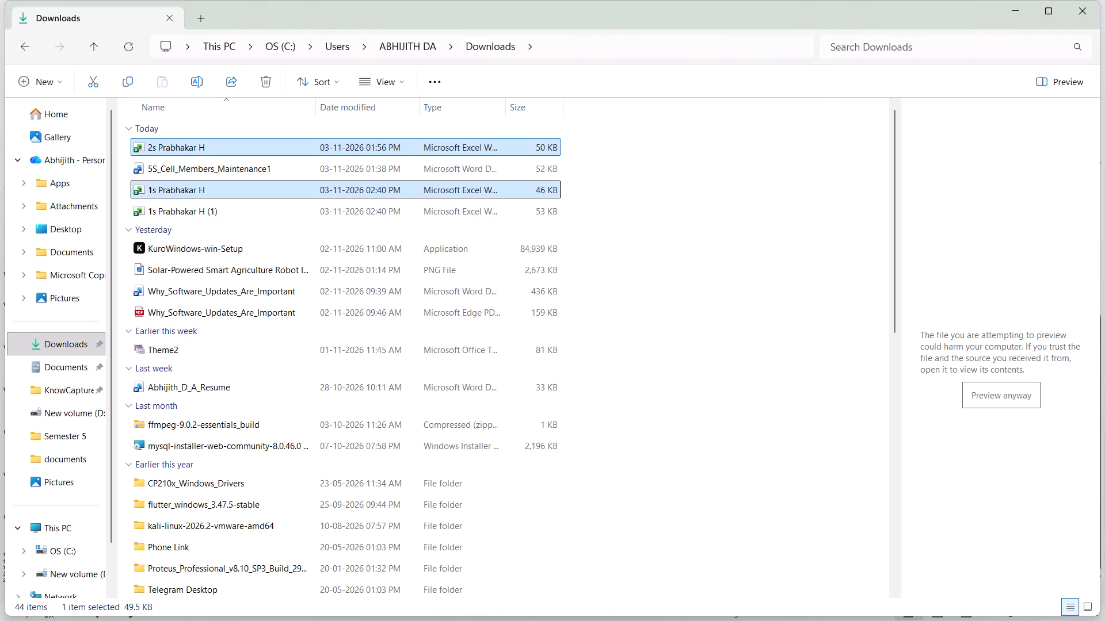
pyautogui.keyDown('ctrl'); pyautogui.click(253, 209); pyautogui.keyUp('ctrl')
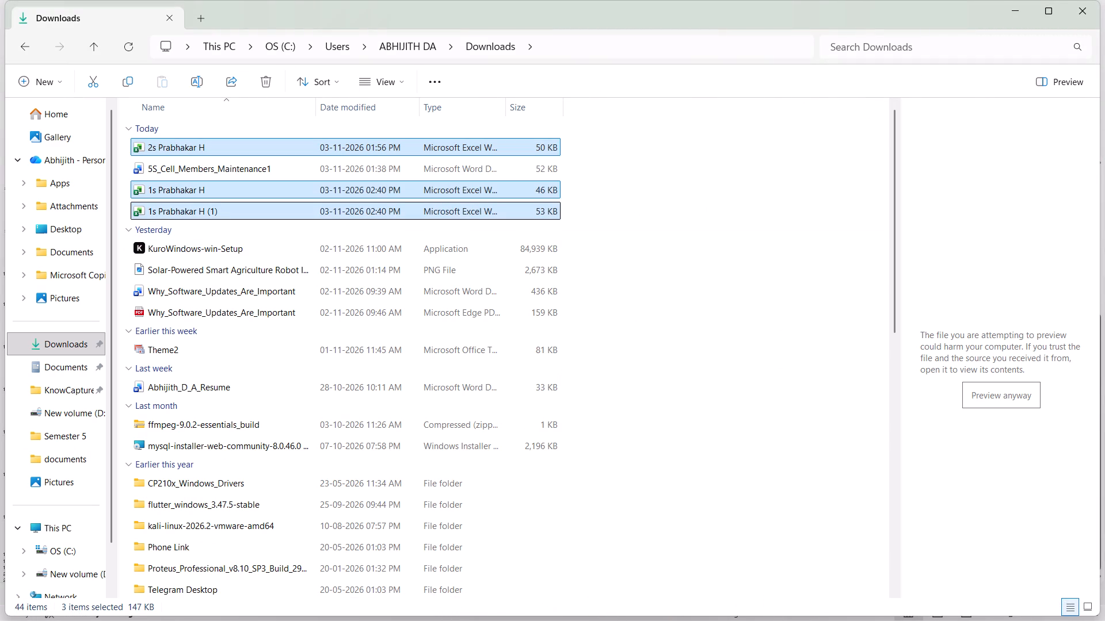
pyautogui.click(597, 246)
# Open the two 1s Excel workbooks in Downloads together, the original and the one numbered (1).
pyautogui.keyDown('ctrl'); pyautogui.click(421, 187); pyautogui.keyUp('ctrl')
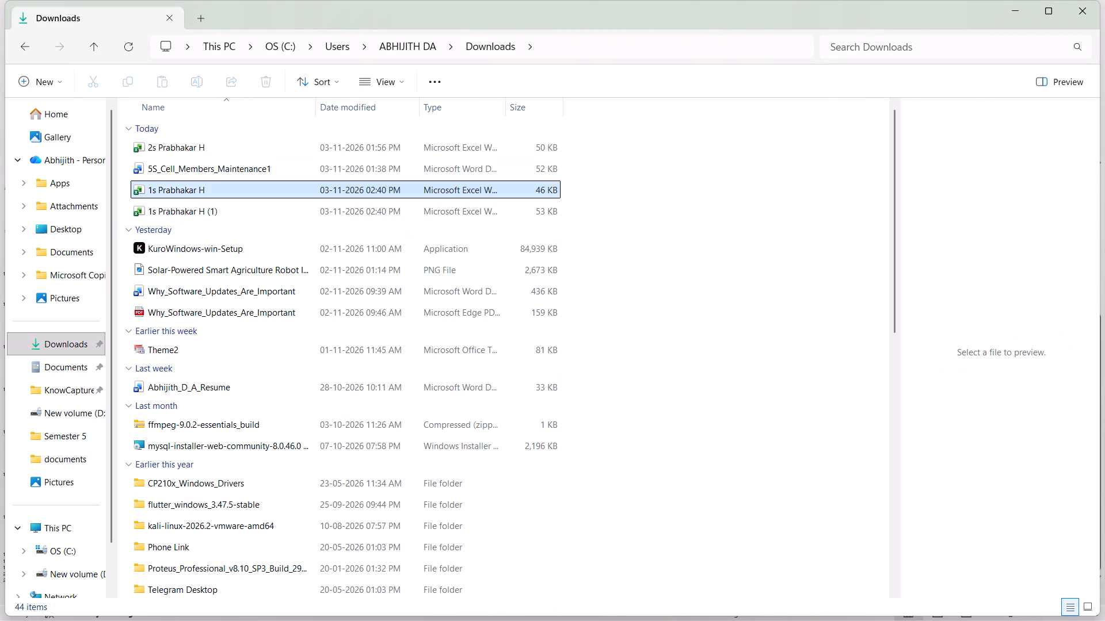
pyautogui.keyDown('ctrl'); pyautogui.click(377, 206); pyautogui.keyUp('ctrl')
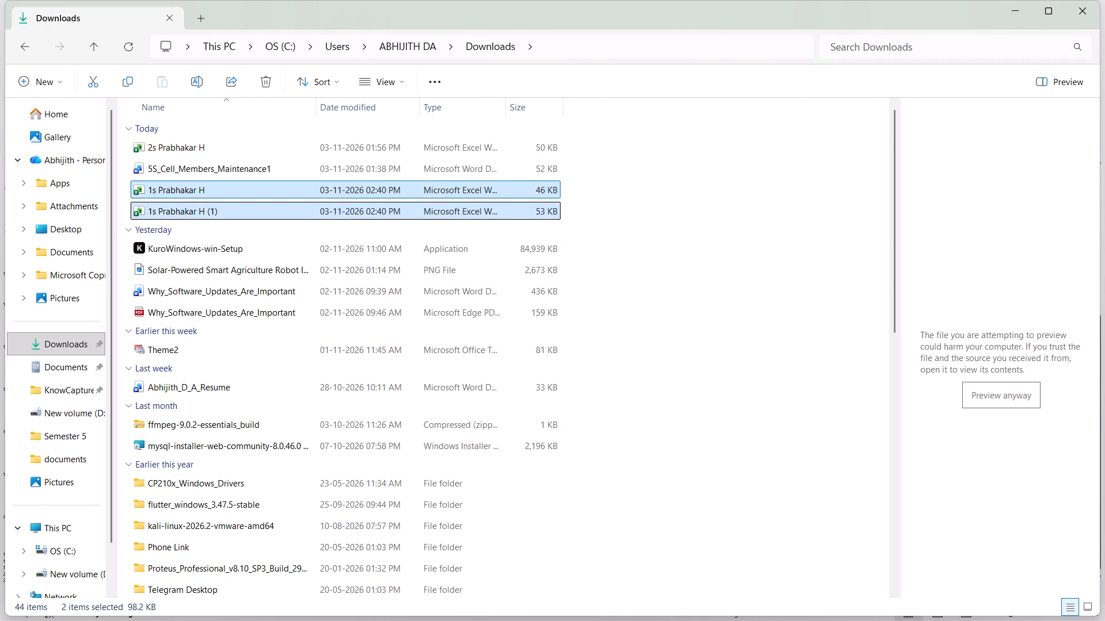
pyautogui.press('Return')
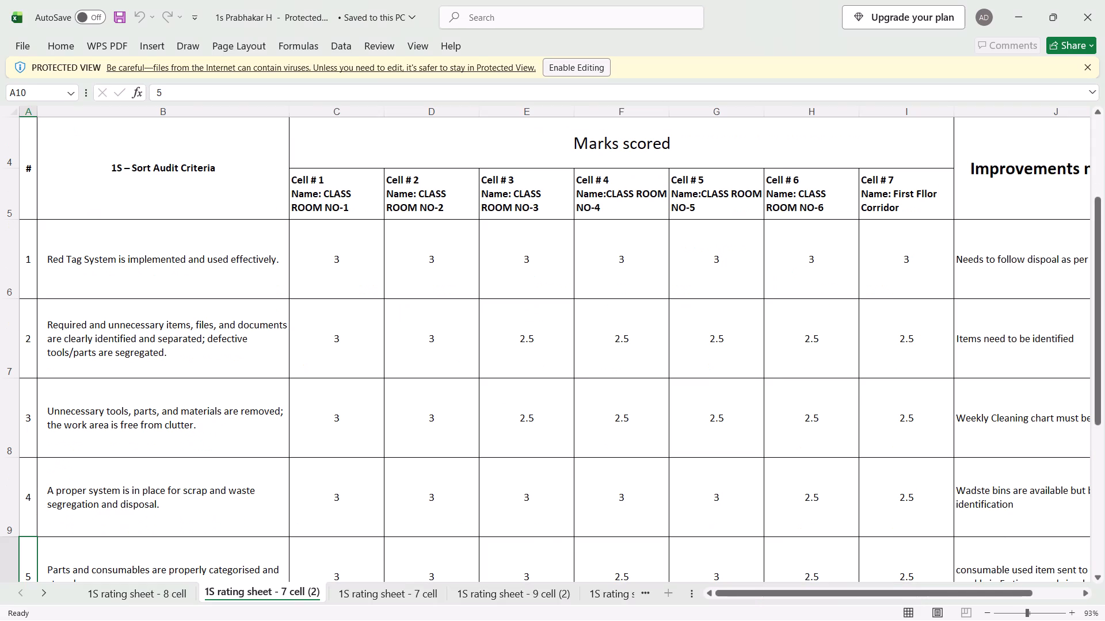
# Enable editing in the protected 1S workbook and open its "1S rating sheet - 8 cell" sheet.
pyautogui.click(582, 69)
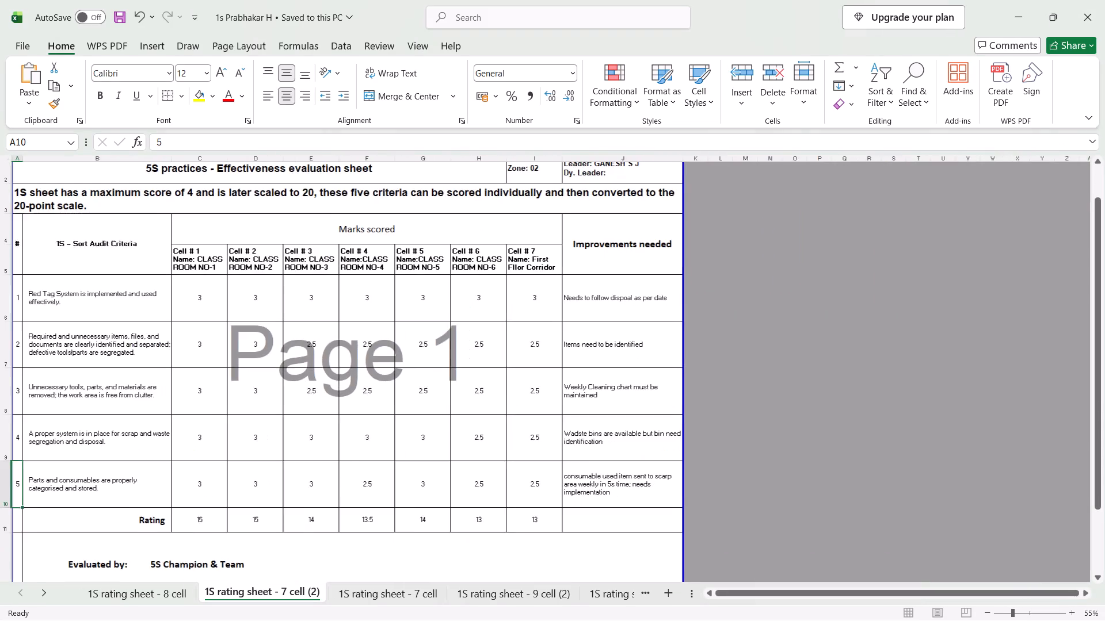
pyautogui.click(540, 311)
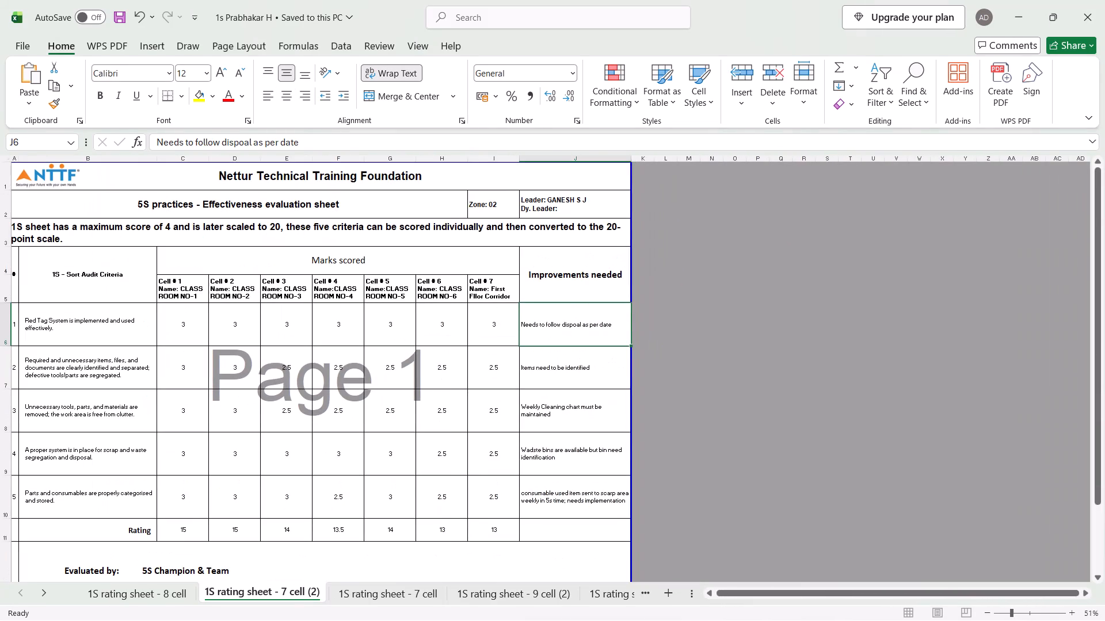
pyautogui.click(698, 345)
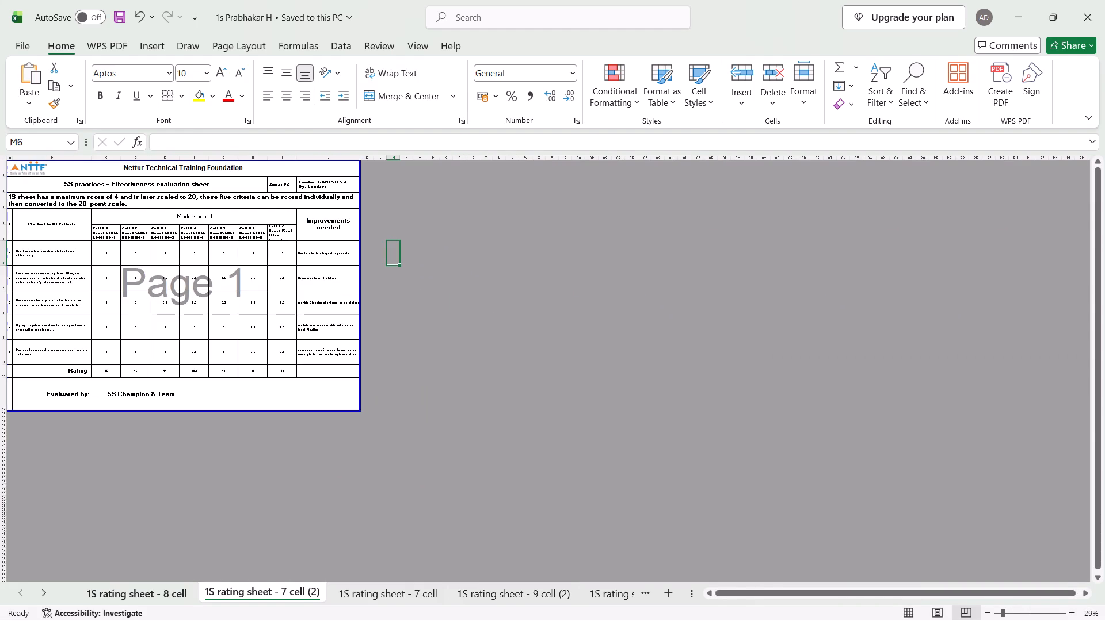
pyautogui.click(184, 591)
pyautogui.hscroll(5, 294, 509)
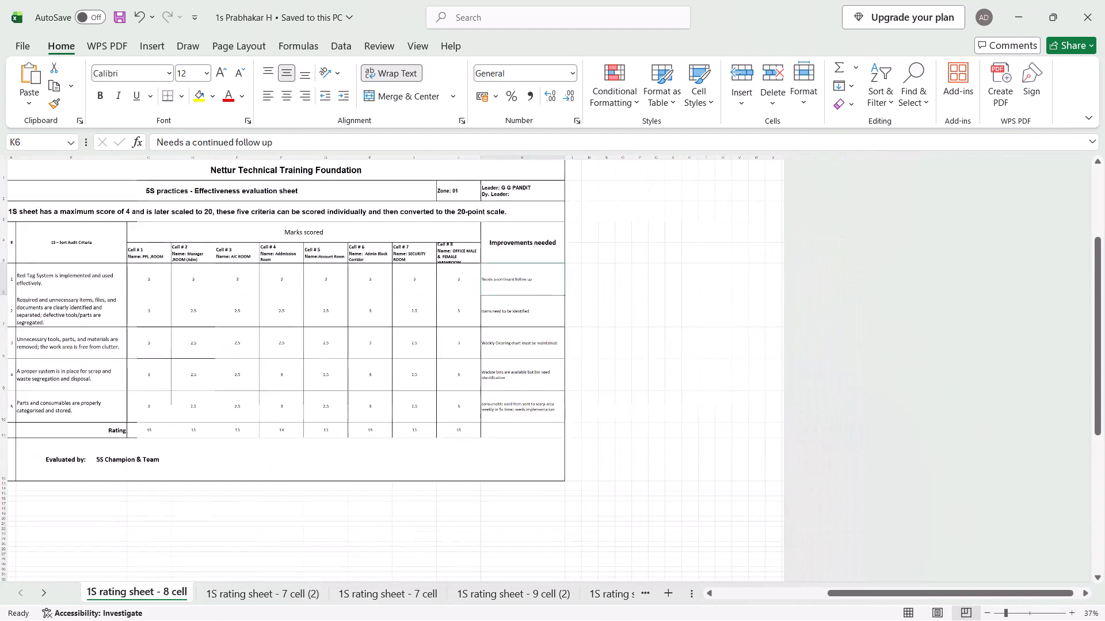
# Switch to the 1S workbook copy marked (1) and enable editing in it.
pyautogui.click(1025, 24)
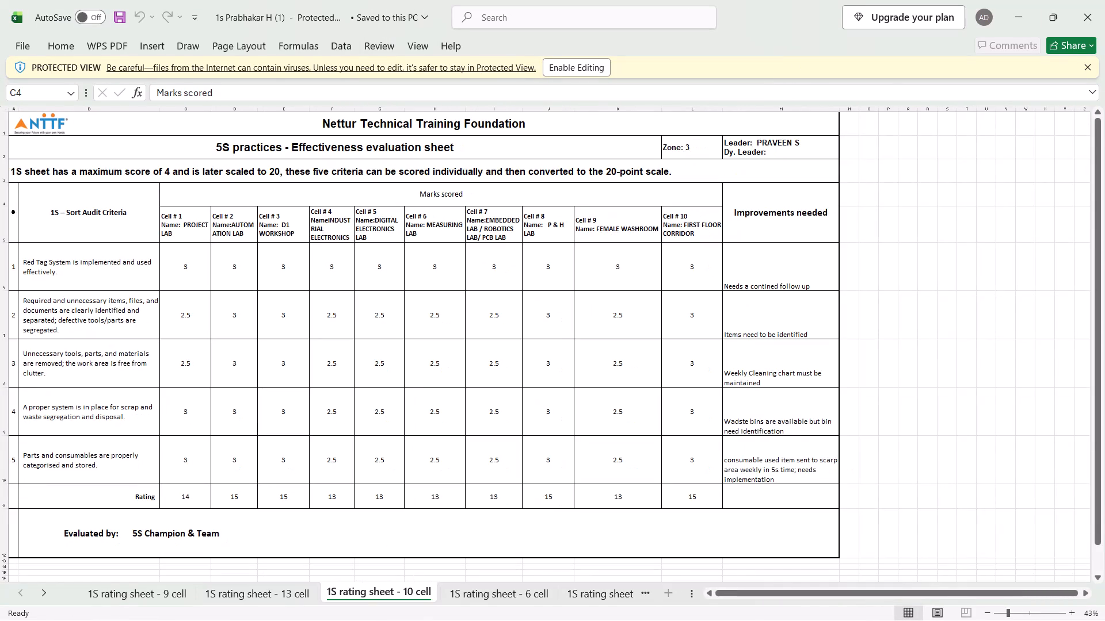
pyautogui.click(588, 72)
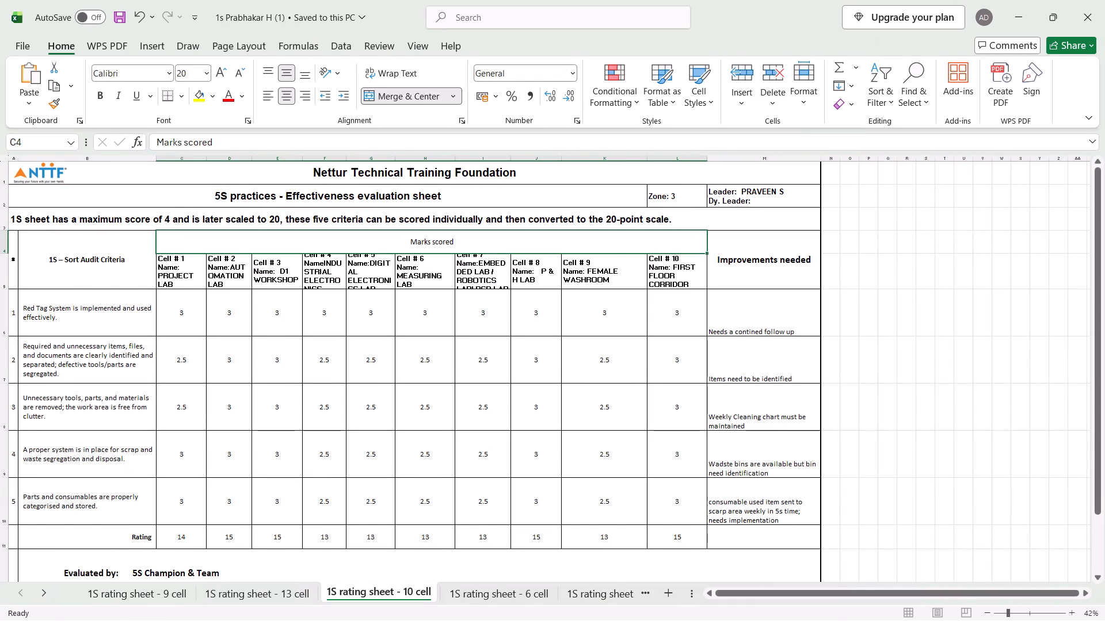
pyautogui.click(92, 592)
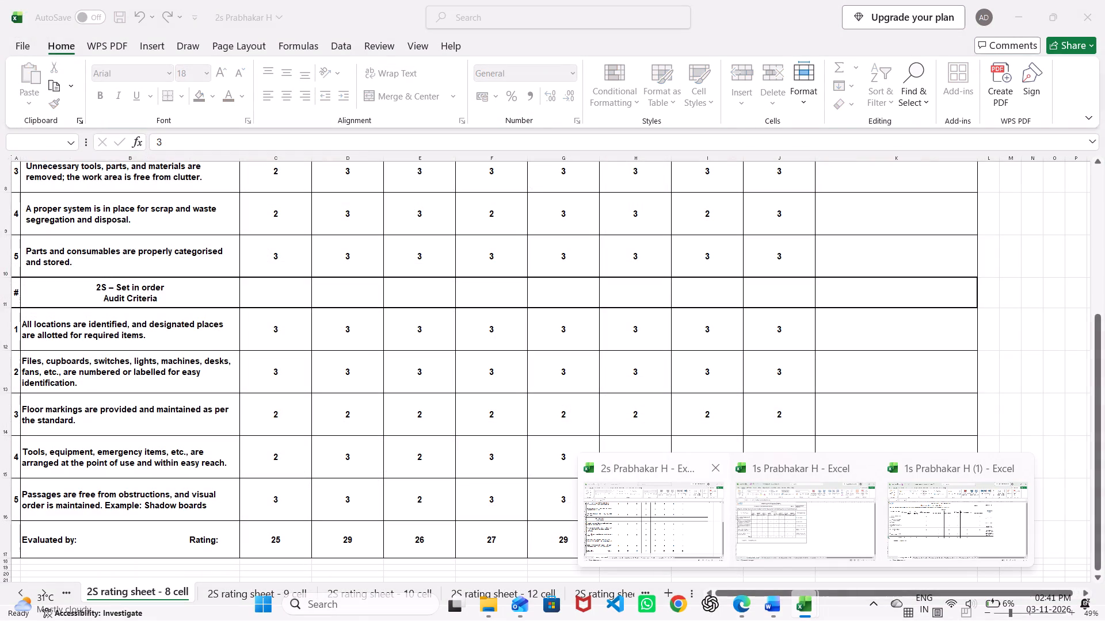
# Switch to the 2S workbook and open its "2S rating sheet - 4 cell" sheet.
pyautogui.click(665, 514)
pyautogui.scroll(2, 622, 440)
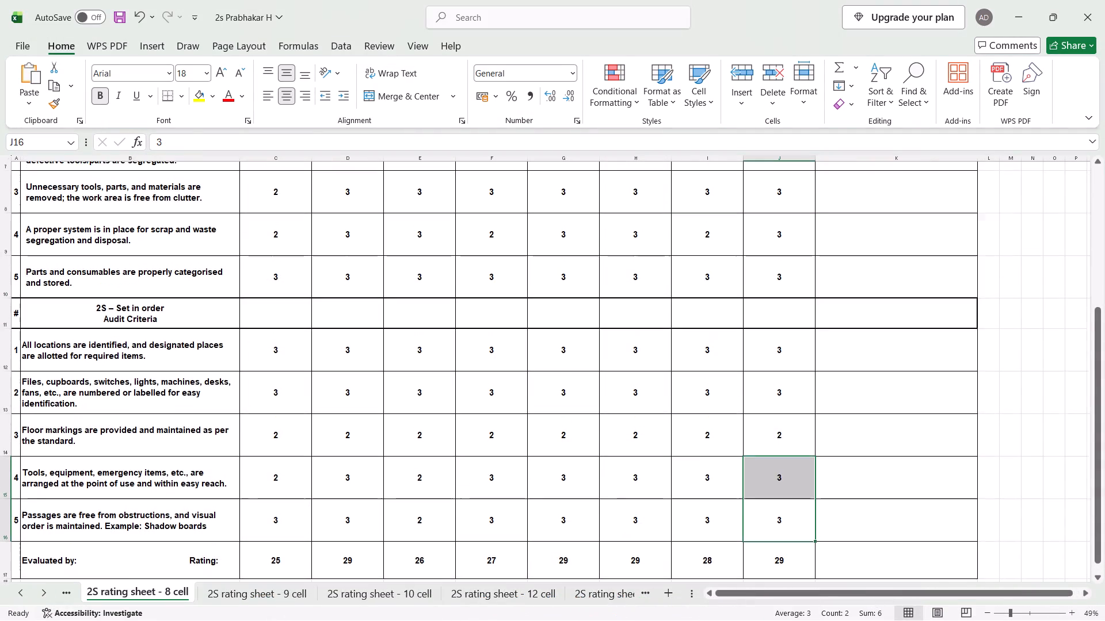
pyautogui.scroll(2, 622, 440)
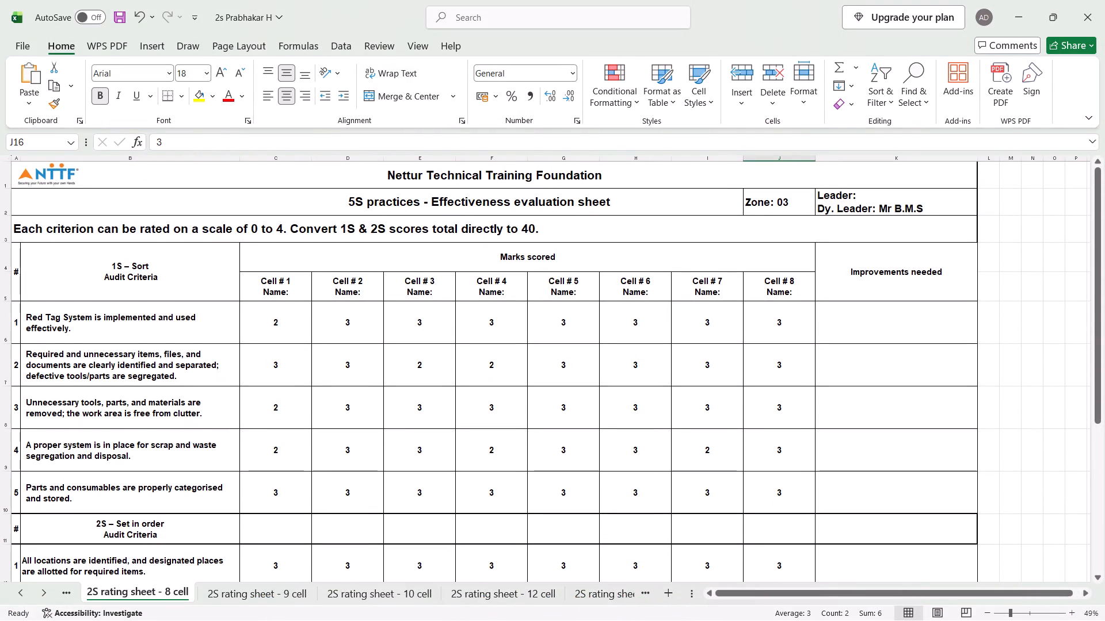
pyautogui.doubleClick(27, 591)
pyautogui.click(114, 590)
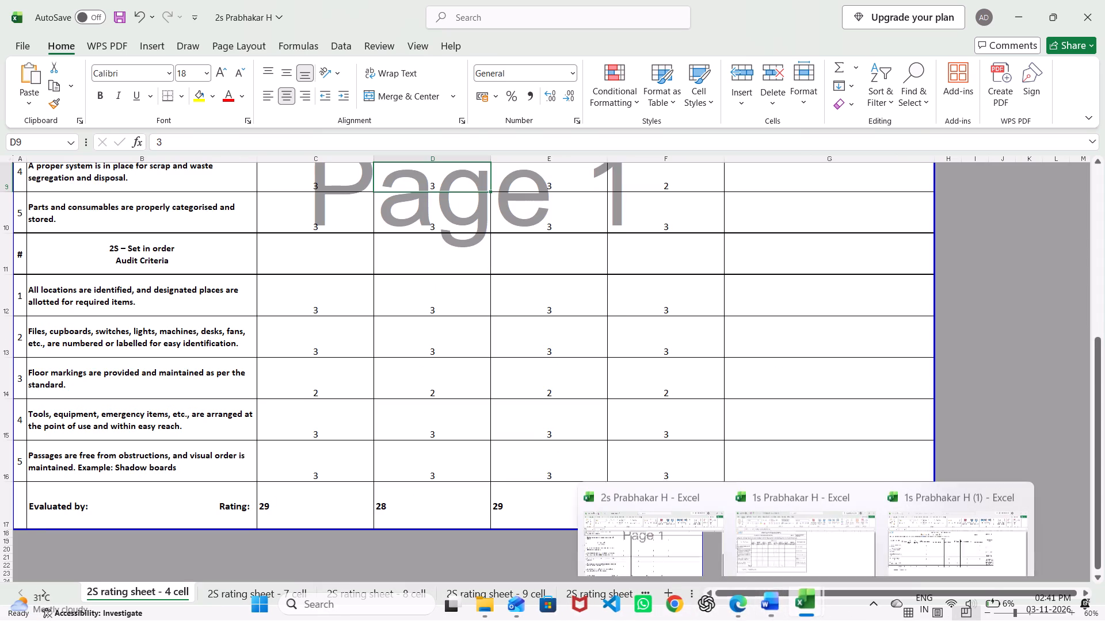
# Switch to the 1S workbook without the (1) suffix and open its "1S rating sheet - 4 cell" sheet.
pyautogui.click(832, 534)
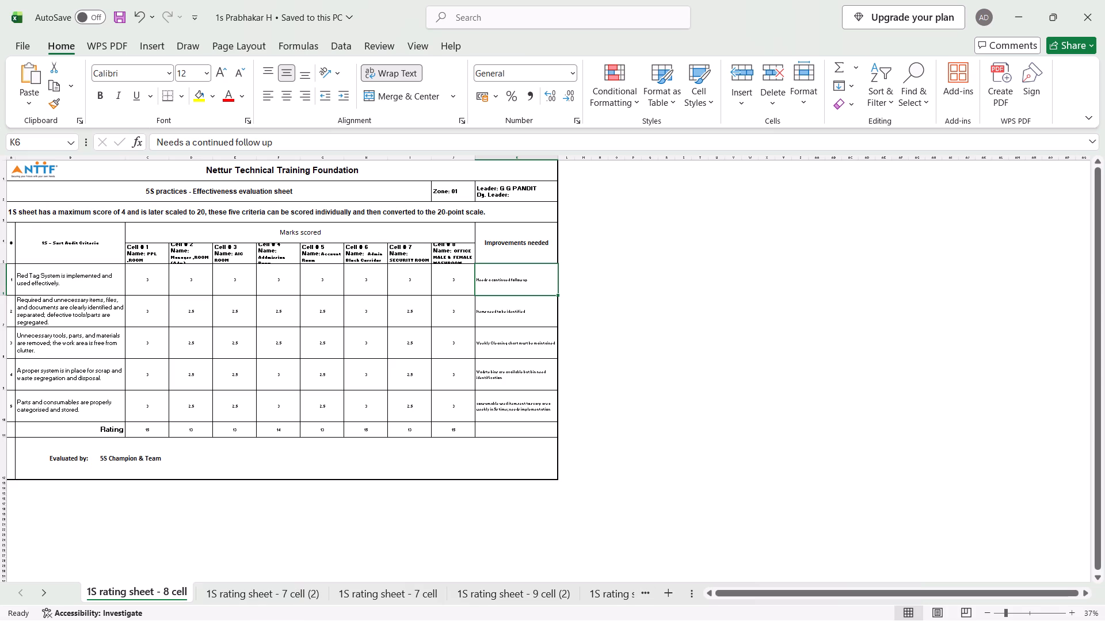
pyautogui.hscroll(-2, 555, 591)
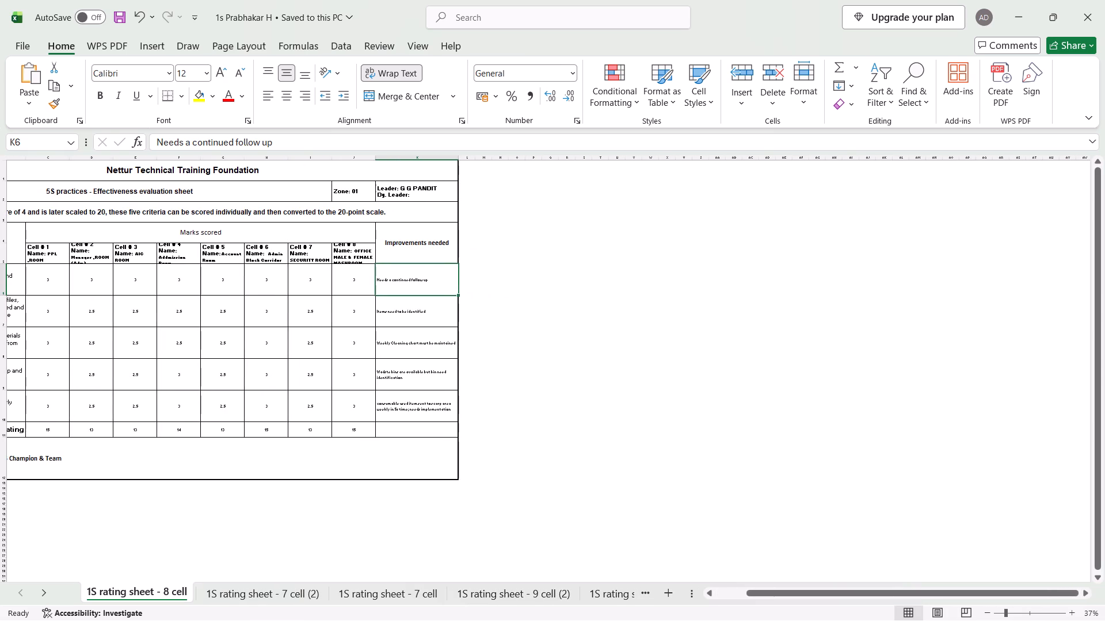
pyautogui.tripleClick(49, 591)
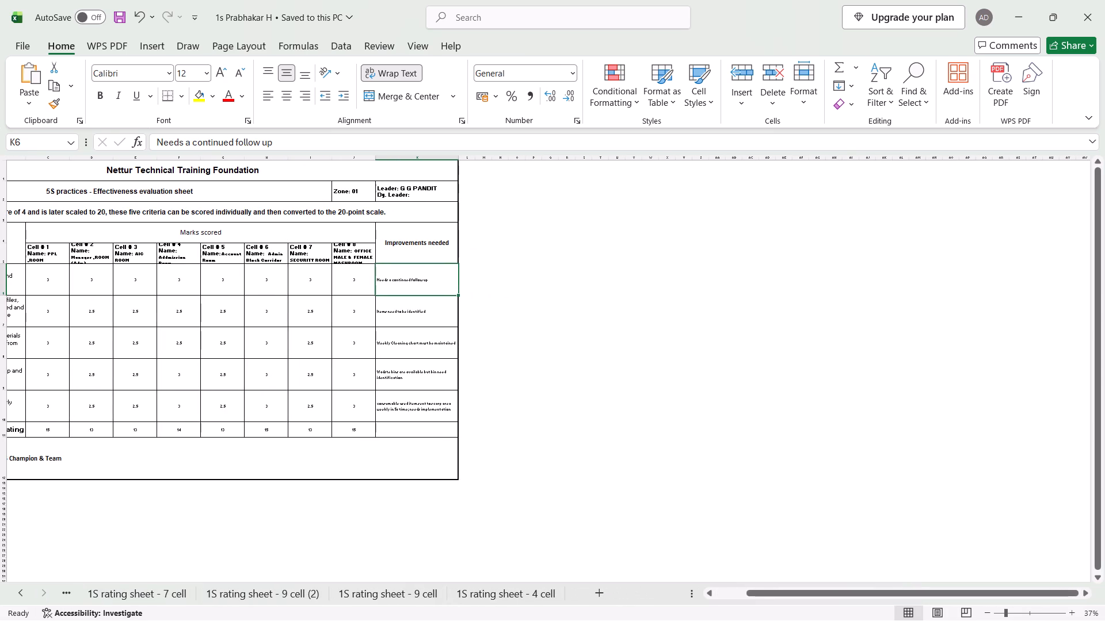
pyautogui.click(510, 601)
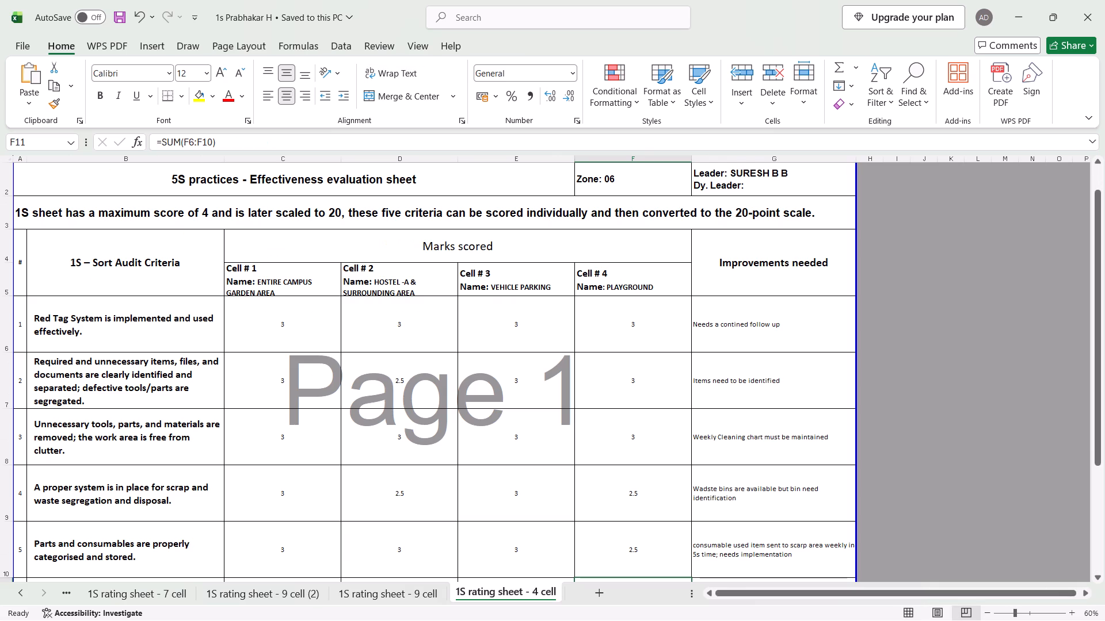
# Copy only the leader's name from the Leader cell G2 of the 1S 4-cell sheet.
pyautogui.scroll(1, 778, 461)
pyautogui.click(797, 212)
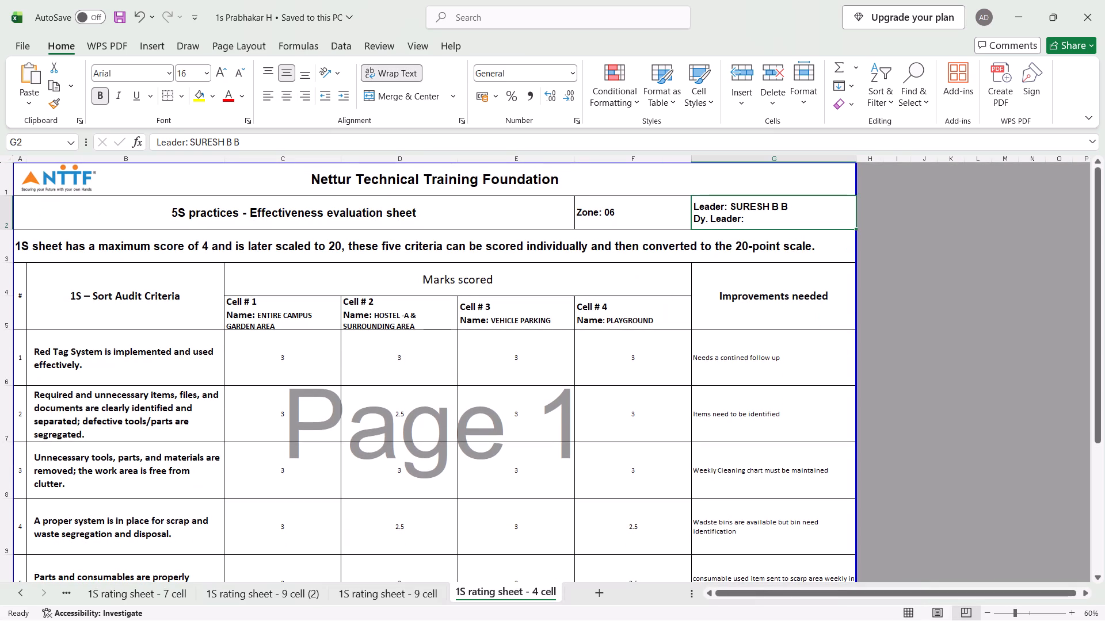
pyautogui.click(792, 208)
pyautogui.click(783, 207)
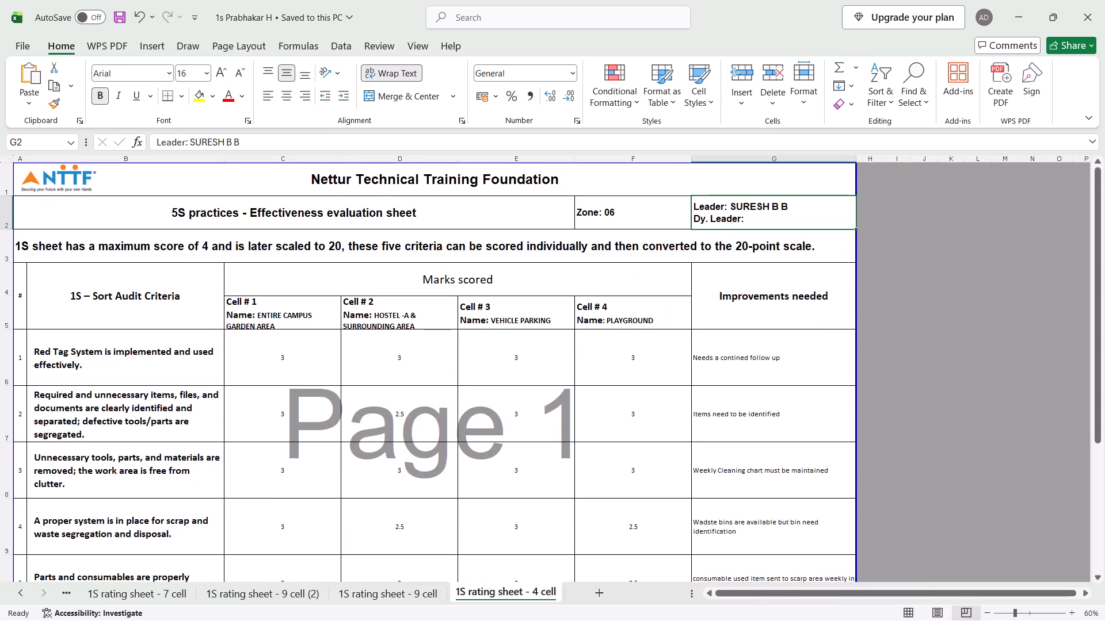
pyautogui.doubleClick(783, 207)
pyautogui.moveTo(787, 206); pyautogui.dragTo(731, 212)
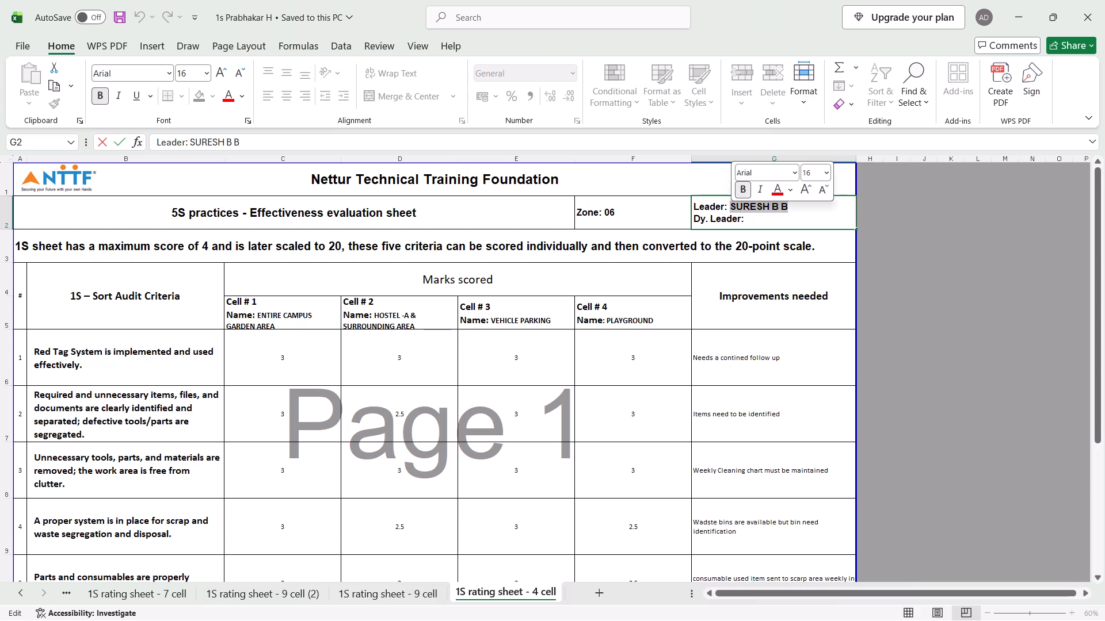
pyautogui.hotkey('ctrl', 'c')
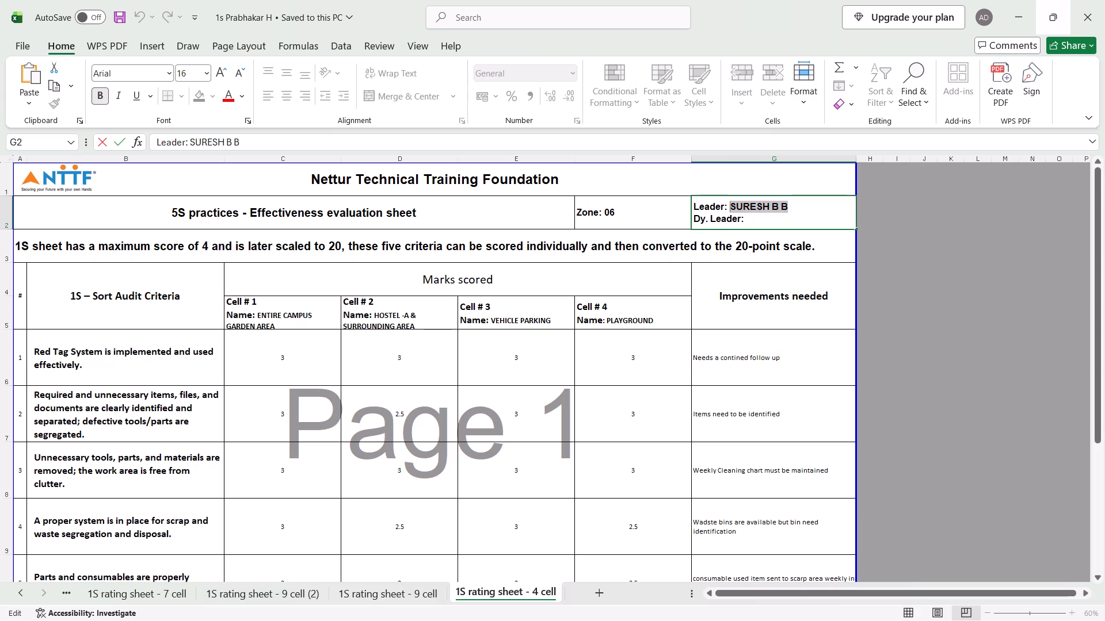
# Arrange the 1S and 2S workbook windows side by side.
pyautogui.click(949, 74)
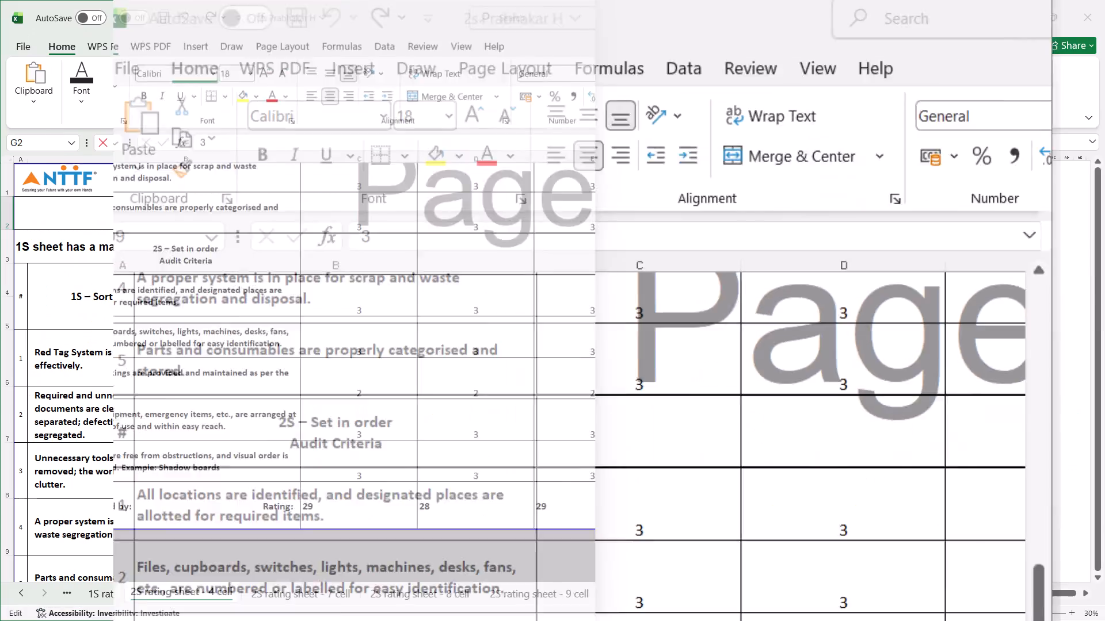
# Paste the copied leader's name after "Leader:" in cell G2 of the 2S 4-cell sheet.
pyautogui.scroll(1, 834, 340)
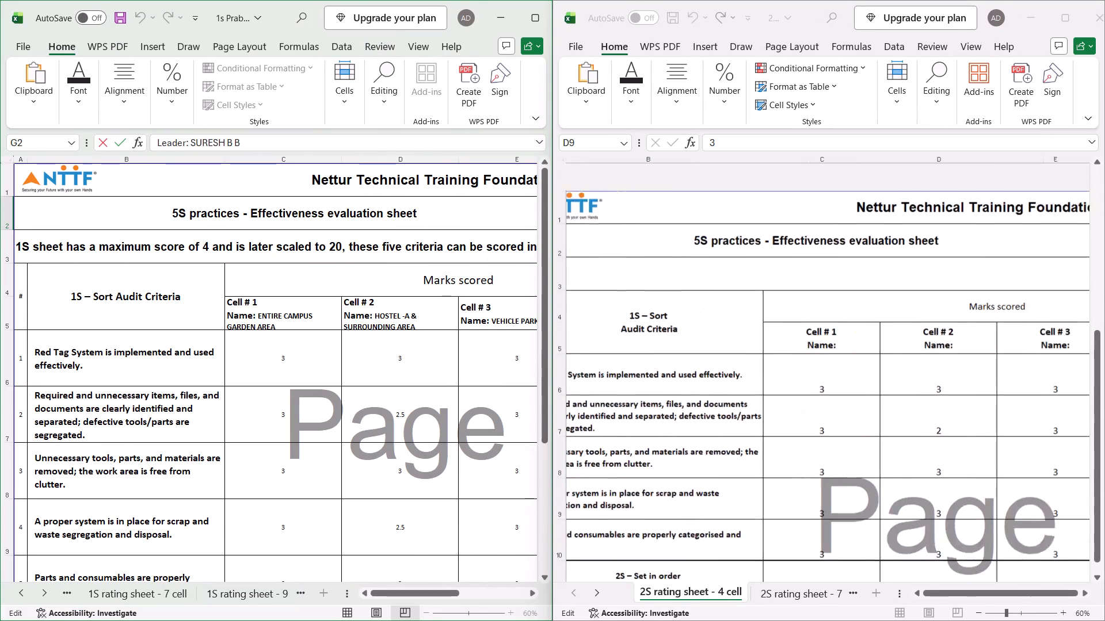
pyautogui.scroll(1, 834, 340)
pyautogui.hscroll(2, 834, 340)
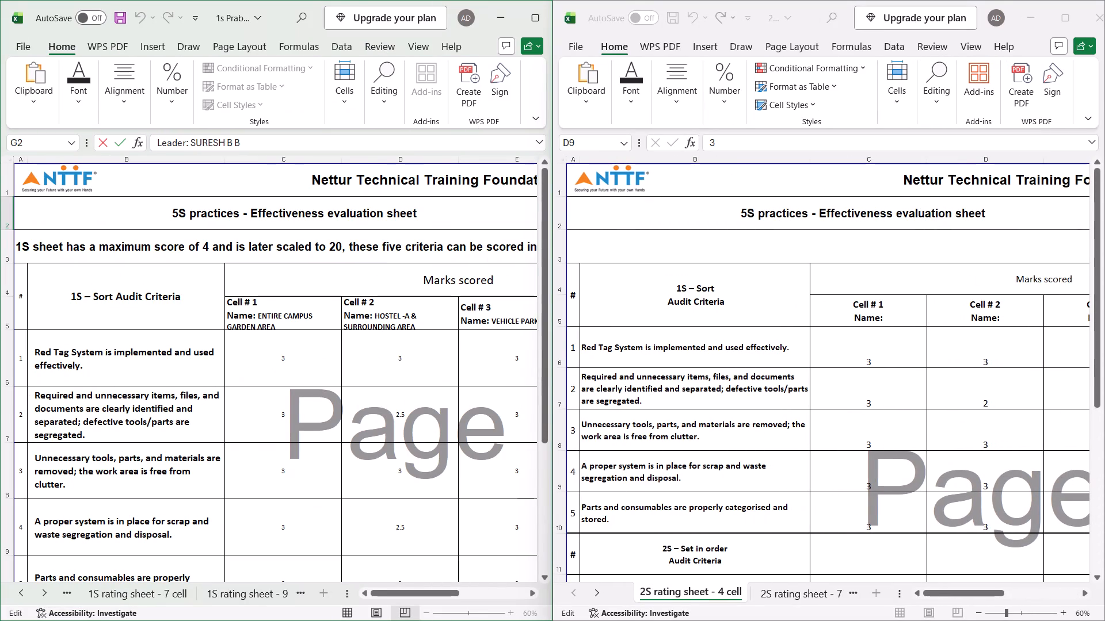
pyautogui.hscroll(-4, 416, 343)
pyautogui.hscroll(-3, 869, 323)
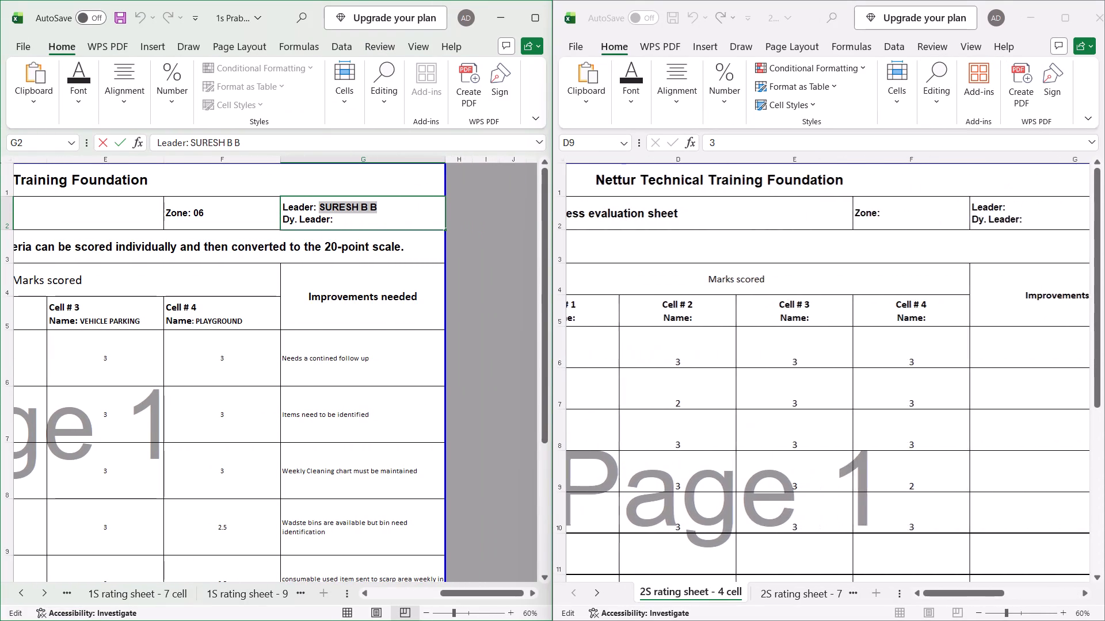
pyautogui.hscroll(-1, 983, 293)
pyautogui.click(906, 200)
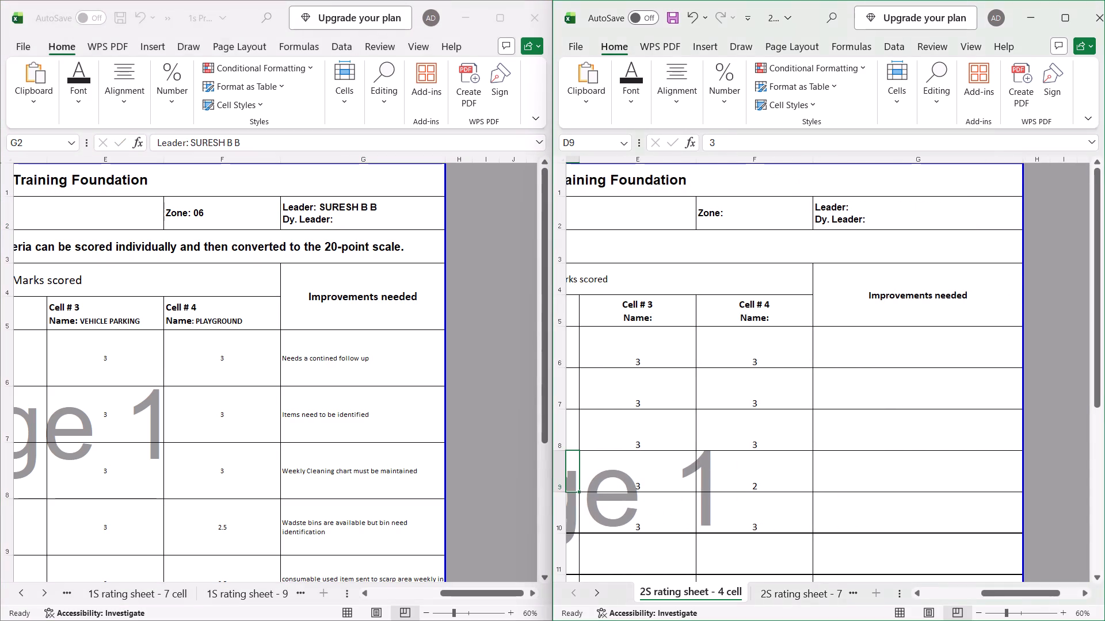
pyautogui.click(886, 202)
pyautogui.doubleClick(868, 206)
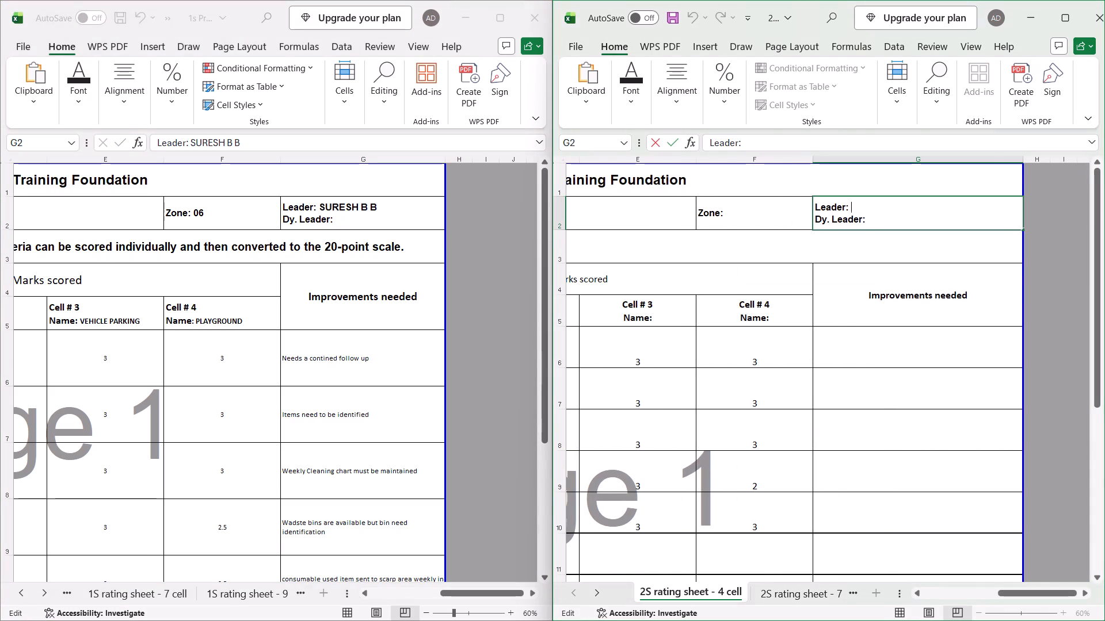
pyautogui.press('space')
pyautogui.hotkey('ctrl', 'v')
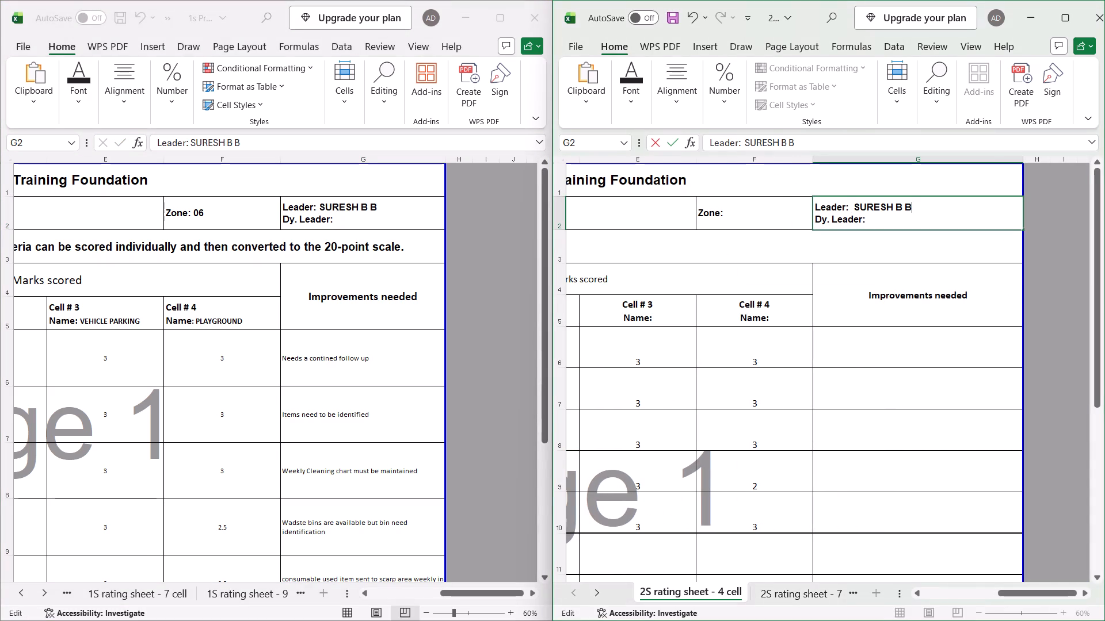
# Enter zone number 06 after "Zone:" in cell F2 of the 2S 4-cell sheet.
pyautogui.doubleClick(764, 214)
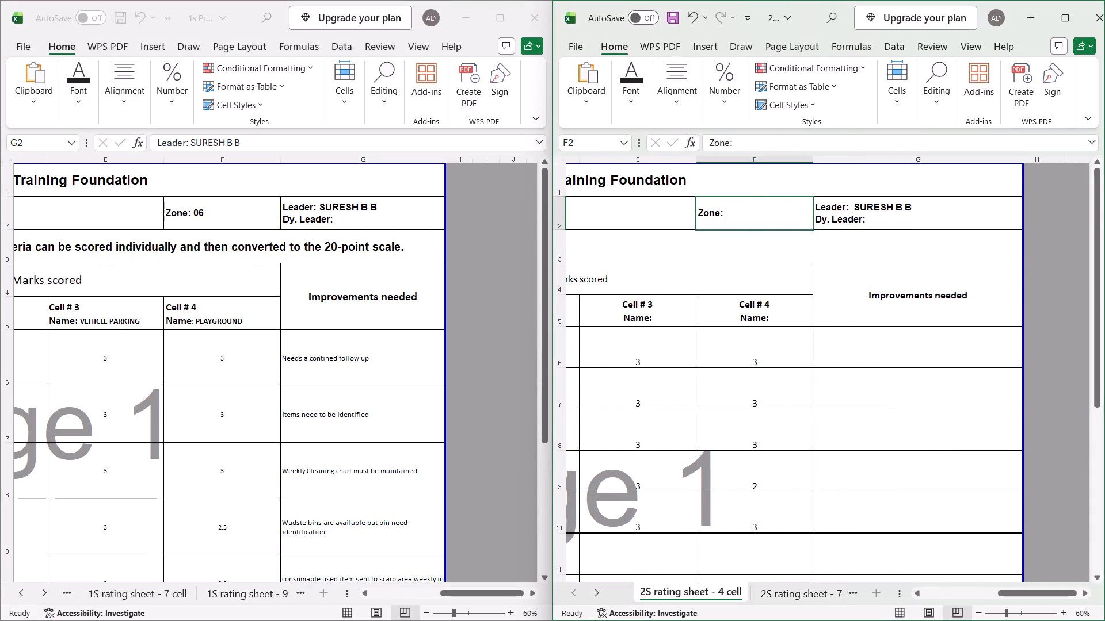
pyautogui.write('06')
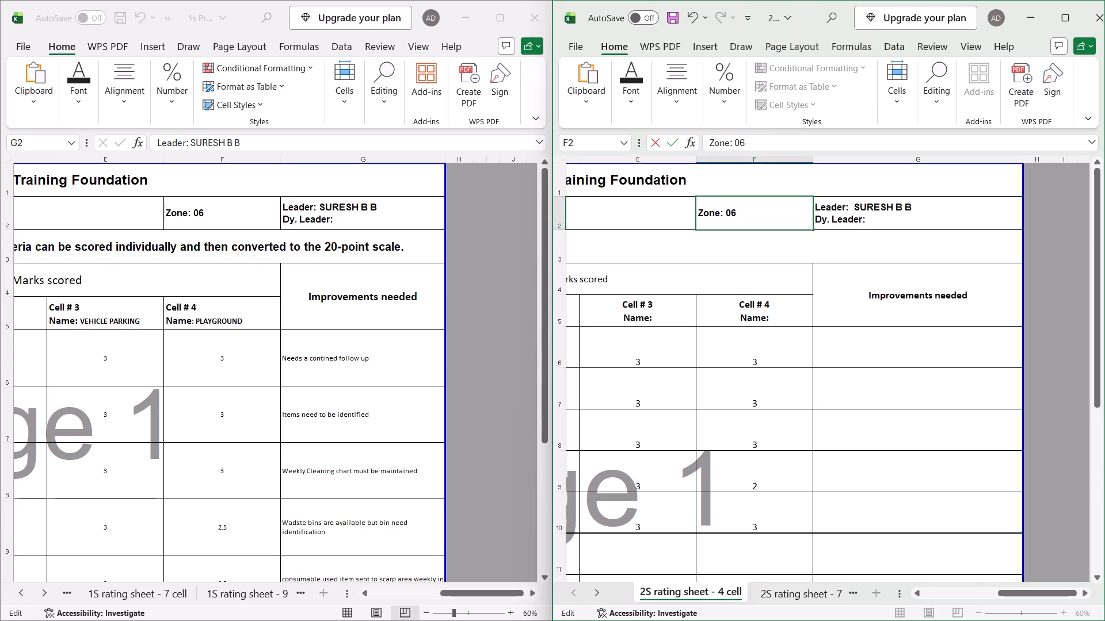
# Compare the cell names, audit criteria, scores and rating rows of the 4-cell sheets in the 1S and 2S workbooks.
pyautogui.hscroll(2, 292, 383)
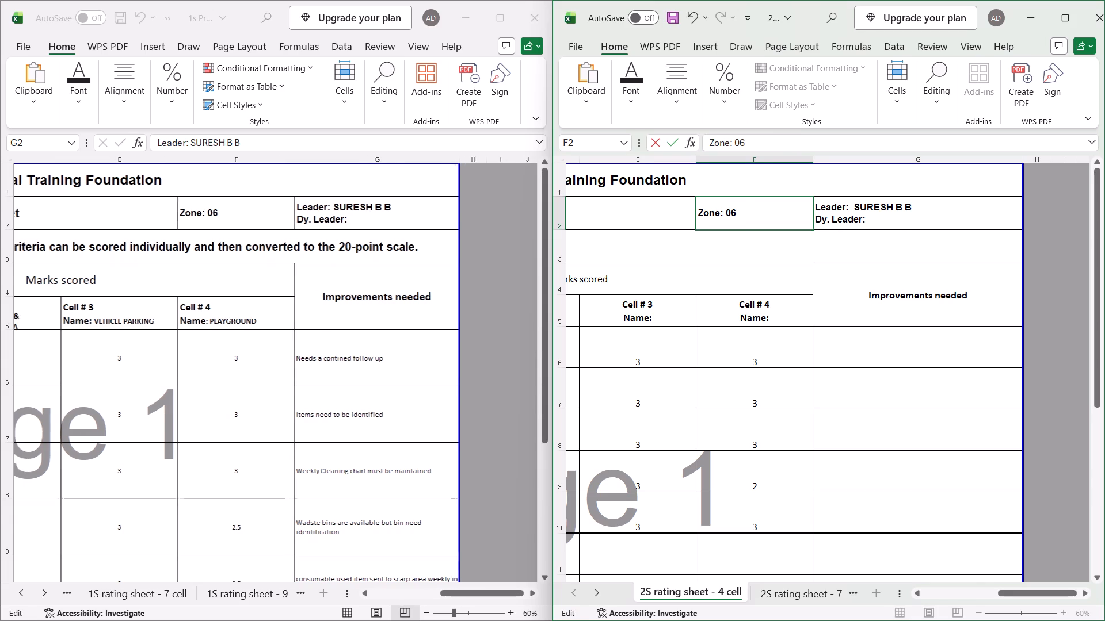
pyautogui.hscroll(5, 292, 383)
pyautogui.scroll(-4, 292, 383)
pyautogui.scroll(2, 292, 383)
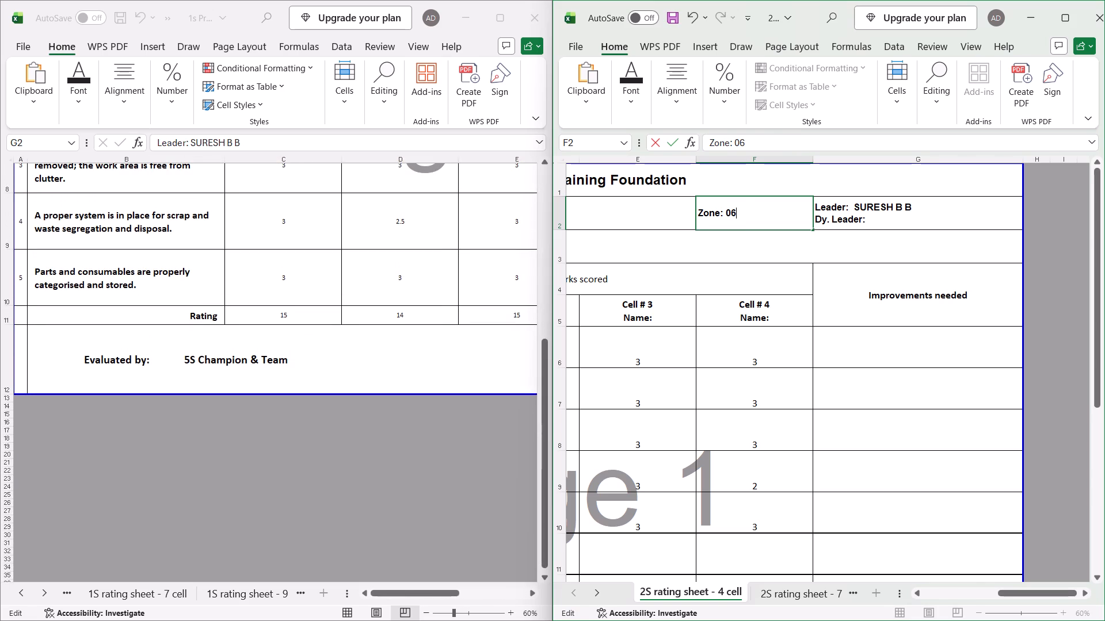
pyautogui.scroll(-3, 714, 382)
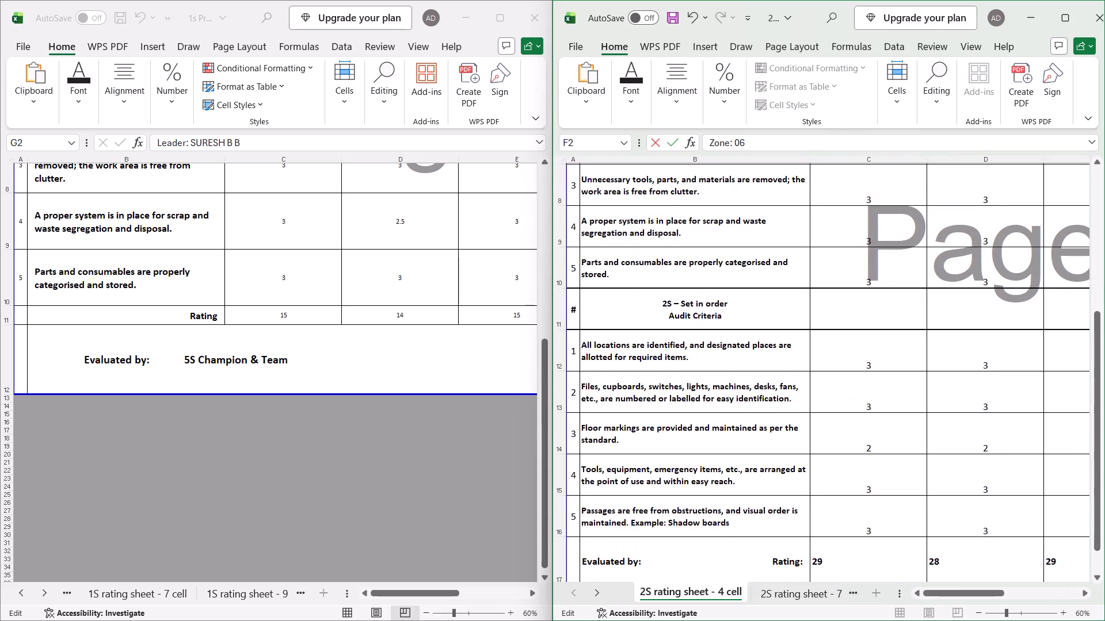
pyautogui.scroll(-2, 715, 392)
pyautogui.scroll(1, 715, 392)
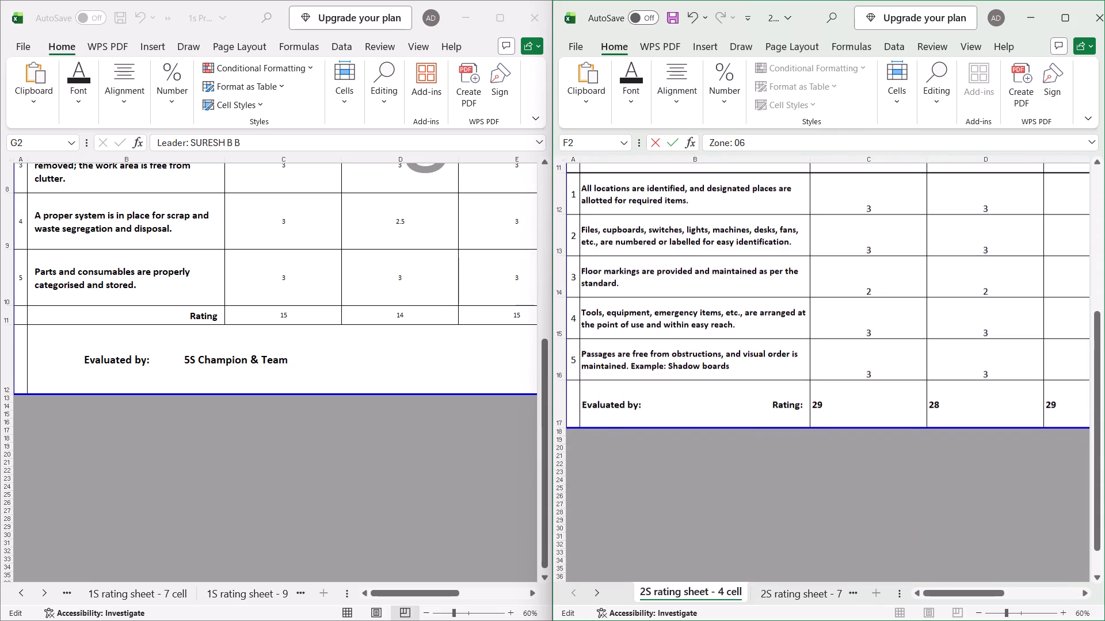
pyautogui.scroll(1, 715, 392)
pyautogui.scroll(3, 265, 289)
pyautogui.scroll(-1, 265, 289)
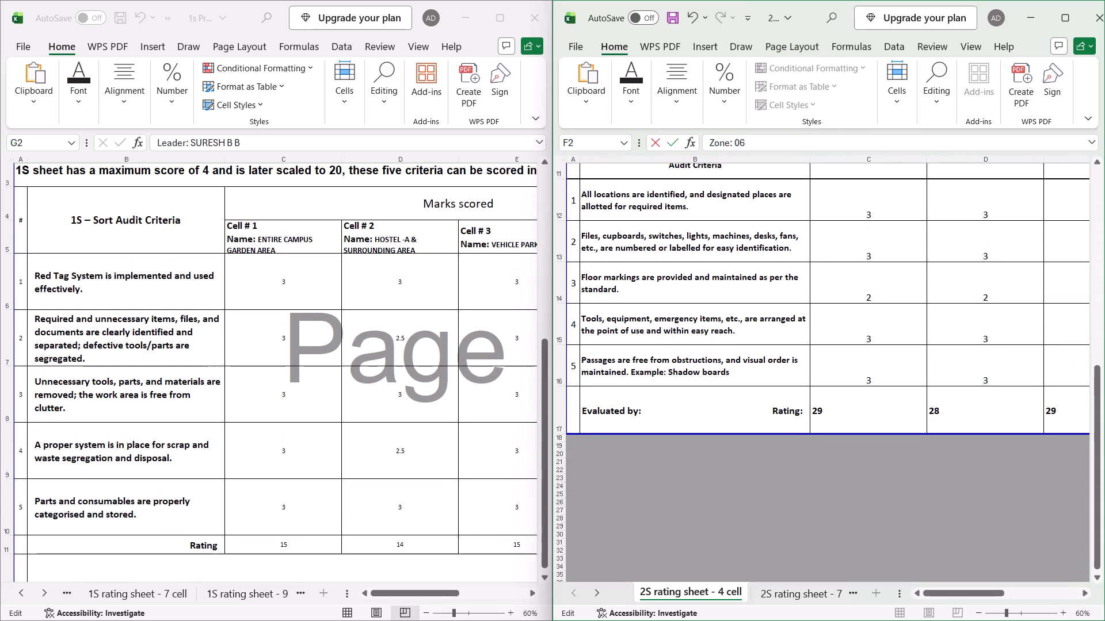
pyautogui.scroll(-1, 265, 289)
pyautogui.scroll(3, 265, 289)
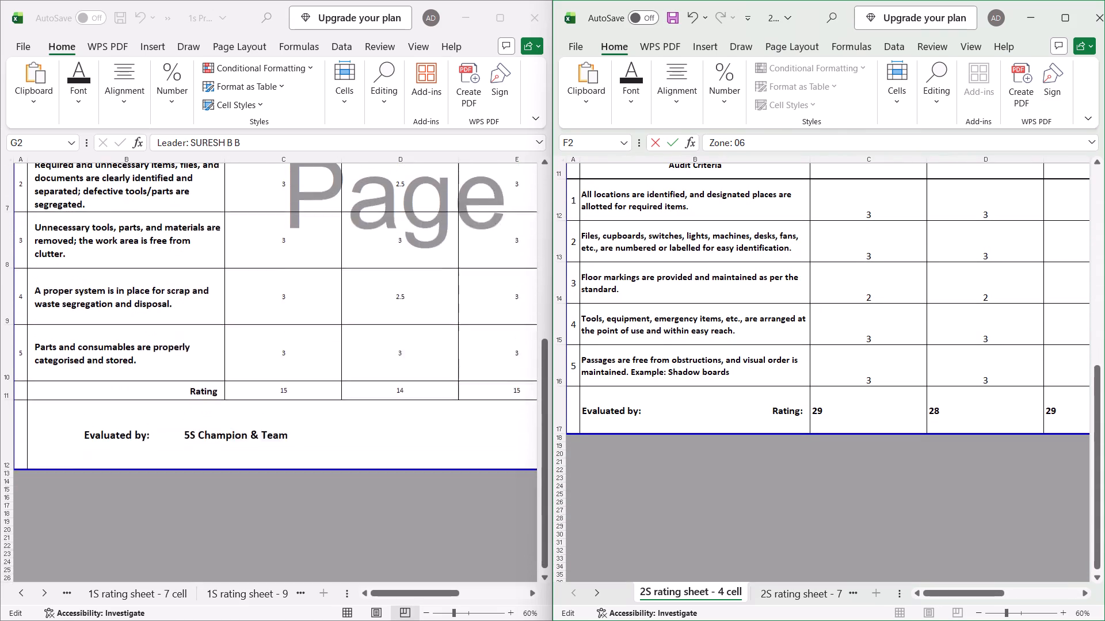
pyautogui.scroll(1, 745, 350)
pyautogui.hscroll(-2, 745, 350)
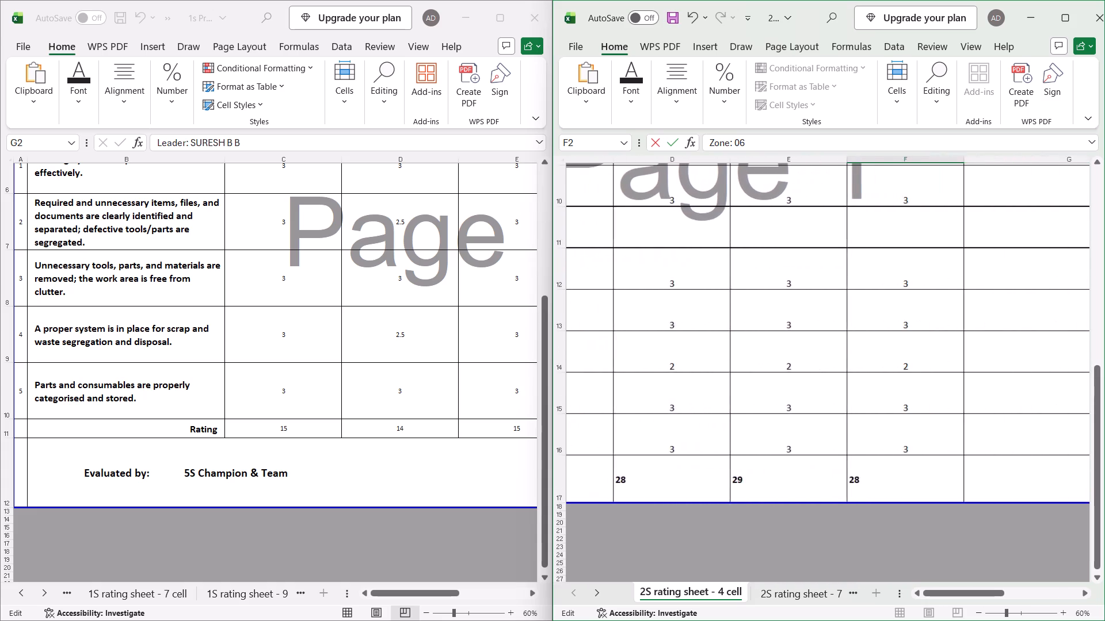
pyautogui.scroll(1, 745, 350)
pyautogui.hscroll(3, 745, 350)
pyautogui.hscroll(-1, 745, 350)
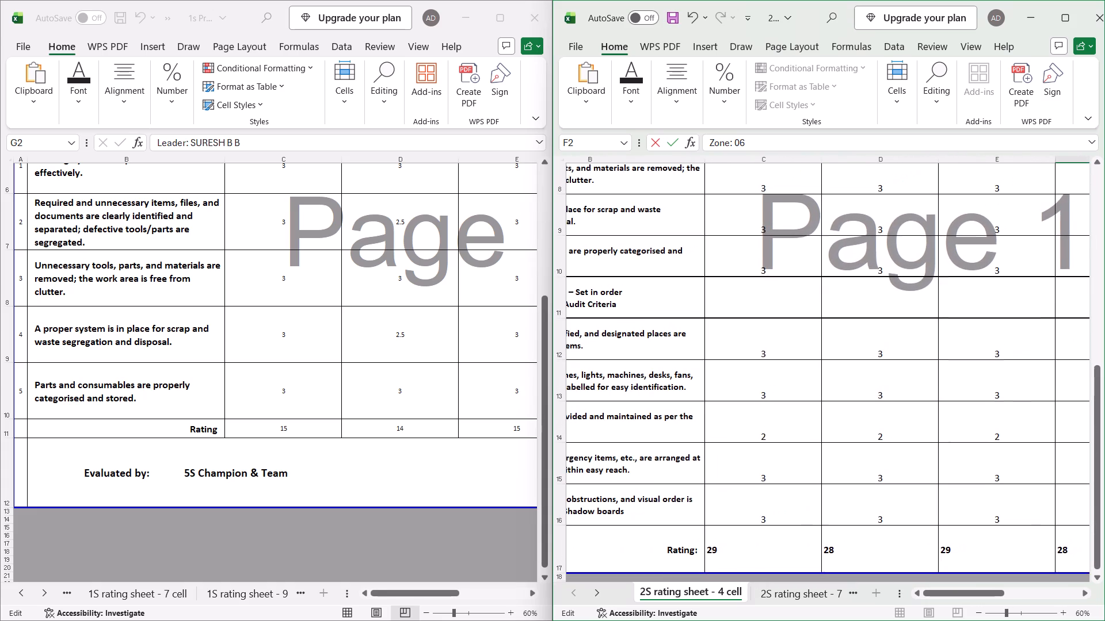
# Set the Cell # 2 score in D15 of the 2S 4-cell sheet to 2.5.
pyautogui.hscroll(-2, 745, 350)
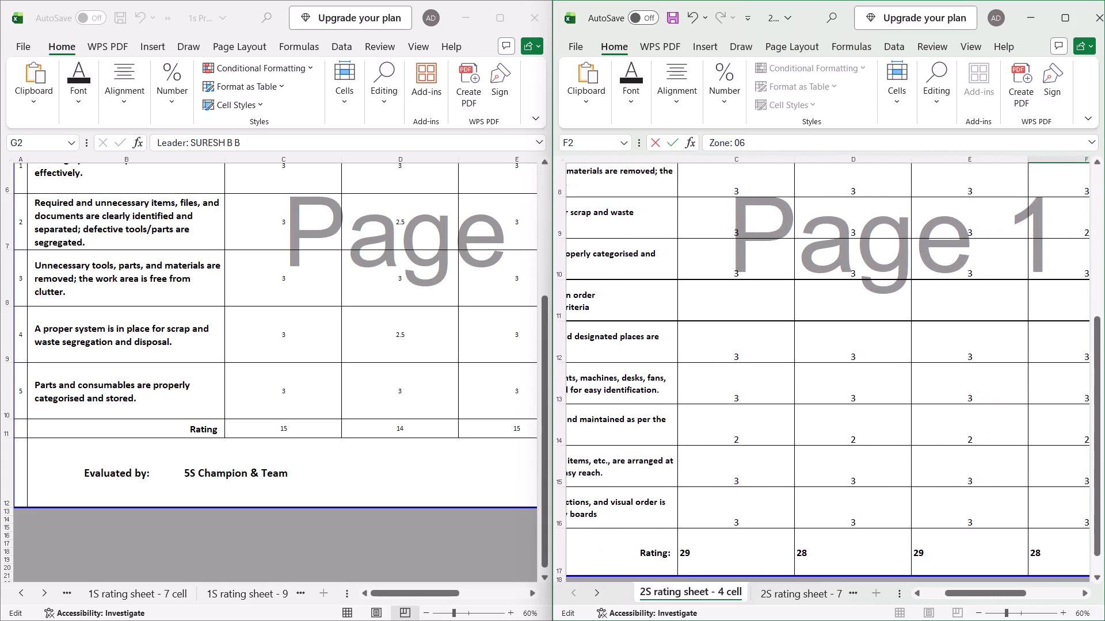
pyautogui.click(859, 470)
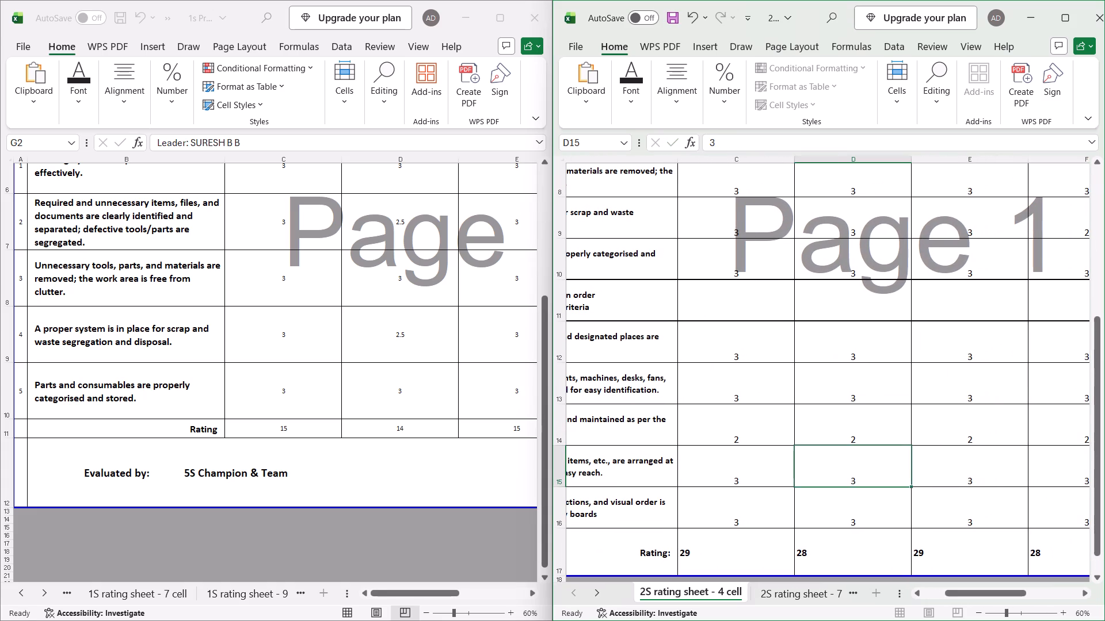
pyautogui.write('2.5')
pyautogui.press('Return')
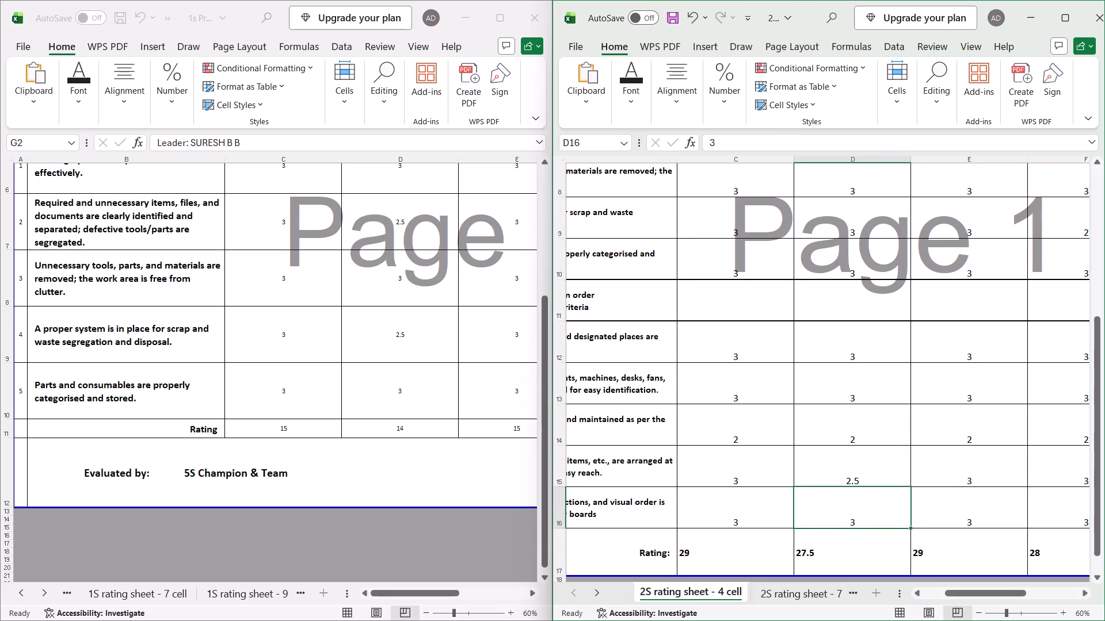
# Open the 7-cell rating sheets in both the 2S and 1S workbooks.
pyautogui.scroll(2, 857, 444)
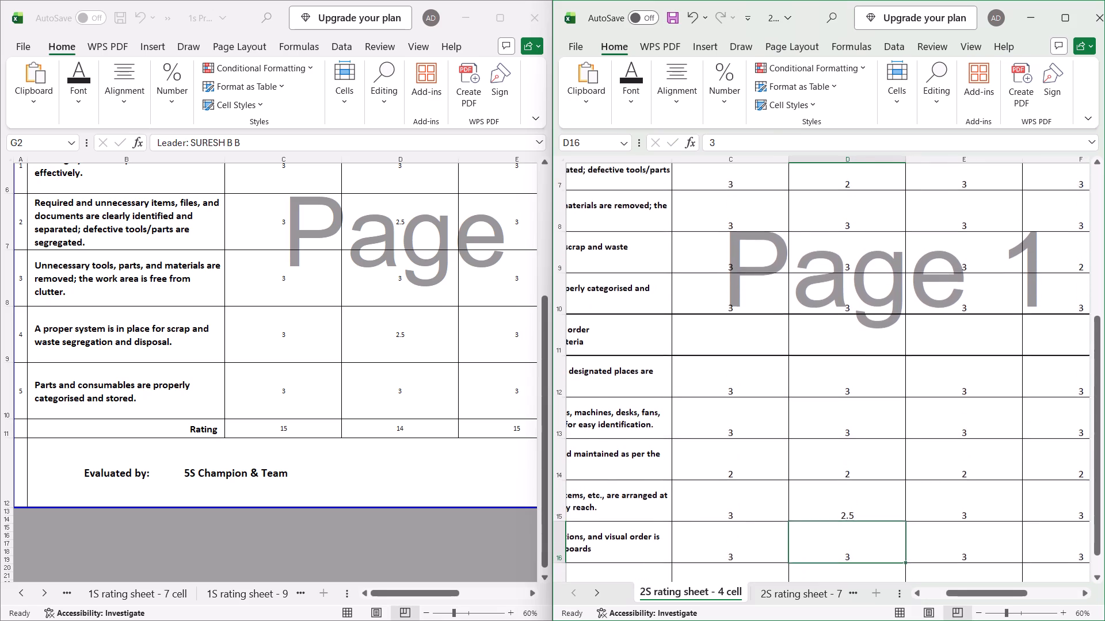
pyautogui.scroll(1, 857, 444)
pyautogui.hscroll(-2, 857, 444)
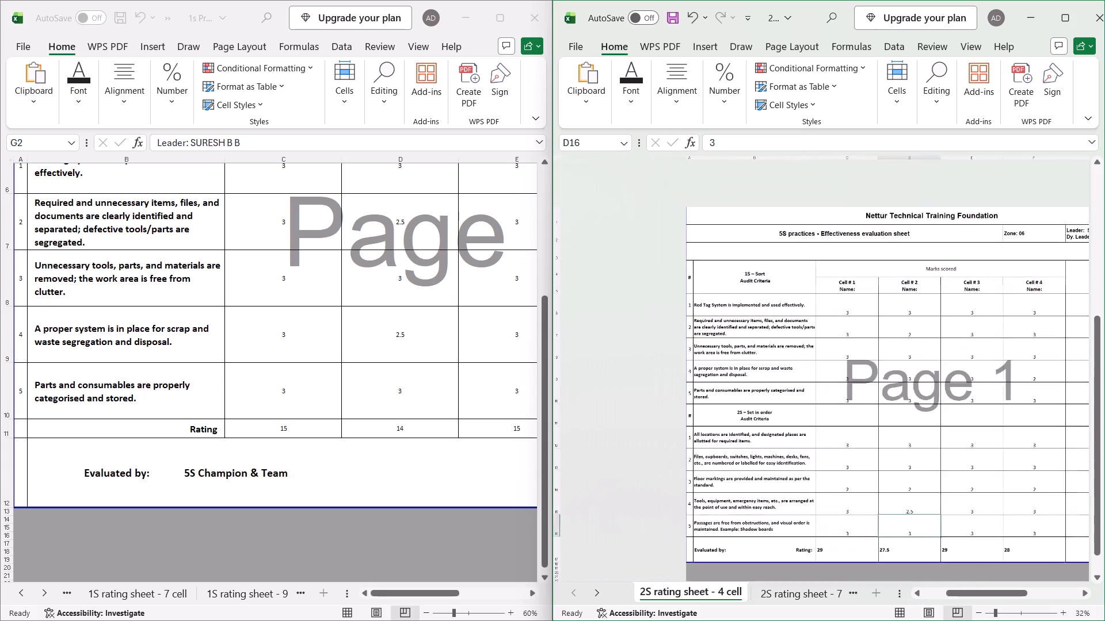
pyautogui.hscroll(-1, 857, 444)
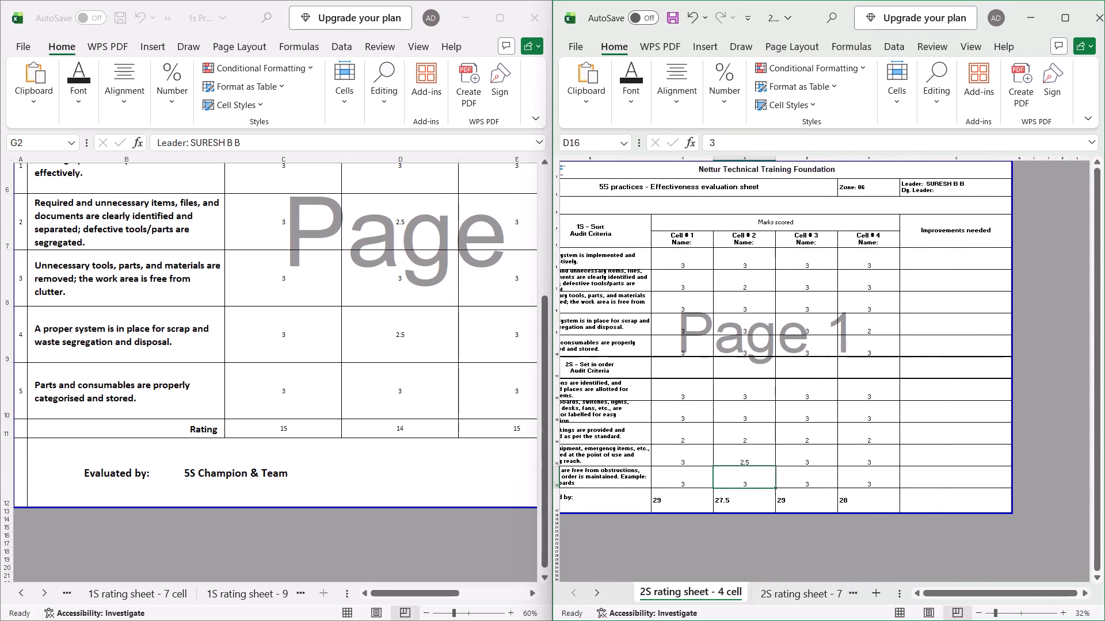
pyautogui.click(809, 599)
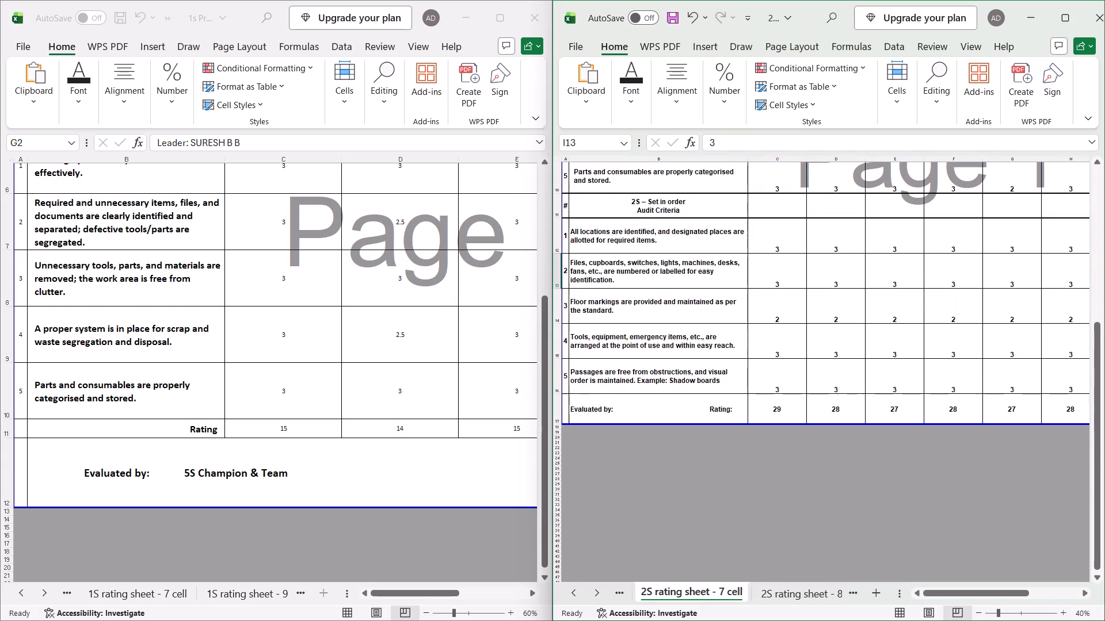
pyautogui.click(119, 590)
pyautogui.click(119, 590)
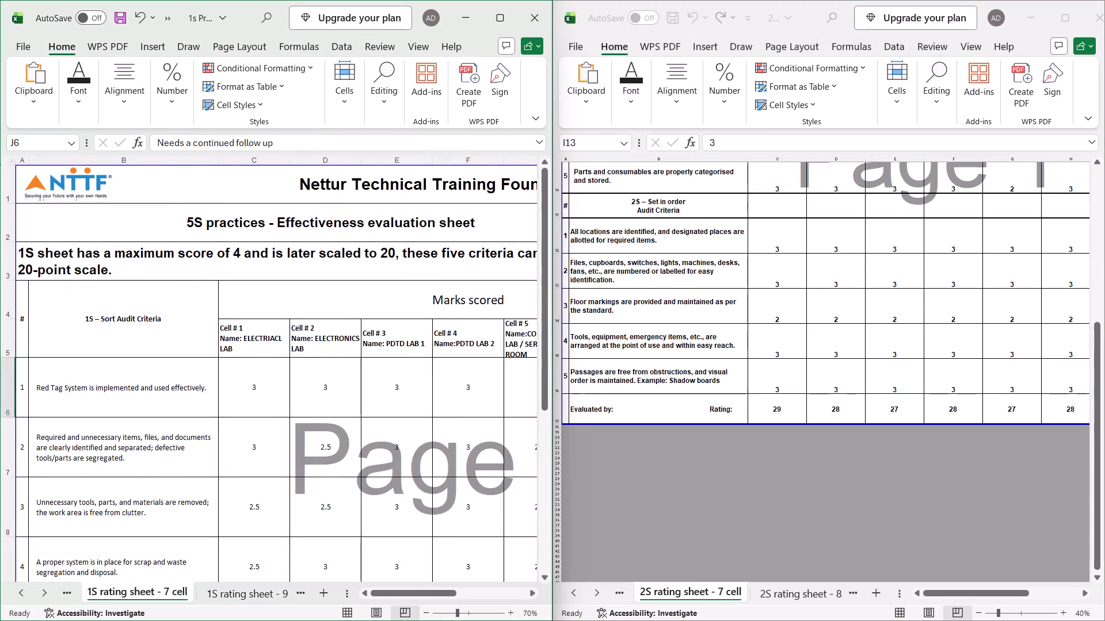
# Copy zone number 03 from cell I2 of the 1S 7-cell sheet to after "Zone:" in cell I2 of the 2S 7-cell sheet.
pyautogui.hscroll(-3, 284, 444)
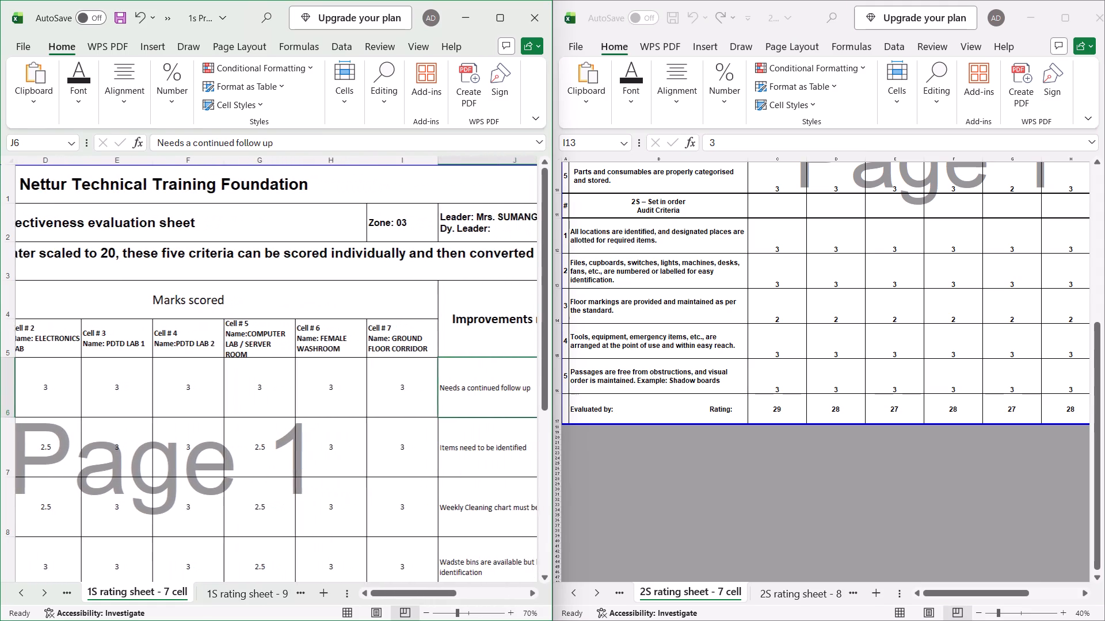
pyautogui.scroll(3, 847, 275)
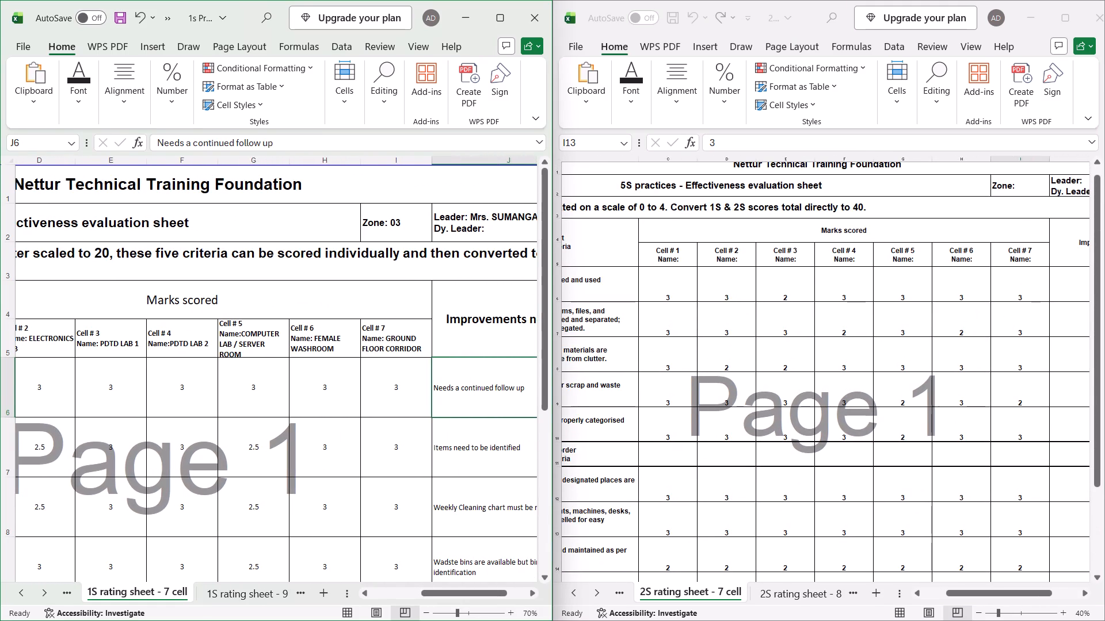
pyautogui.scroll(1, 836, 281)
pyautogui.click(410, 227)
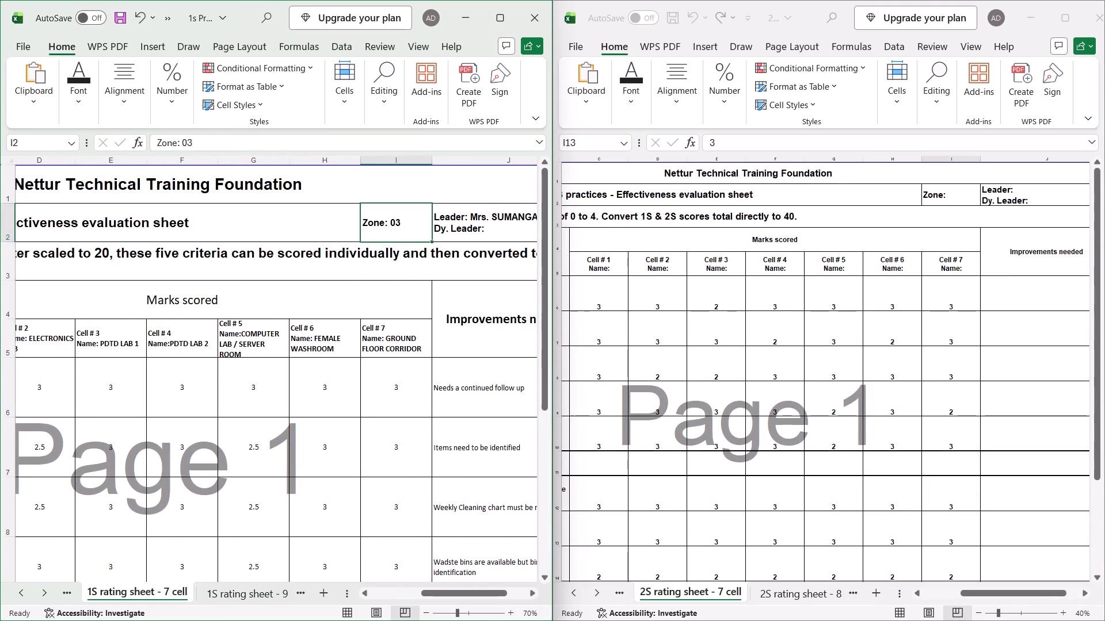
pyautogui.doubleClick(410, 227)
pyautogui.moveTo(410, 227); pyautogui.dragTo(396, 227)
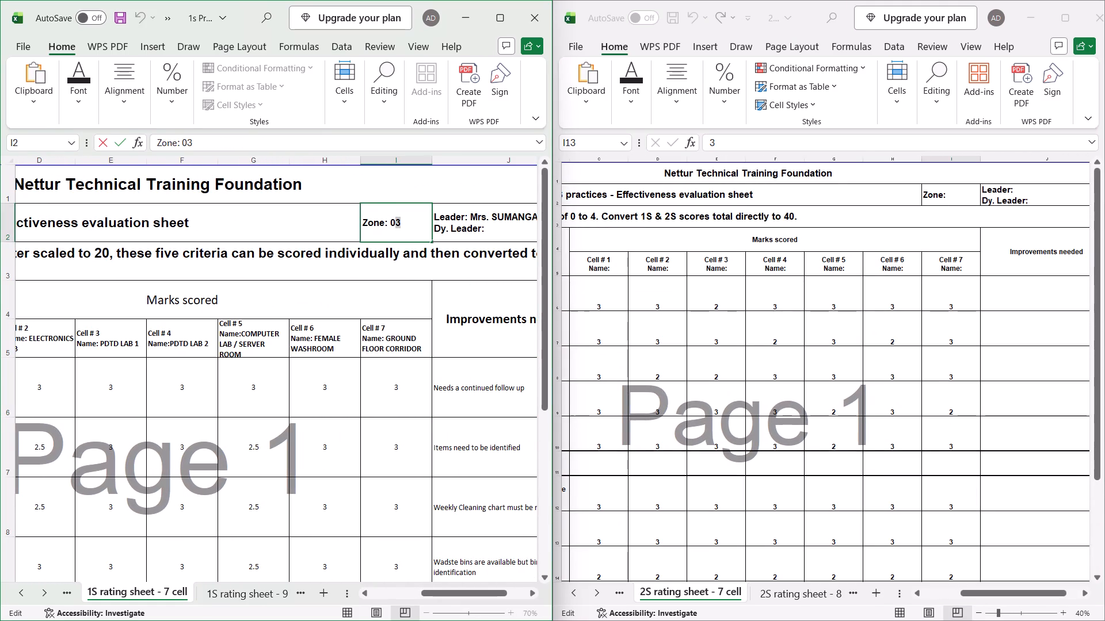
pyautogui.moveTo(396, 227); pyautogui.dragTo(391, 227)
pyautogui.hotkey('ctrl', 'c')
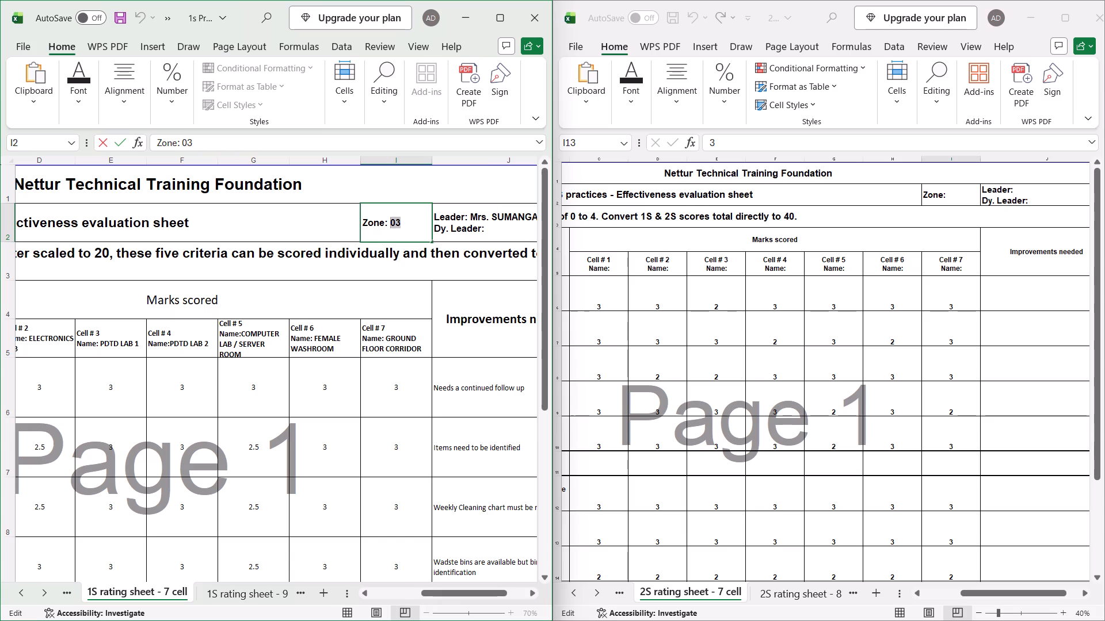
pyautogui.doubleClick(966, 198)
pyautogui.click(966, 198)
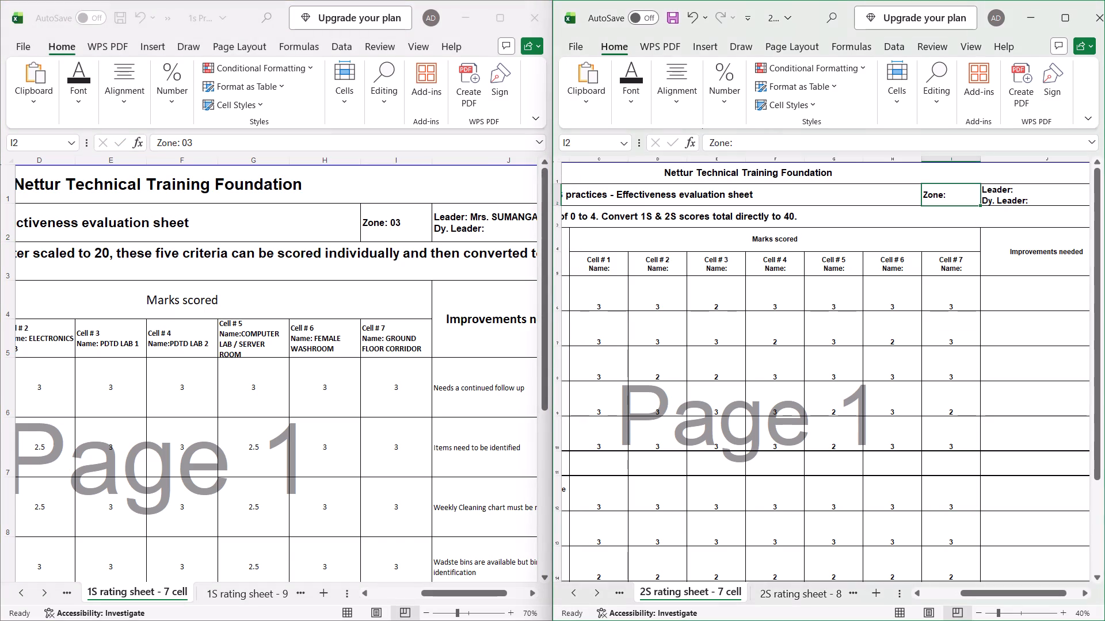
pyautogui.doubleClick(966, 198)
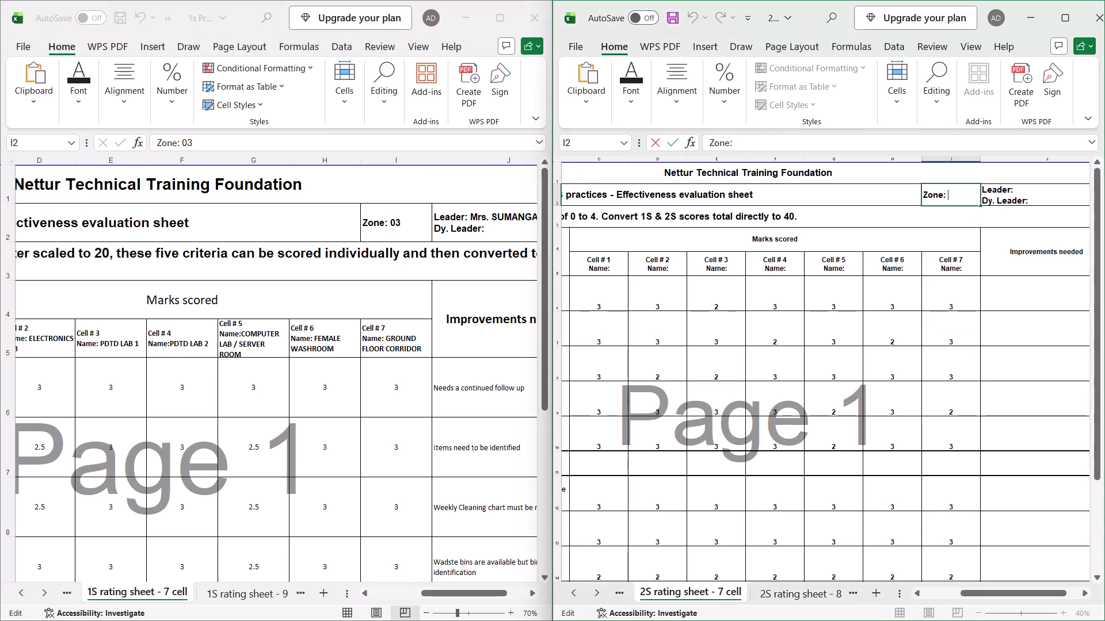
pyautogui.hotkey('ctrl', 'v')
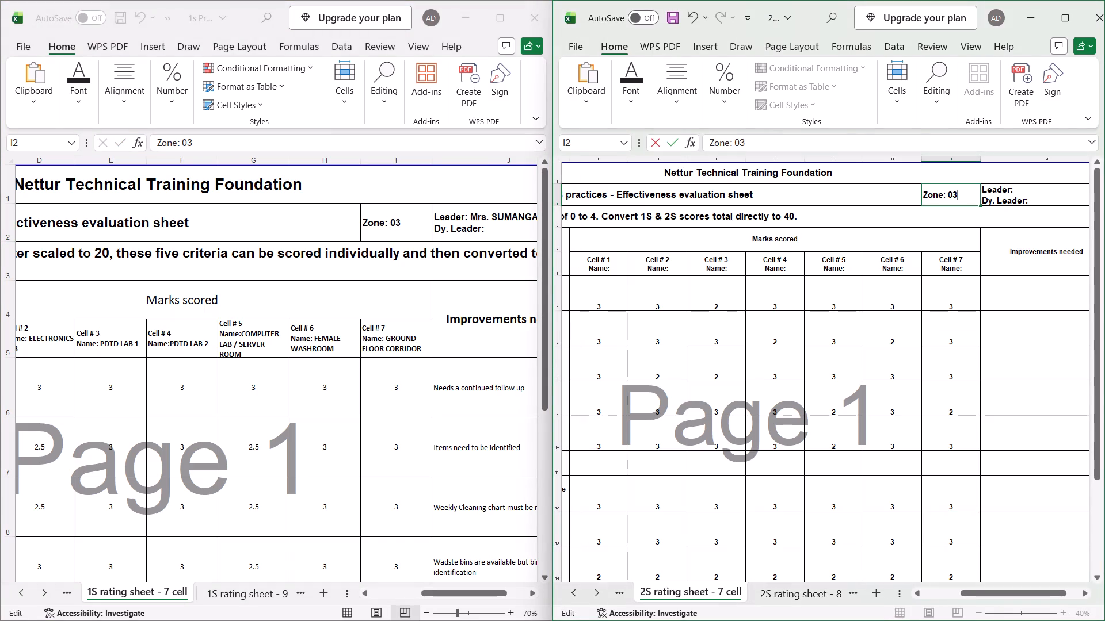
# Copy the leader's name from cell J2 of the 1S 7-cell sheet to after "Leader:" in cell J2 of the 2S 7-cell sheet.
pyautogui.click(501, 217)
pyautogui.hscroll(-2, 501, 217)
pyautogui.doubleClick(399, 215)
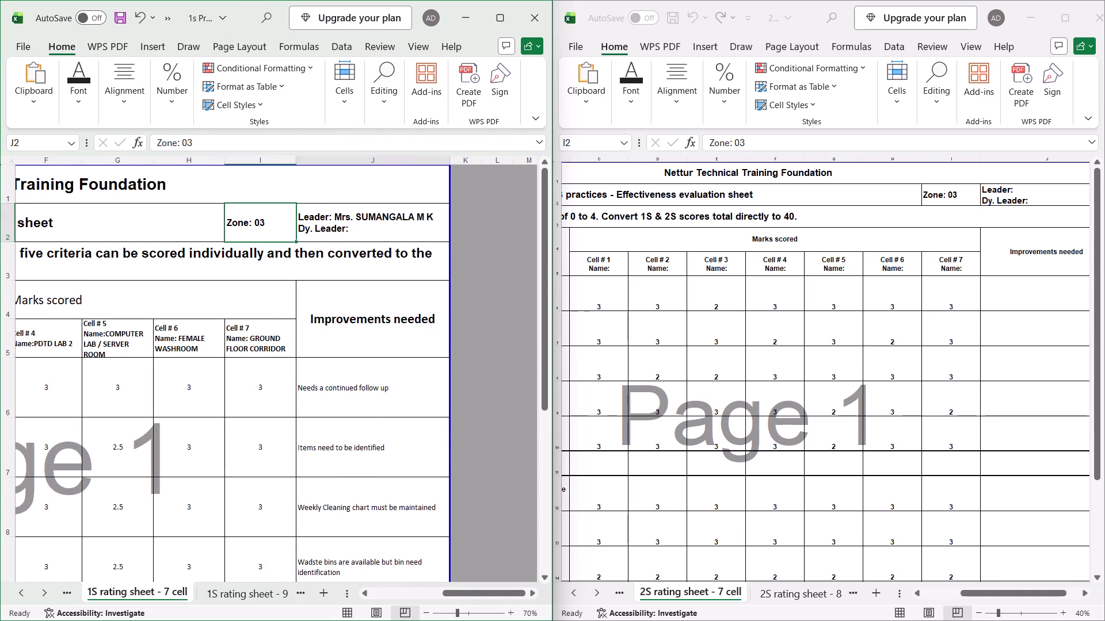
pyautogui.click(330, 216)
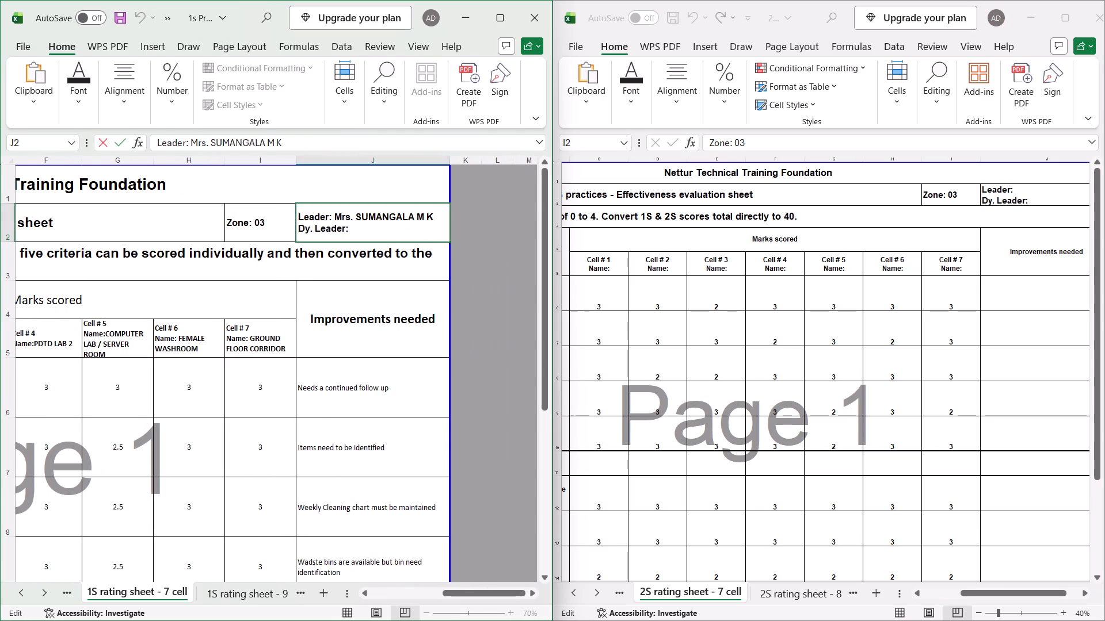
pyautogui.moveTo(334, 216); pyautogui.dragTo(439, 217)
pyautogui.hotkey('ctrl', 'c')
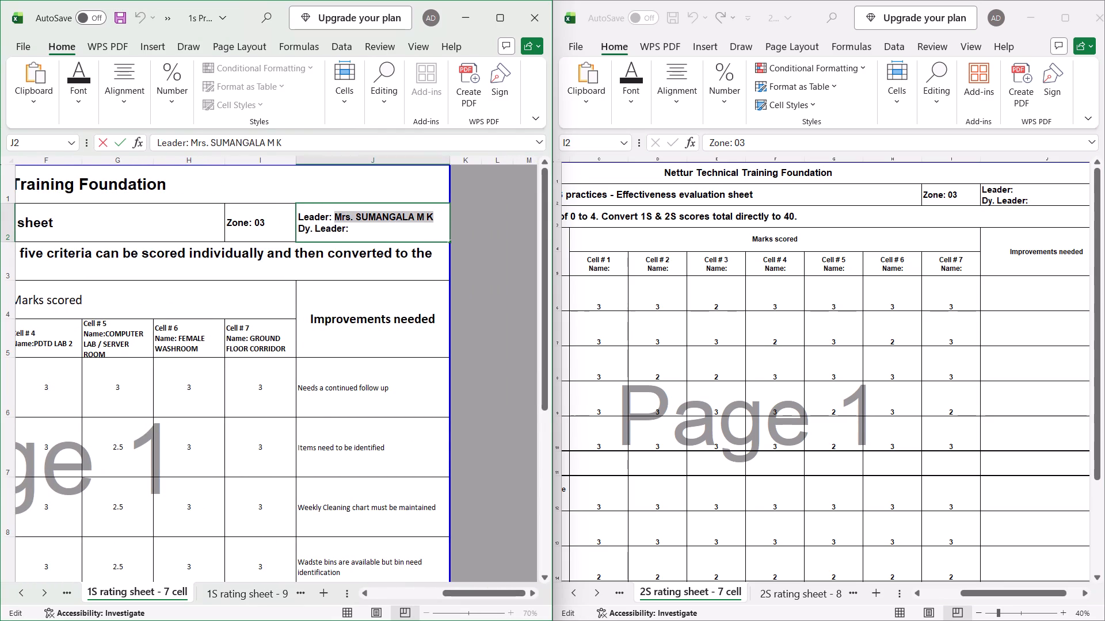
pyautogui.doubleClick(1017, 187)
pyautogui.doubleClick(1017, 187)
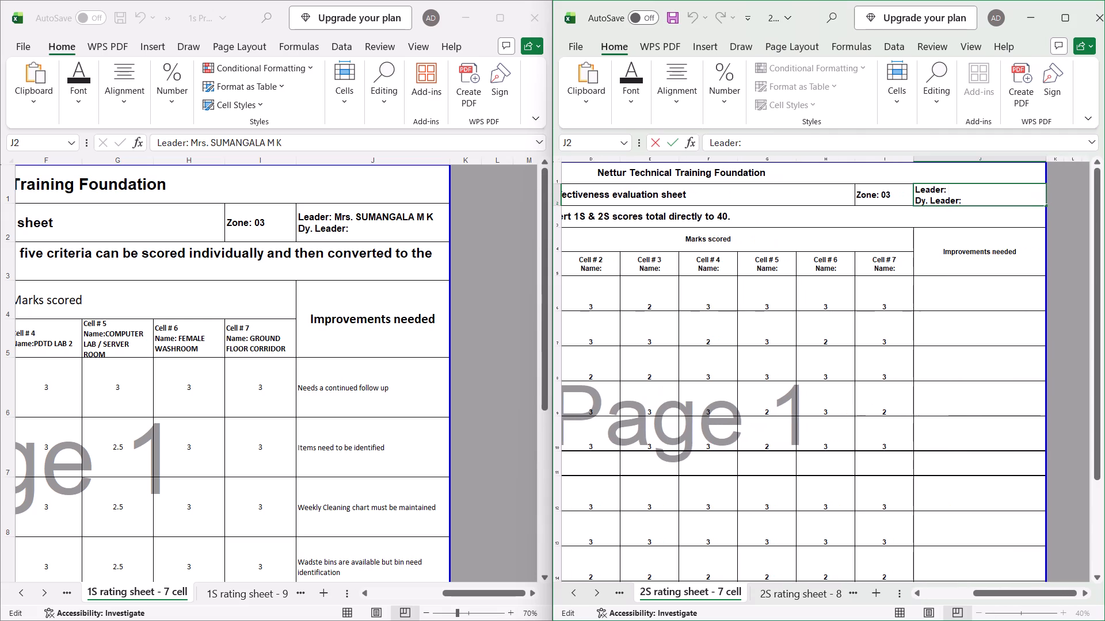
pyautogui.hotkey('ctrl', 'v')
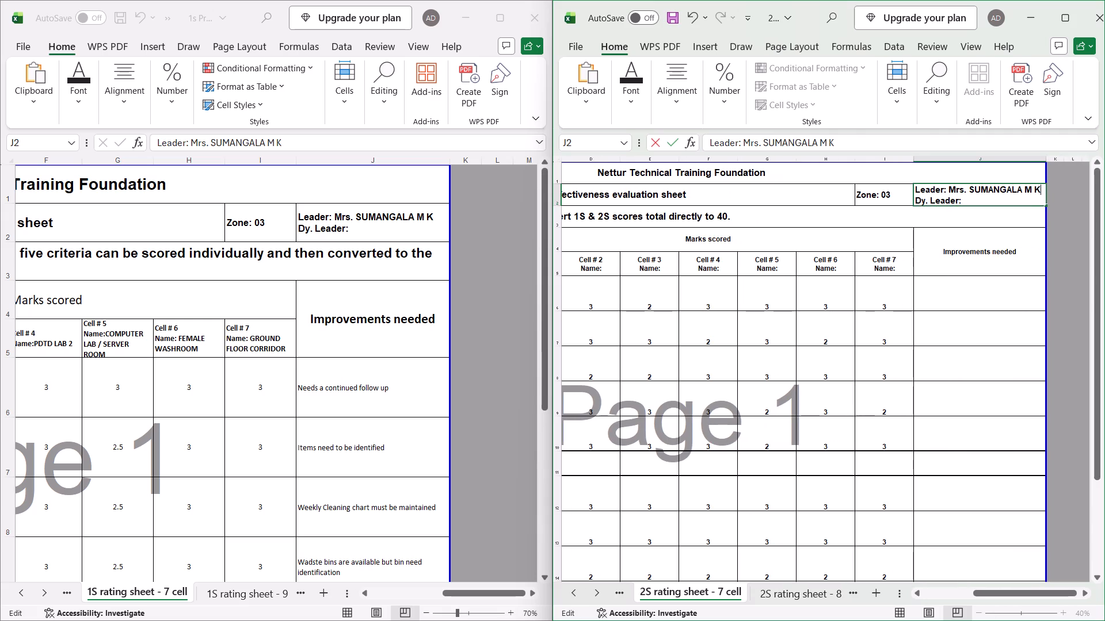
pyautogui.click(954, 339)
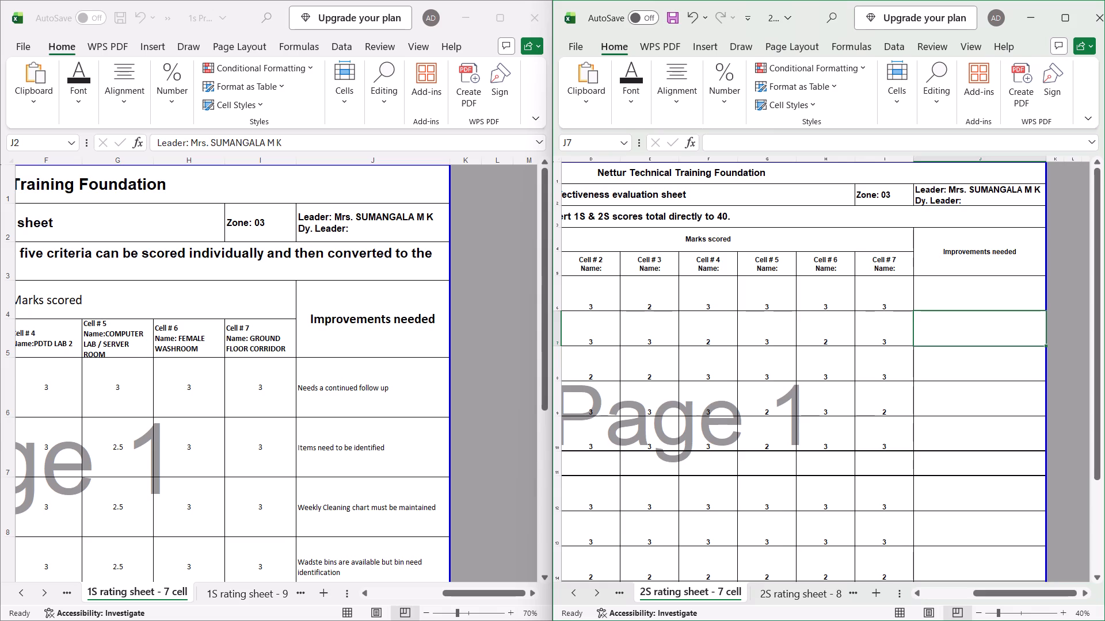
# Compare the headers, audit criteria, scores and rating rows of the 7-cell sheets in the 1S and 2S workbooks.
pyautogui.hscroll(5, 954, 339)
pyautogui.hscroll(-1, 954, 339)
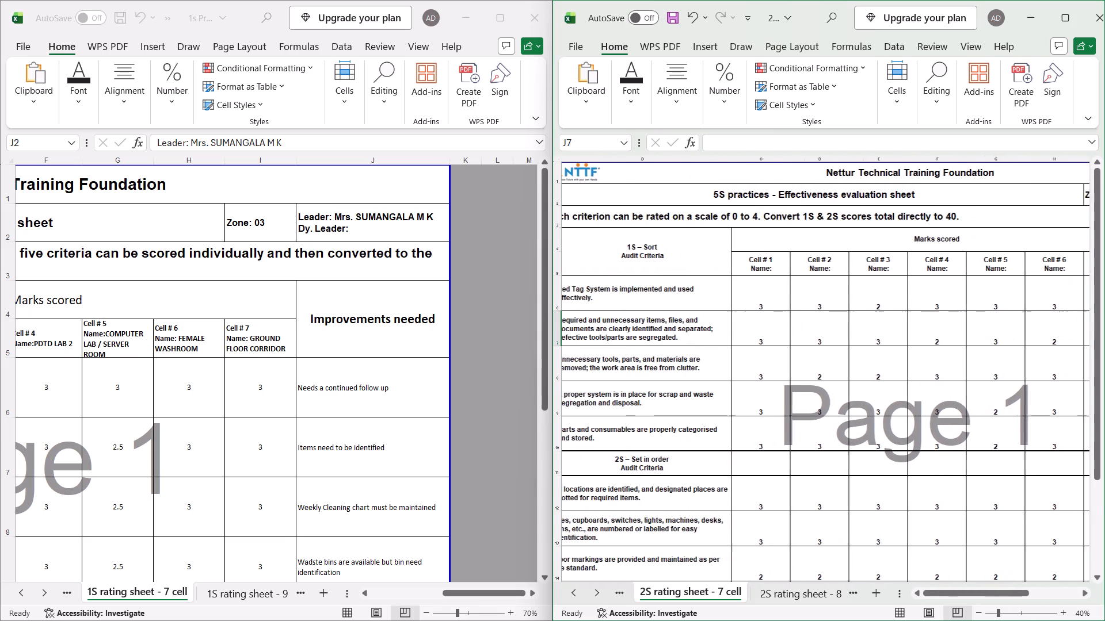
pyautogui.hscroll(-3, 954, 339)
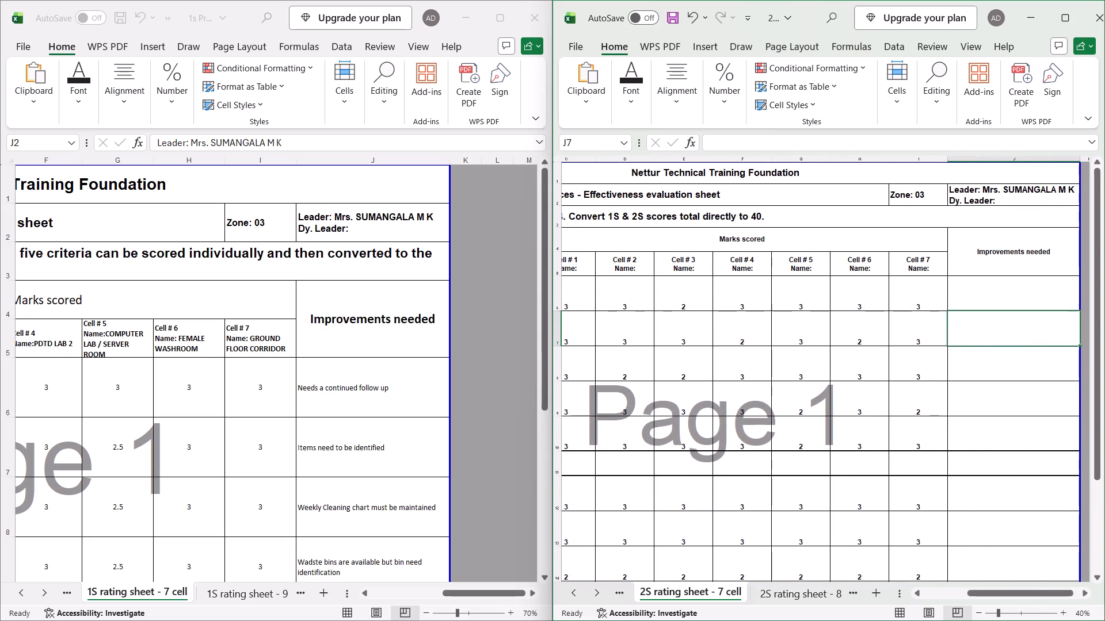
pyautogui.scroll(-1, 954, 339)
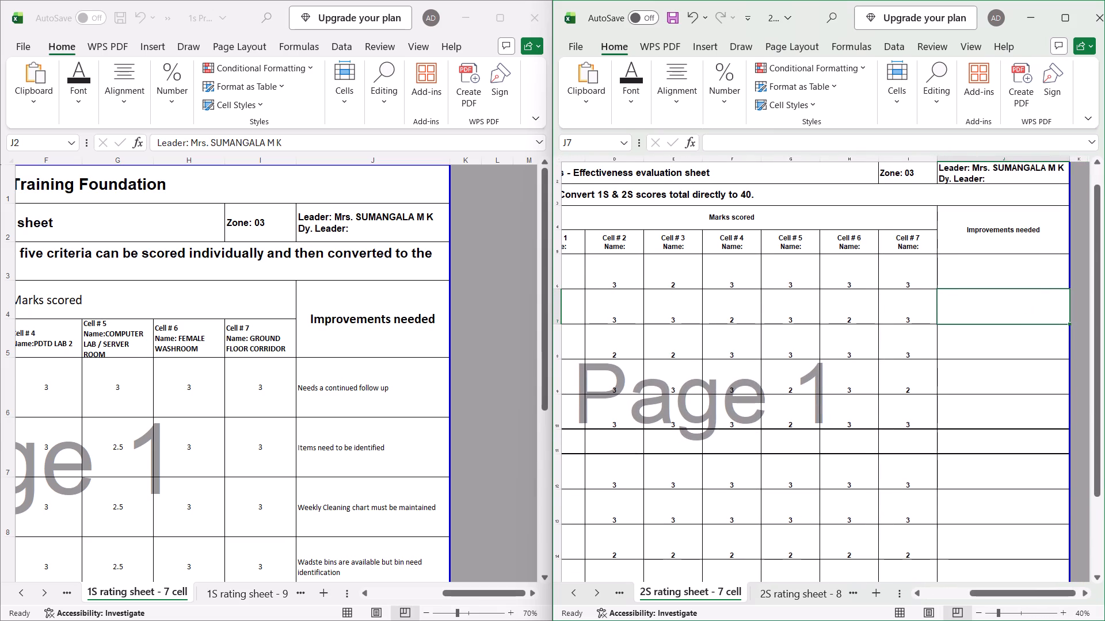
pyautogui.scroll(2, 763, 367)
pyautogui.hscroll(-1, 337, 347)
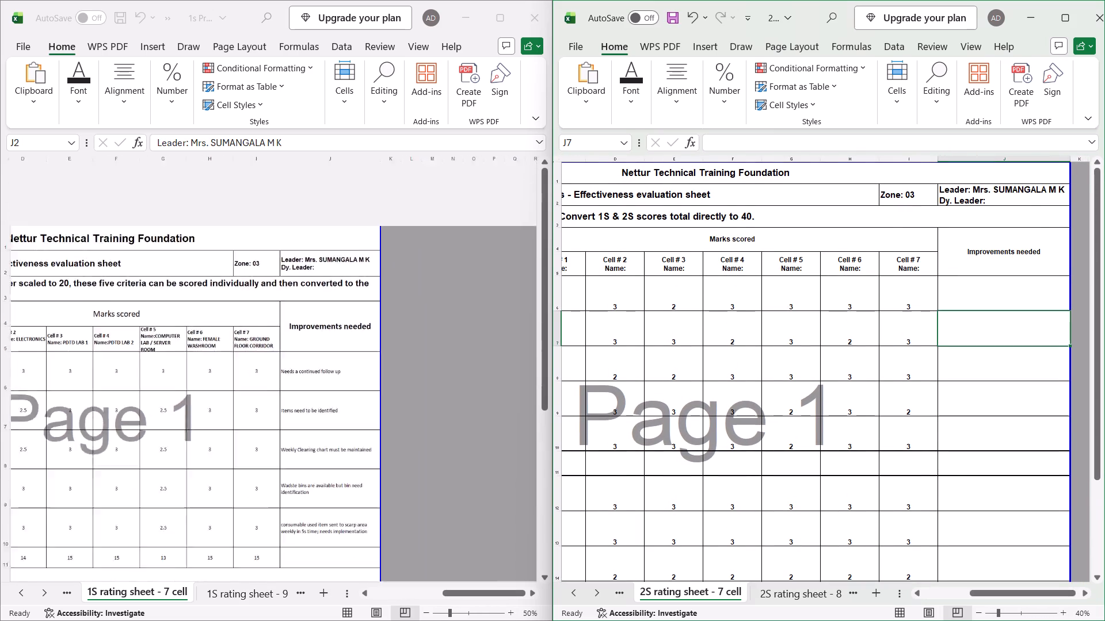
pyautogui.hscroll(1, 258, 351)
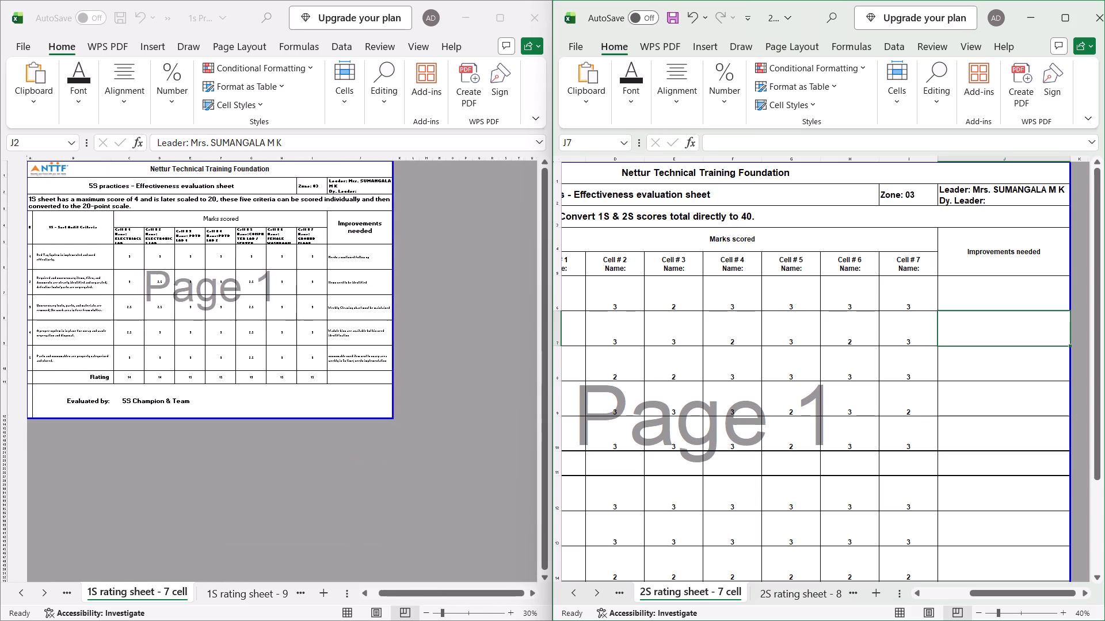
pyautogui.hscroll(1, 258, 351)
pyautogui.hscroll(3, 772, 393)
pyautogui.scroll(-1, 772, 393)
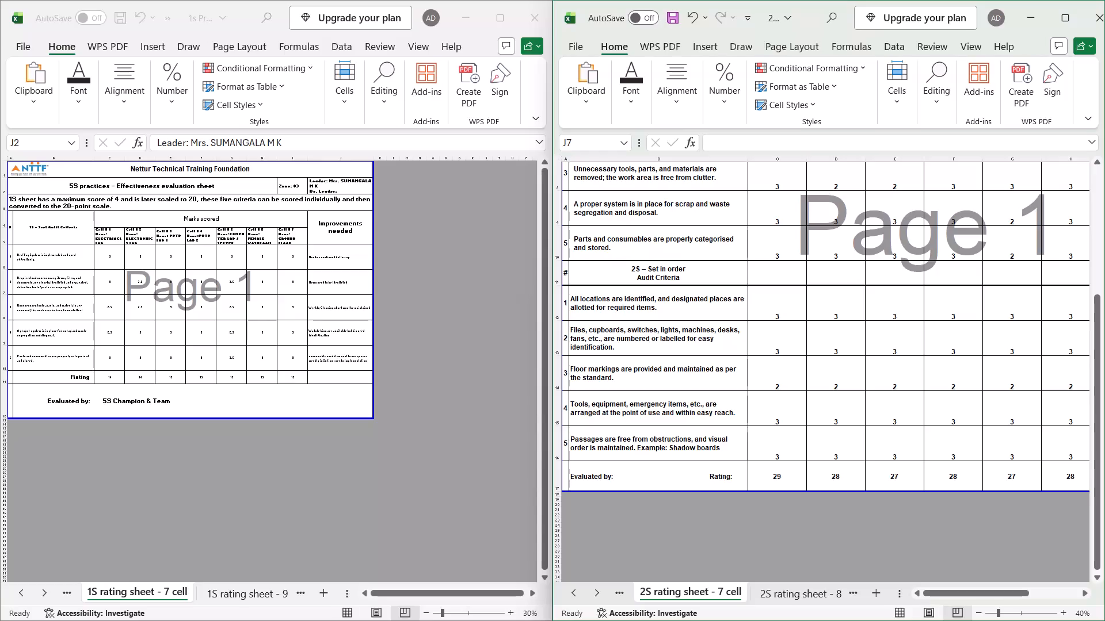
pyautogui.scroll(4, 772, 393)
pyautogui.hscroll(-1, 772, 393)
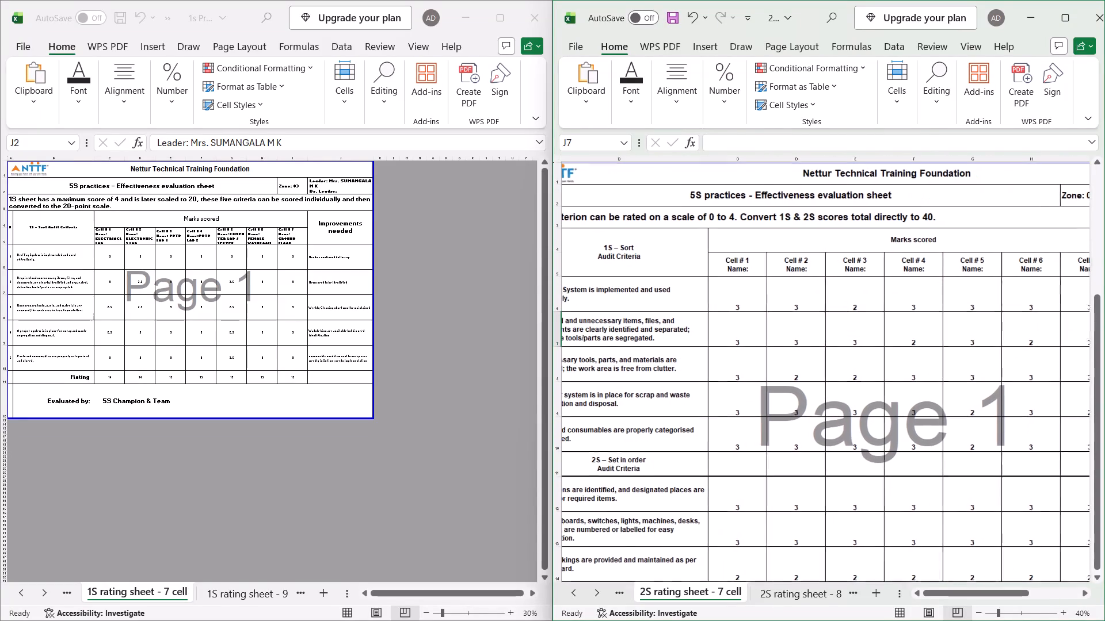
# Look through the 1S workbook's 9-cell sheets, ending on "1S rating sheet - 9 cell (2)".
pyautogui.click(264, 586)
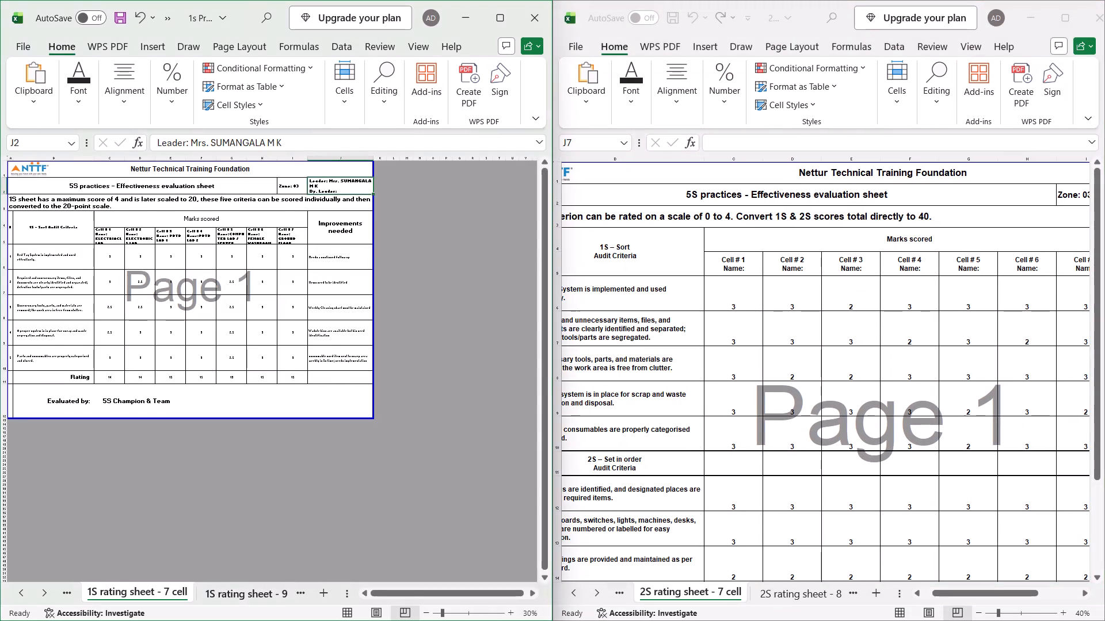
pyautogui.doubleClick(264, 586)
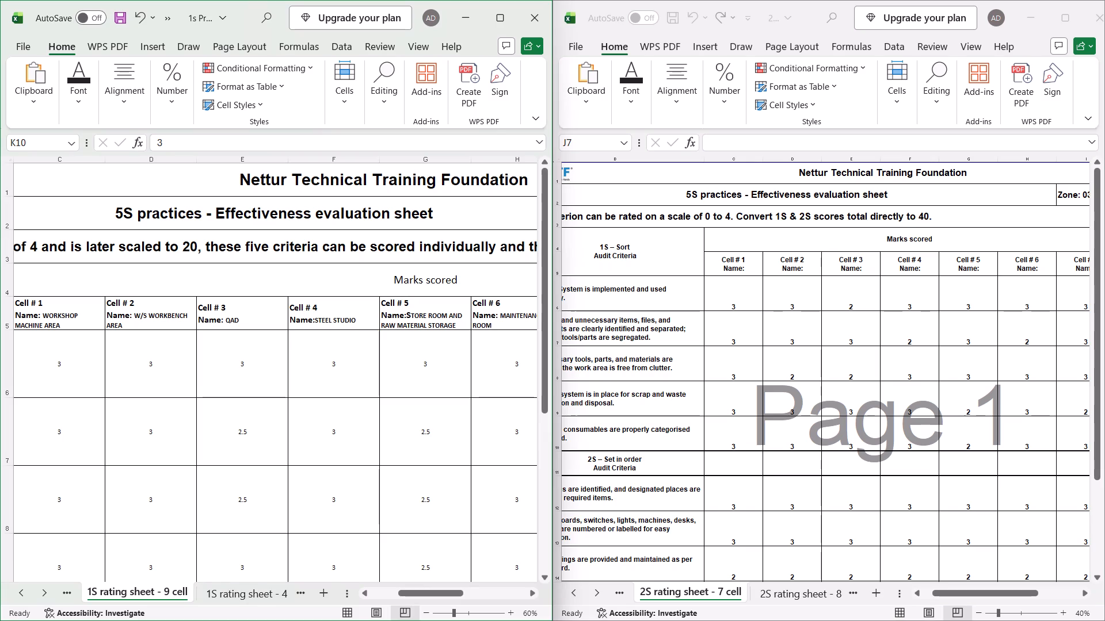
pyautogui.click(595, 595)
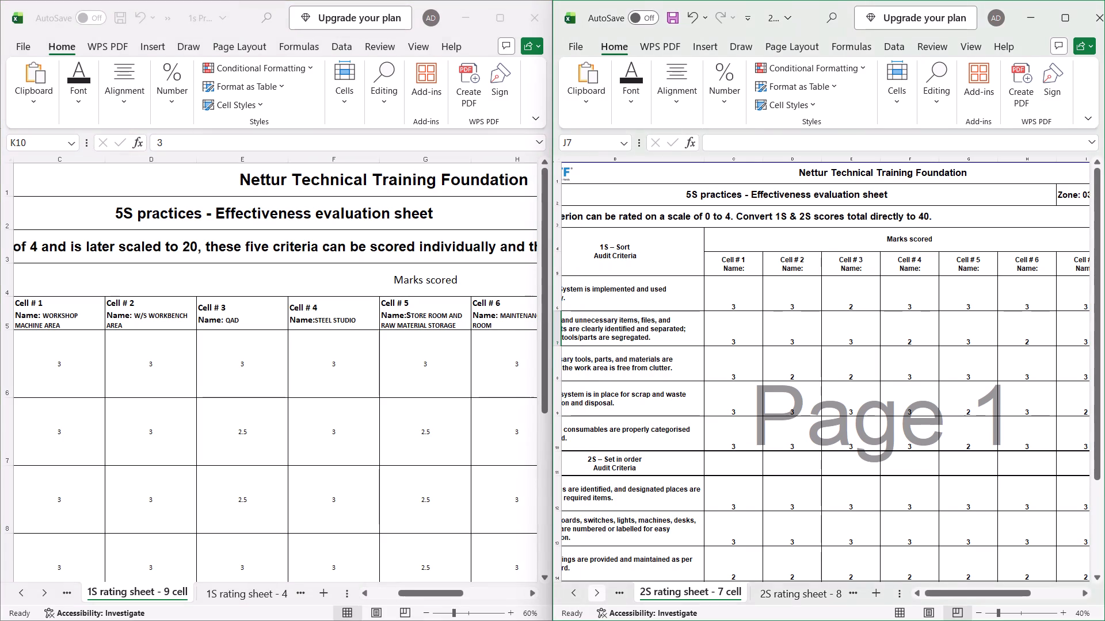
pyautogui.click(22, 591)
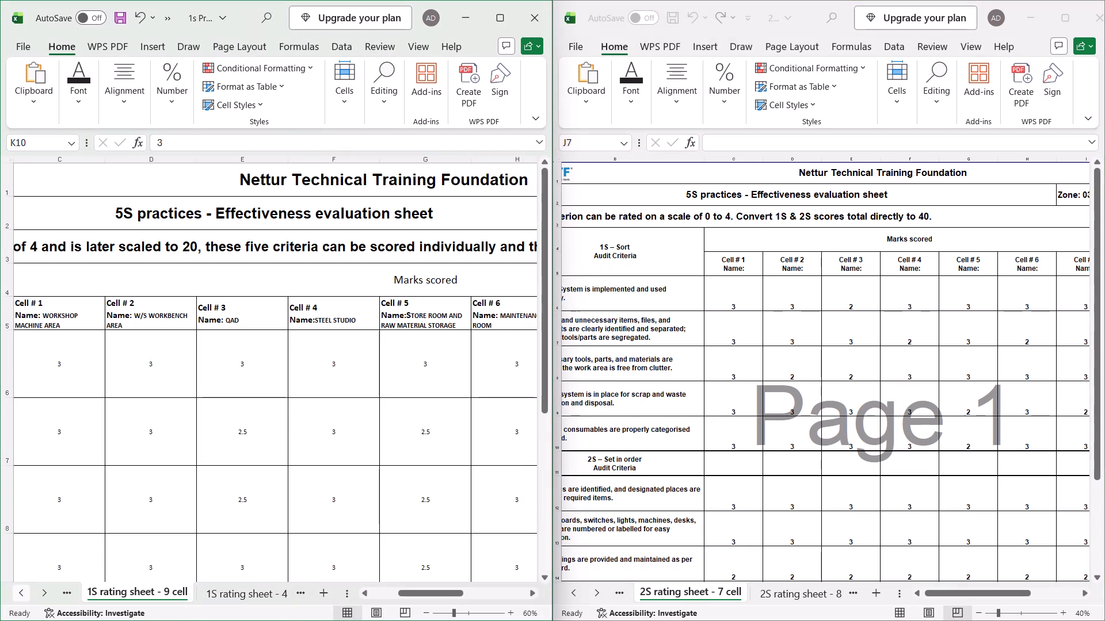
pyautogui.click(12, 594)
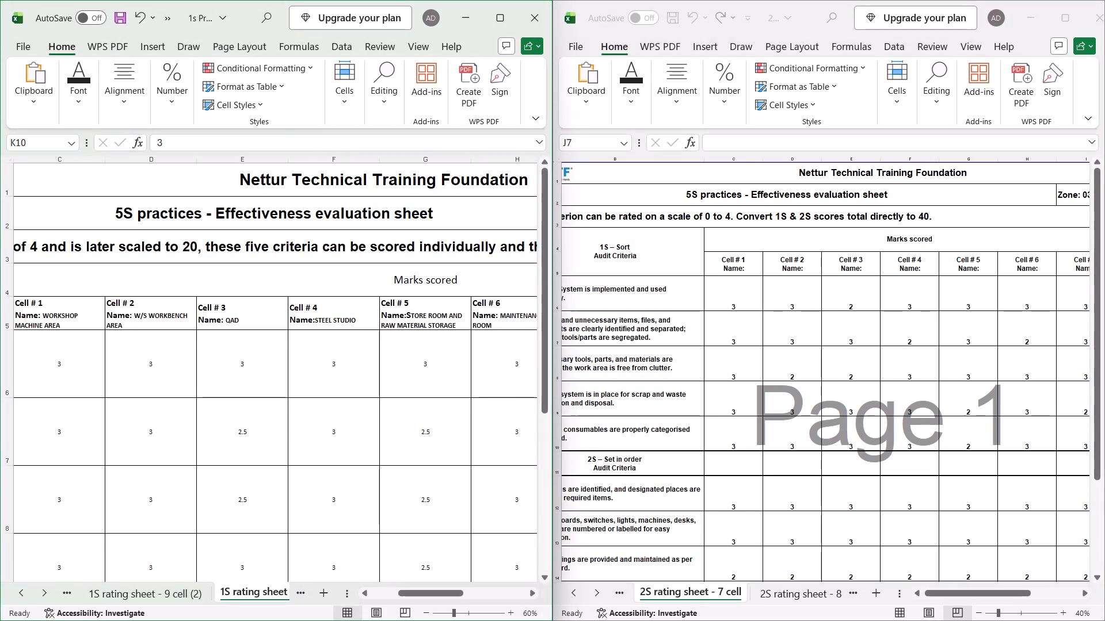
pyautogui.click(140, 595)
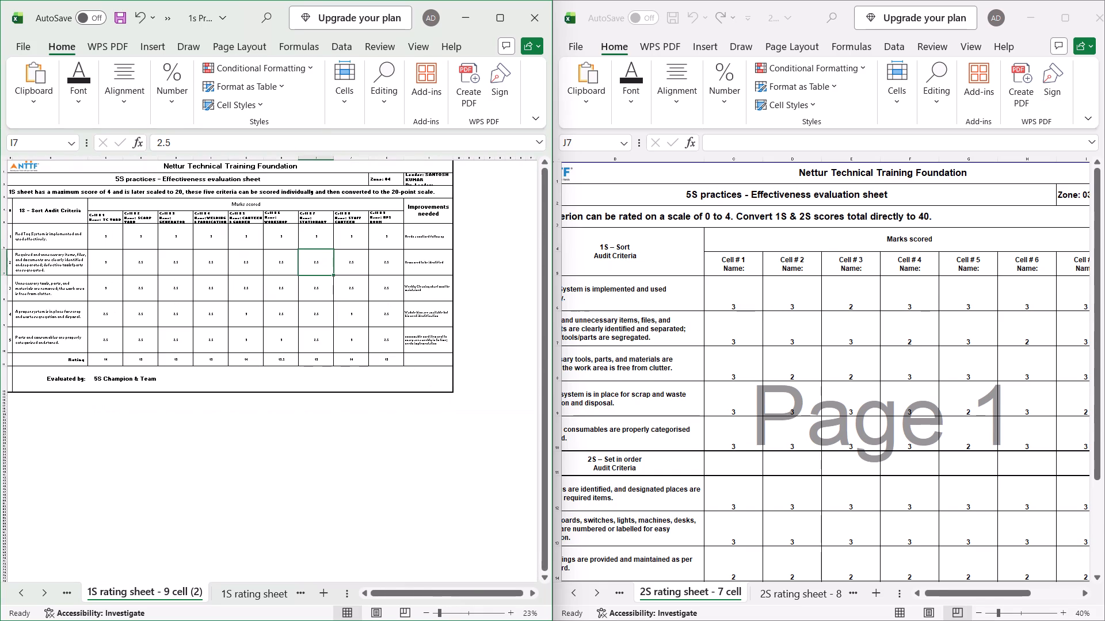
# Examine the header and scores of "1S rating sheet - 9 cell (2)" and look through the 2S workbook's sheets for its match.
pyautogui.moveTo(260, 413); pyautogui.dragTo(264, 429)
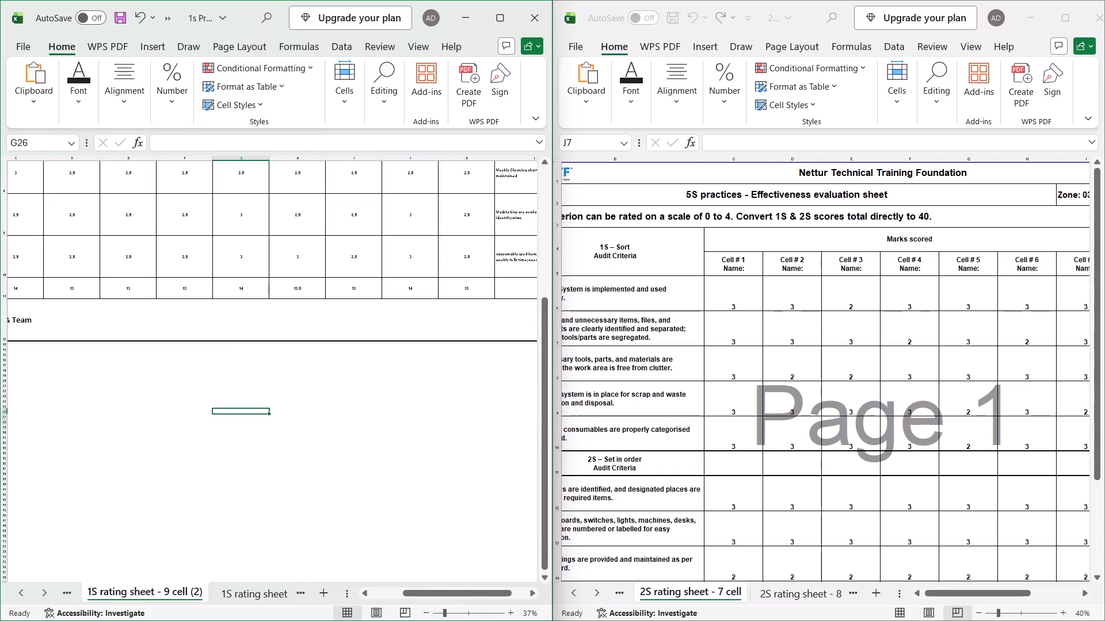
pyautogui.moveTo(264, 429); pyautogui.dragTo(282, 564)
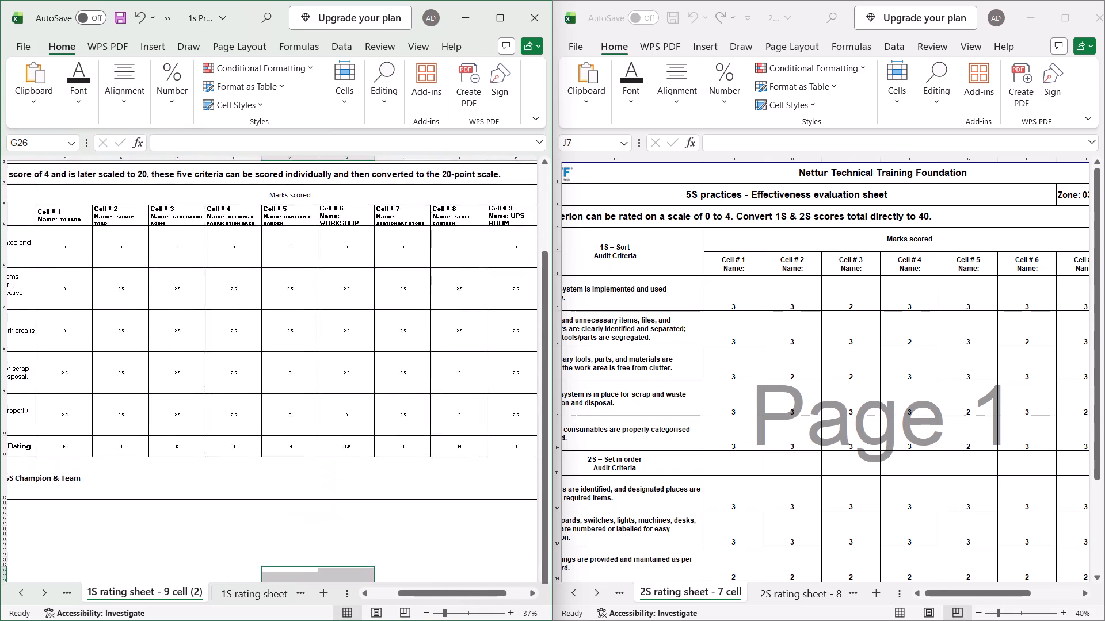
pyautogui.scroll(2, 262, 385)
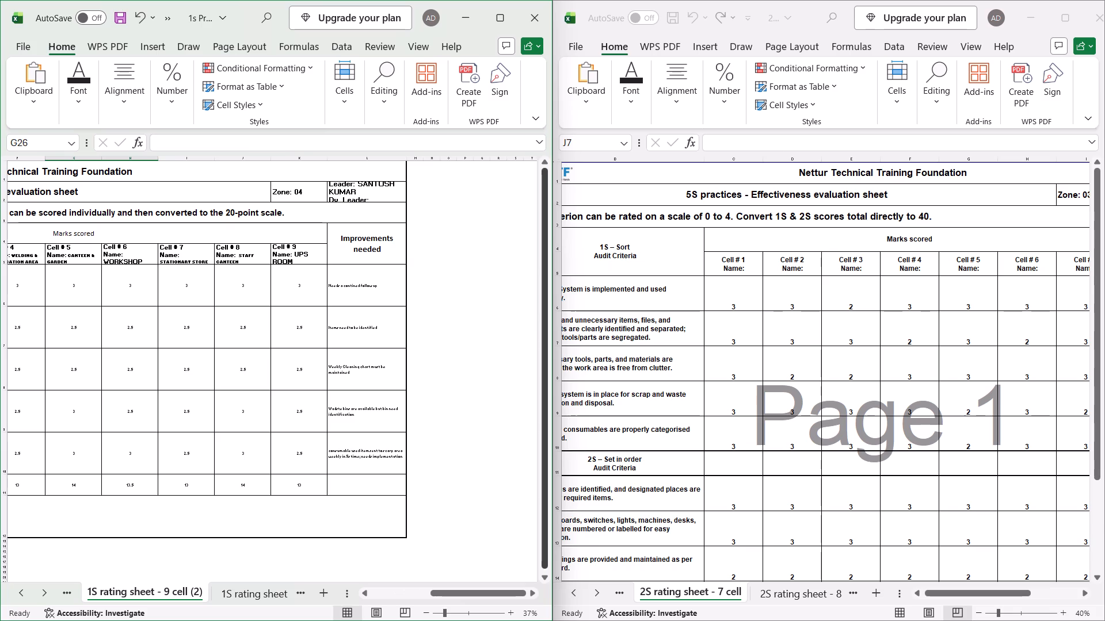
pyautogui.click(570, 593)
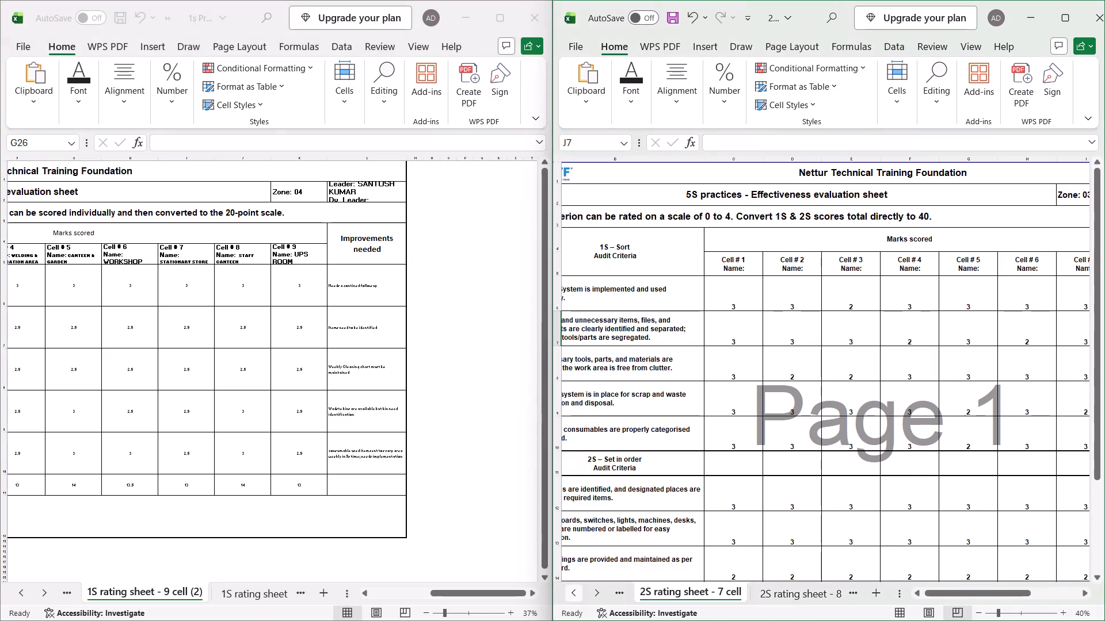
pyautogui.click(570, 593)
pyautogui.click(570, 593)
pyautogui.click(603, 593)
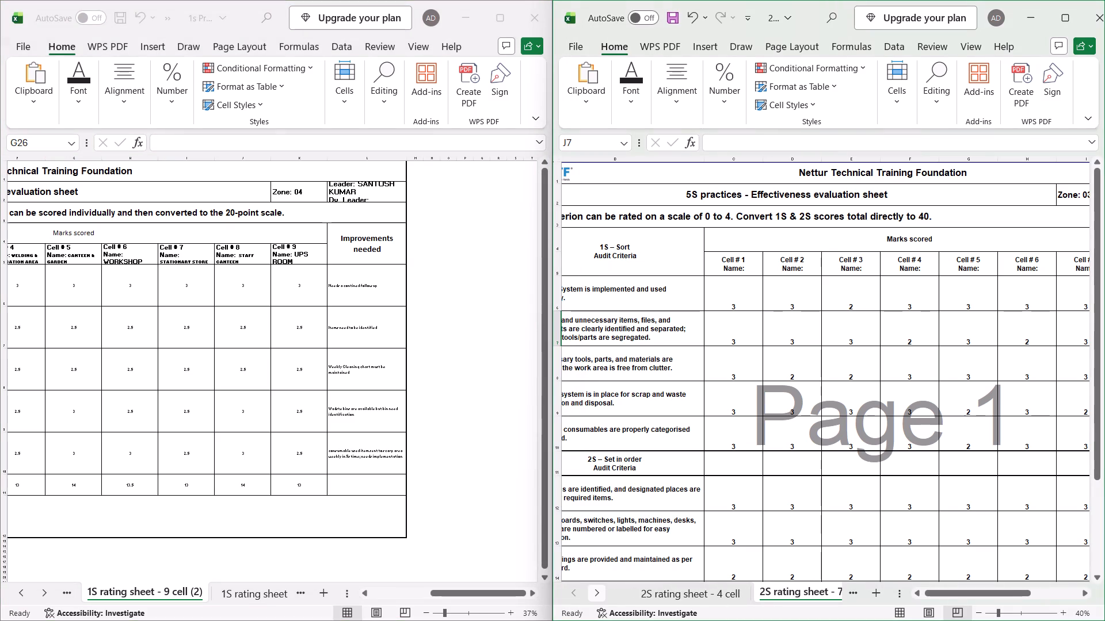
pyautogui.click(603, 593)
pyautogui.click(603, 593)
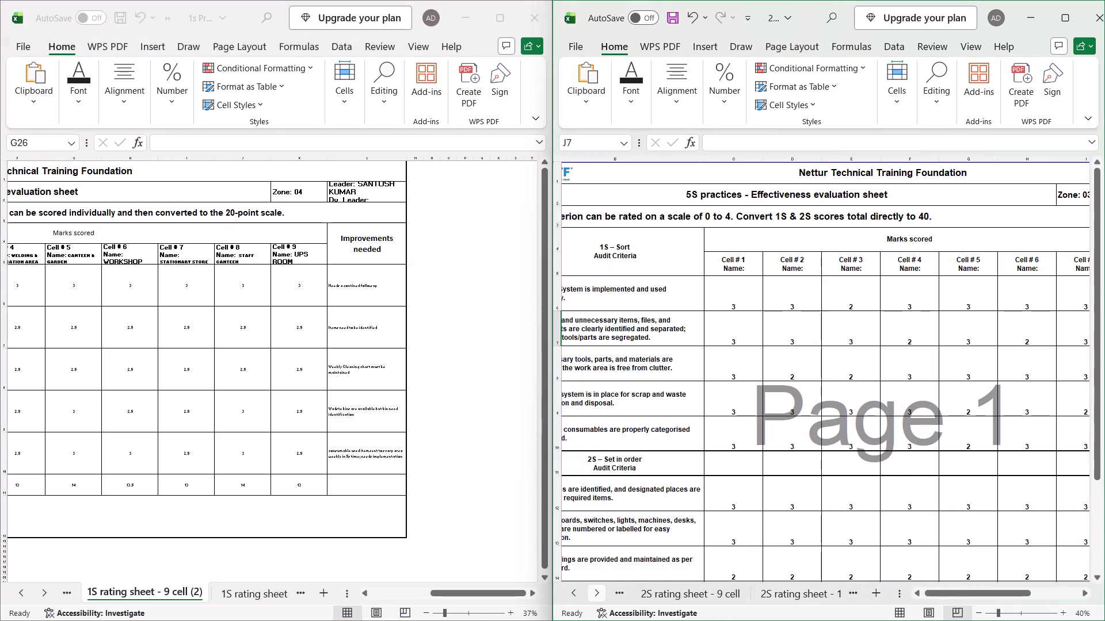
pyautogui.click(603, 593)
pyautogui.click(603, 593)
pyautogui.click(603, 593)
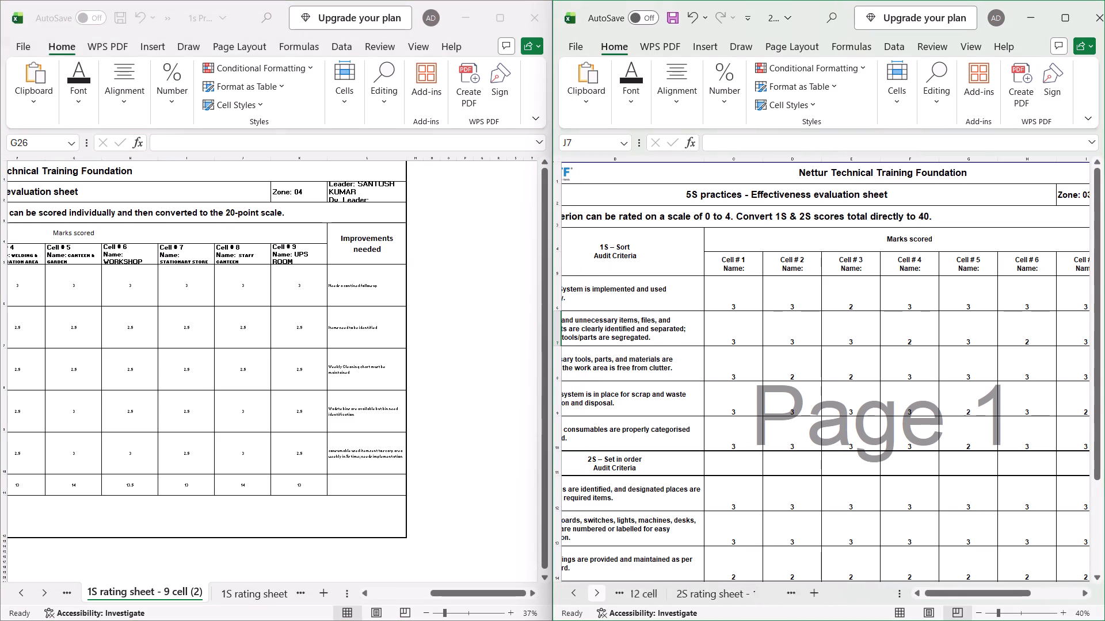
pyautogui.click(603, 593)
pyautogui.click(578, 590)
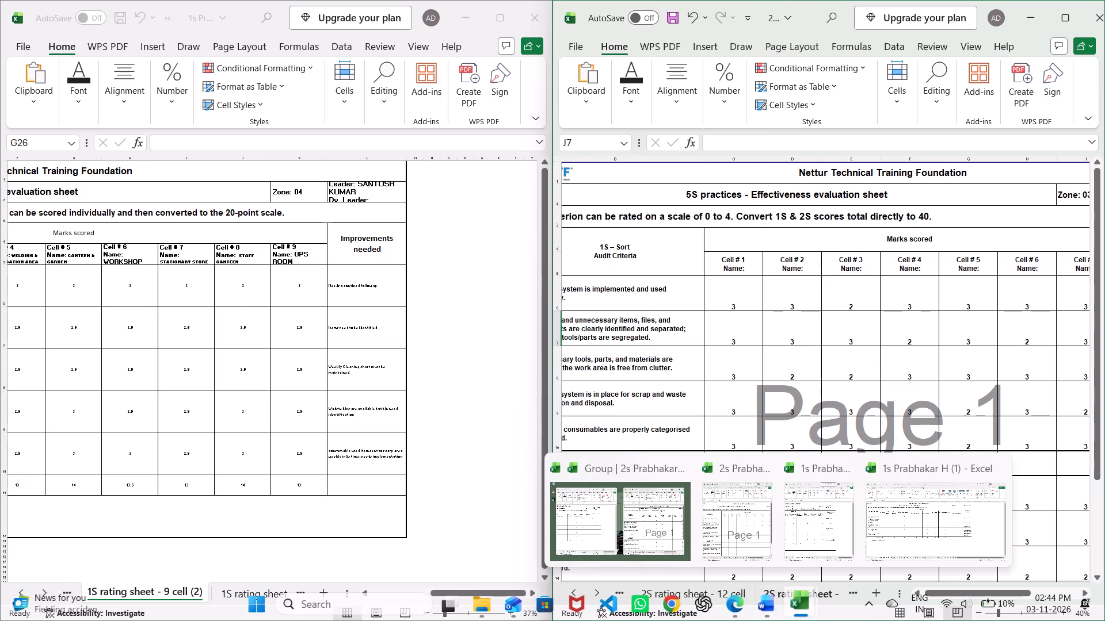
# Switch to the separate 1S workbook copy and review its 9-cell, 13-cell, 10-cell and 6-cell rating sheets.
pyautogui.click(937, 538)
pyautogui.scroll(3, 764, 426)
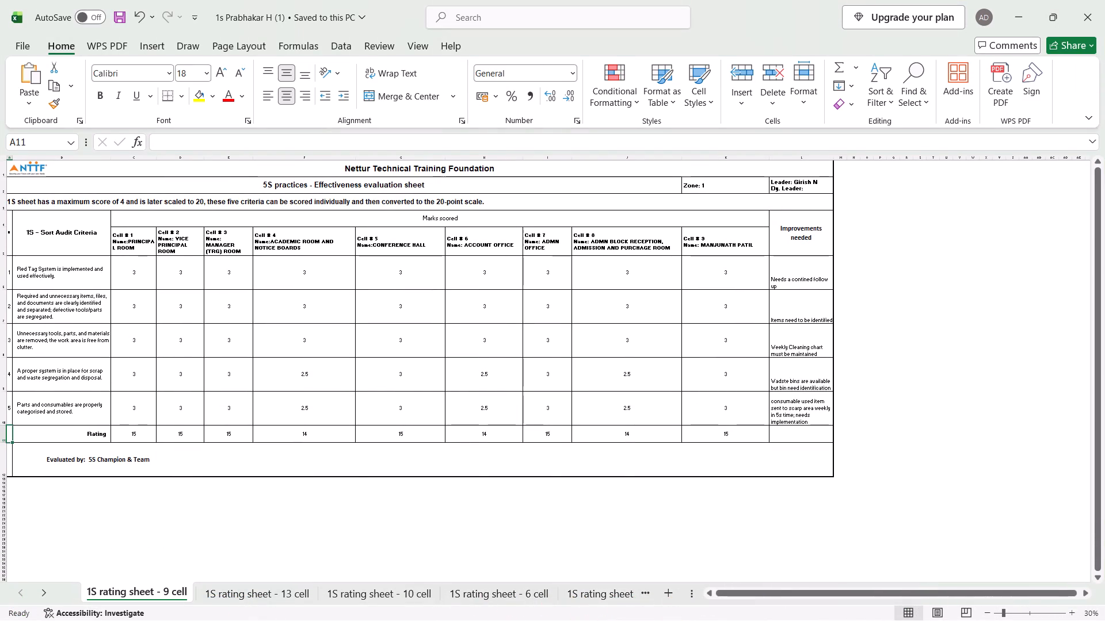
pyautogui.click(250, 599)
pyautogui.click(377, 588)
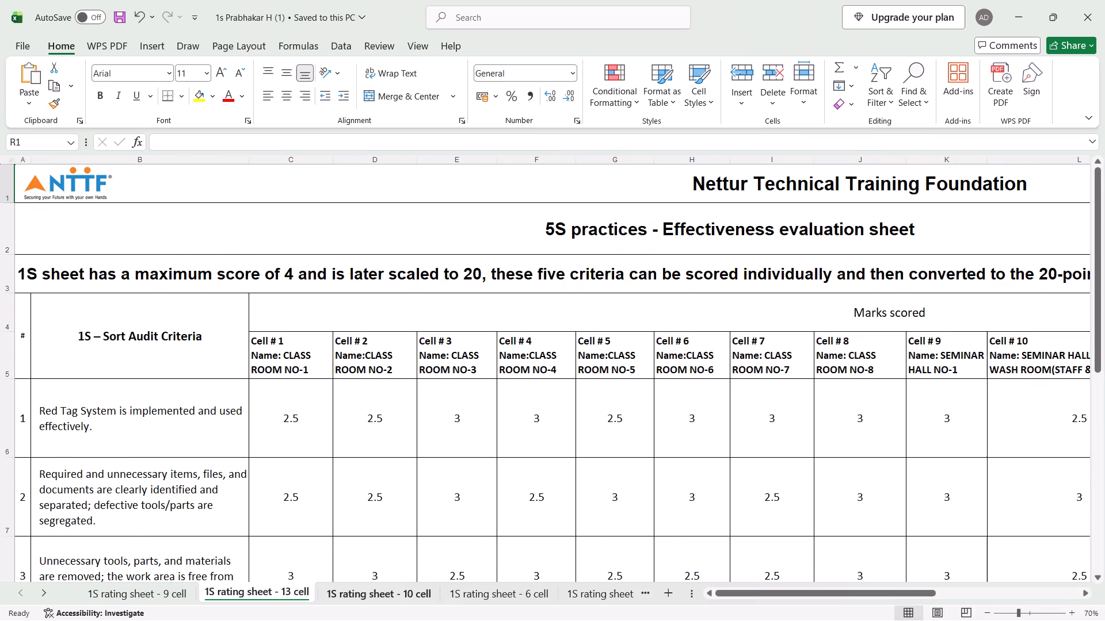
pyautogui.click(489, 585)
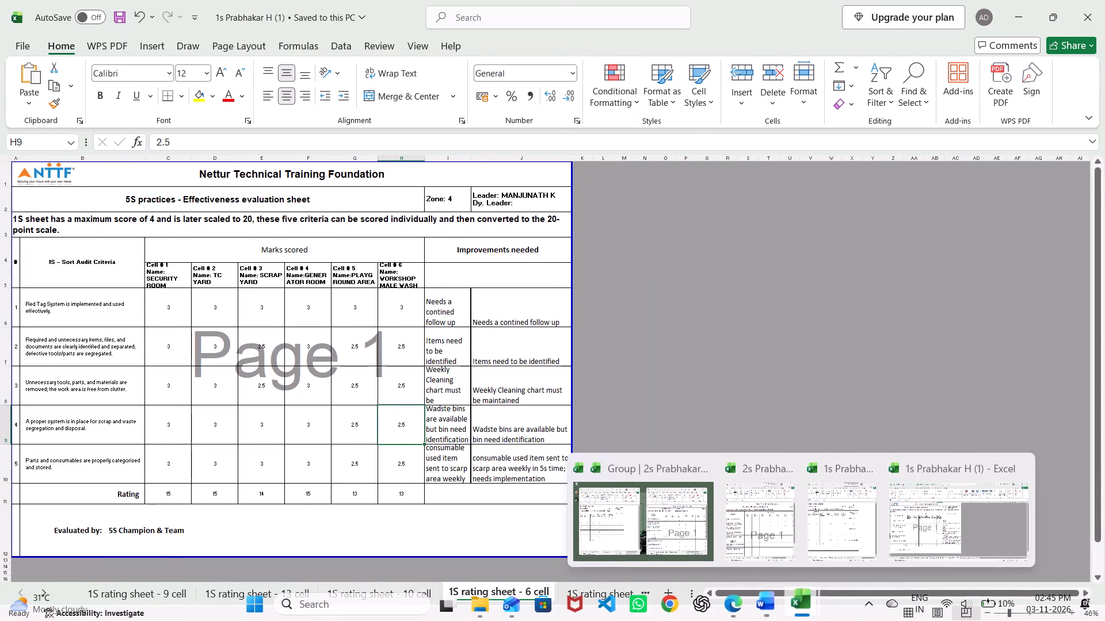
# Return to the side-by-side workbooks and examine the zone, leader and scores on "1S rating sheet - 9 cell" beside the 2S 7-cell sheet.
pyautogui.click(651, 534)
pyautogui.scroll(1, 352, 419)
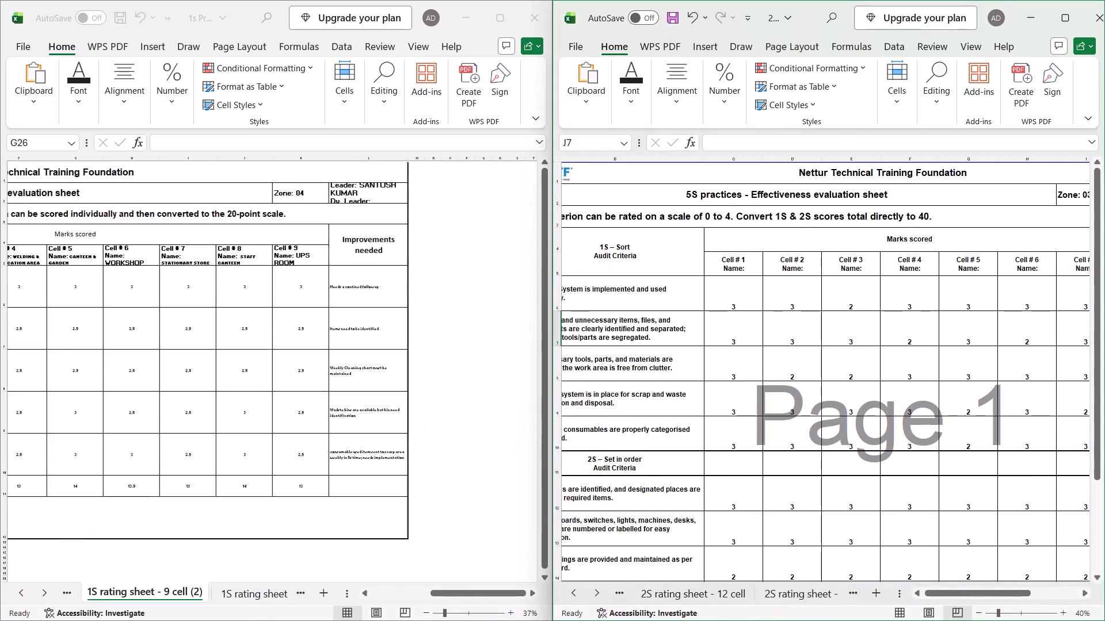
pyautogui.scroll(2, 352, 419)
pyautogui.hscroll(2, 352, 419)
pyautogui.scroll(1, 352, 419)
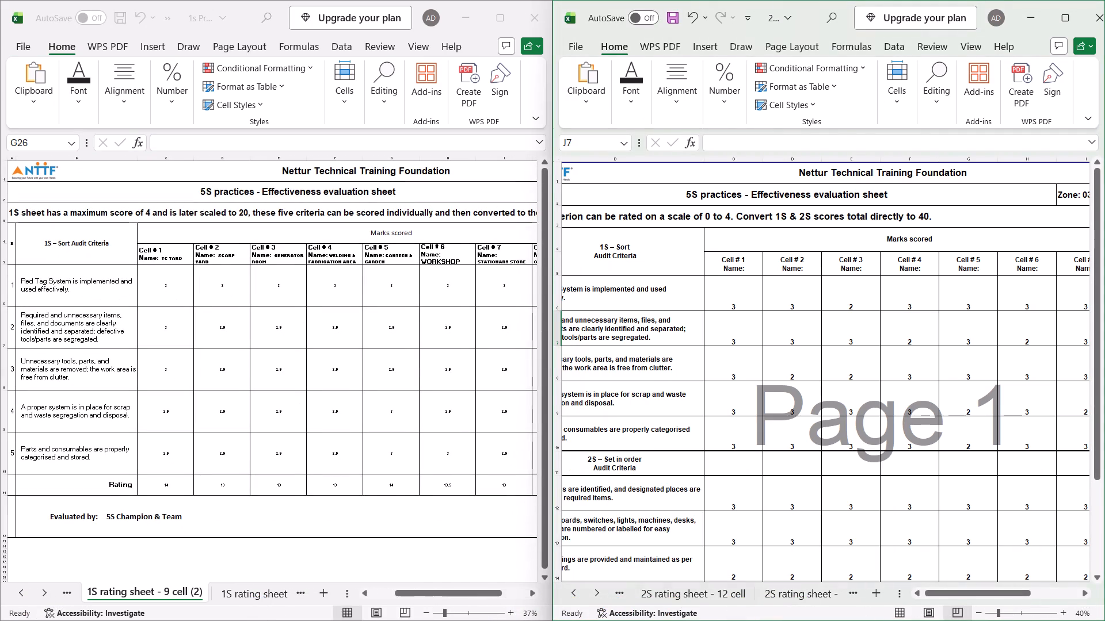
pyautogui.click(249, 586)
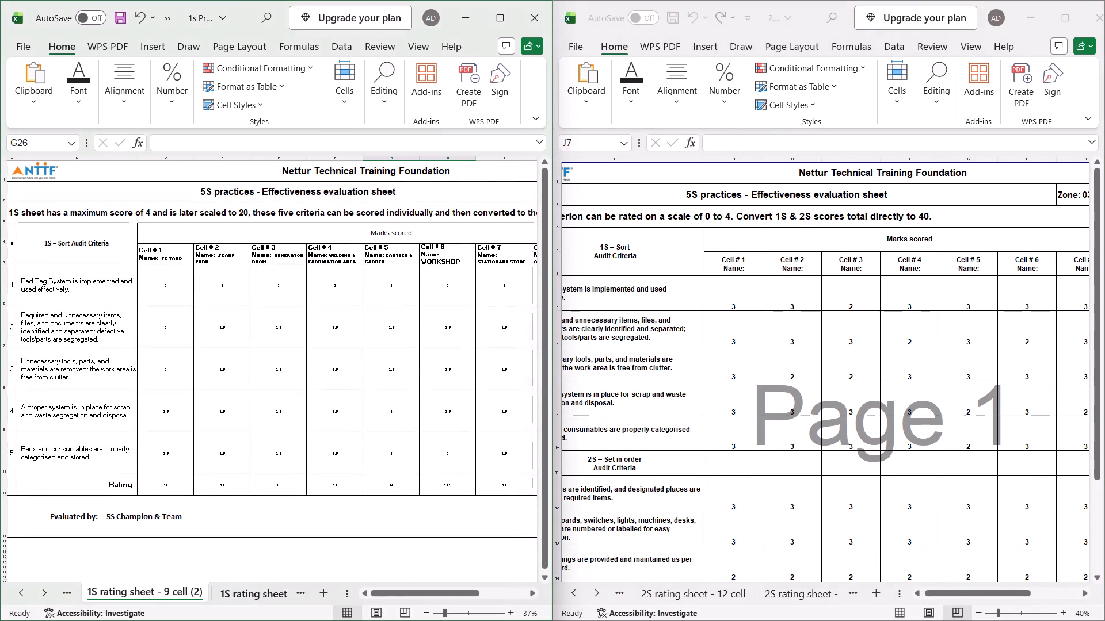
pyautogui.click(249, 586)
pyautogui.hscroll(-1, 279, 481)
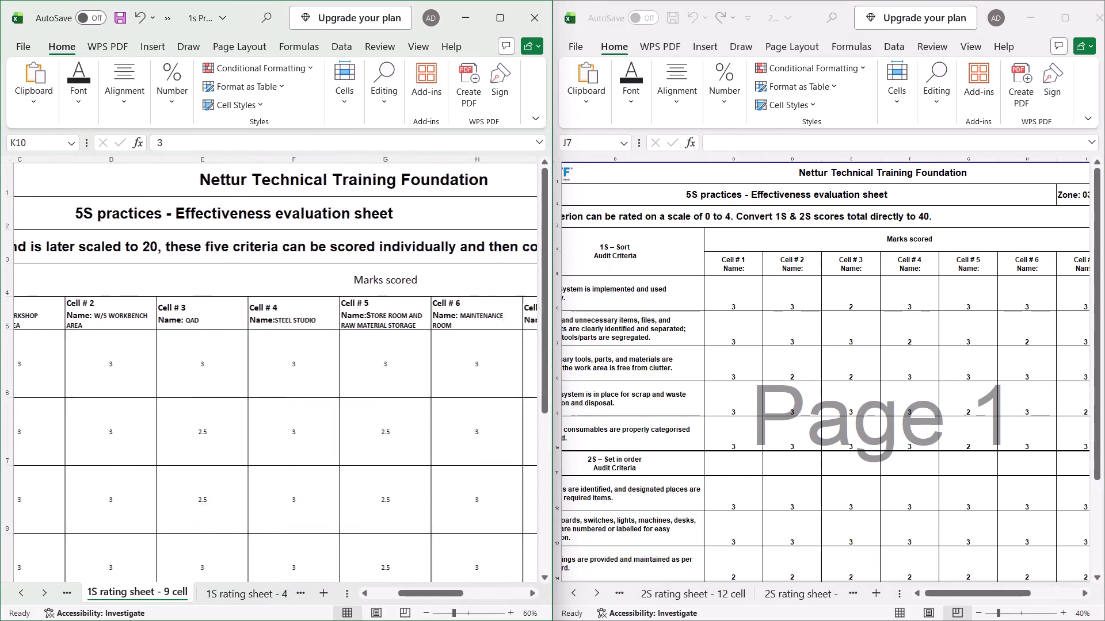
pyautogui.hscroll(-3, 279, 481)
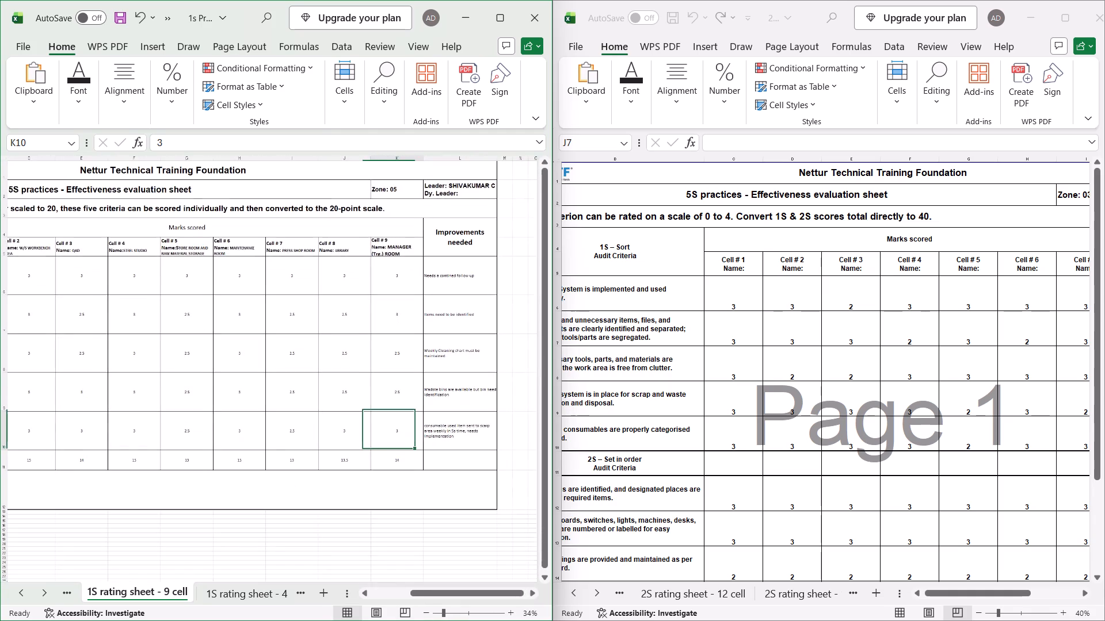
pyautogui.hscroll(-3, 776, 427)
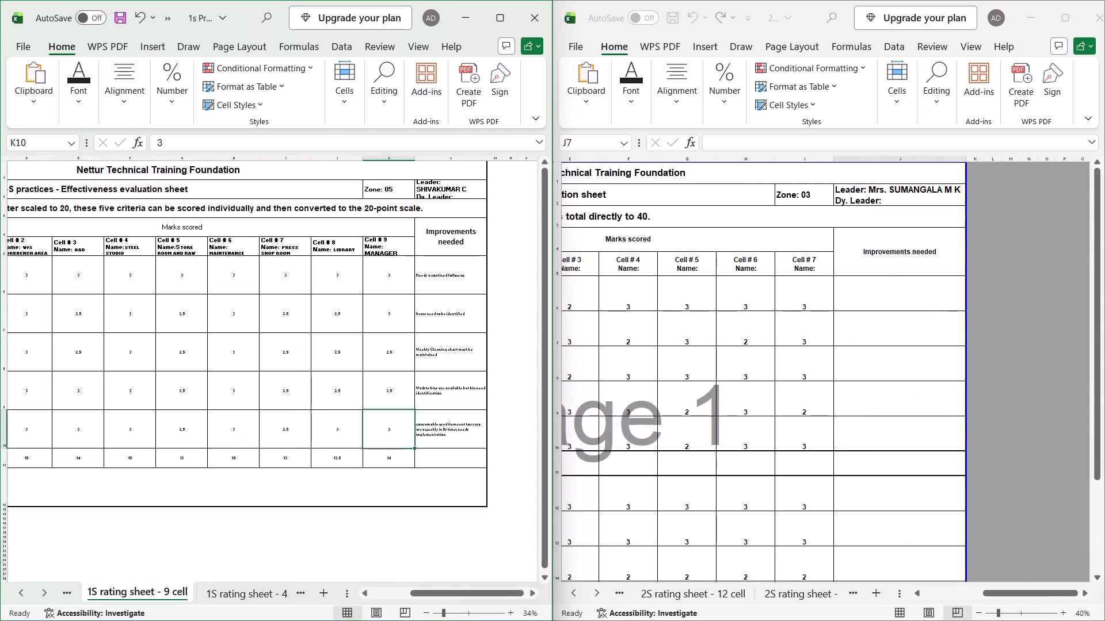
pyautogui.hscroll(3, 776, 427)
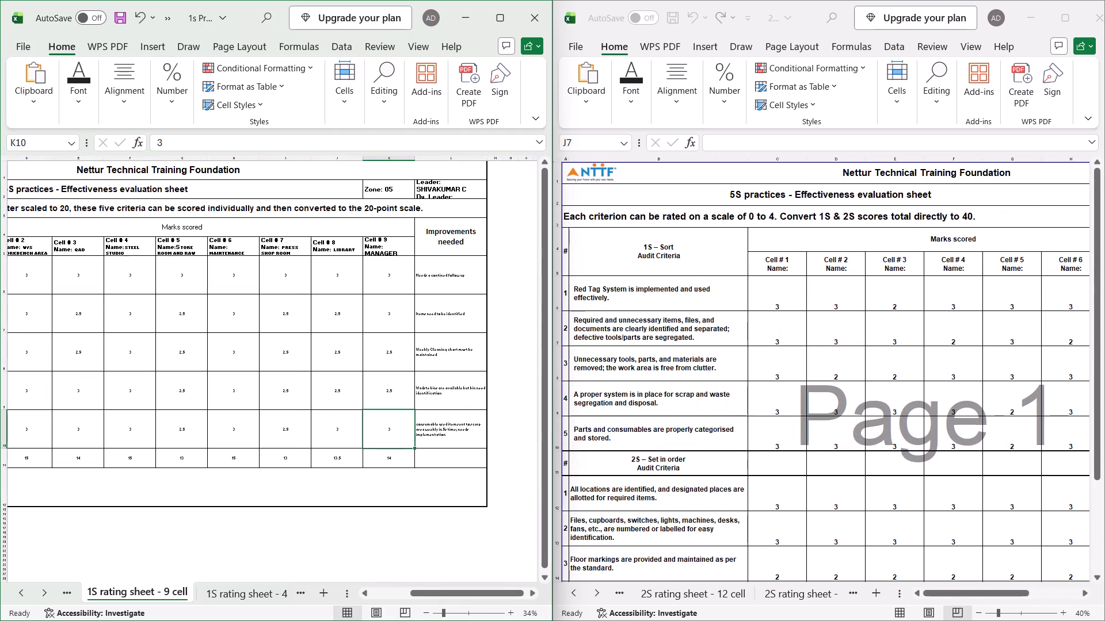
# Open the 2S 9-cell sheet and compare its header and scores with the two 9-cell sheets in the 1S workbook.
pyautogui.click(580, 596)
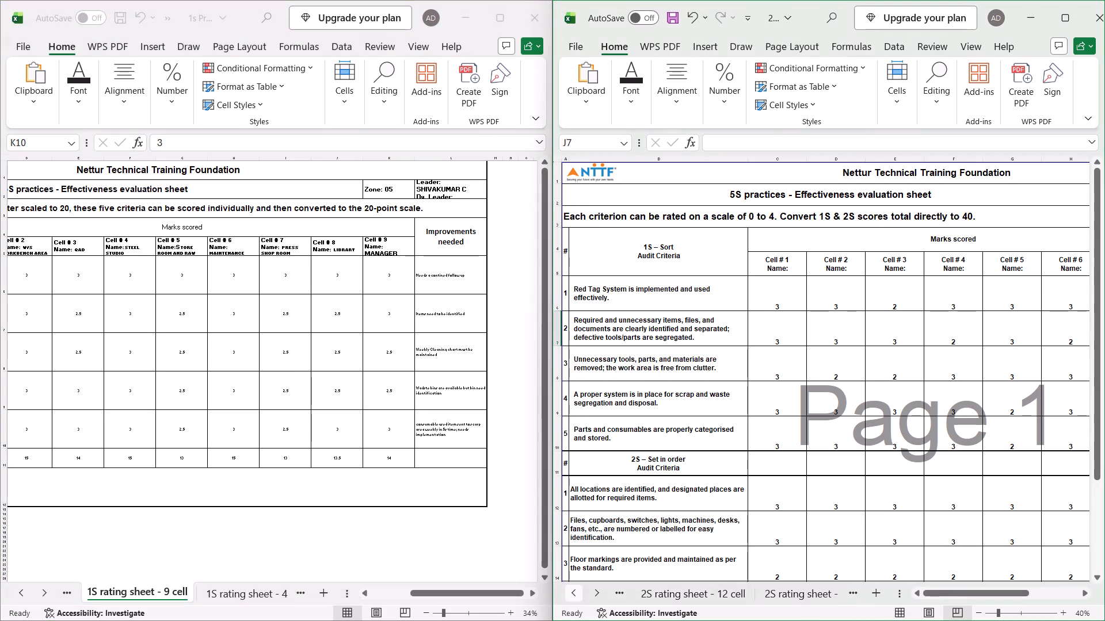
pyautogui.click(580, 596)
pyautogui.click(580, 596)
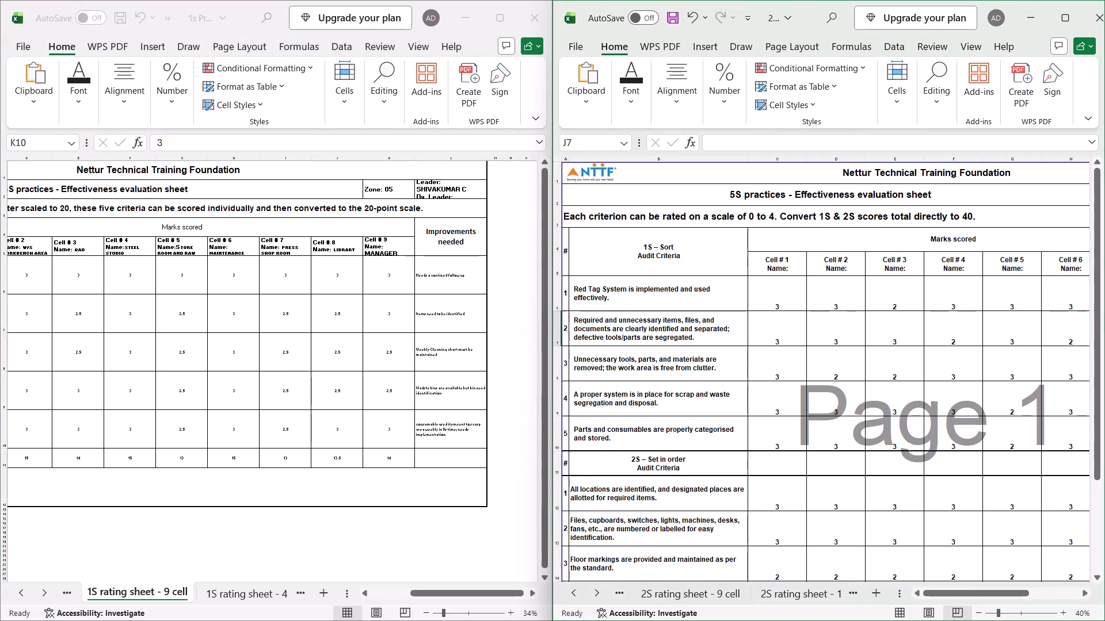
pyautogui.click(693, 602)
pyautogui.hscroll(-3, 835, 383)
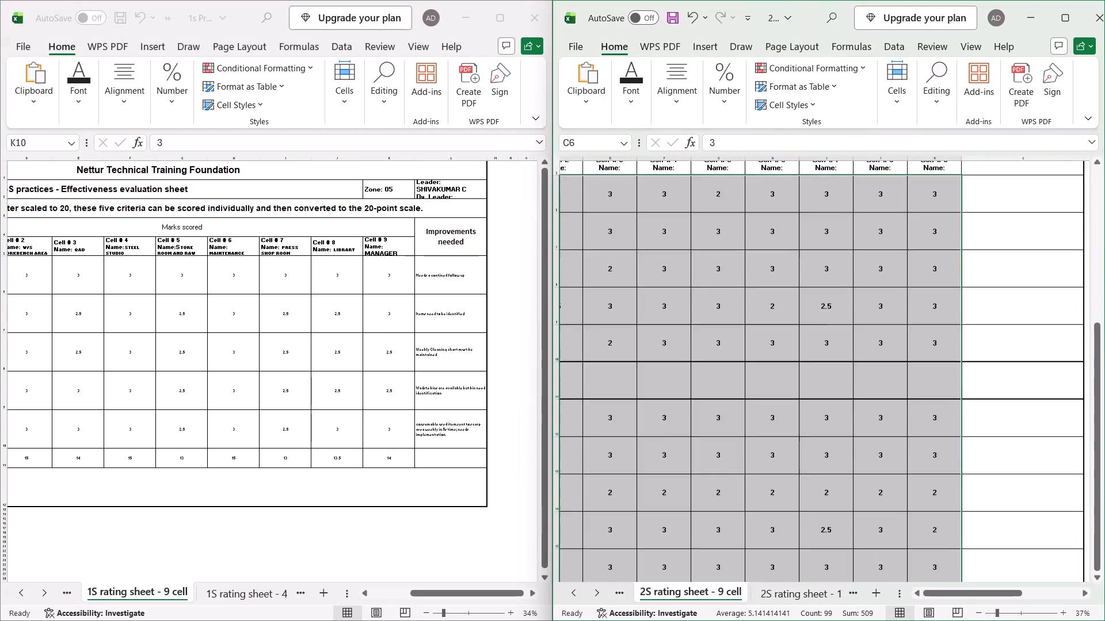
pyautogui.scroll(2, 835, 383)
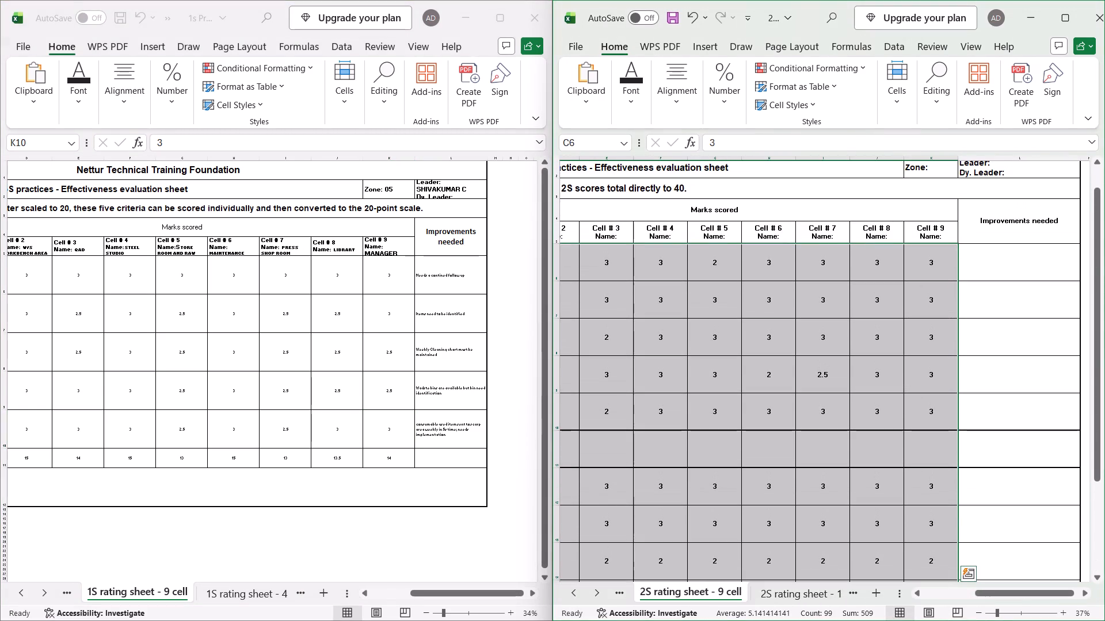
pyautogui.click(22, 596)
pyautogui.click(22, 596)
pyautogui.click(127, 596)
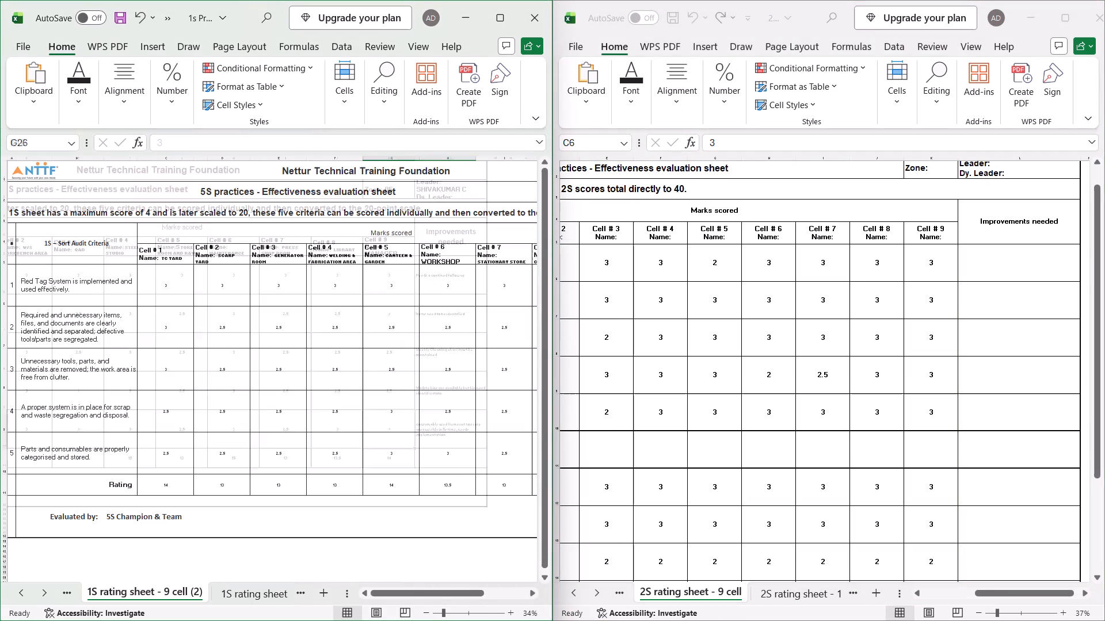
pyautogui.hscroll(-2, 283, 448)
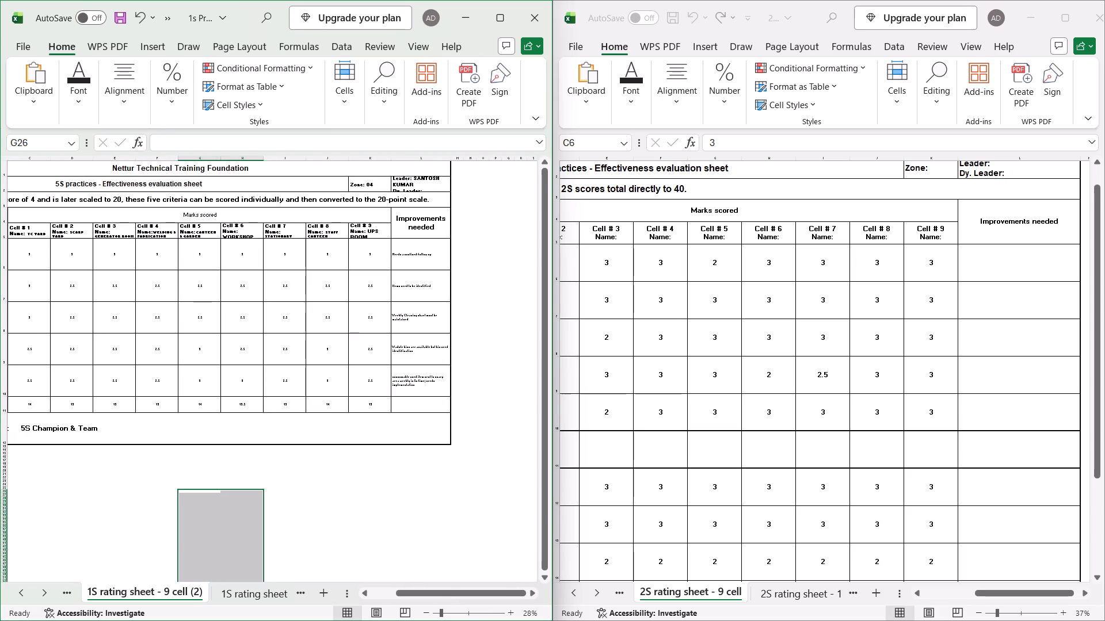
pyautogui.click(48, 596)
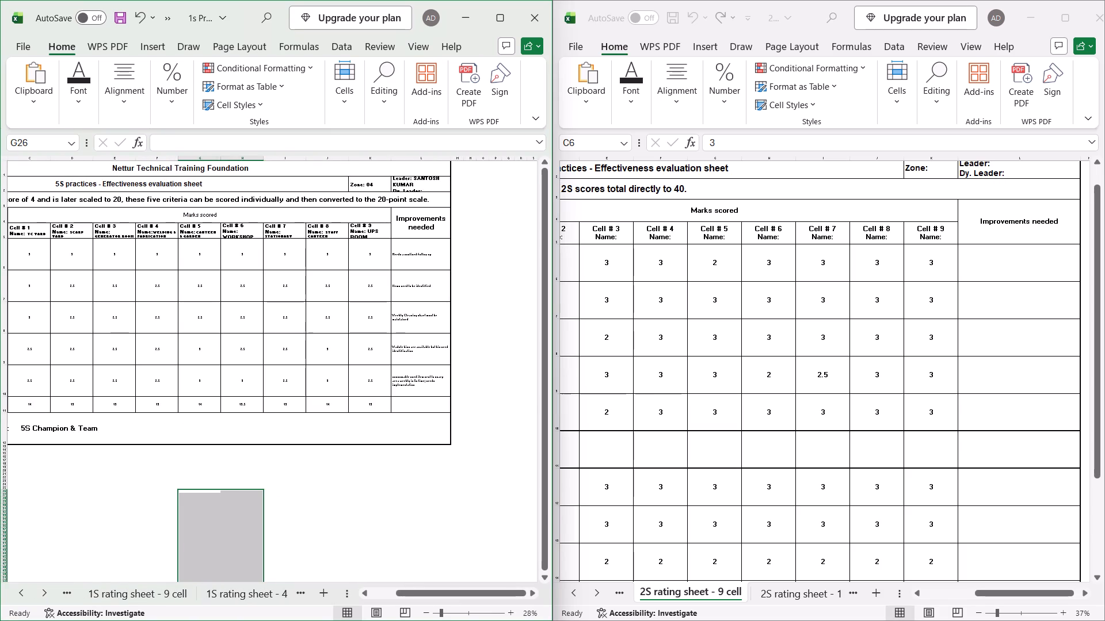
pyautogui.click(111, 588)
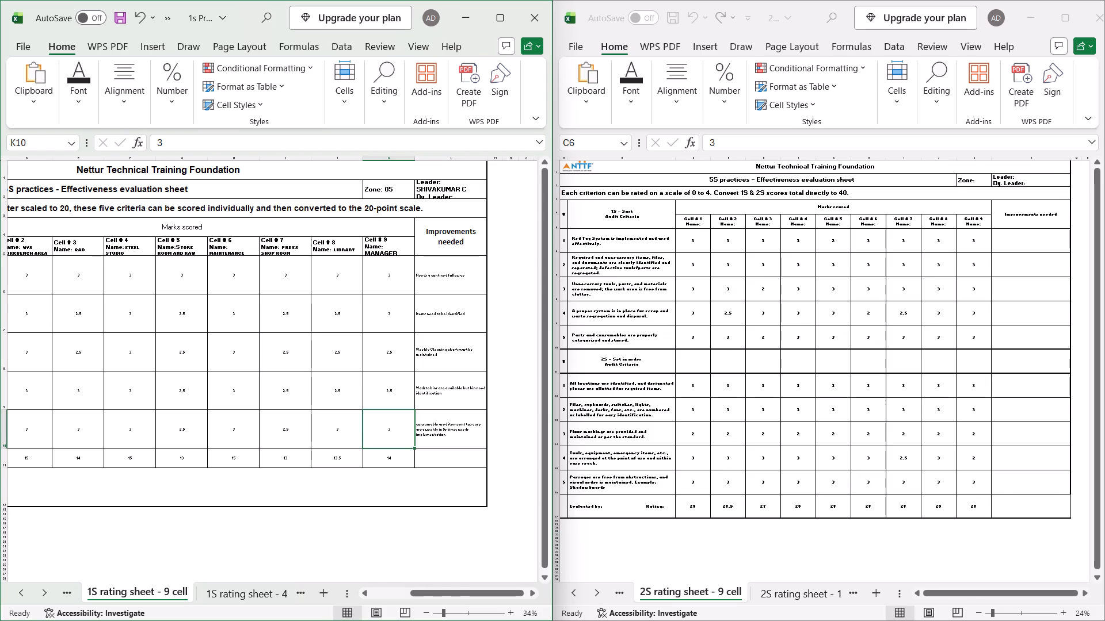
# Look back through the 2S workbook's sheets to the 4-cell one and review the whole "1S rating sheet - 9 cell".
pyautogui.hscroll(1, 753, 392)
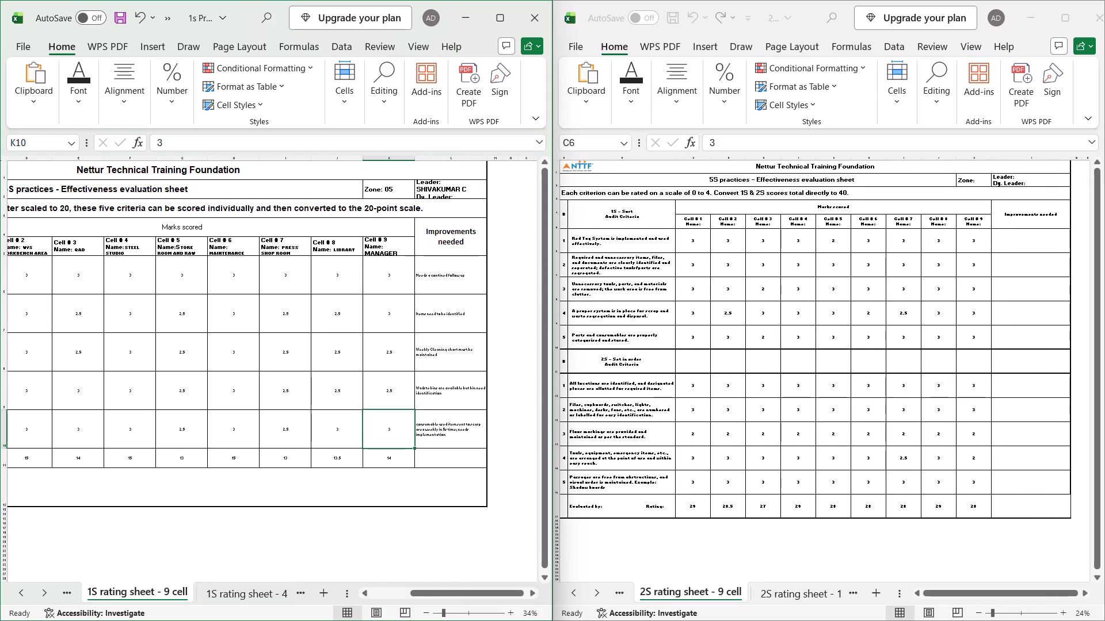
pyautogui.click(576, 591)
pyautogui.click(576, 591)
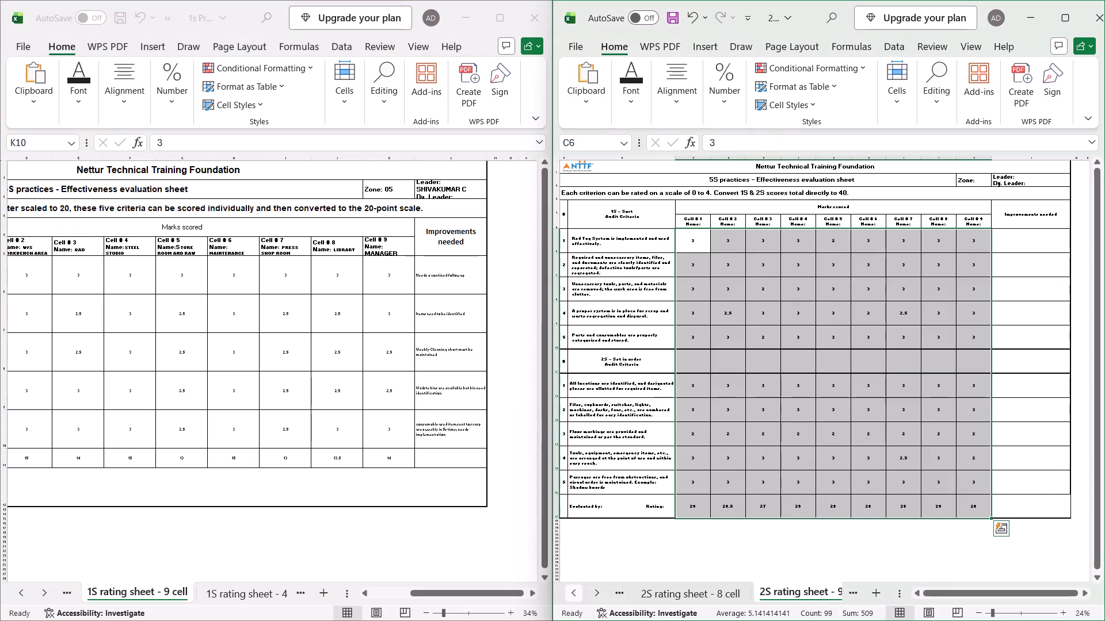
pyautogui.click(576, 591)
pyautogui.click(576, 591)
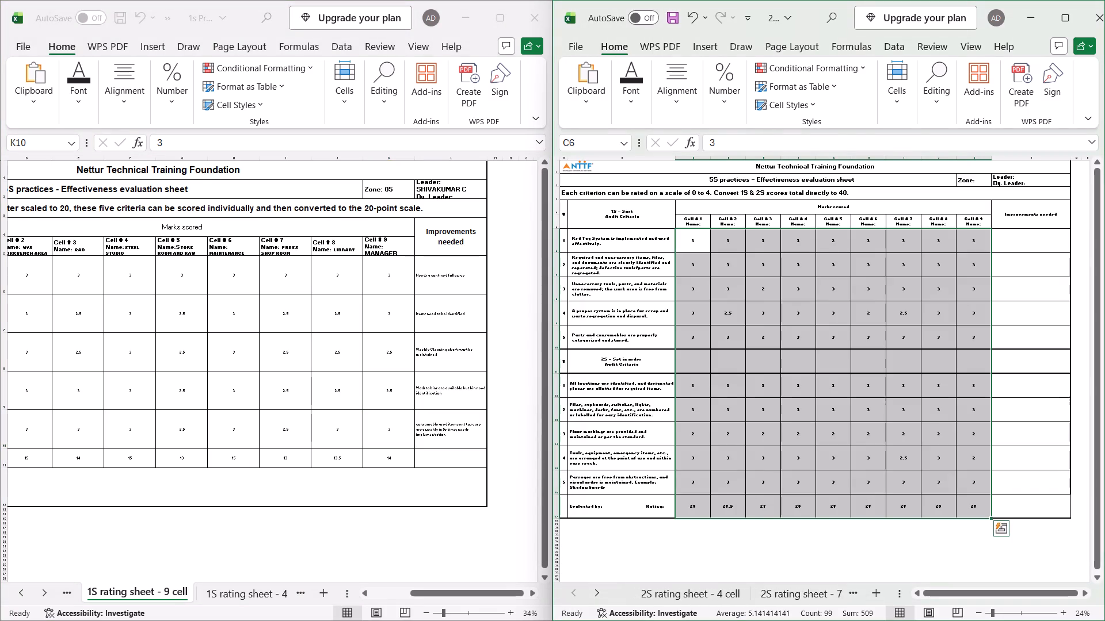
pyautogui.scroll(2, 386, 516)
pyautogui.hscroll(1, 386, 516)
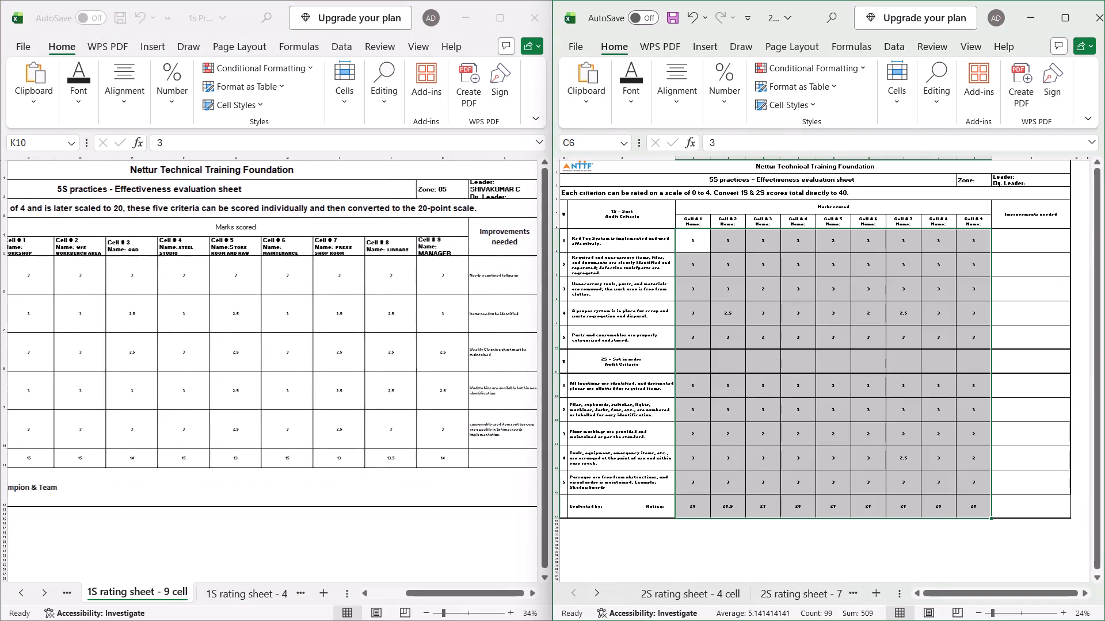
pyautogui.hscroll(2, 386, 516)
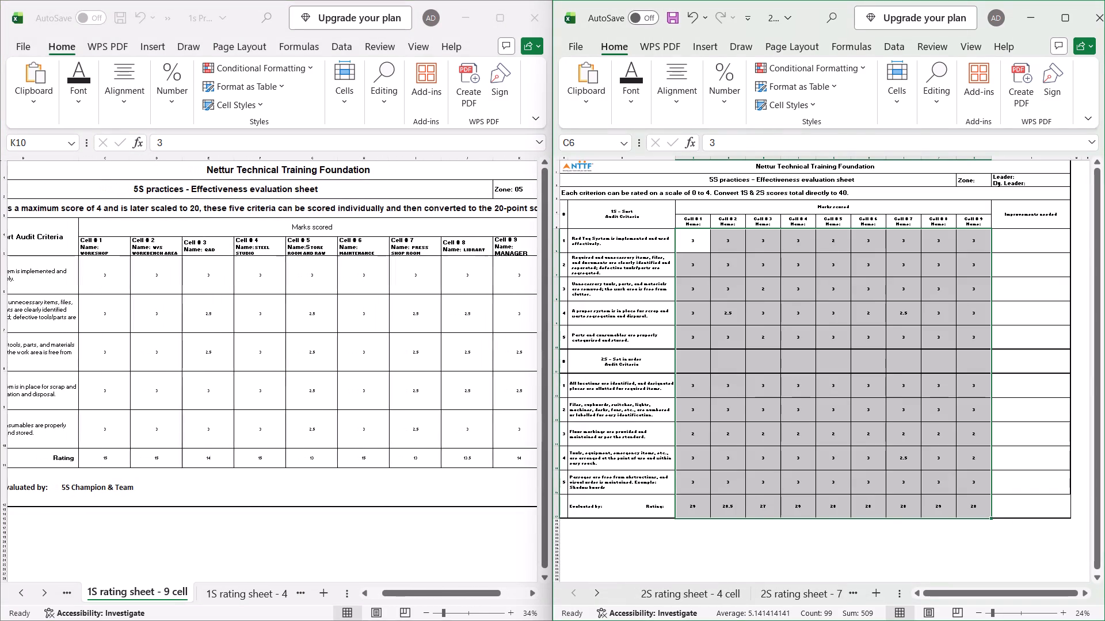
pyautogui.hscroll(1, 386, 516)
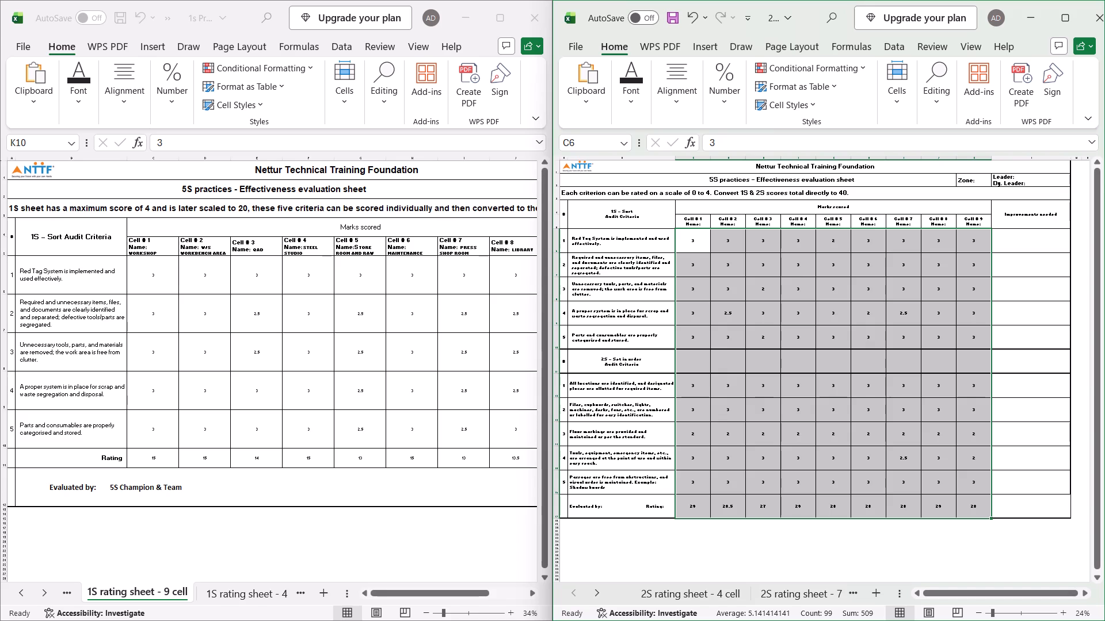
pyautogui.hscroll(-3, 386, 516)
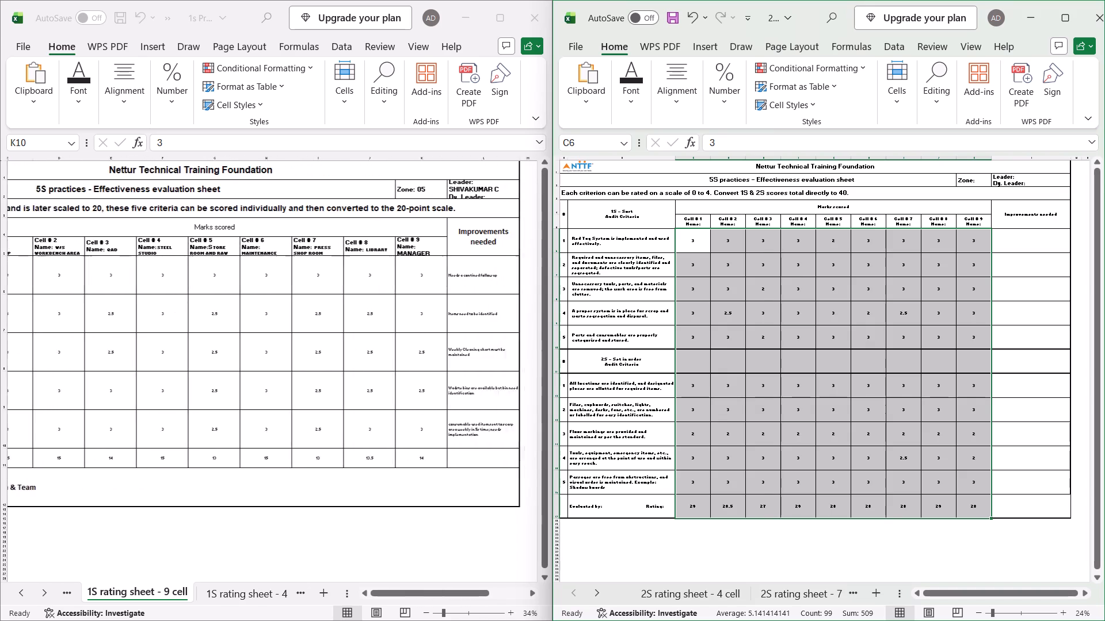
pyautogui.hscroll(1, 386, 516)
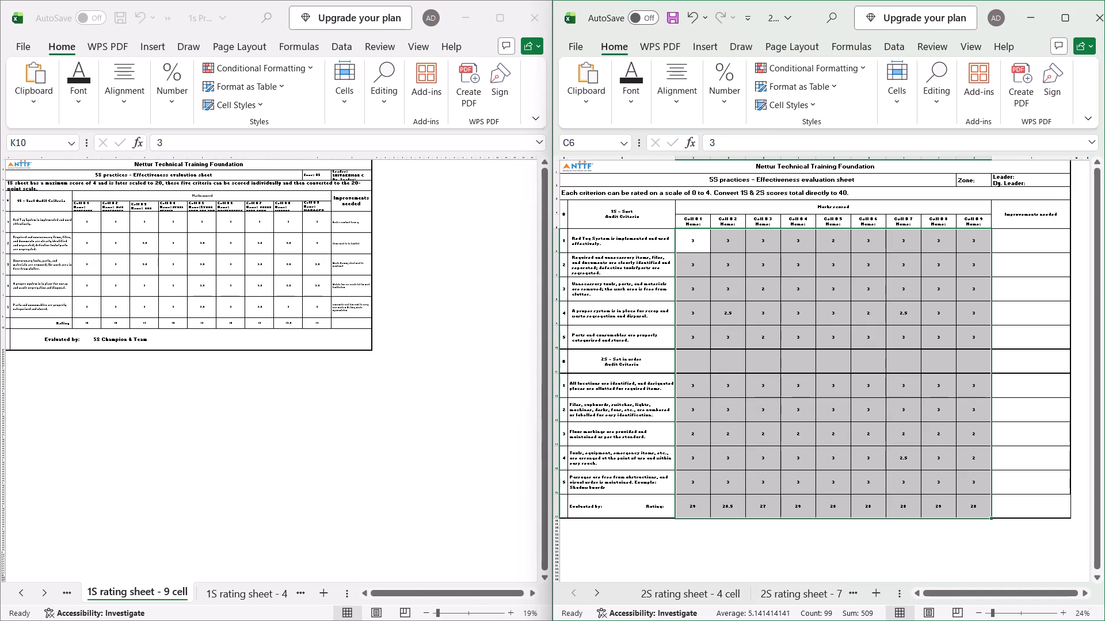
pyautogui.hscroll(1, 757, 467)
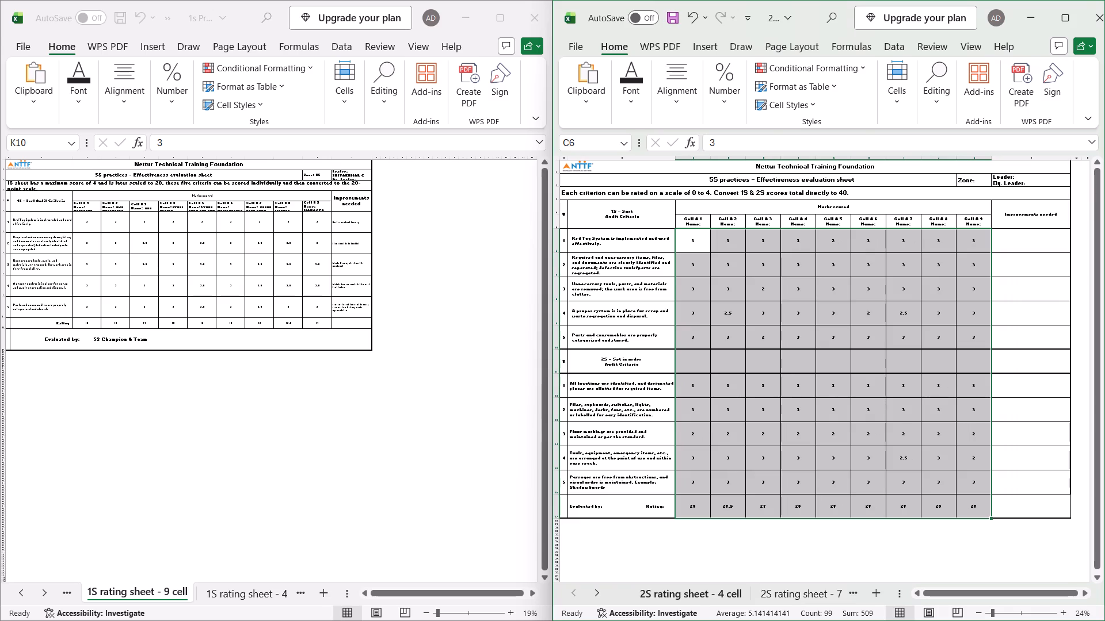
# Open the 4-cell rating sheets in both workbooks and compare their zone, leader and scores.
pyautogui.click(639, 591)
pyautogui.scroll(1, 712, 470)
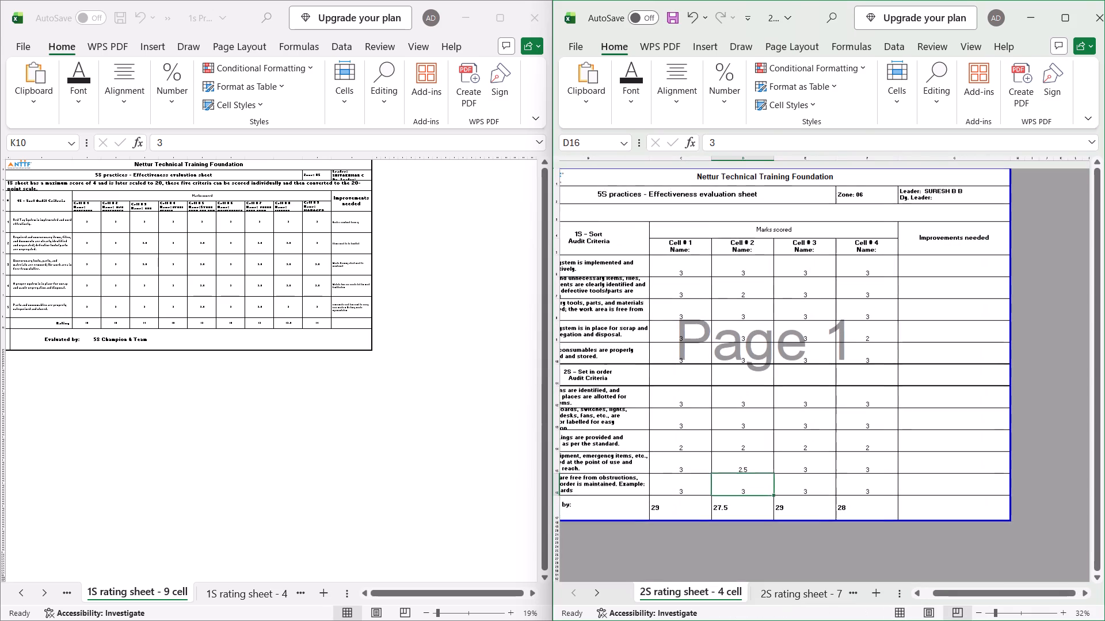
pyautogui.scroll(1, 712, 470)
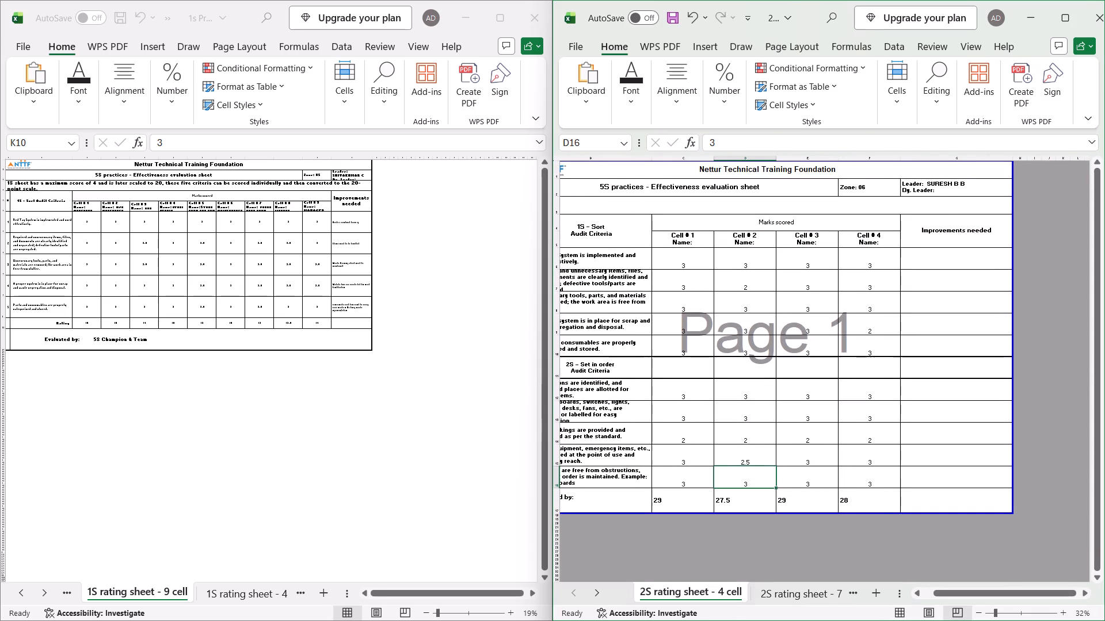
pyautogui.click(245, 587)
pyautogui.click(245, 587)
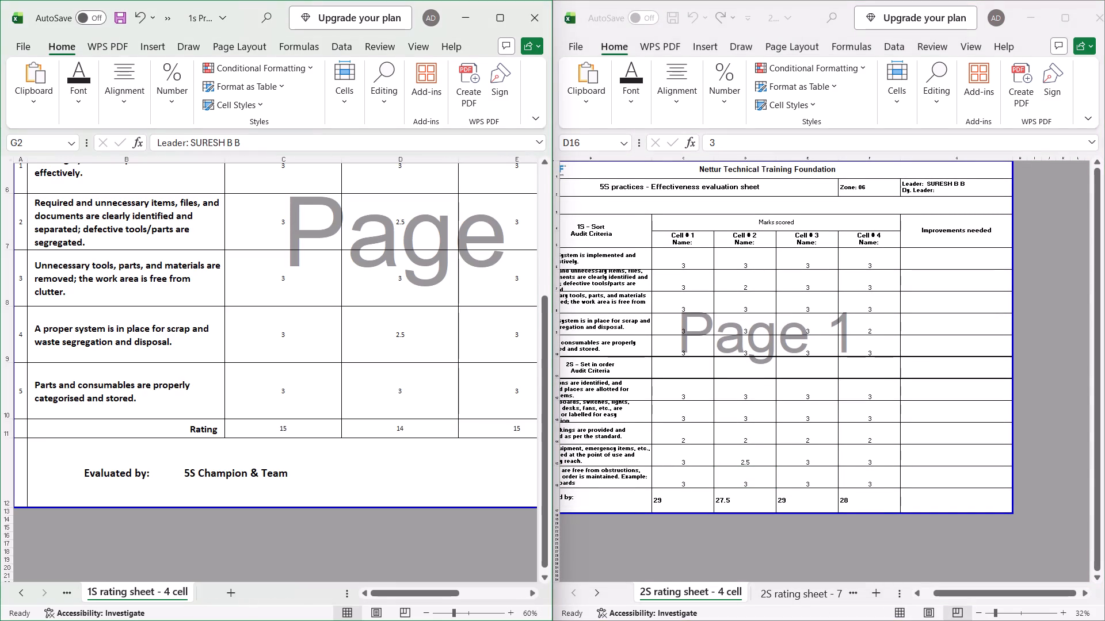
pyautogui.scroll(3, 317, 466)
pyautogui.hscroll(-2, 317, 466)
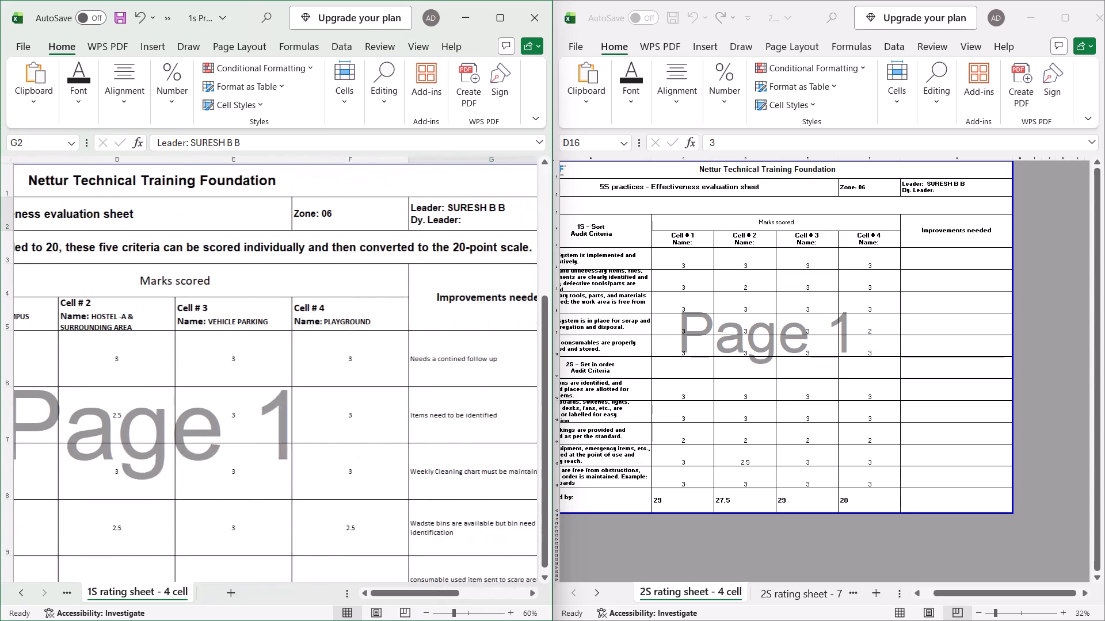
pyautogui.hscroll(-1, 317, 466)
pyautogui.hscroll(1, 257, 450)
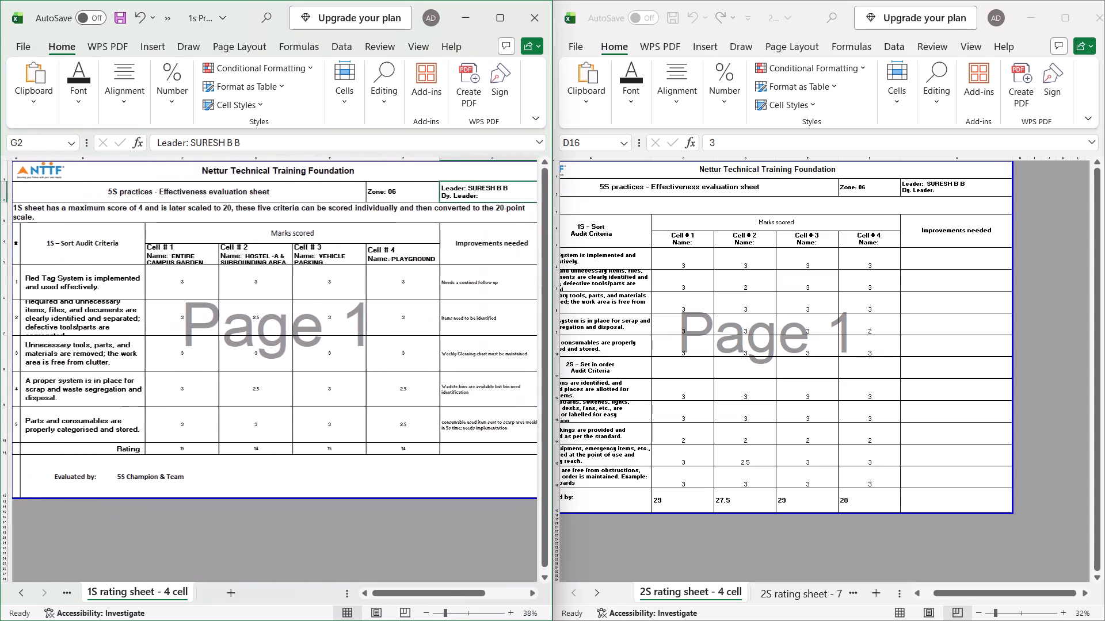
pyautogui.hscroll(1, 257, 450)
# Open the 8-cell rating sheets in both workbooks and compare their zone and leader details.
pyautogui.click(26, 593)
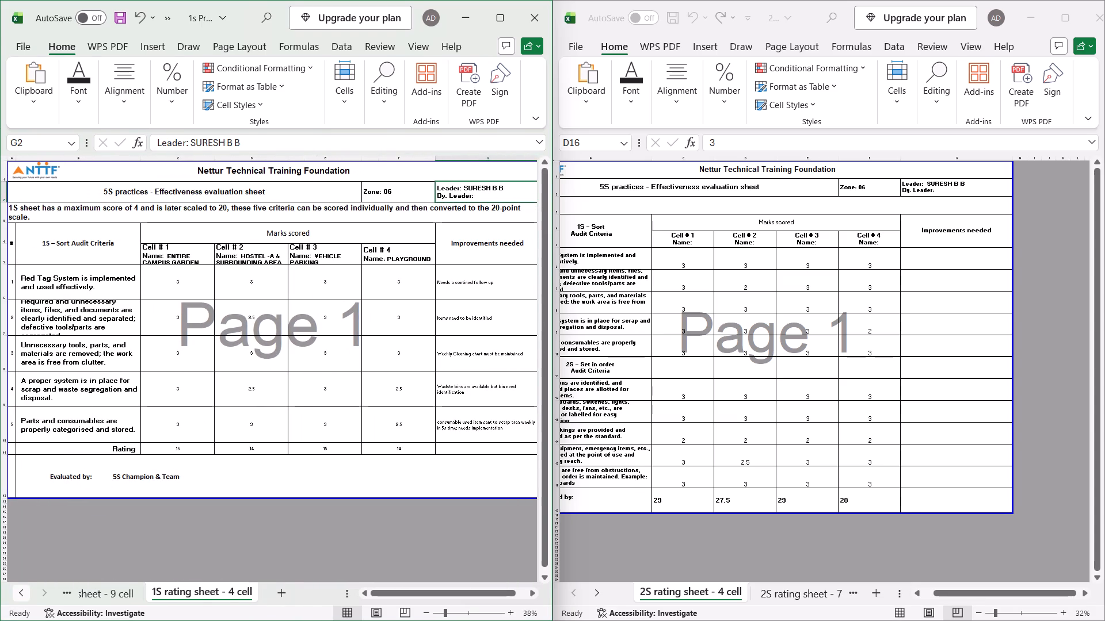
pyautogui.tripleClick(18, 593)
pyautogui.doubleClick(18, 593)
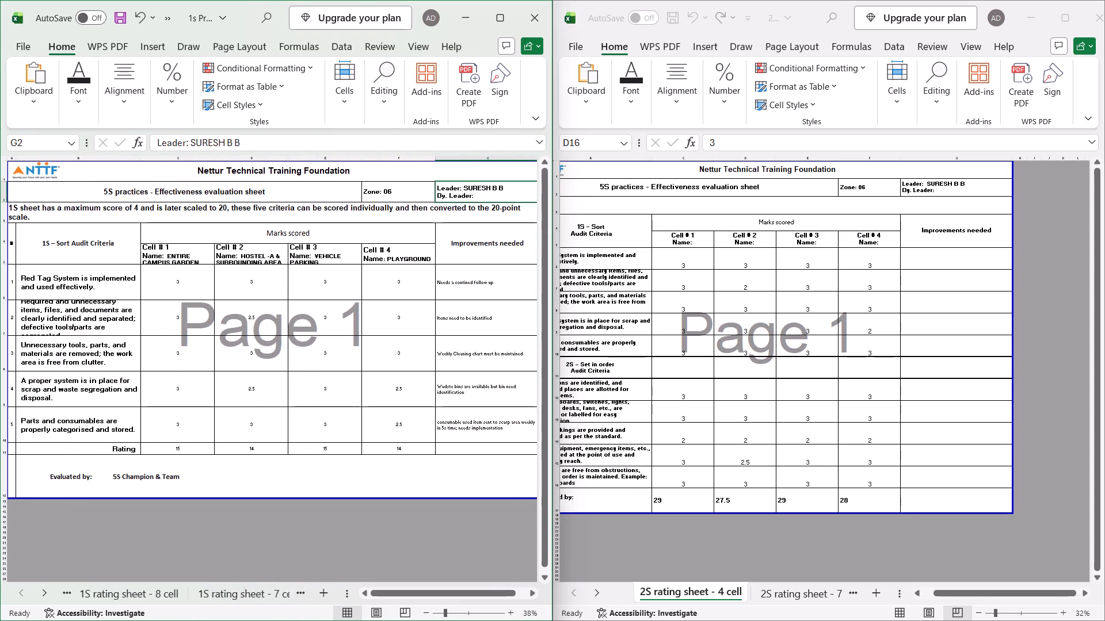
pyautogui.click(109, 592)
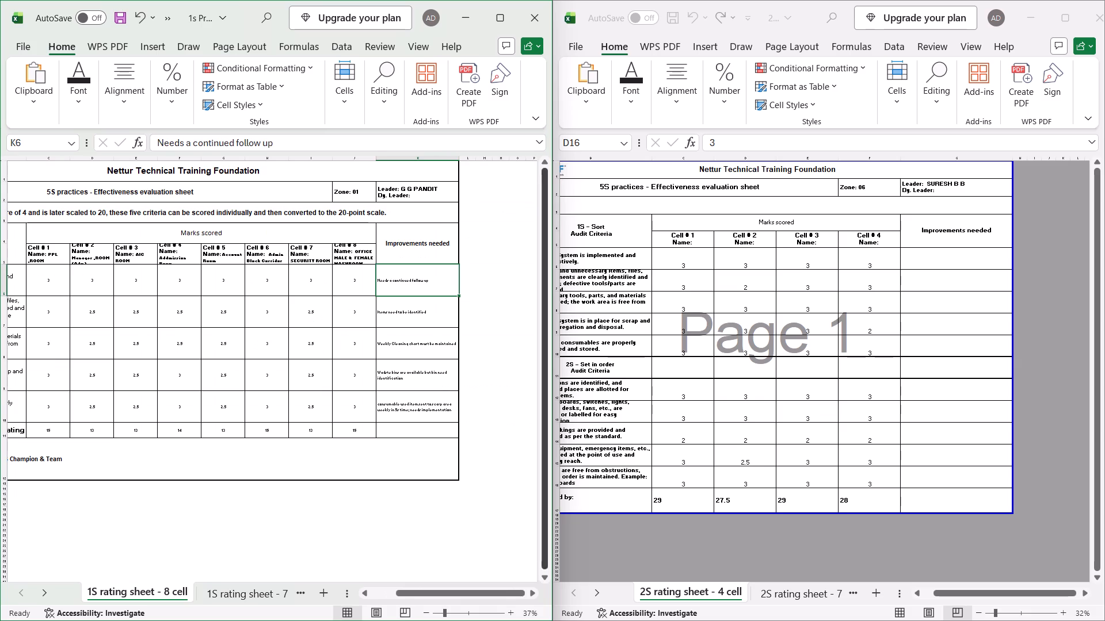
pyautogui.click(602, 588)
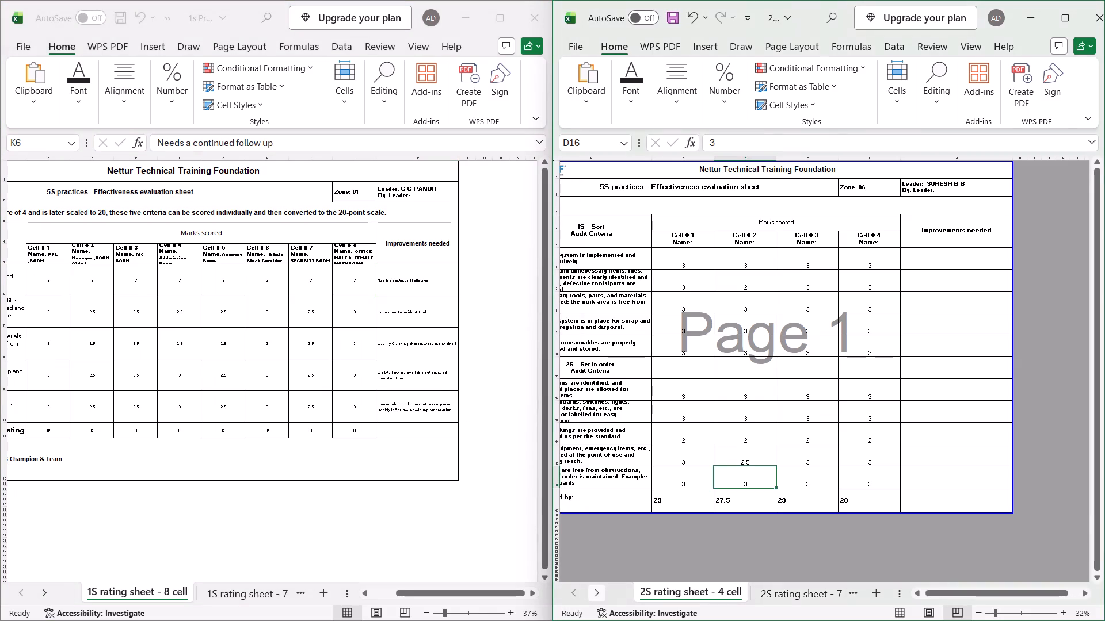
pyautogui.click(602, 588)
pyautogui.click(602, 588)
pyautogui.click(685, 592)
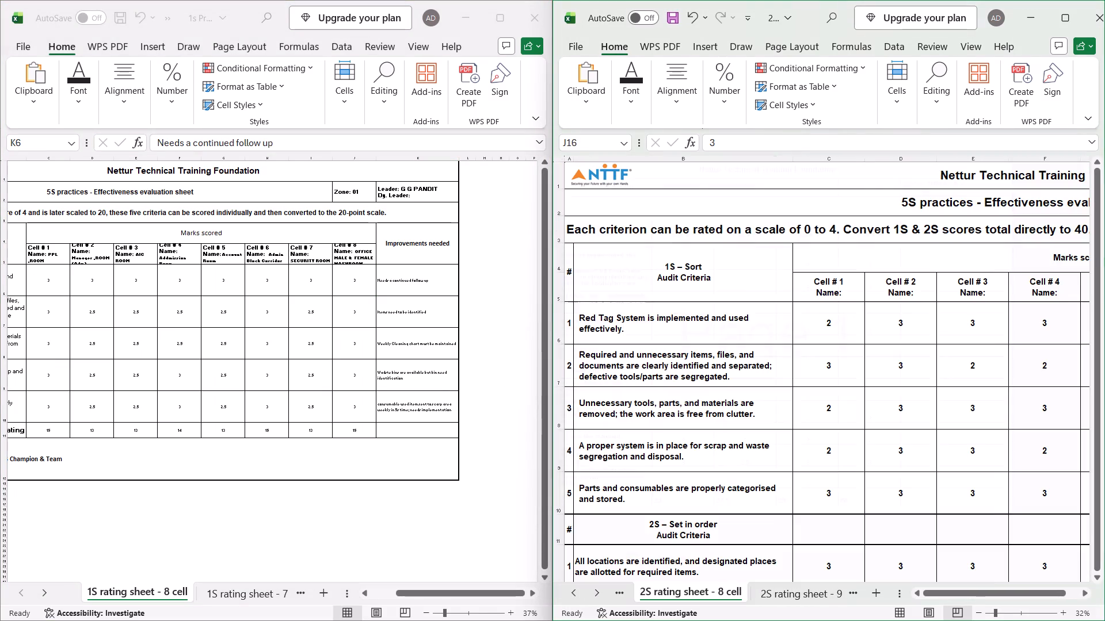
pyautogui.hscroll(-2, 790, 449)
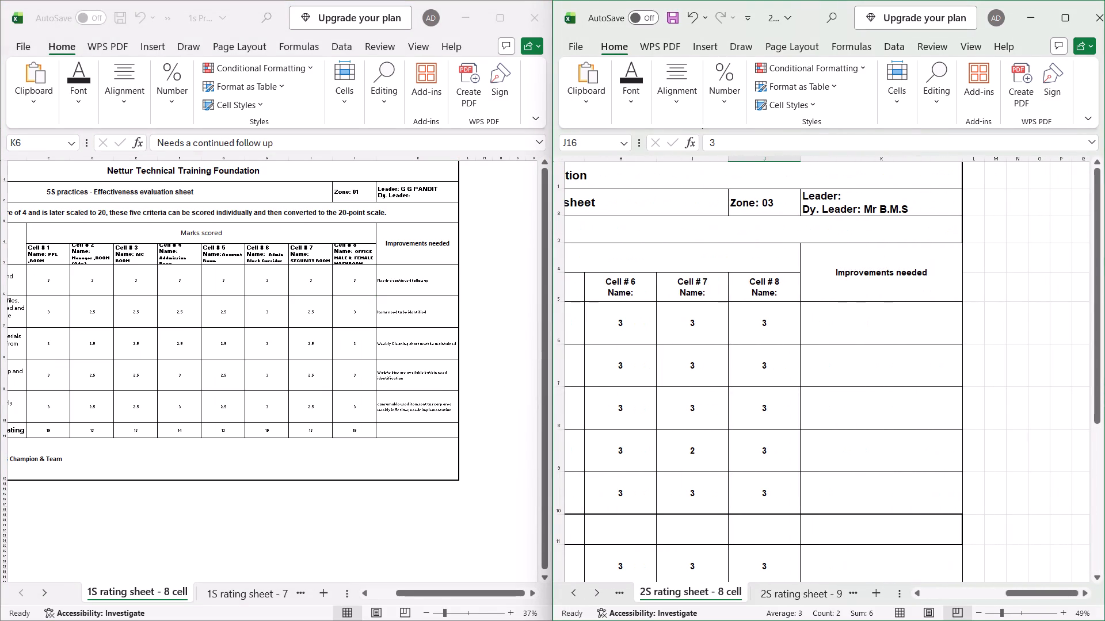
# Copy the leader's name from the 1S 8-cell sheet's header into the Leader line of the 2S 8-cell sheet.
pyautogui.doubleClick(434, 190)
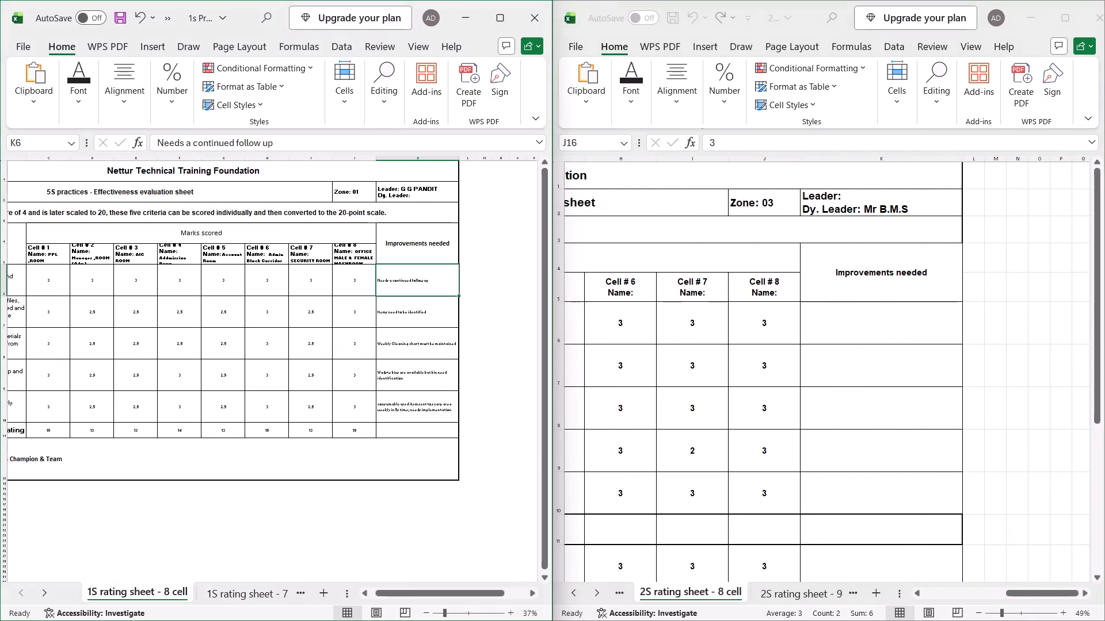
pyautogui.doubleClick(434, 190)
pyautogui.moveTo(436, 190); pyautogui.dragTo(398, 191)
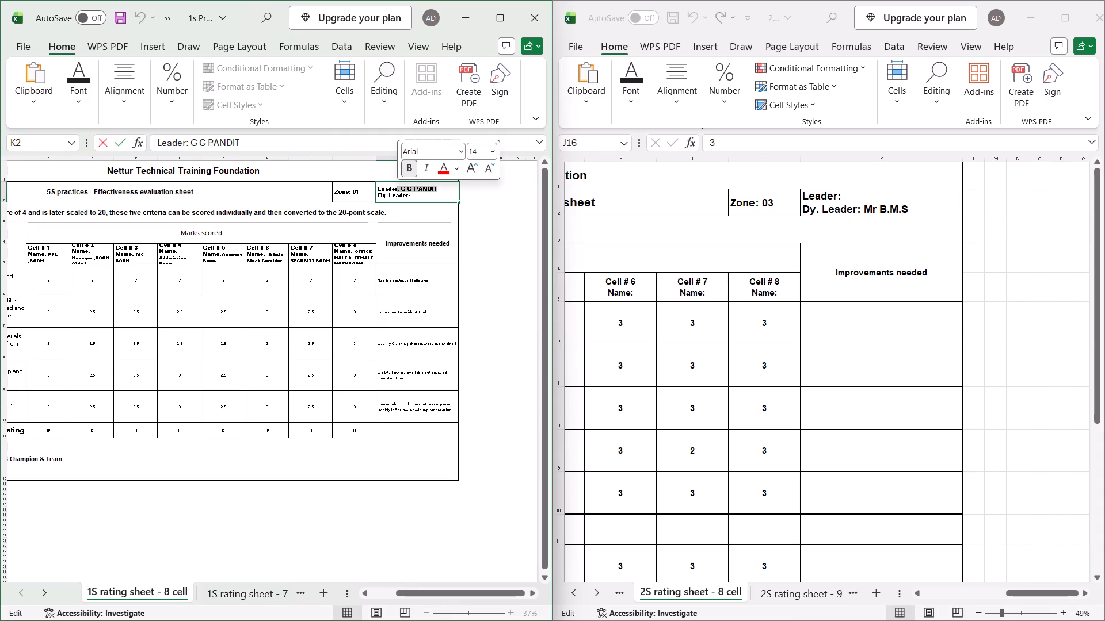
pyautogui.click(422, 189)
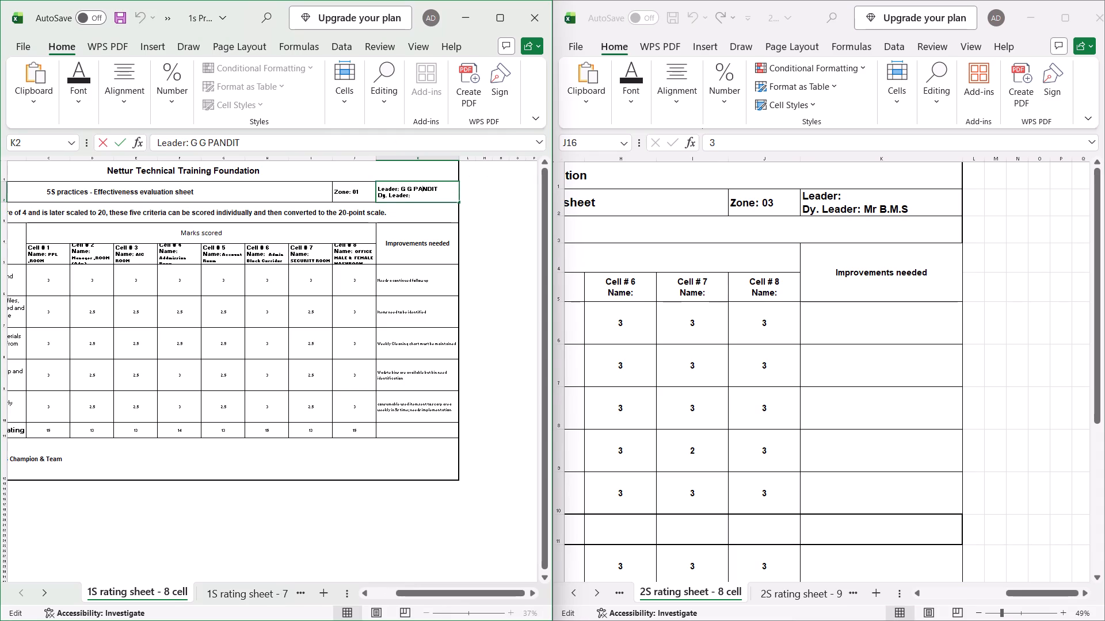
pyautogui.moveTo(437, 187); pyautogui.dragTo(402, 191)
pyautogui.hotkey('ctrl', 'c')
pyautogui.doubleClick(858, 191)
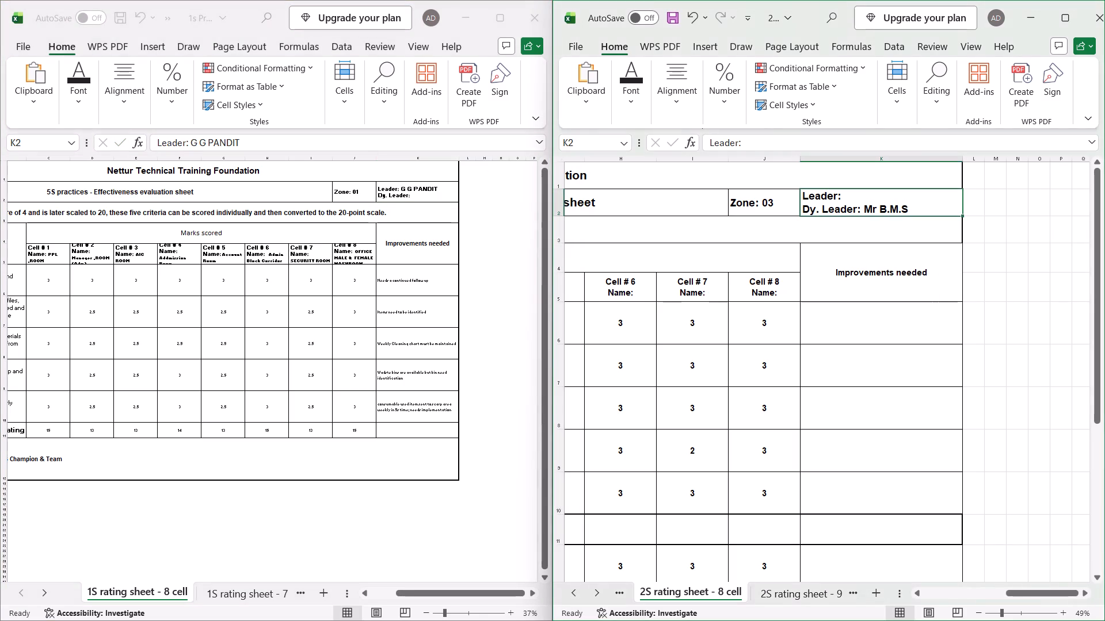
pyautogui.doubleClick(852, 197)
pyautogui.hotkey('ctrl', 'v')
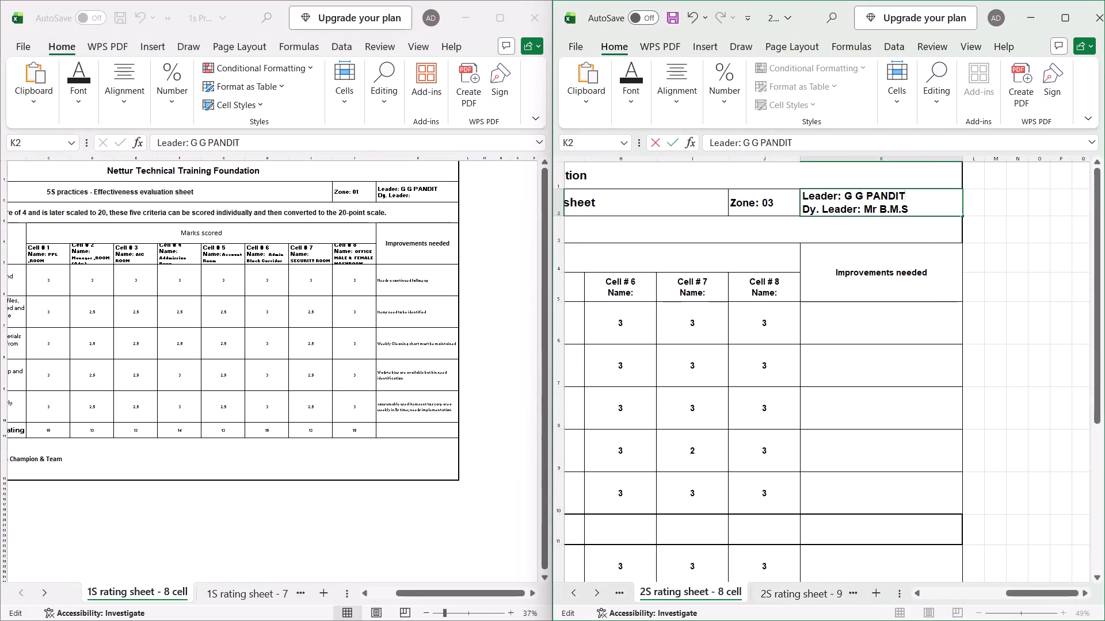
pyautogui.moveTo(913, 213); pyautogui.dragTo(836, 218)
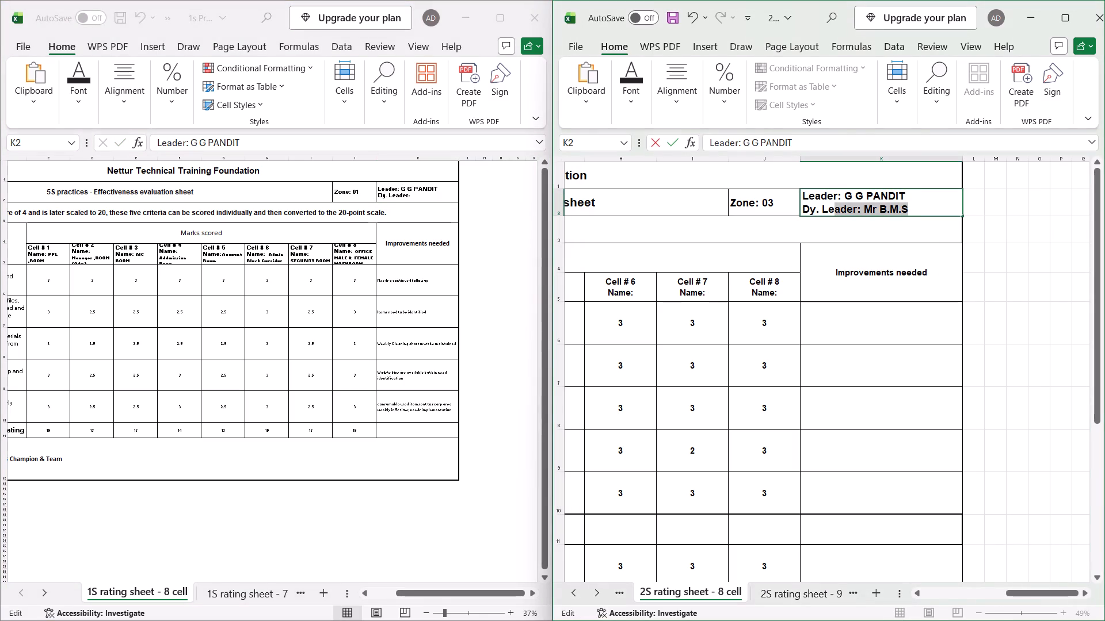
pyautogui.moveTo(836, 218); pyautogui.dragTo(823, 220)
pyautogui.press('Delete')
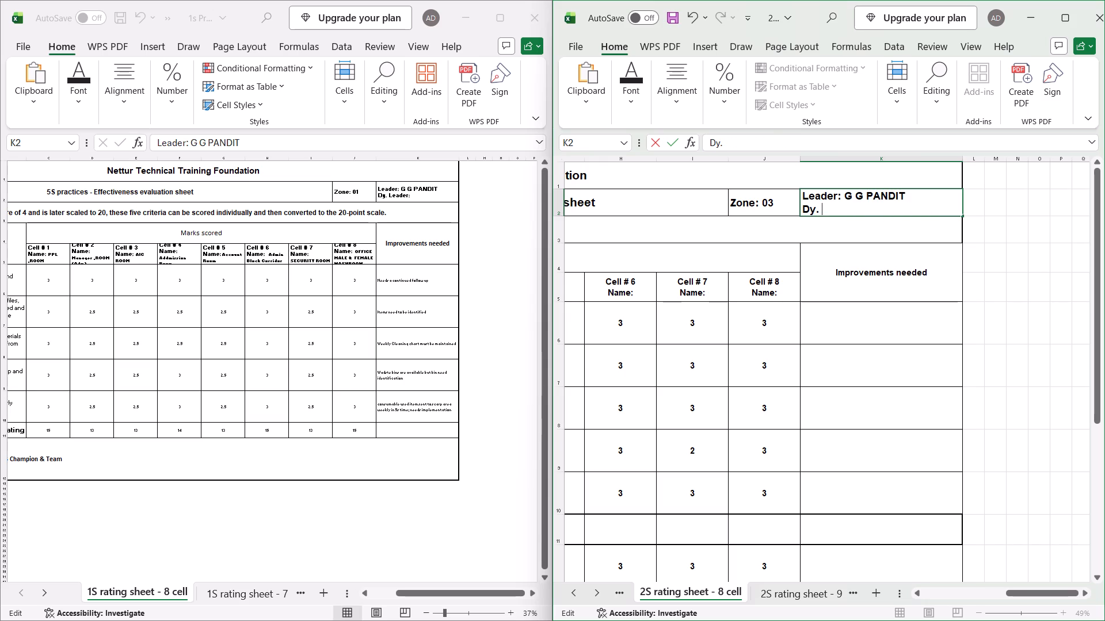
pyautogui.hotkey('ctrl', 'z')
# Remove the deputy leader's name from the 2S 8-cell sheet's header, keeping the "Dy. Leader:" label.
pyautogui.click(917, 214)
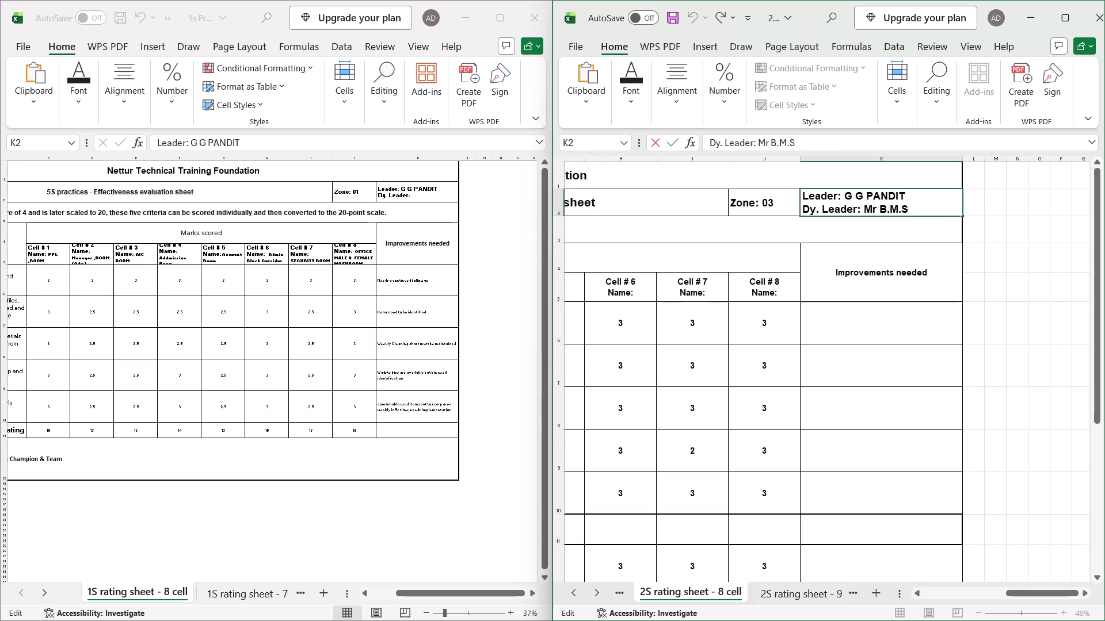
pyautogui.press('BackSpace')
pyautogui.press('BackSpace')
pyautogui.press('BackSpace')
pyautogui.press('BackSpace')
pyautogui.press('BackSpace')
pyautogui.press('BackSpace')
pyautogui.press('BackSpace')
pyautogui.press('BackSpace')
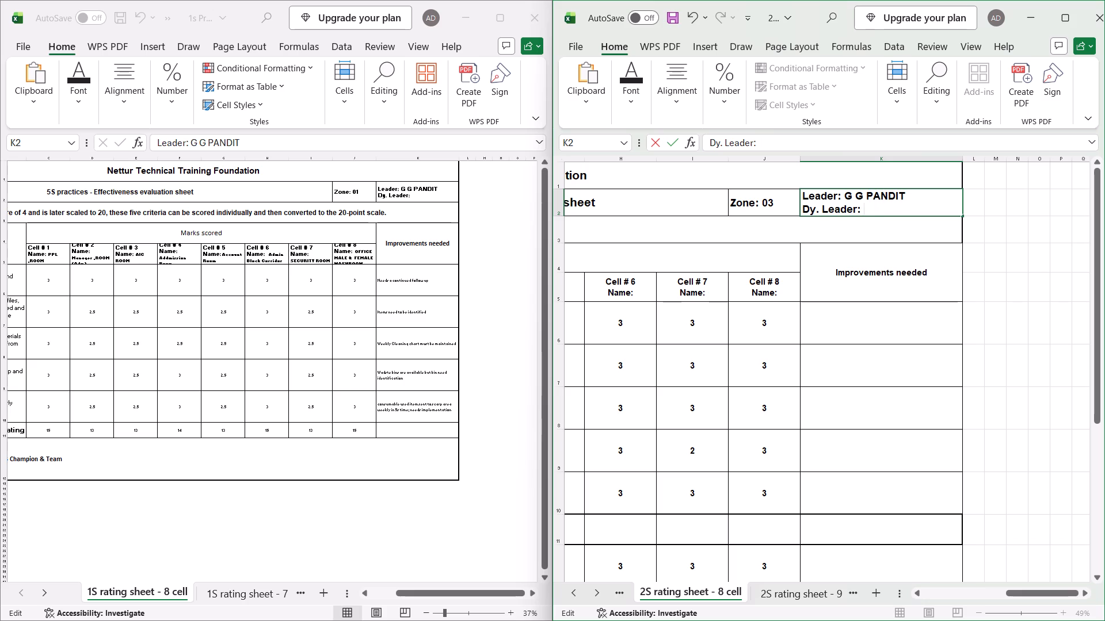
# Set the zone in the 2S 8-cell sheet's header to 01.
pyautogui.click(780, 203)
pyautogui.click(780, 203)
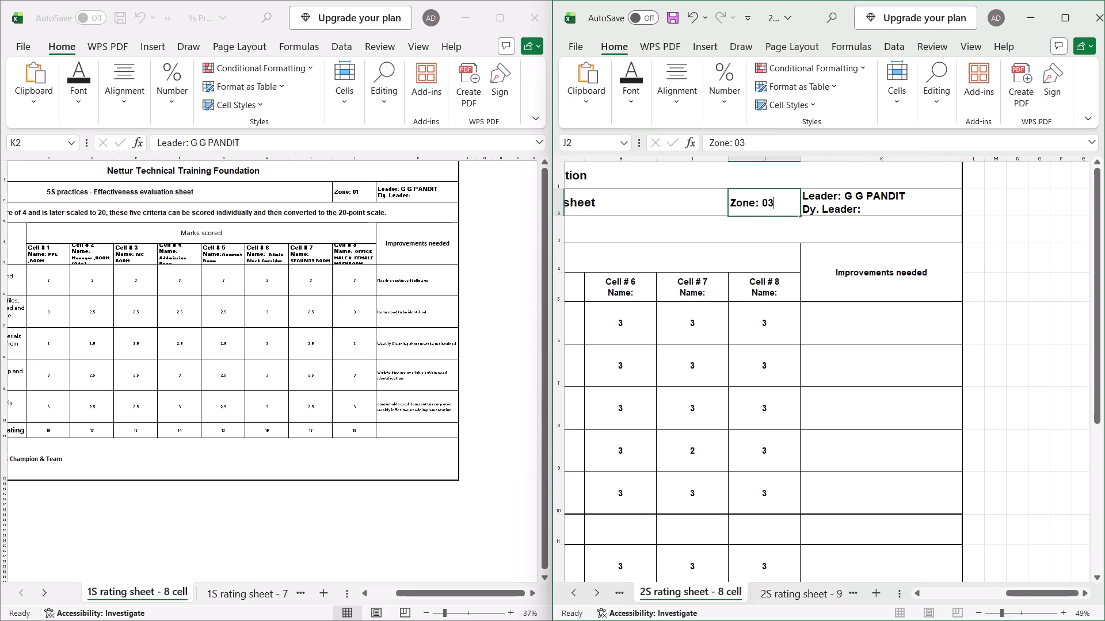
pyautogui.press('BackSpace')
pyautogui.press('1')
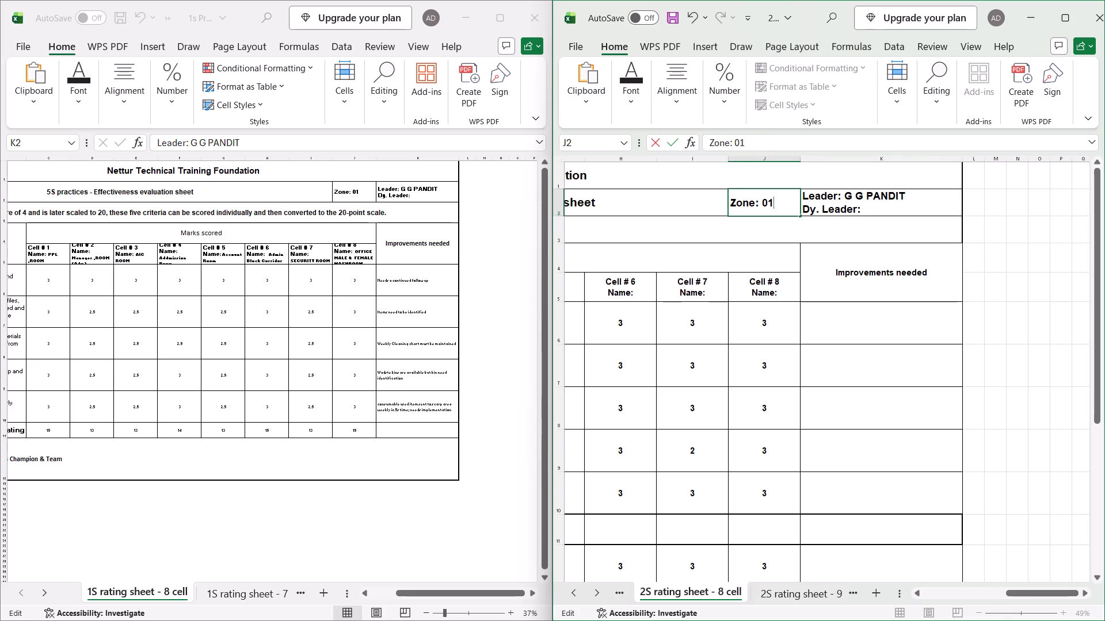
pyautogui.click(772, 280)
pyautogui.hscroll(2, 772, 280)
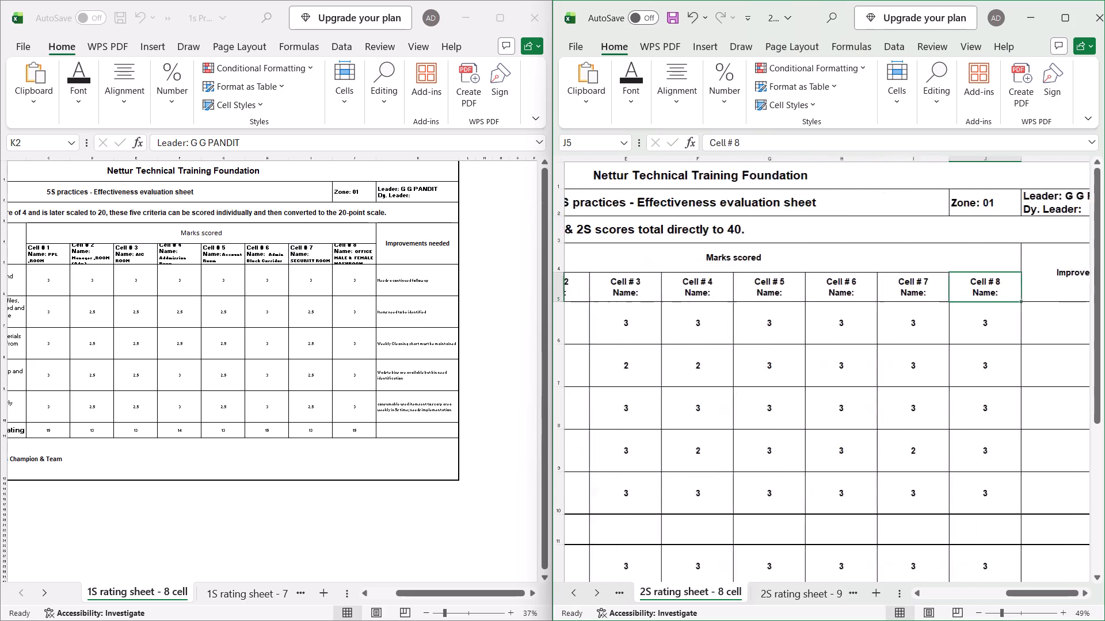
pyautogui.hscroll(1, 772, 280)
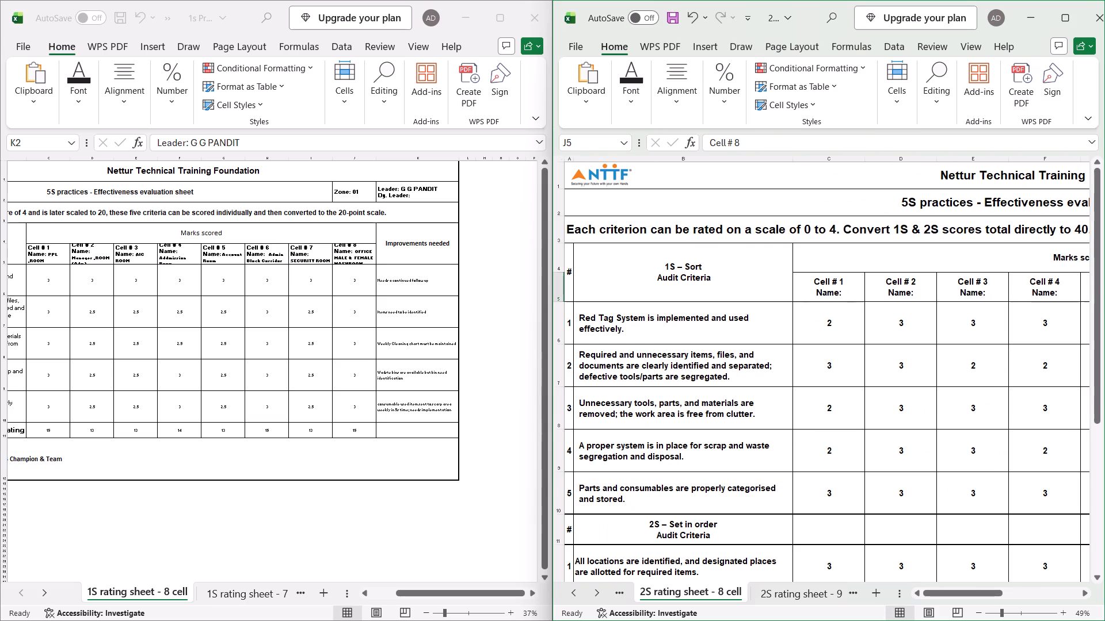
# Open "1S rating sheet - 7 cell (2)" and look through the 2S workbook's list of sheets for a match.
pyautogui.click(248, 592)
pyautogui.click(248, 592)
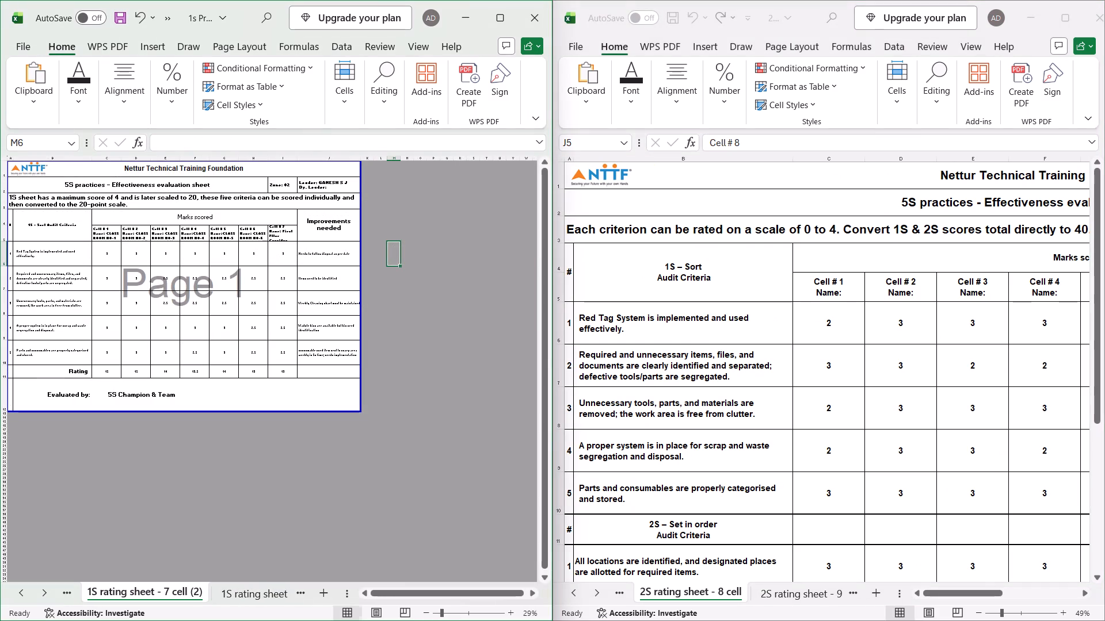
pyautogui.click(599, 587)
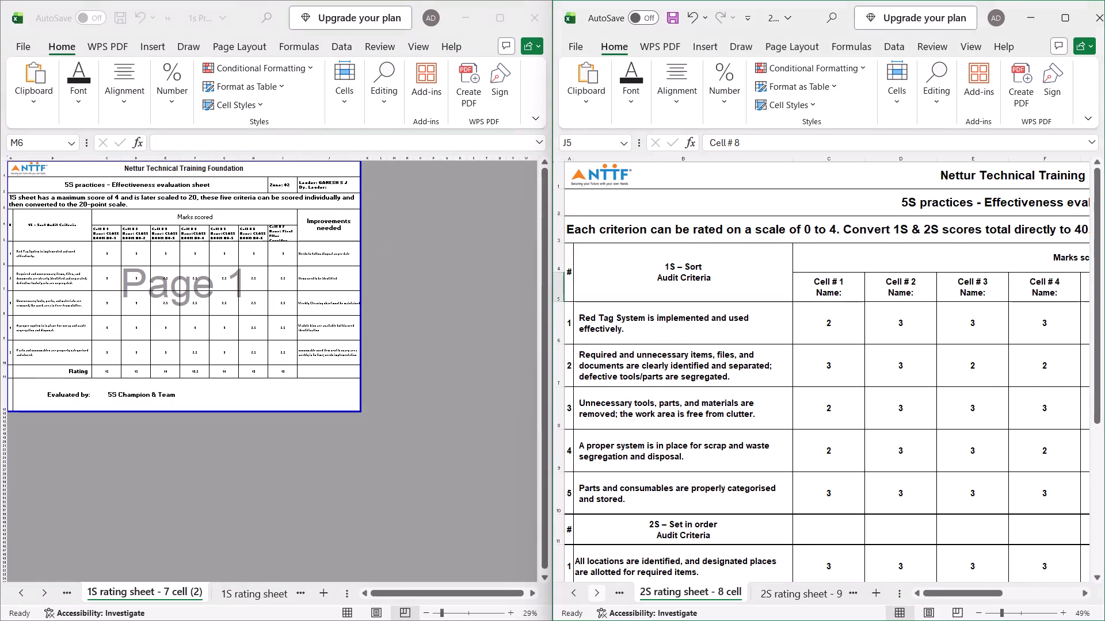
pyautogui.click(597, 588)
pyautogui.click(597, 588)
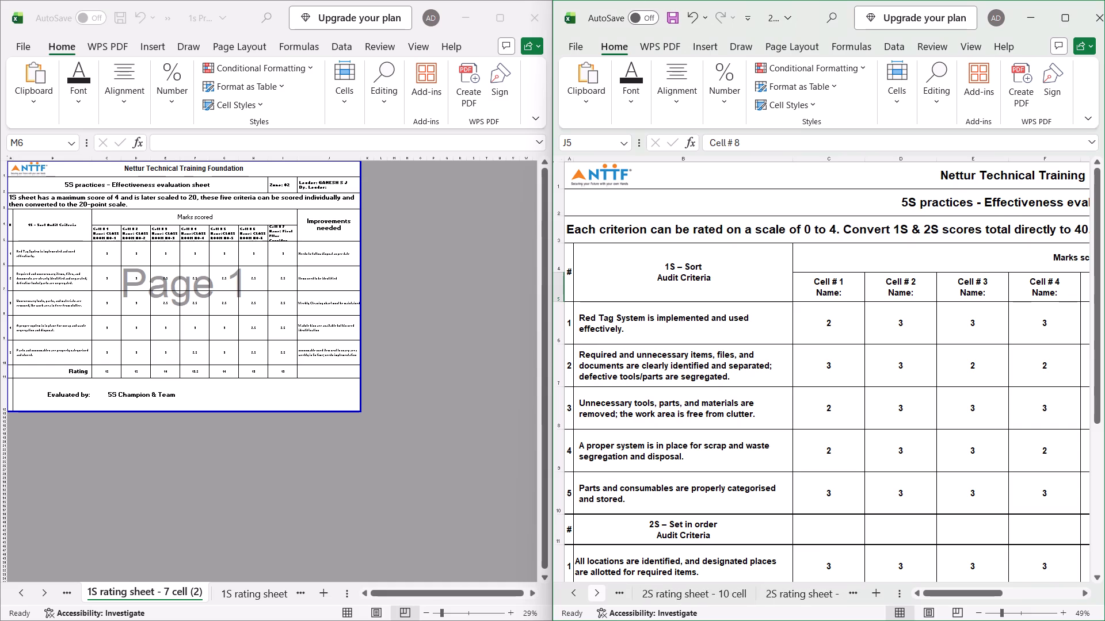
pyautogui.click(597, 588)
pyautogui.click(597, 588)
pyautogui.click(597, 588)
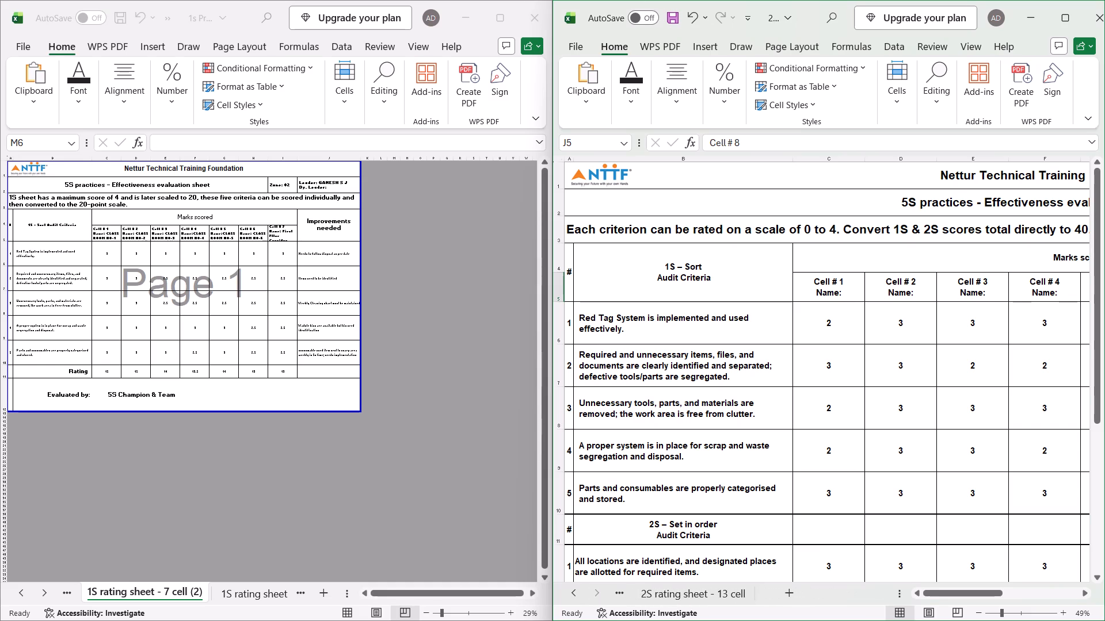
pyautogui.tripleClick(578, 593)
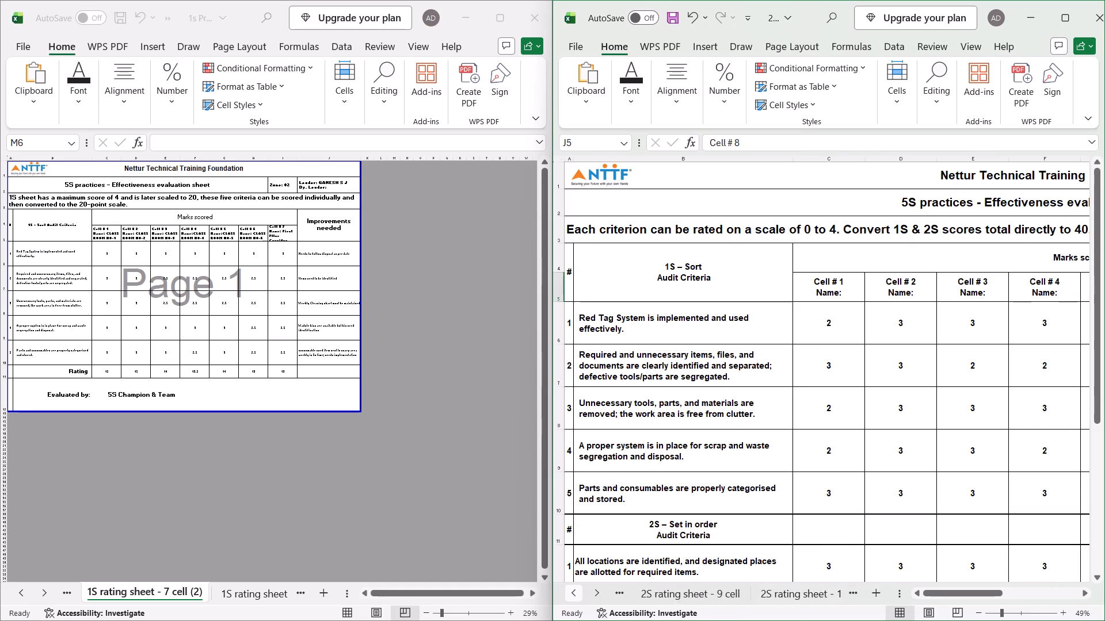
pyautogui.click(578, 593)
pyautogui.click(578, 593)
pyautogui.click(578, 593)
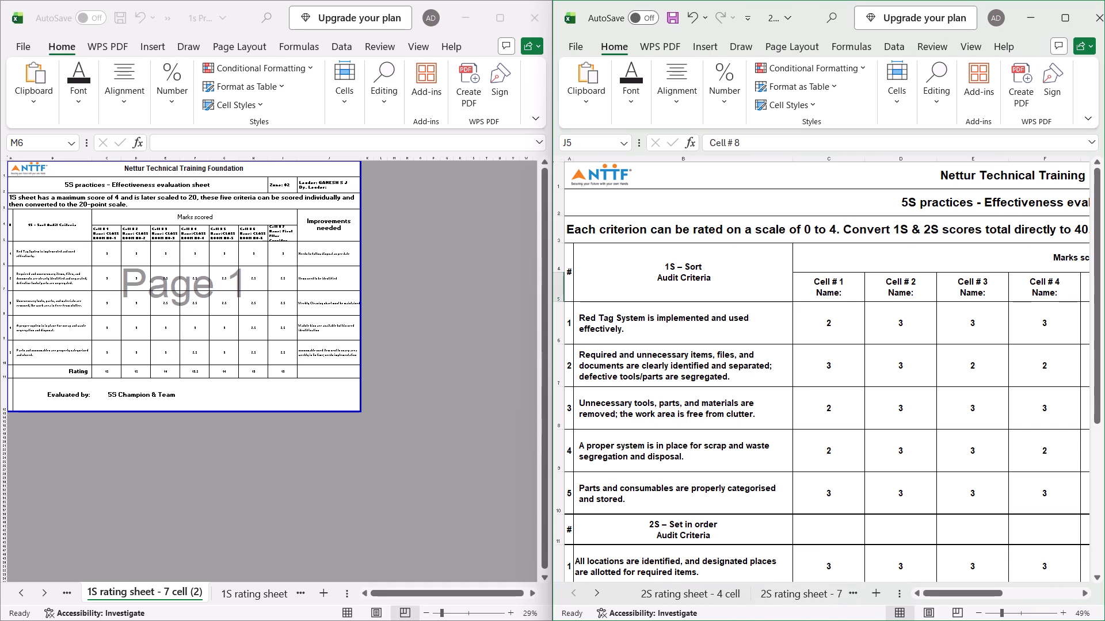
pyautogui.click(578, 593)
pyautogui.click(578, 593)
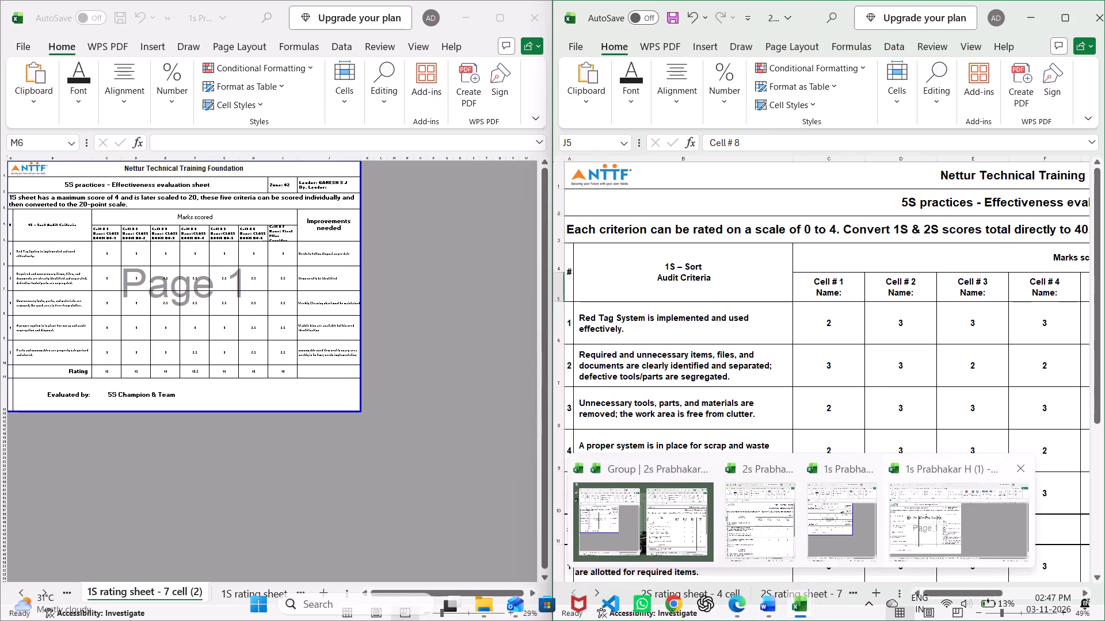
# Switch to the other 1S workbook and examine the zone, leader and scores on its 6-cell, 10-cell and 9-cell sheets.
pyautogui.click(938, 532)
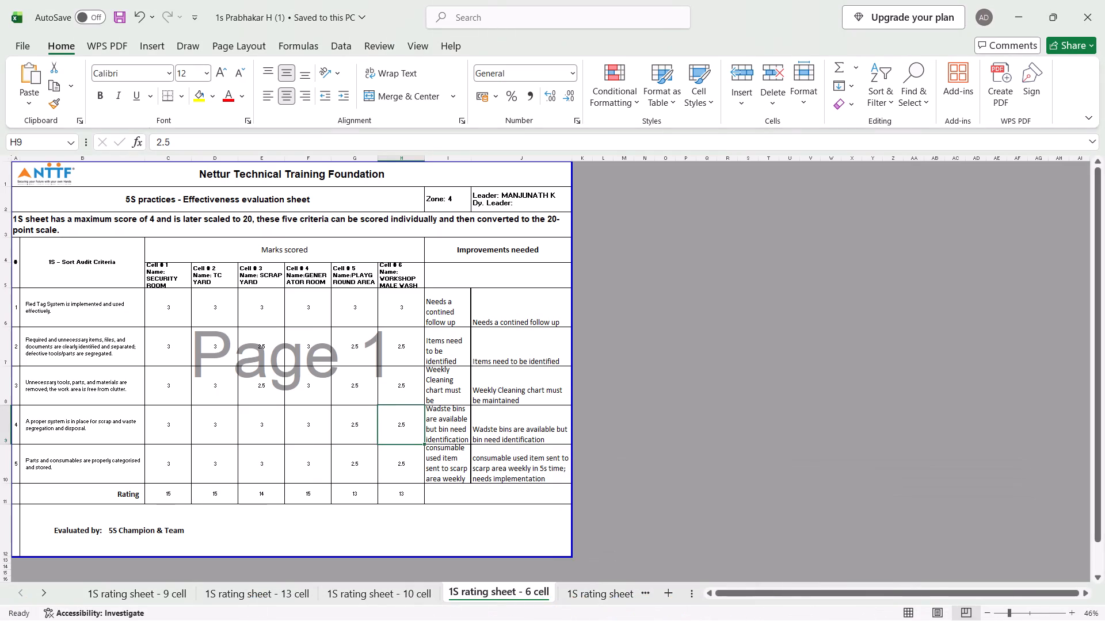
pyautogui.hscroll(1, 315, 486)
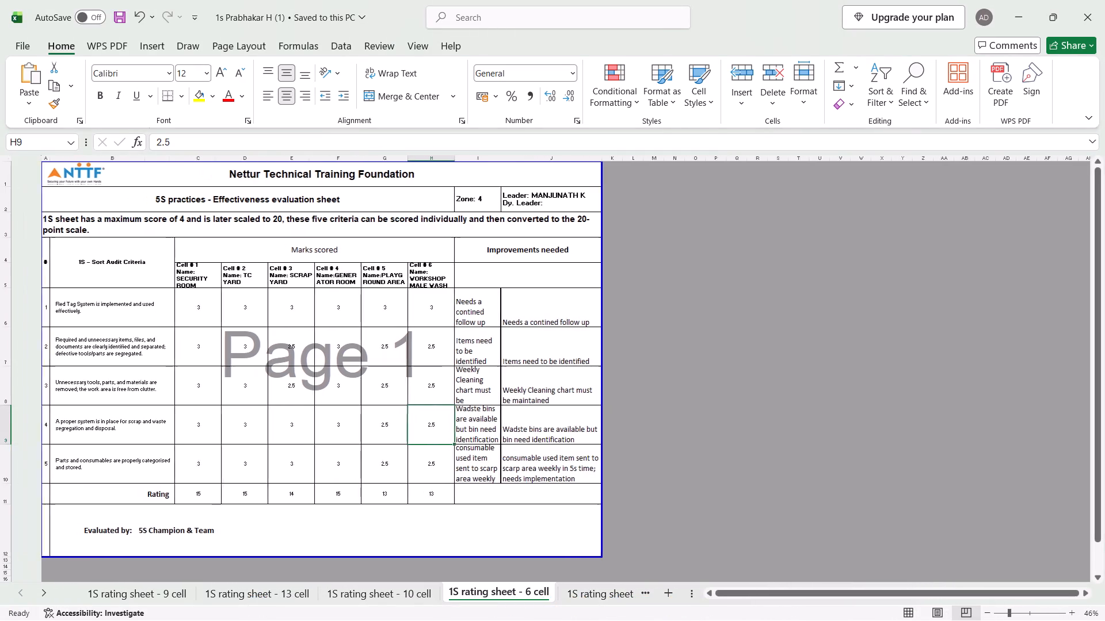
pyautogui.hscroll(1, 315, 486)
pyautogui.click(360, 589)
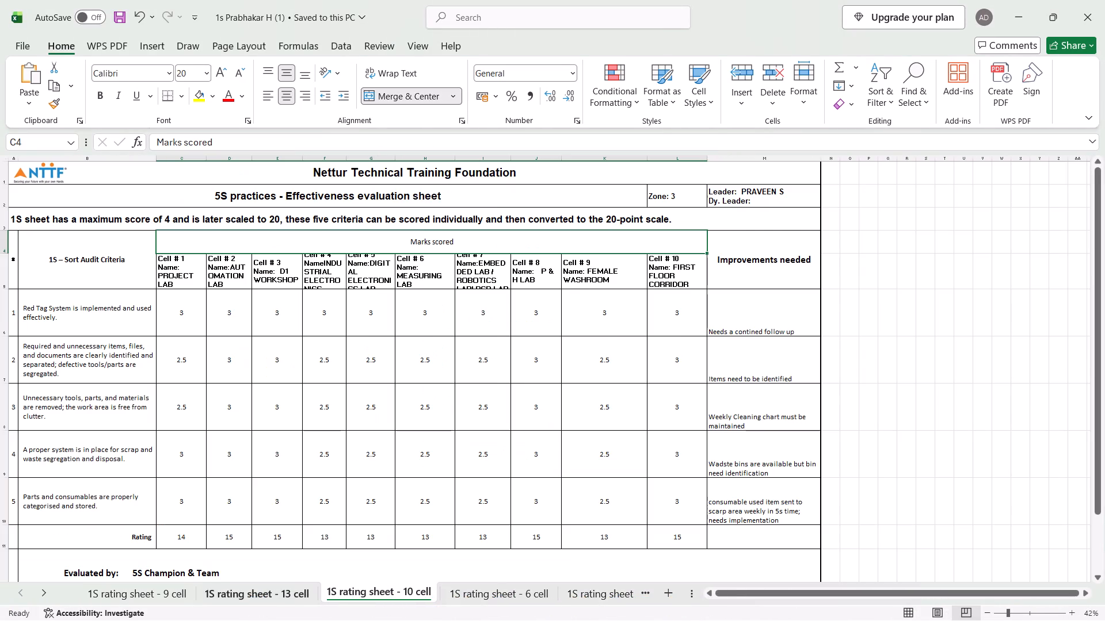
pyautogui.click(292, 588)
pyautogui.click(154, 599)
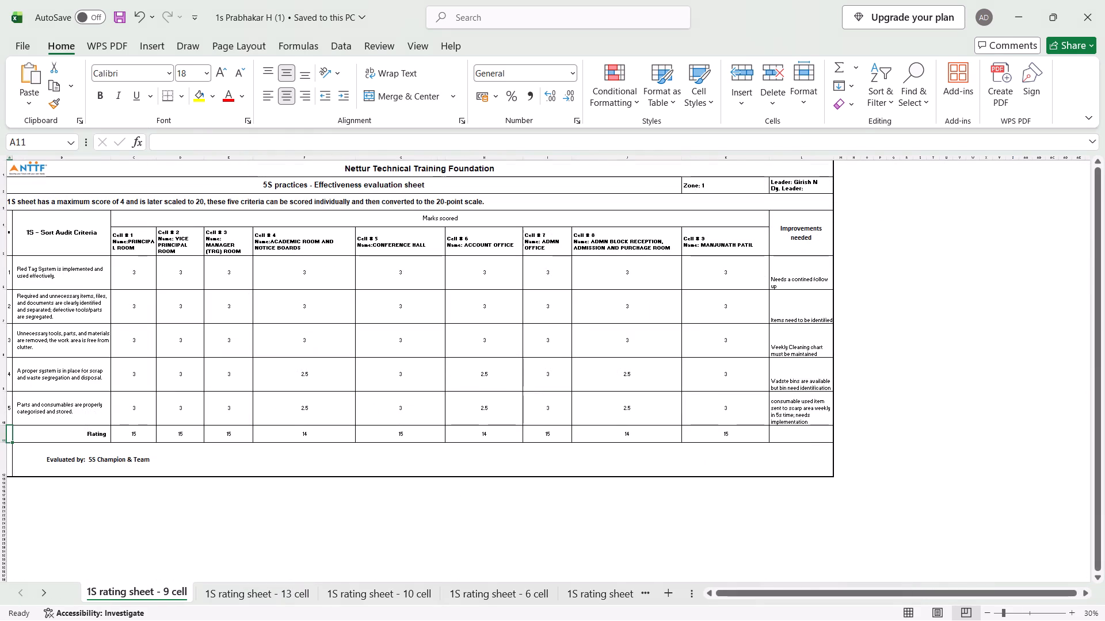
# Look through the other 1S workbook's full list of sheets and open "1S rating sheet - etc" to examine it.
pyautogui.click(20, 590)
pyautogui.click(39, 590)
pyautogui.click(39, 590)
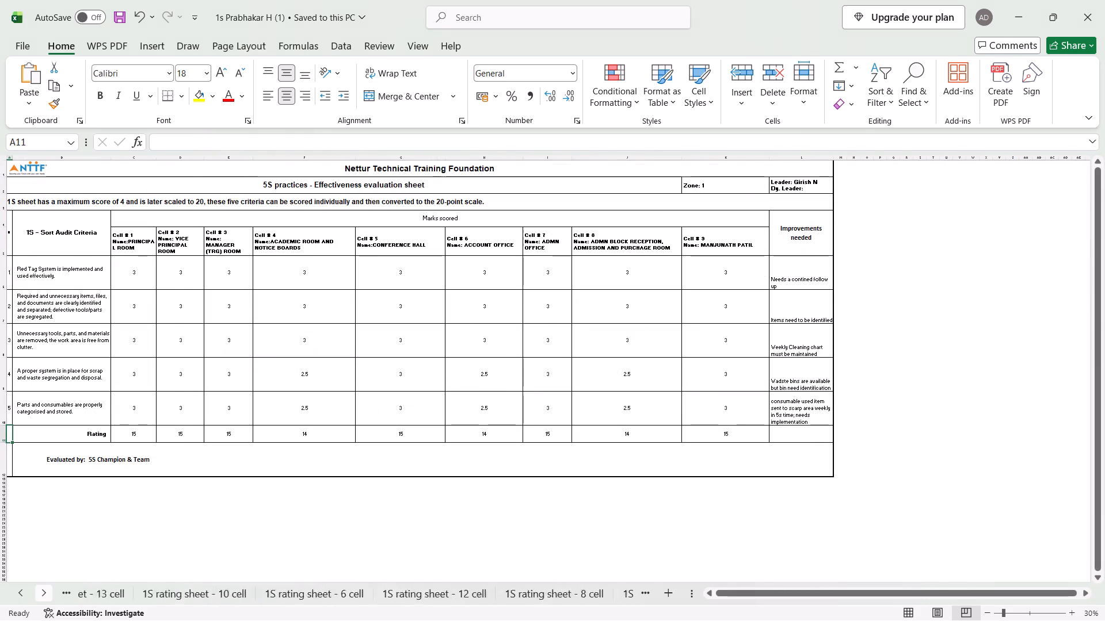
pyautogui.click(39, 590)
pyautogui.click(39, 590)
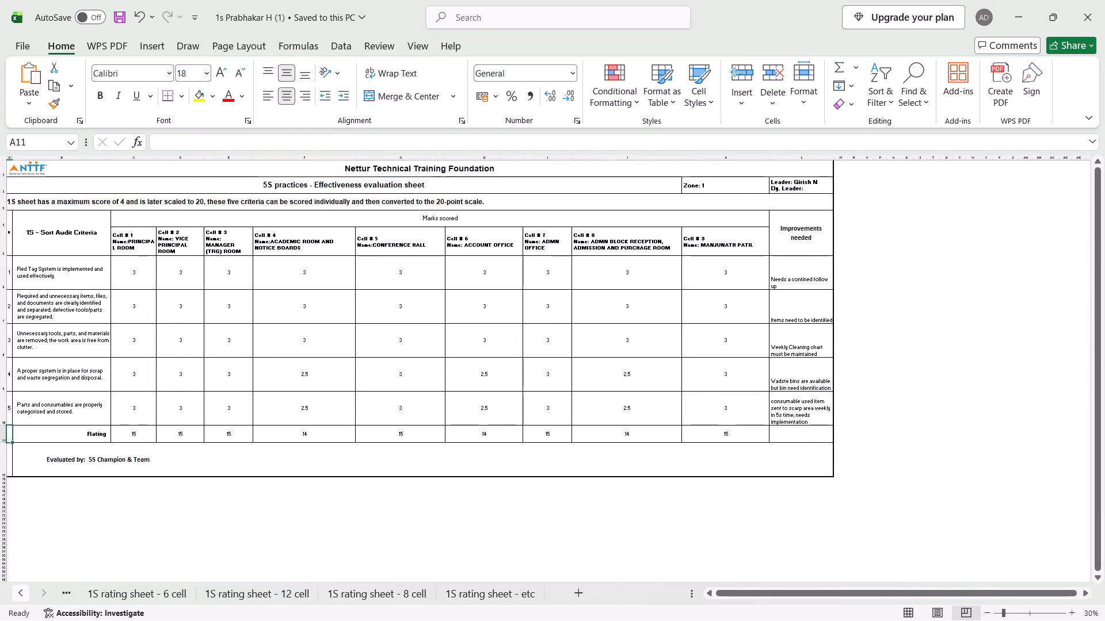
pyautogui.tripleClick(12, 591)
pyautogui.doubleClick(12, 591)
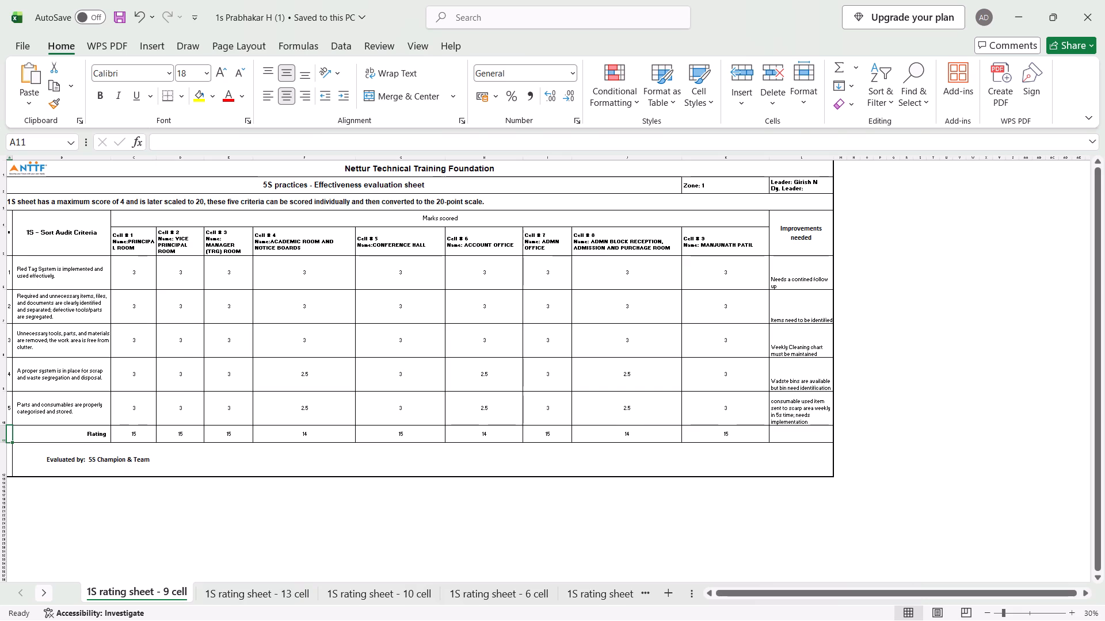
pyautogui.tripleClick(37, 583)
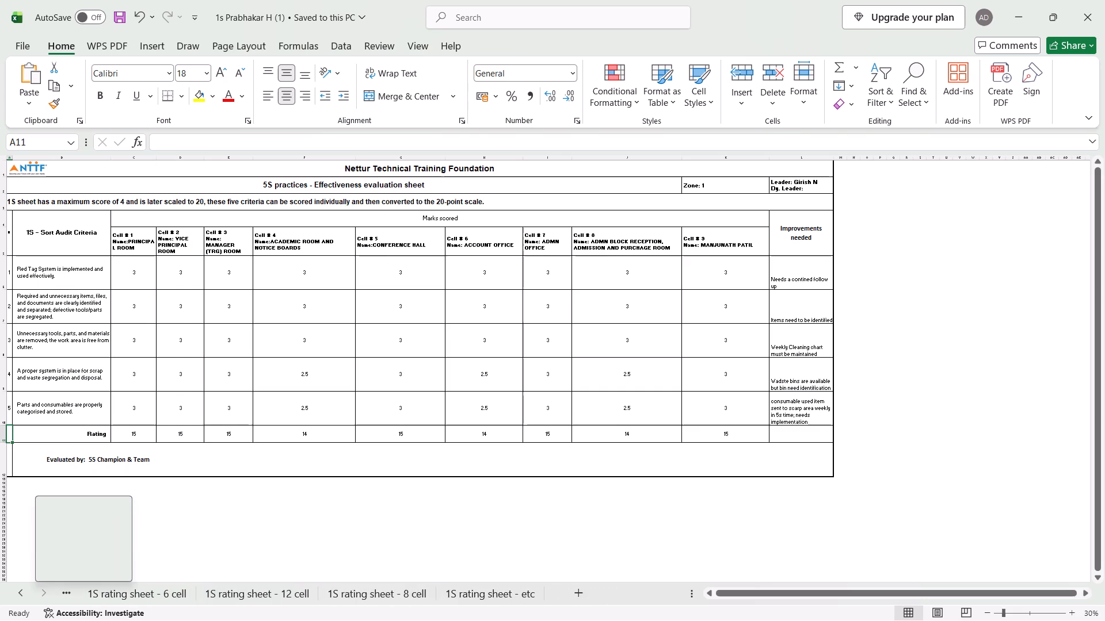
pyautogui.doubleClick(25, 589)
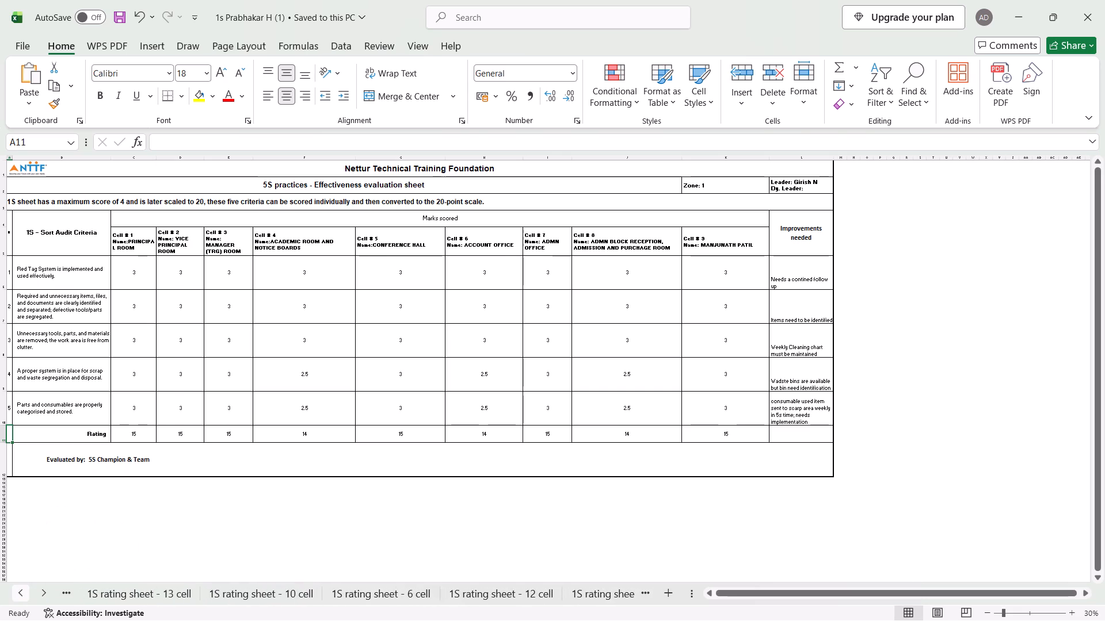
pyautogui.click(25, 589)
pyautogui.click(25, 589)
pyautogui.tripleClick(38, 591)
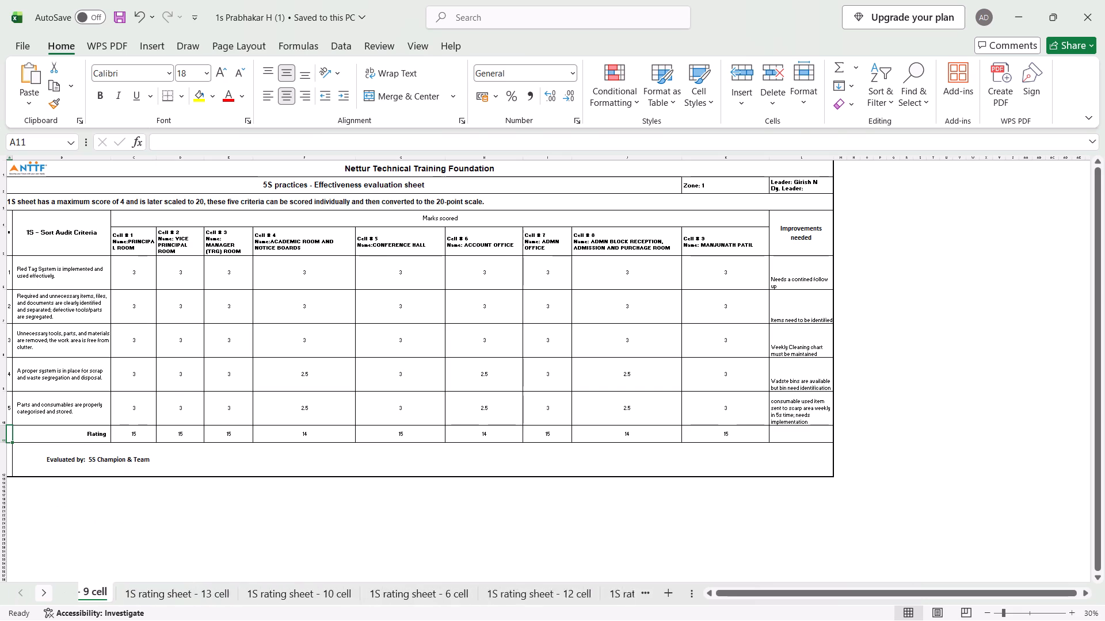
pyautogui.click(460, 604)
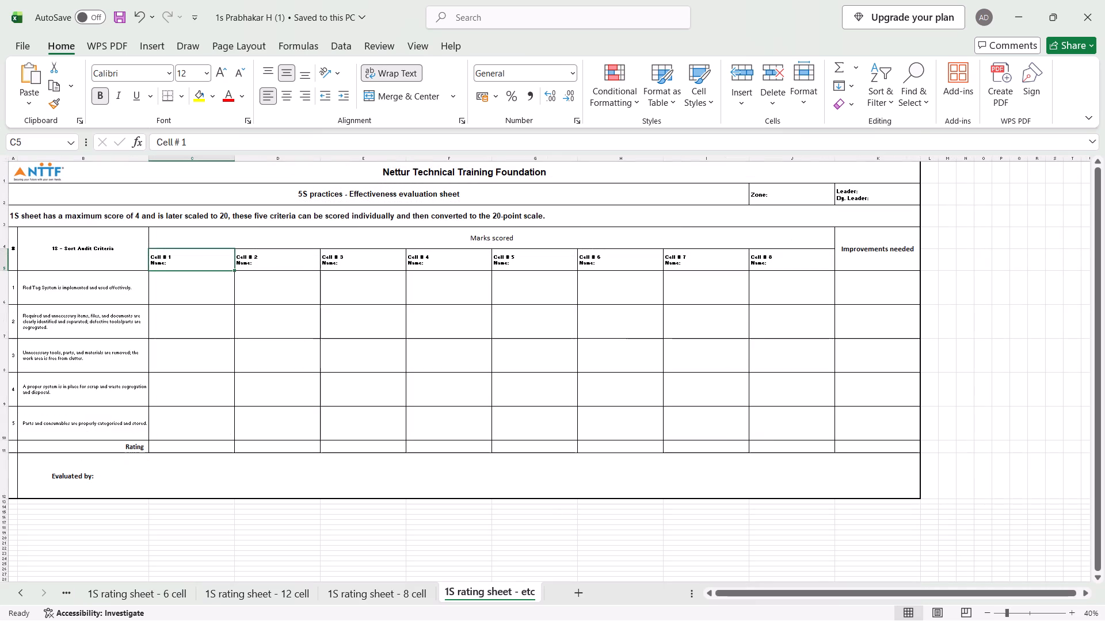
pyautogui.scroll(2, 478, 503)
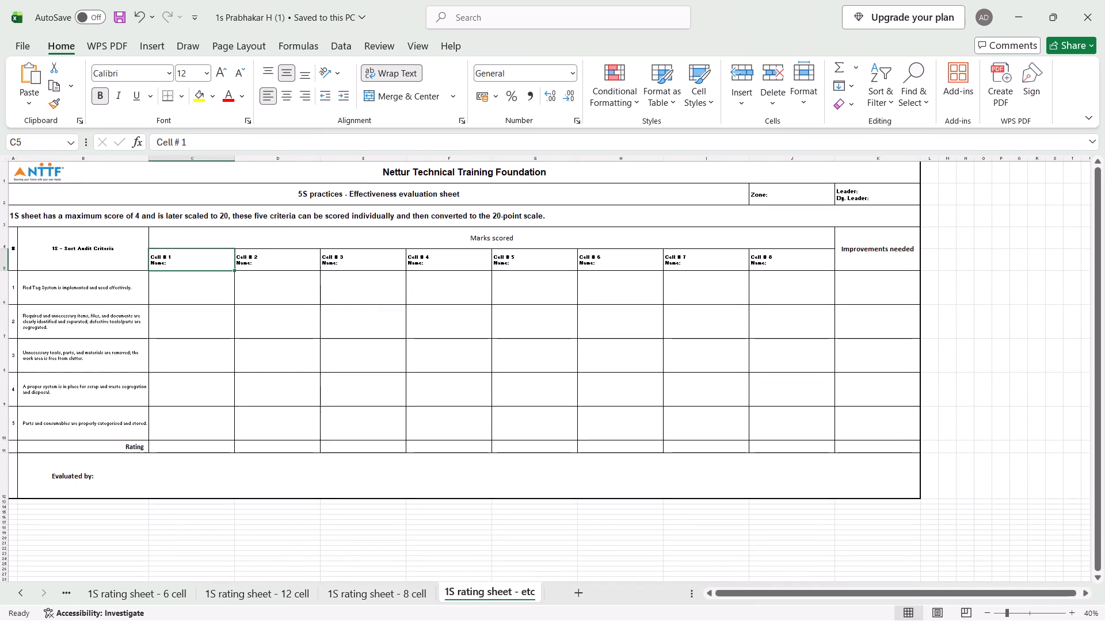
# Examine the zone and leader details on this workbook's 9-cell, 13-cell and 10-cell sheets, then return to the side-by-side workbooks.
pyautogui.click(29, 590)
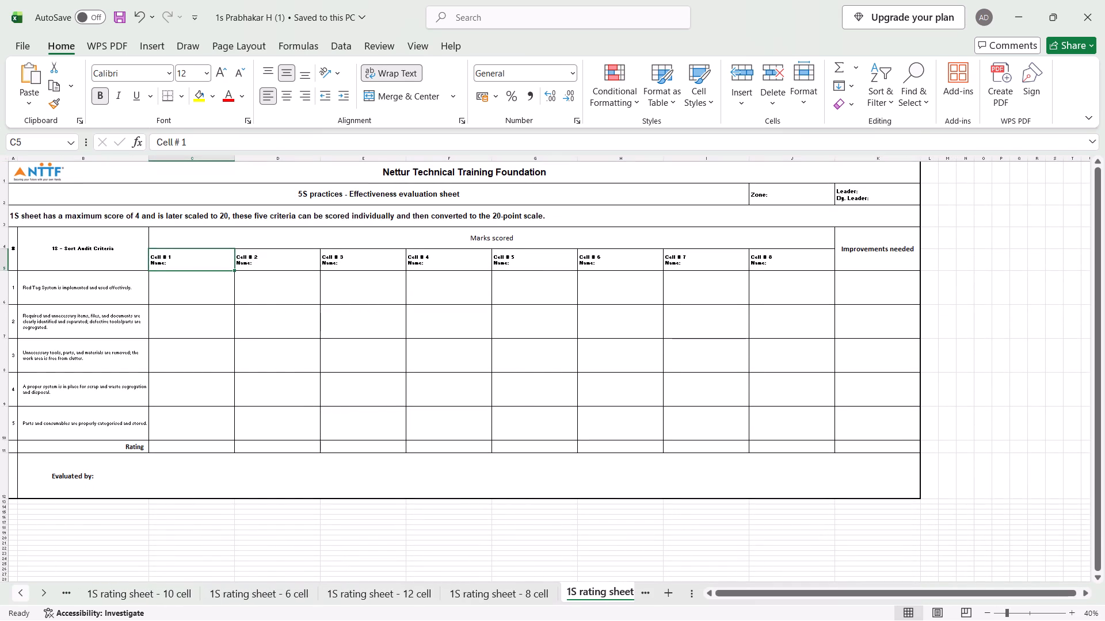
pyautogui.click(29, 590)
pyautogui.click(29, 590)
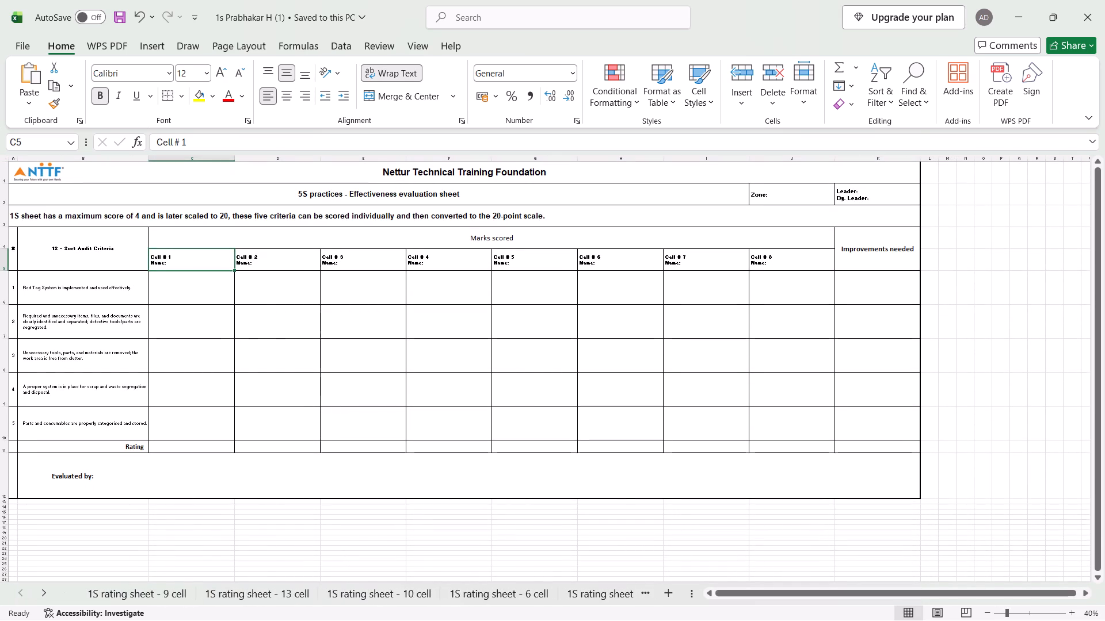
pyautogui.click(154, 592)
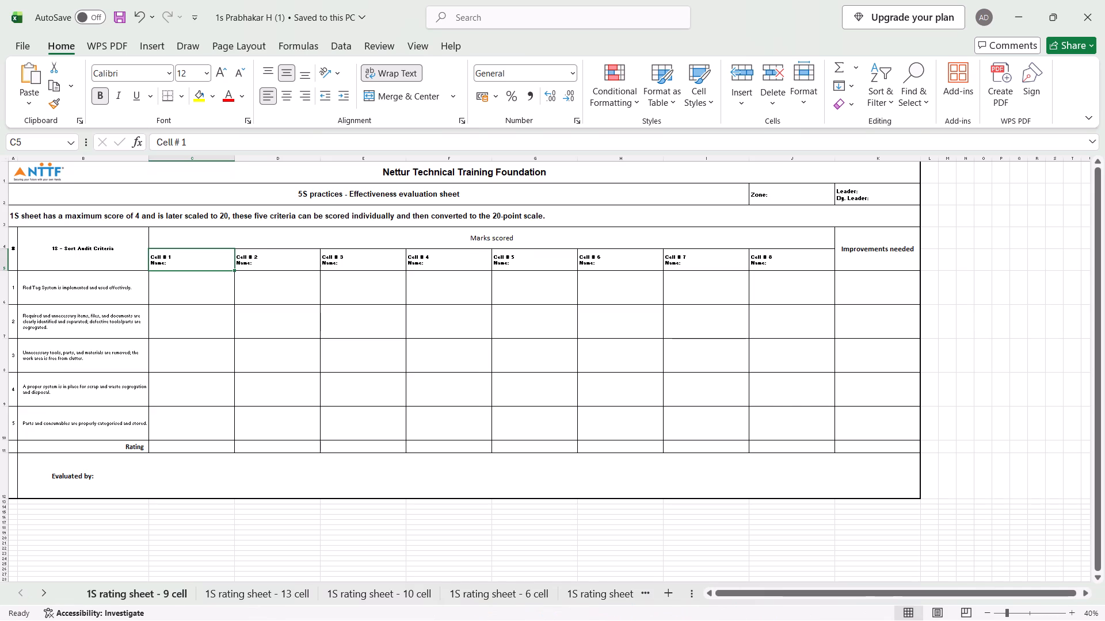
pyautogui.scroll(3, 239, 429)
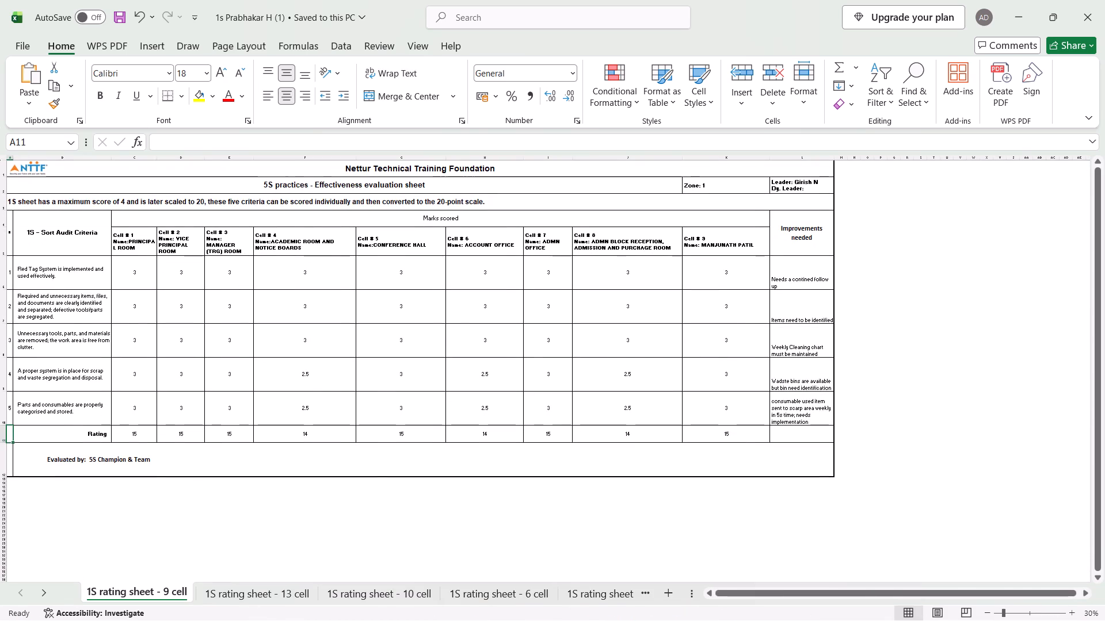
pyautogui.click(242, 593)
pyautogui.hscroll(-3, 318, 443)
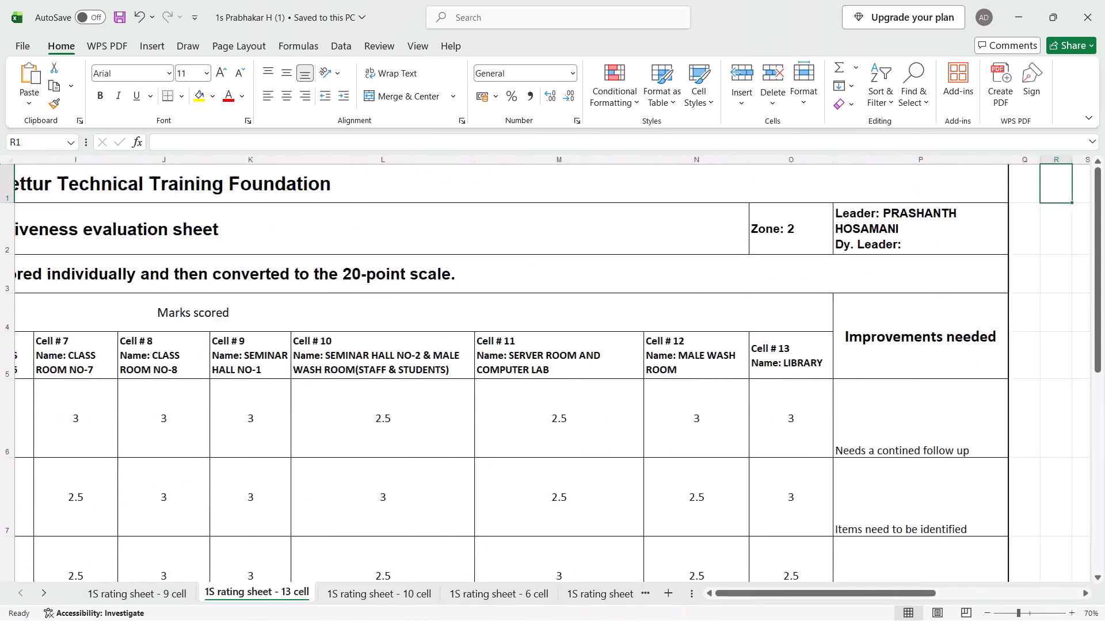
pyautogui.click(352, 591)
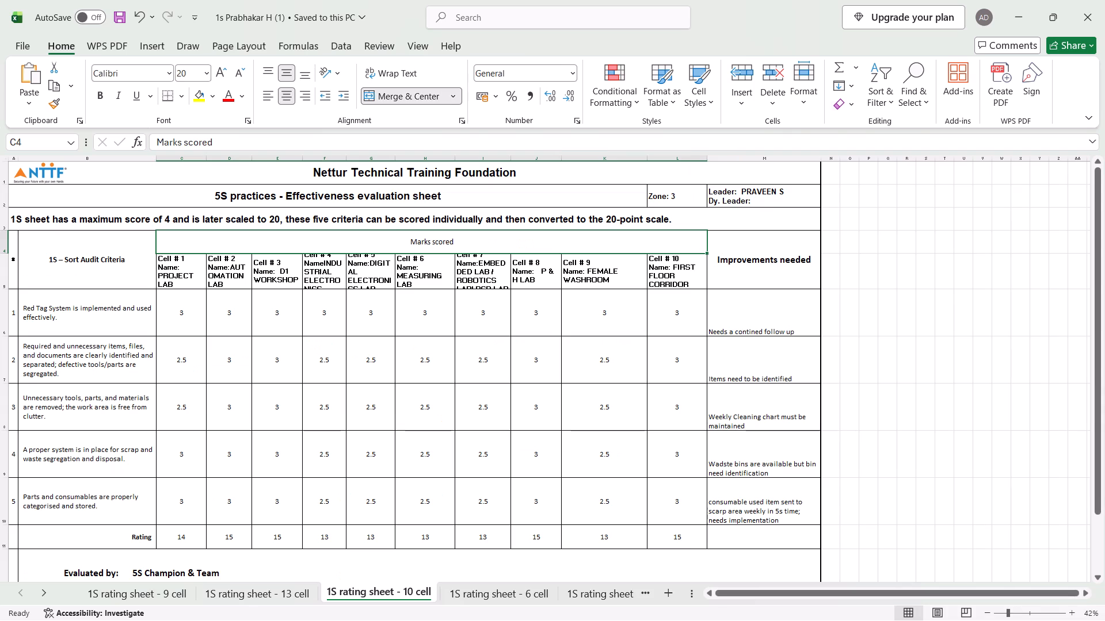
pyautogui.click(1018, 23)
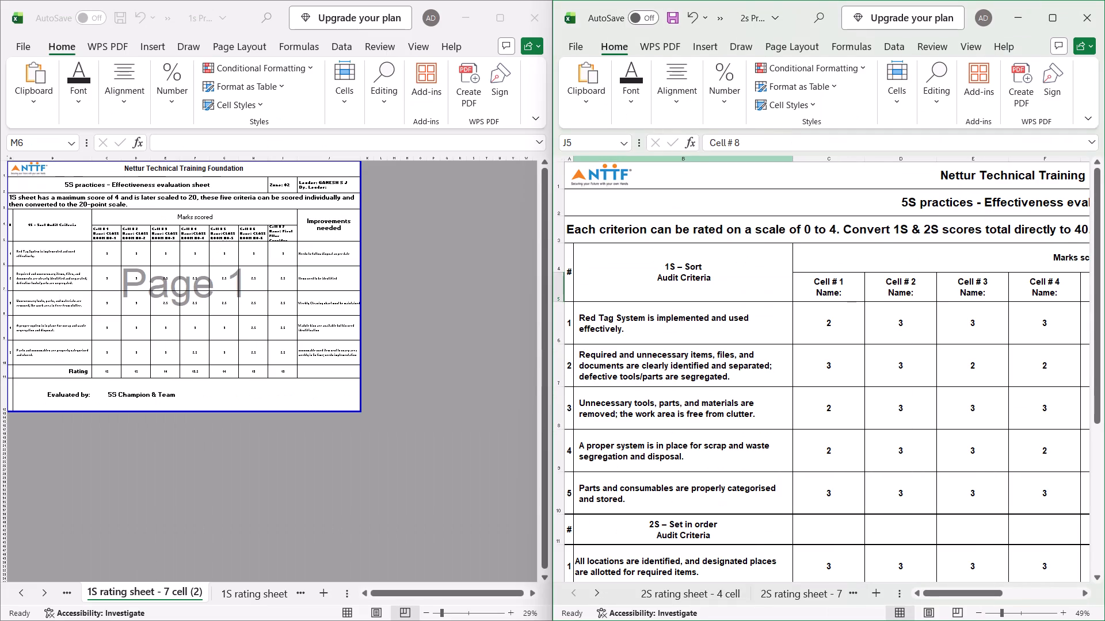
# Check the zone and leader headers on the 2S 8-cell, 7-cell and 9-cell sheets for missing details.
pyautogui.hscroll(-2, 707, 308)
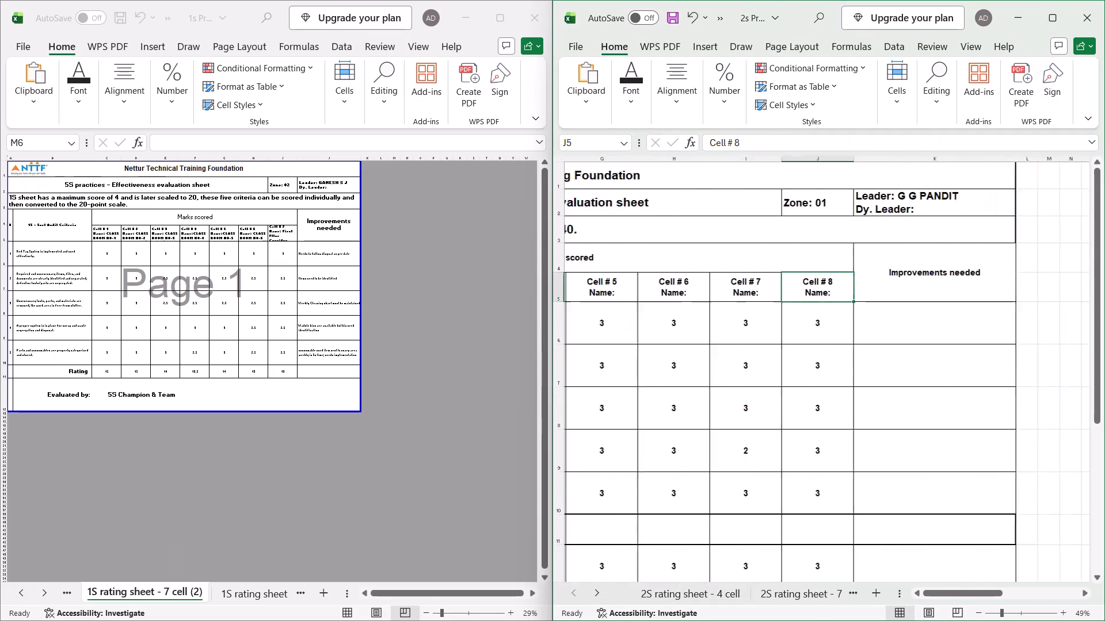
pyautogui.scroll(1, 707, 308)
pyautogui.hscroll(2, 707, 308)
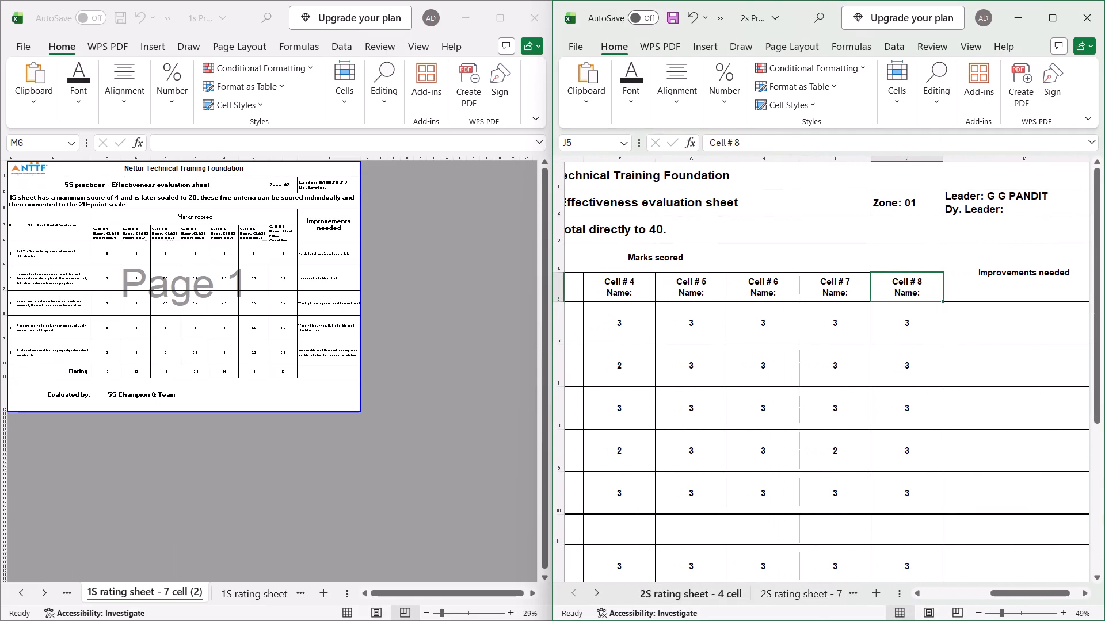
pyautogui.click(789, 596)
pyautogui.hscroll(-2, 822, 482)
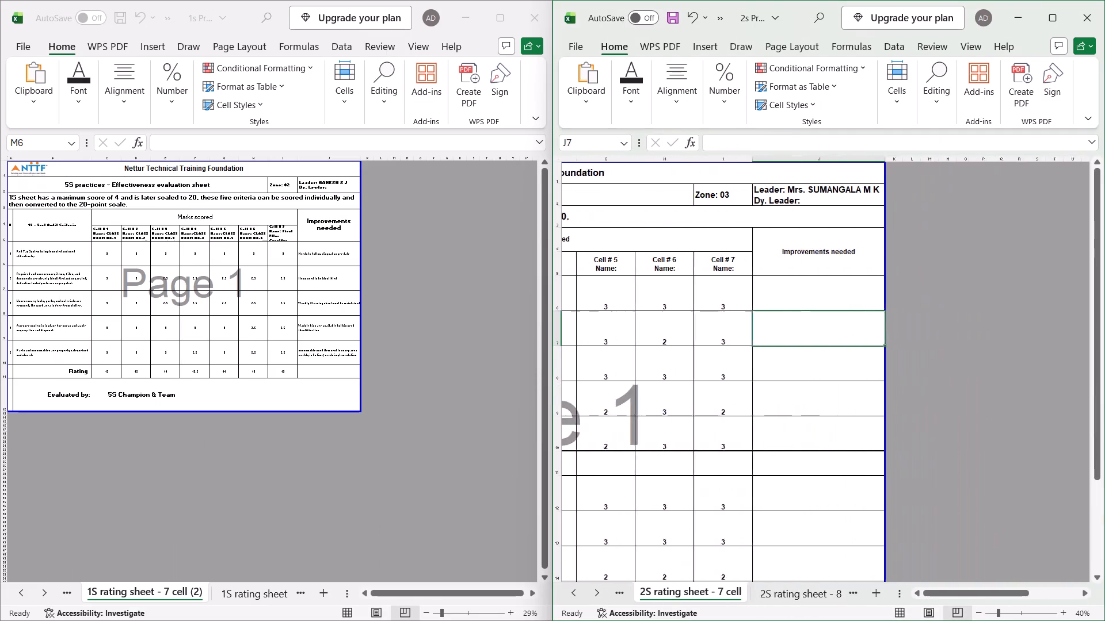
pyautogui.click(787, 602)
pyautogui.hscroll(-1, 935, 465)
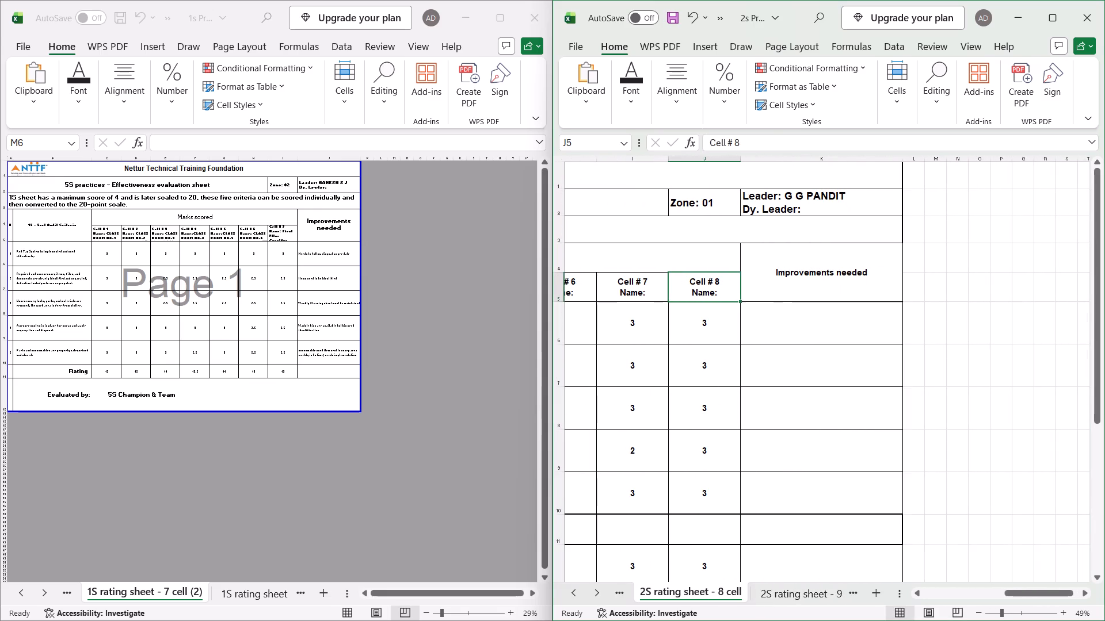
pyautogui.click(823, 592)
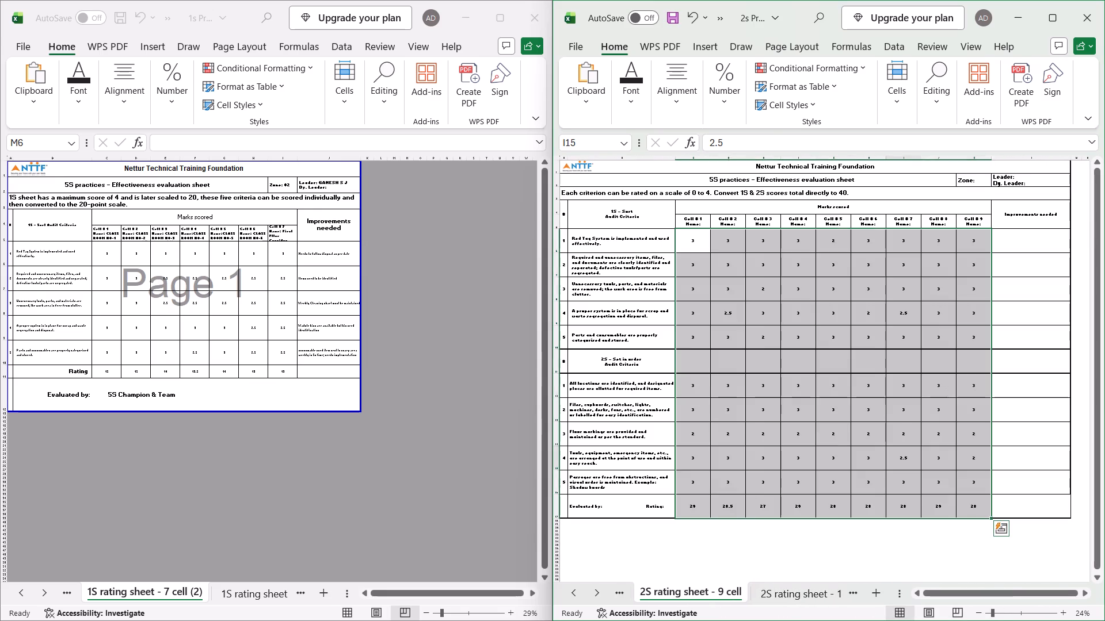
pyautogui.click(919, 458)
pyautogui.hscroll(-1, 790, 429)
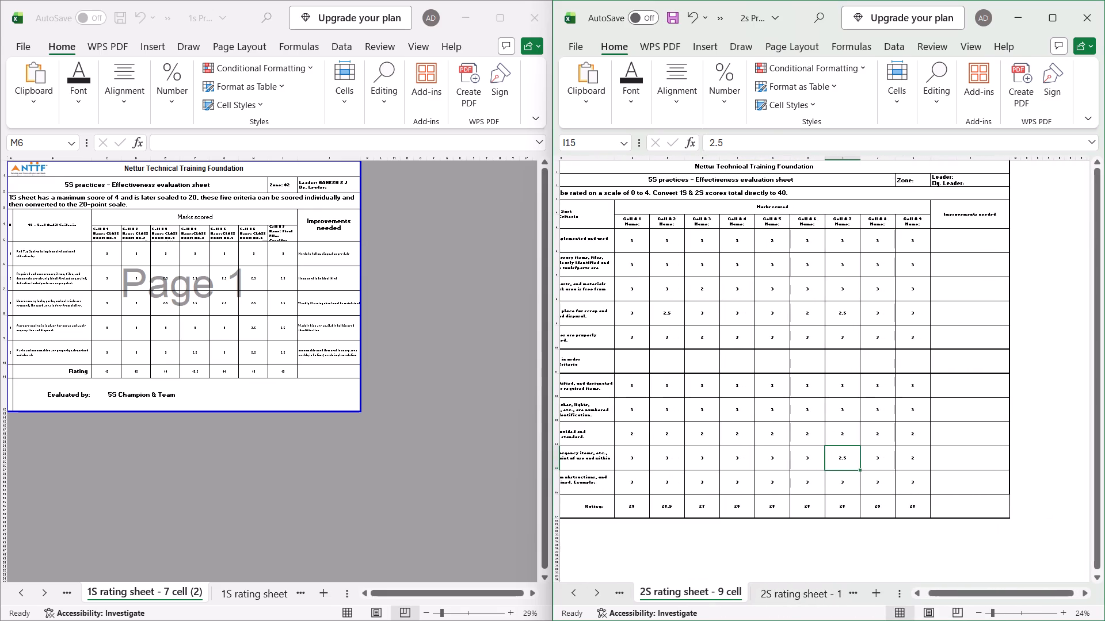
pyautogui.scroll(2, 300, 291)
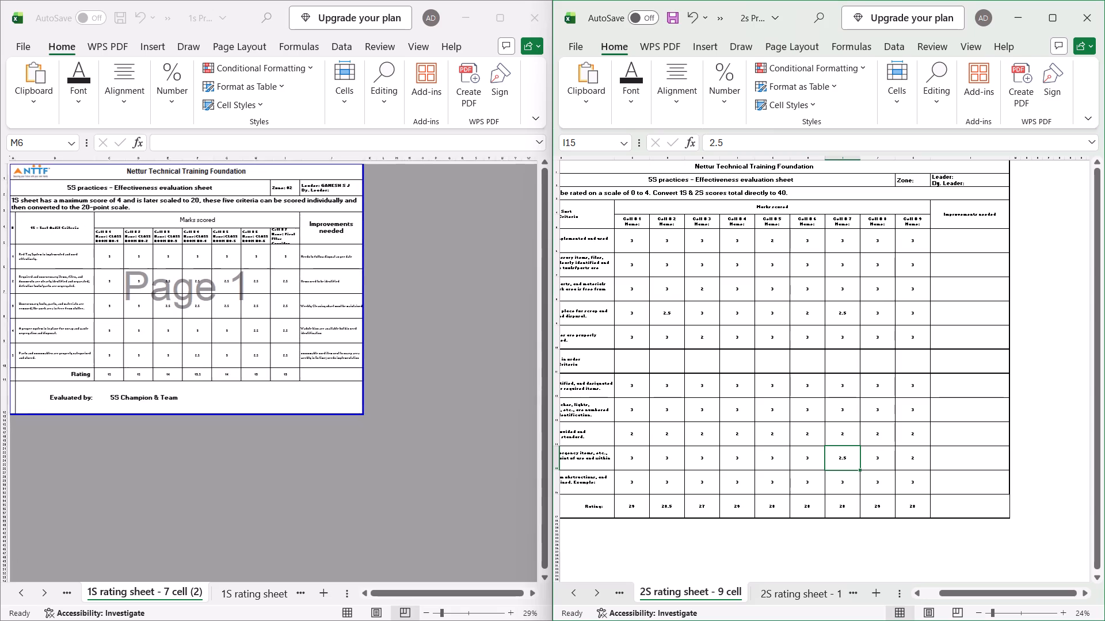
# Go through the 2S sheets in order from 4 cell to 10 cell, checking which headers lack zone and leader details.
pyautogui.click(572, 589)
pyautogui.click(572, 589)
pyautogui.click(572, 589)
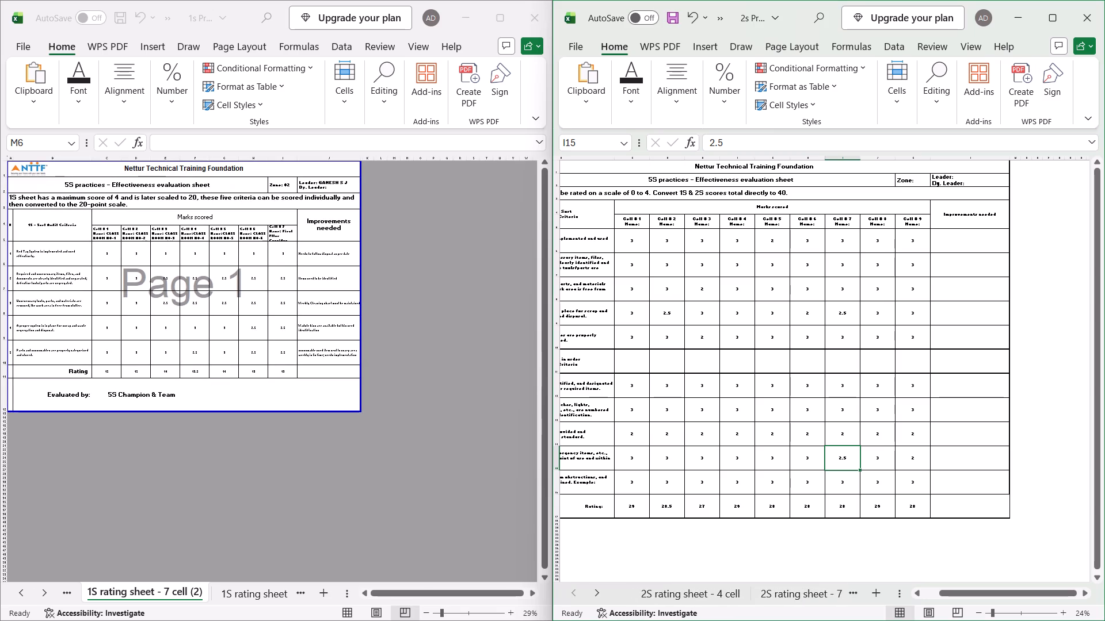
pyautogui.click(572, 589)
pyautogui.click(655, 600)
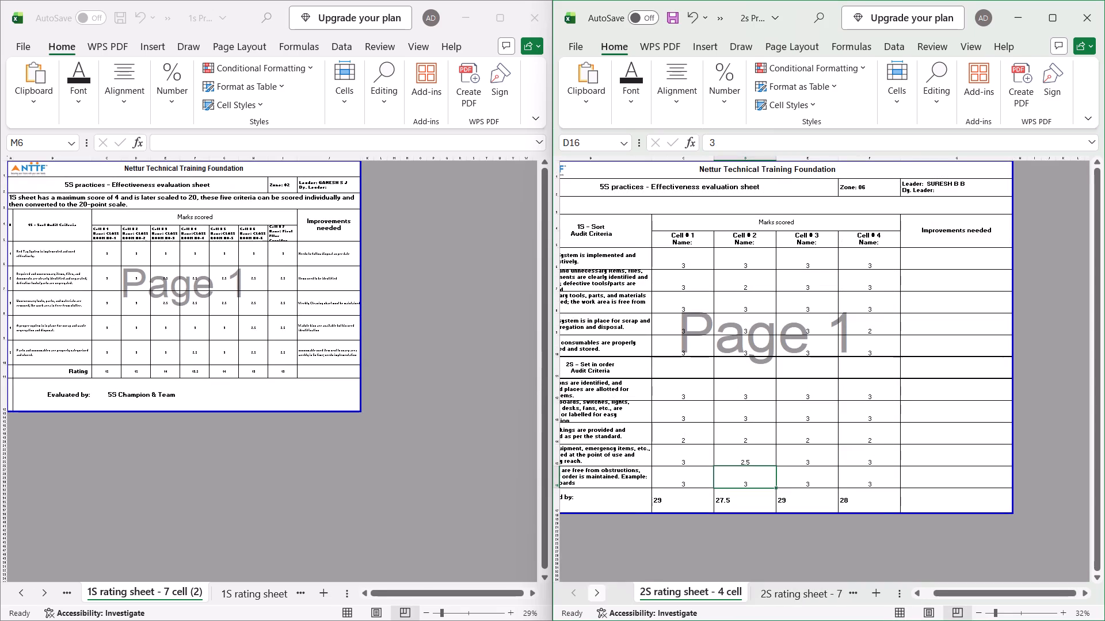
pyautogui.click(773, 592)
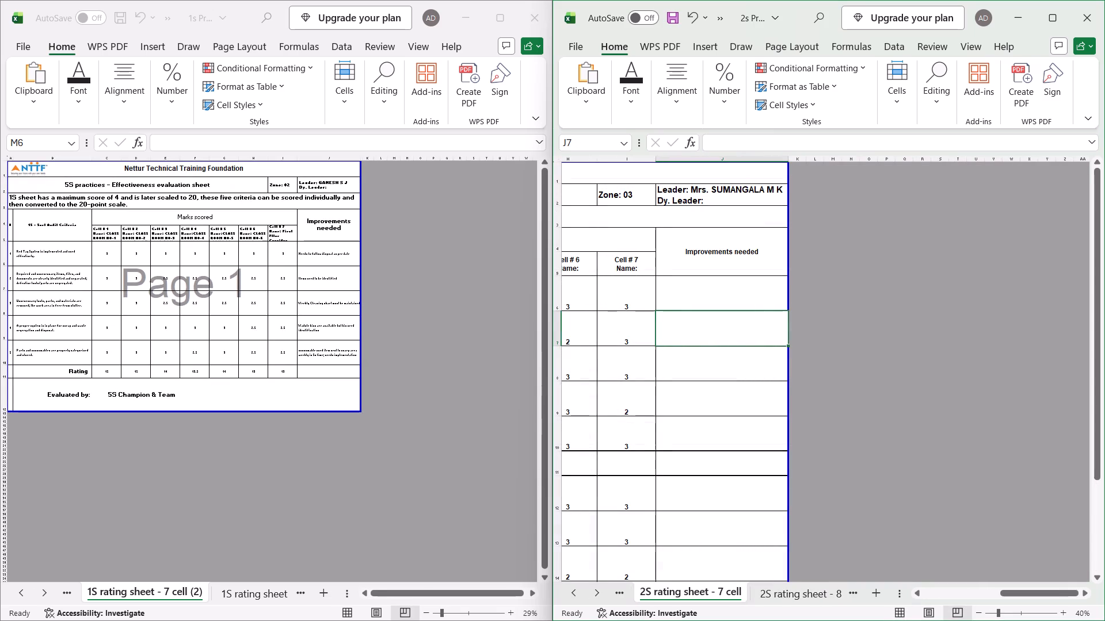
pyautogui.click(768, 593)
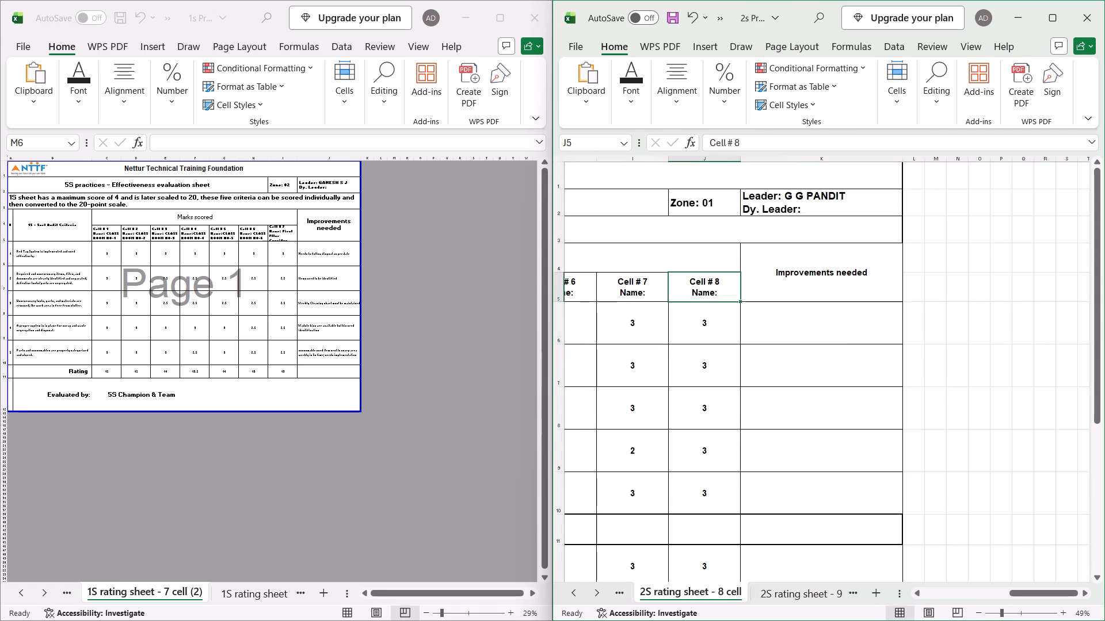
pyautogui.click(792, 595)
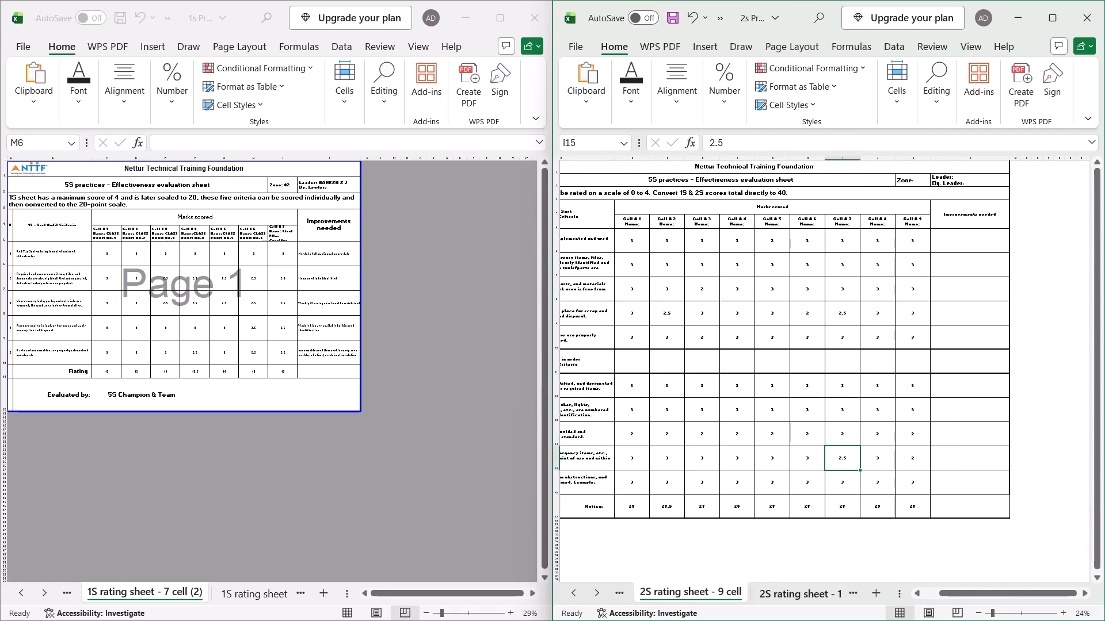
pyautogui.click(802, 594)
pyautogui.hscroll(-2, 907, 358)
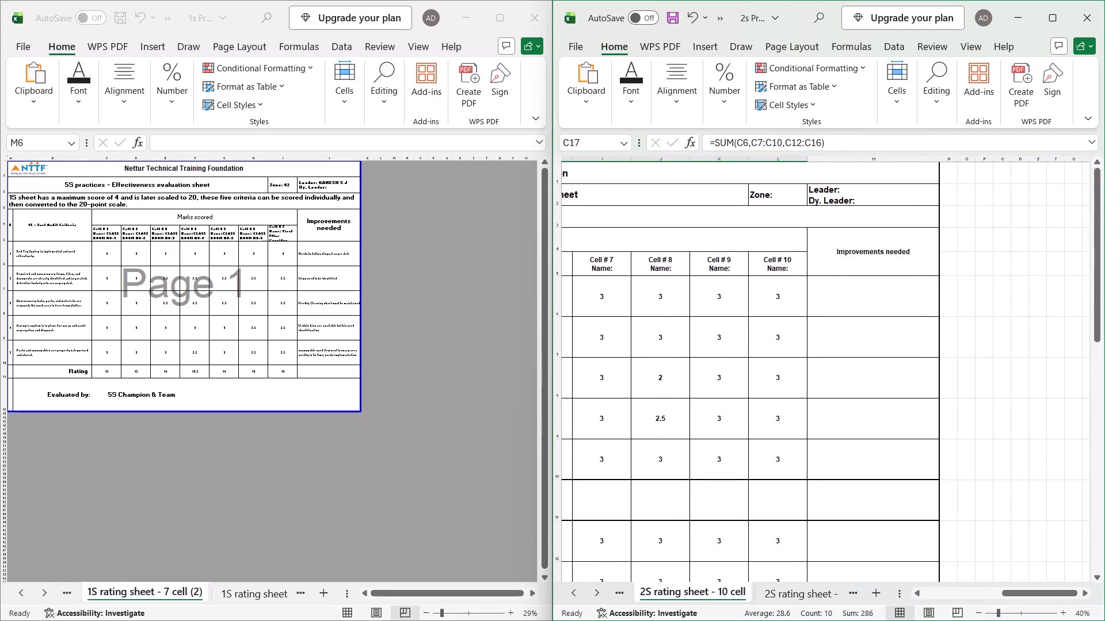
# Check the zone and leader headers on the side-by-side 1S workbook's second 7-cell, 9-cell and 4-cell sheets.
pyautogui.click(261, 597)
pyautogui.click(261, 597)
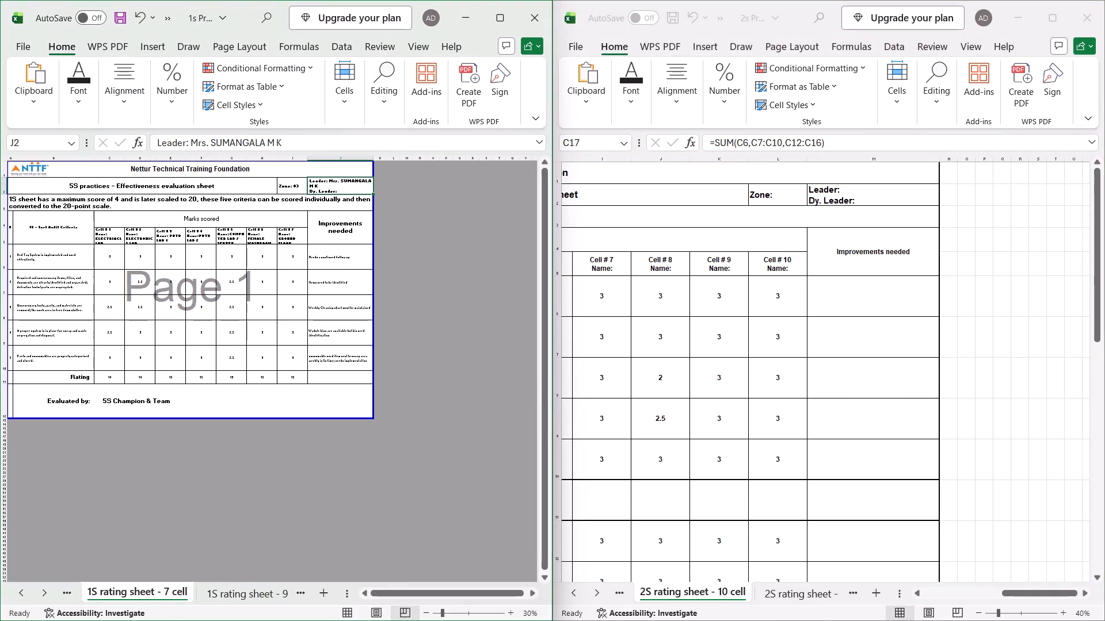
pyautogui.click(250, 597)
pyautogui.click(250, 597)
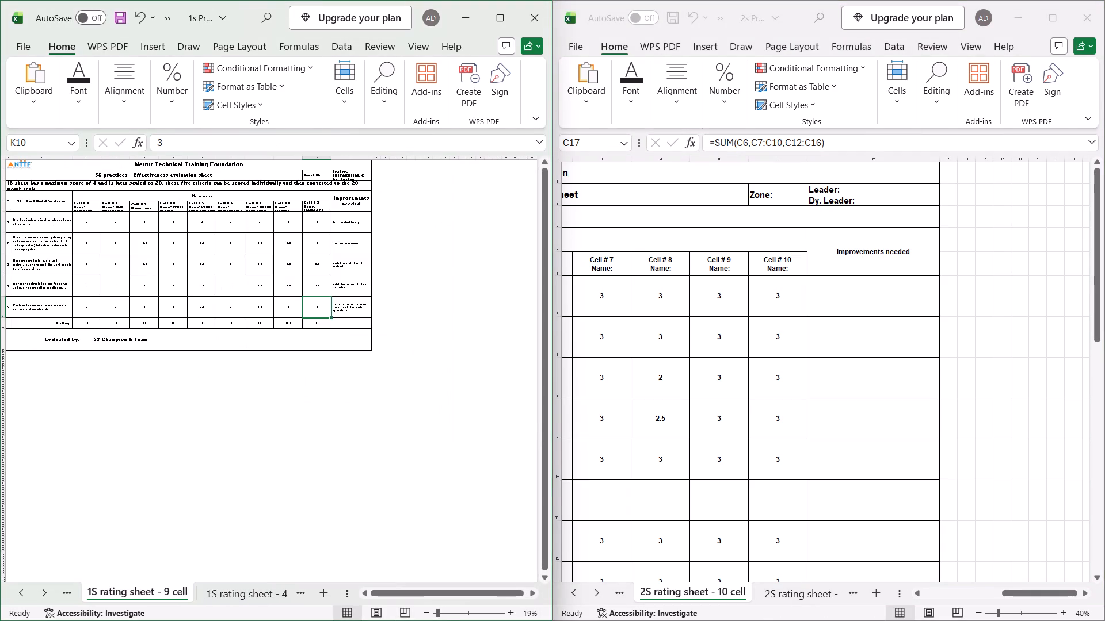
pyautogui.click(250, 597)
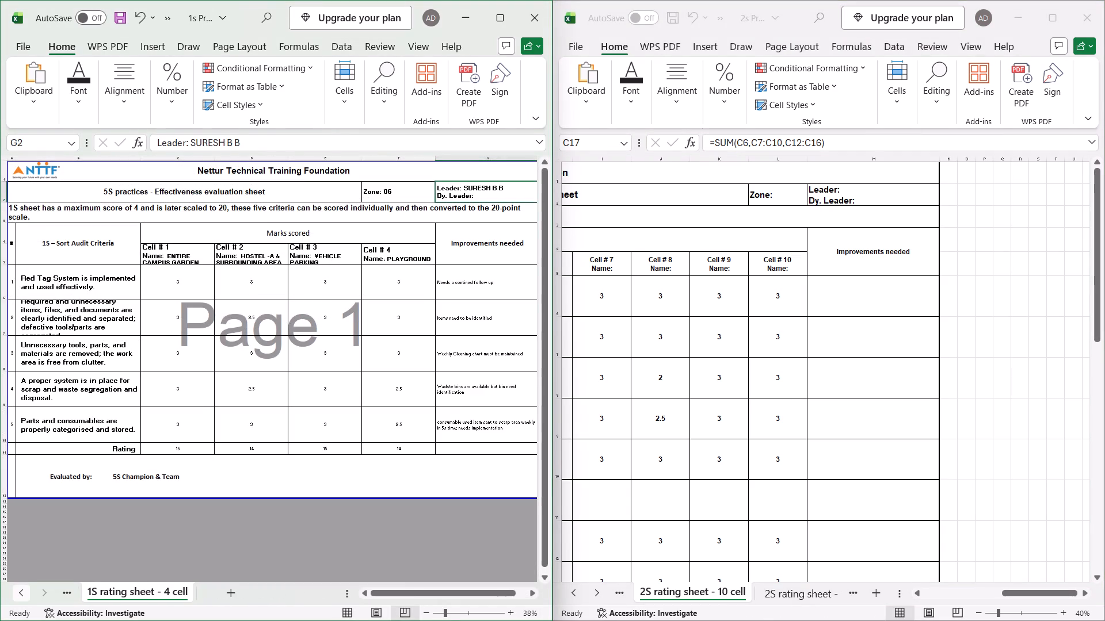
# Look through the sheet lists of the side-by-side 1S and 2S workbooks to see which cell-count sheets each contains.
pyautogui.click(24, 588)
pyautogui.click(24, 588)
pyautogui.click(24, 588)
pyautogui.click(24, 588)
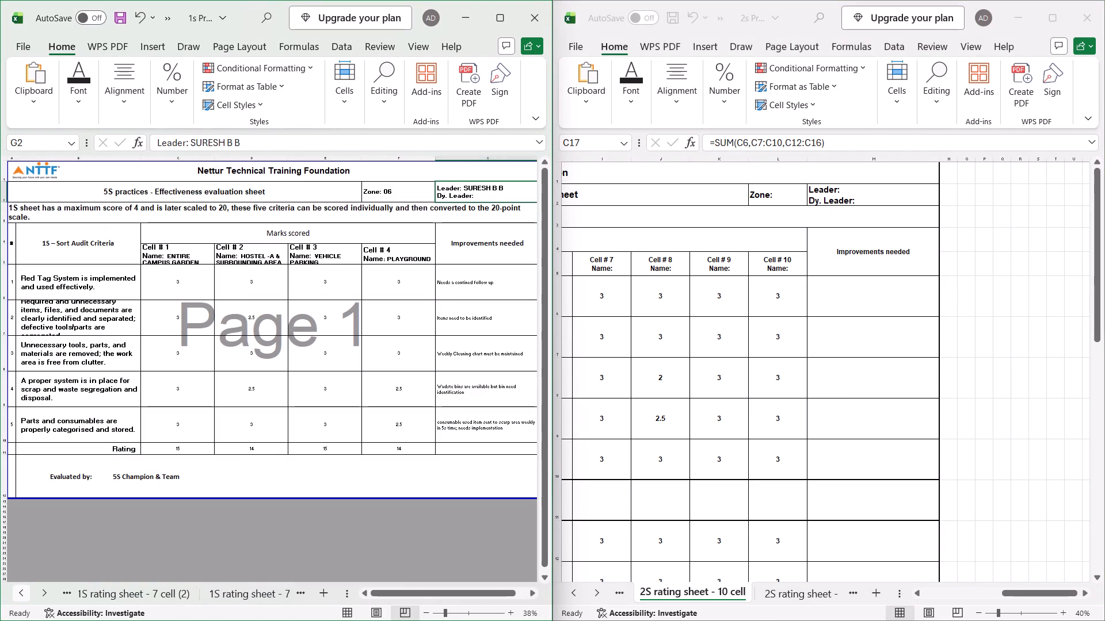
pyautogui.click(24, 588)
pyautogui.click(24, 588)
pyautogui.doubleClick(24, 588)
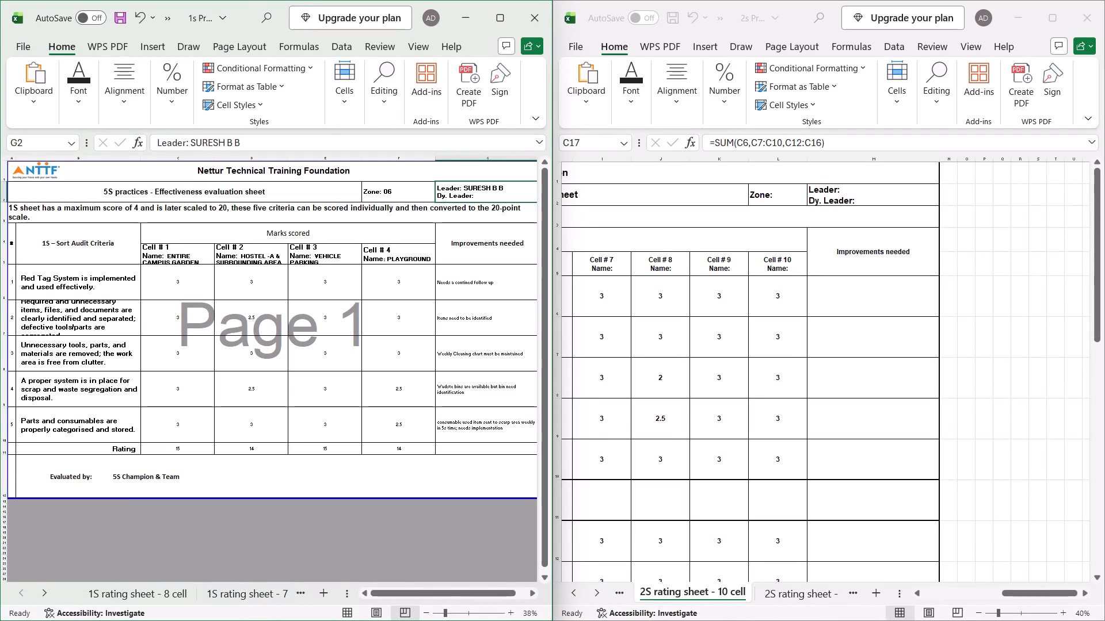
pyautogui.click(598, 586)
pyautogui.doubleClick(598, 586)
pyautogui.click(598, 586)
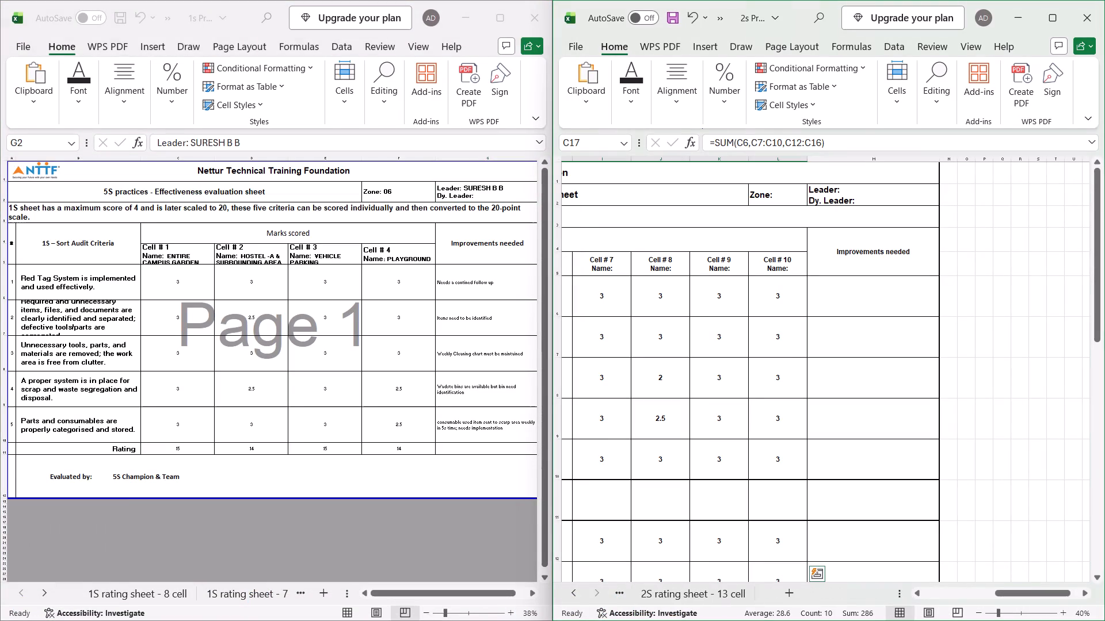
pyautogui.tripleClick(45, 589)
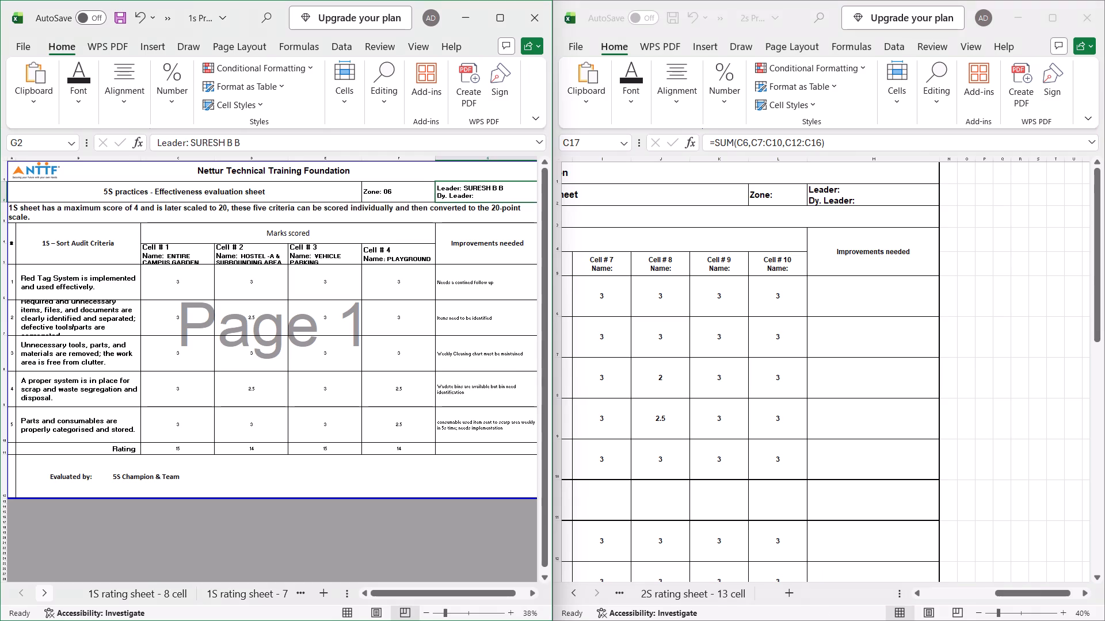
pyautogui.click(45, 589)
pyautogui.click(45, 589)
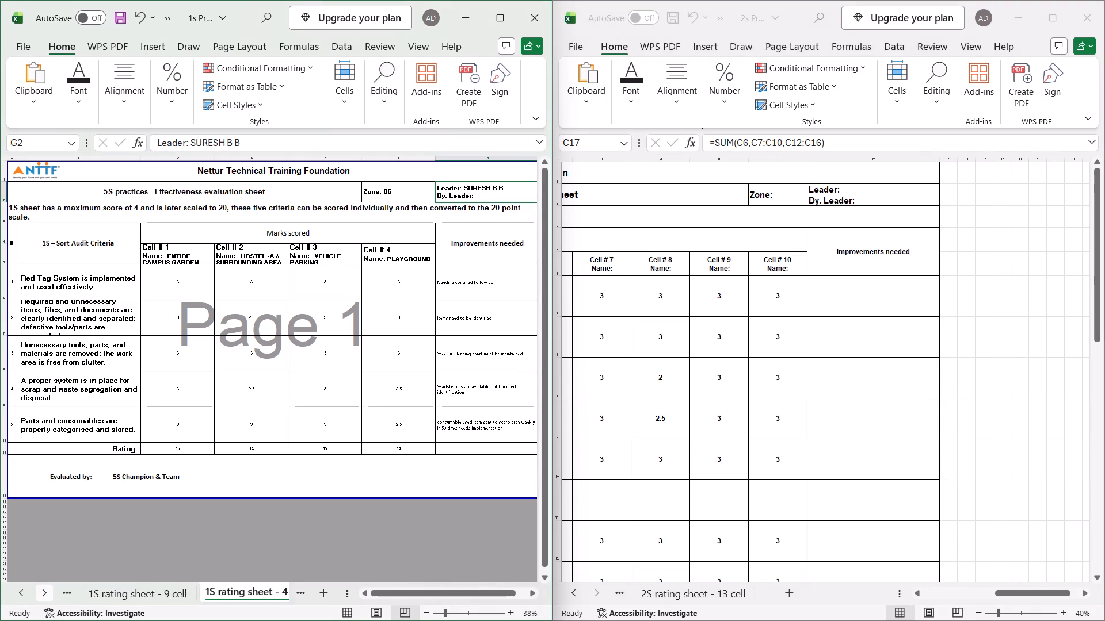
pyautogui.click(45, 589)
pyautogui.tripleClick(22, 599)
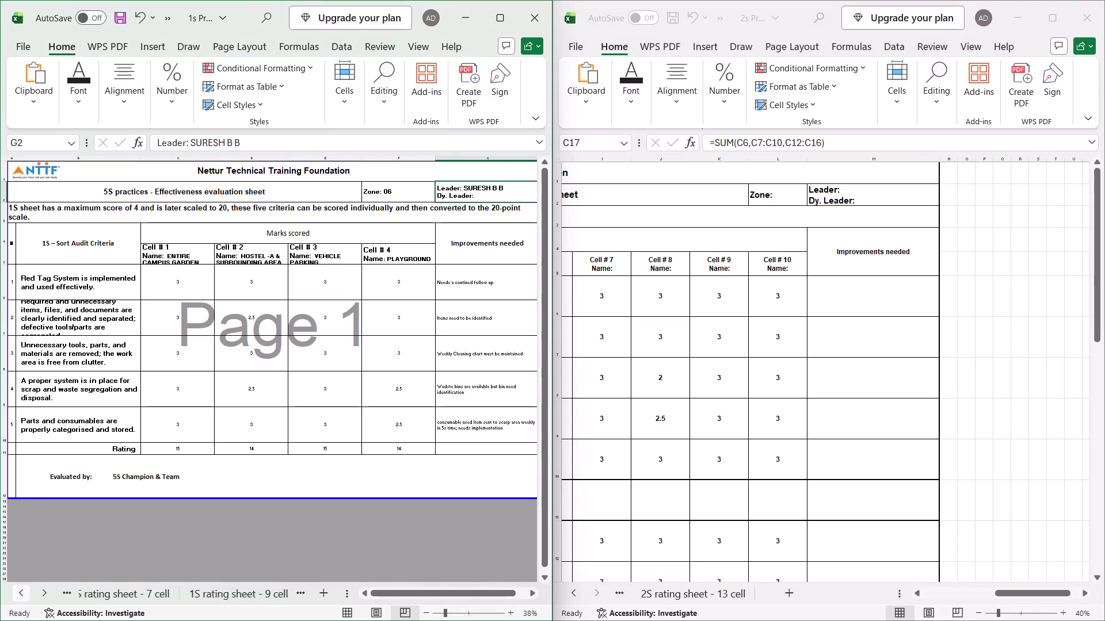
pyautogui.doubleClick(22, 599)
pyautogui.click(22, 599)
pyautogui.moveTo(22, 599); pyautogui.dragTo(39, 592)
pyautogui.doubleClick(39, 592)
pyautogui.click(39, 592)
pyautogui.doubleClick(39, 592)
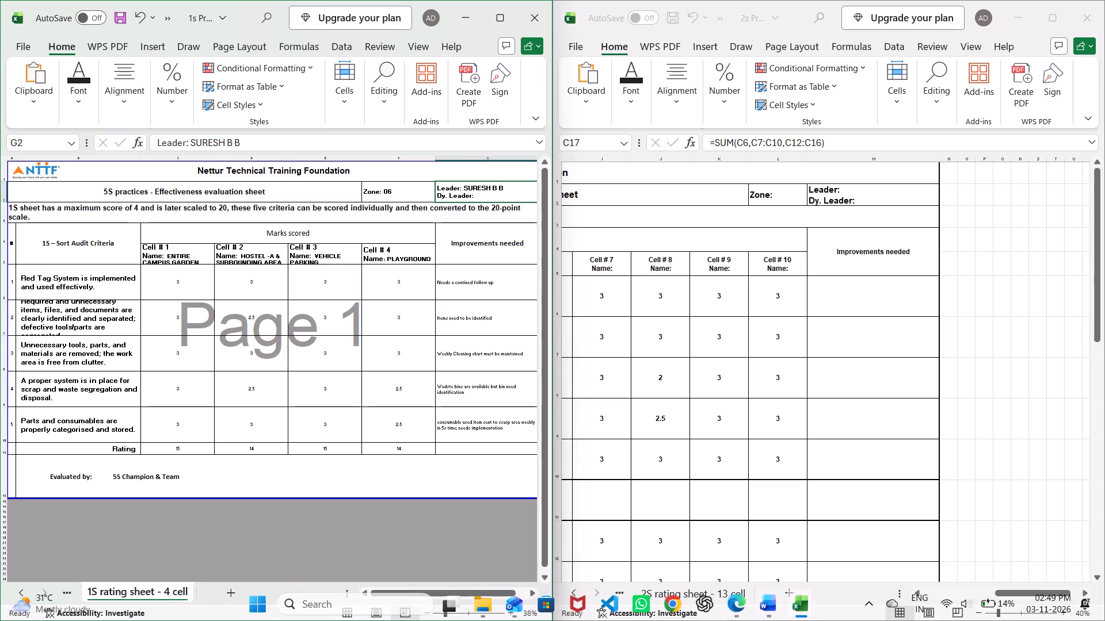
# Examine the zone and leader details on the other 1S workbook's 13-cell, 9-cell and 6-cell sheets, then return to the side-by-side workbooks.
pyautogui.click(936, 523)
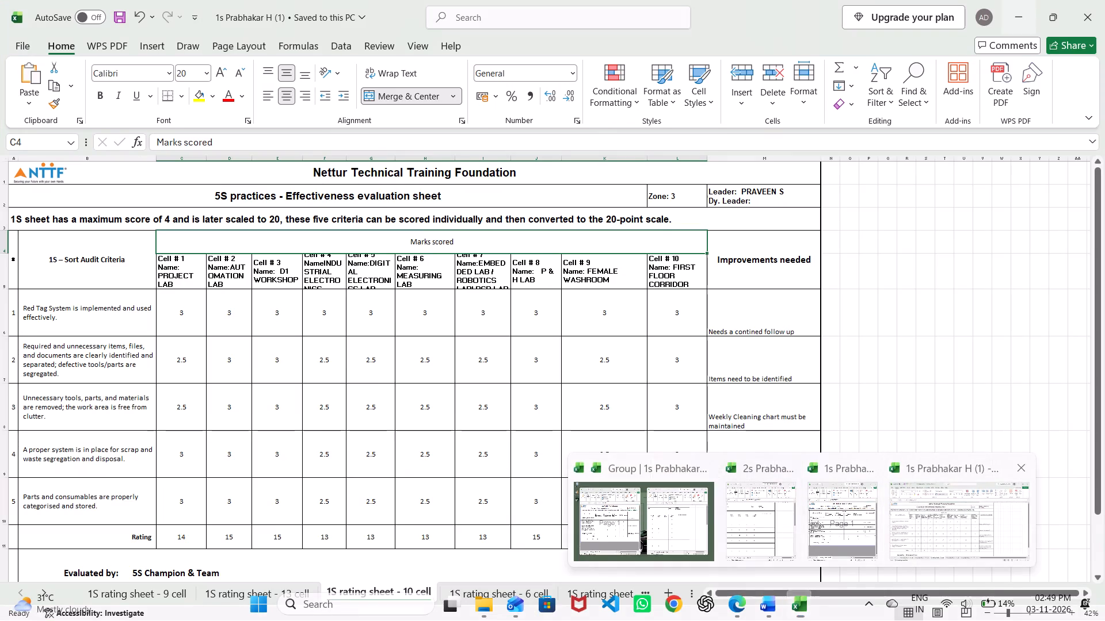
pyautogui.click(234, 599)
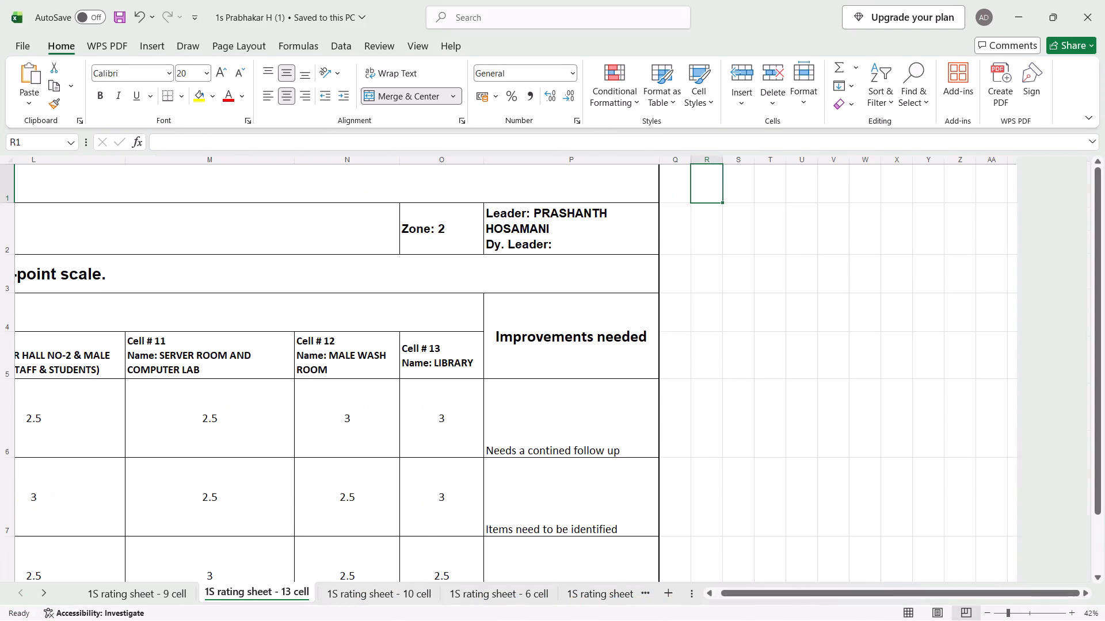
pyautogui.click(145, 599)
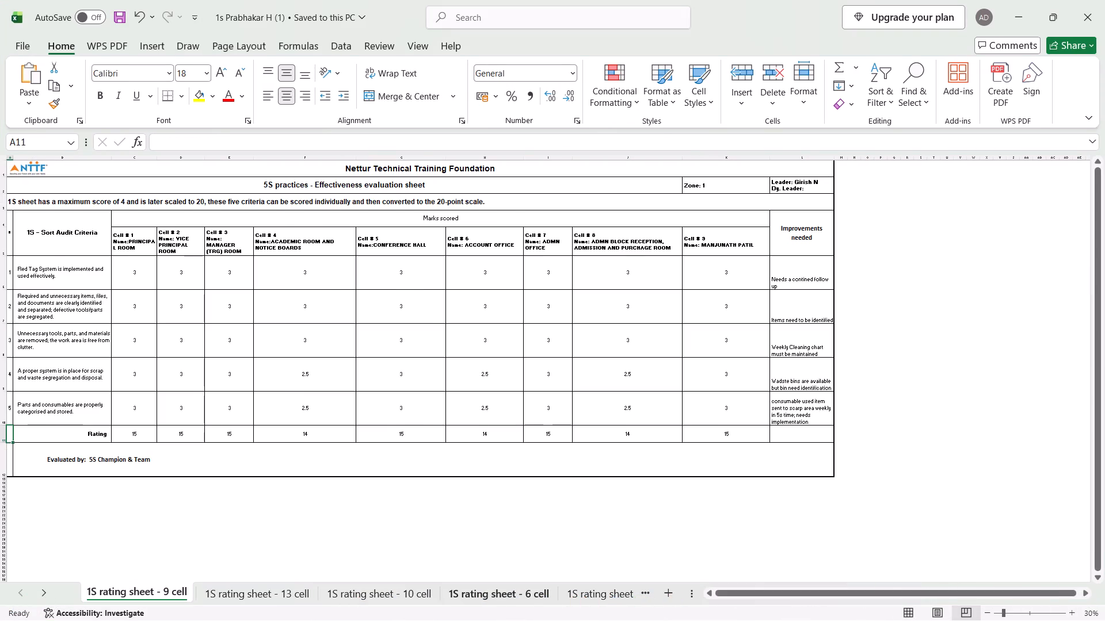
pyautogui.click(509, 597)
pyautogui.scroll(1, 435, 415)
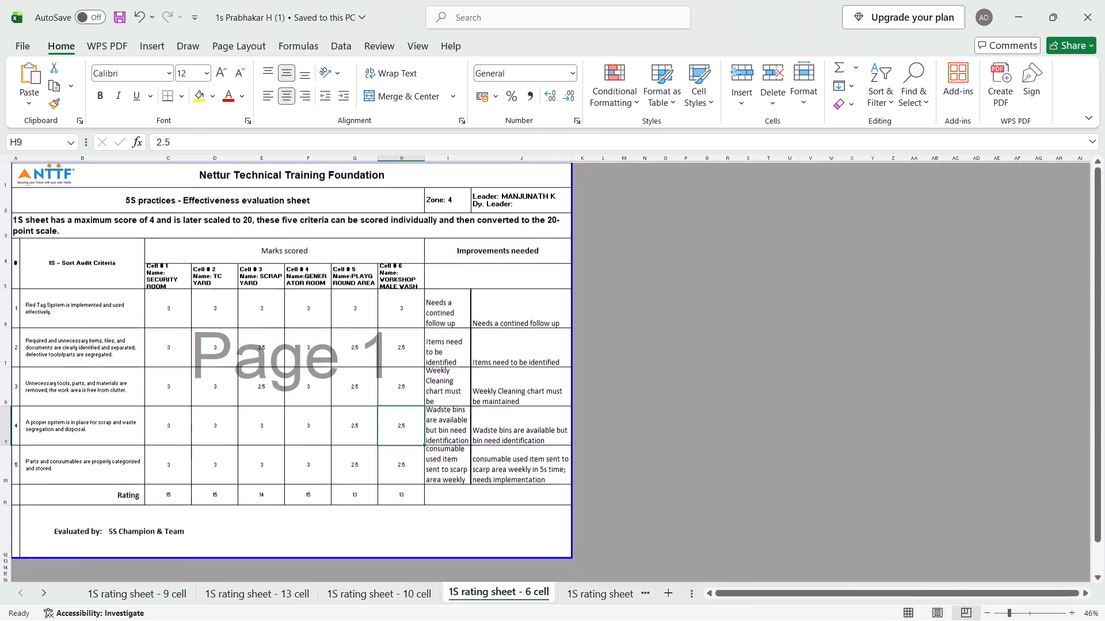
pyautogui.click(1024, 16)
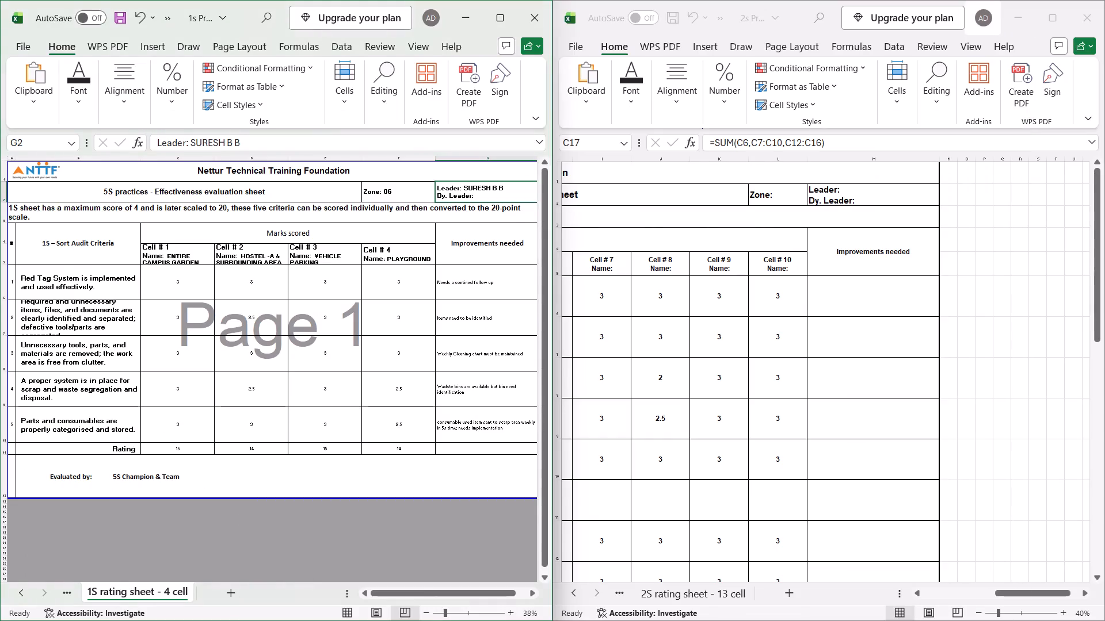
# Open the 2S 13-cell sheet and examine its zone and leader header and its scores for all cells.
pyautogui.hscroll(2, 792, 287)
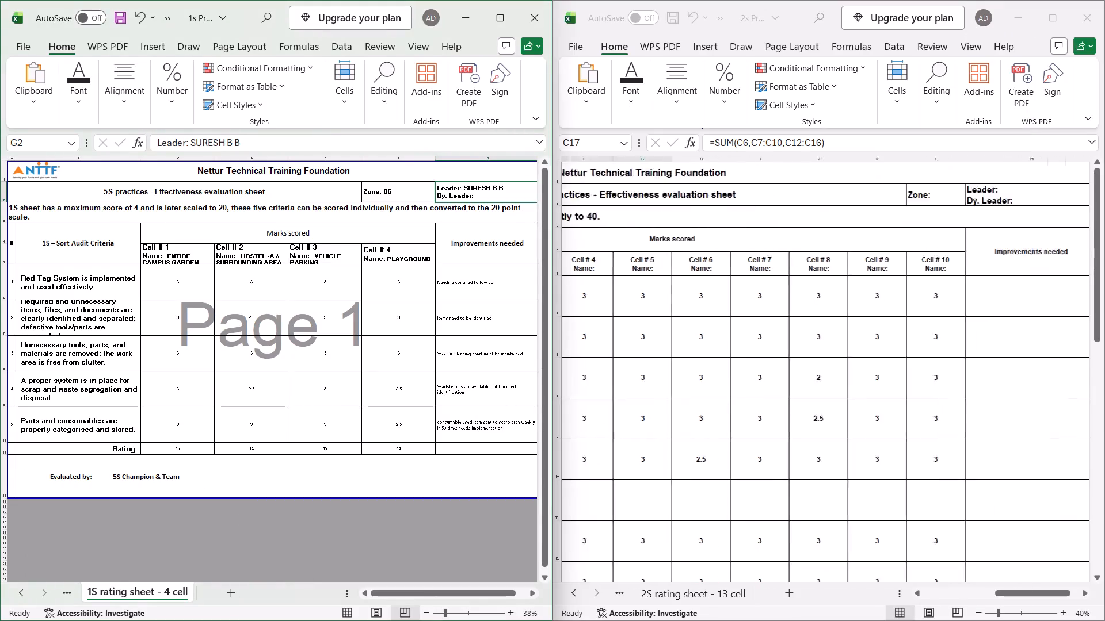
pyautogui.hscroll(1, 792, 287)
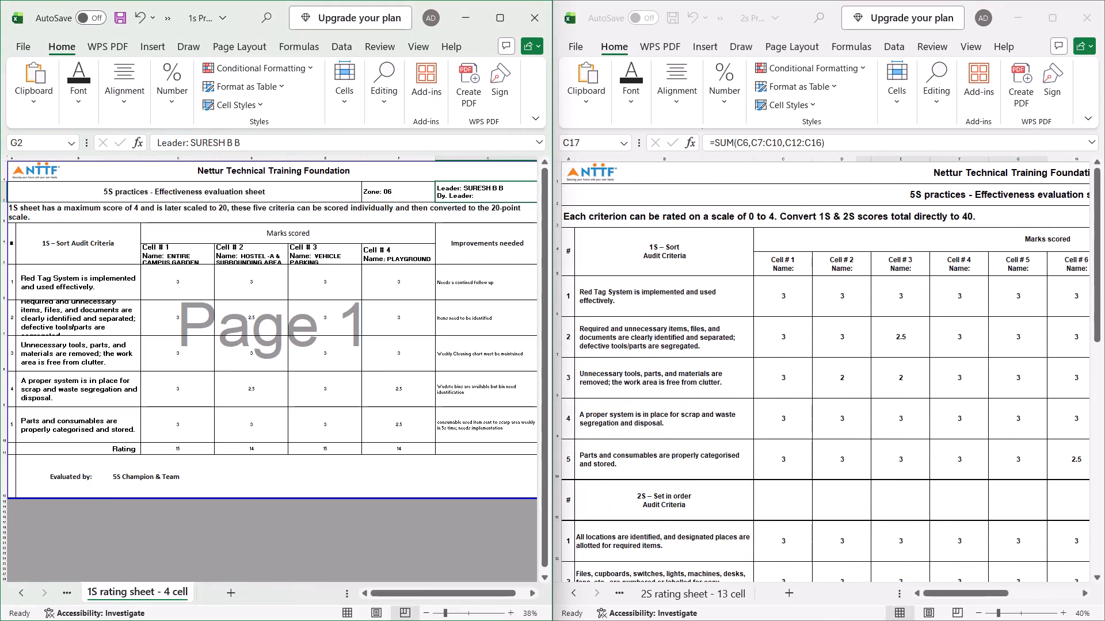
pyautogui.click(690, 594)
pyautogui.click(690, 594)
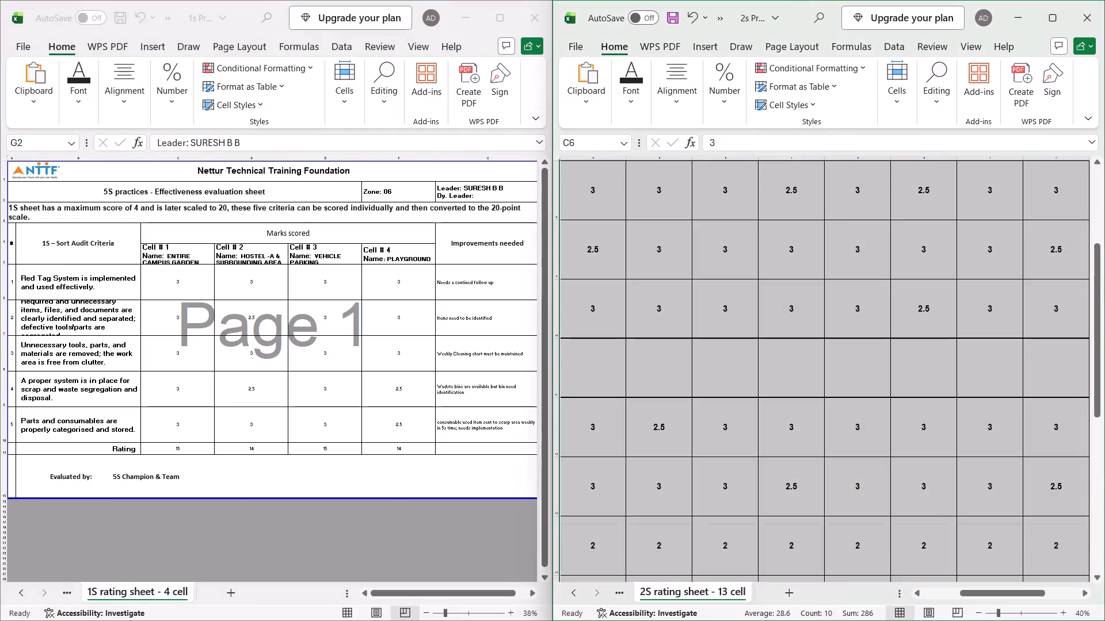
pyautogui.hscroll(-1, 867, 402)
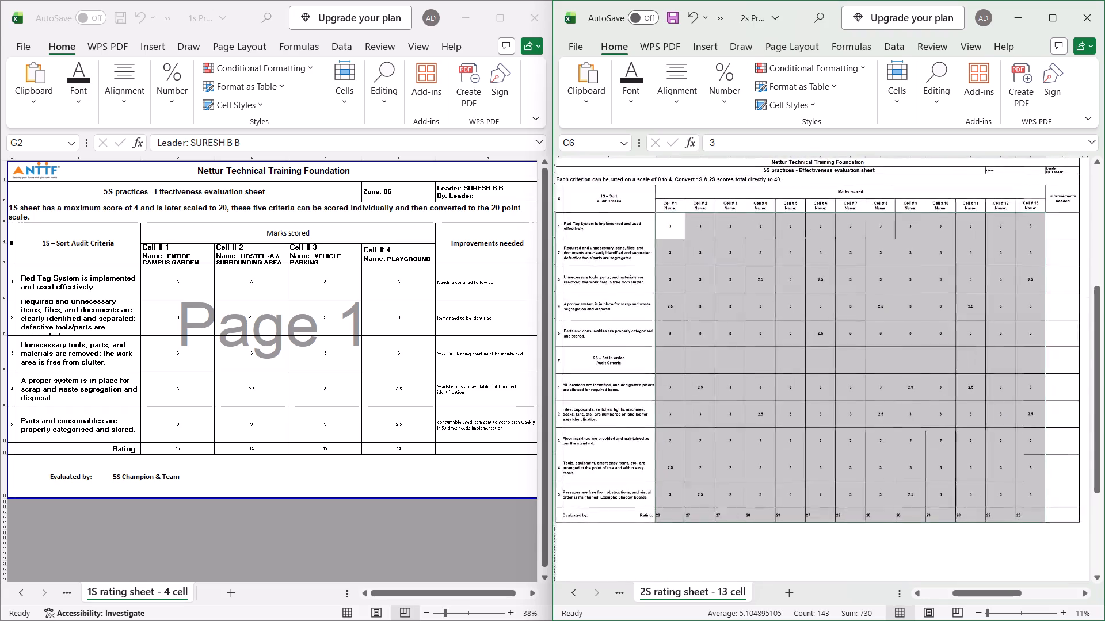
pyautogui.click(867, 402)
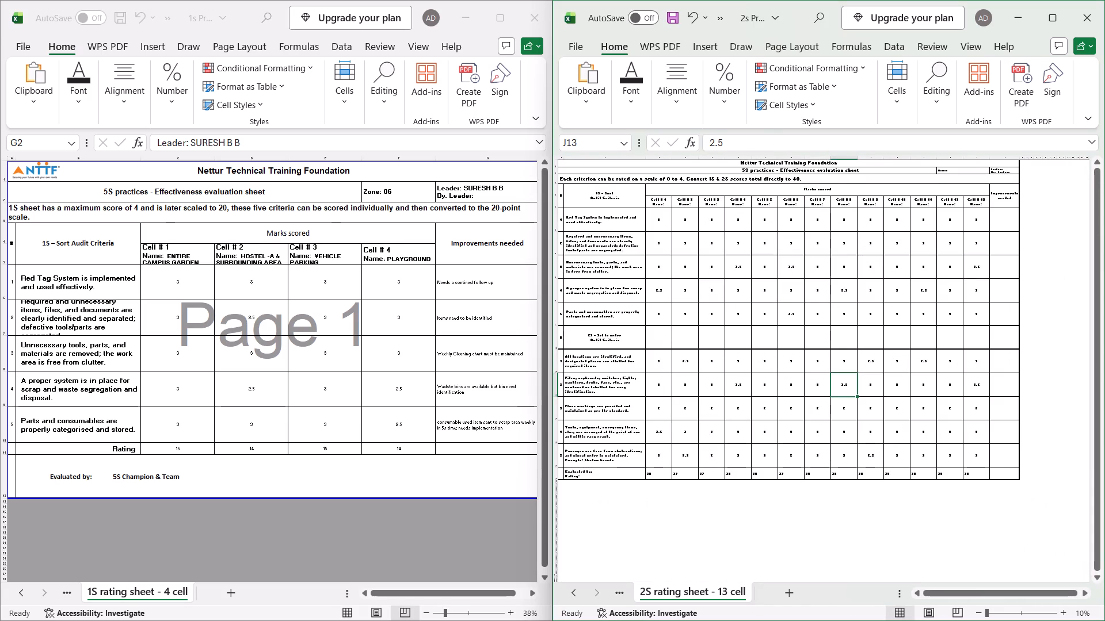
pyautogui.scroll(4, 639, 360)
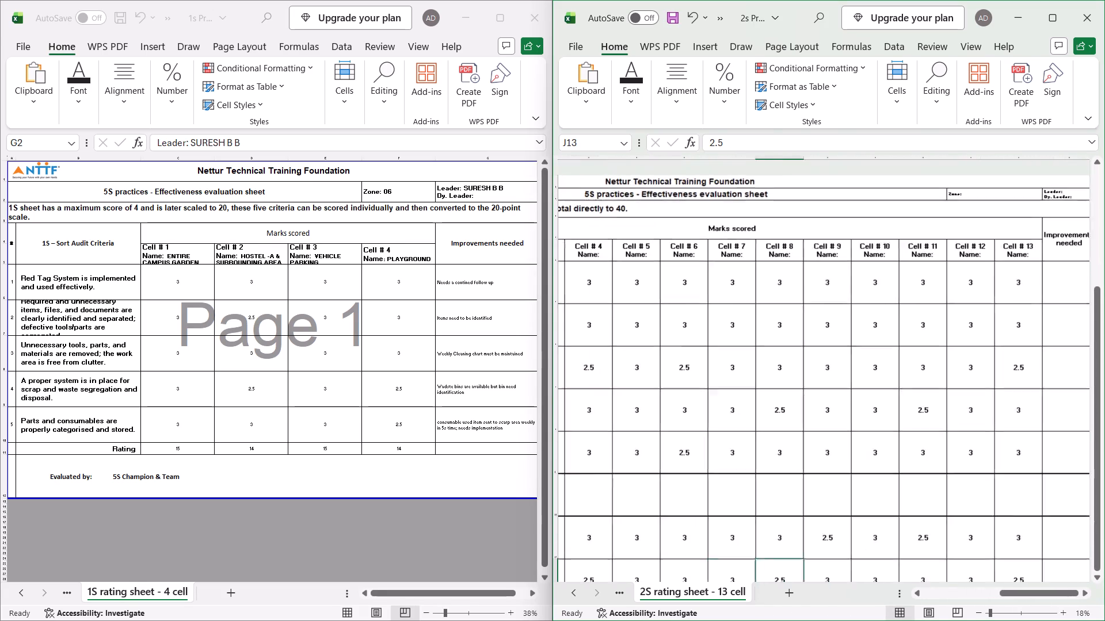
pyautogui.hscroll(-3, 639, 360)
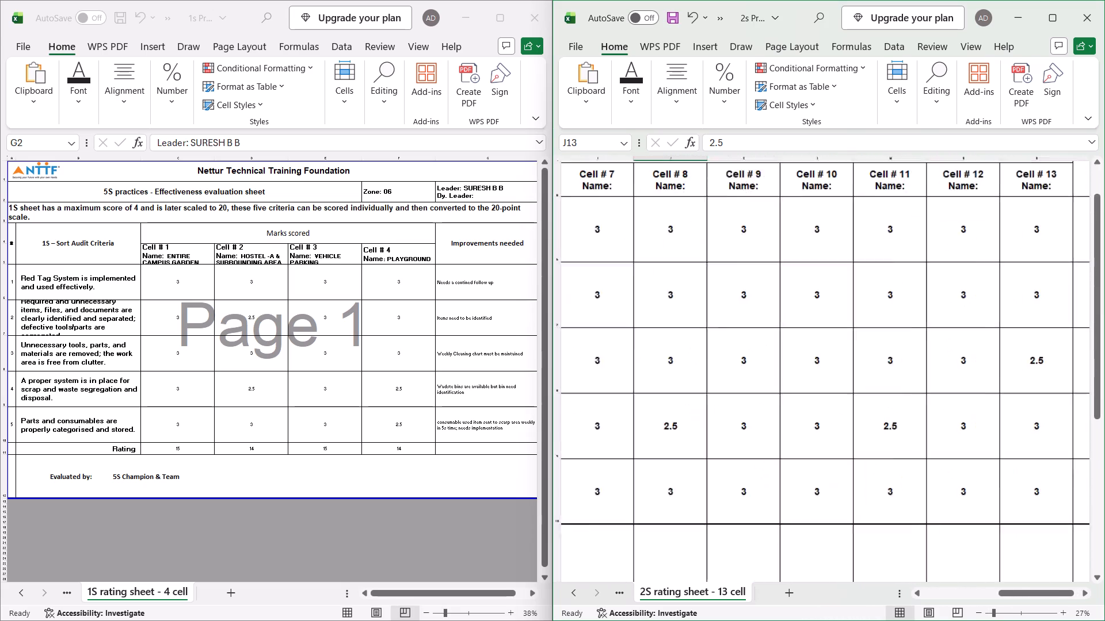
# Check the zone and leader headers on the 2S 7-cell and 4-cell sheets, comparing the 4-cell one with its 1S counterpart.
pyautogui.click(580, 597)
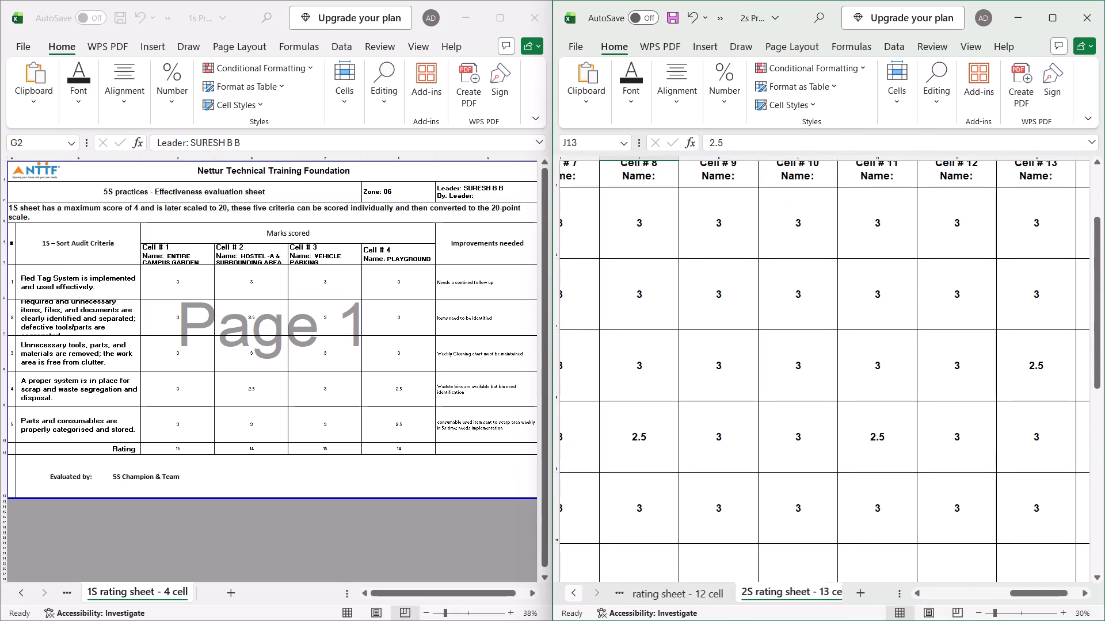
pyautogui.click(580, 597)
pyautogui.tripleClick(580, 597)
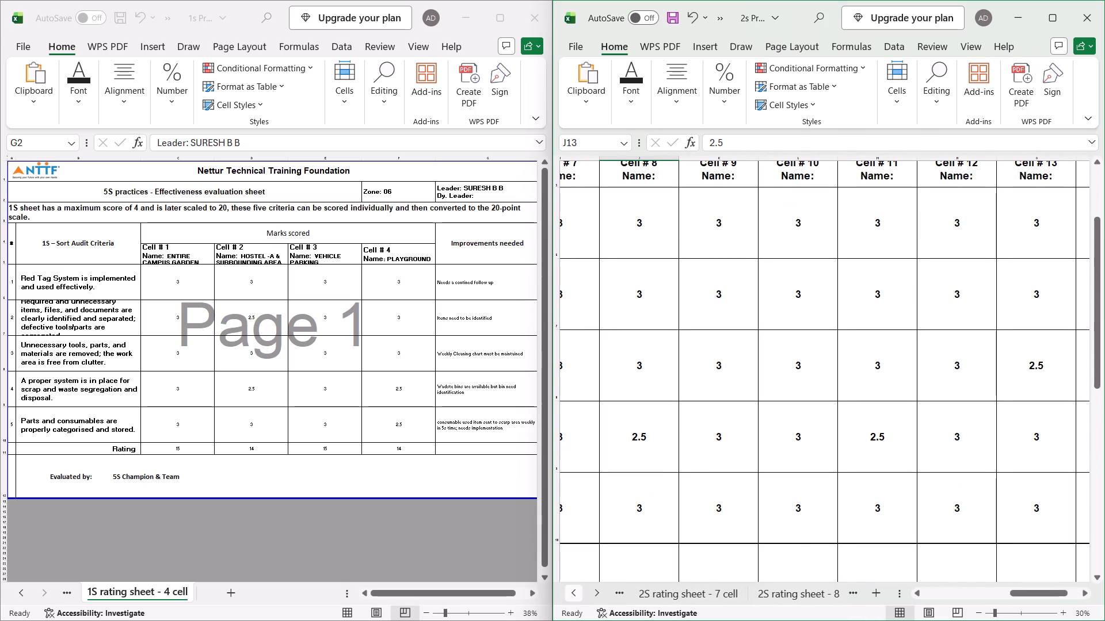
pyautogui.click(668, 587)
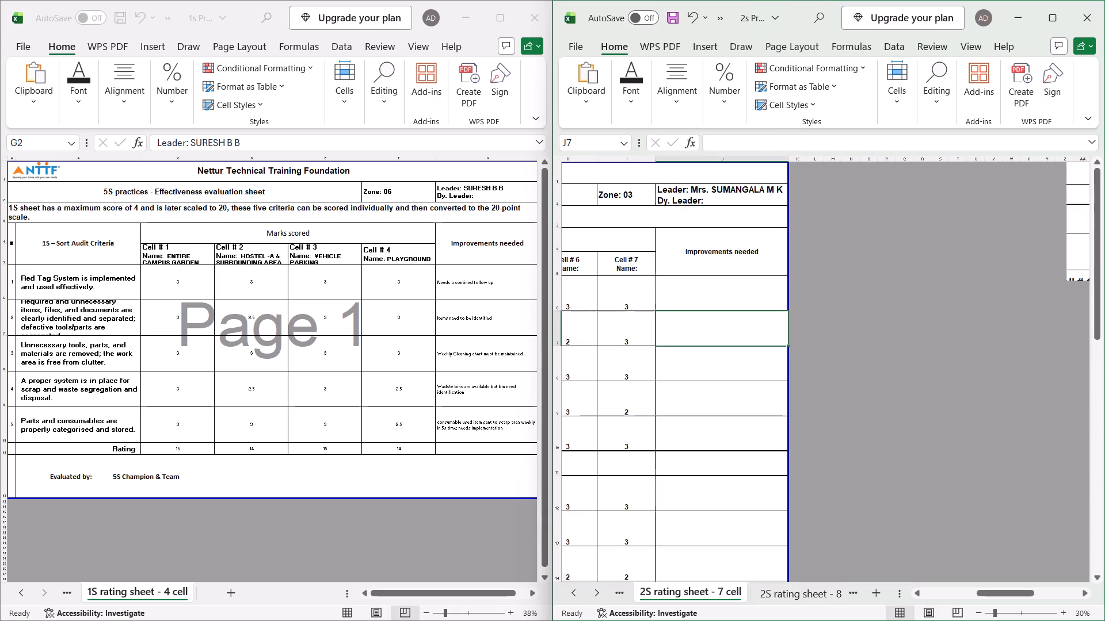
pyautogui.tripleClick(577, 589)
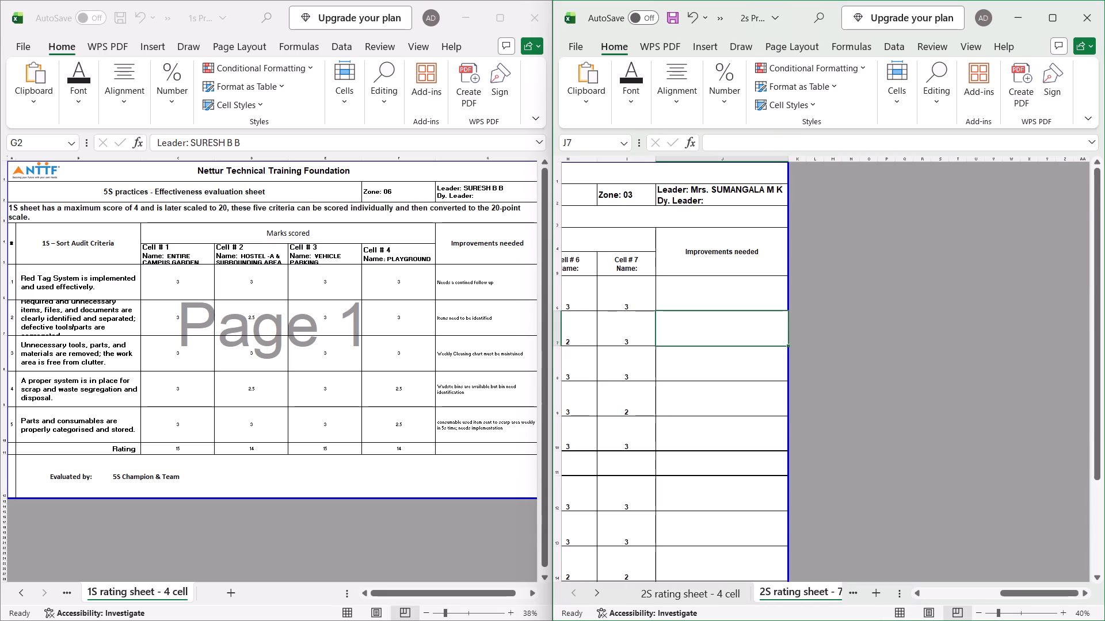
pyautogui.click(657, 590)
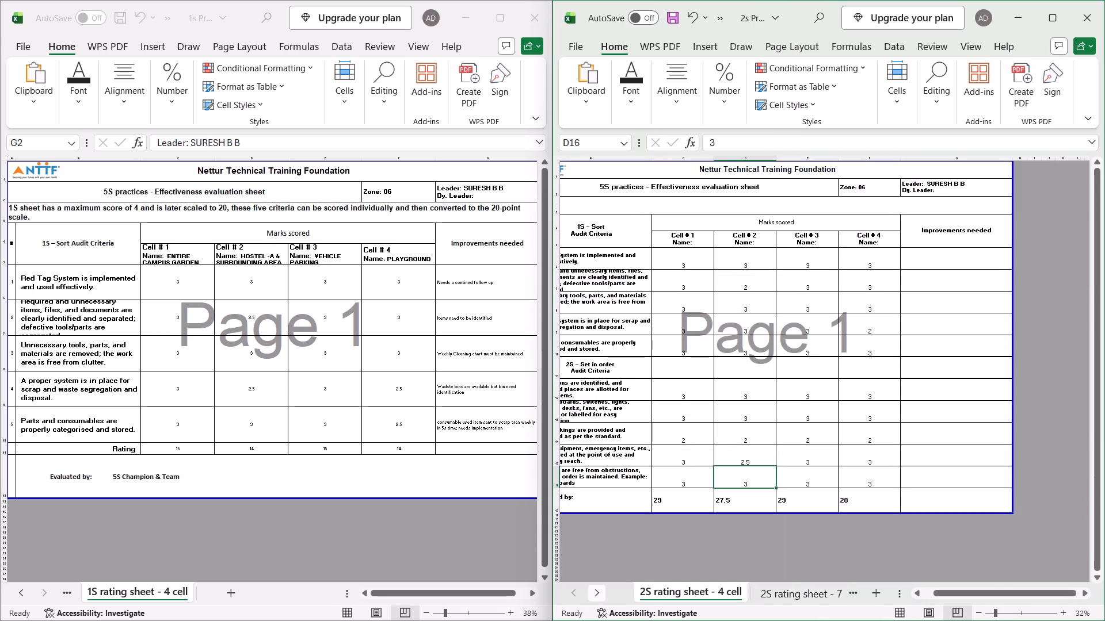
pyautogui.scroll(1, 195, 565)
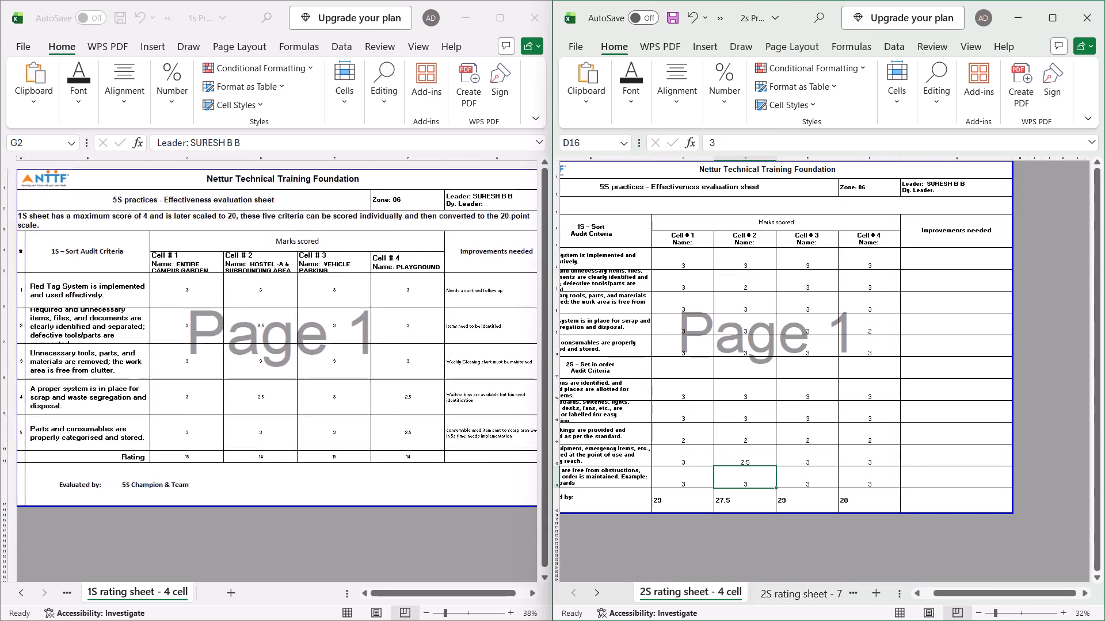
pyautogui.scroll(3, 195, 565)
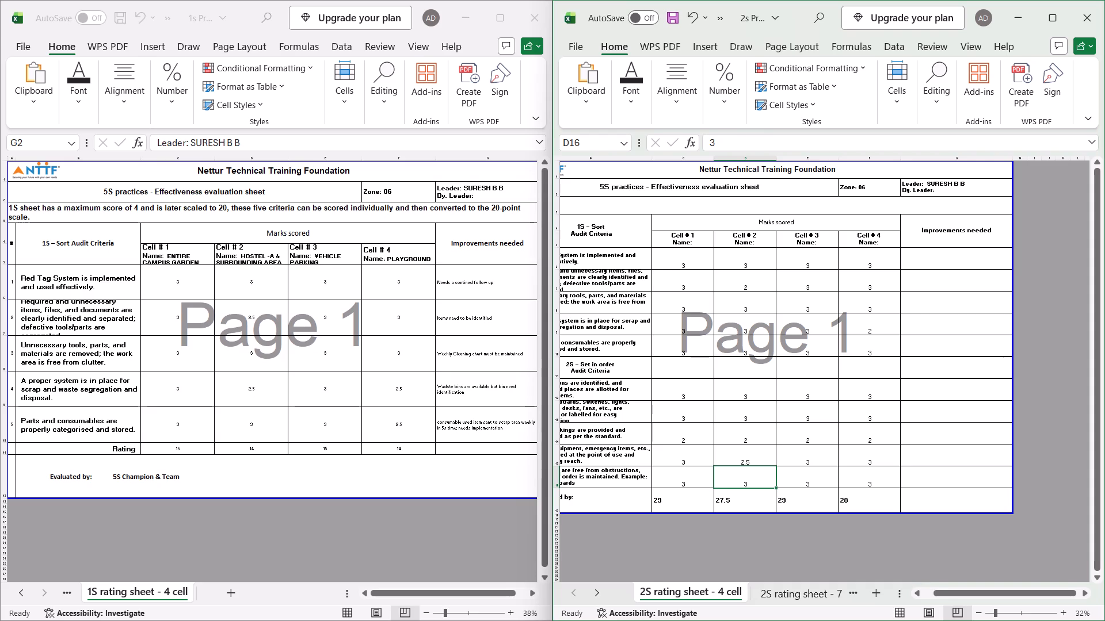
pyautogui.click(22, 592)
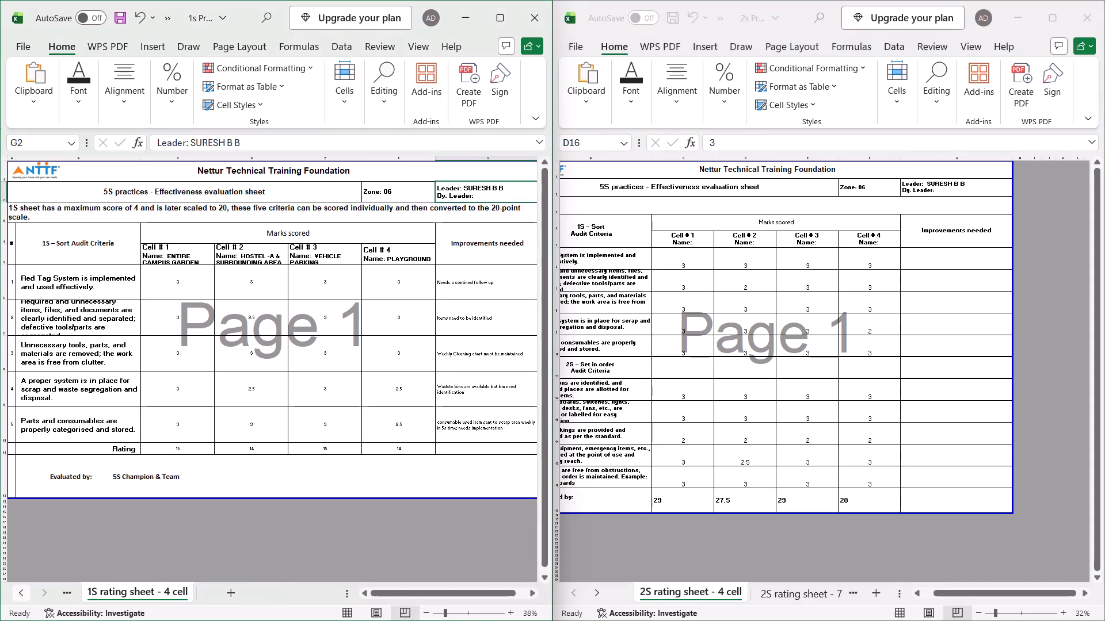
pyautogui.click(22, 592)
pyautogui.click(22, 592)
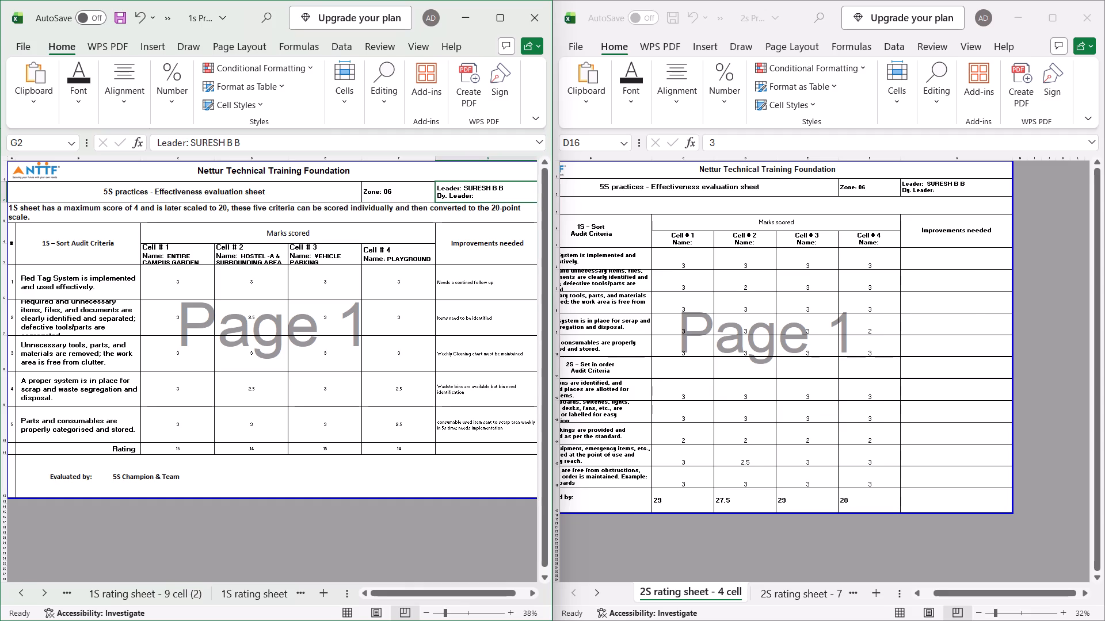
pyautogui.hscroll(3, 686, 316)
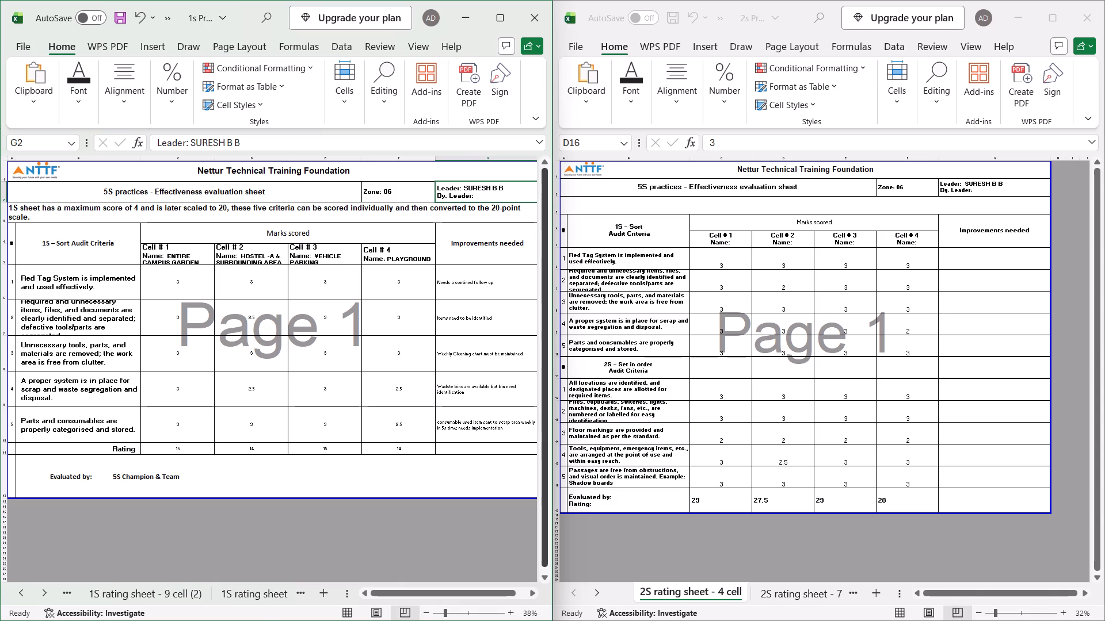
pyautogui.hscroll(2, 871, 459)
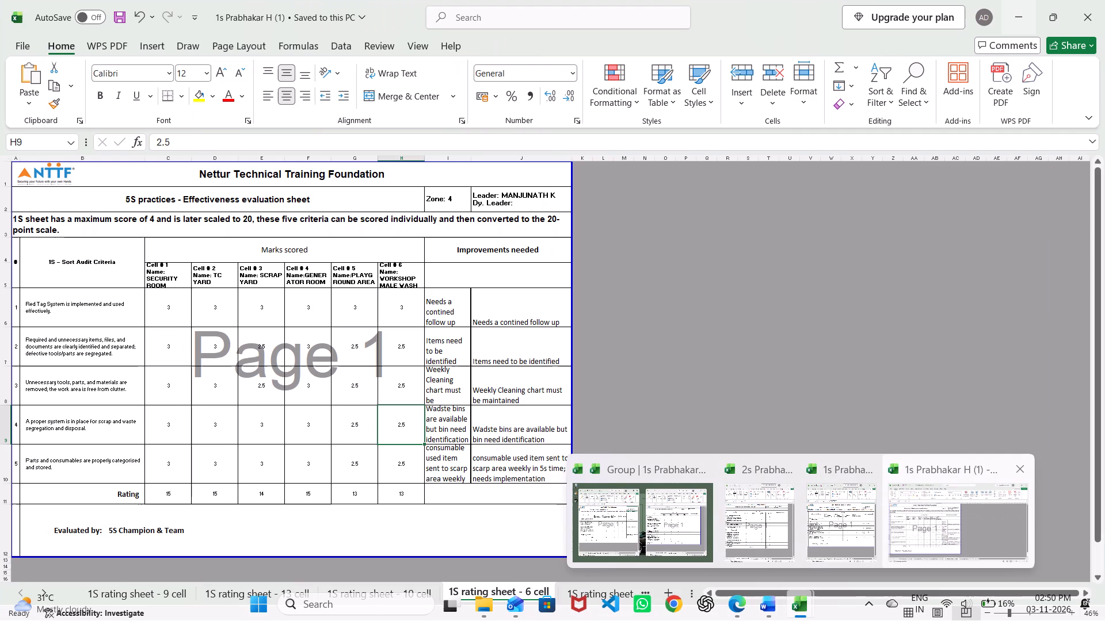
# Switch to the other 1S workbook and examine the zone, leader and scores on its 13-cell sheet.
pyautogui.click(939, 535)
pyautogui.hscroll(2, 424, 414)
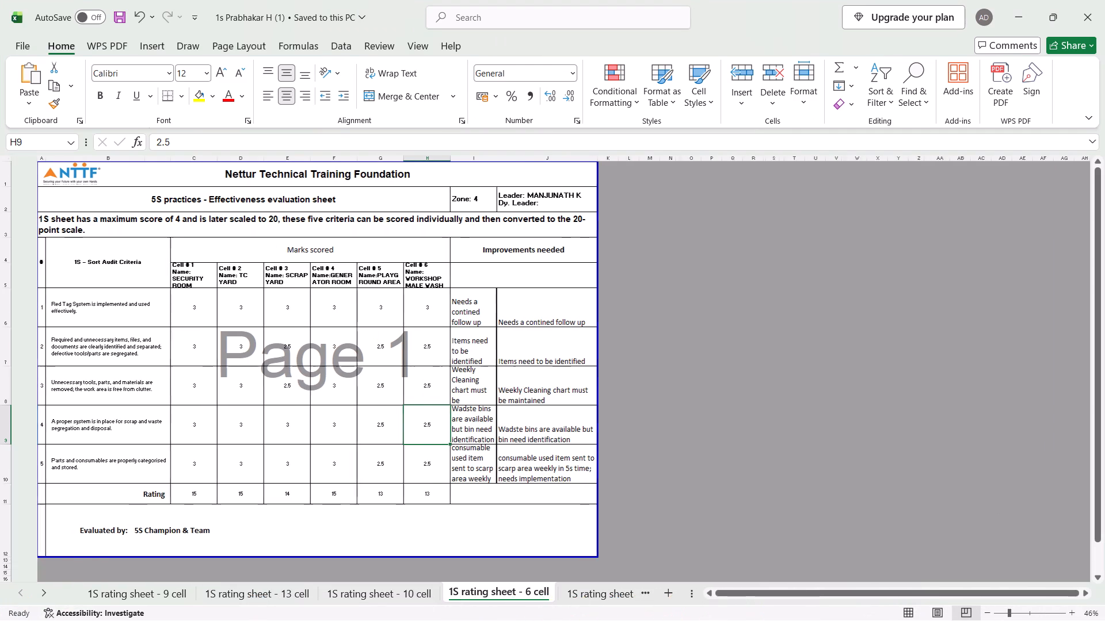
pyautogui.hscroll(2, 424, 414)
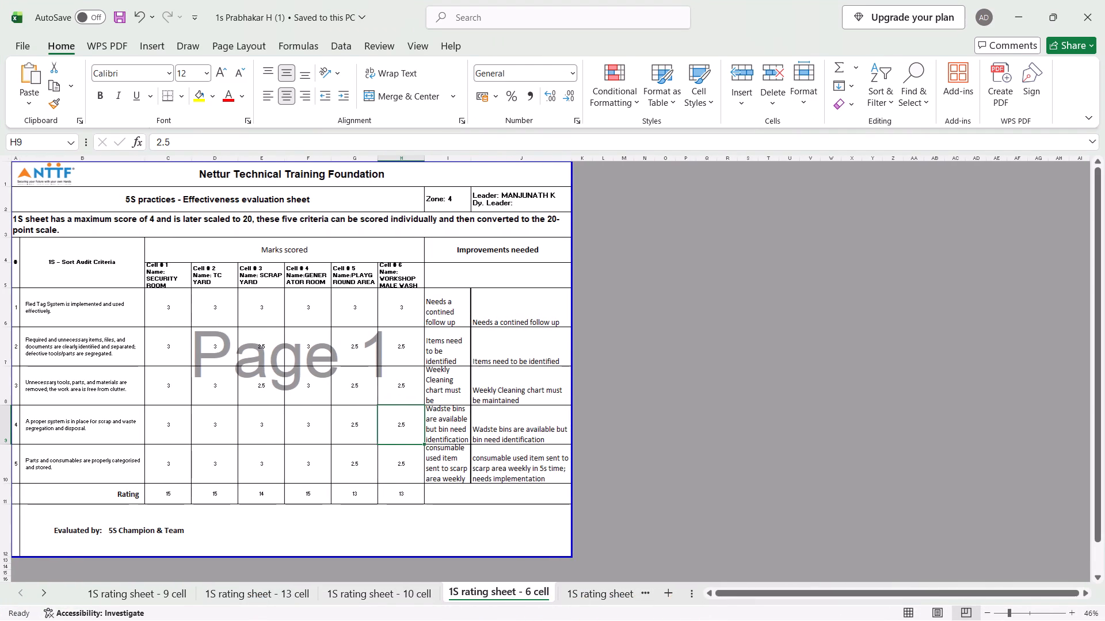
pyautogui.click(296, 592)
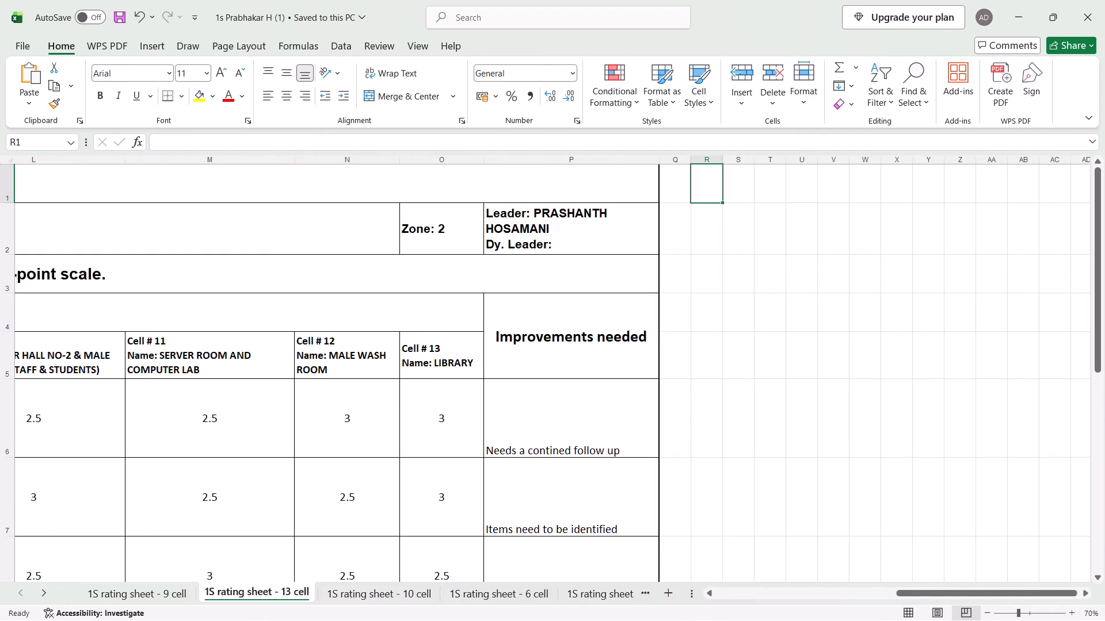
pyautogui.scroll(-1, 561, 327)
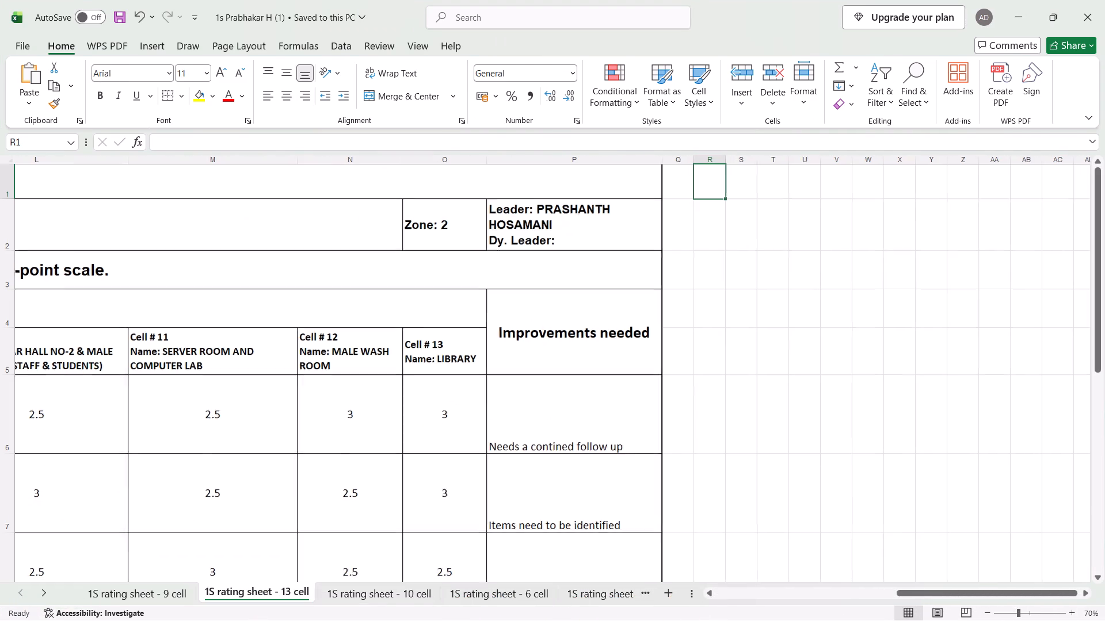
pyautogui.scroll(-2, 561, 327)
pyautogui.hscroll(5, 561, 327)
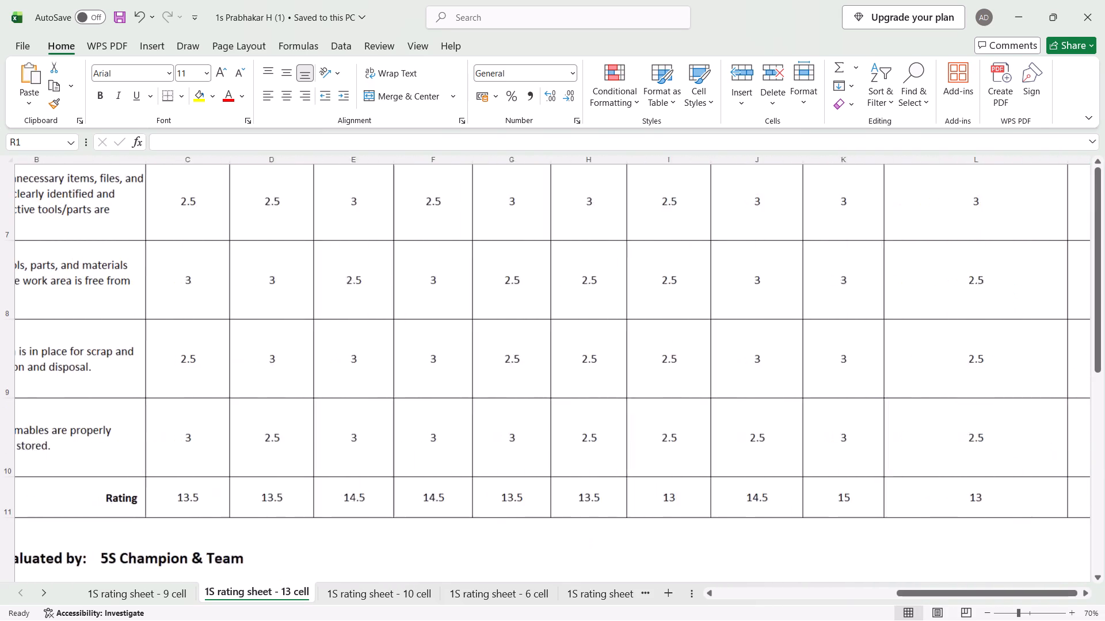
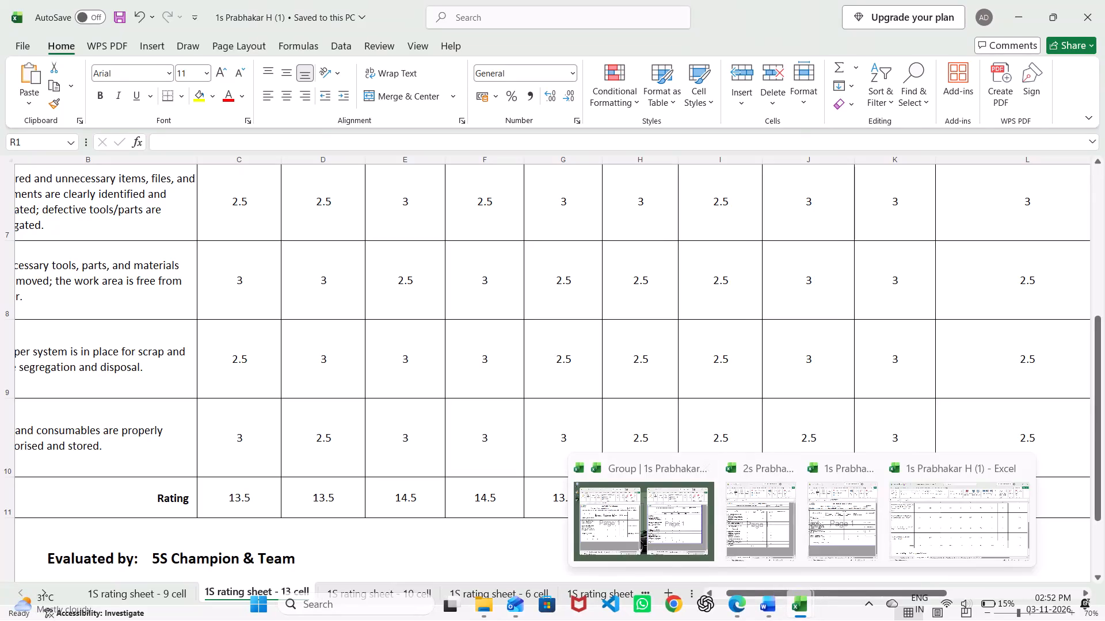
# Examine the zone and leader header and scores on the 1S 13-cell sheet, then return to the side-by-side 1S and 2S workbooks.
pyautogui.hscroll(1, 546, 346)
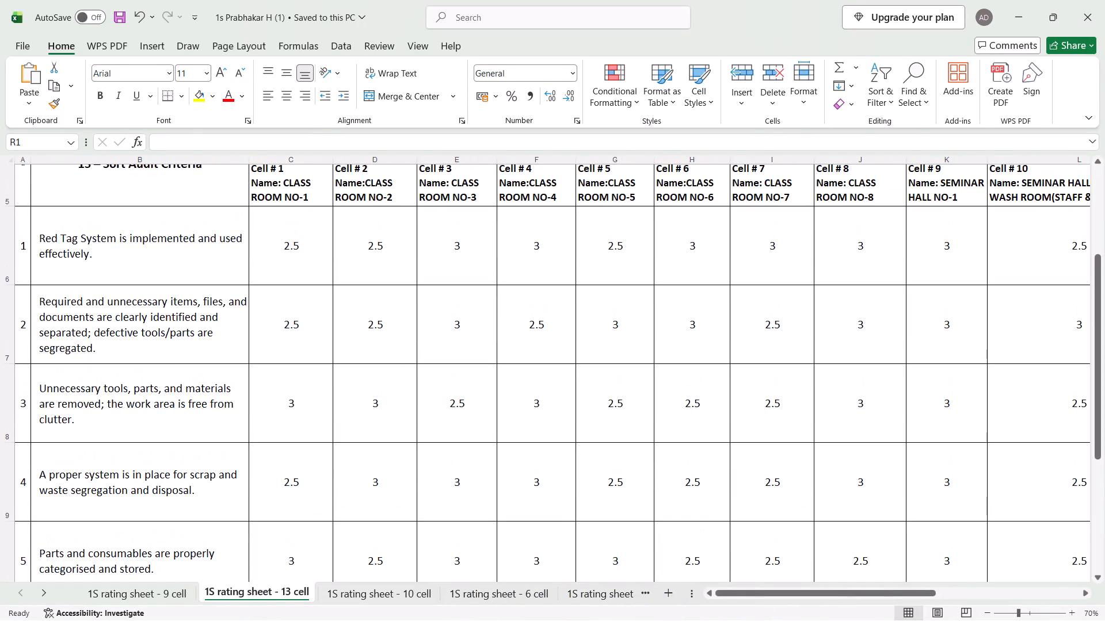
pyautogui.hscroll(1, 546, 346)
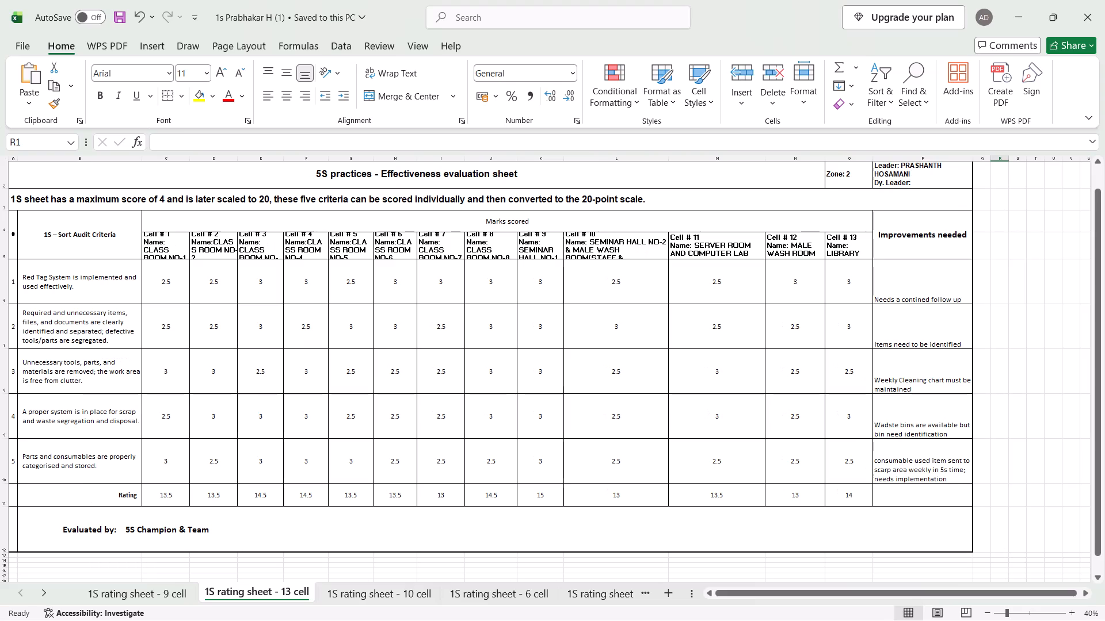
pyautogui.hscroll(1, 546, 346)
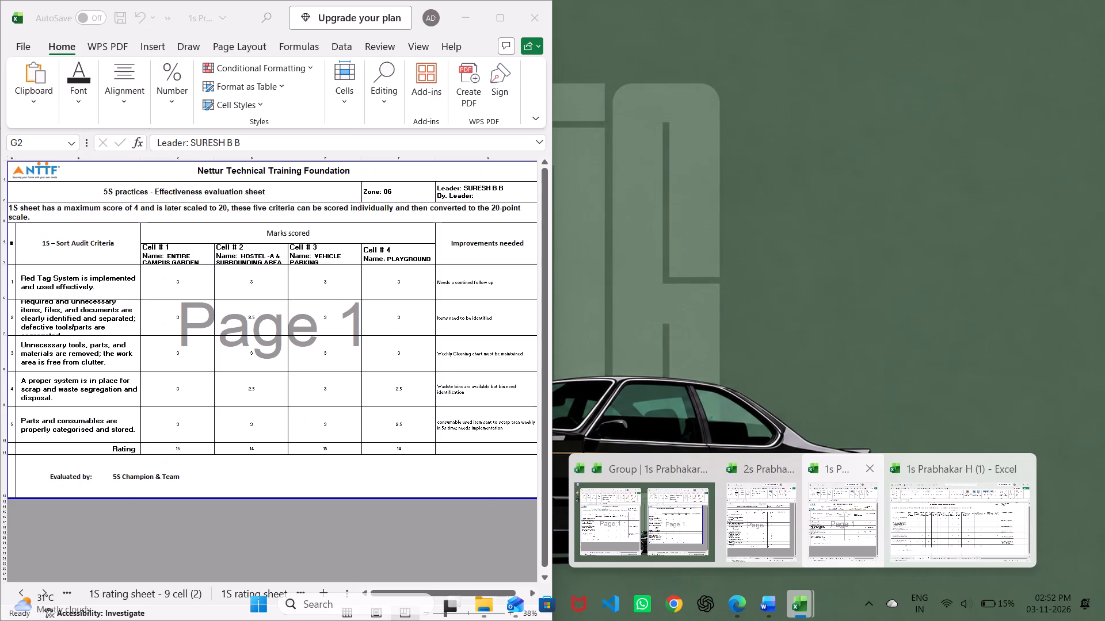
pyautogui.click(828, 514)
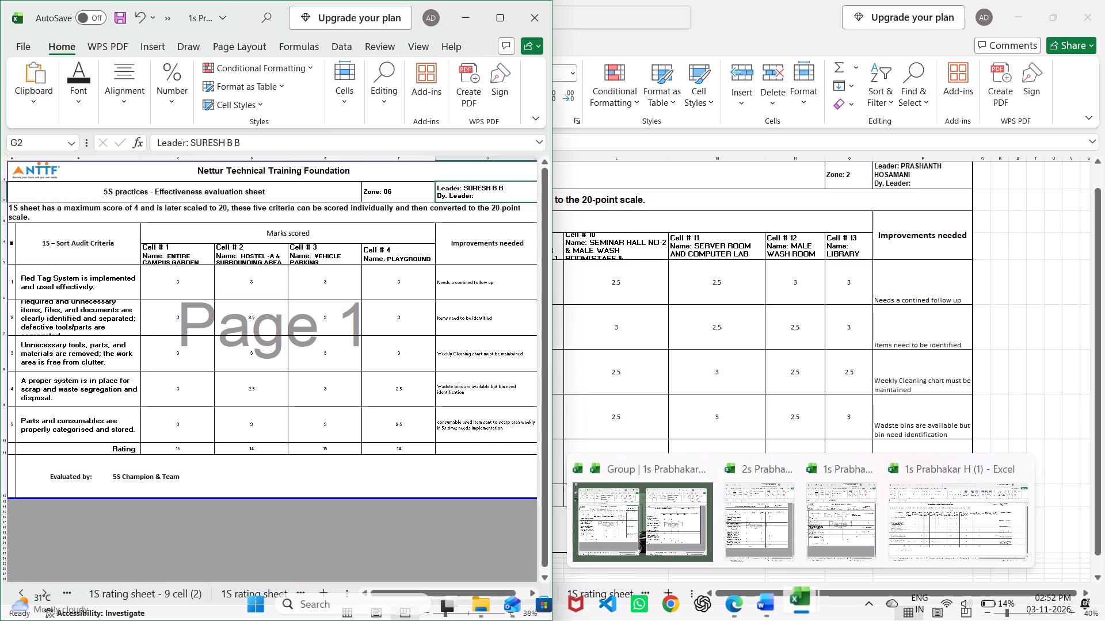
pyautogui.click(1027, 347)
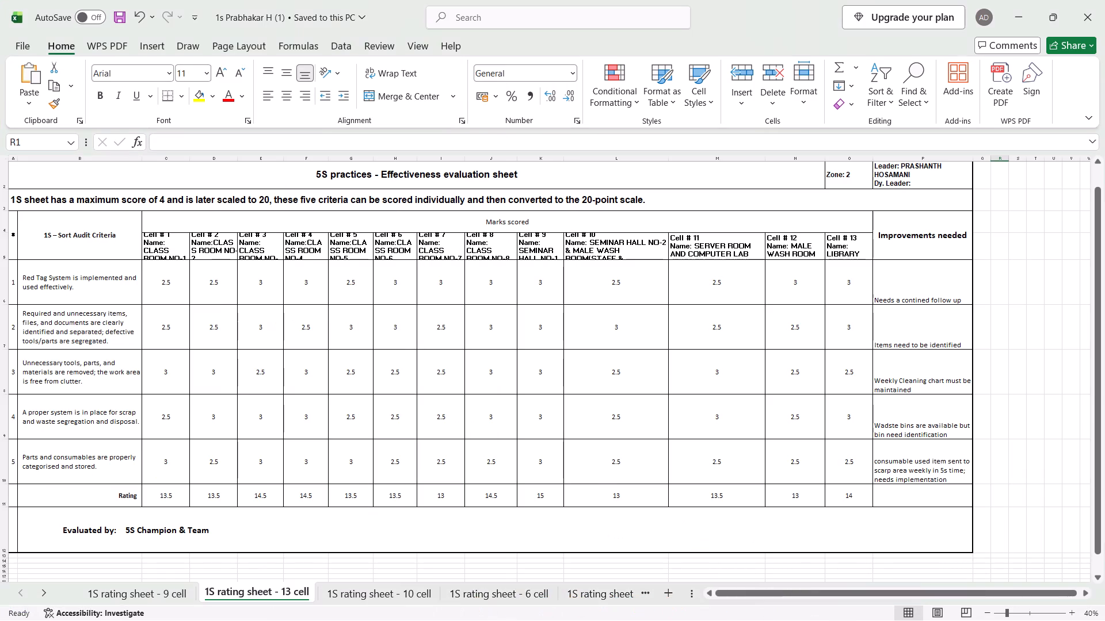
pyautogui.scroll(2, 694, 294)
pyautogui.hscroll(1, 694, 294)
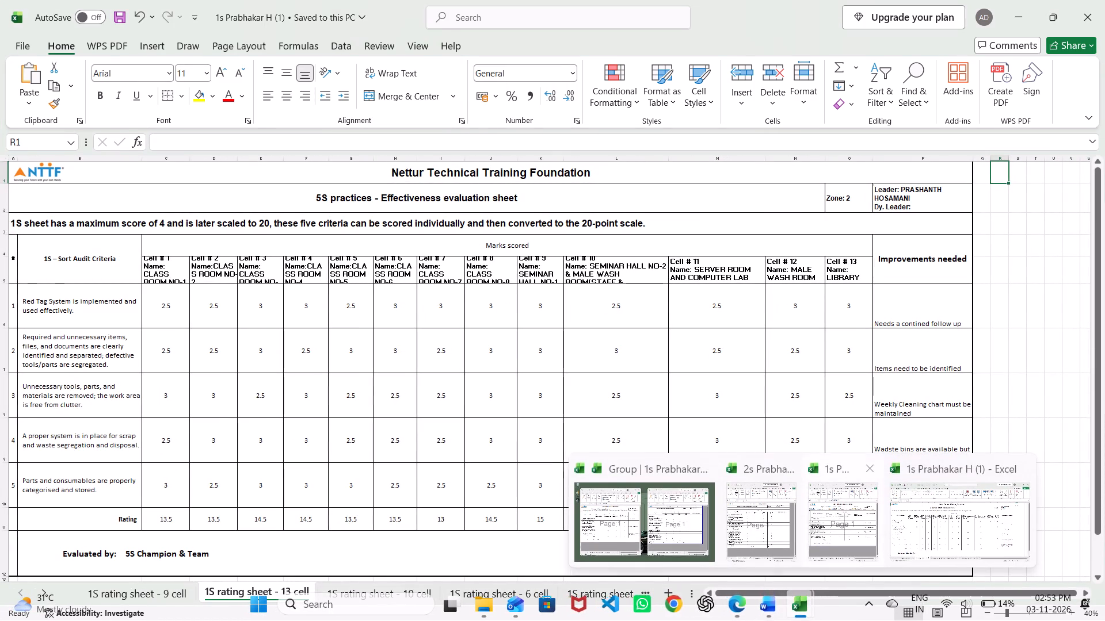
pyautogui.click(826, 548)
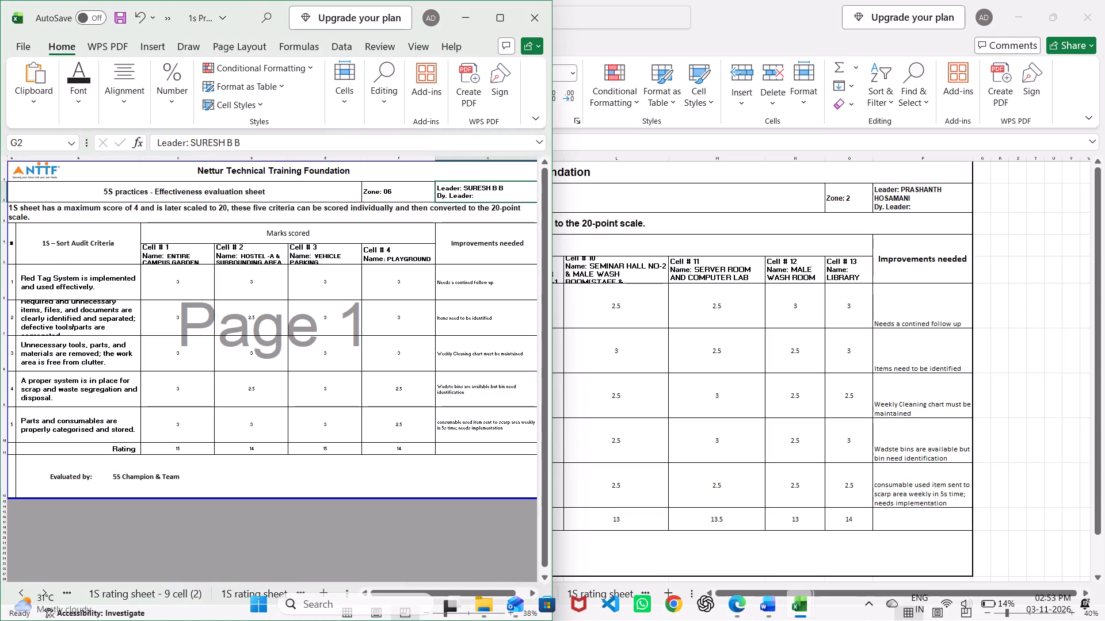
pyautogui.click(666, 515)
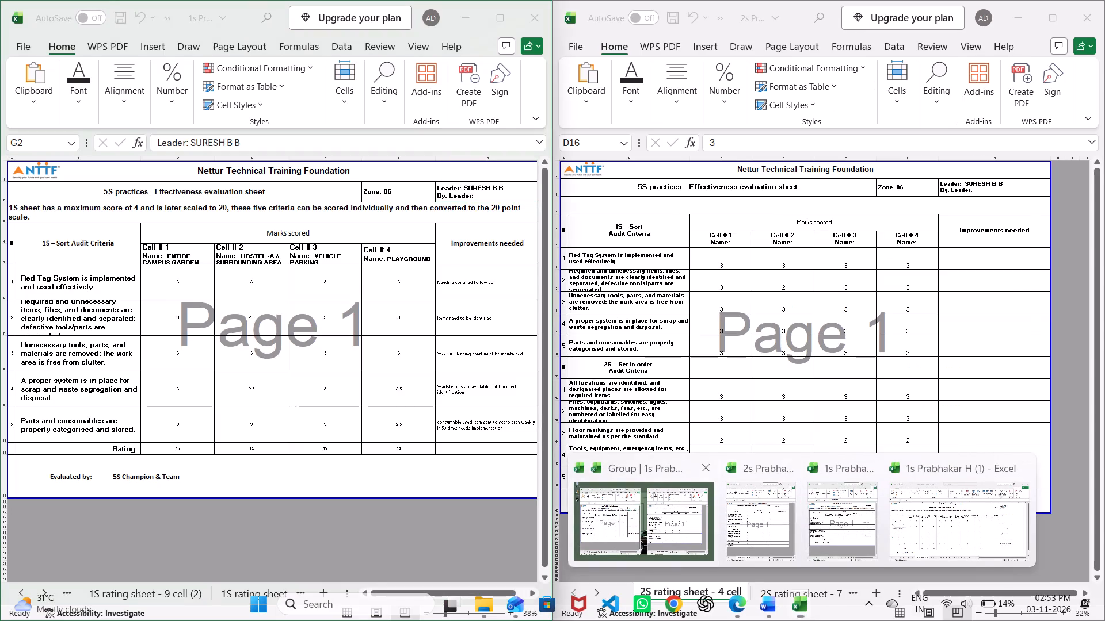
# Maximize the 2S workbook and move its 8-cell rating sheet ahead of the 4-cell and 7-cell sheets, into first place.
pyautogui.hscroll(3, 727, 434)
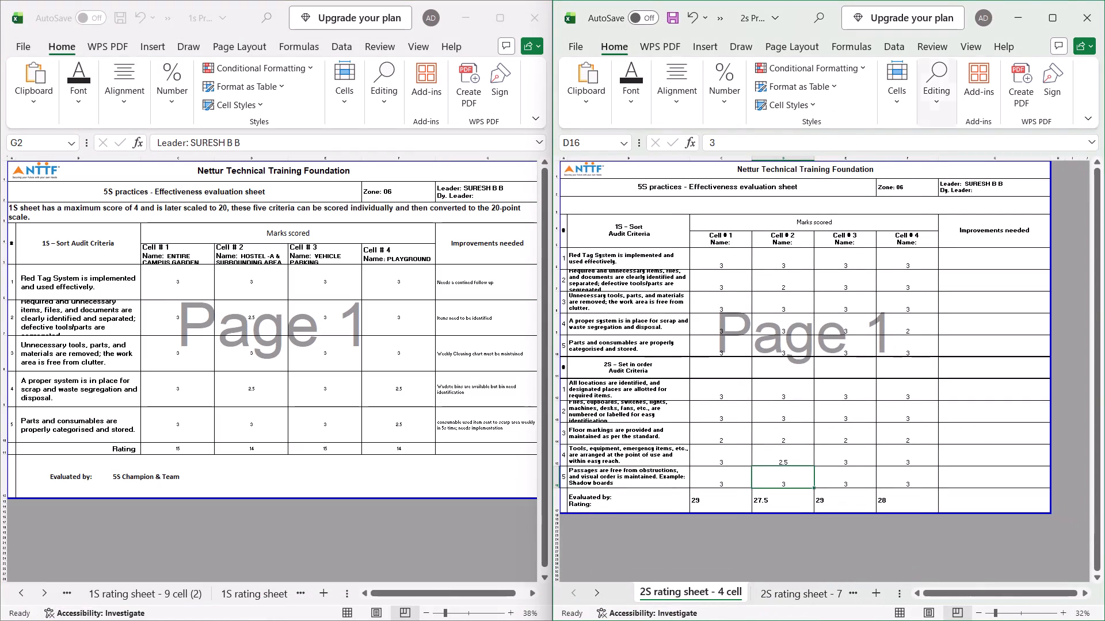
pyautogui.click(1047, 30)
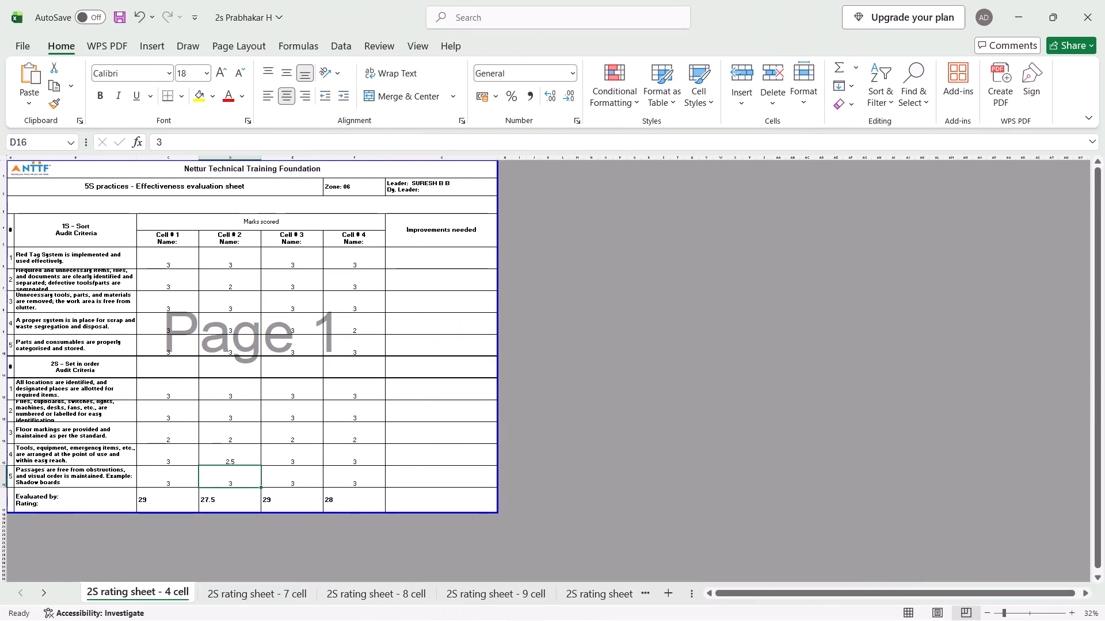
pyautogui.hscroll(4, 375, 397)
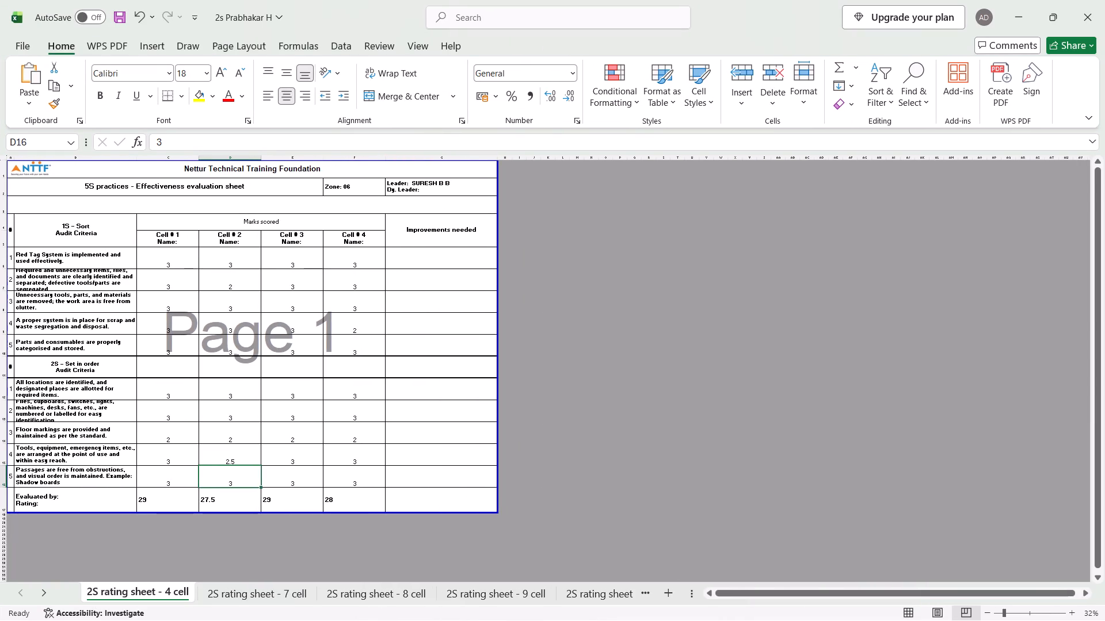
pyautogui.moveTo(402, 591); pyautogui.dragTo(209, 576)
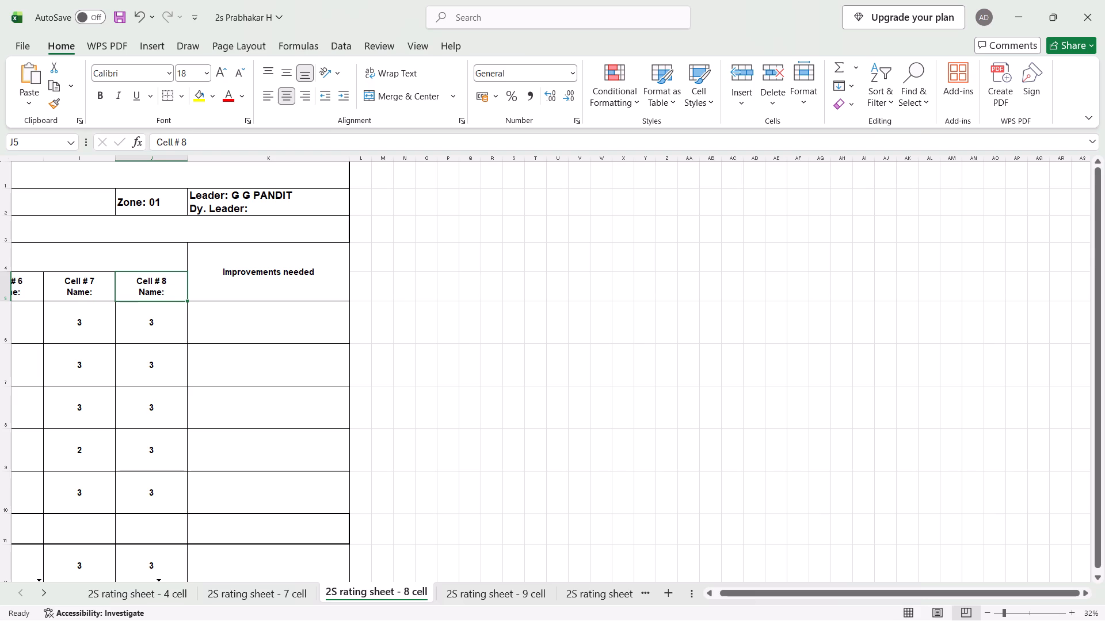
pyautogui.moveTo(209, 576); pyautogui.dragTo(368, 593)
pyautogui.click(368, 593)
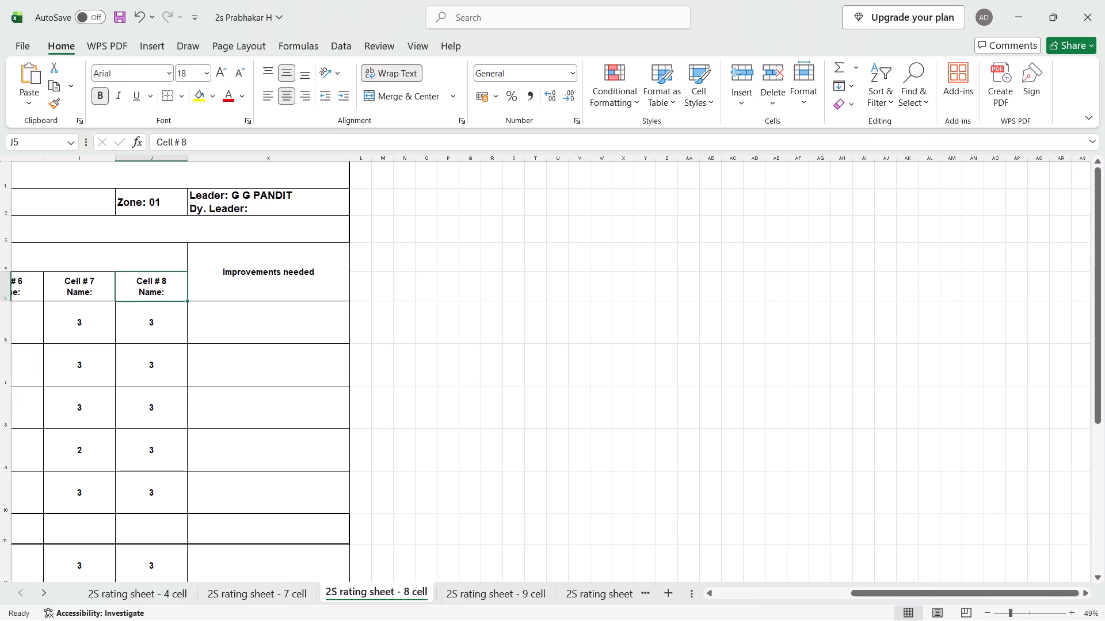
pyautogui.moveTo(368, 593); pyautogui.dragTo(270, 596)
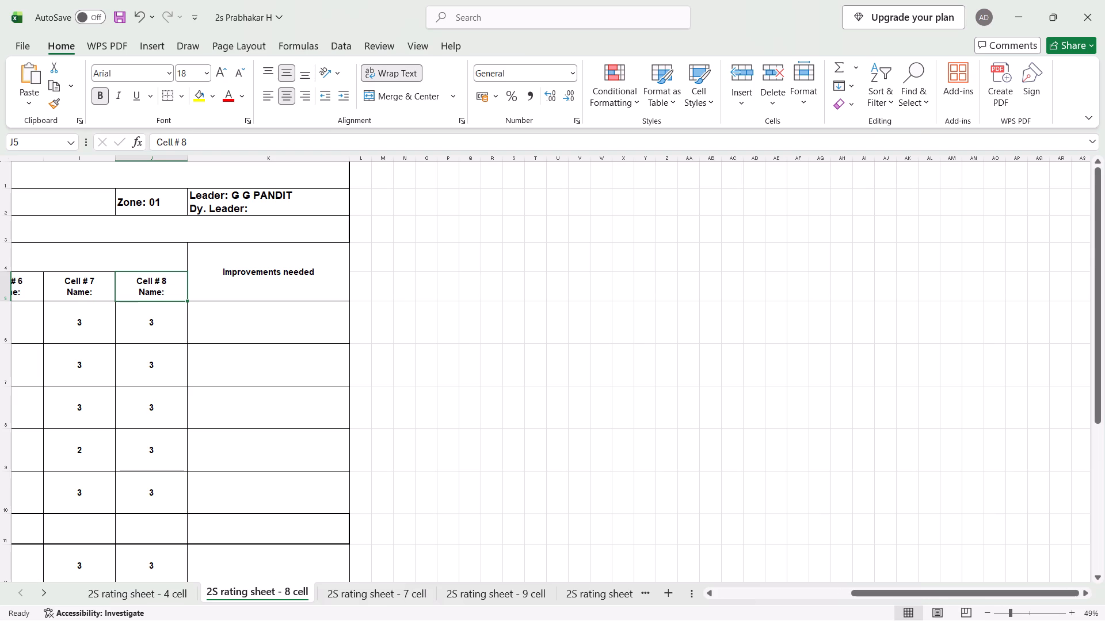
pyautogui.moveTo(270, 596); pyautogui.dragTo(159, 593)
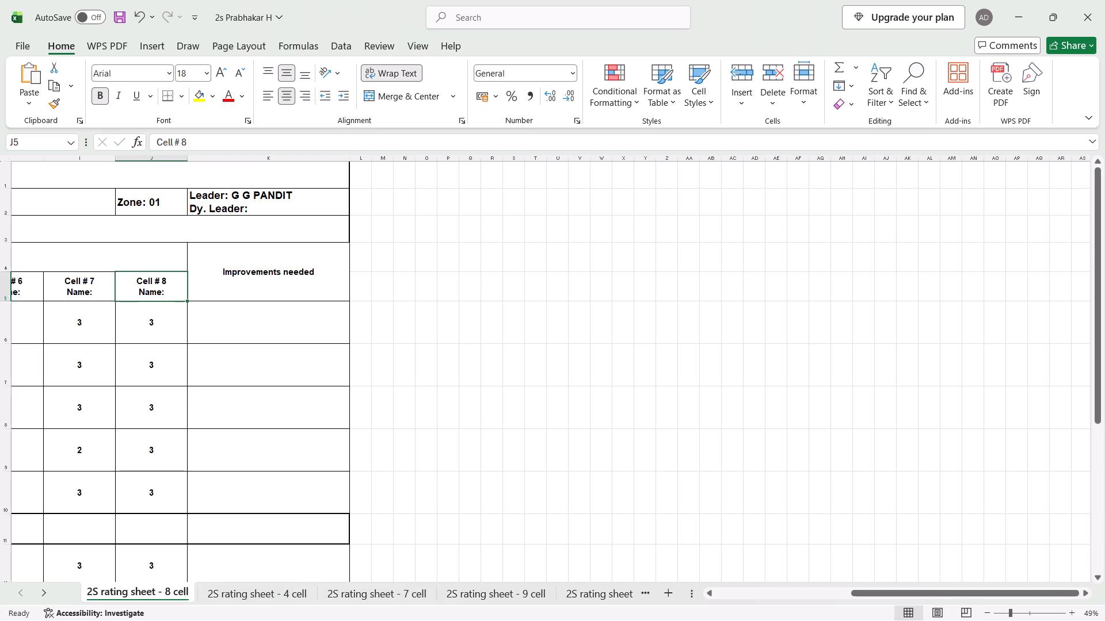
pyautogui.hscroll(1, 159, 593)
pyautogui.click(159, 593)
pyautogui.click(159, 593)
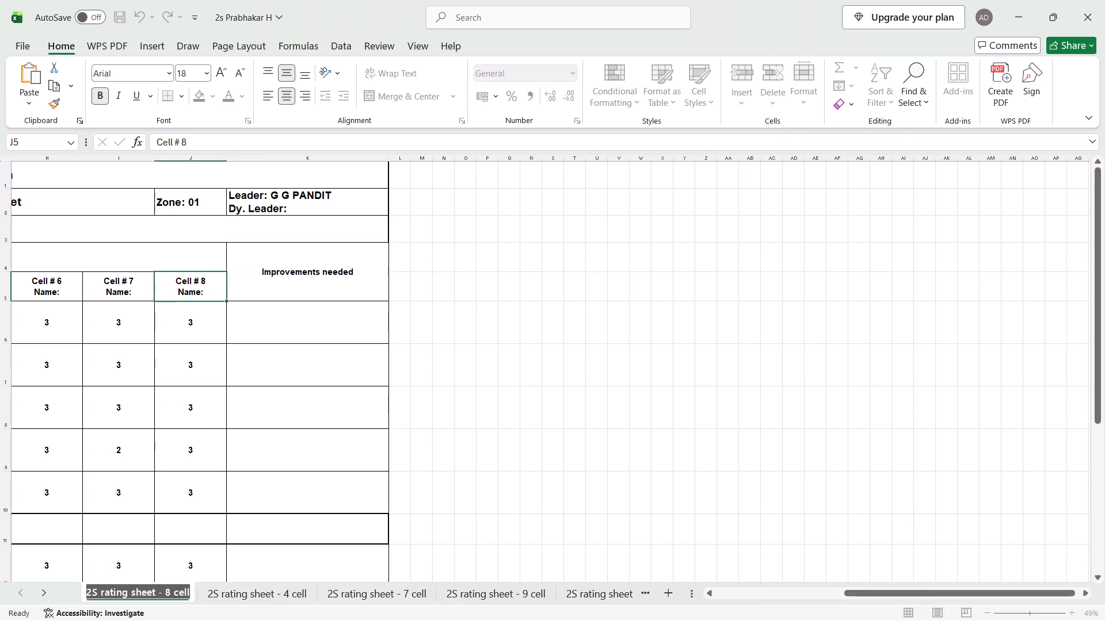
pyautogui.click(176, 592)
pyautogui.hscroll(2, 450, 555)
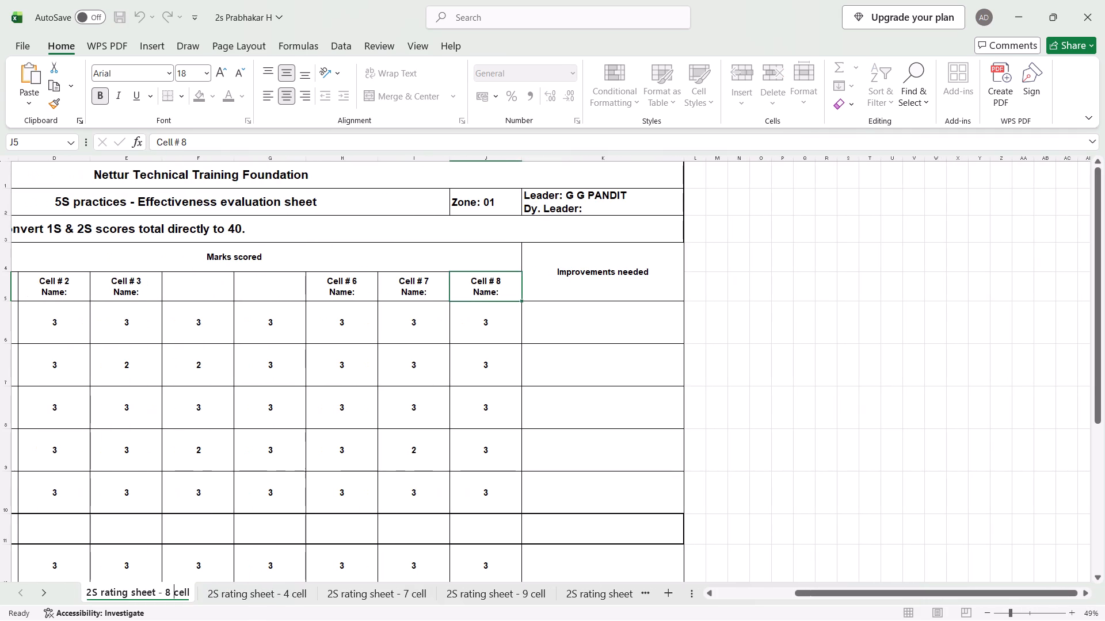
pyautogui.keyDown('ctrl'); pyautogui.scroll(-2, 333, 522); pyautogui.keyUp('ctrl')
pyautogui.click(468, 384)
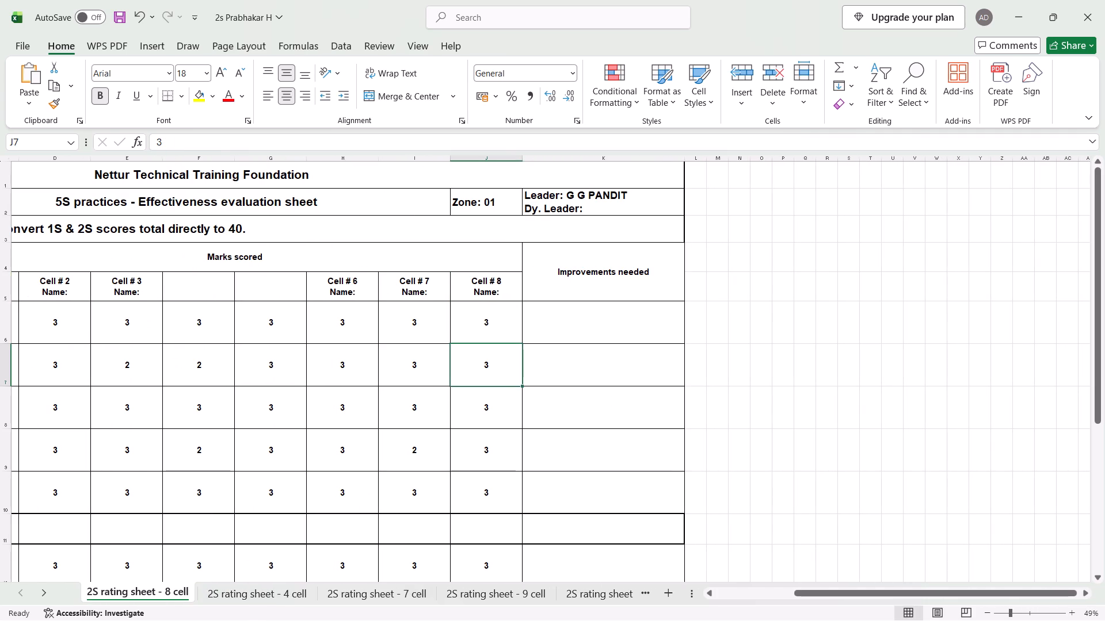
# Move the 2S 7-cell rating sheet ahead of the 4-cell sheet, directly after the 8-cell sheet.
pyautogui.scroll(-1, 468, 384)
pyautogui.hscroll(1, 424, 374)
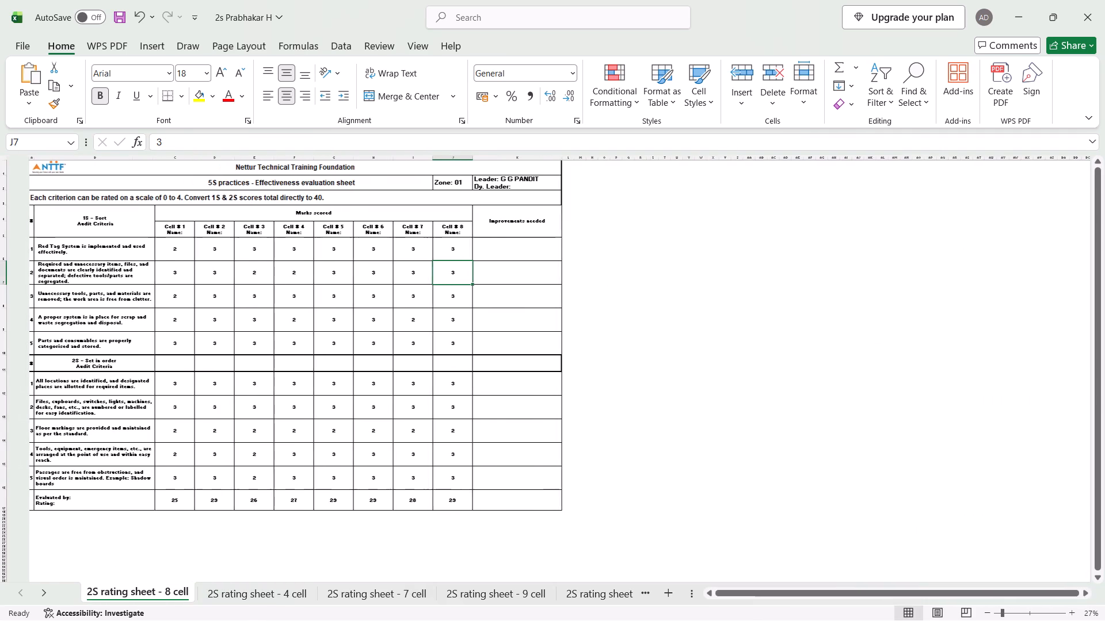
pyautogui.hscroll(1, 424, 374)
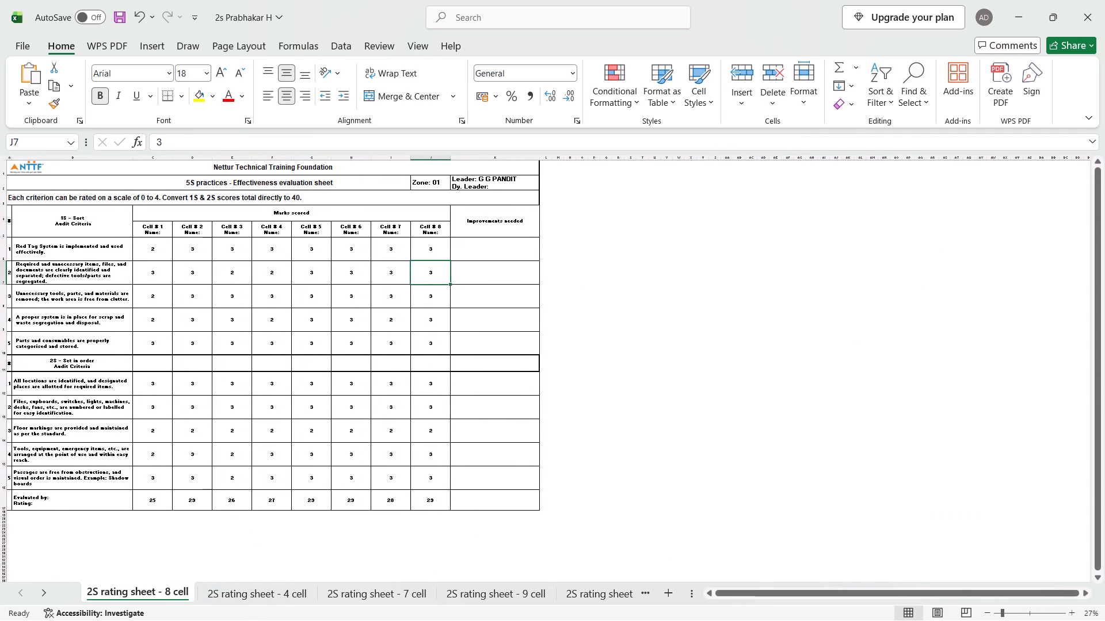
pyautogui.hscroll(1, 424, 374)
pyautogui.moveTo(390, 593); pyautogui.dragTo(255, 602)
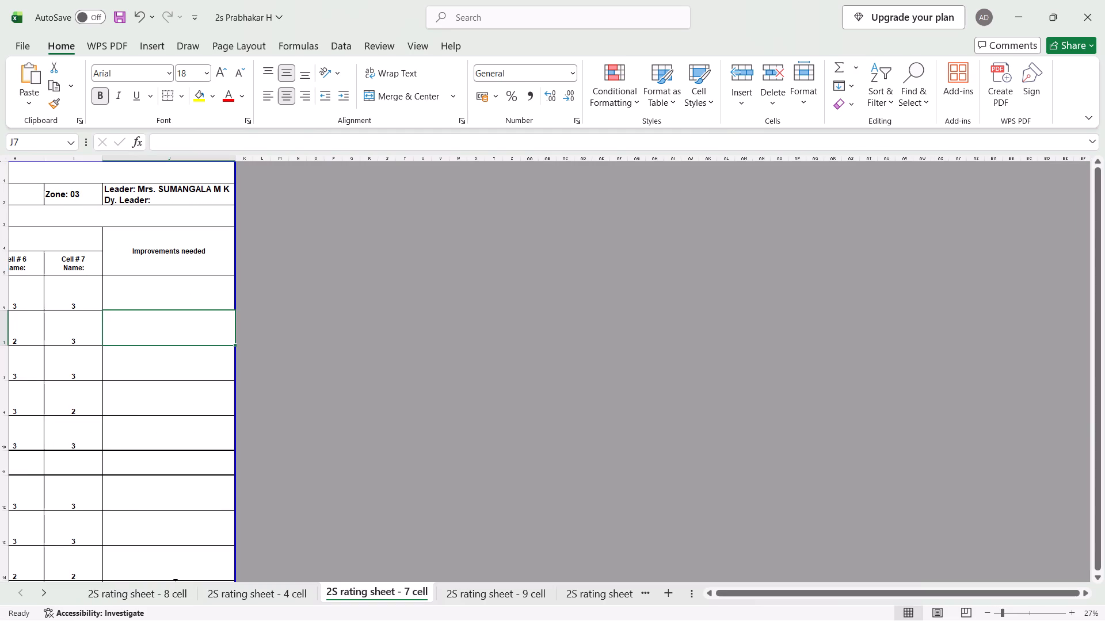
pyautogui.moveTo(255, 602); pyautogui.dragTo(254, 597)
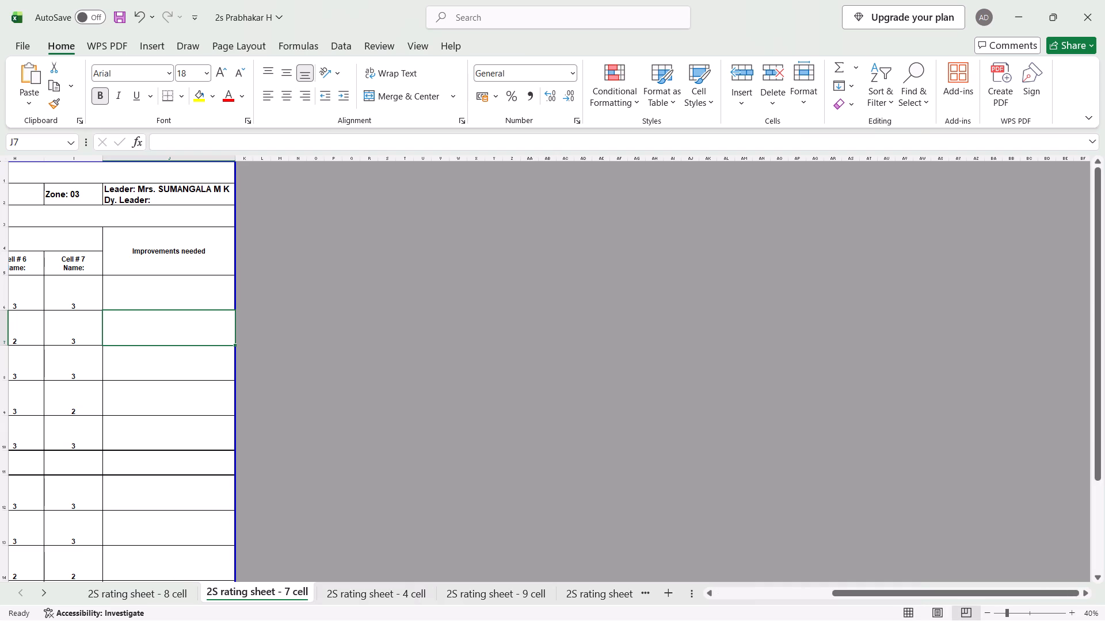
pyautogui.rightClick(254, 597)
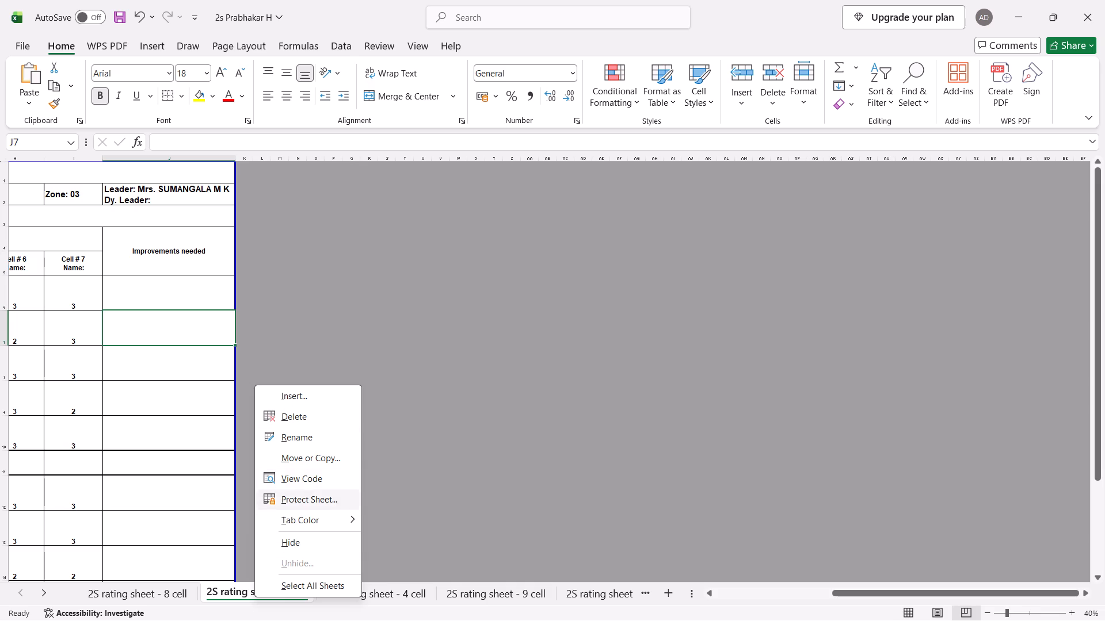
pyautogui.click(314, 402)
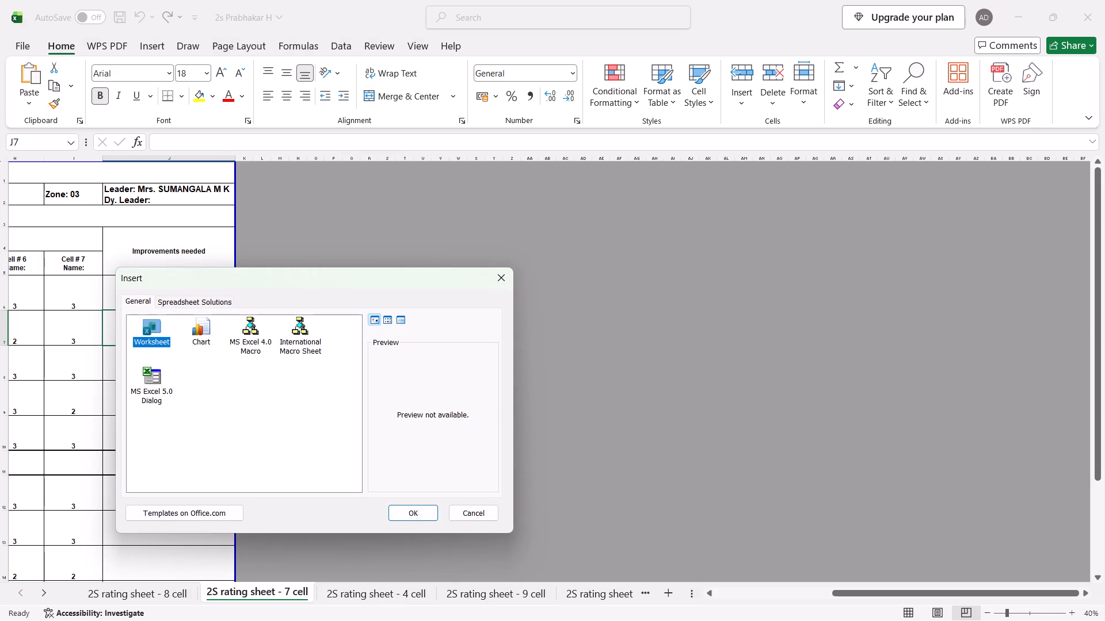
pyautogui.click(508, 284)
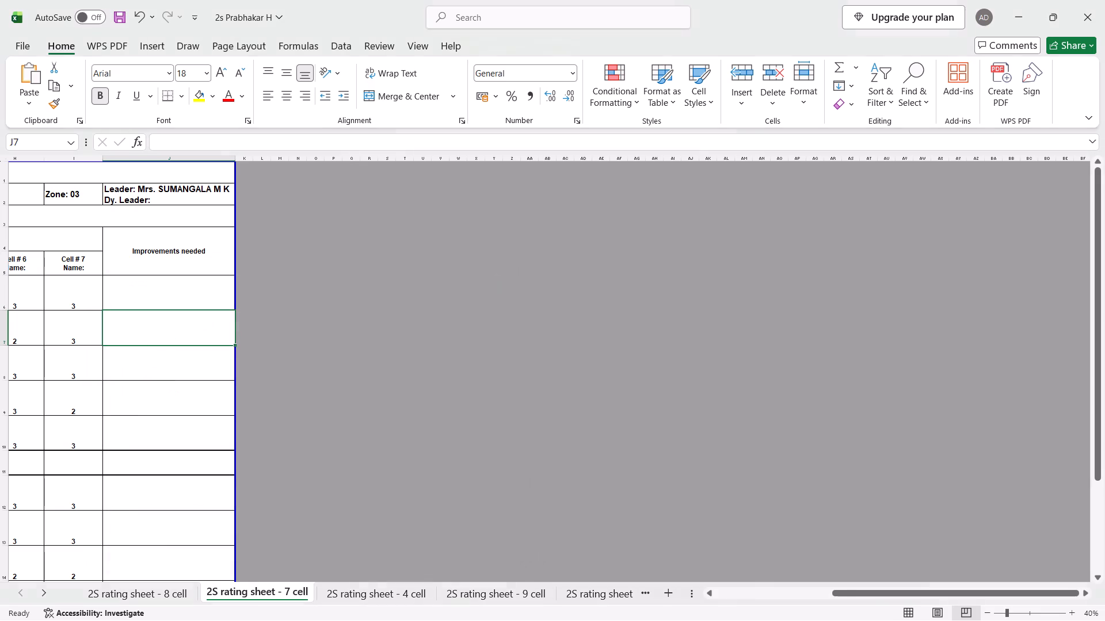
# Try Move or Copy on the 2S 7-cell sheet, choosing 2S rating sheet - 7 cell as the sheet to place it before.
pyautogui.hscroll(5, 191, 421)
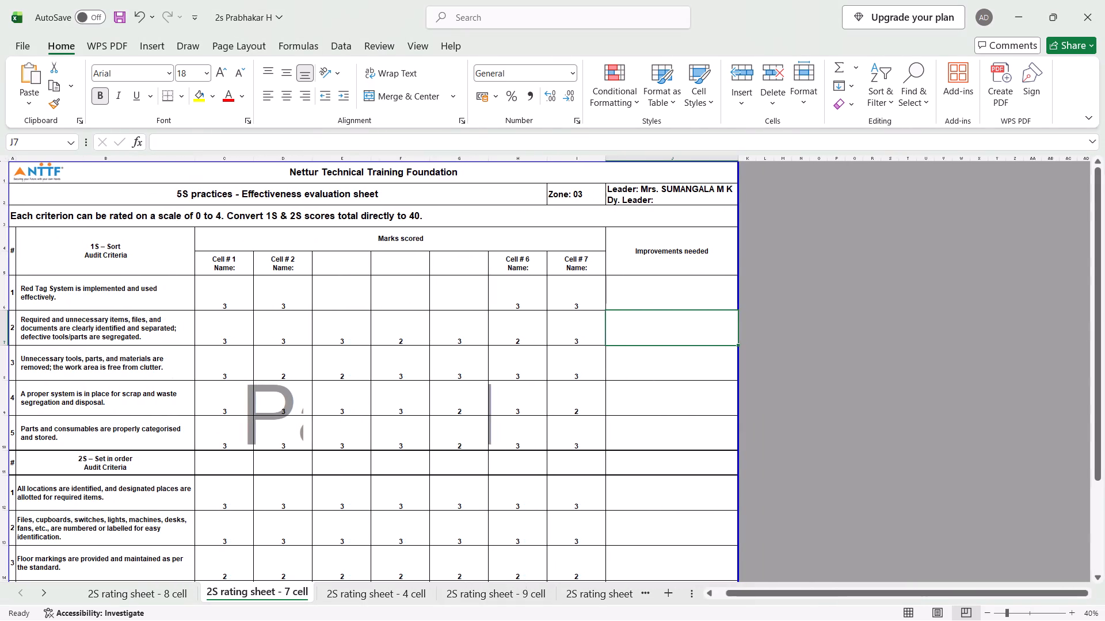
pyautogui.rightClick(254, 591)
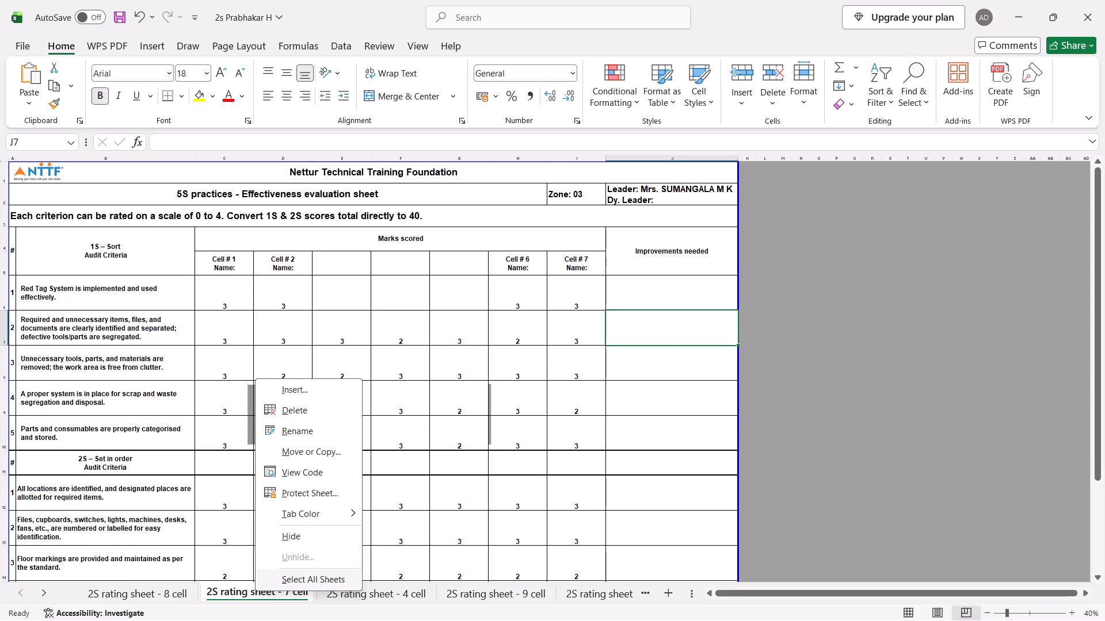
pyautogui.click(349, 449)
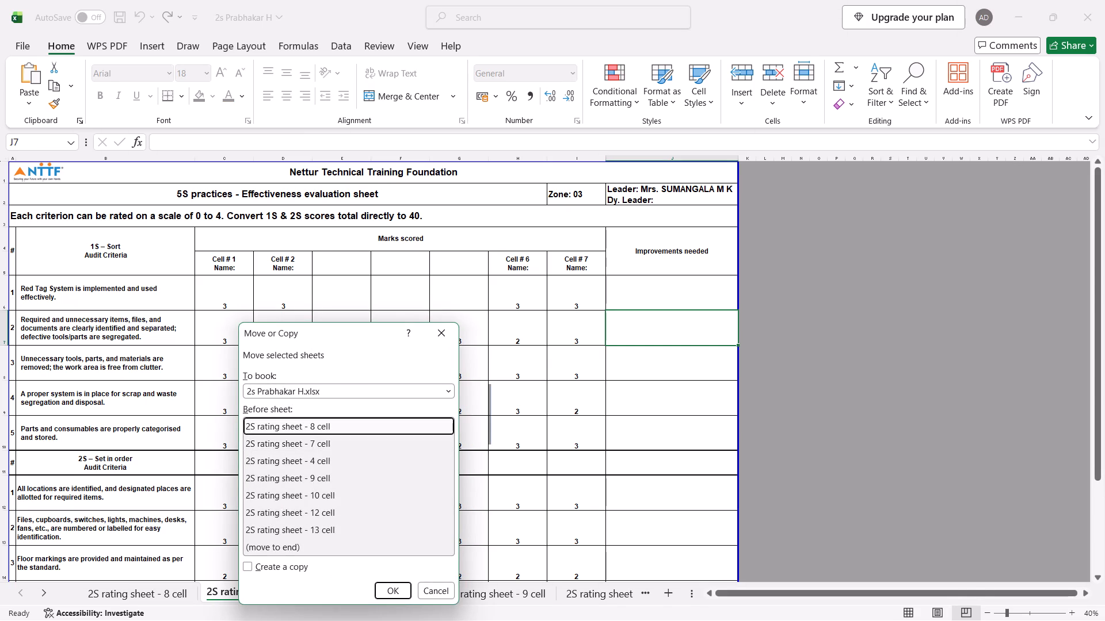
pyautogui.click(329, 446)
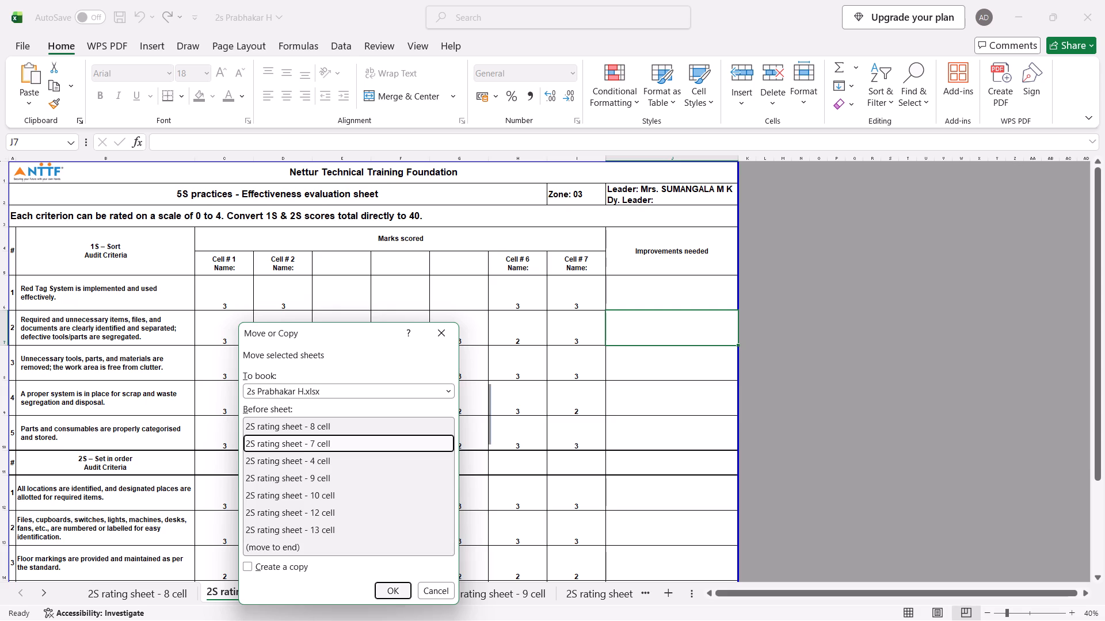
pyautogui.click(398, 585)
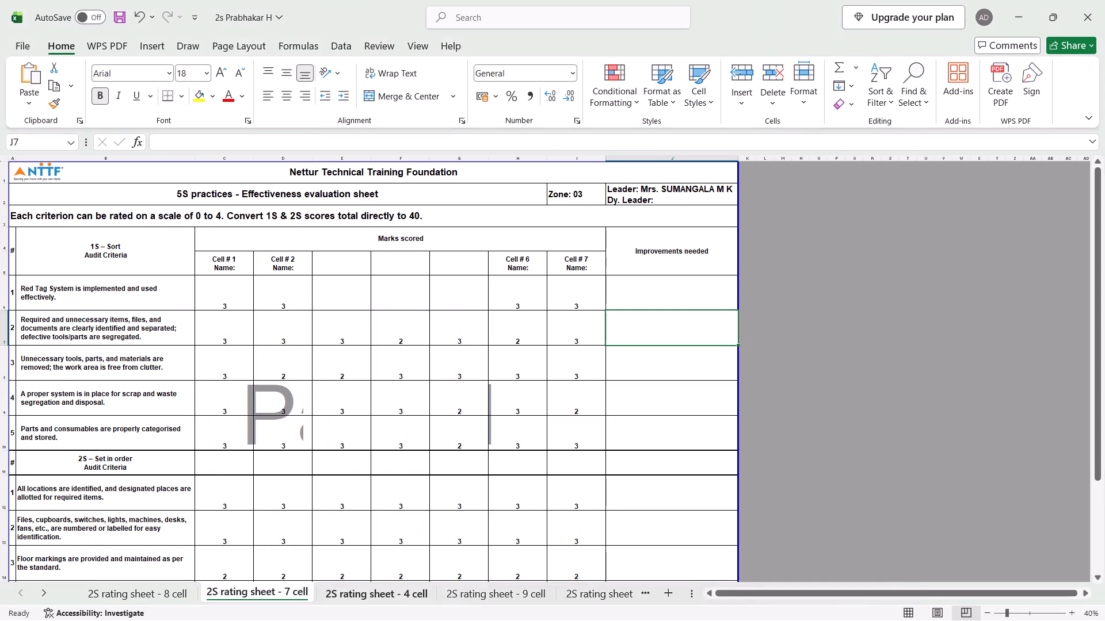
# Check the order of the remaining sheets in the 2S workbook through to the last one.
pyautogui.hscroll(-2, 382, 595)
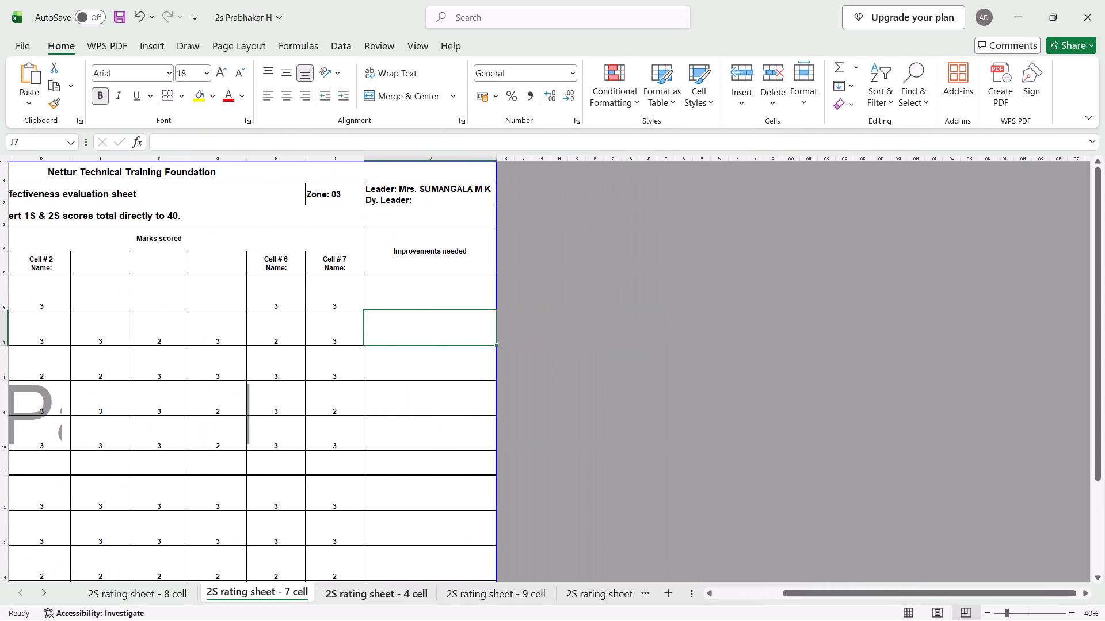
pyautogui.click(47, 592)
pyautogui.click(47, 592)
pyautogui.click(47, 592)
pyautogui.click(47, 592)
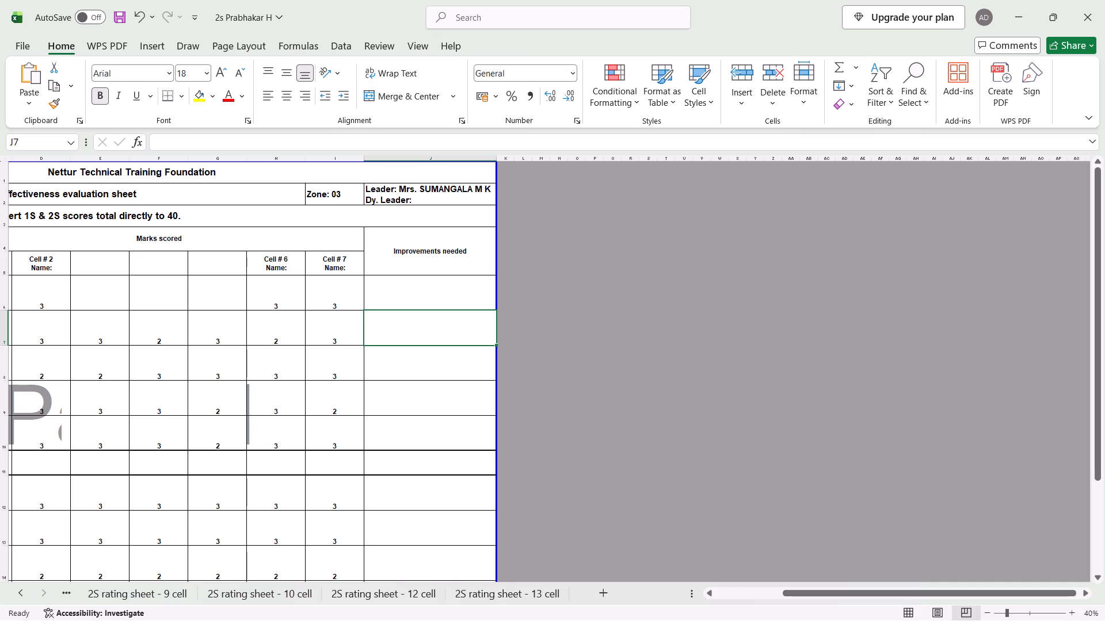
pyautogui.tripleClick(16, 589)
pyautogui.click(16, 589)
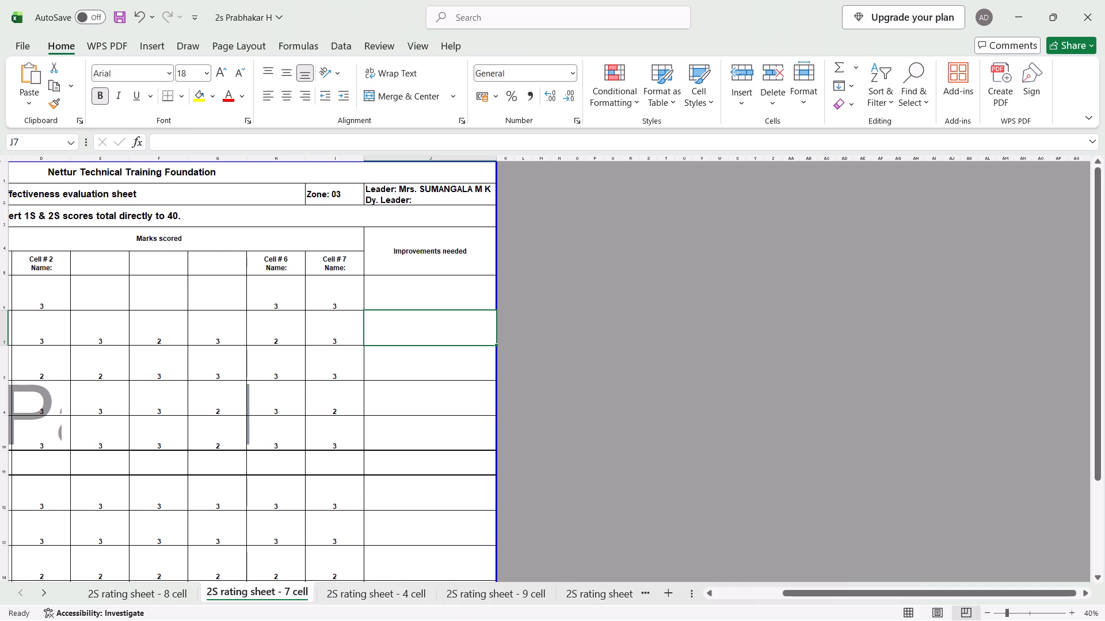
# Create a copy of the 2S 7-cell rating sheet and place it before the original 7-cell sheet.
pyautogui.click(283, 593)
pyautogui.rightClick(283, 593)
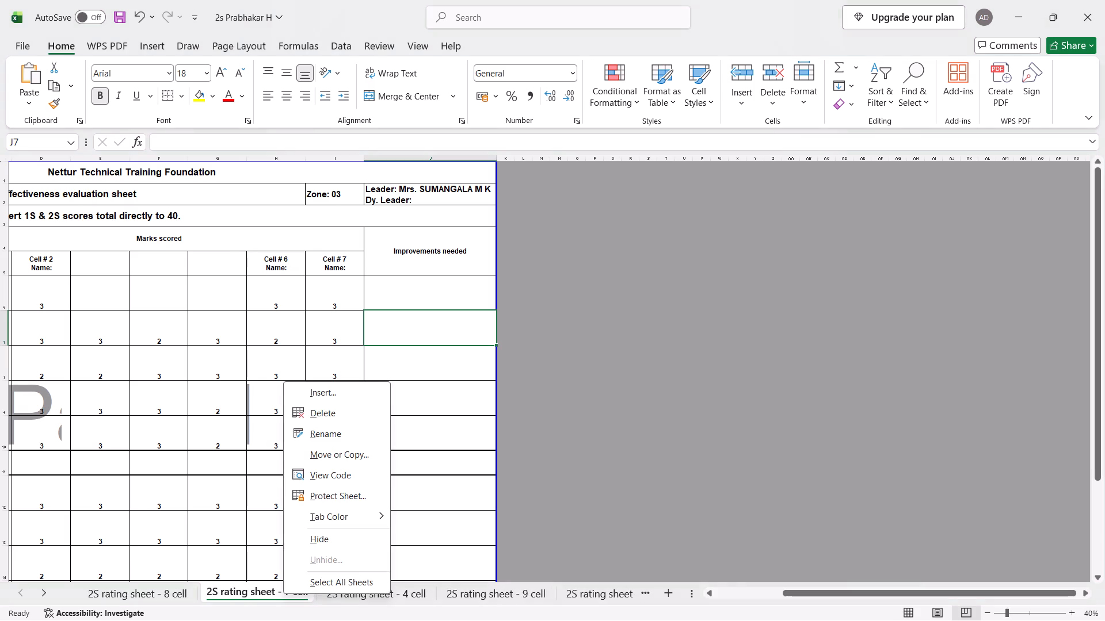
pyautogui.click(346, 457)
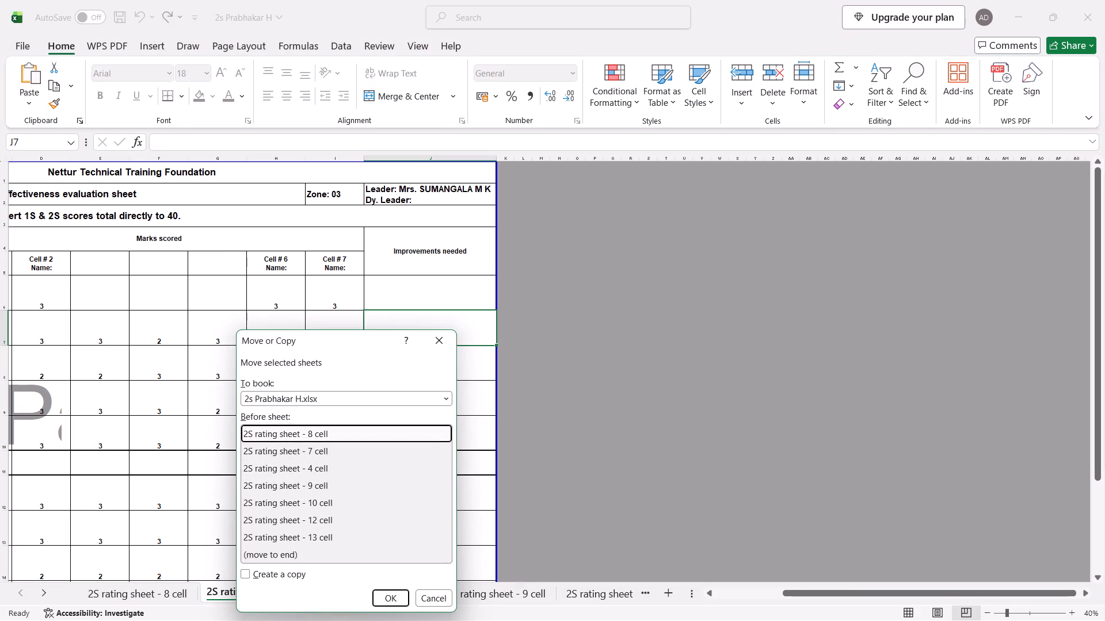
pyautogui.click(245, 571)
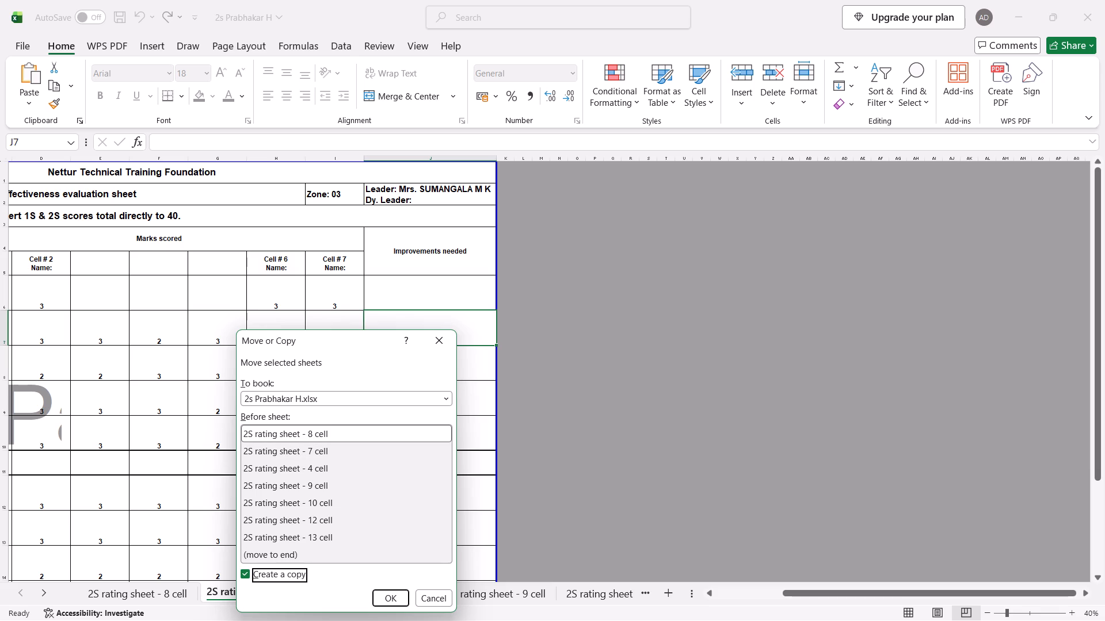
pyautogui.click(326, 455)
pyautogui.click(374, 597)
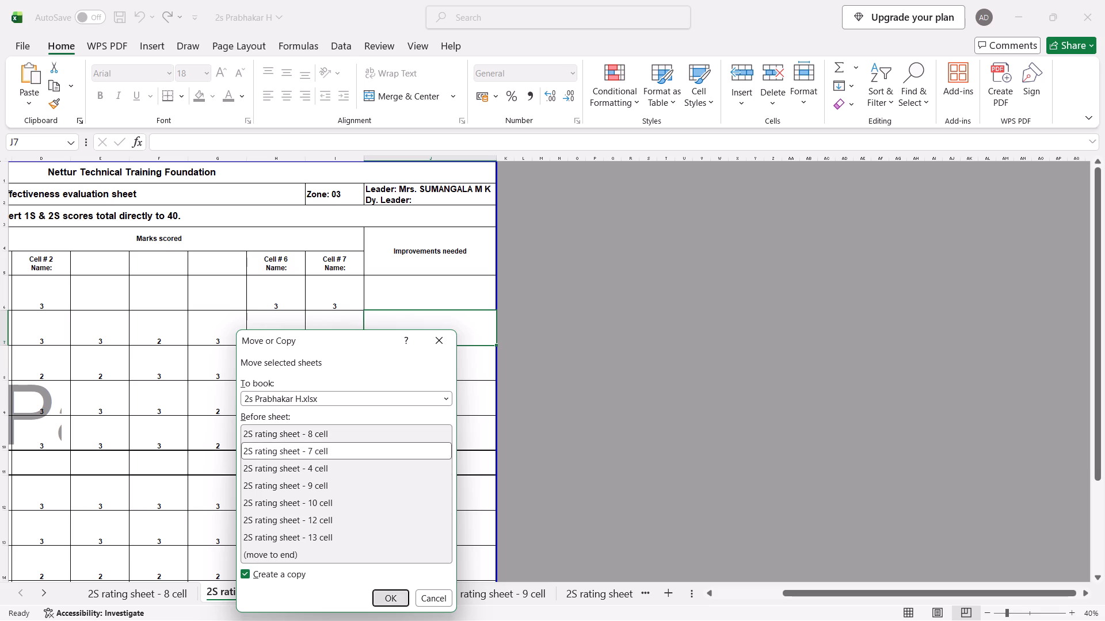
pyautogui.click(371, 597)
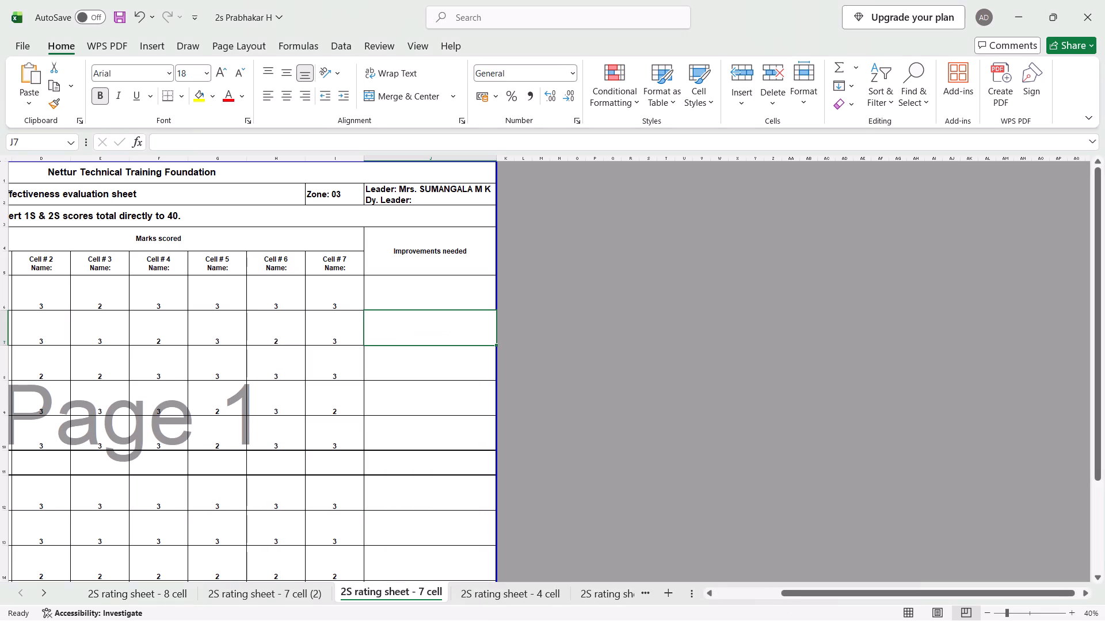
# Move the original 2S 7-cell rating sheet ahead of its copy, directly after the 8-cell sheet.
pyautogui.click(302, 592)
pyautogui.click(302, 592)
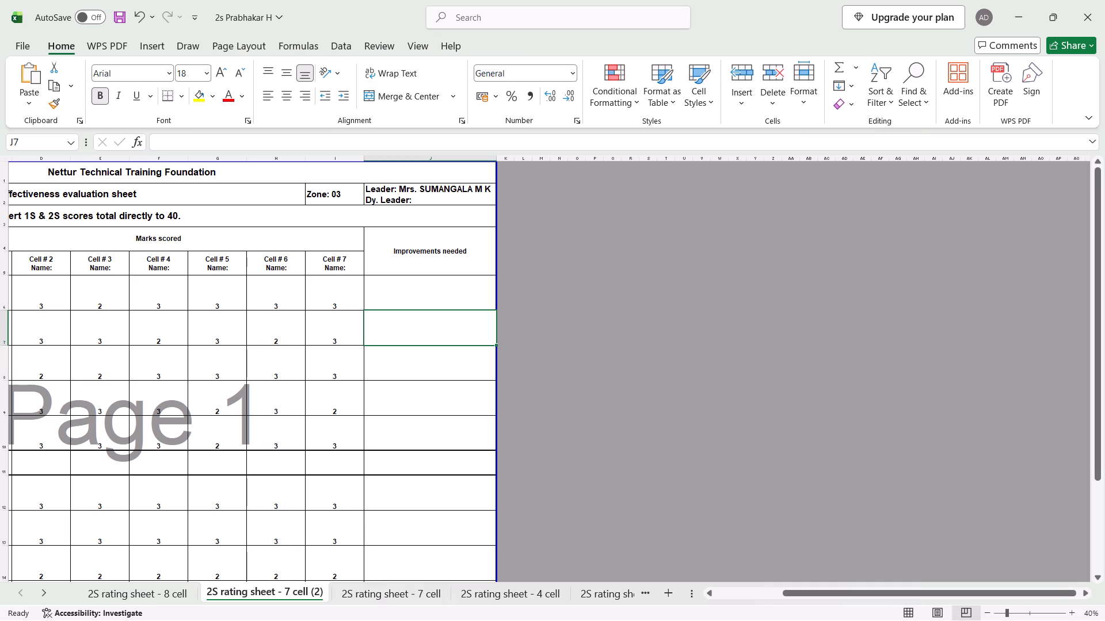
pyautogui.click(303, 590)
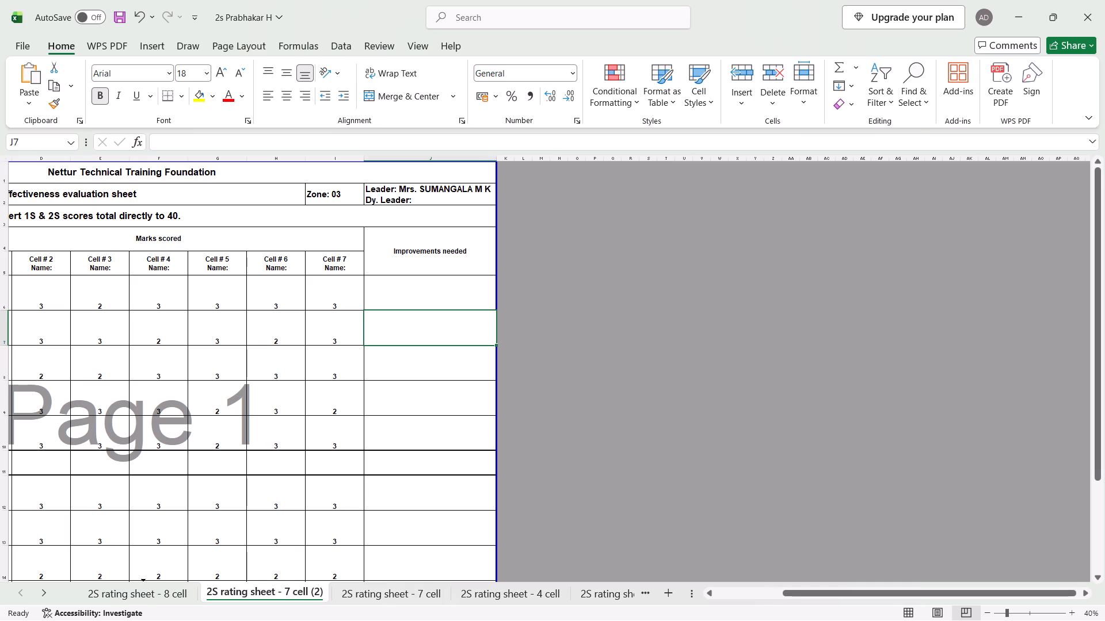
pyautogui.moveTo(303, 590); pyautogui.dragTo(290, 590)
pyautogui.click(290, 590)
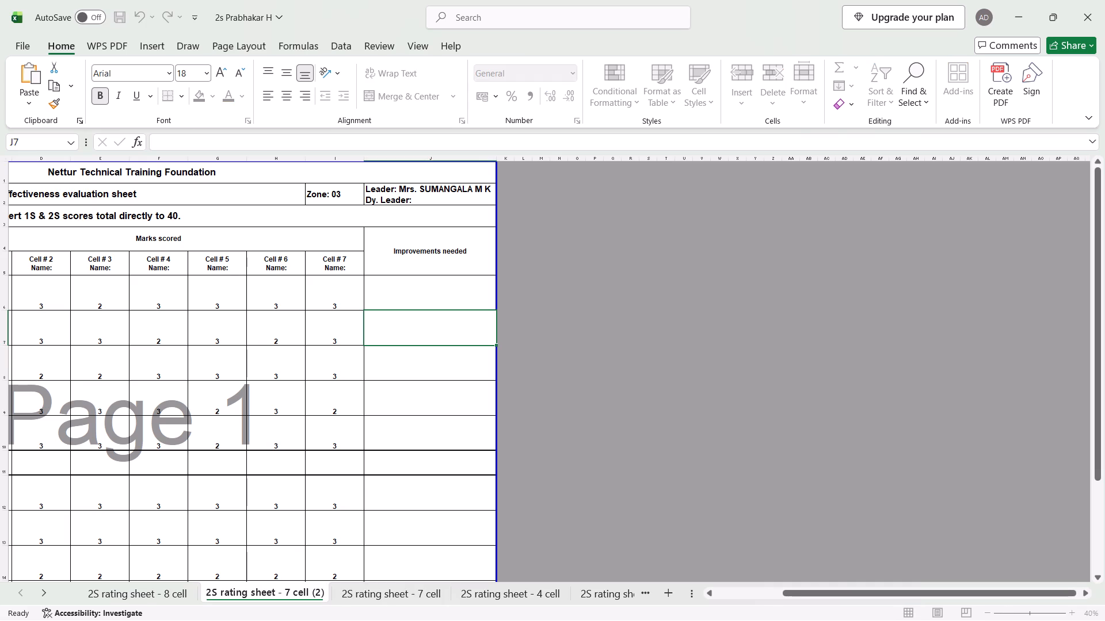
pyautogui.moveTo(290, 590); pyautogui.dragTo(323, 592)
pyautogui.click(323, 592)
pyautogui.moveTo(379, 595); pyautogui.dragTo(283, 596)
pyautogui.click(389, 596)
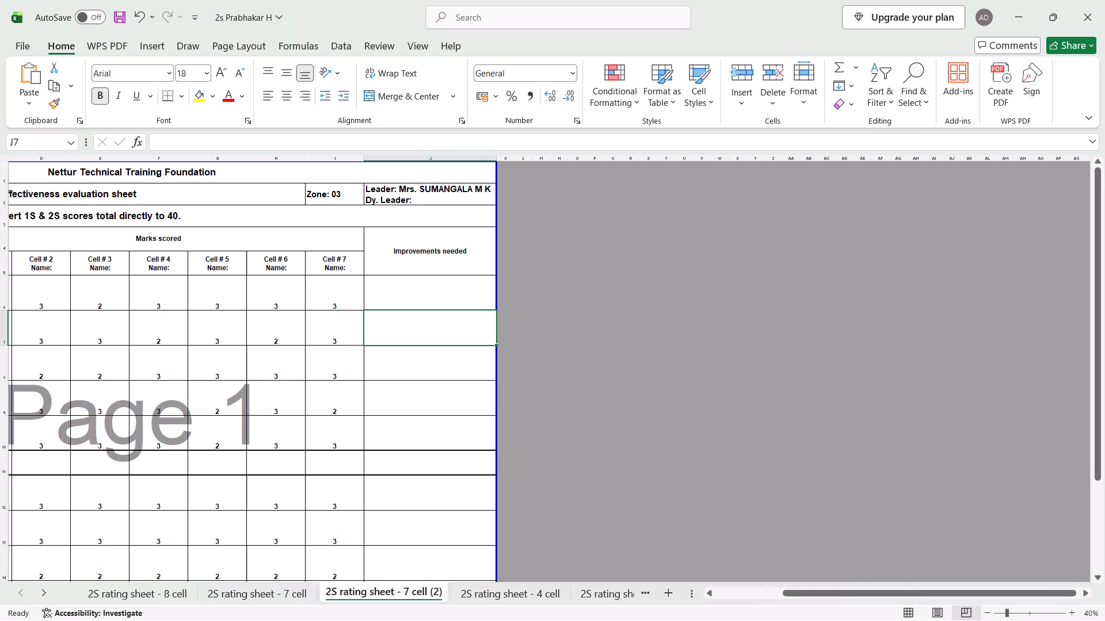
# Open the 2S 4-cell rating sheet and arrange the 2S workbook side by side with the 1S workbook.
pyautogui.click(506, 590)
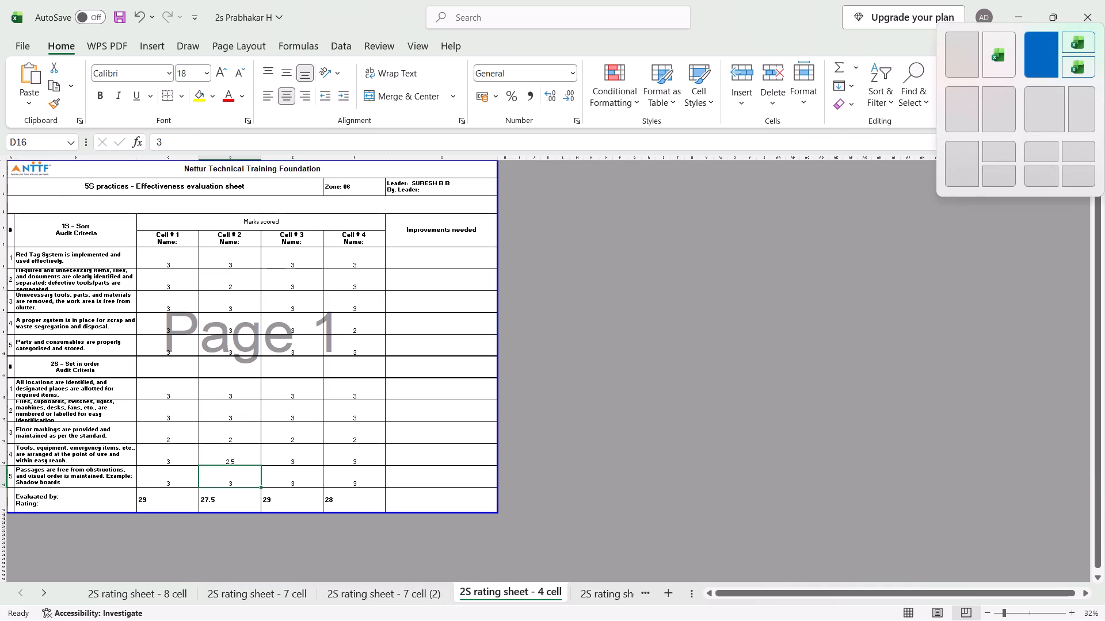
pyautogui.click(996, 101)
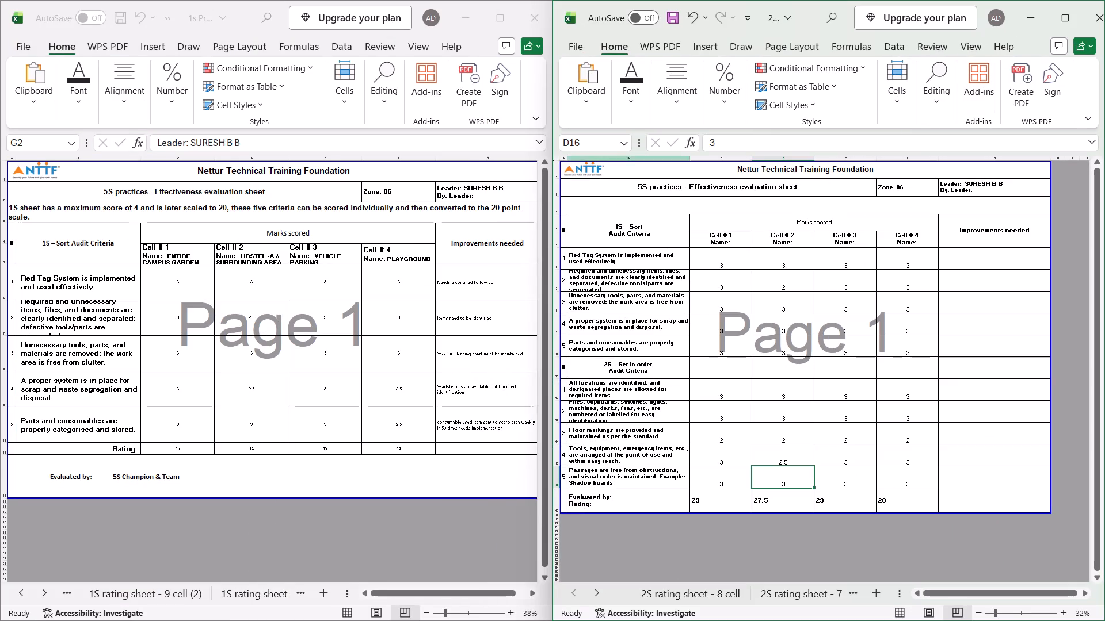
# Compare the 1S 8-cell rating sheet with the 2S 8-cell rating sheet, checking zone, leader and marks.
pyautogui.click(426, 284)
pyautogui.scroll(2, 360, 324)
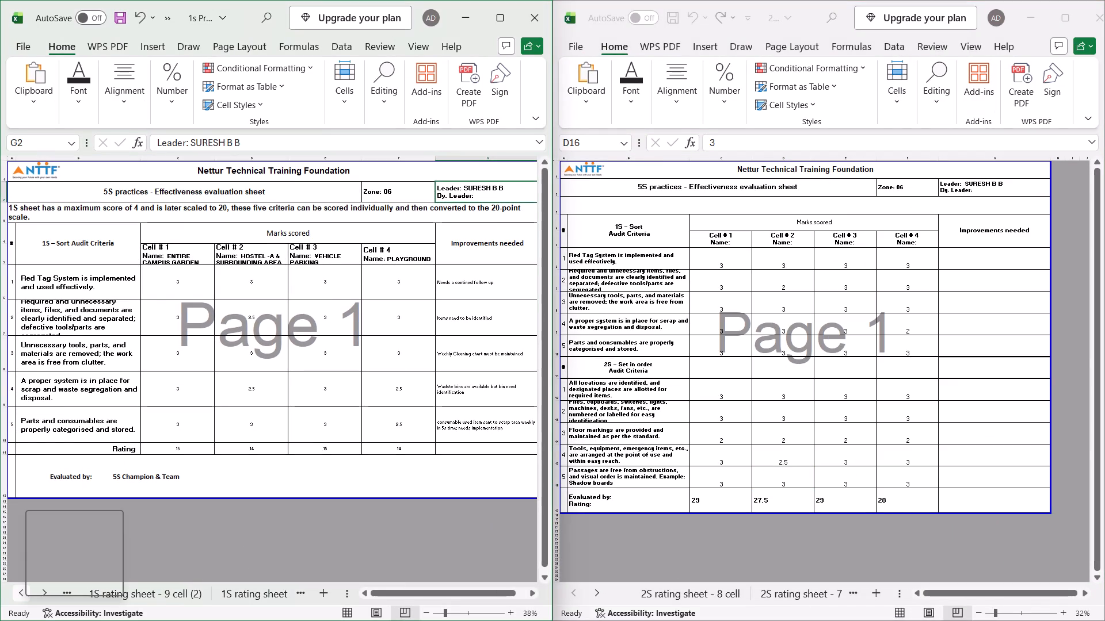
pyautogui.tripleClick(27, 597)
pyautogui.click(27, 597)
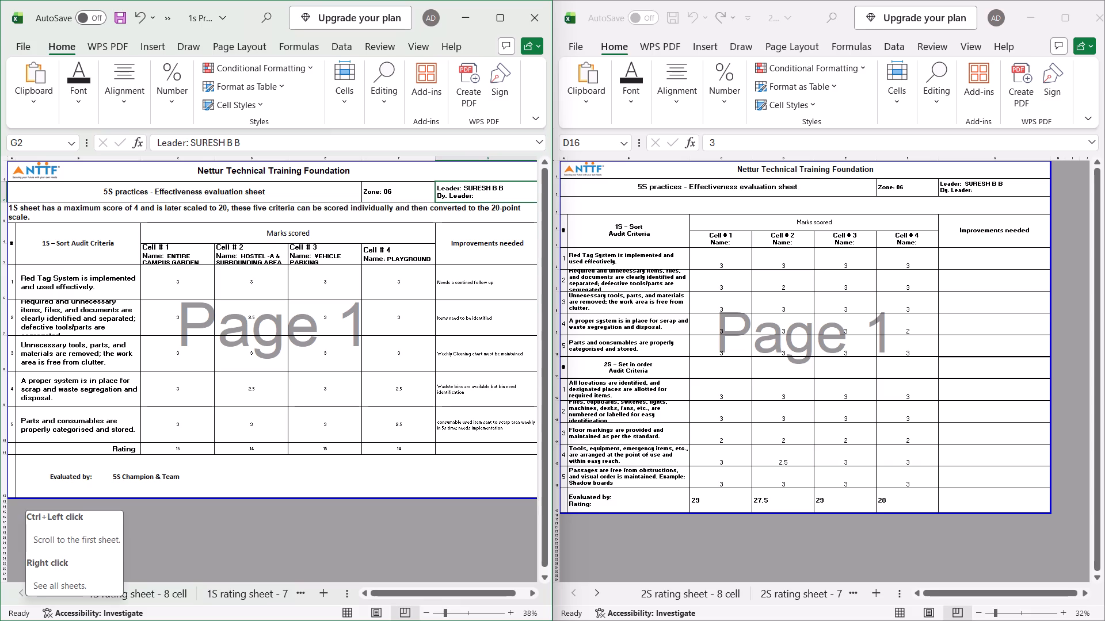
pyautogui.click(27, 597)
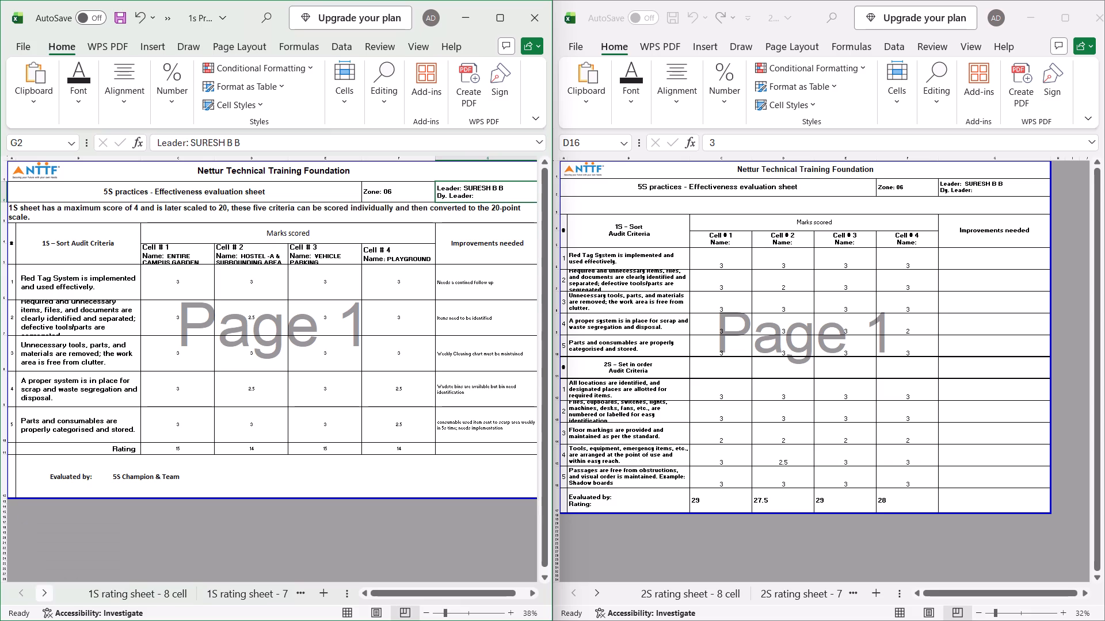
pyautogui.click(100, 595)
pyautogui.hscroll(1, 139, 400)
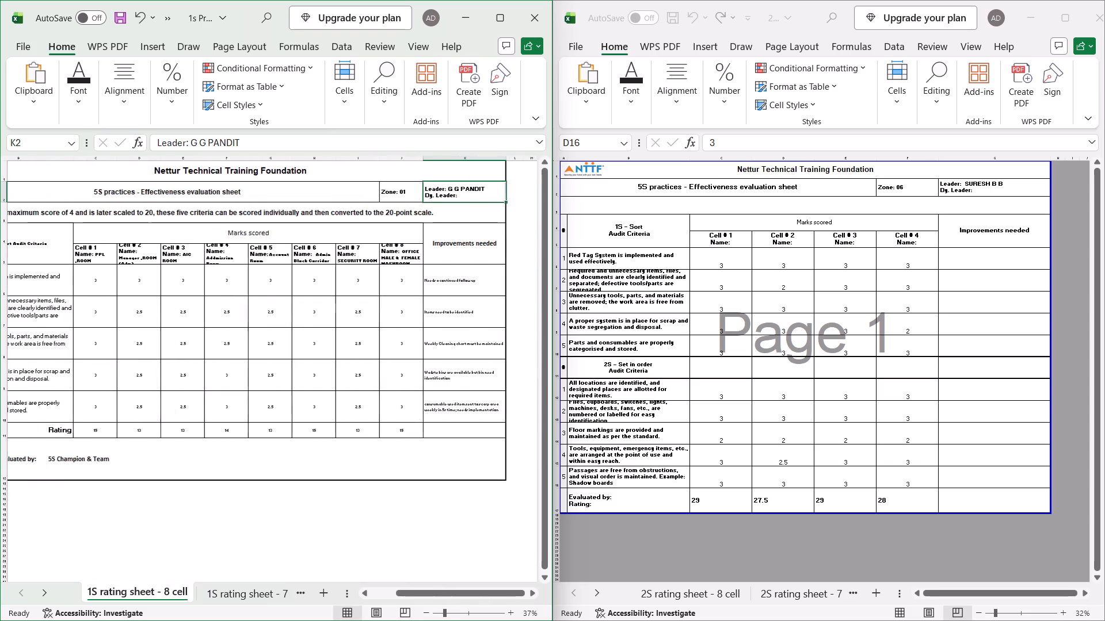
pyautogui.hscroll(1, 139, 400)
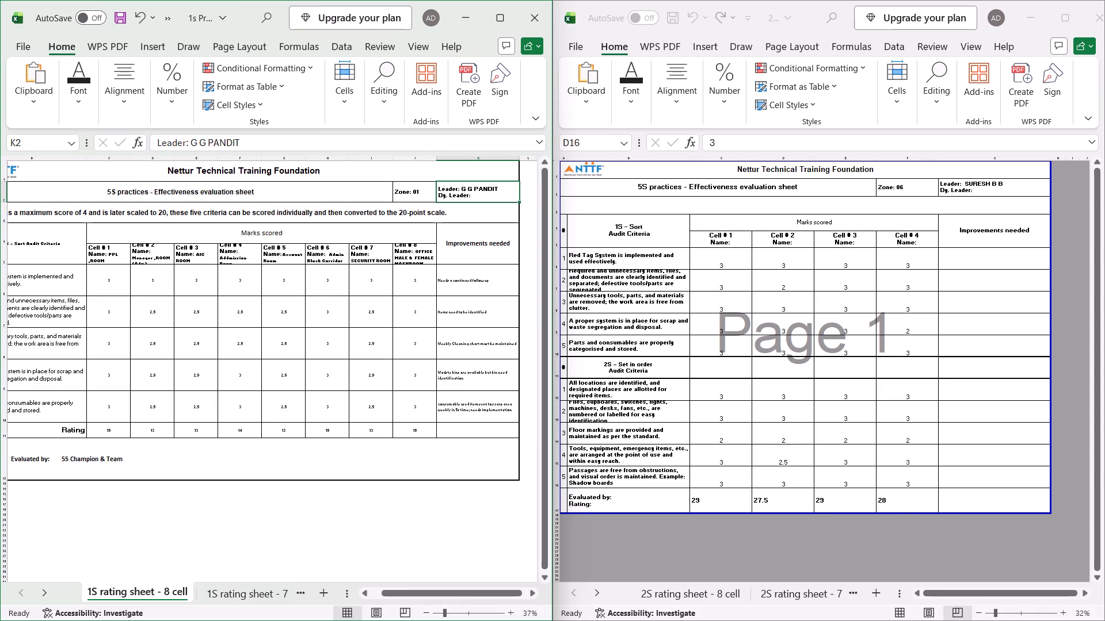
pyautogui.hscroll(2, 673, 416)
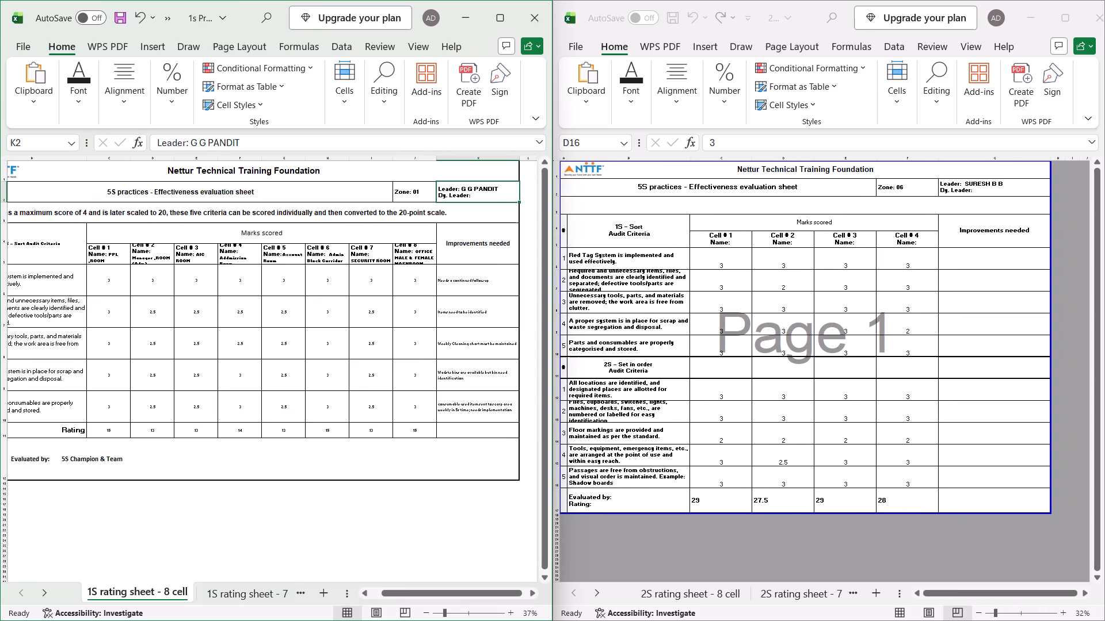
pyautogui.click(668, 586)
pyautogui.click(668, 586)
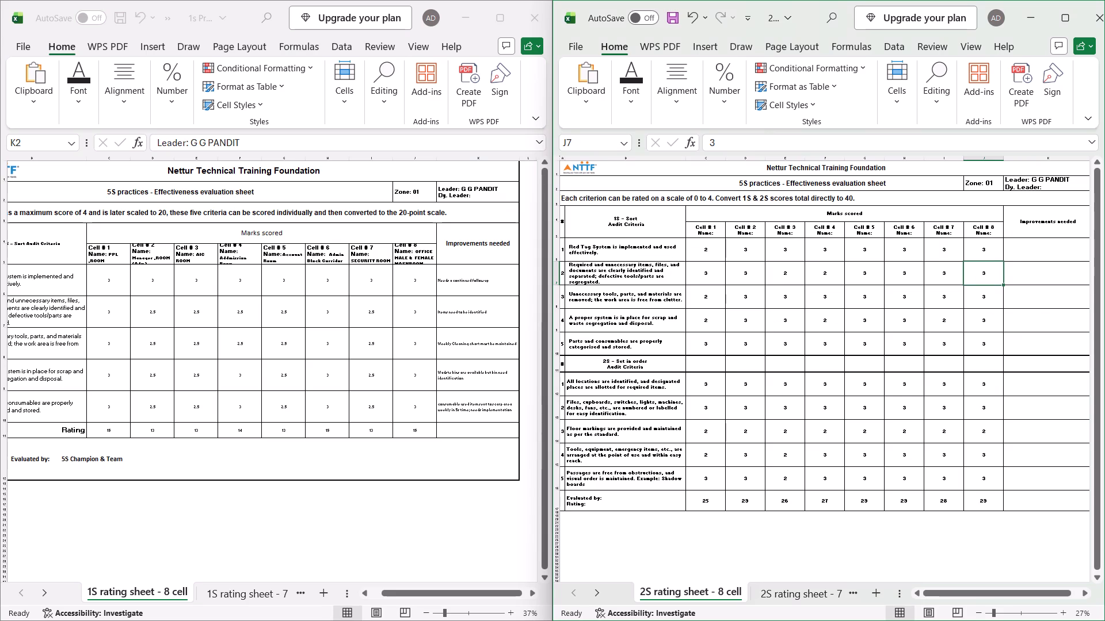
# Copy the Cell 1 to Cell 7 marks for all five criteria from the 1S rating sheet - 7 cell (2).
pyautogui.click(231, 599)
pyautogui.click(231, 599)
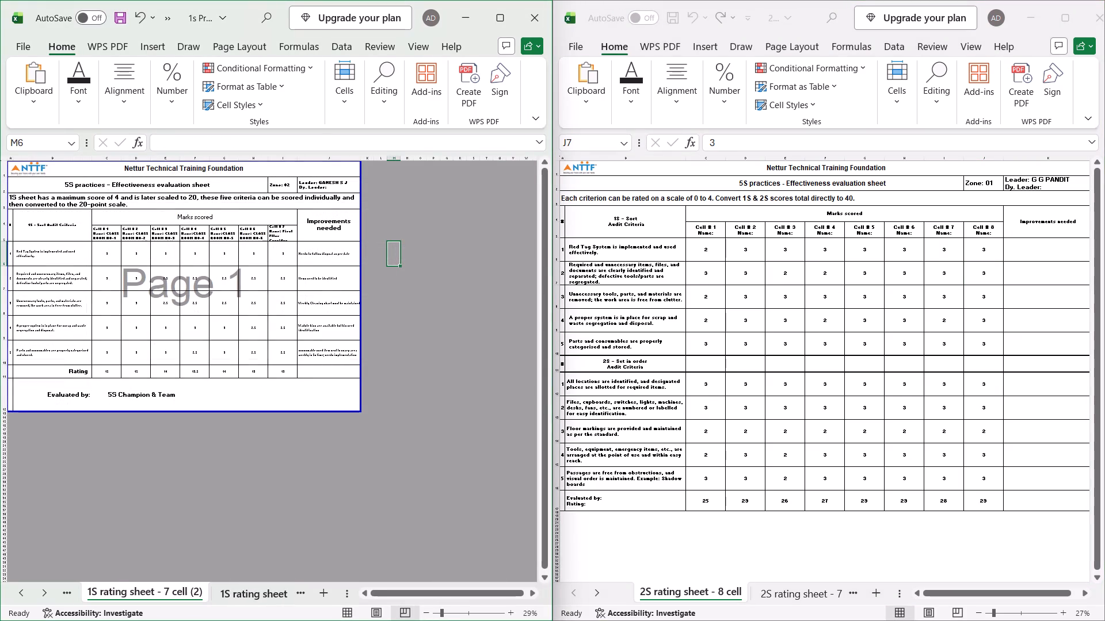
pyautogui.moveTo(296, 311); pyautogui.dragTo(307, 397)
pyautogui.scroll(2, 307, 397)
pyautogui.click(475, 336)
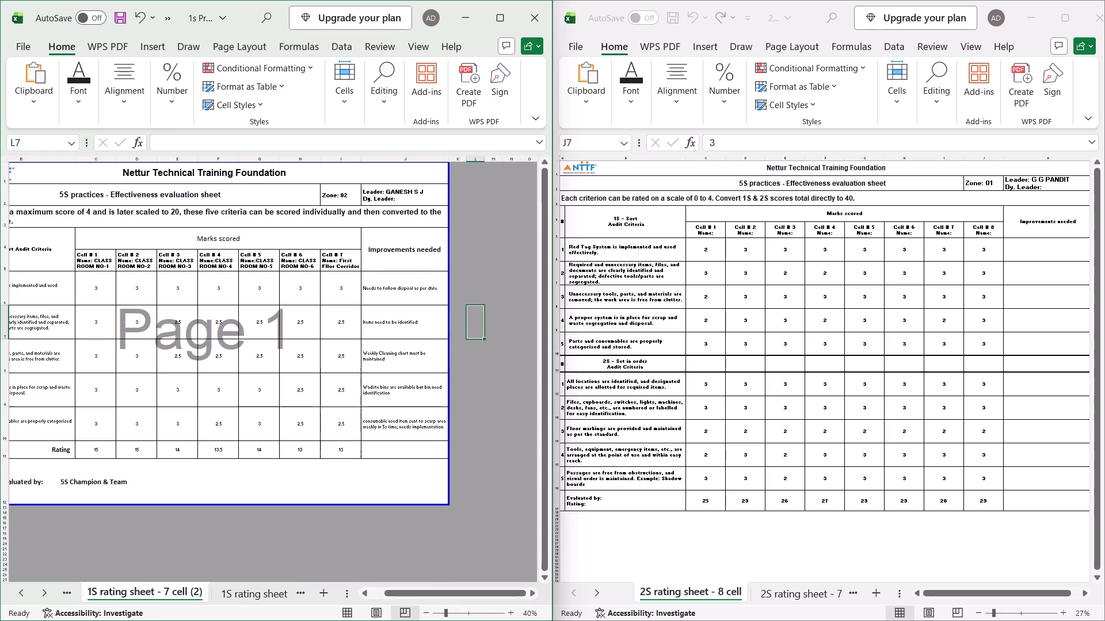
pyautogui.hscroll(1, 329, 369)
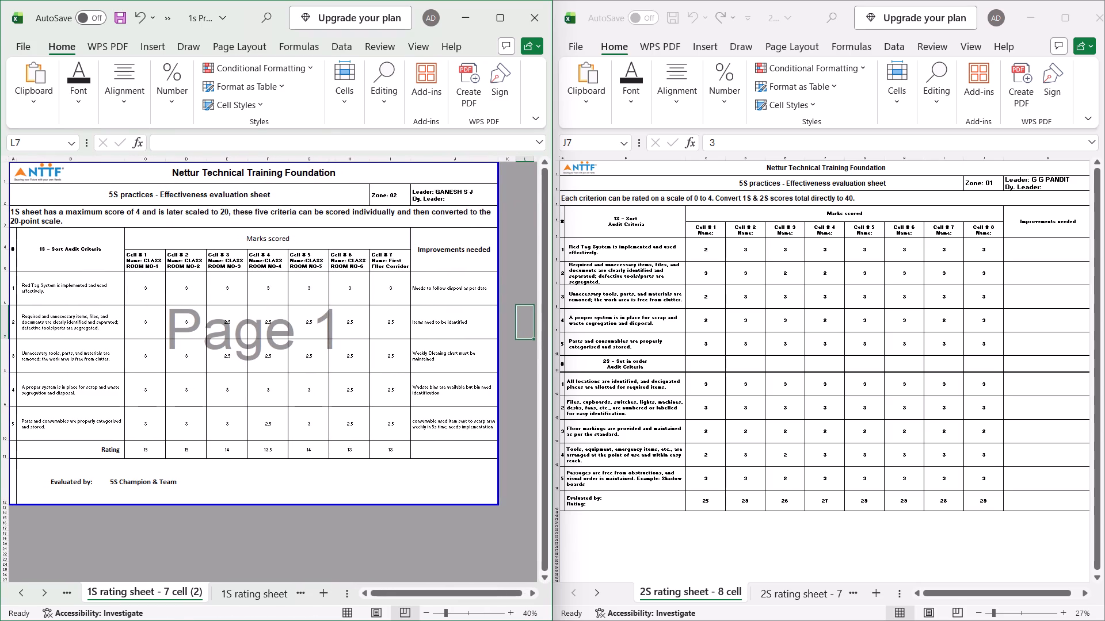
pyautogui.moveTo(142, 293); pyautogui.dragTo(402, 424)
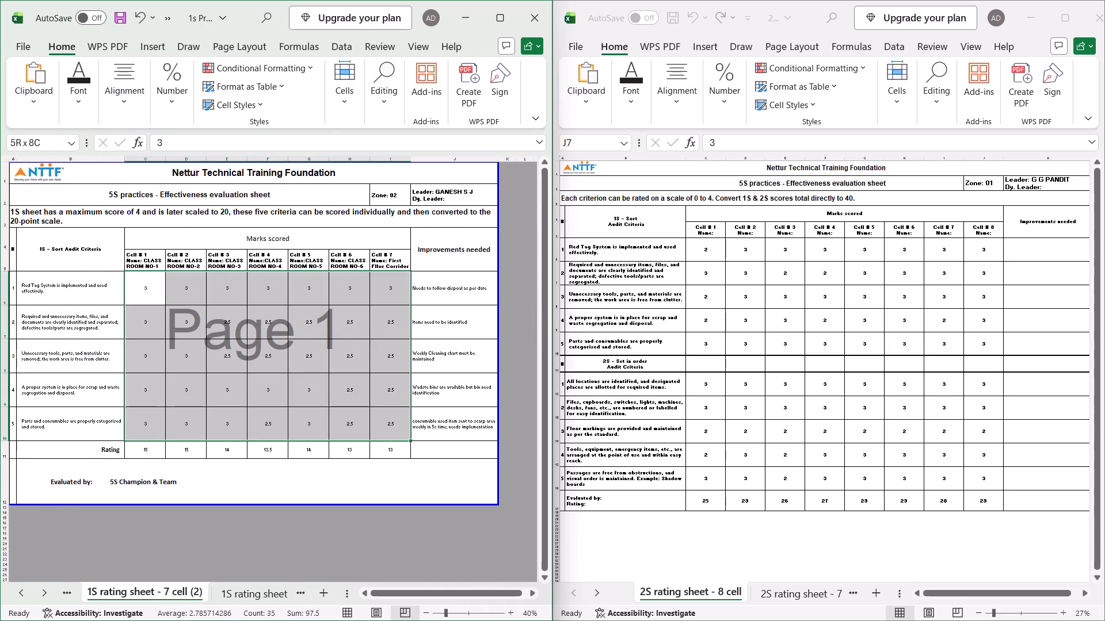
pyautogui.moveTo(402, 424); pyautogui.dragTo(399, 425)
pyautogui.hotkey('ctrl', 'c')
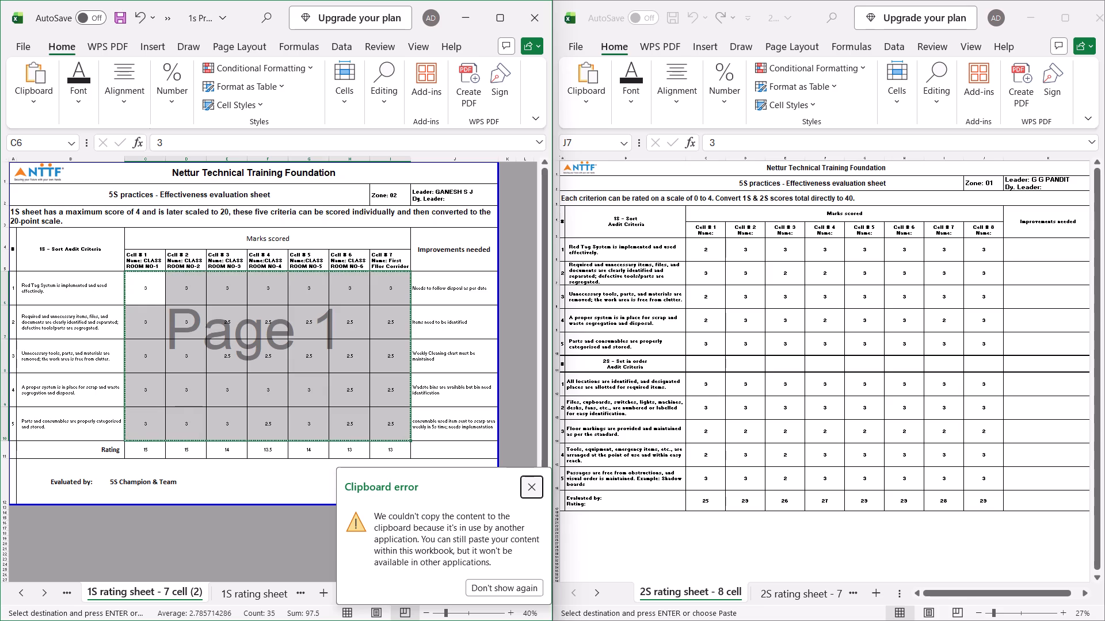
# Examine the 2S 7-cell and 7-cell (2) rating sheets and check the sheet order in the 1S workbook.
pyautogui.click(770, 587)
pyautogui.click(770, 587)
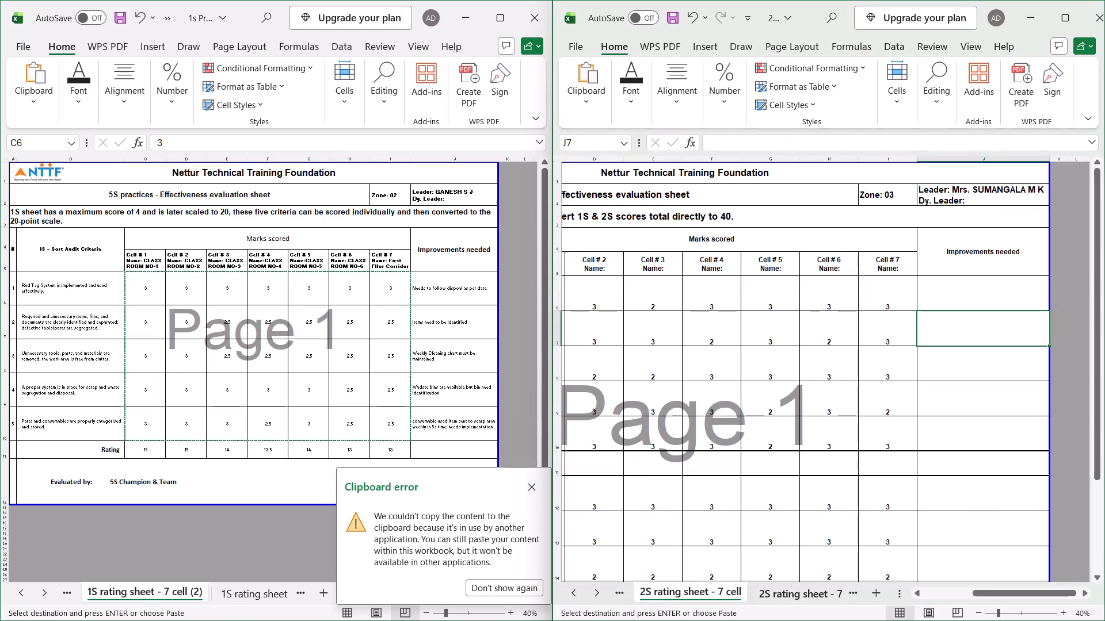
pyautogui.click(784, 600)
pyautogui.hscroll(1, 702, 591)
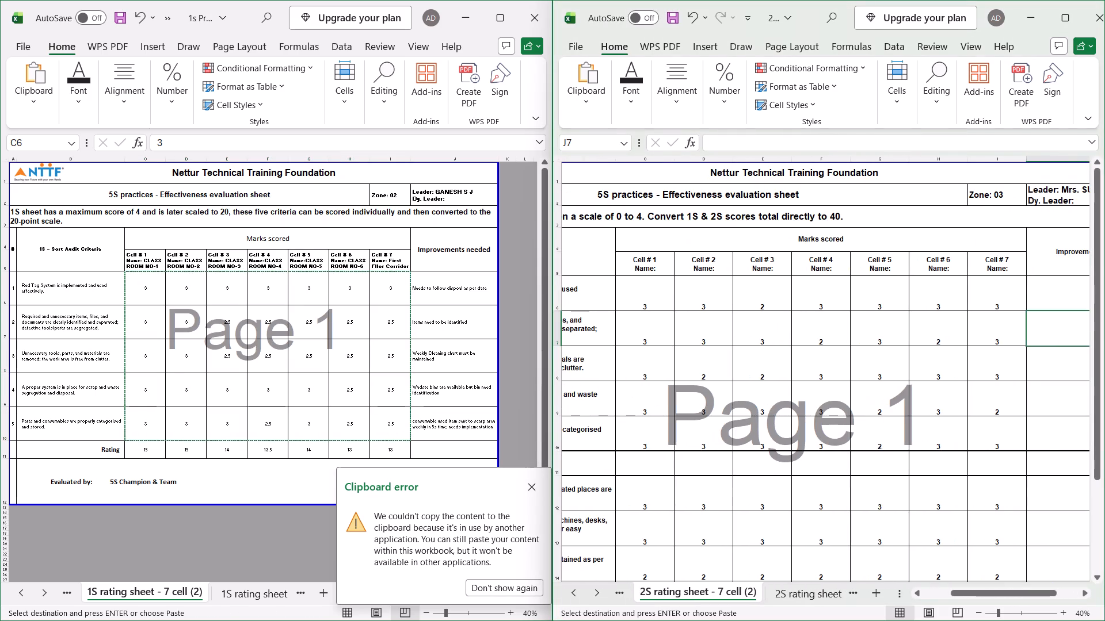
pyautogui.click(25, 594)
pyautogui.click(25, 594)
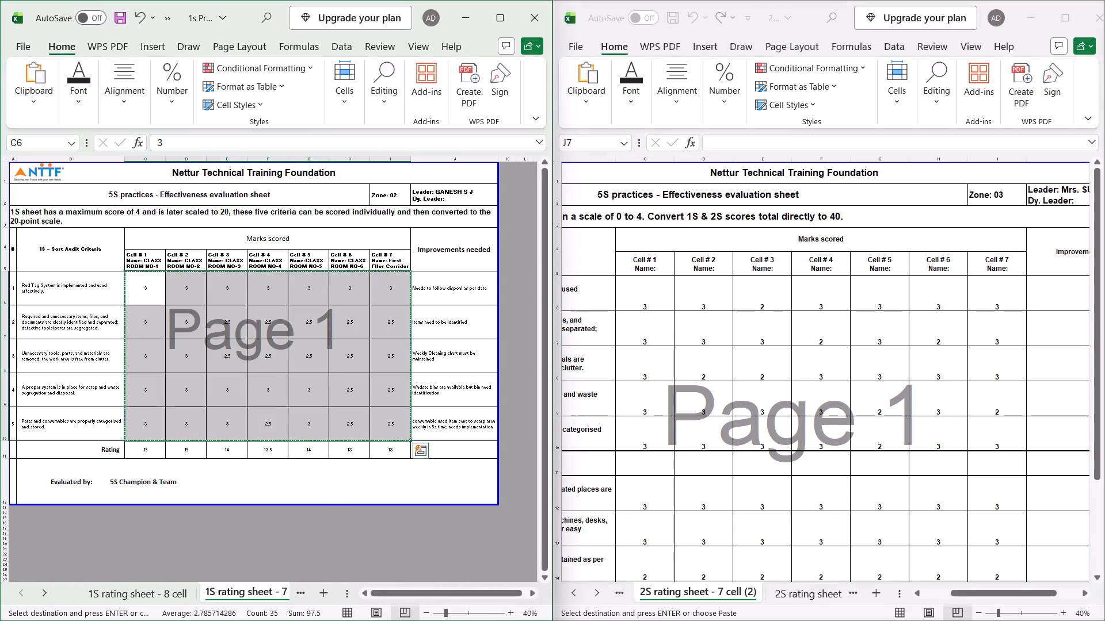
pyautogui.click(48, 596)
pyautogui.click(48, 596)
pyautogui.click(48, 596)
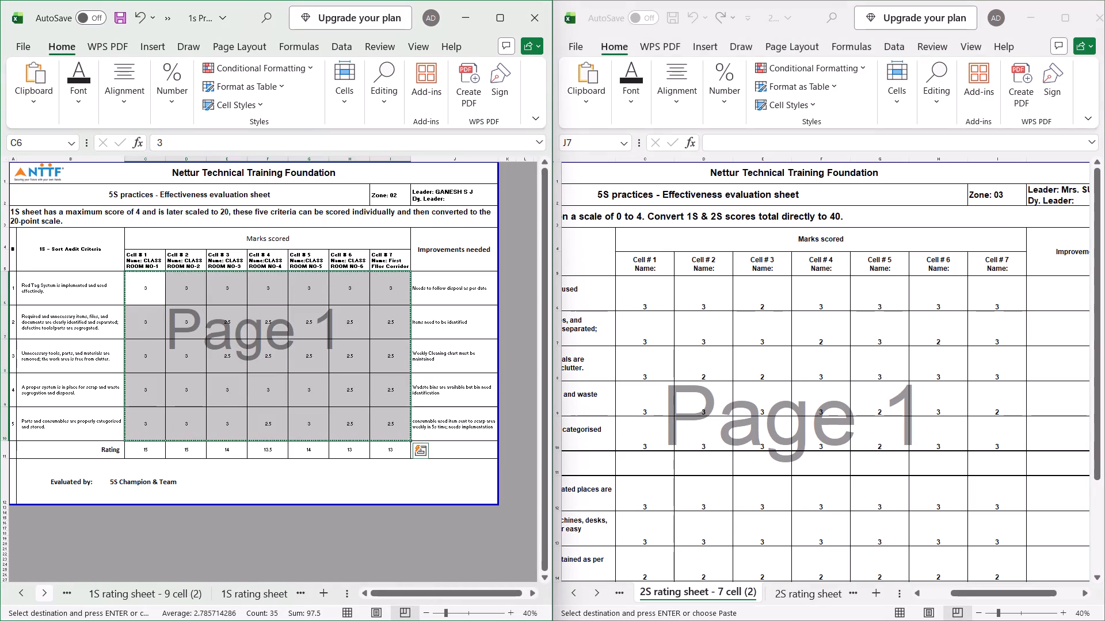
pyautogui.click(21, 595)
pyautogui.click(21, 595)
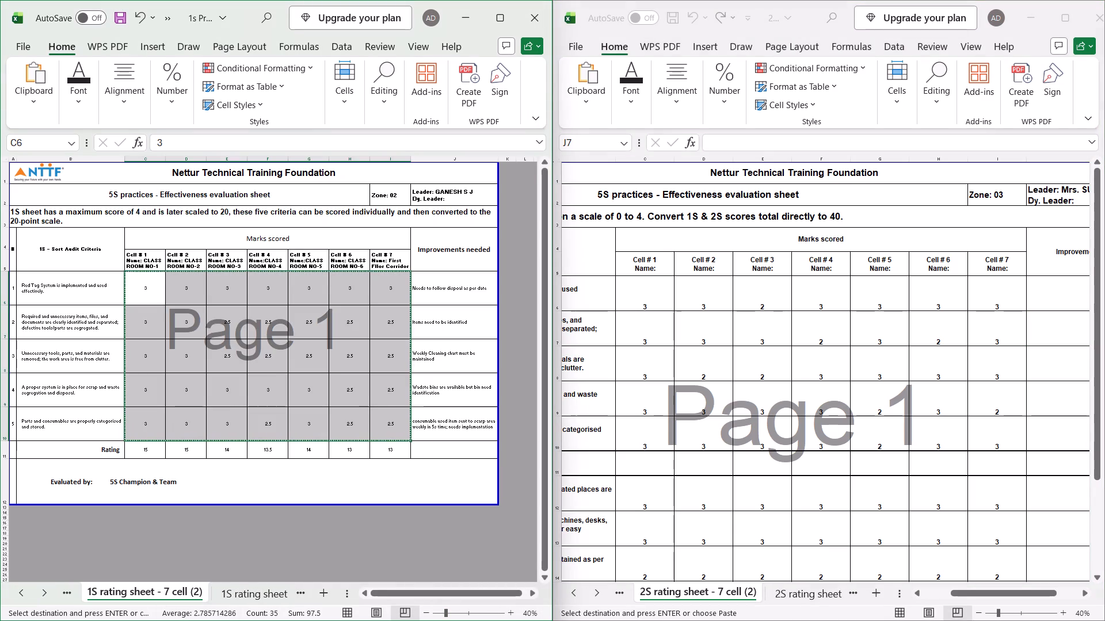
# Widen the 2S workbook window and move the 2S rating sheet - 7 cell (2) ahead of 2S rating sheet - 7 cell.
pyautogui.moveTo(718, 588); pyautogui.dragTo(629, 596)
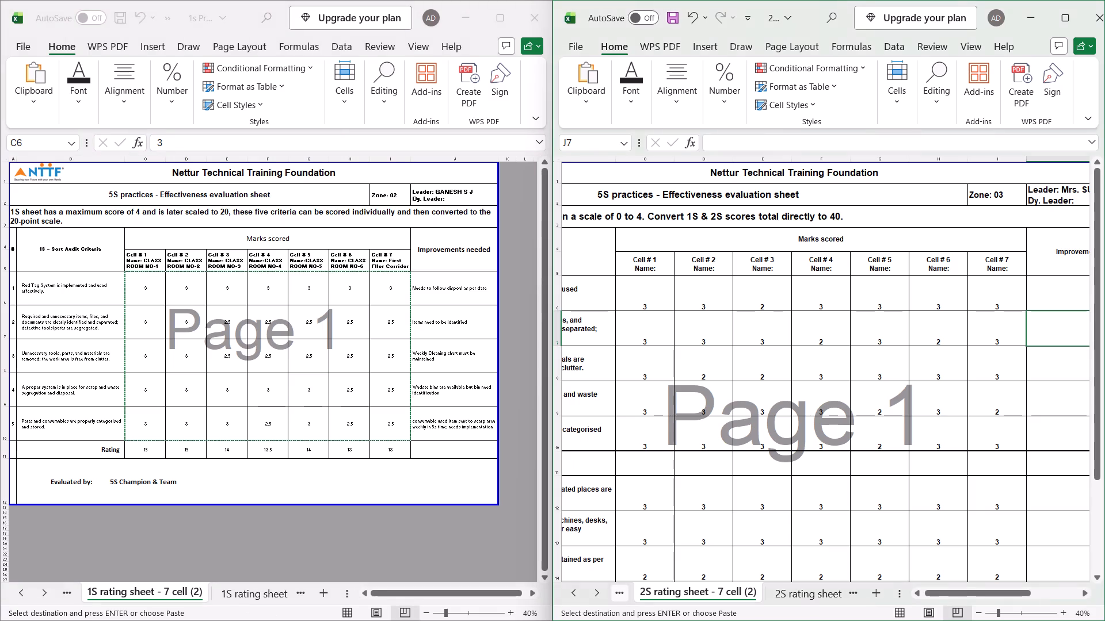
pyautogui.moveTo(629, 596); pyautogui.dragTo(650, 593)
pyautogui.click(578, 593)
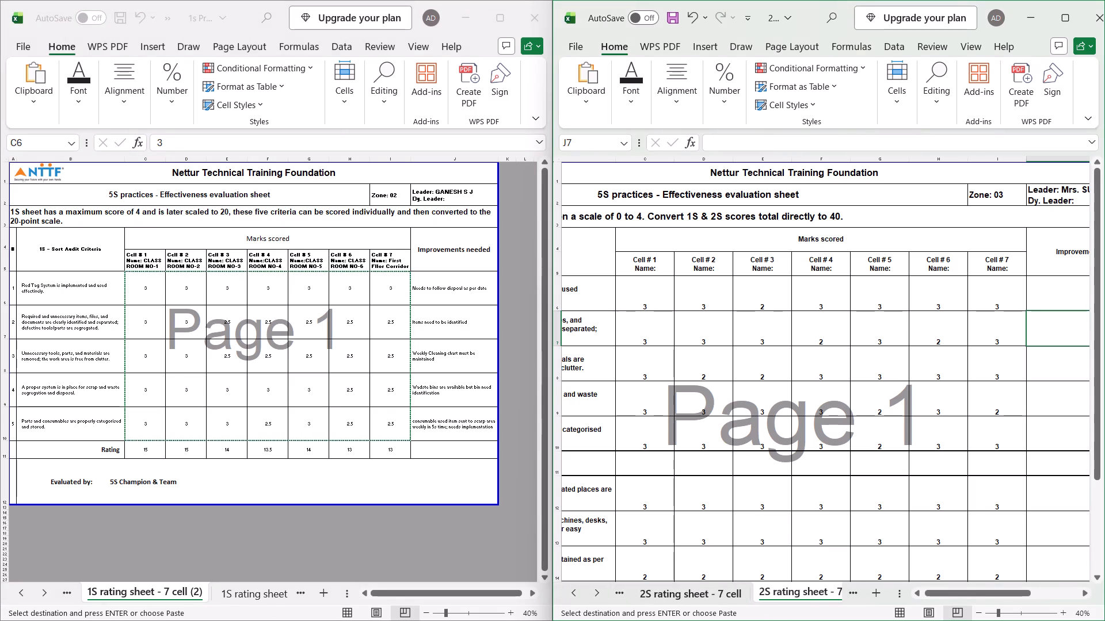
pyautogui.moveTo(811, 591); pyautogui.dragTo(730, 593)
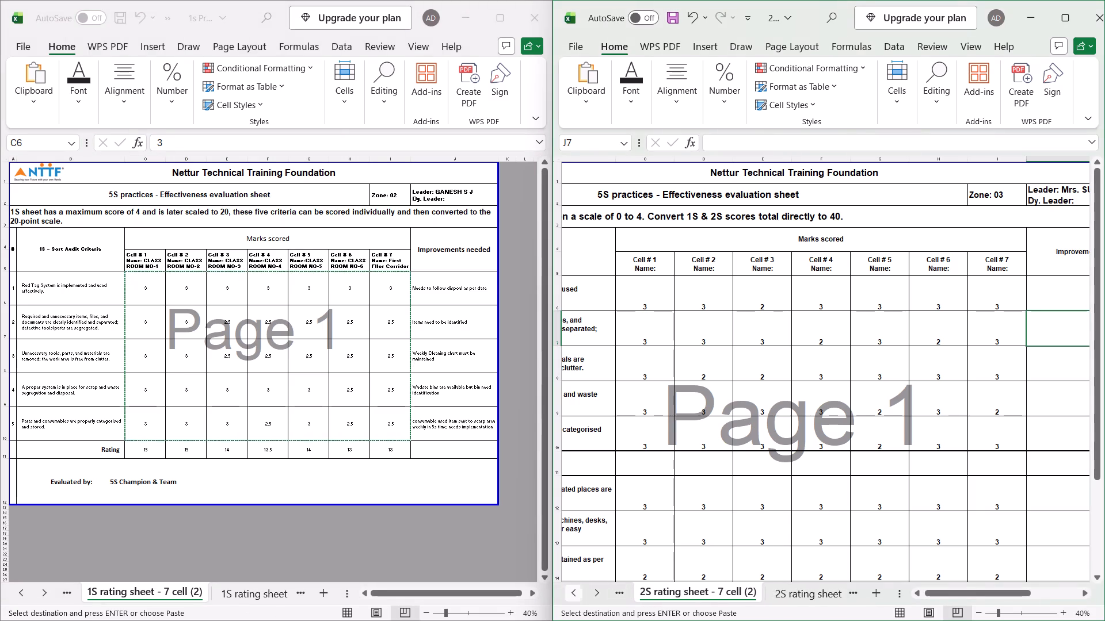
pyautogui.click(567, 593)
pyautogui.moveTo(799, 591); pyautogui.dragTo(744, 601)
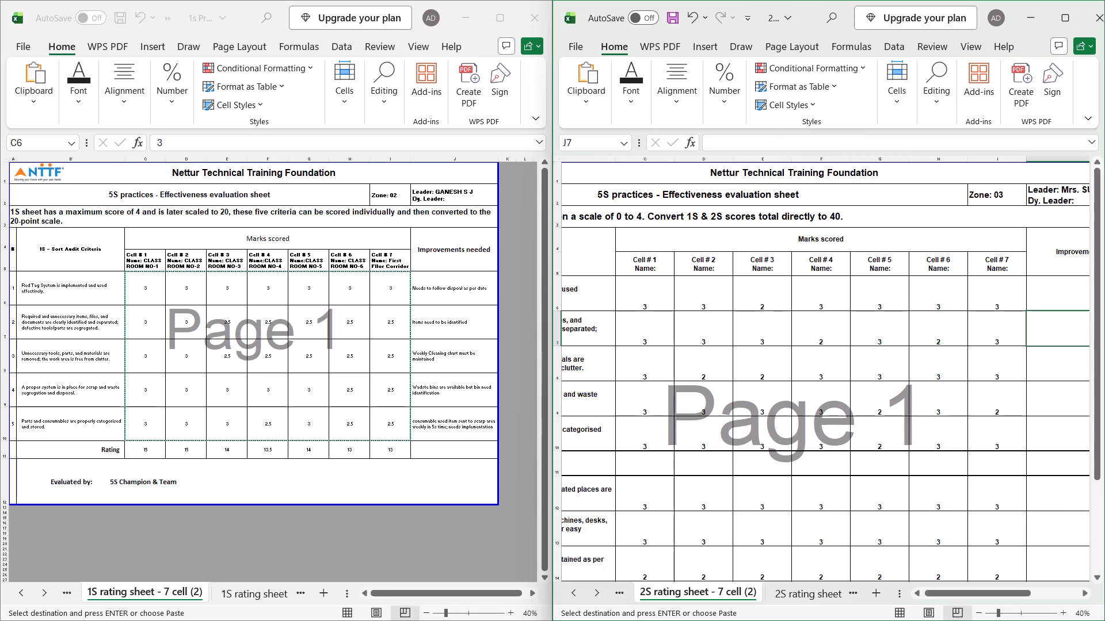
pyautogui.moveTo(552, 465); pyautogui.dragTo(434, 467)
pyautogui.click(459, 589)
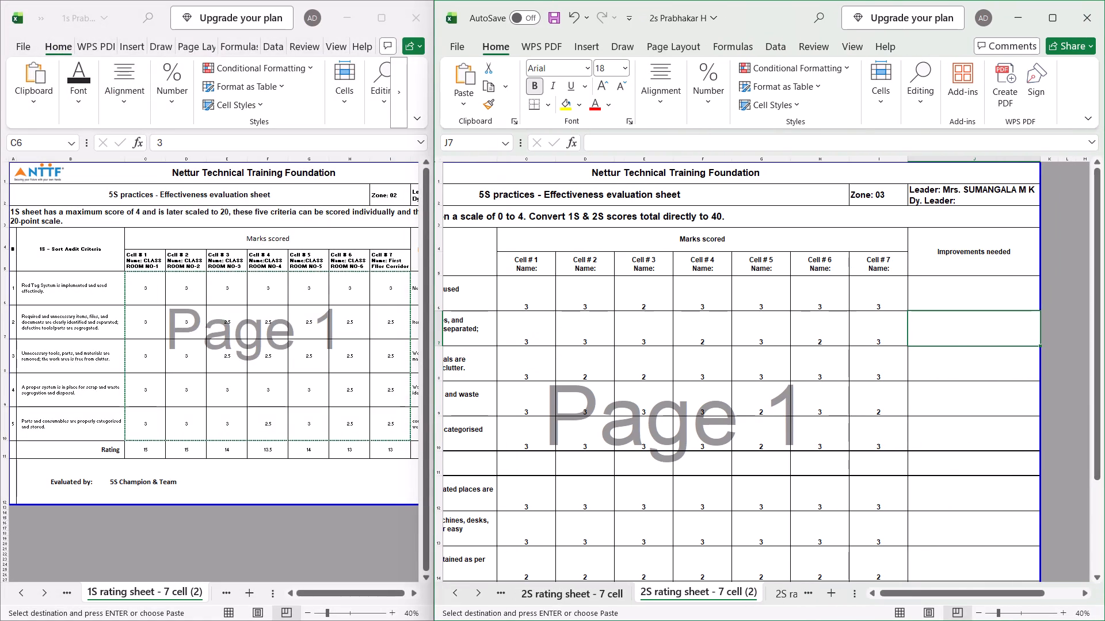
pyautogui.moveTo(588, 596); pyautogui.dragTo(687, 599)
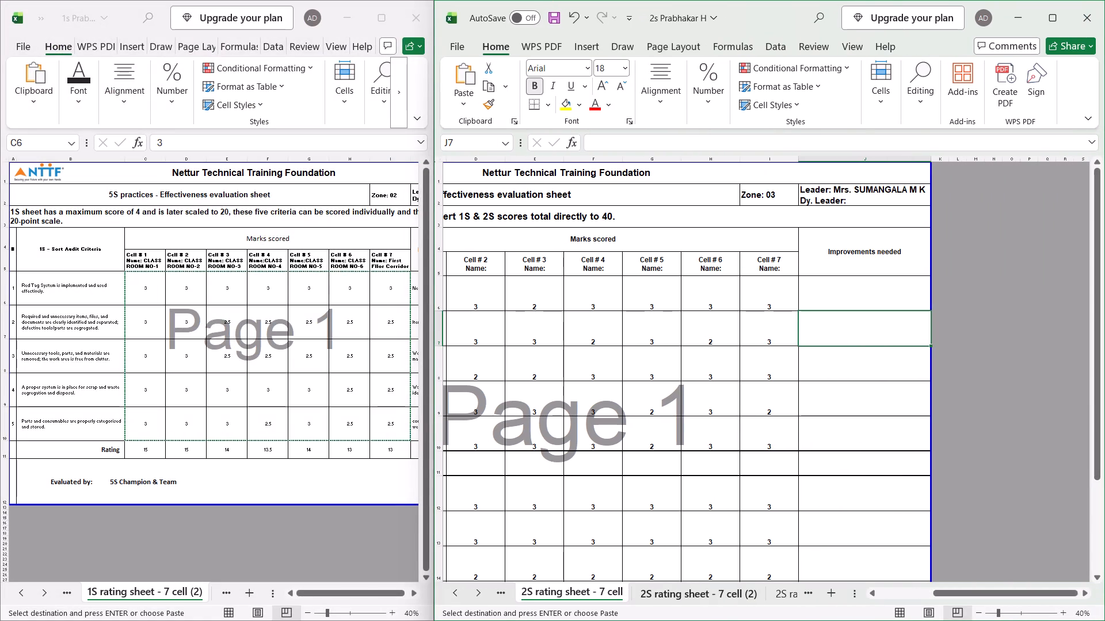
pyautogui.moveTo(687, 599); pyautogui.dragTo(587, 588)
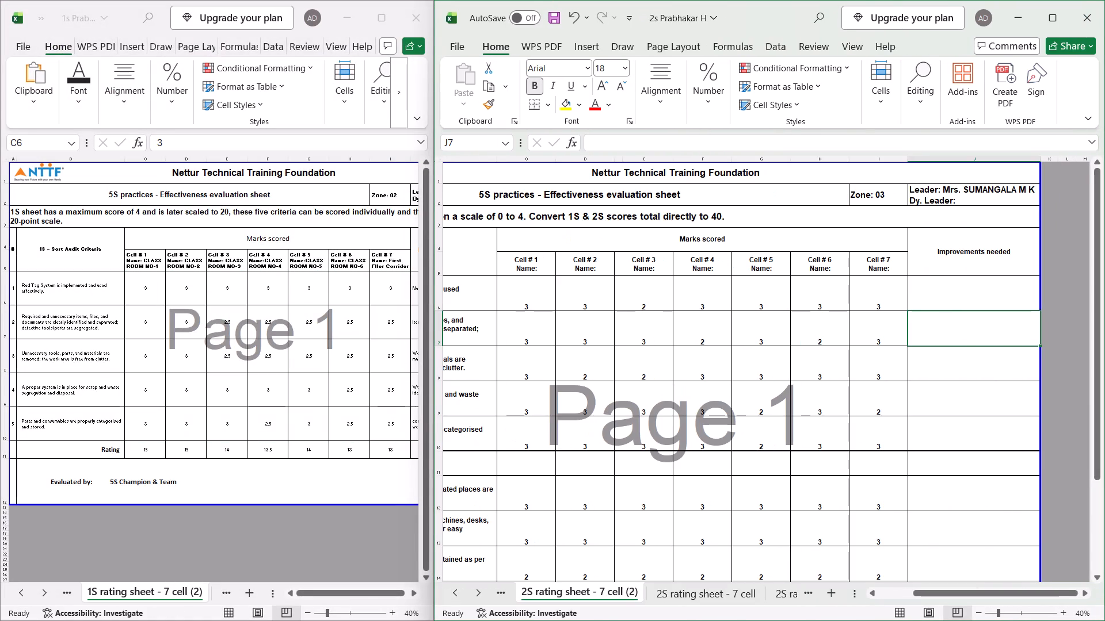
pyautogui.click(587, 588)
pyautogui.click(587, 588)
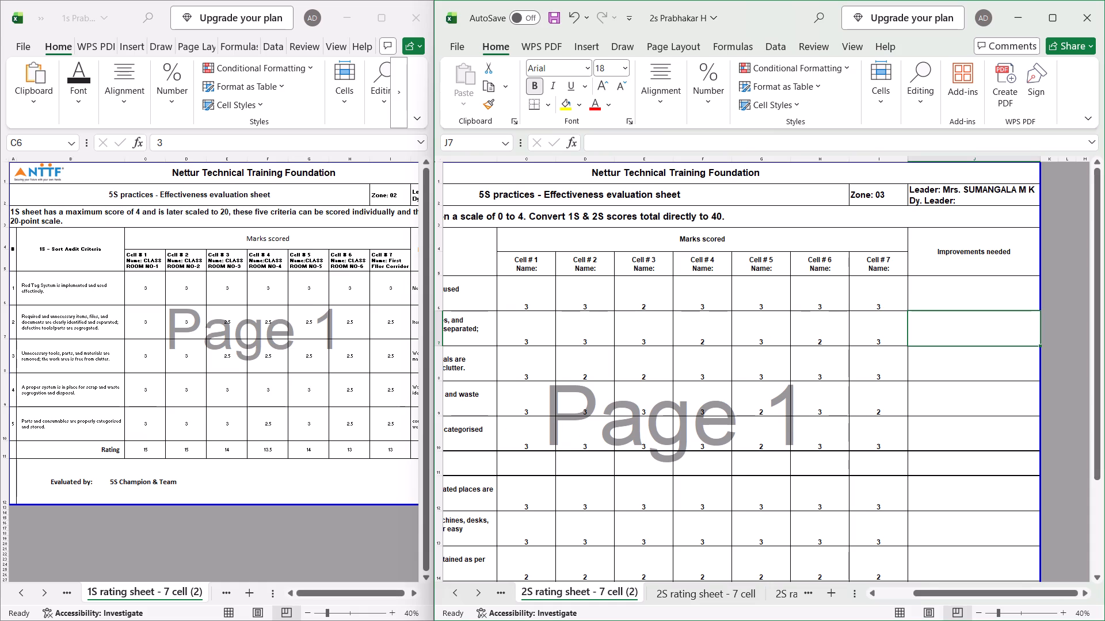
# Copy only the leader's name from the leader cell of the 1S rating sheet - 7 cell (2).
pyautogui.scroll(2, 237, 466)
pyautogui.hscroll(-2, 237, 466)
pyautogui.hscroll(3, 237, 466)
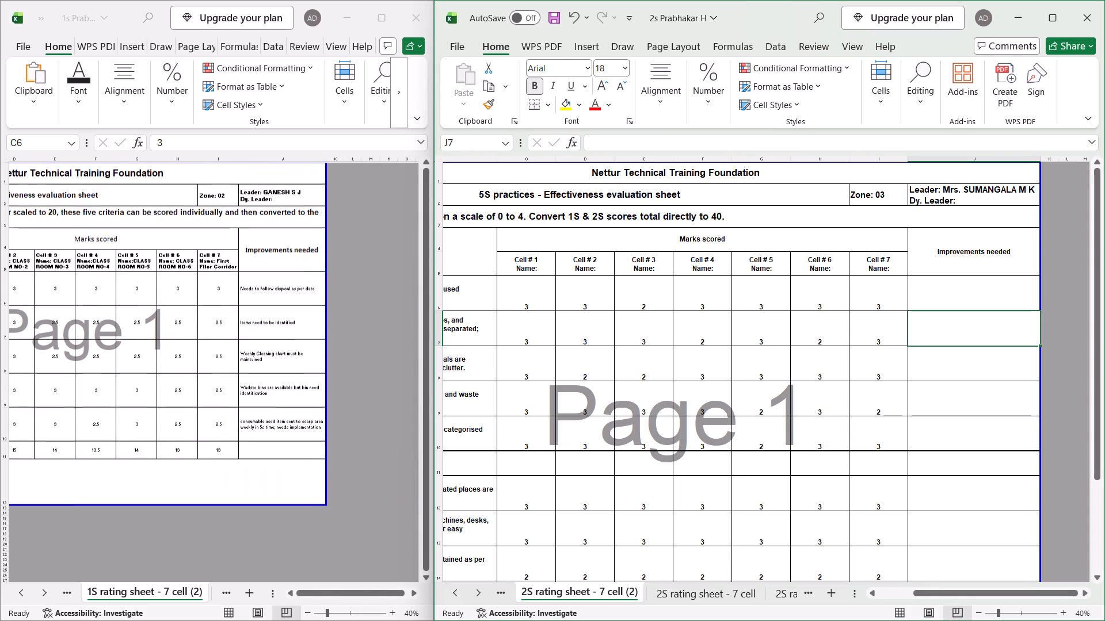
pyautogui.moveTo(305, 194); pyautogui.dragTo(284, 194)
pyautogui.click(284, 194)
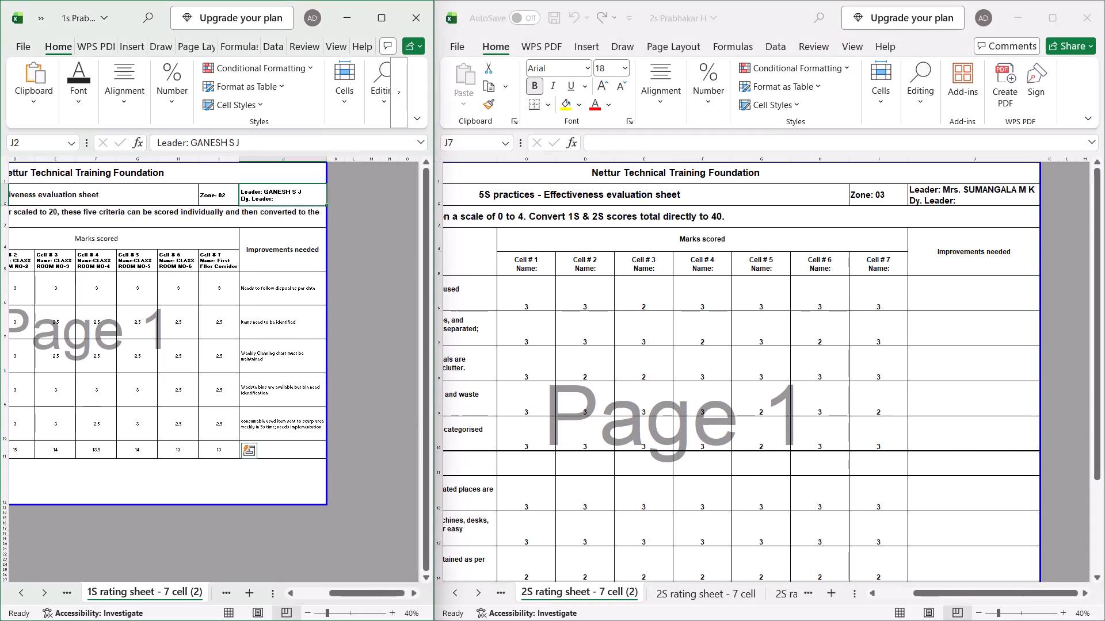
pyautogui.click(305, 194)
pyautogui.doubleClick(301, 193)
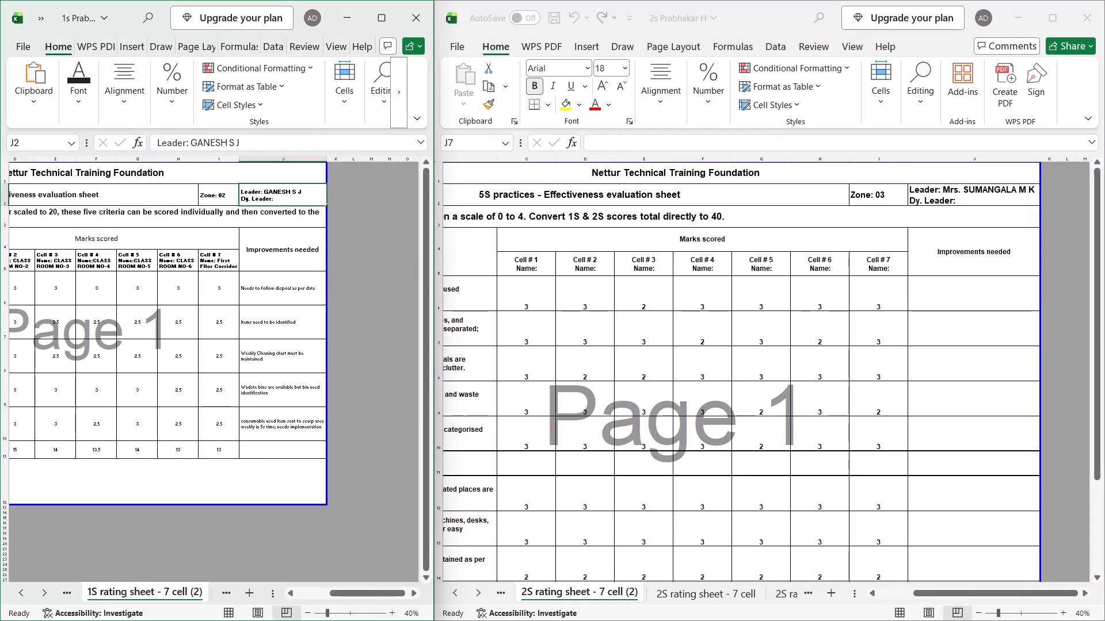
pyautogui.moveTo(304, 193); pyautogui.dragTo(264, 195)
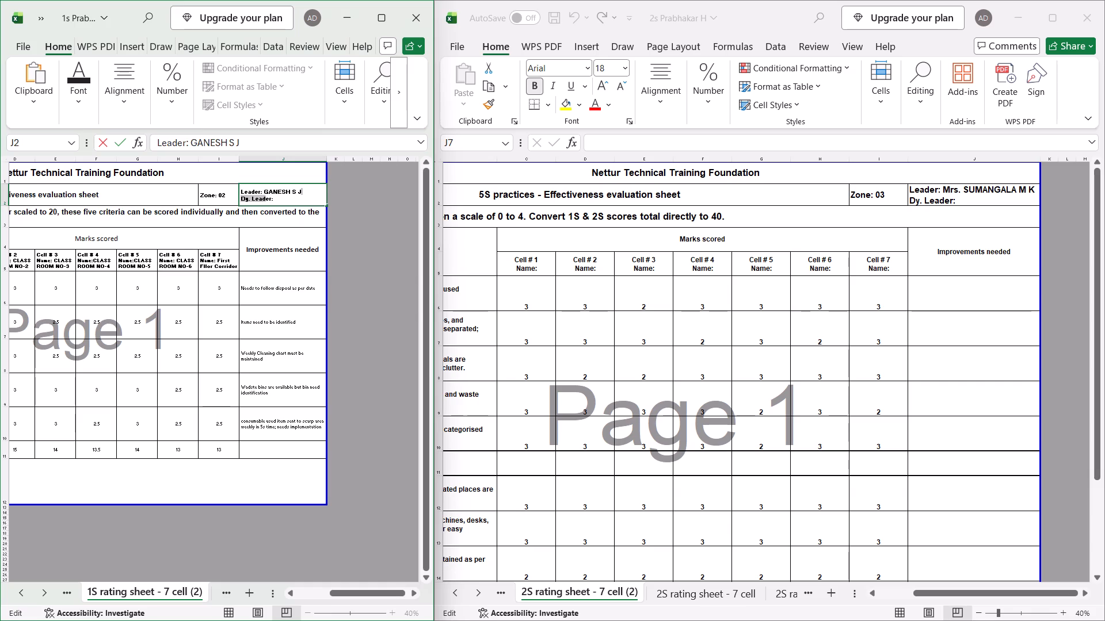
pyautogui.moveTo(264, 195); pyautogui.dragTo(263, 193)
pyautogui.hotkey('ctrl', 'c')
# Set the zone on the 2S rating sheet - 7 cell (2) to 02.
pyautogui.doubleClick(973, 186)
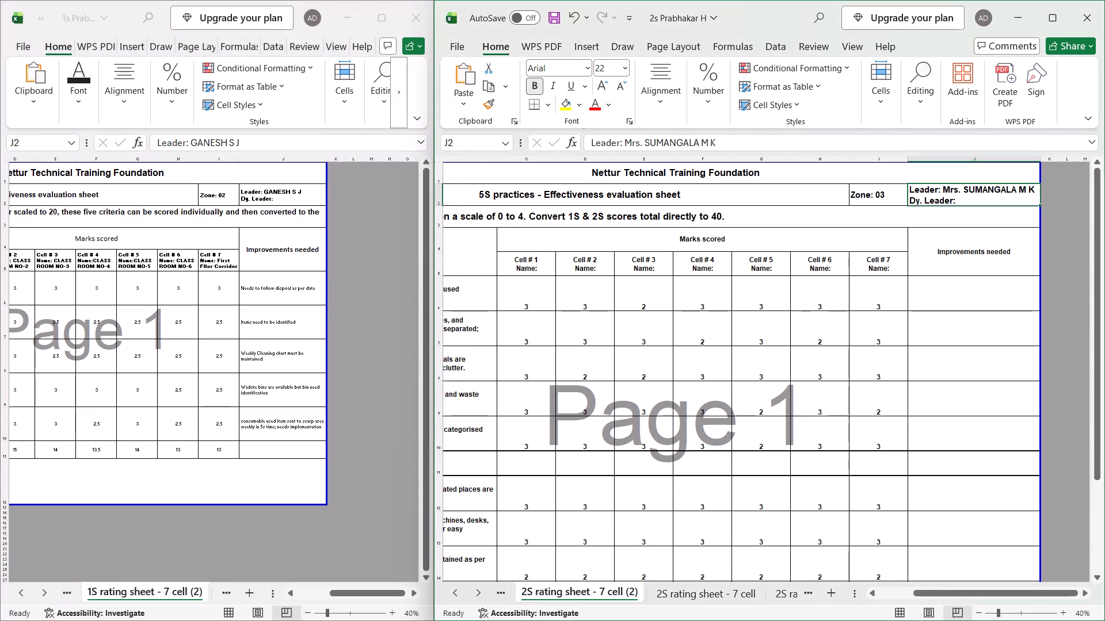
pyautogui.click(973, 186)
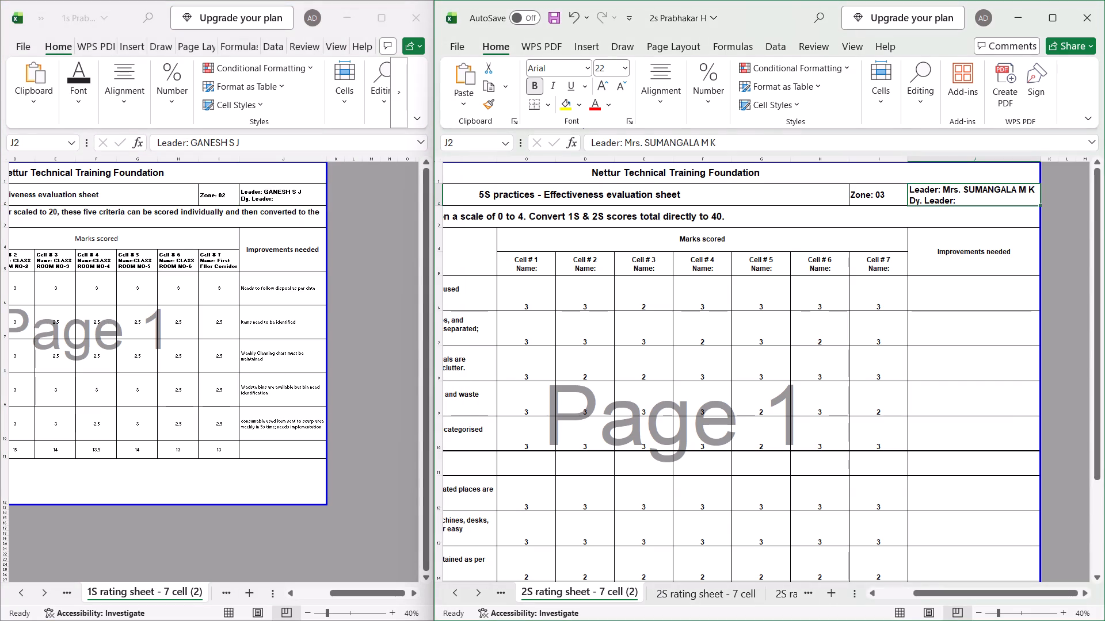
pyautogui.click(887, 198)
pyautogui.click(887, 198)
pyautogui.press('BackSpace')
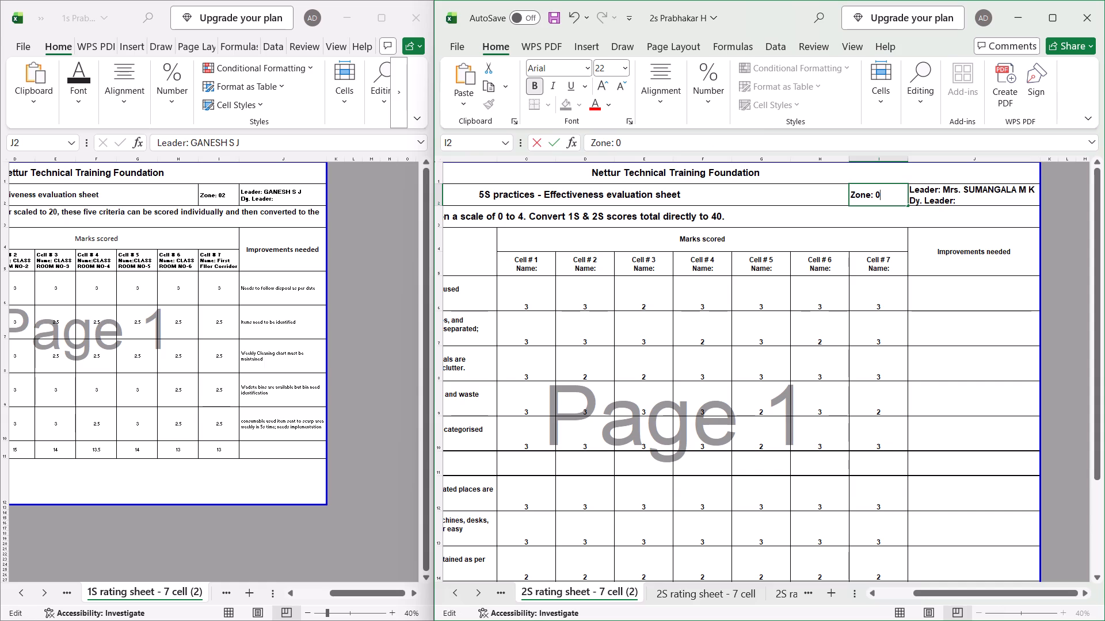
pyautogui.press('2')
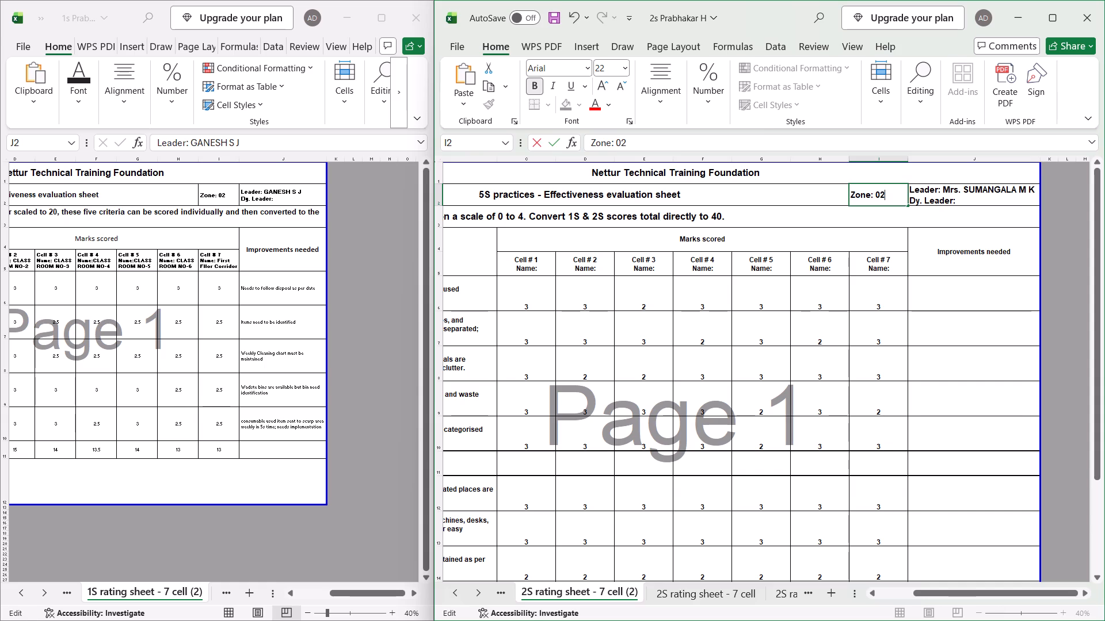
# Replace the leader's name after "Mrs." on the 2S rating sheet - 7 cell (2) with the copied name.
pyautogui.doubleClick(967, 190)
pyautogui.moveTo(722, 143); pyautogui.dragTo(646, 147)
pyautogui.click(646, 147)
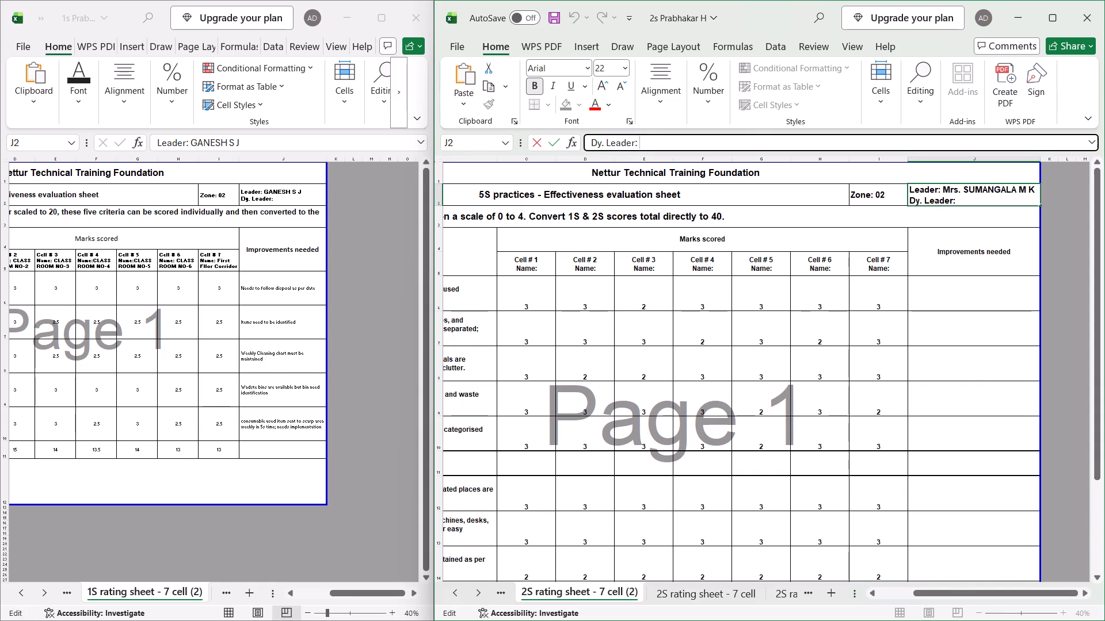
pyautogui.click(985, 194)
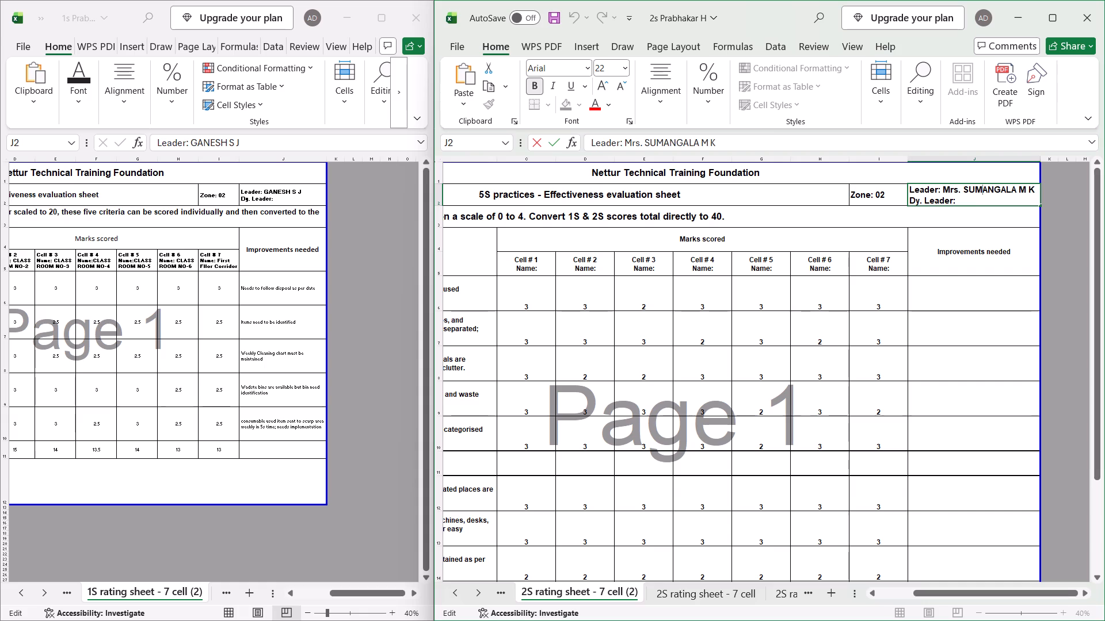
pyautogui.click(729, 146)
pyautogui.moveTo(729, 146); pyautogui.dragTo(668, 147)
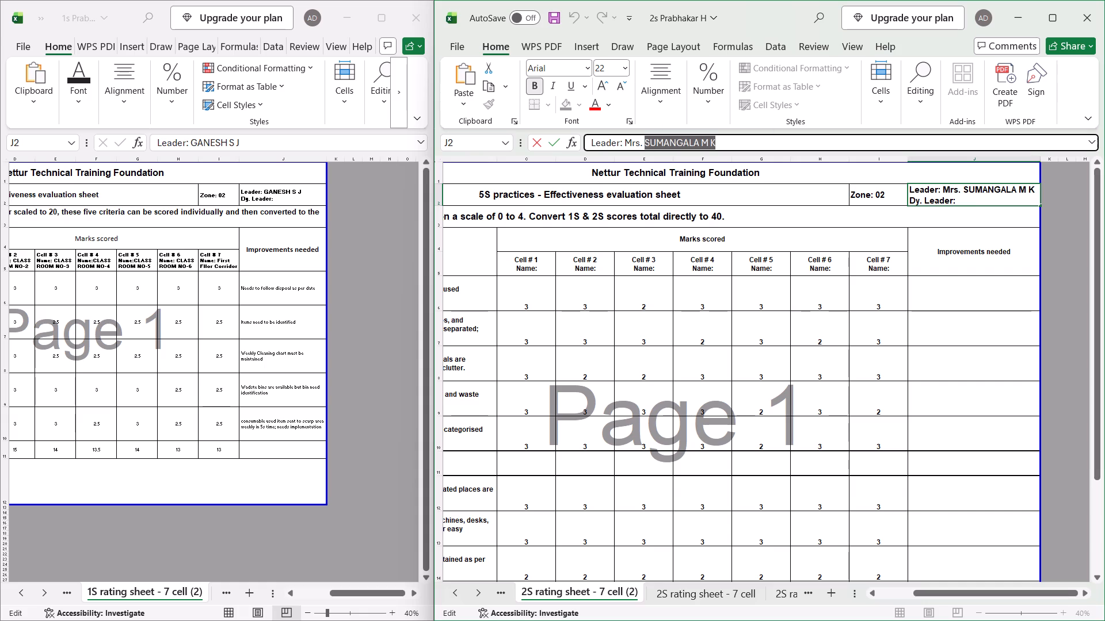
pyautogui.hotkey('ctrl', 'v')
pyautogui.click(978, 289)
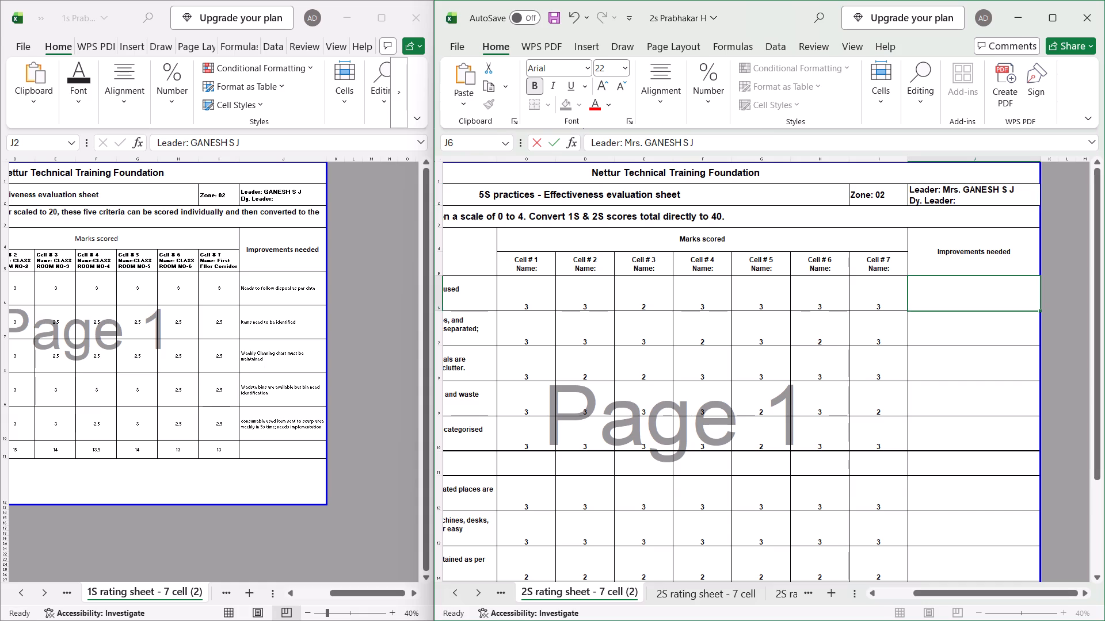
# Copy the Cell 1 to Cell 7 marks for all five 1S criteria from the 1S 7 cell (2) sheet onto the matching 2S sheet.
pyautogui.hscroll(1, 609, 304)
pyautogui.hscroll(1, 167, 318)
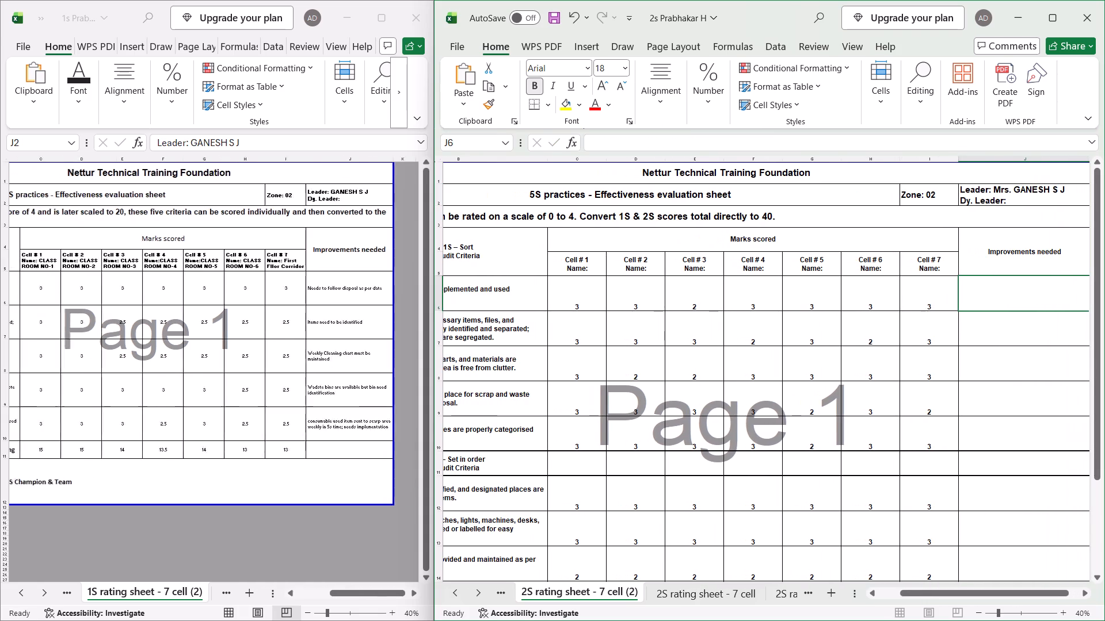
pyautogui.hscroll(2, 167, 318)
pyautogui.moveTo(143, 283); pyautogui.dragTo(363, 416)
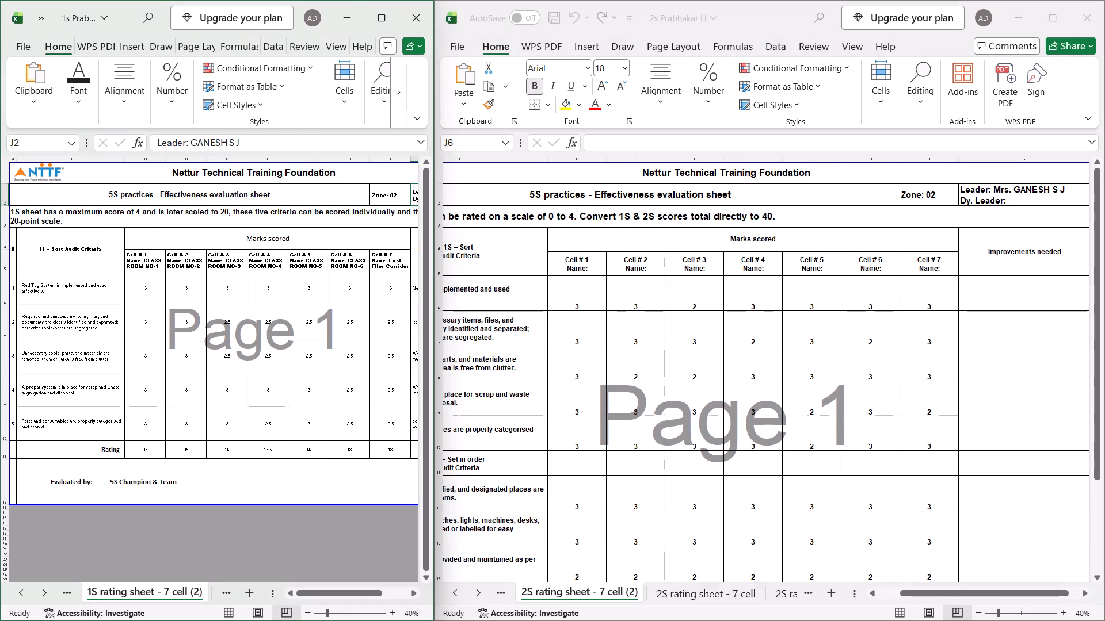
pyautogui.moveTo(363, 416); pyautogui.dragTo(140, 296)
pyautogui.moveTo(140, 296); pyautogui.dragTo(384, 430)
pyautogui.hotkey('ctrl', 'c')
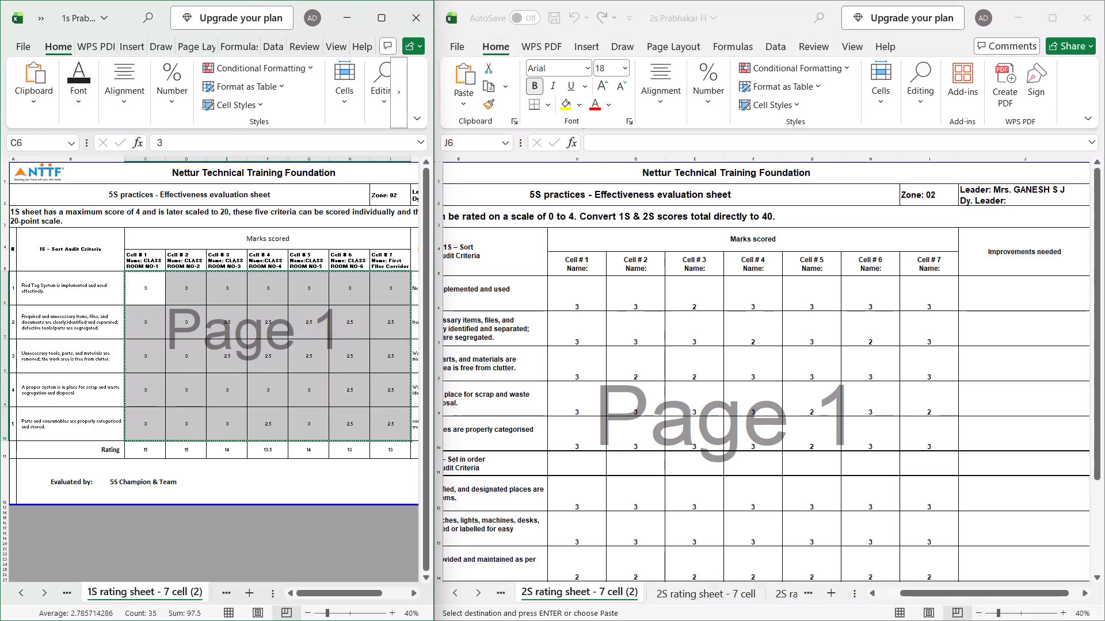
pyautogui.click(568, 273)
pyautogui.moveTo(571, 300); pyautogui.dragTo(614, 316)
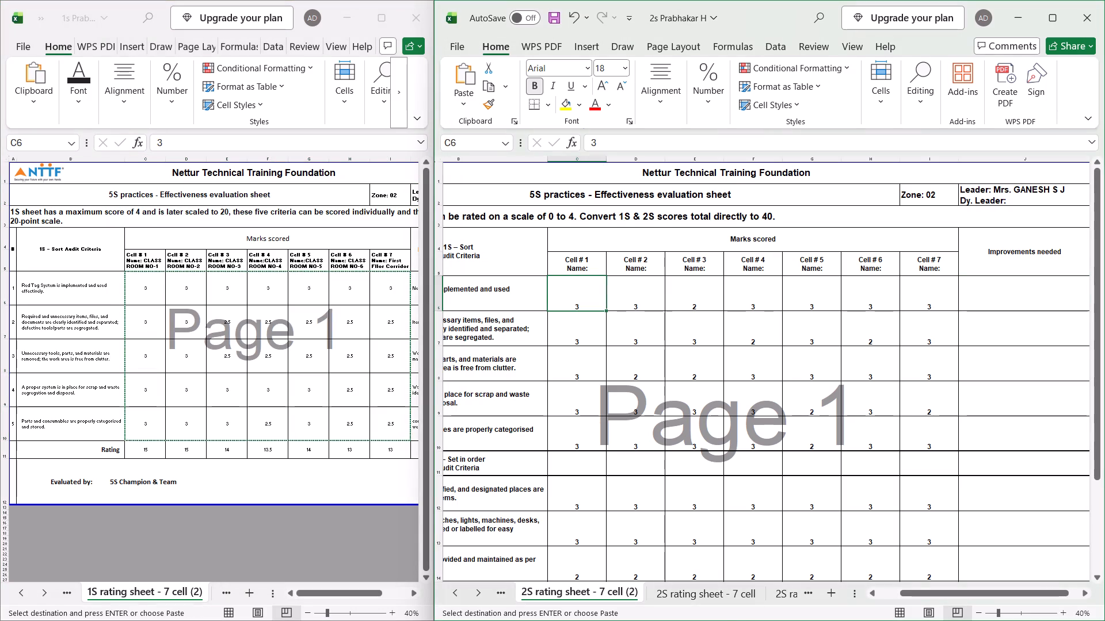
pyautogui.moveTo(614, 316); pyautogui.dragTo(915, 444)
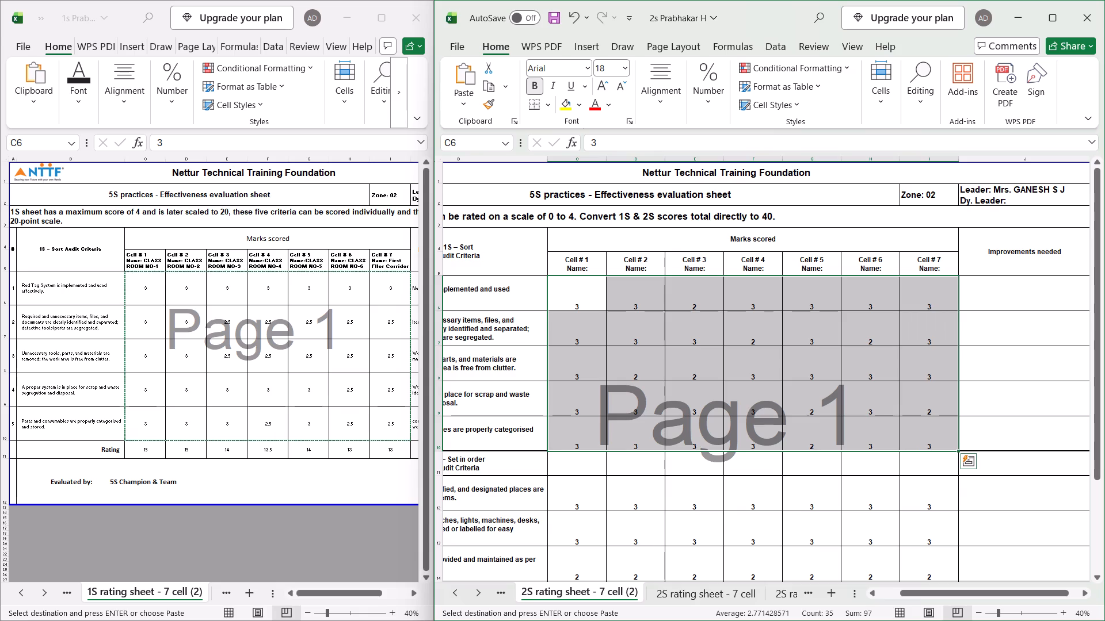
pyautogui.hotkey('ctrl', 'v')
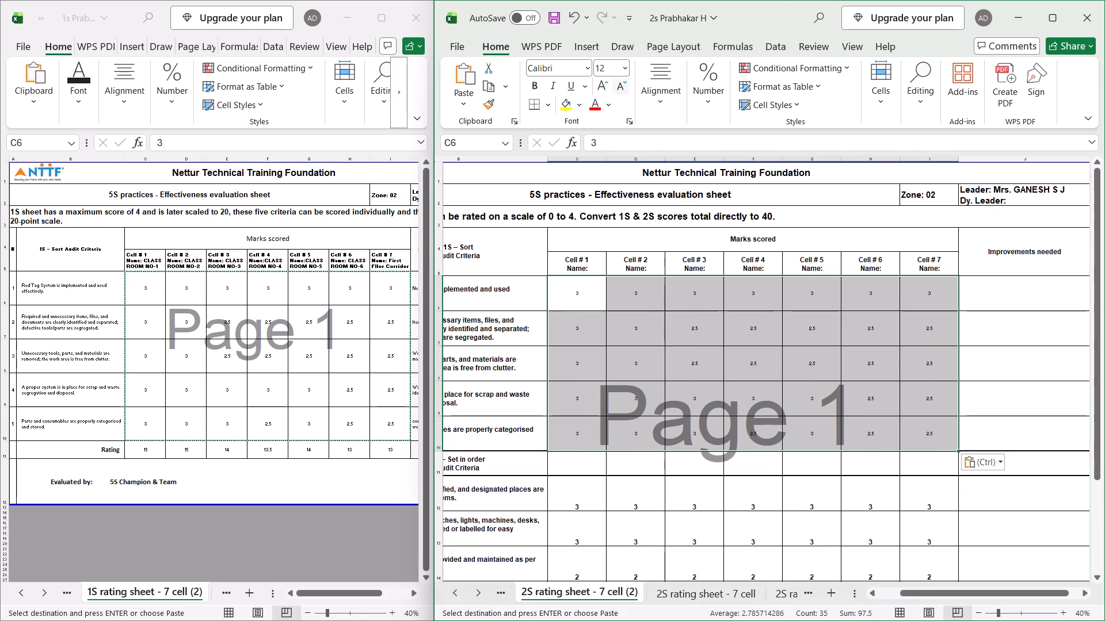
# Set the font size of the pasted 1S marks on the 2S 7 cell (2) sheet to 14.
pyautogui.click(610, 67)
pyautogui.click(610, 67)
pyautogui.press('BackSpace')
pyautogui.press('4')
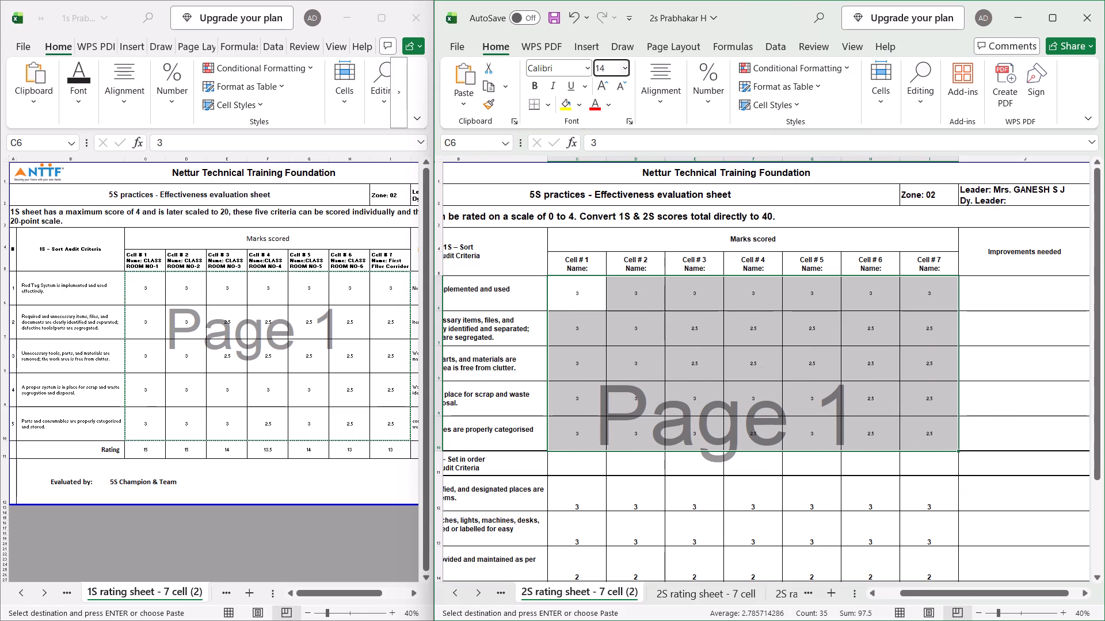
pyautogui.press('Return')
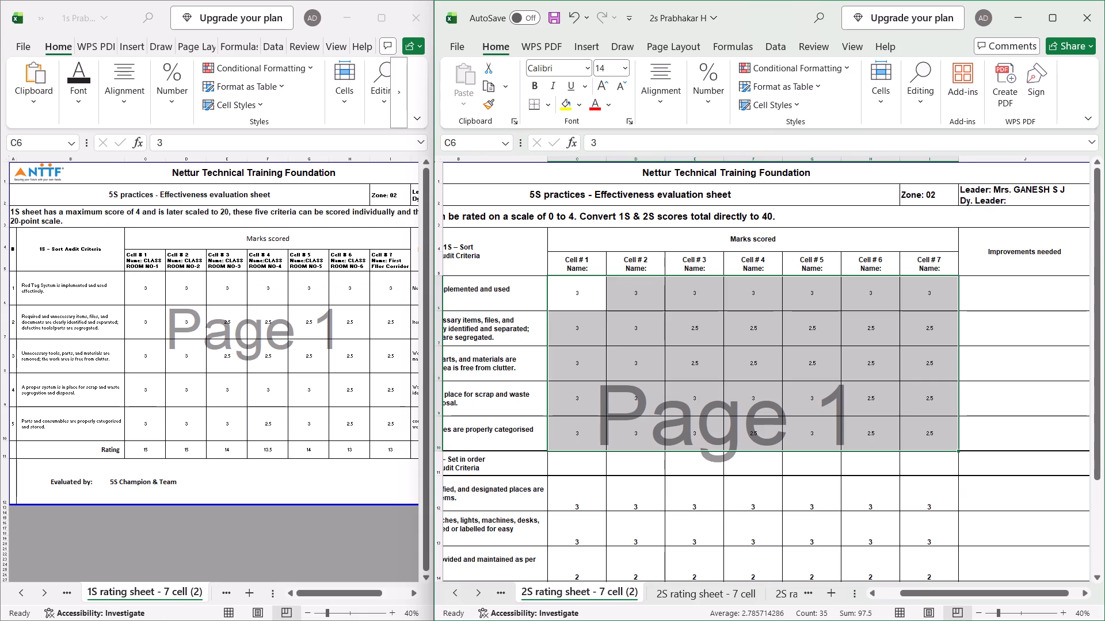
# Change the font of the pasted 1S marks for Cell 1 to Cell 7 on the 2S 7 cell (2) sheet to Arial.
pyautogui.click(669, 288)
pyautogui.moveTo(571, 285); pyautogui.dragTo(915, 420)
pyautogui.moveTo(571, 498); pyautogui.dragTo(688, 561)
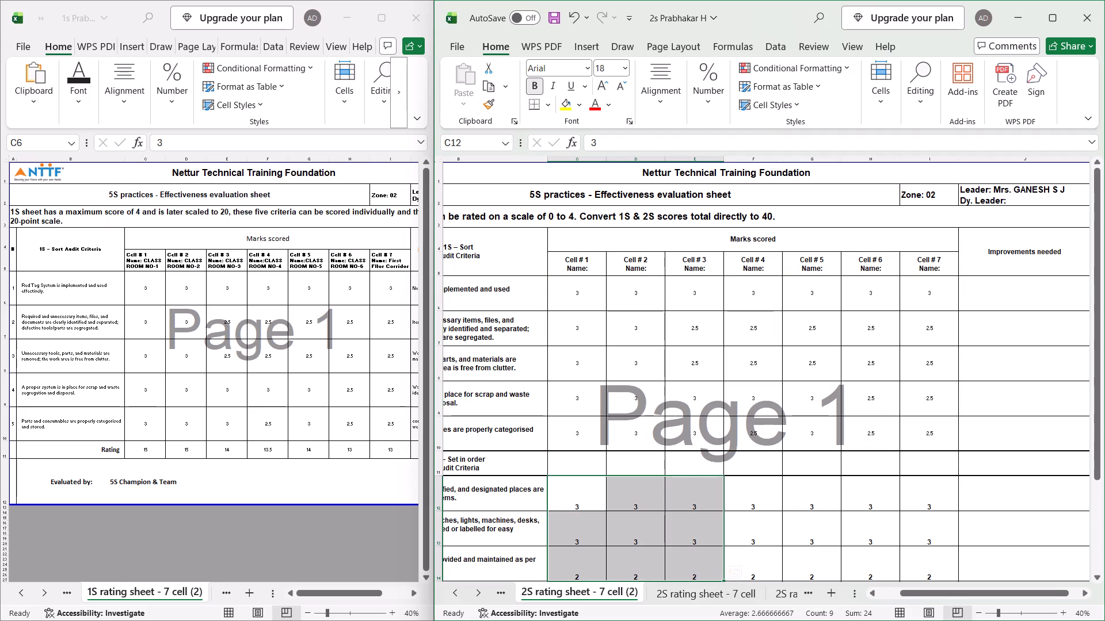
pyautogui.moveTo(566, 297); pyautogui.dragTo(955, 420)
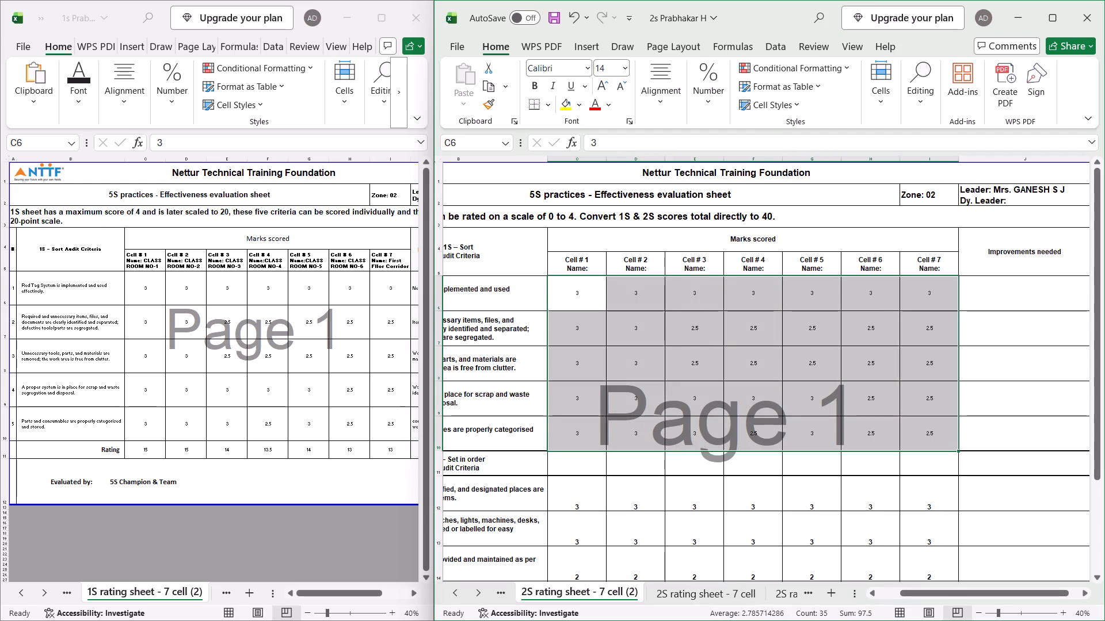
pyautogui.click(559, 70)
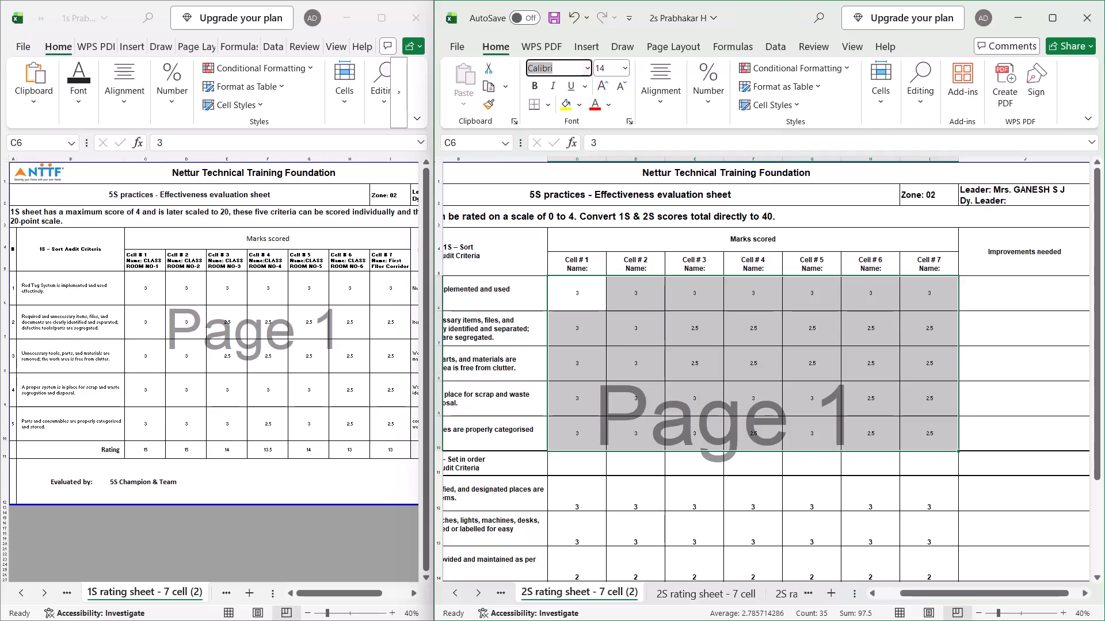
pyautogui.press('a')
pyautogui.write('ra')
pyautogui.press('i')
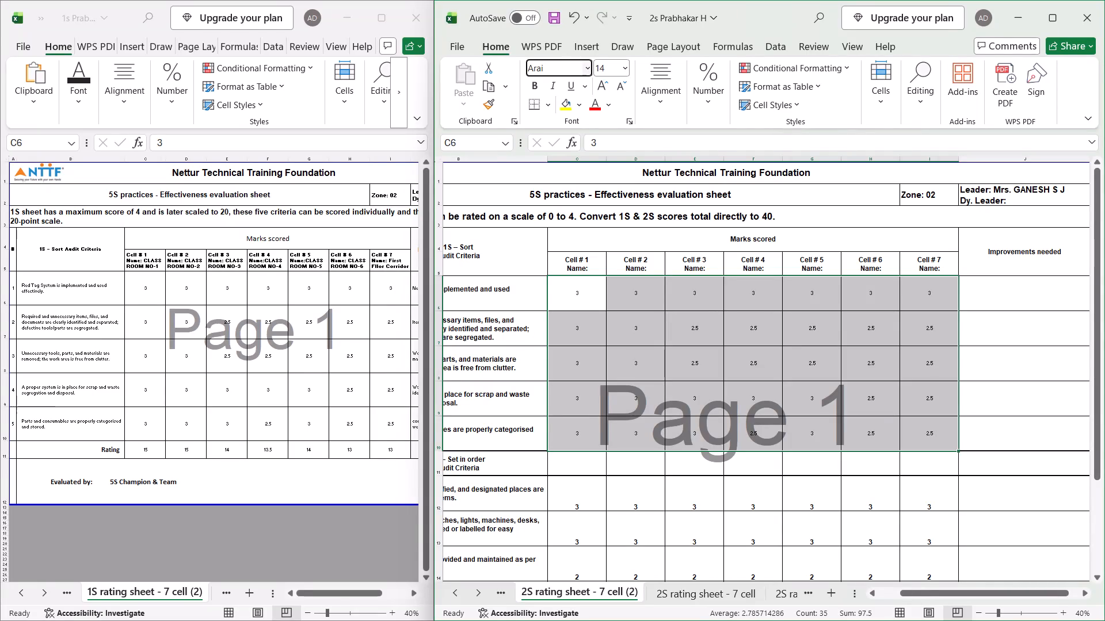
pyautogui.press('BackSpace')
pyautogui.press('BackSpace')
pyautogui.press('BackSpace')
pyautogui.press('r')
pyautogui.write('ial')
pyautogui.press('Return')
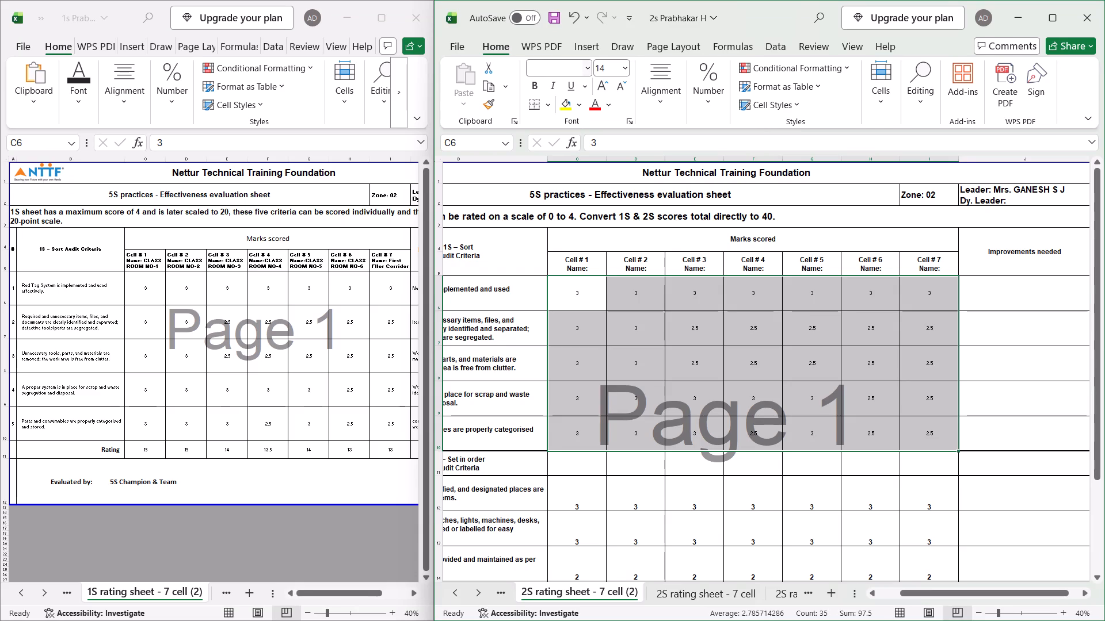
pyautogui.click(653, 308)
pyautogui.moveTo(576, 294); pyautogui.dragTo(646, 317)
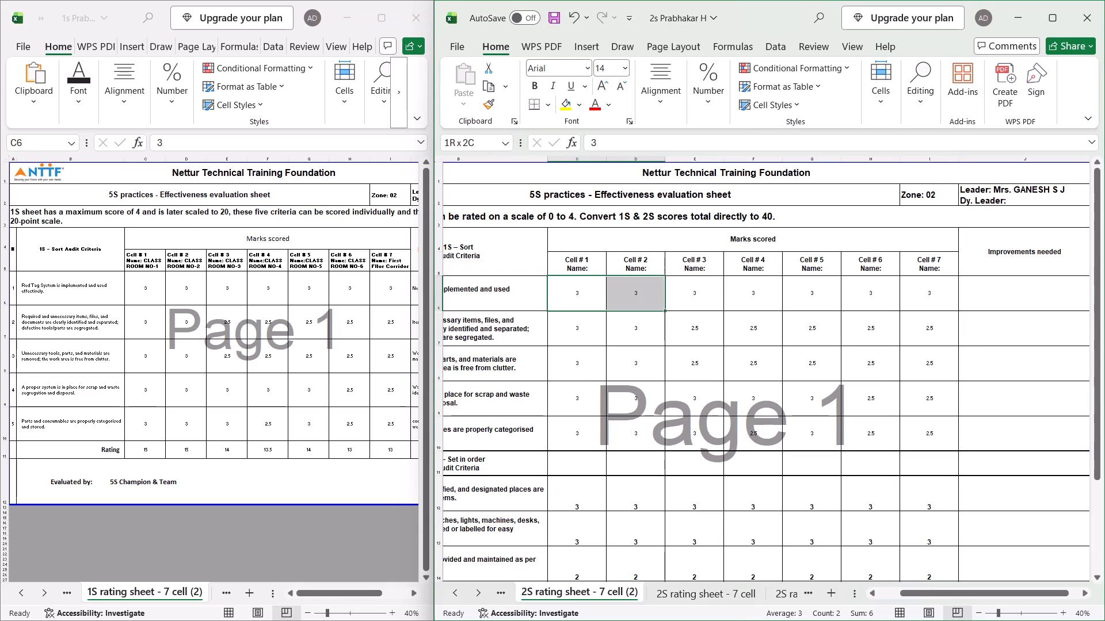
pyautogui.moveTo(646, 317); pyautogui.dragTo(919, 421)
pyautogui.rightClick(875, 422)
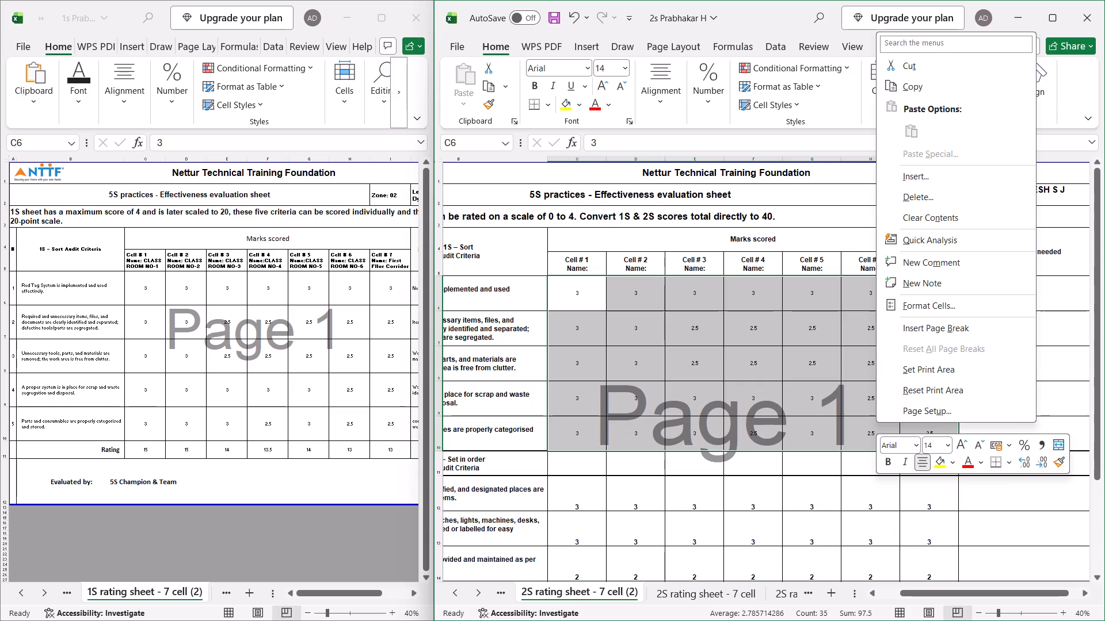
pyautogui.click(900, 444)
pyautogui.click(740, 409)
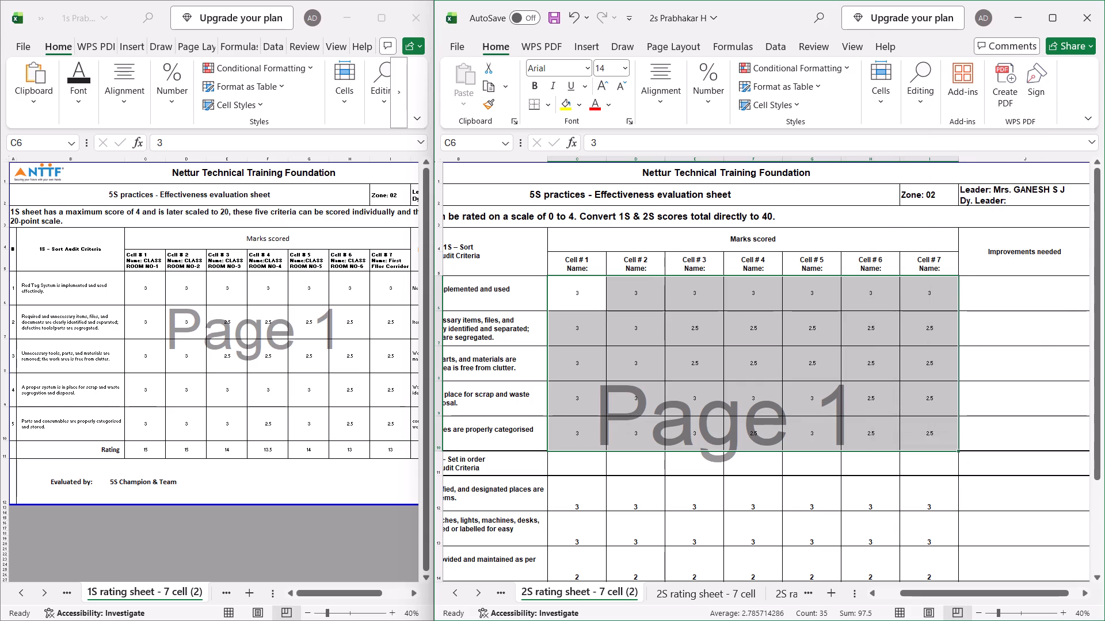
# Make the pasted 1S marks for Cell 1 to Cell 7 on the 2S 7 cell (2) sheet bold.
pyautogui.click(569, 296)
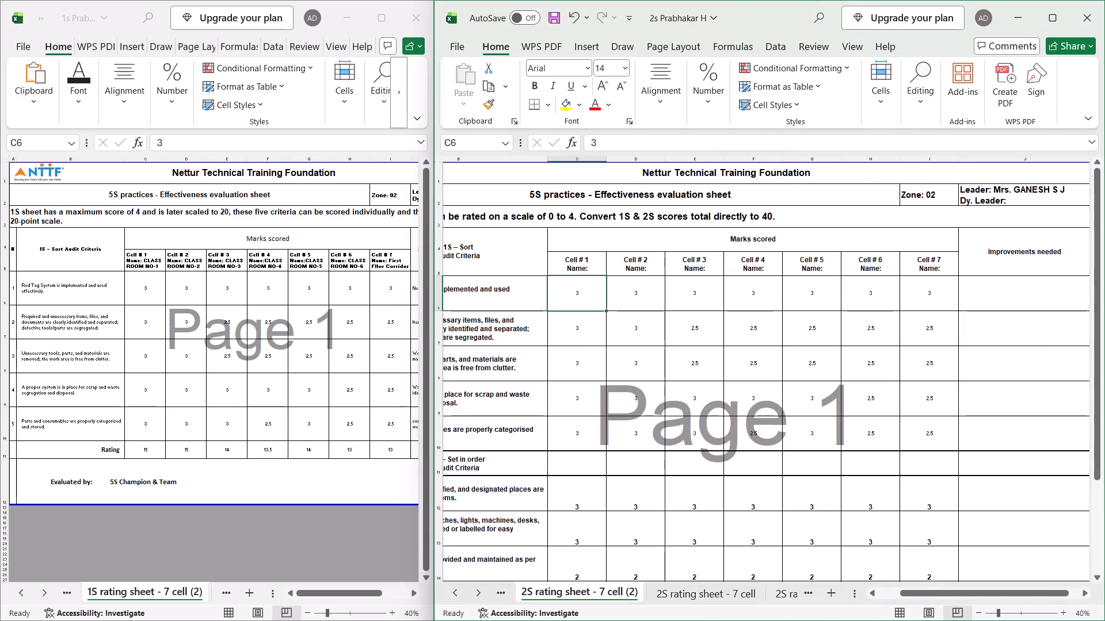
pyautogui.moveTo(569, 296); pyautogui.dragTo(930, 420)
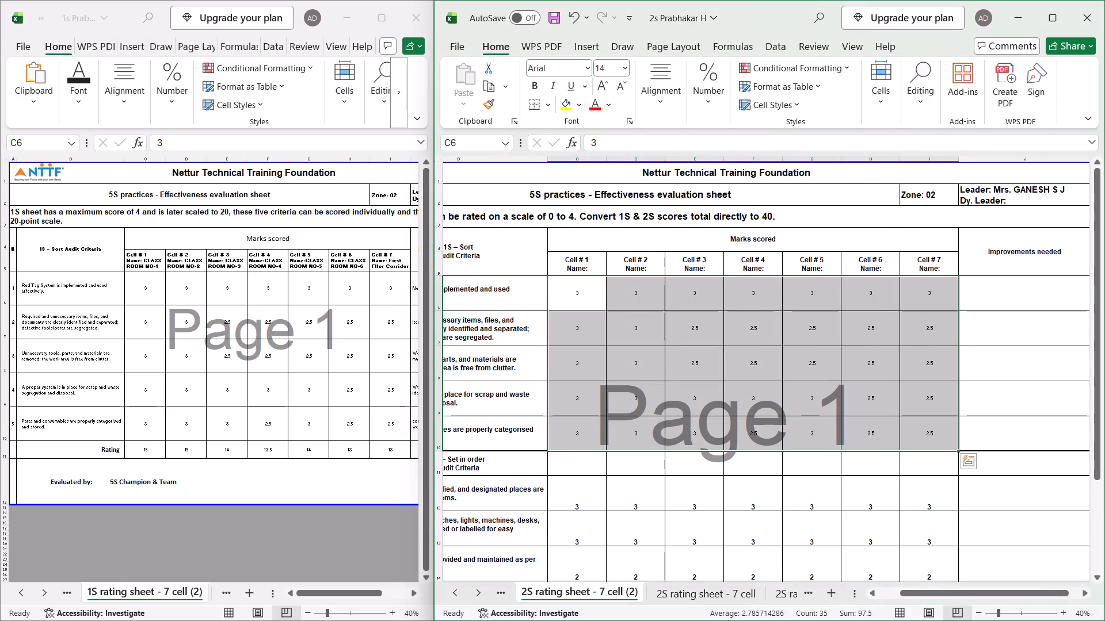
pyautogui.click(539, 91)
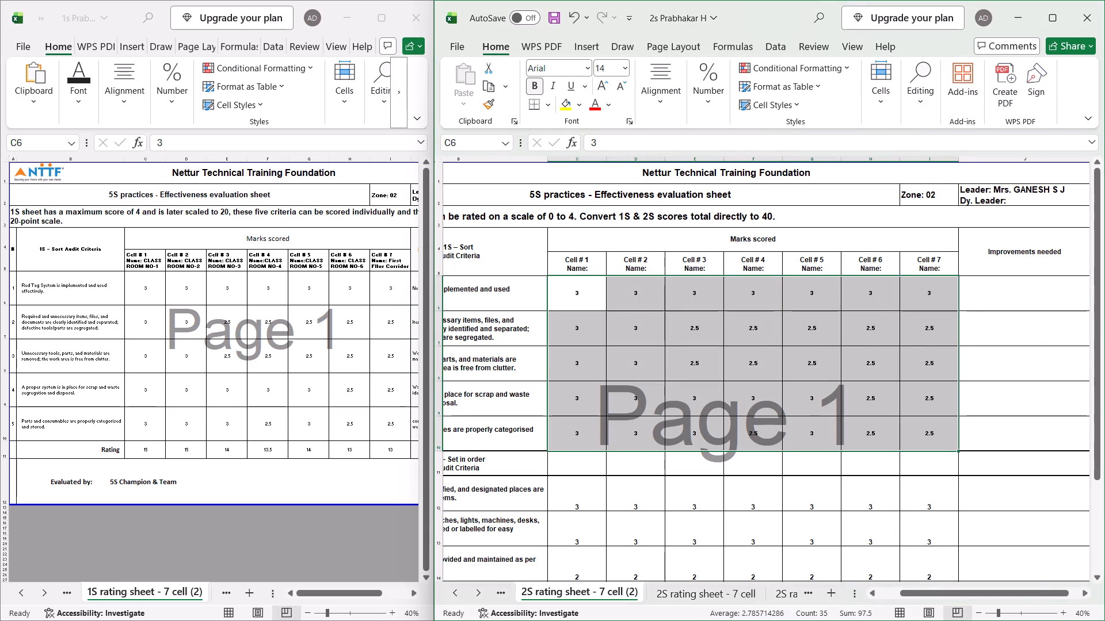
pyautogui.click(825, 508)
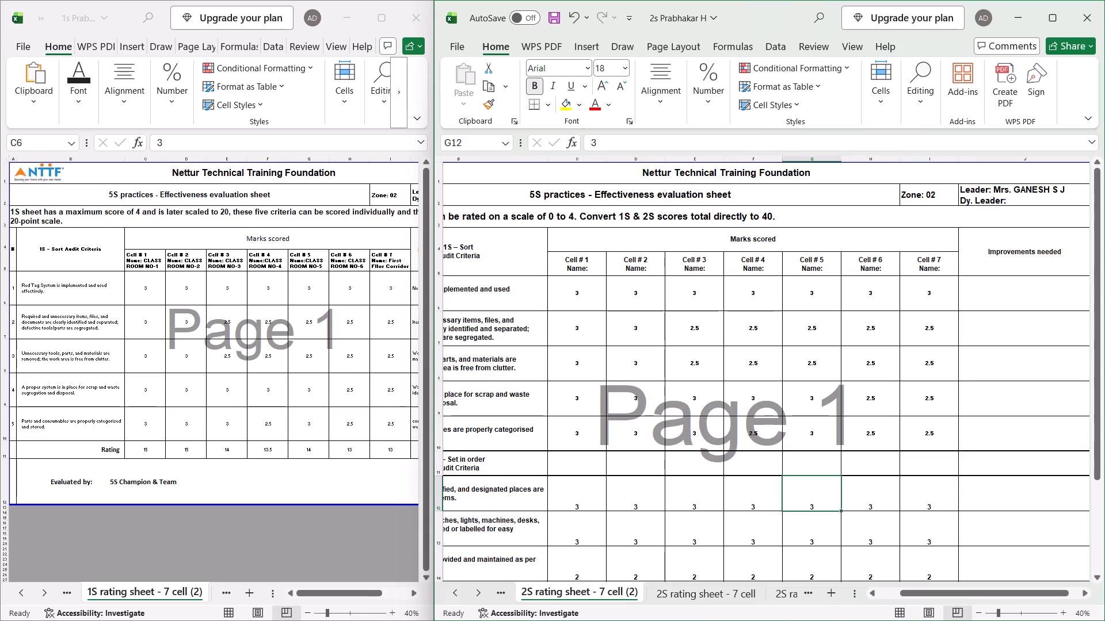
# Check which marks the Cell 1 Rating formula adds up on the 2S 7 cell (2) sheet.
pyautogui.scroll(-2, 825, 508)
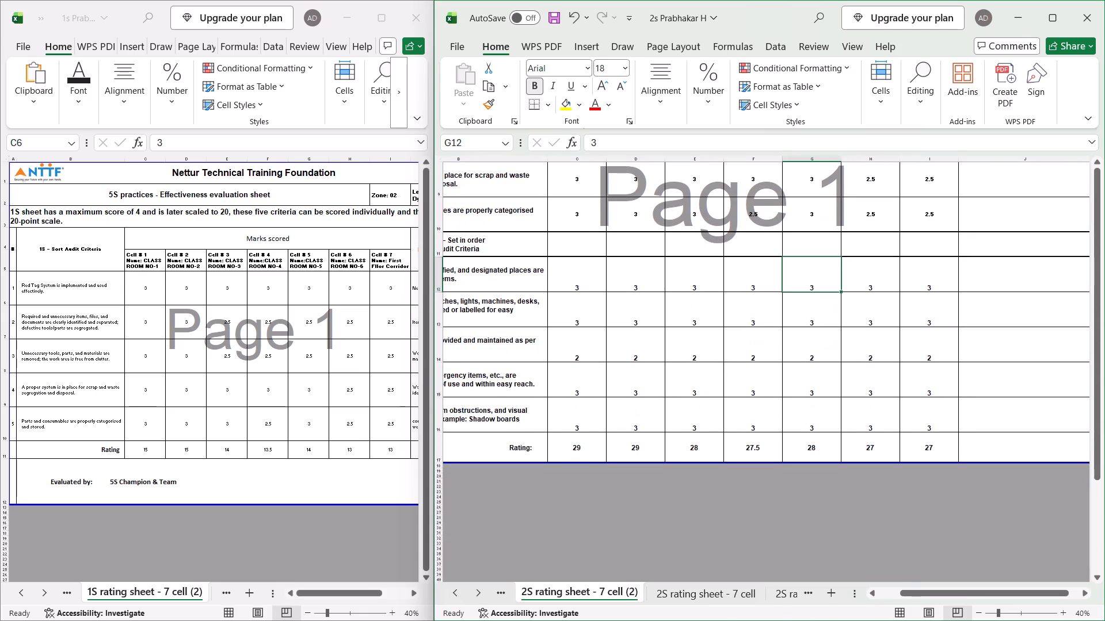
pyautogui.scroll(-2, 825, 508)
pyautogui.doubleClick(588, 543)
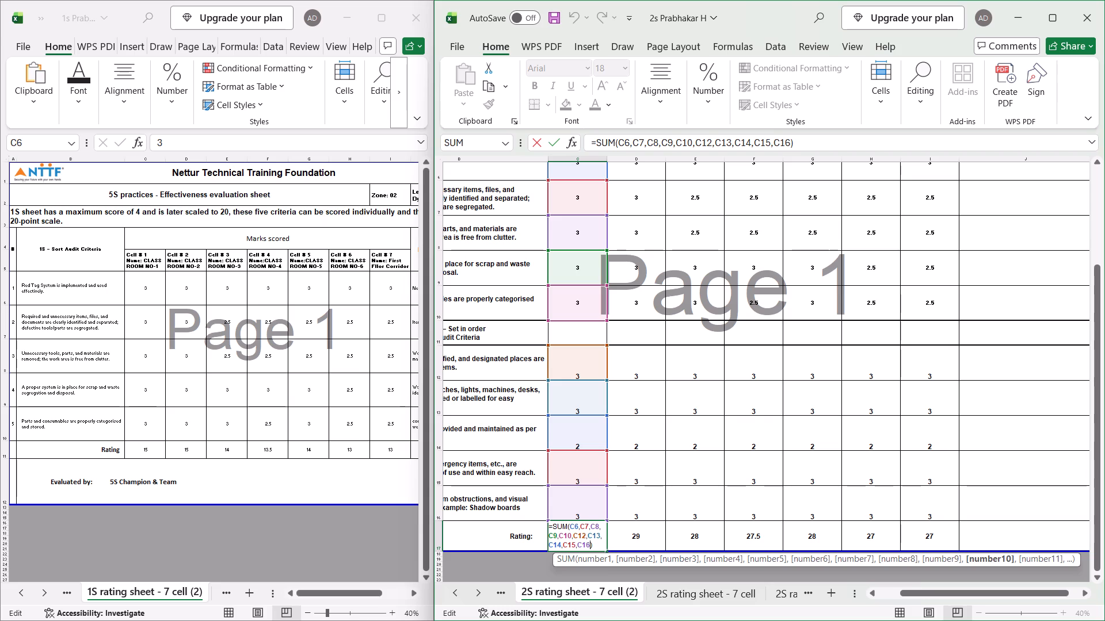
pyautogui.click(803, 143)
pyautogui.press('Return')
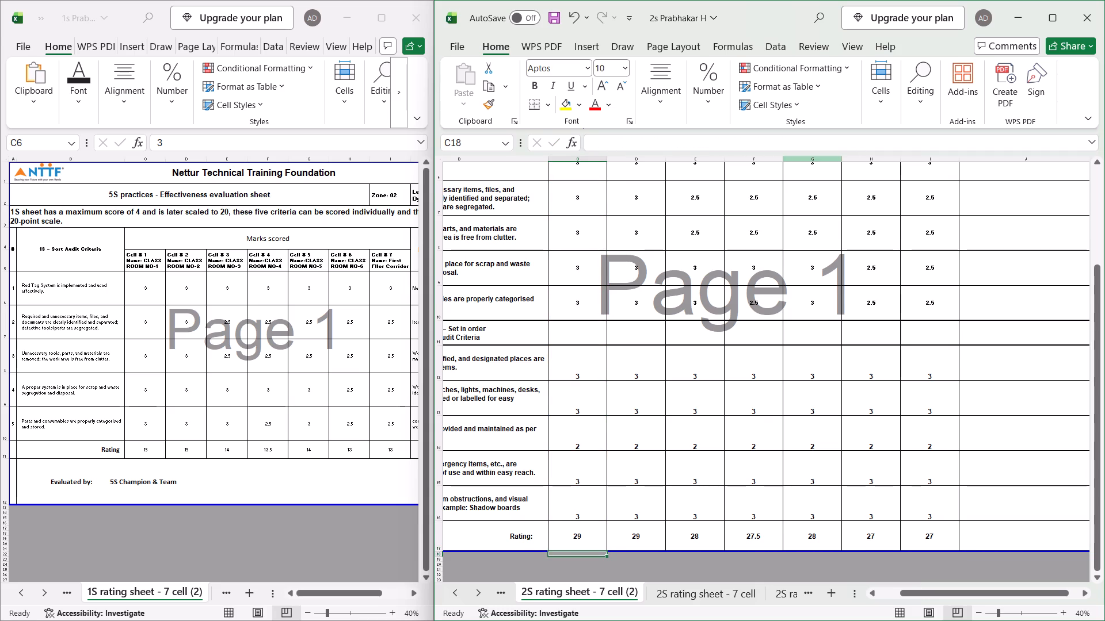
# Set the font size of the pasted 1S marks for Cell 1 to Cell 7 on the 2S 7 cell (2) sheet to 18.
pyautogui.scroll(2, 940, 453)
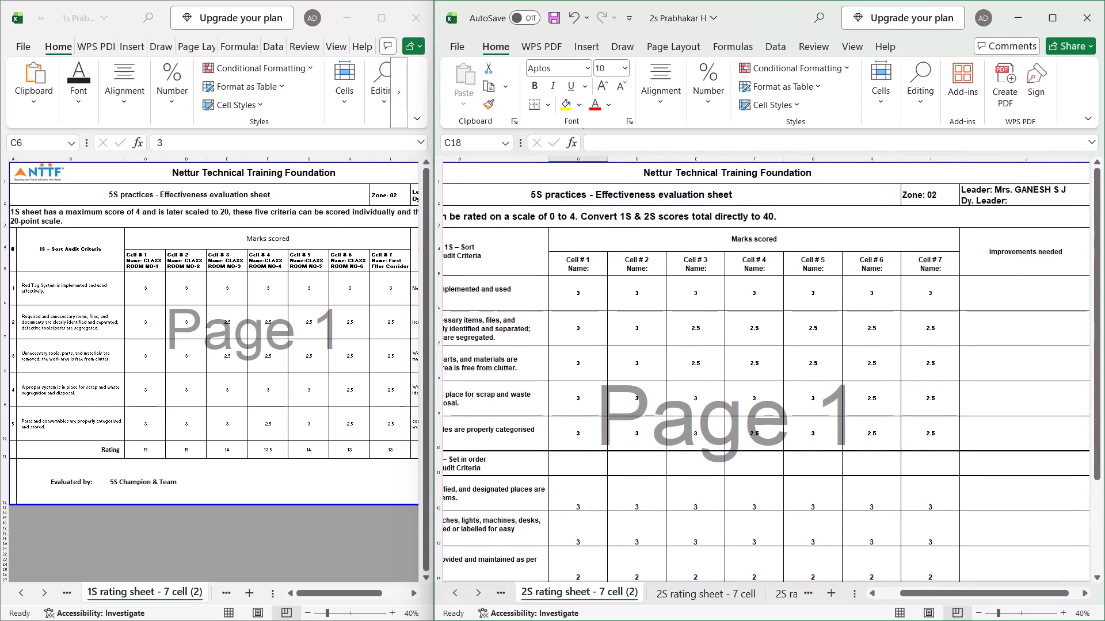
pyautogui.doubleClick(562, 293)
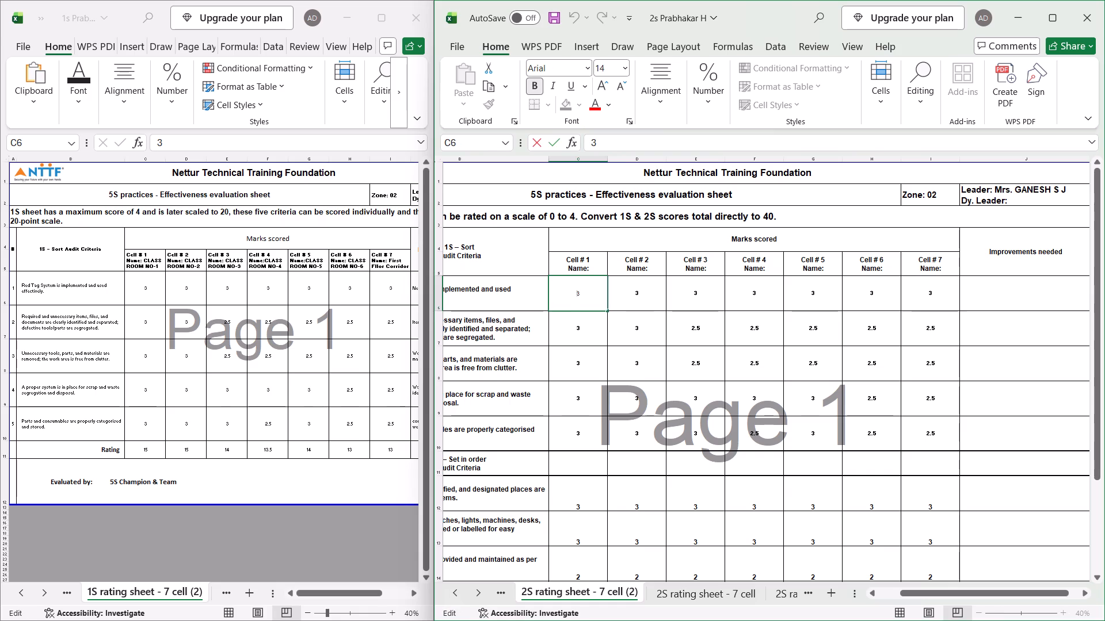
pyautogui.click(565, 499)
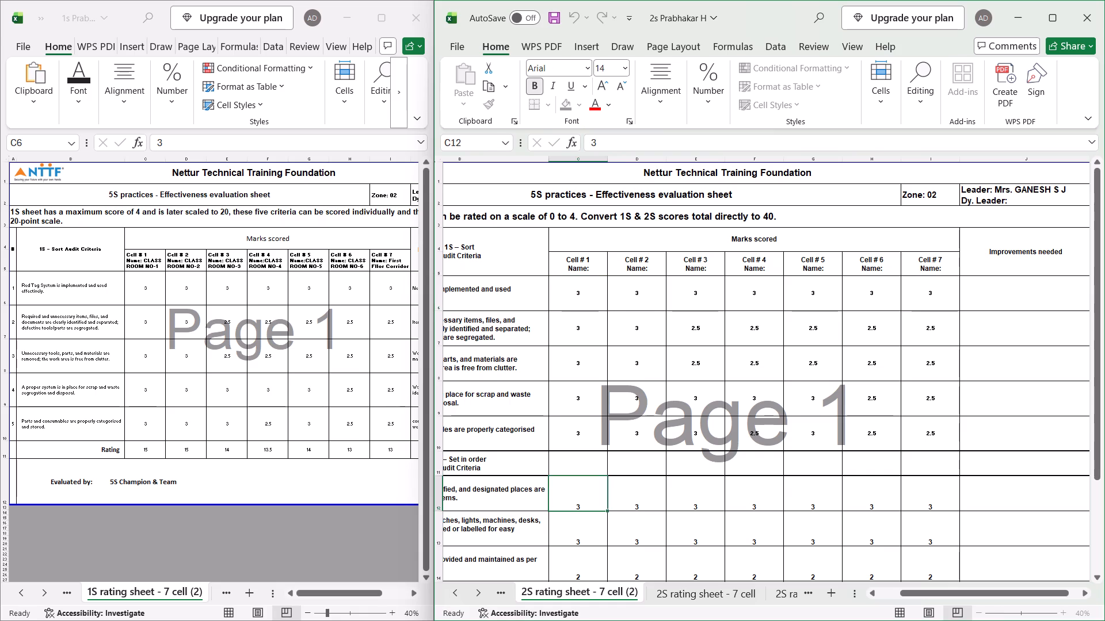
pyautogui.moveTo(562, 288); pyautogui.dragTo(926, 430)
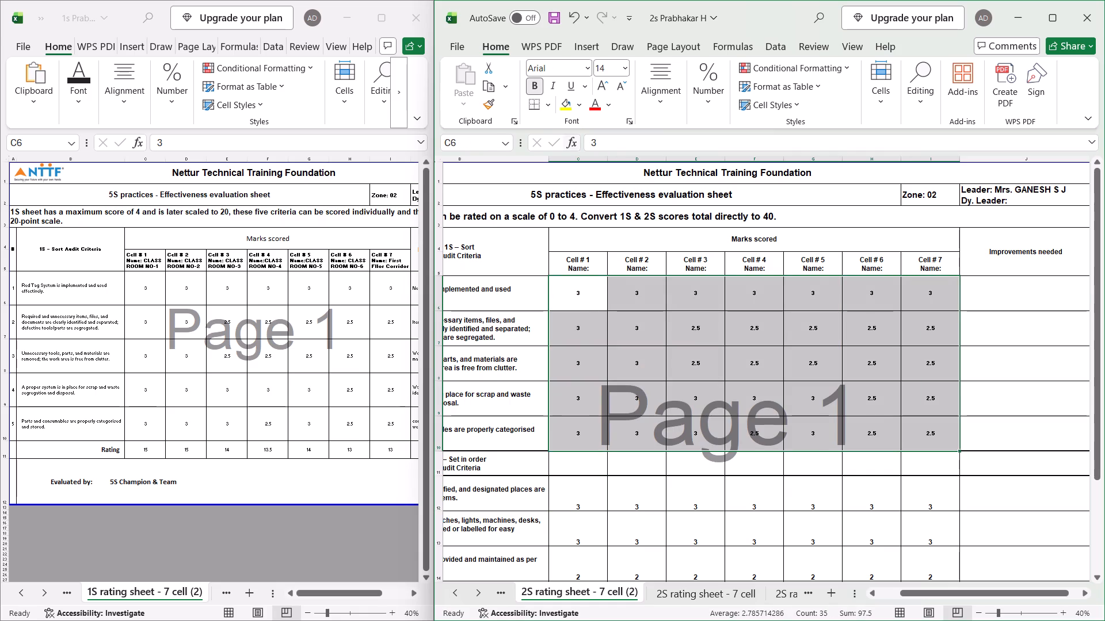
pyautogui.click(610, 70)
pyautogui.write('18')
pyautogui.press('Return')
pyautogui.press('Return')
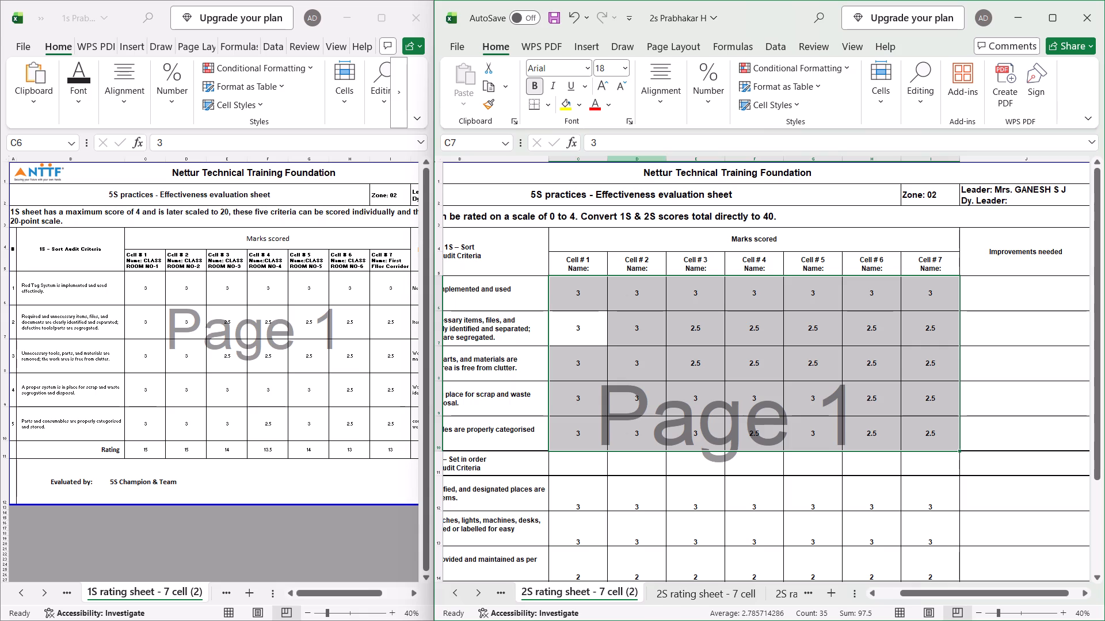
pyautogui.click(648, 356)
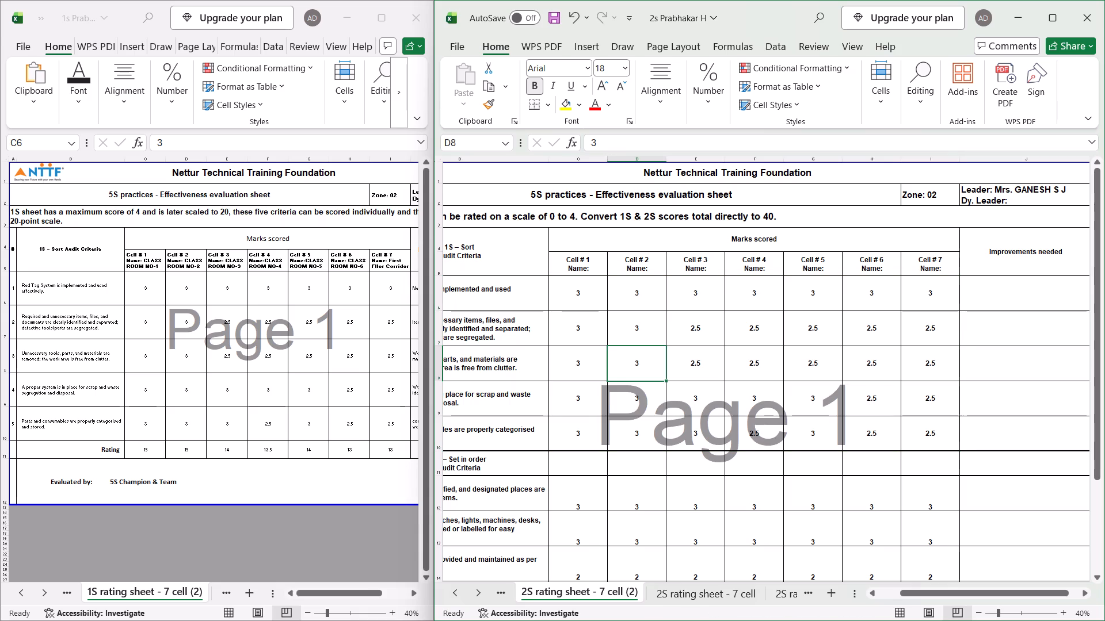
# Open the 2S rating sheet - 7 cell sheet in the 2S workbook.
pyautogui.scroll(-1, 611, 335)
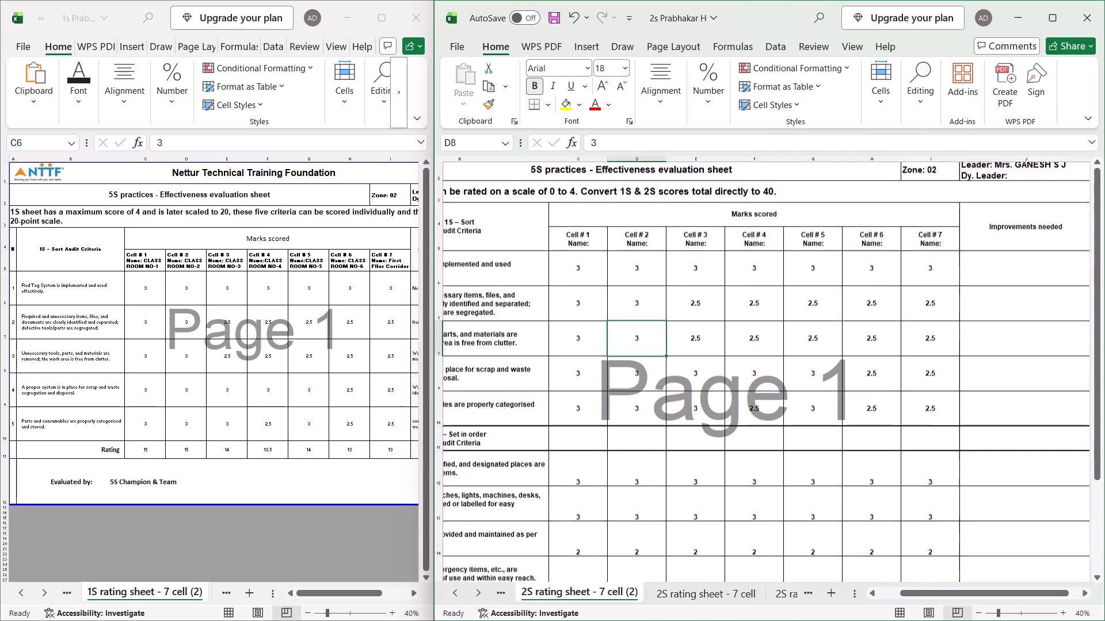
pyautogui.scroll(-1, 611, 335)
pyautogui.click(455, 588)
pyautogui.click(455, 588)
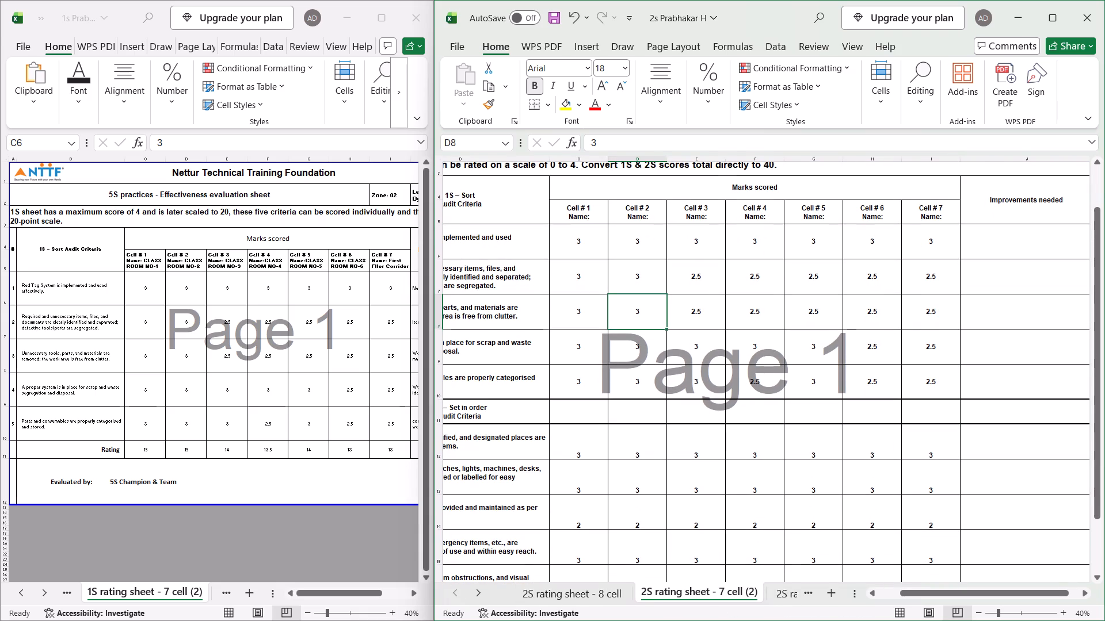
pyautogui.click(478, 594)
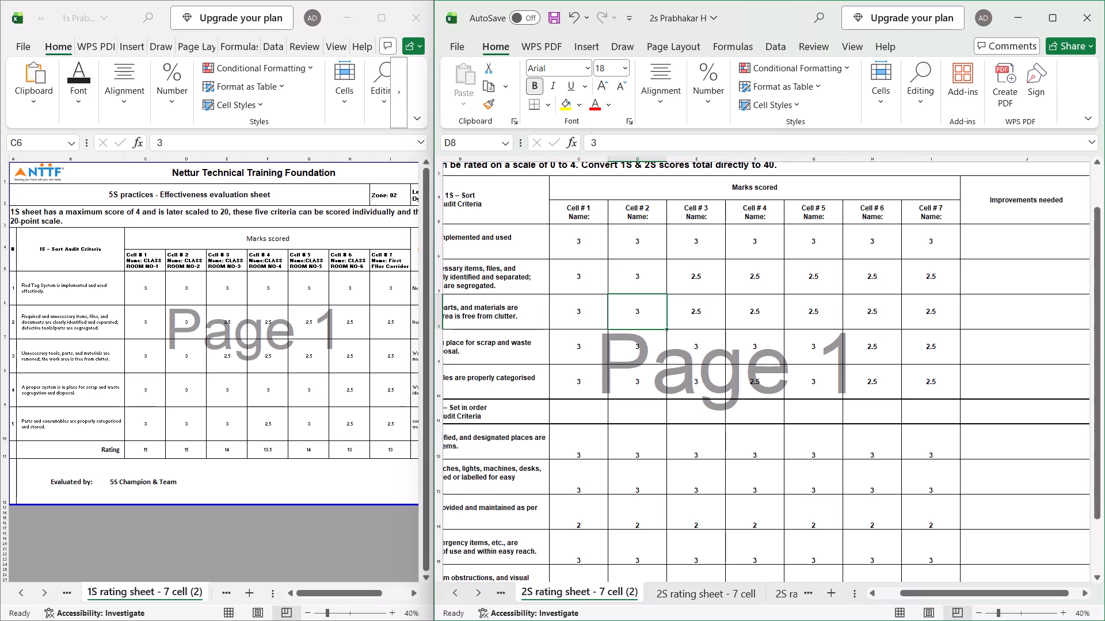
pyautogui.click(692, 583)
pyautogui.hscroll(3, 639, 430)
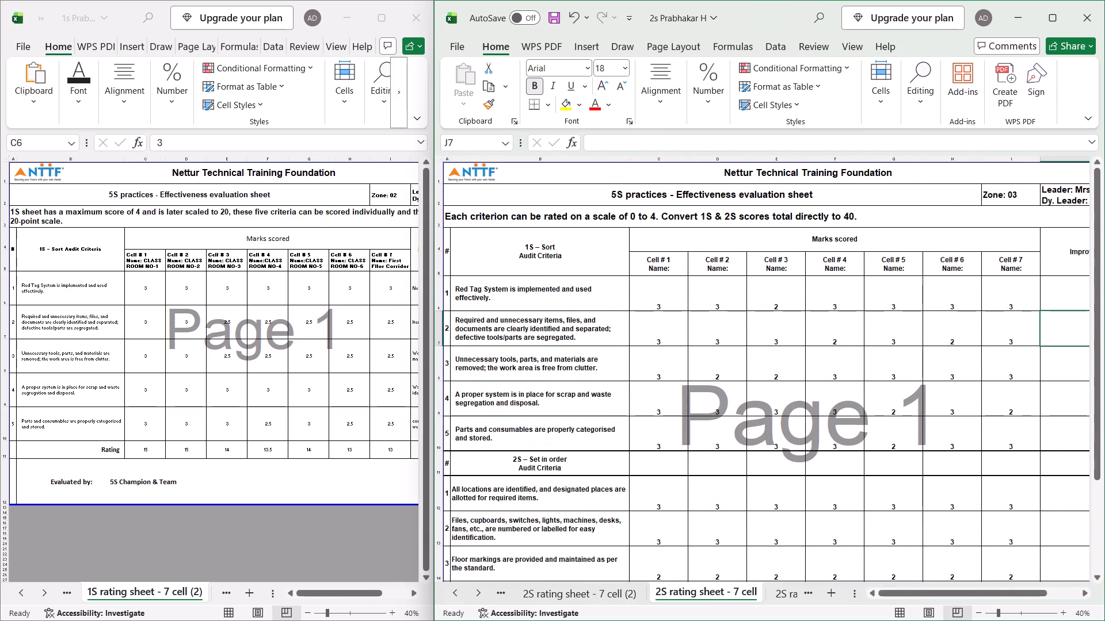
# Open the 1S rating sheet - 7 cell sheet in the 1S workbook.
pyautogui.click(51, 594)
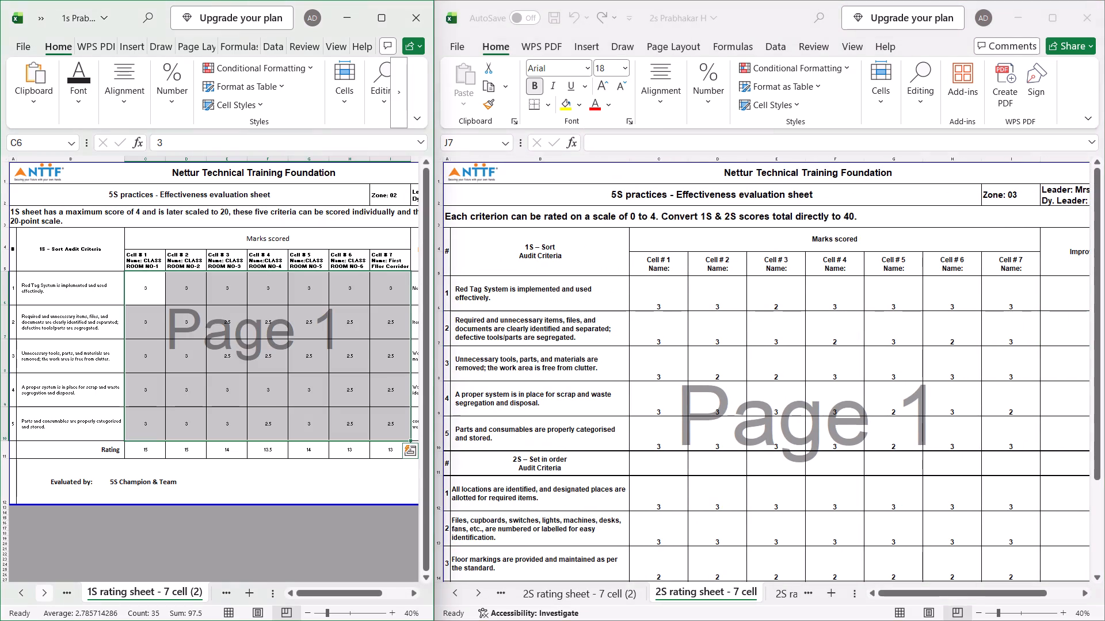
pyautogui.click(51, 594)
pyautogui.click(105, 593)
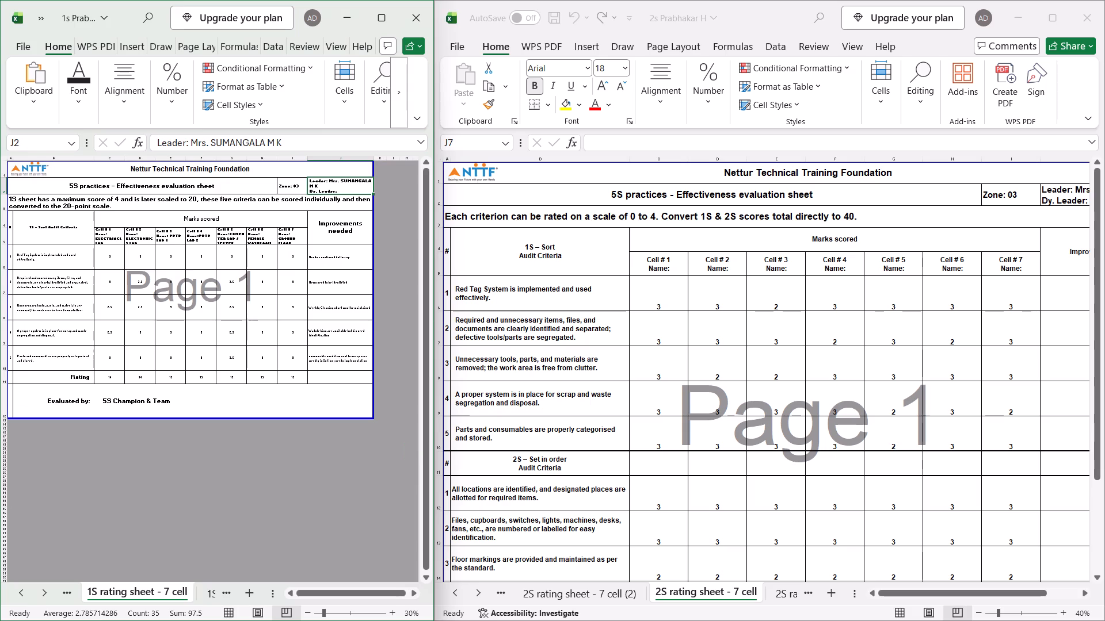
# Copy the 1S marks for Cell 1 to Cell 7 and paste them over the 1S marks on the 2S rating sheet - 7 cell sheet.
pyautogui.hscroll(-1, 220, 401)
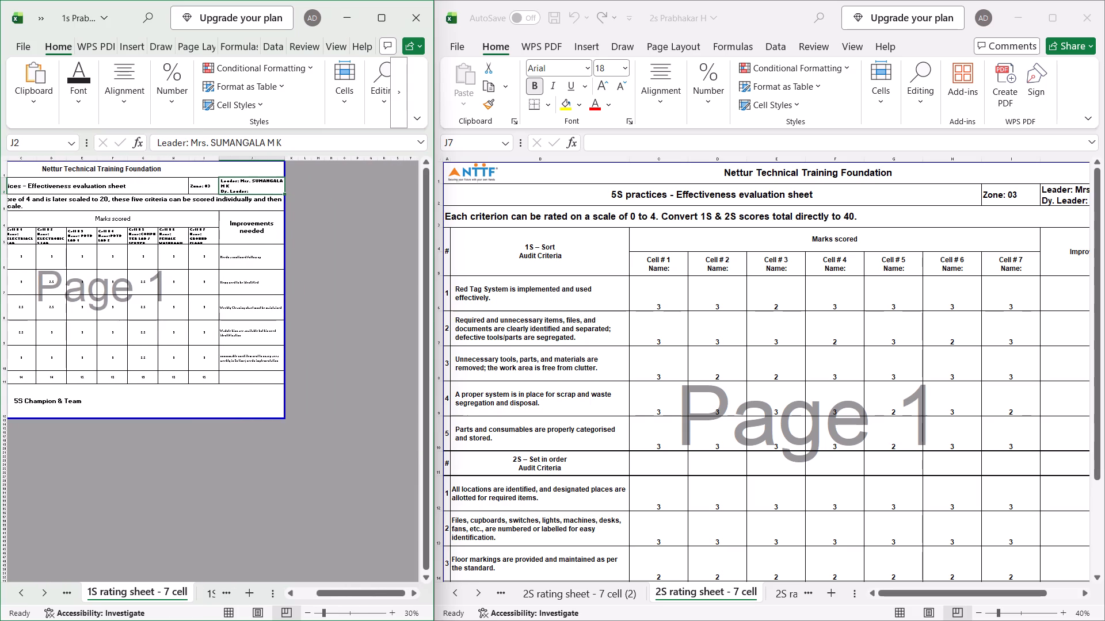
pyautogui.click(279, 262)
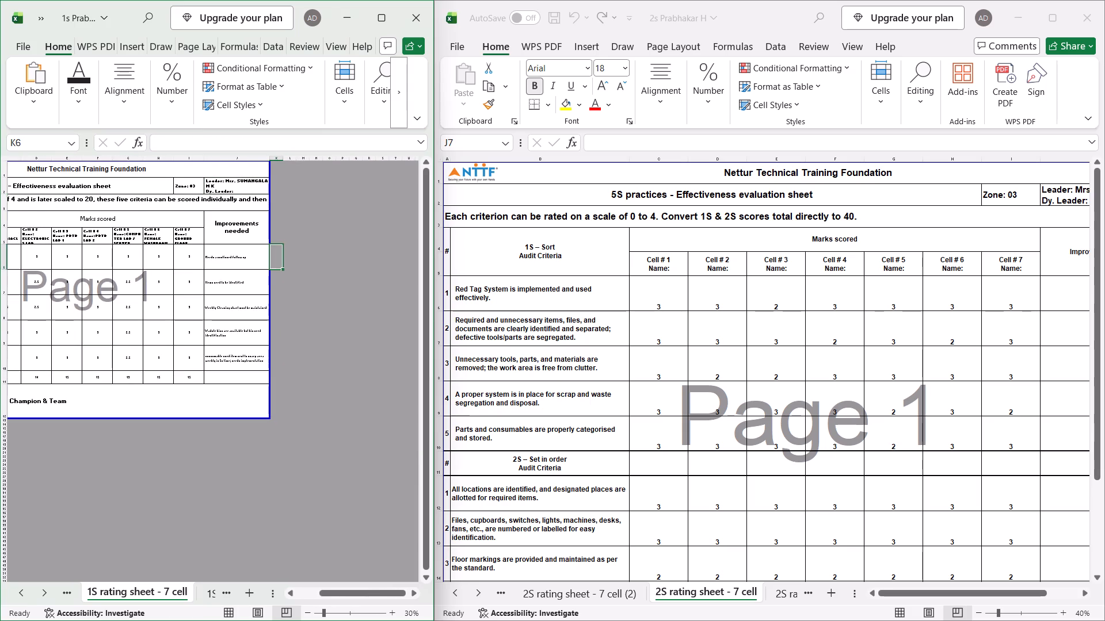
pyautogui.scroll(4, 243, 256)
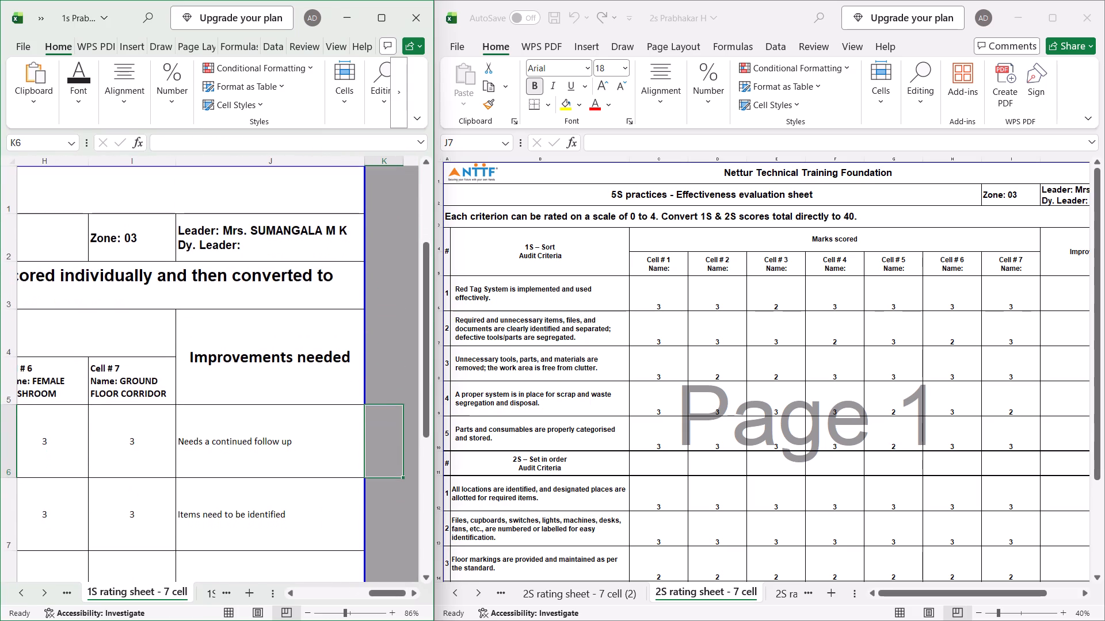
pyautogui.hscroll(-2, 651, 261)
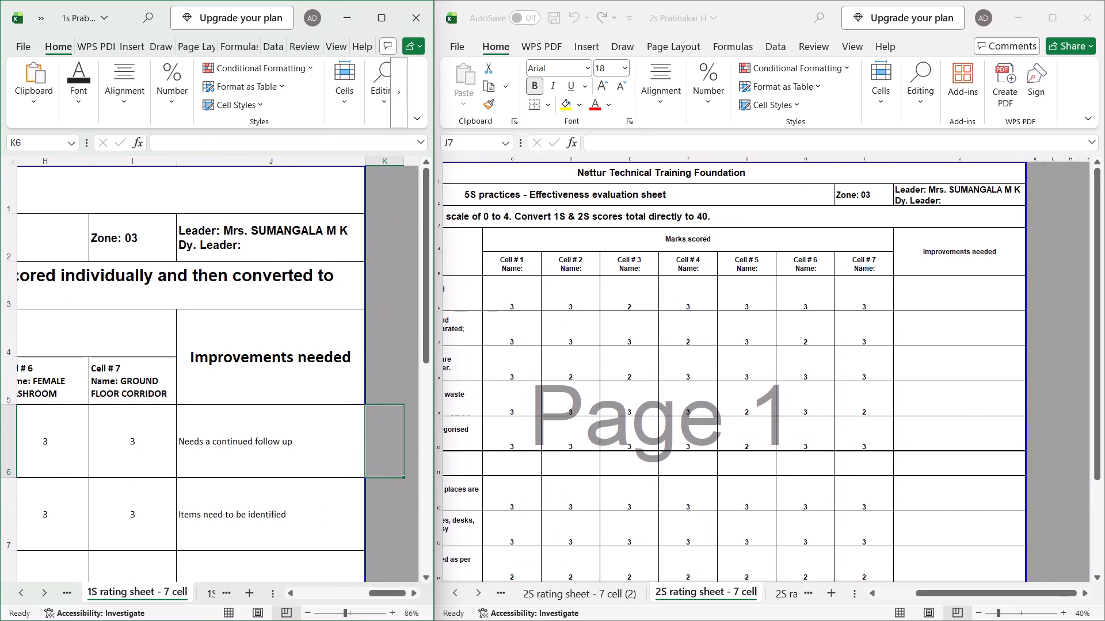
pyautogui.hscroll(2, 651, 261)
pyautogui.hscroll(3, 249, 378)
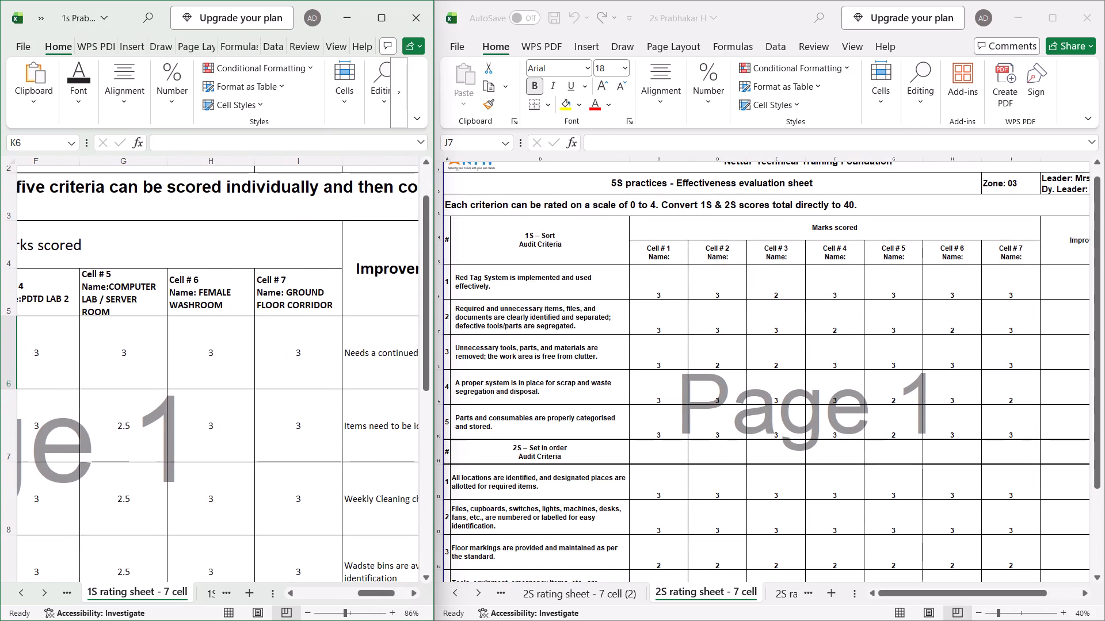
pyautogui.hscroll(2, 159, 393)
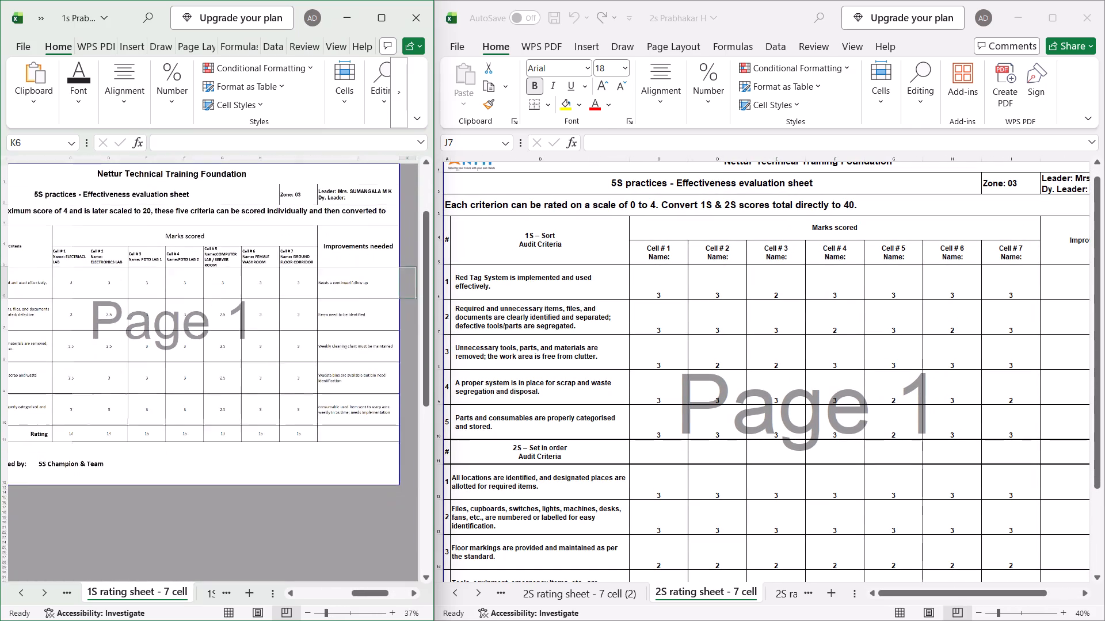
pyautogui.moveTo(123, 283); pyautogui.dragTo(315, 375)
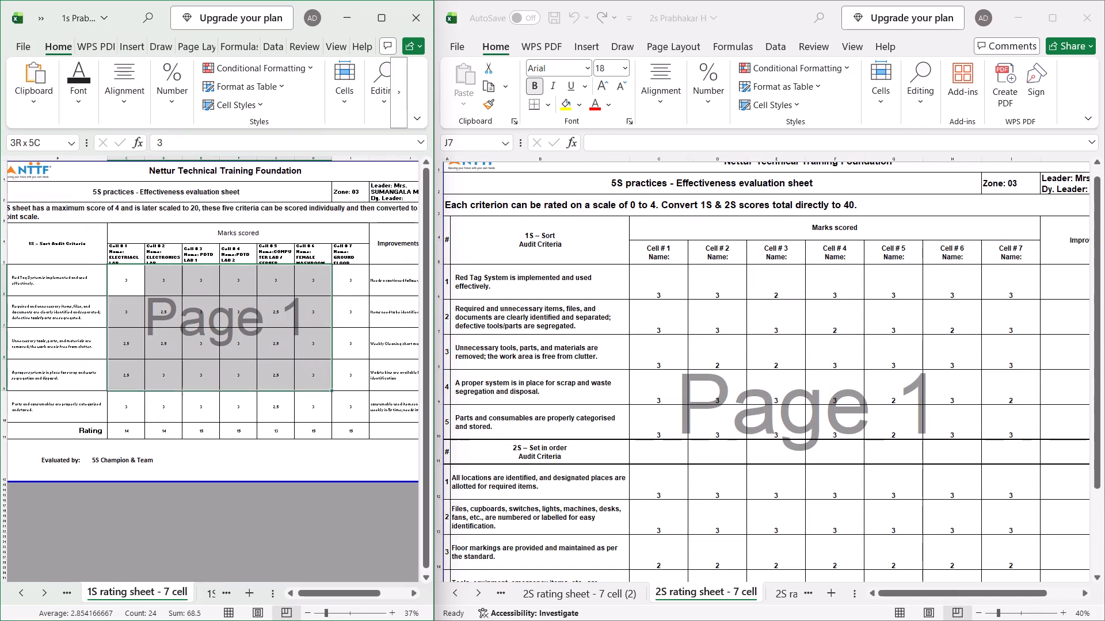
pyautogui.moveTo(315, 375); pyautogui.dragTo(356, 397)
pyautogui.hotkey('ctrl', 'c')
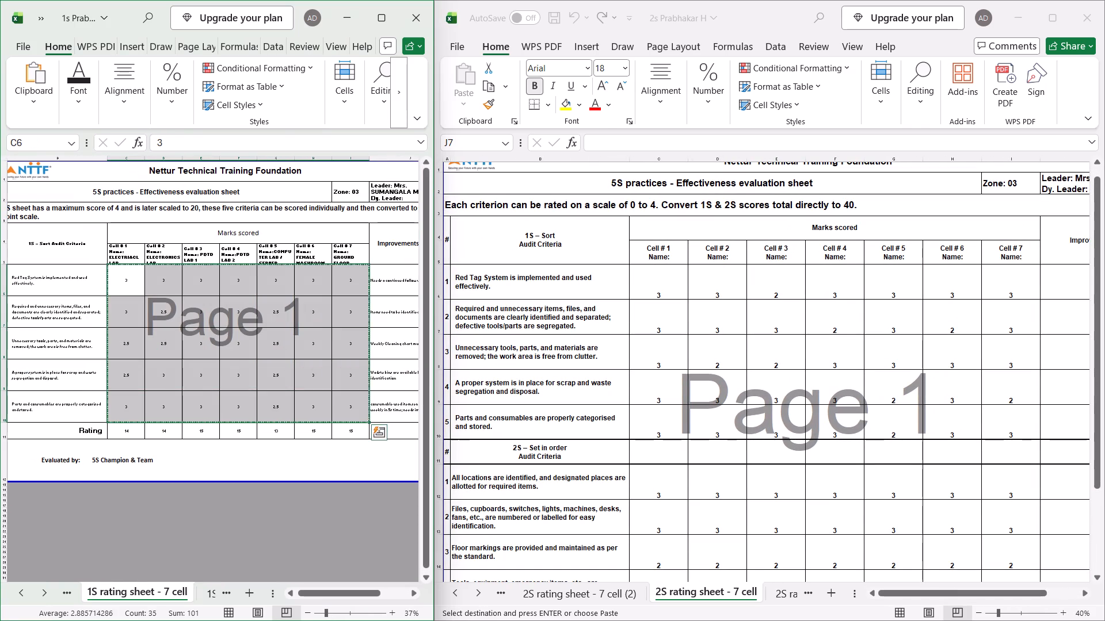
pyautogui.moveTo(660, 277); pyautogui.dragTo(722, 338)
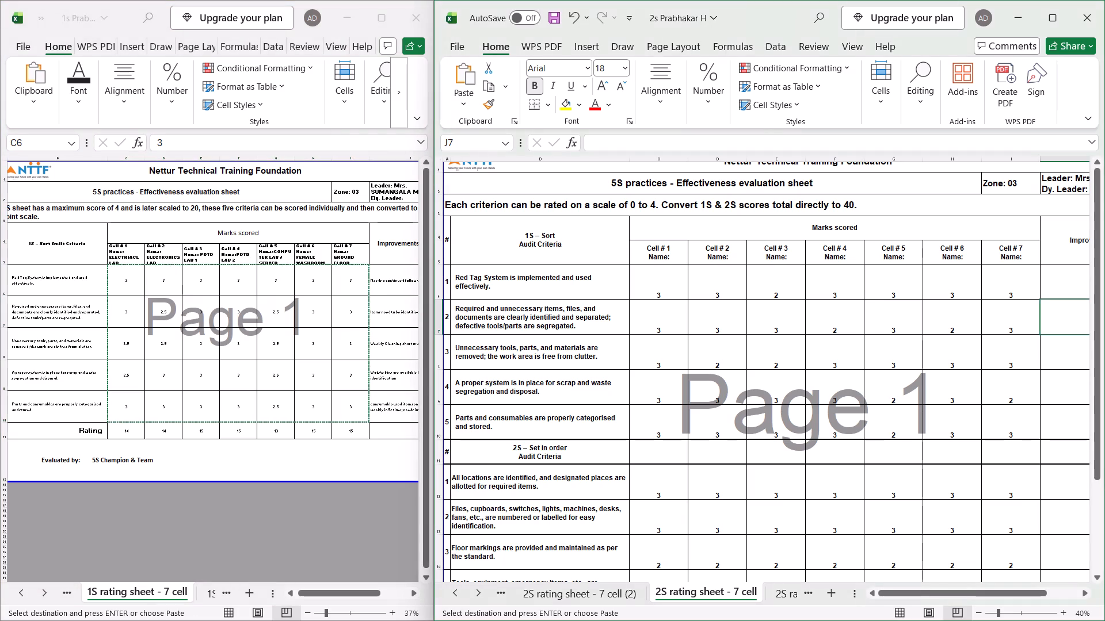
pyautogui.moveTo(722, 338); pyautogui.dragTo(654, 289)
pyautogui.moveTo(654, 289); pyautogui.dragTo(986, 415)
pyautogui.hotkey('ctrl', 'v')
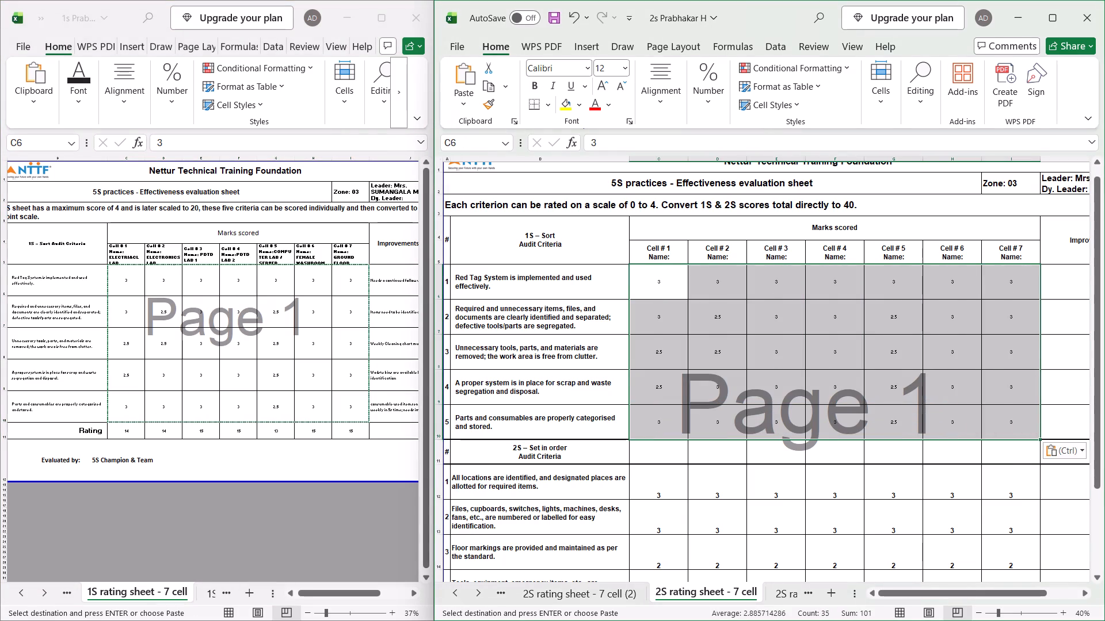
# Format the pasted 1S marks on the 2S rating sheet - 7 cell sheet as bold Arial 18.
pyautogui.click(568, 66)
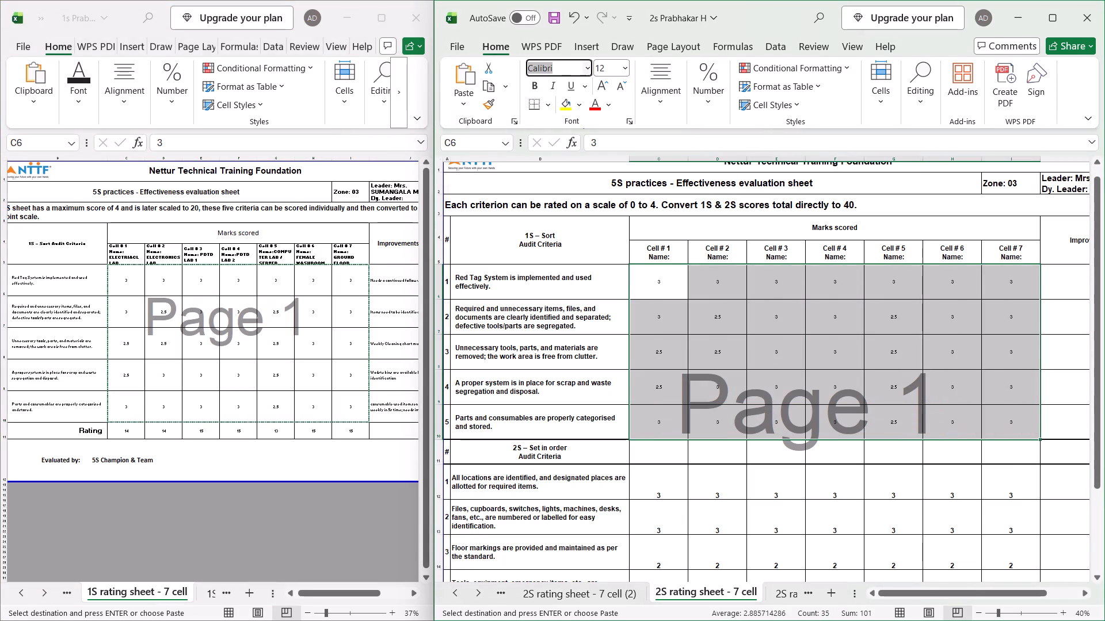
pyautogui.hotkey('shift', 'a')
pyautogui.write('rial')
pyautogui.press('Return')
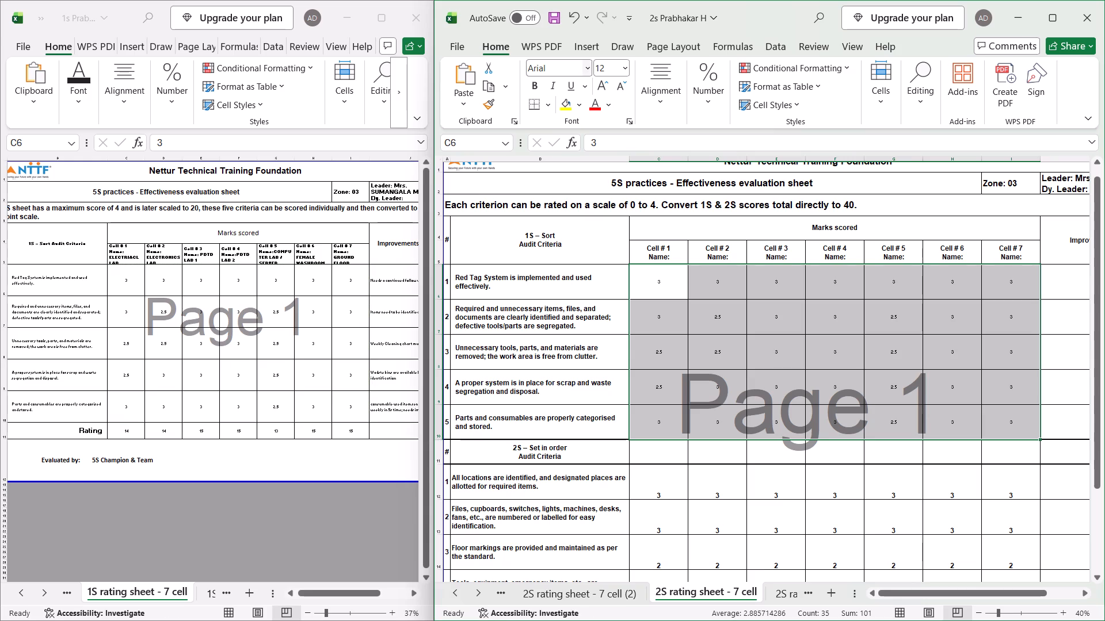
pyautogui.click(608, 66)
pyautogui.write('18')
pyautogui.press('Return')
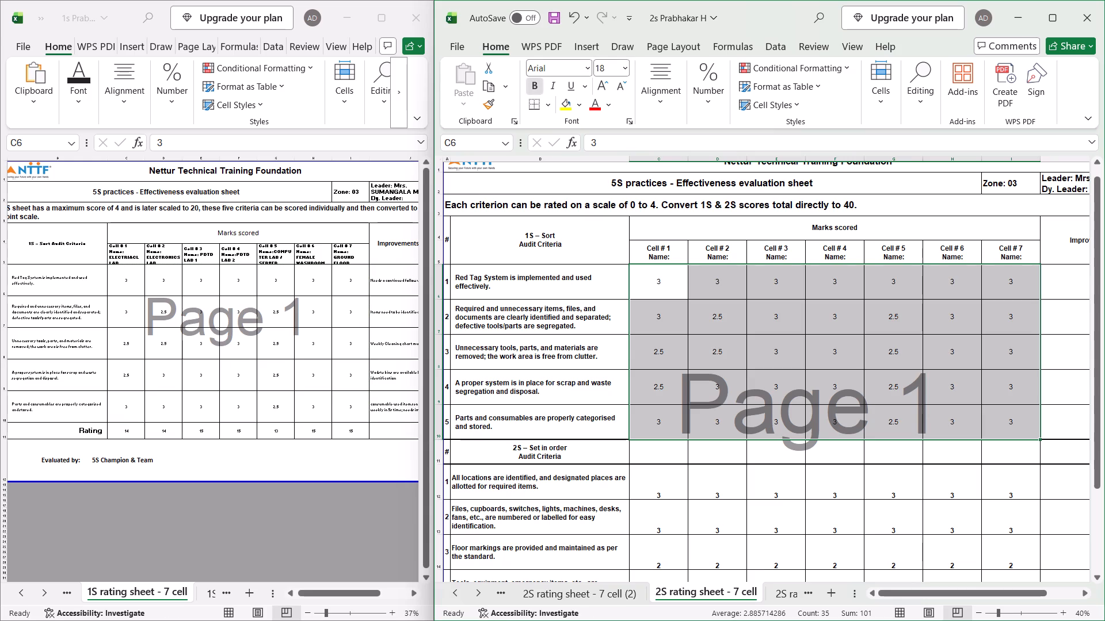
pyautogui.click(534, 86)
pyautogui.click(821, 524)
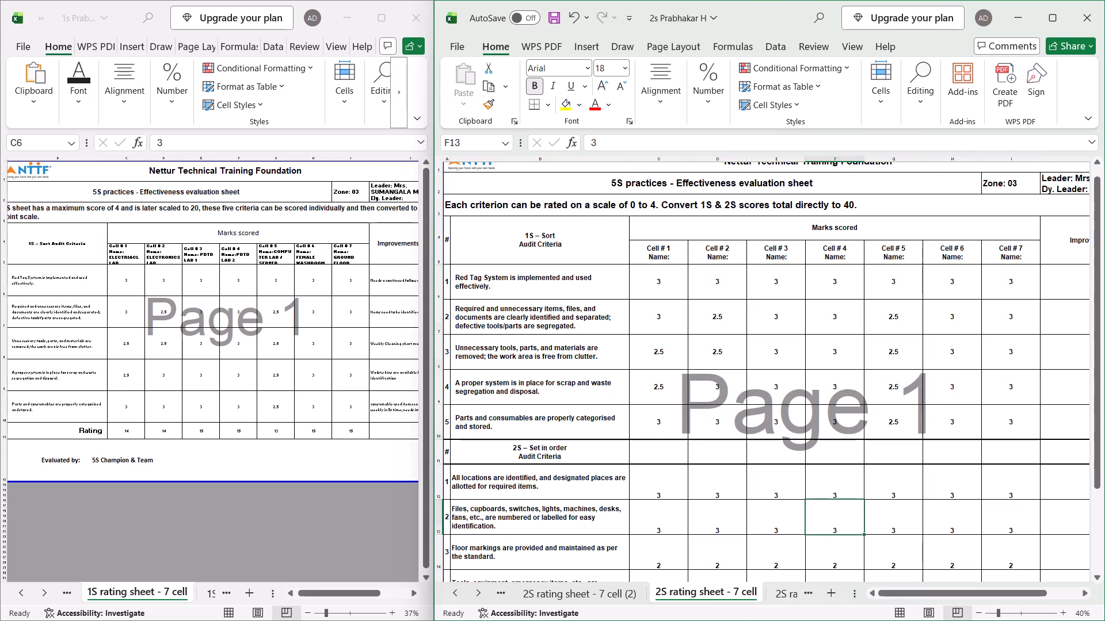
# In the 2S section, set the Cell 2 marks to 2 for criterion 2 and 2.5 for criterion 4.
pyautogui.scroll(-3, 821, 524)
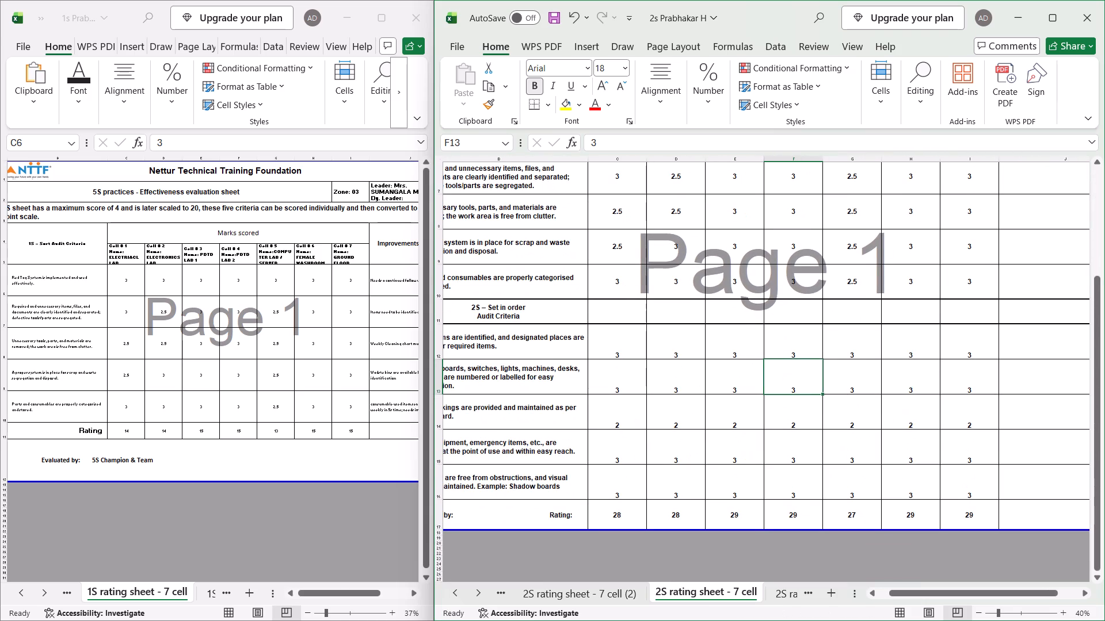
pyautogui.scroll(1, 821, 524)
pyautogui.hscroll(-1, 821, 524)
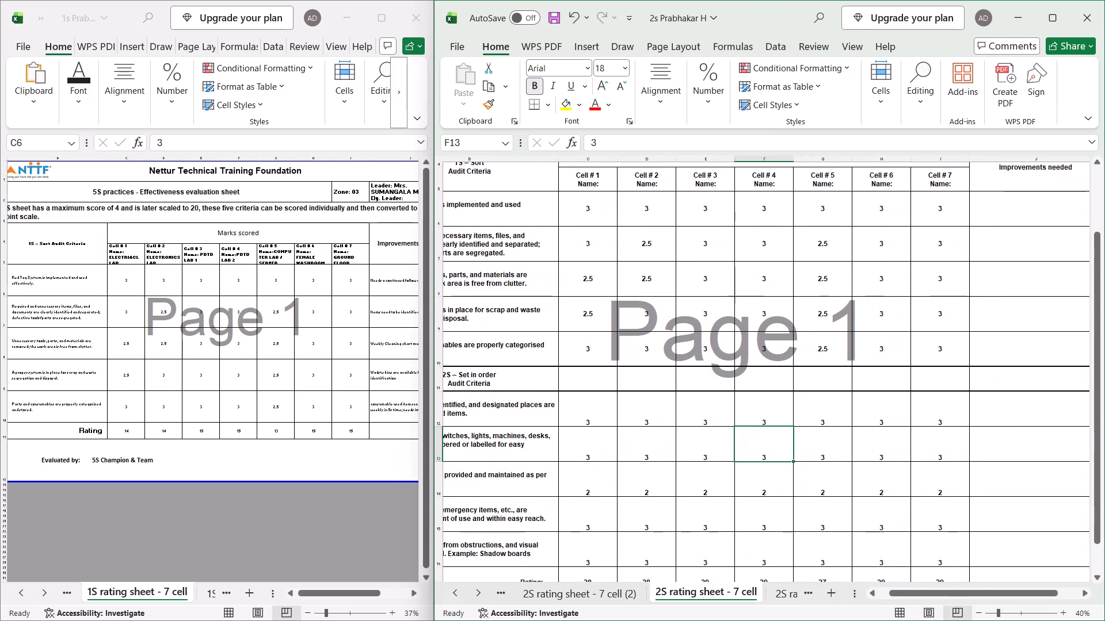
pyautogui.hscroll(-2, 821, 524)
pyautogui.scroll(-1, 821, 524)
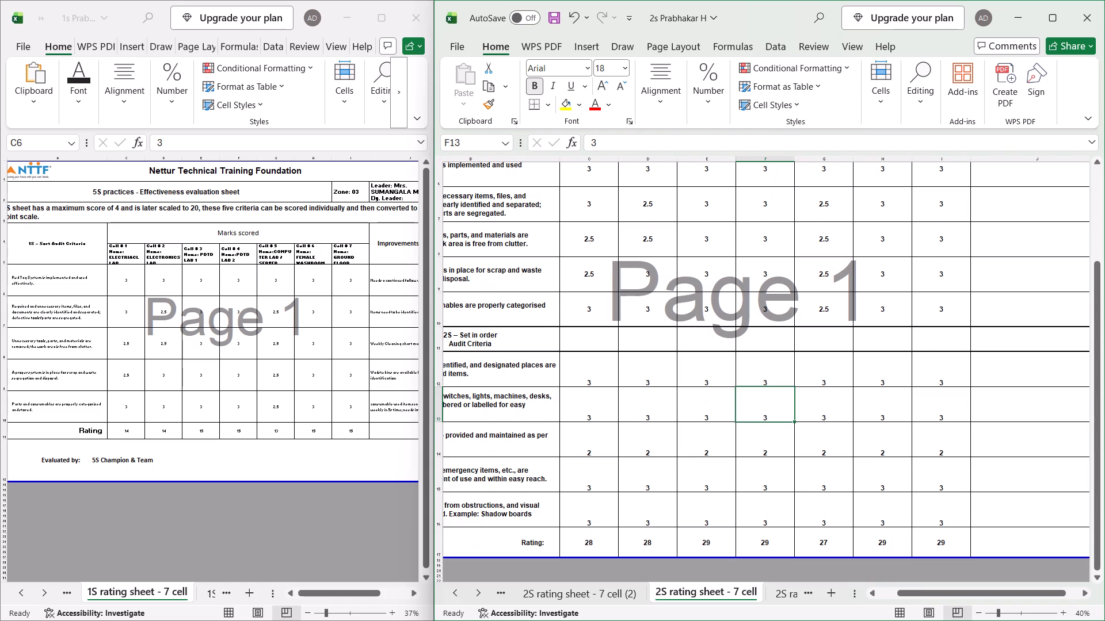
pyautogui.scroll(1, 753, 453)
pyautogui.click(613, 389)
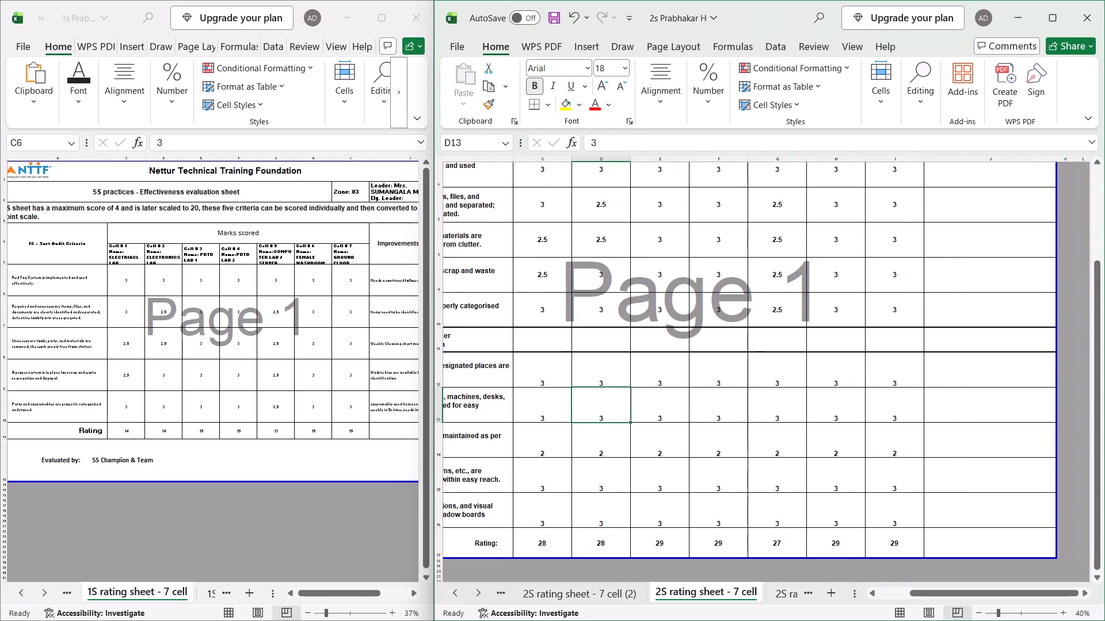
pyautogui.press('2')
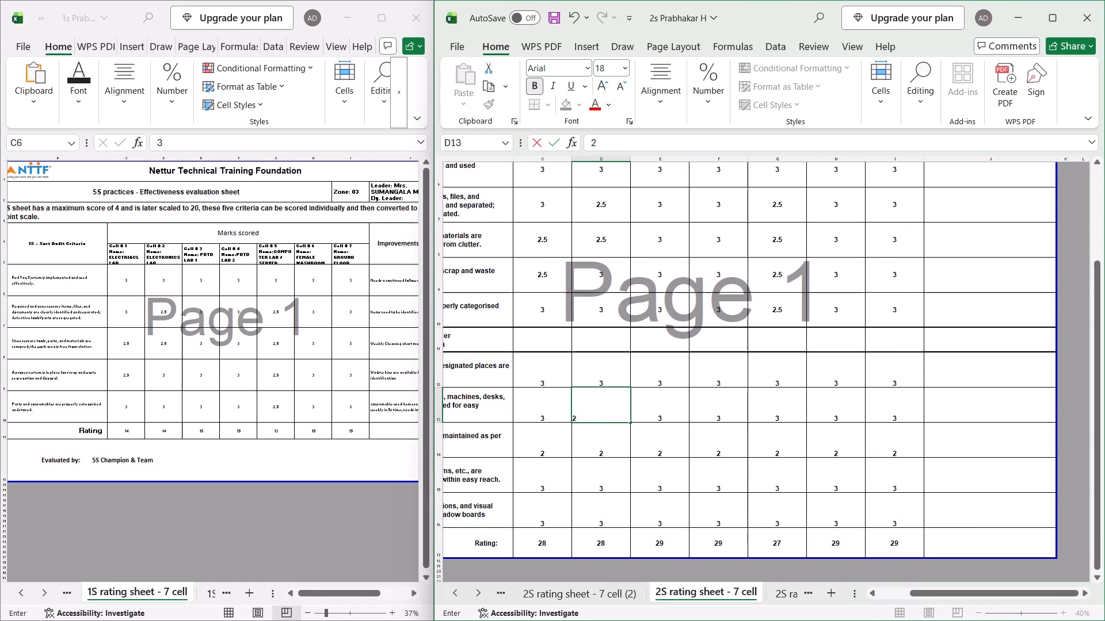
pyautogui.press('.')
pyautogui.press('Return')
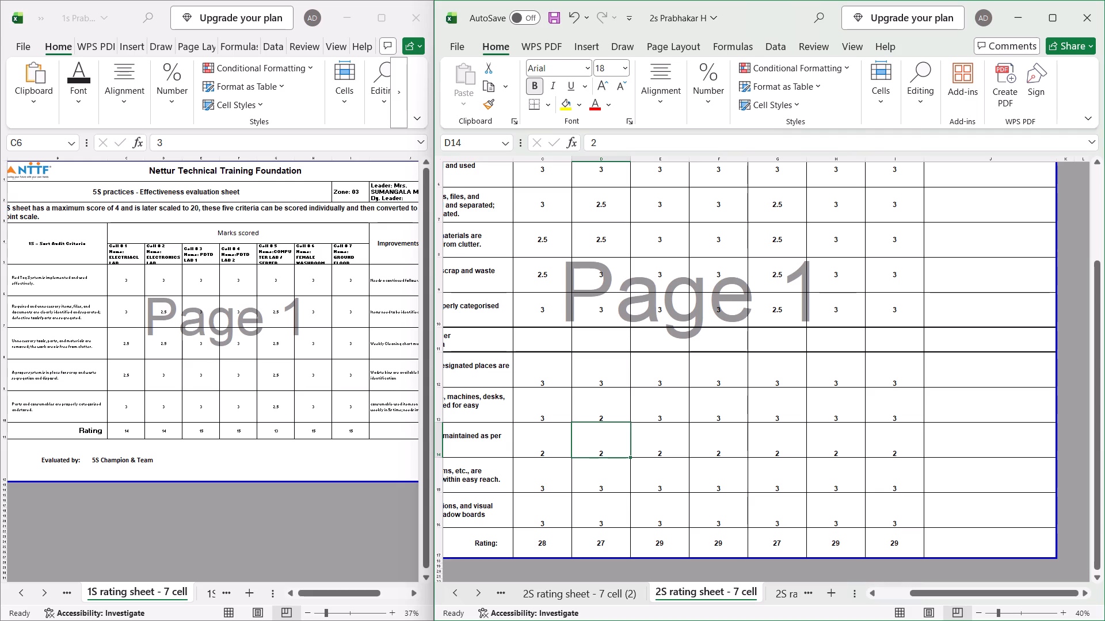
pyautogui.press('Return')
pyautogui.write('2.5')
pyautogui.press('Return')
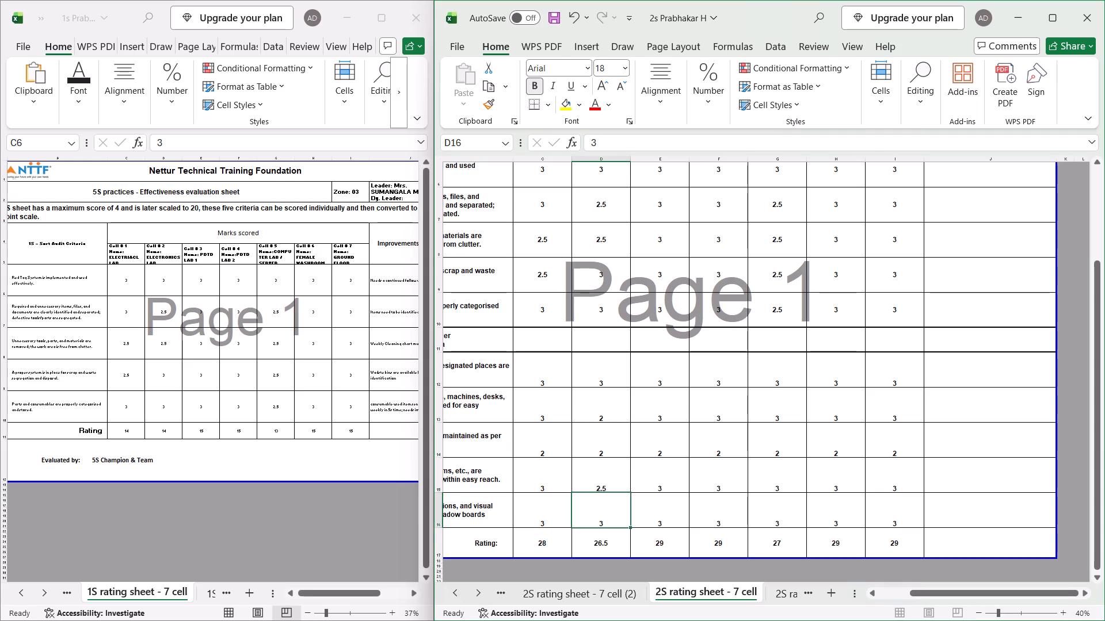
# Set the Cell 1 mark for 2S criterion 3, floor markings, to 2.5.
pyautogui.click(543, 453)
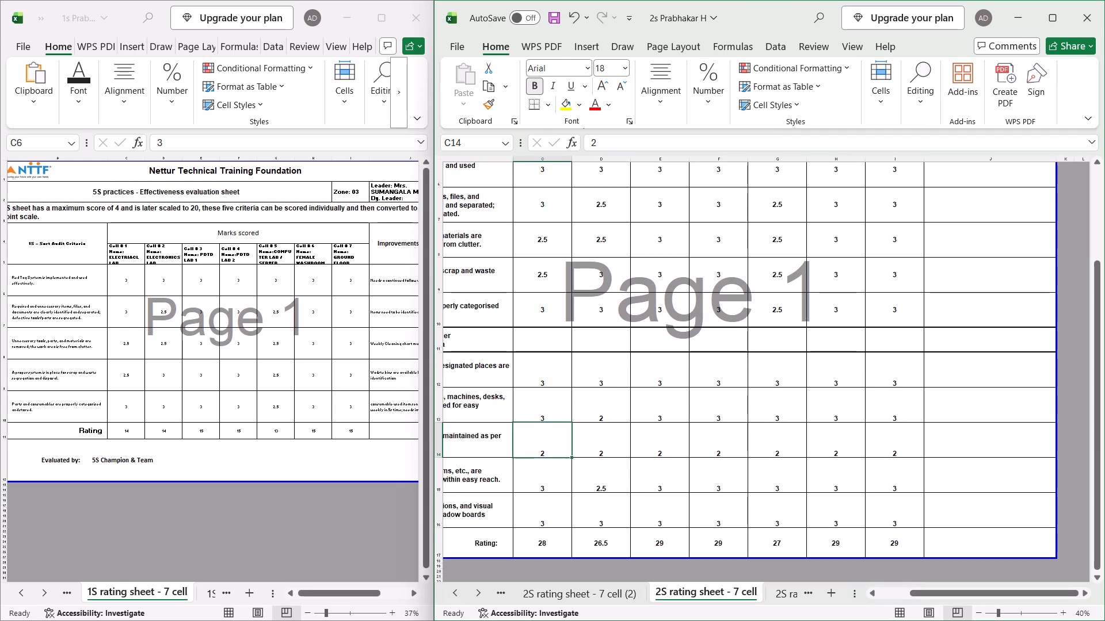
pyautogui.write('2.5')
pyautogui.press('Return')
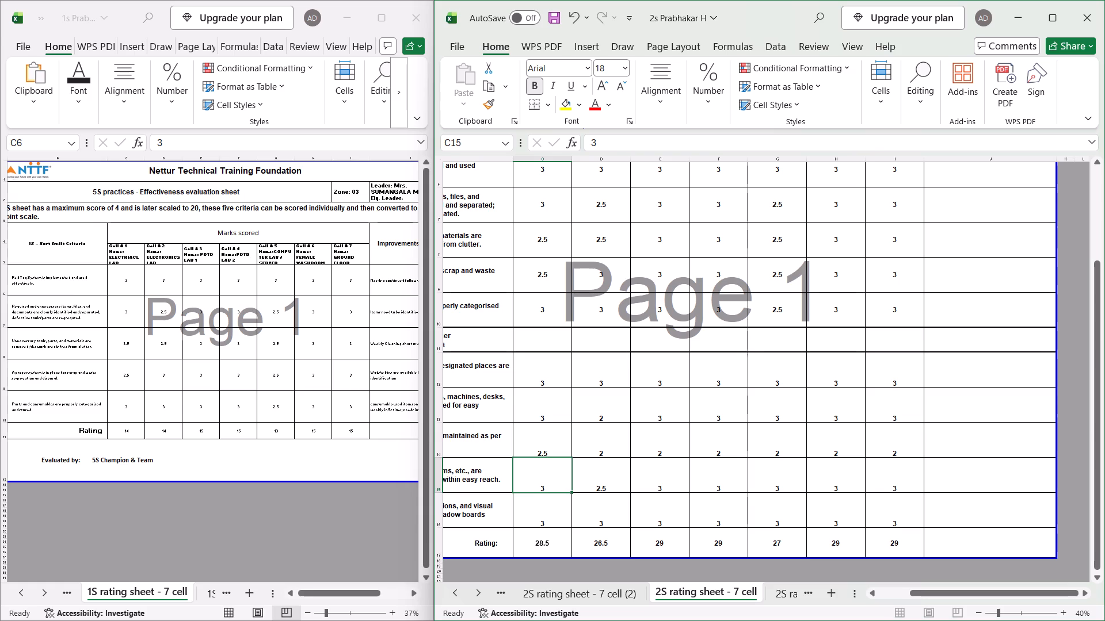
# In the 2S section, set the Cell 4 marks for criteria 4 and 1 to 2.5.
pyautogui.click(712, 463)
pyautogui.write('2.5')
pyautogui.press('Return')
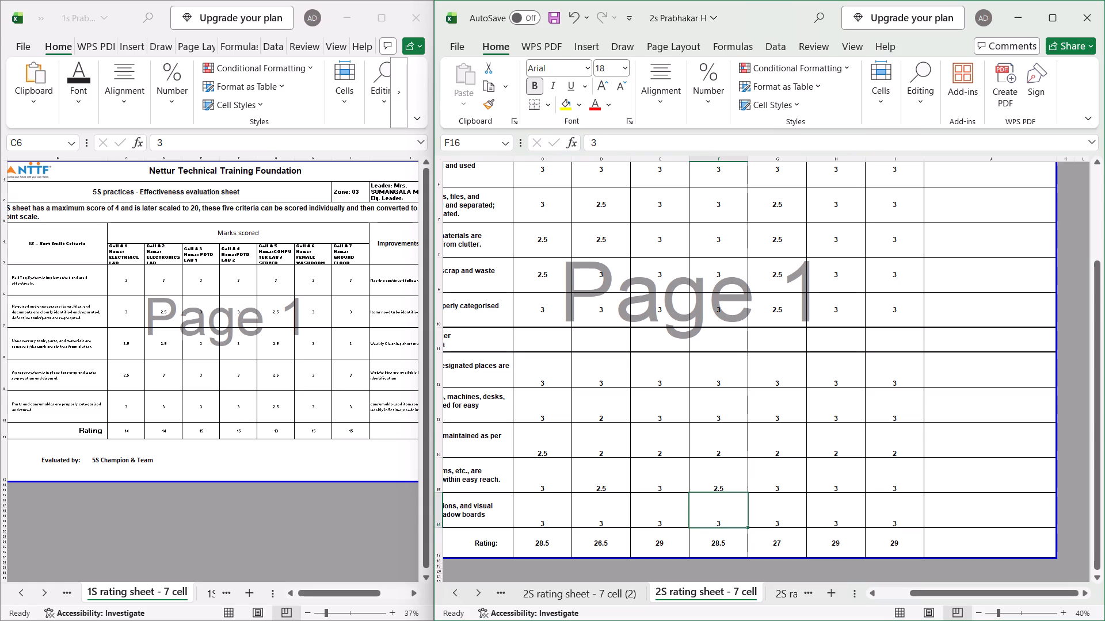
pyautogui.click(714, 378)
pyautogui.write('2.5')
pyautogui.press('Return')
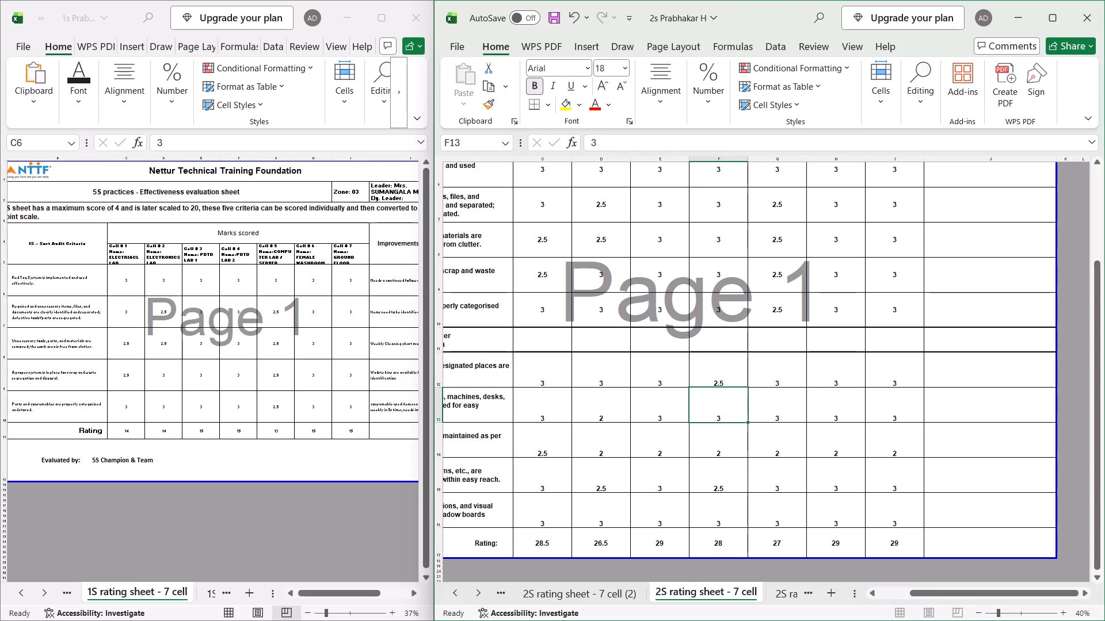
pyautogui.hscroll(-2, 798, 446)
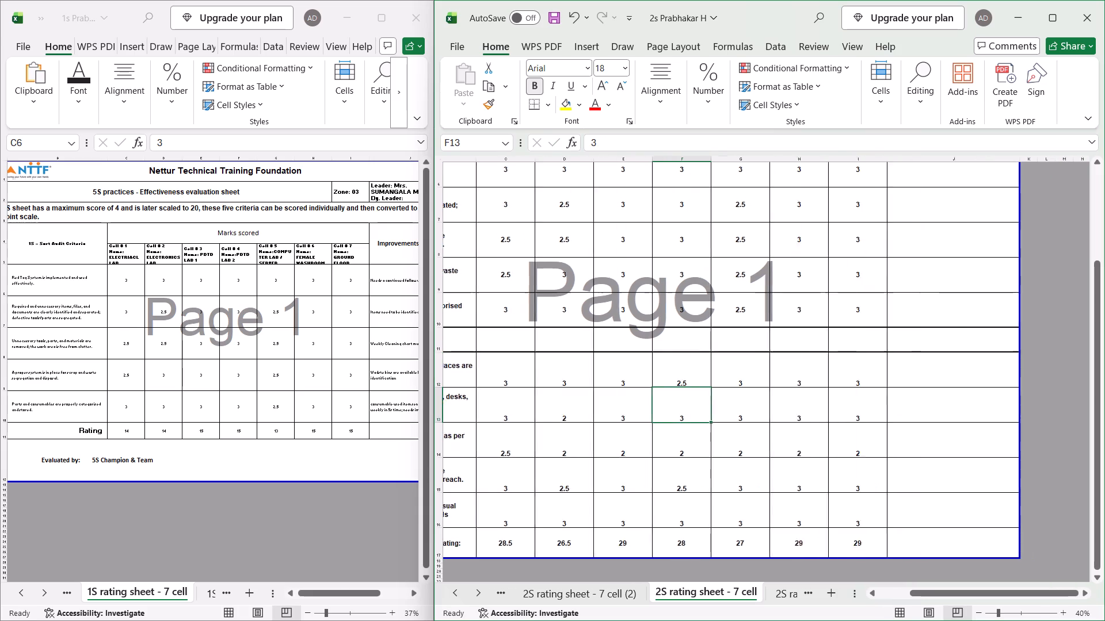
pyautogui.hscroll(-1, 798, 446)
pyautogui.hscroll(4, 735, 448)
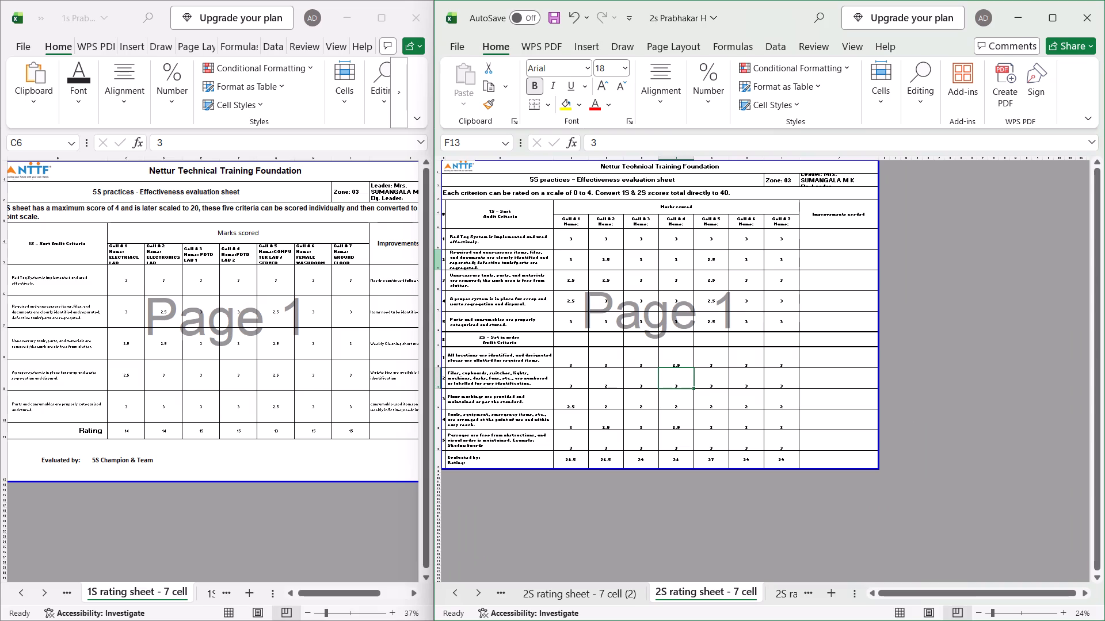
# Open the 1S rating sheet - 9 cell (2) sheet in the 1S workbook.
pyautogui.click(41, 593)
pyautogui.click(41, 593)
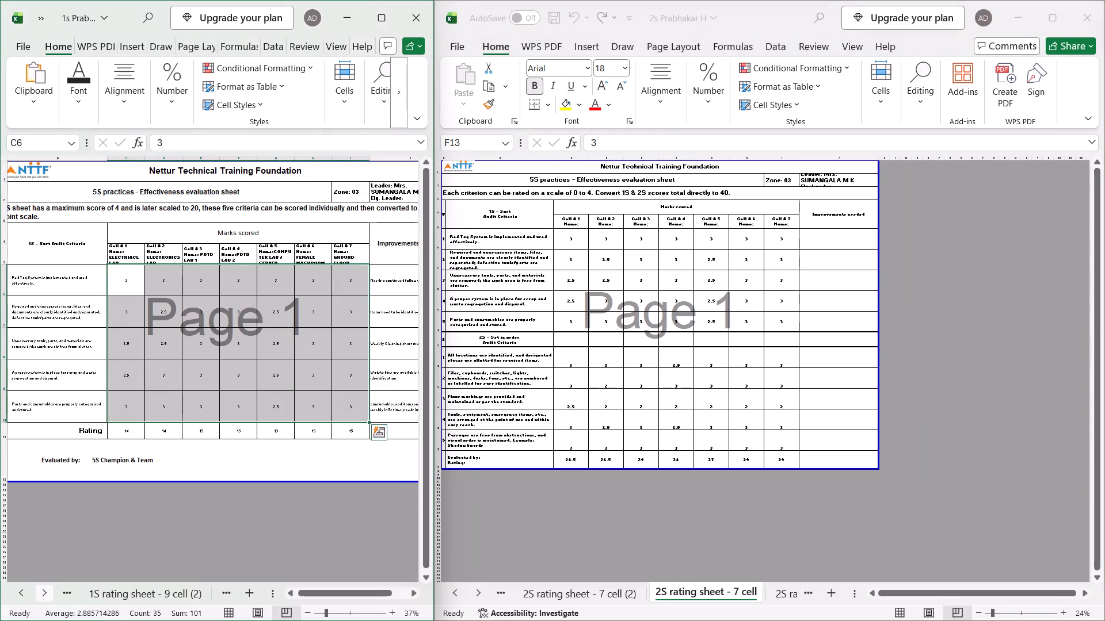
pyautogui.click(134, 599)
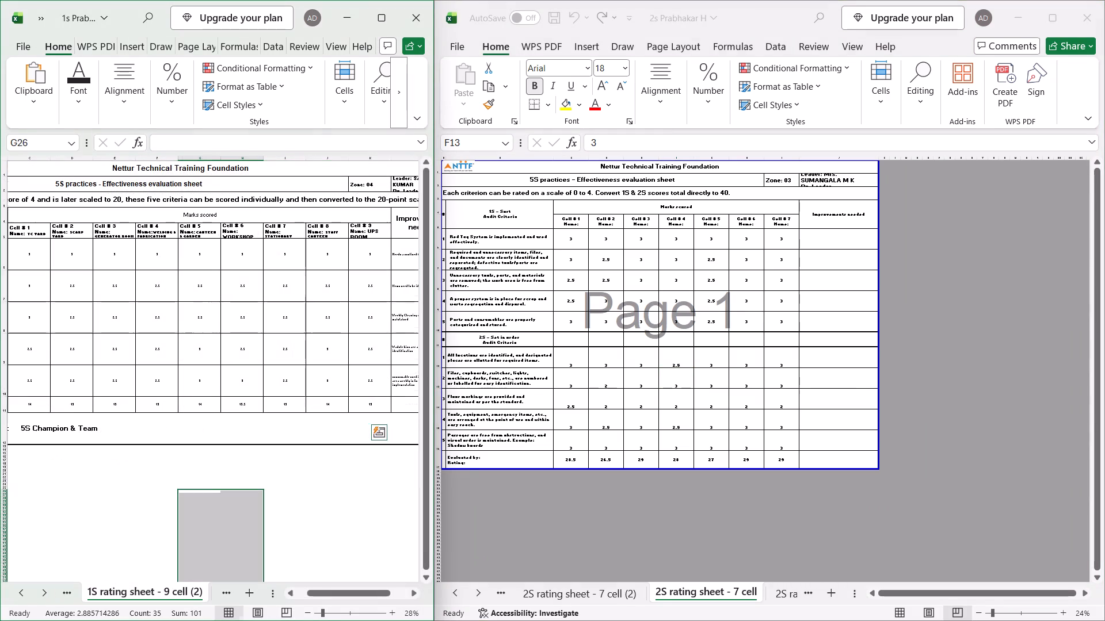
pyautogui.click(49, 591)
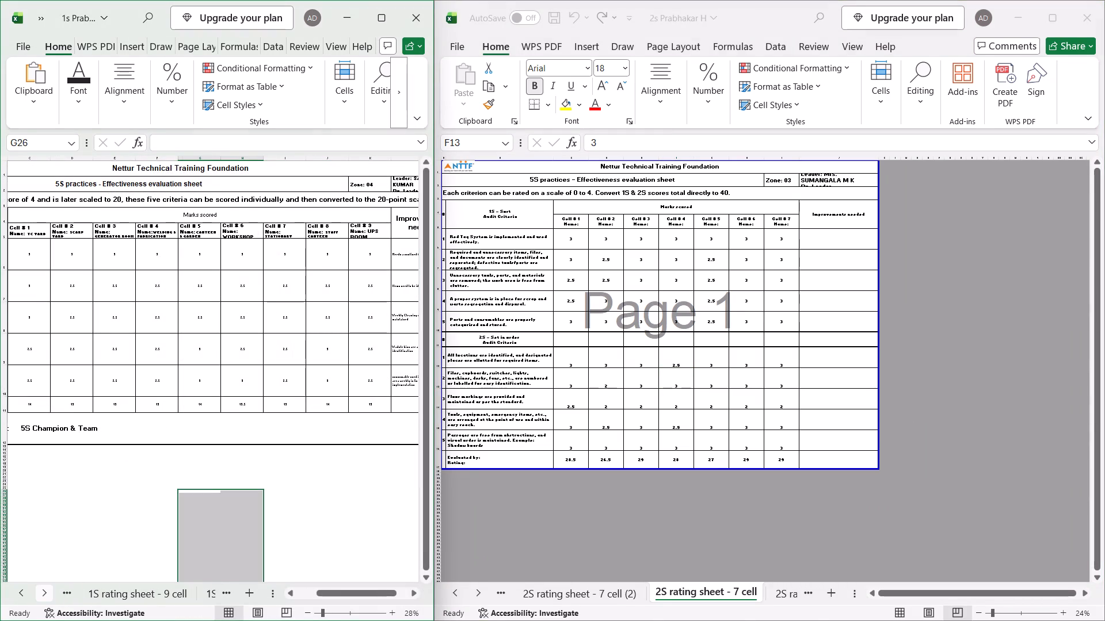
# Maximize the 2S workbook and move the 2S rating sheet - 4 cell sheet to directly after the 2S rating sheet - 10 cell sheet.
pyautogui.click(479, 589)
pyautogui.click(479, 589)
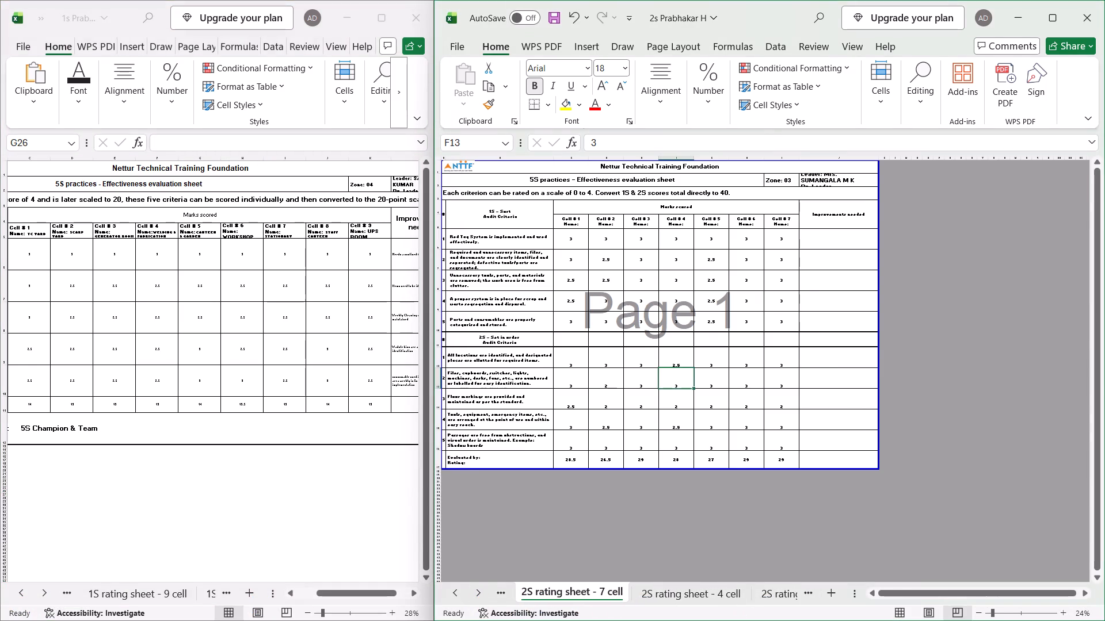
pyautogui.click(1056, 7)
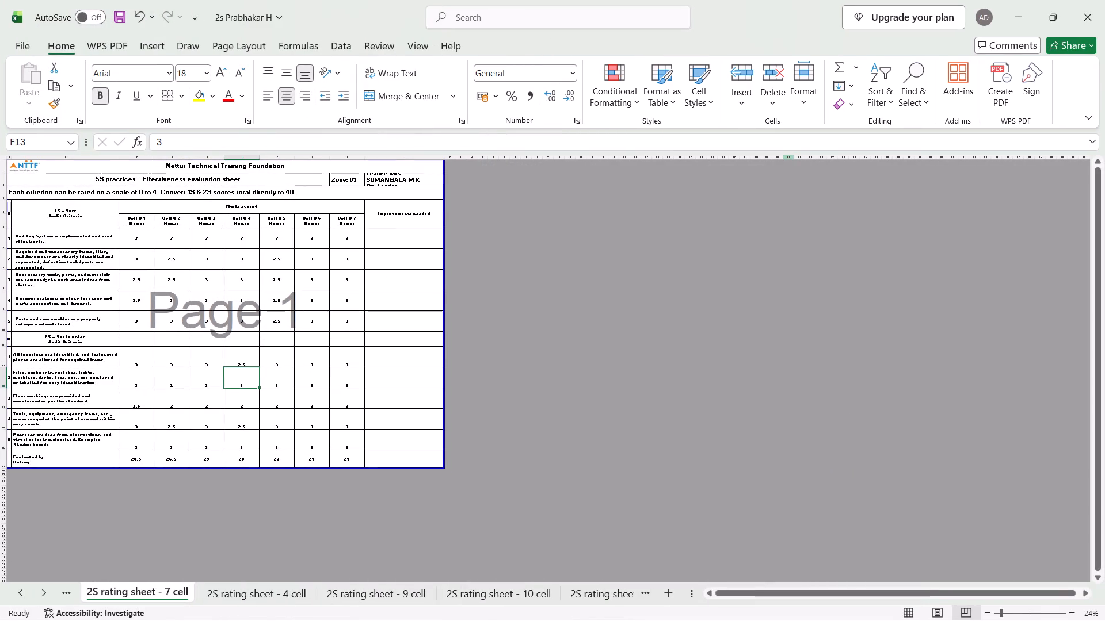
pyautogui.moveTo(281, 596); pyautogui.dragTo(615, 591)
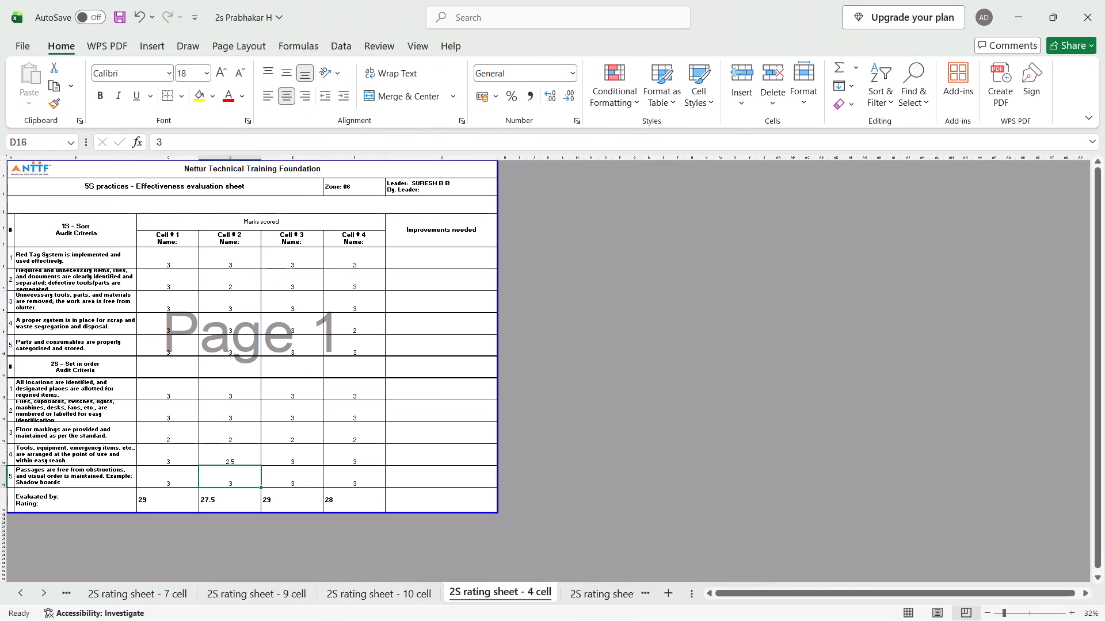
# Create a copy of the 2S rating sheet - 9 cell sheet directly before the original.
pyautogui.rightClick(279, 589)
pyautogui.click(346, 452)
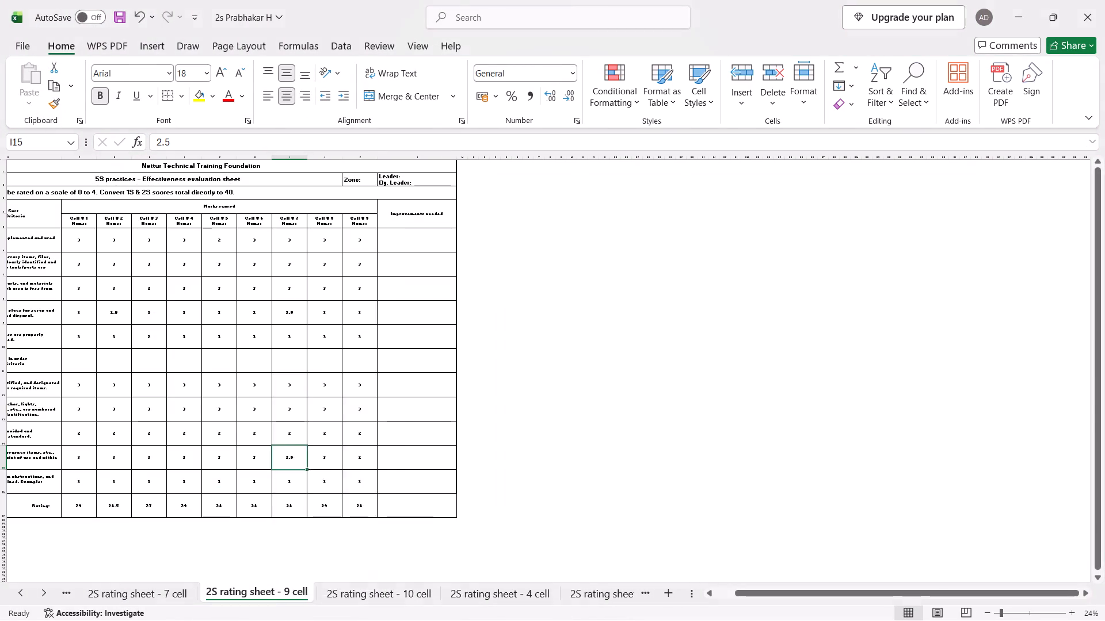
pyautogui.click(321, 484)
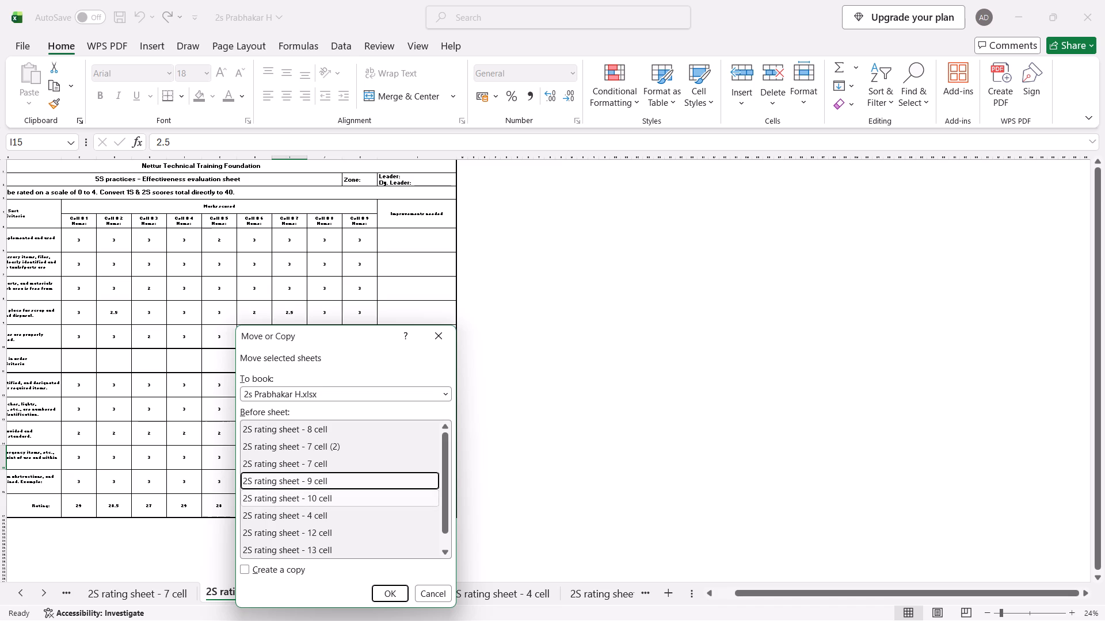
pyautogui.click(245, 571)
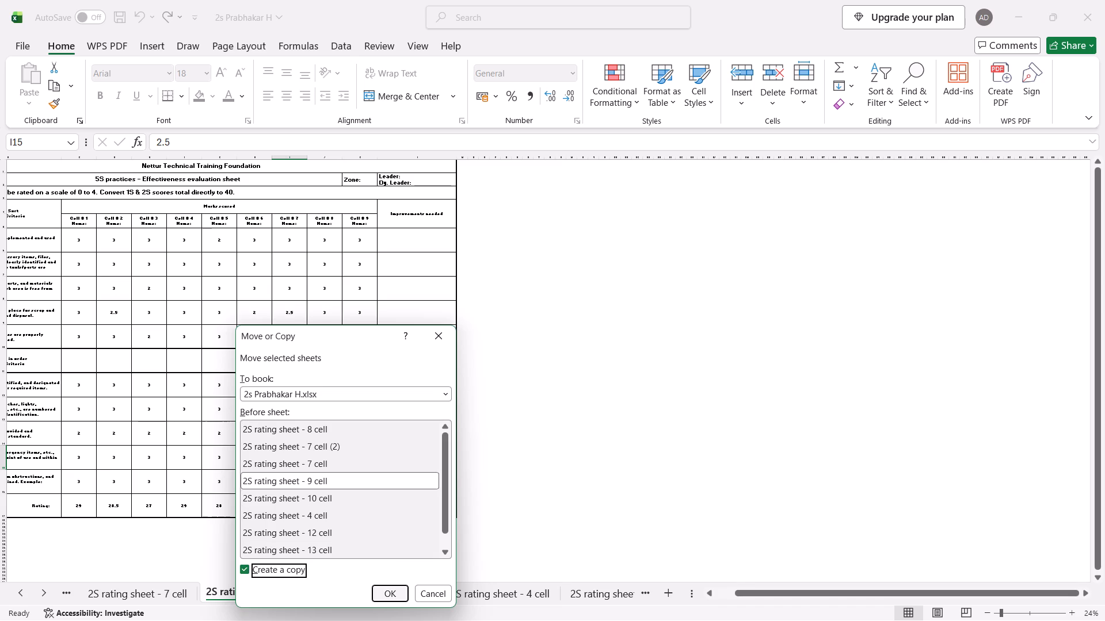
pyautogui.click(382, 590)
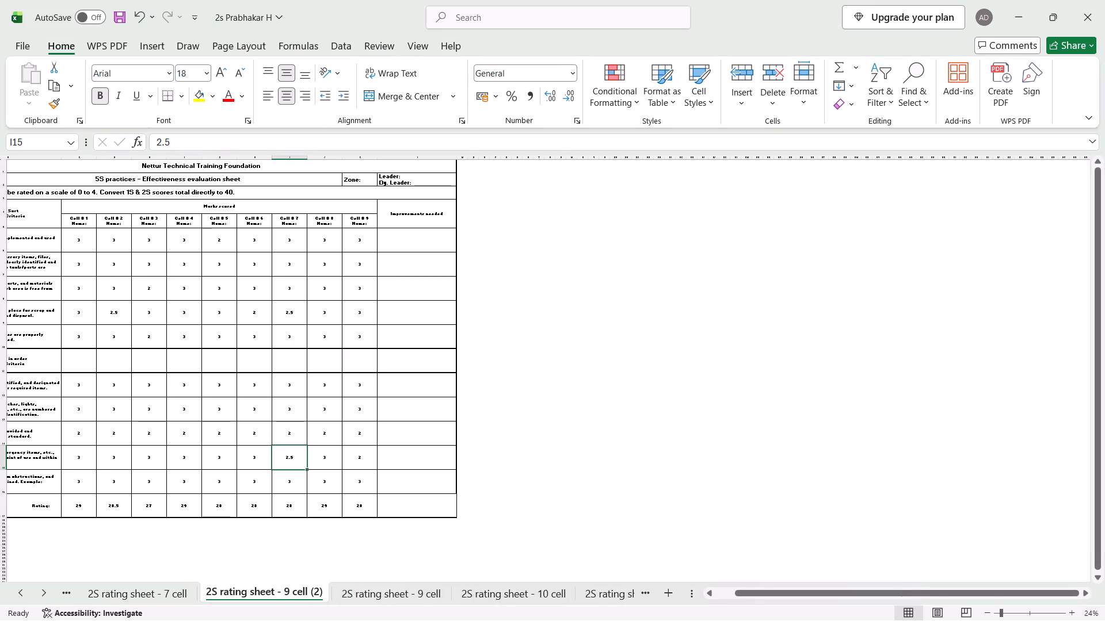
pyautogui.click(296, 592)
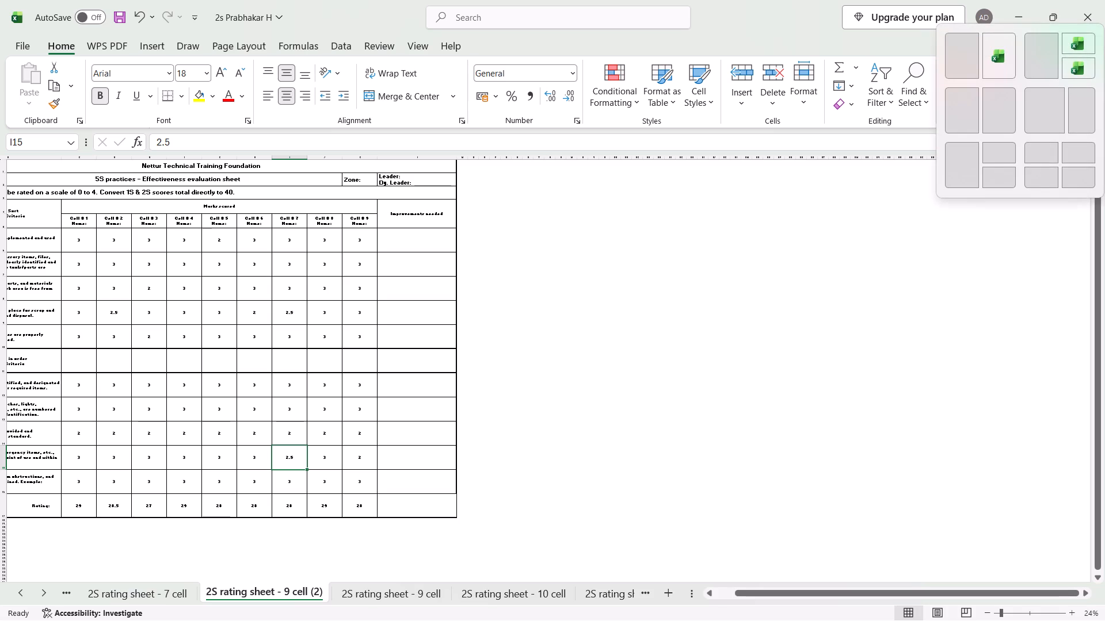
# Arrange the 2S workbook side by side with the 1S workbook, showing the 9 cell (2) sheet in each.
pyautogui.click(994, 113)
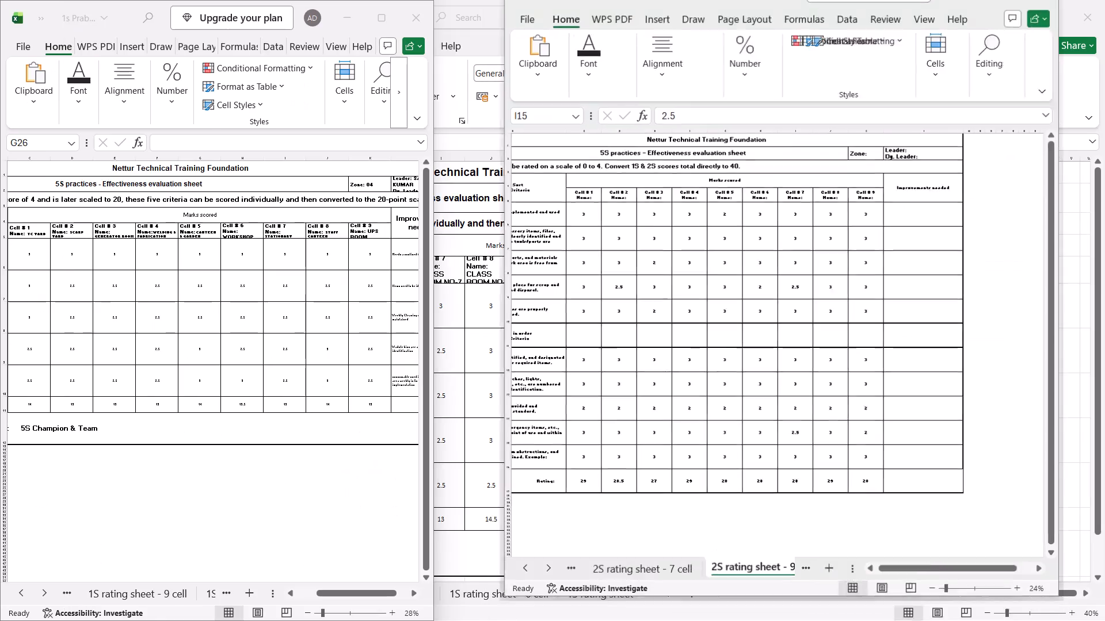
pyautogui.click(135, 140)
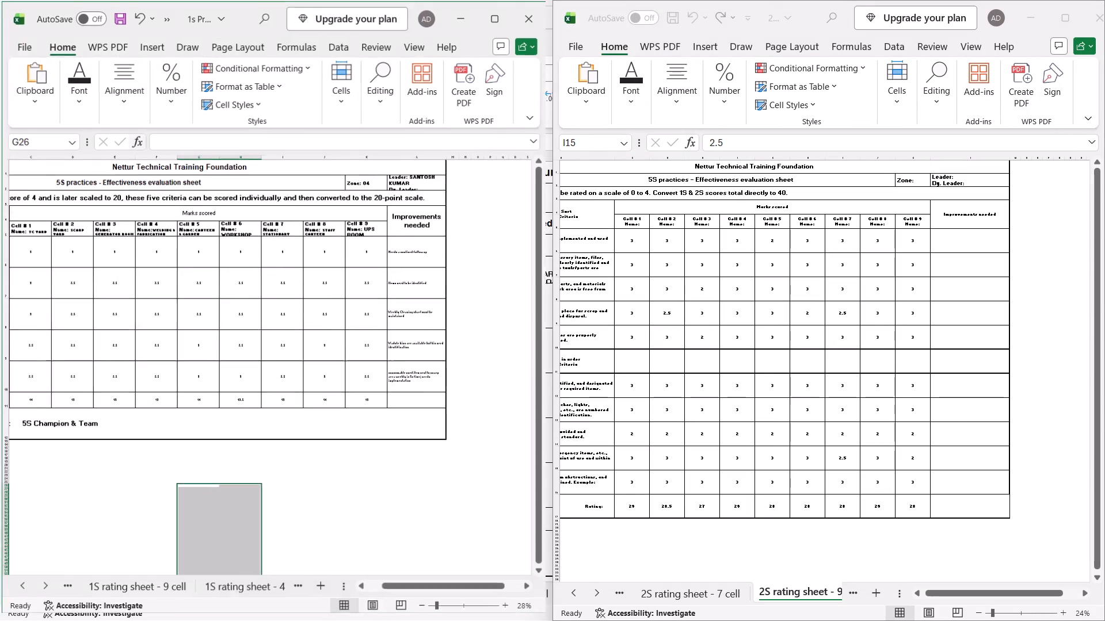
pyautogui.hscroll(2, 315, 354)
pyautogui.scroll(1, 315, 354)
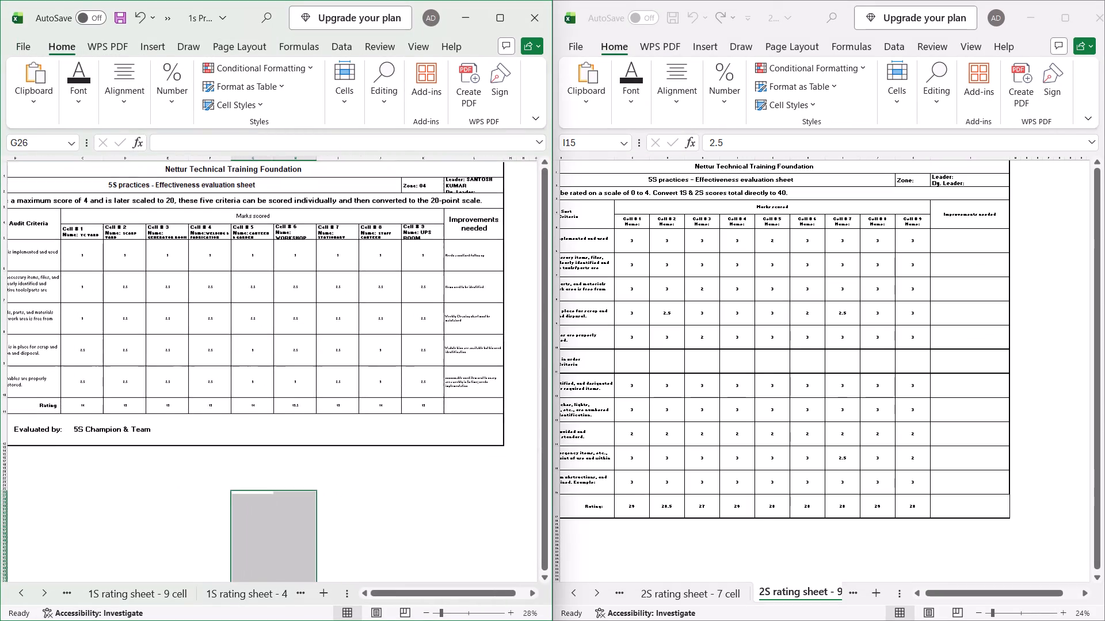
pyautogui.scroll(1, 651, 394)
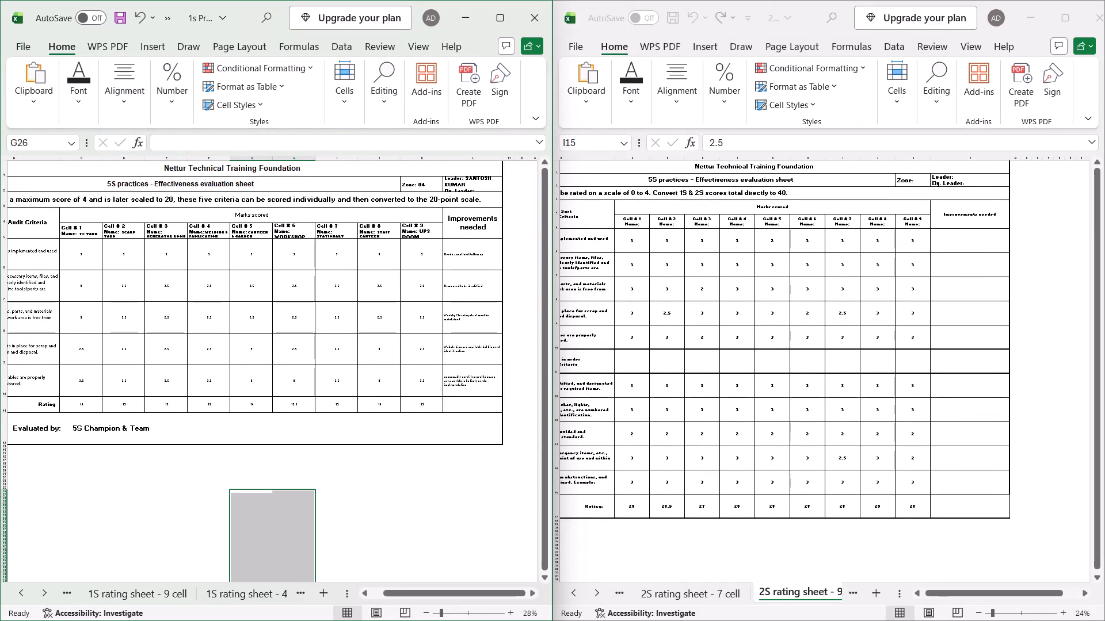
pyautogui.hscroll(2, 792, 482)
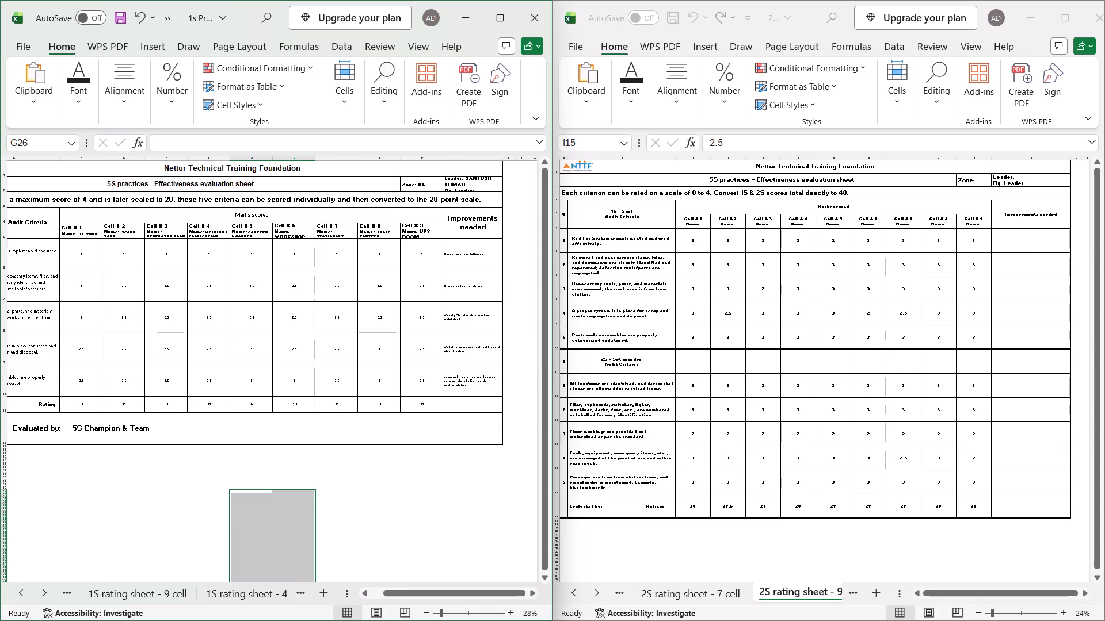
pyautogui.scroll(3, 317, 349)
pyautogui.click(21, 592)
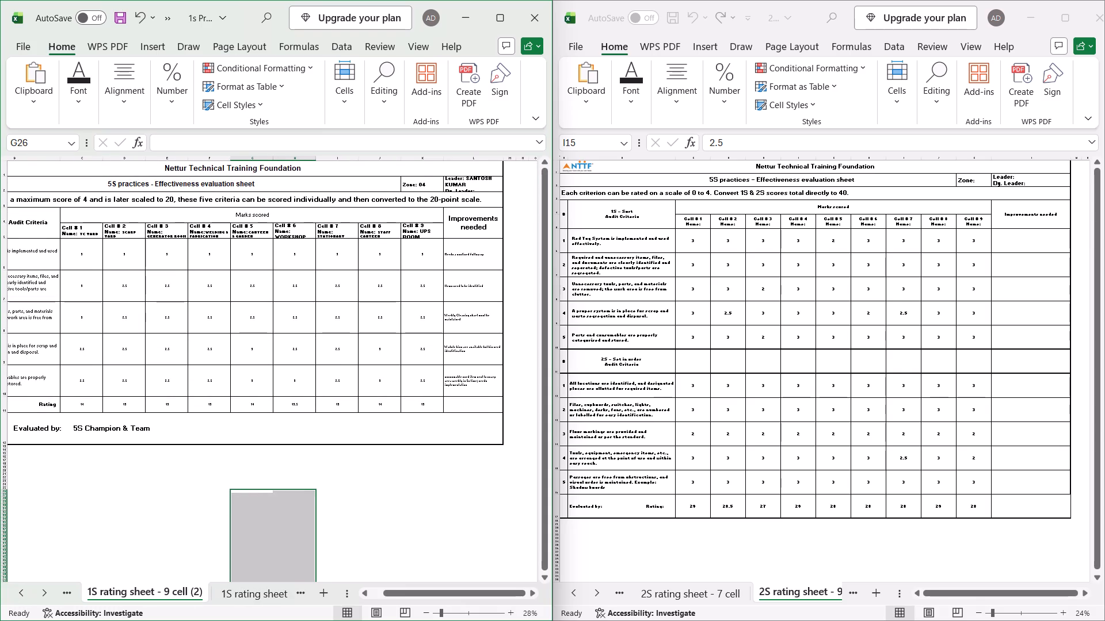
# Copy the leader's name from the 1S 9 cell (2) sheet into the matching 2S sheet's Leader field and heighten row 2 to fit.
pyautogui.scroll(1, 277, 432)
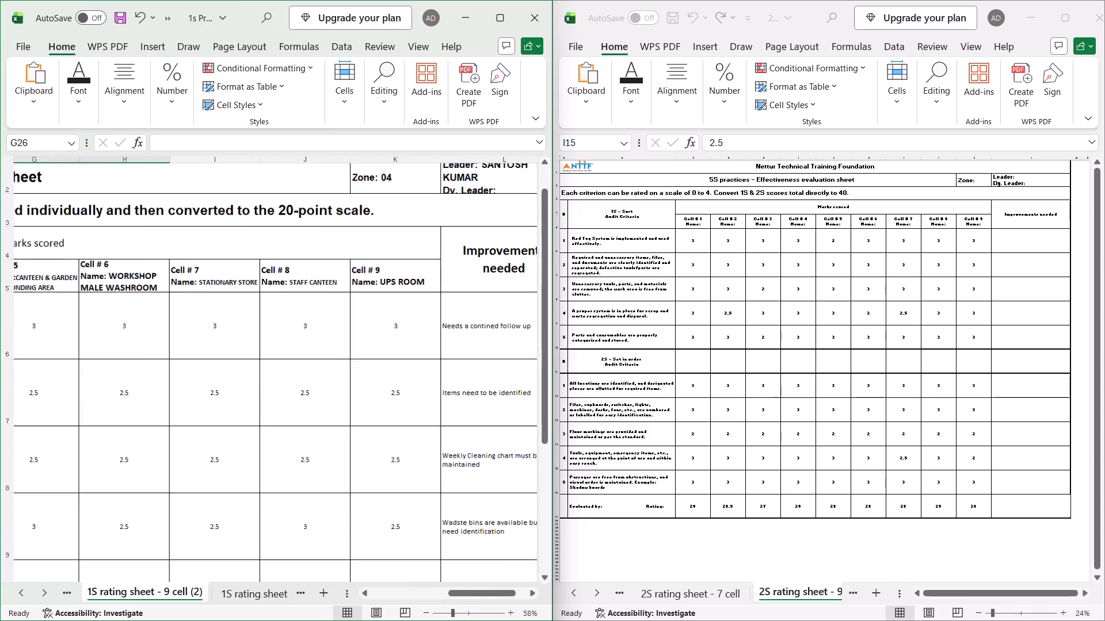
pyautogui.scroll(1, 467, 212)
pyautogui.hscroll(-1, 440, 219)
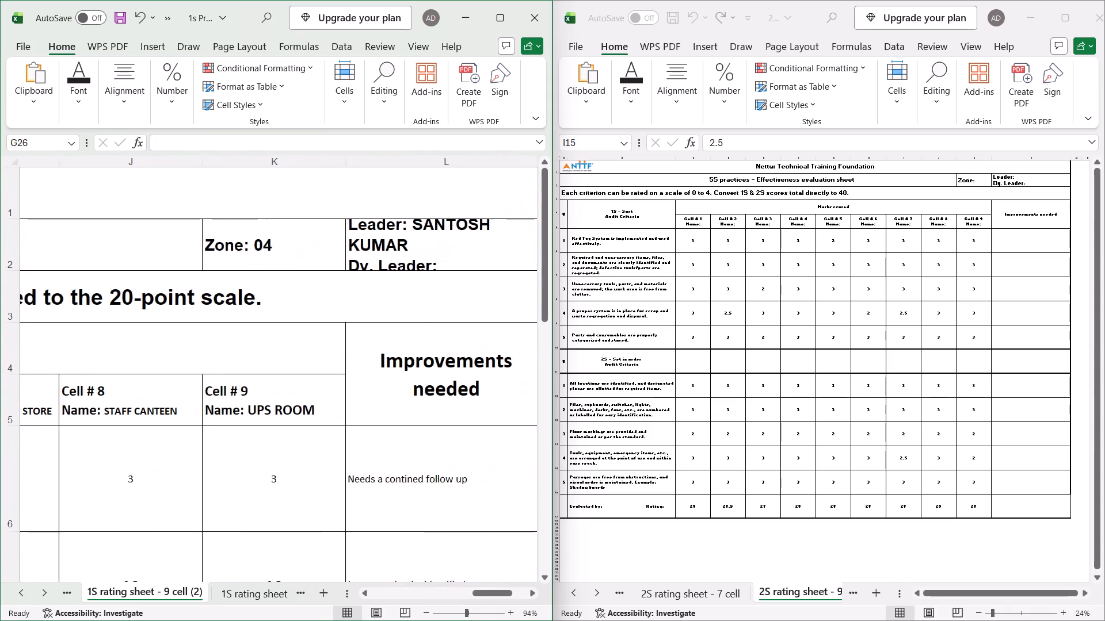
pyautogui.click(426, 225)
pyautogui.doubleClick(414, 227)
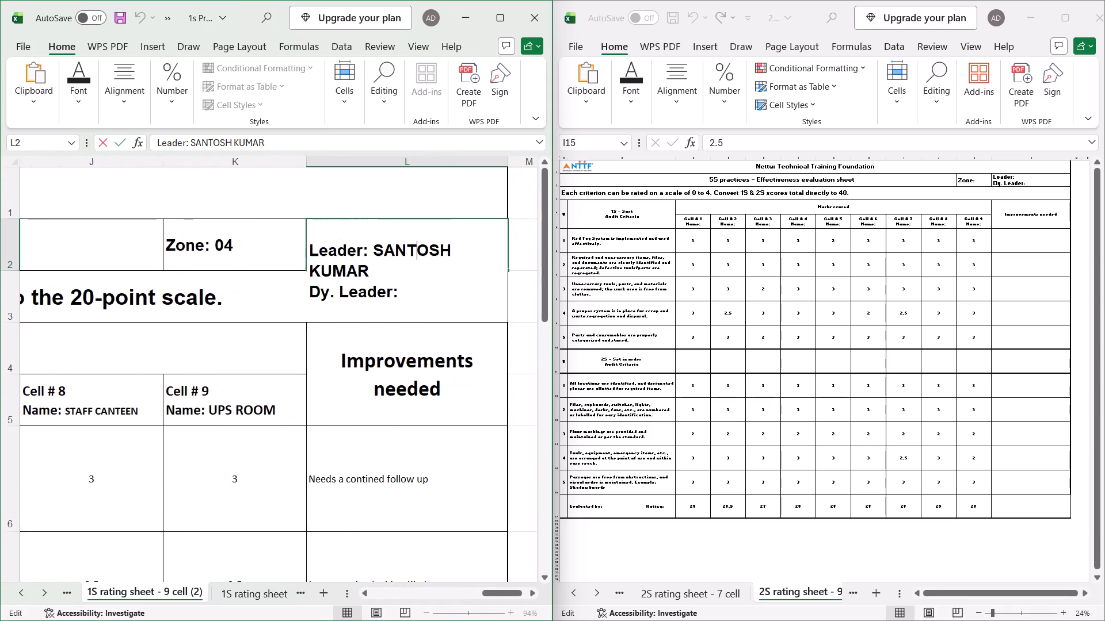
pyautogui.moveTo(376, 248); pyautogui.dragTo(382, 268)
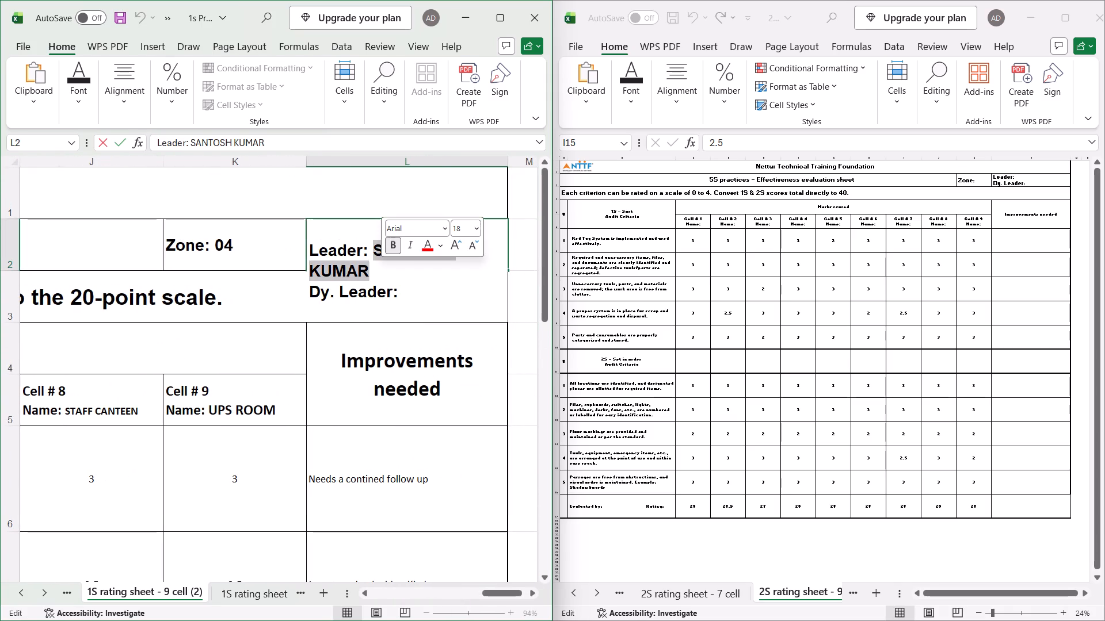
pyautogui.hotkey('ctrl', 'c')
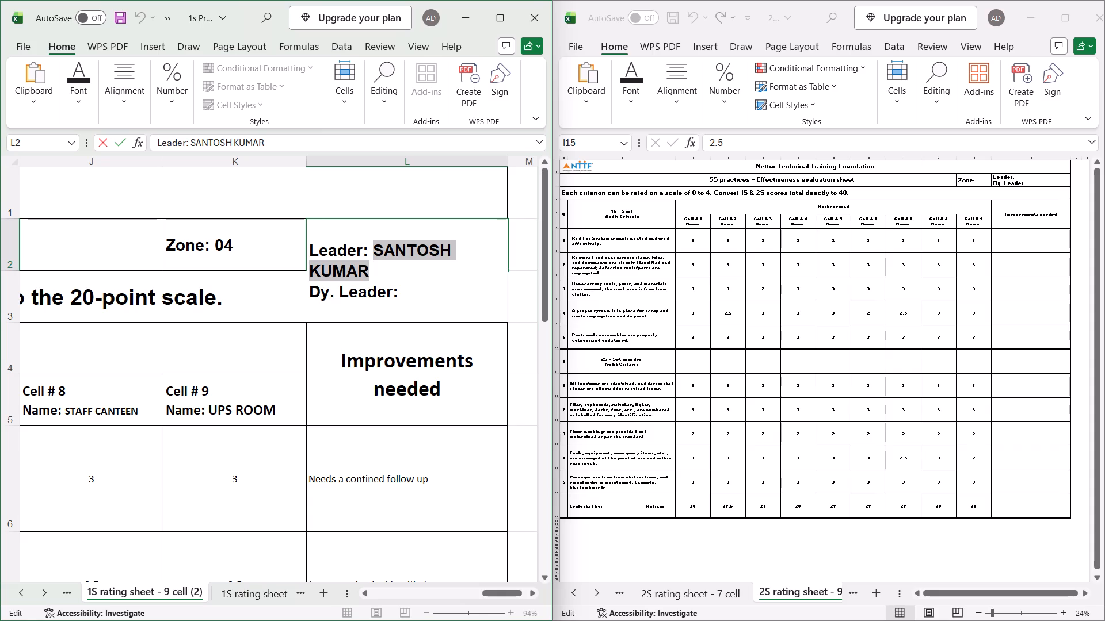
pyautogui.click(1037, 174)
pyautogui.click(1024, 176)
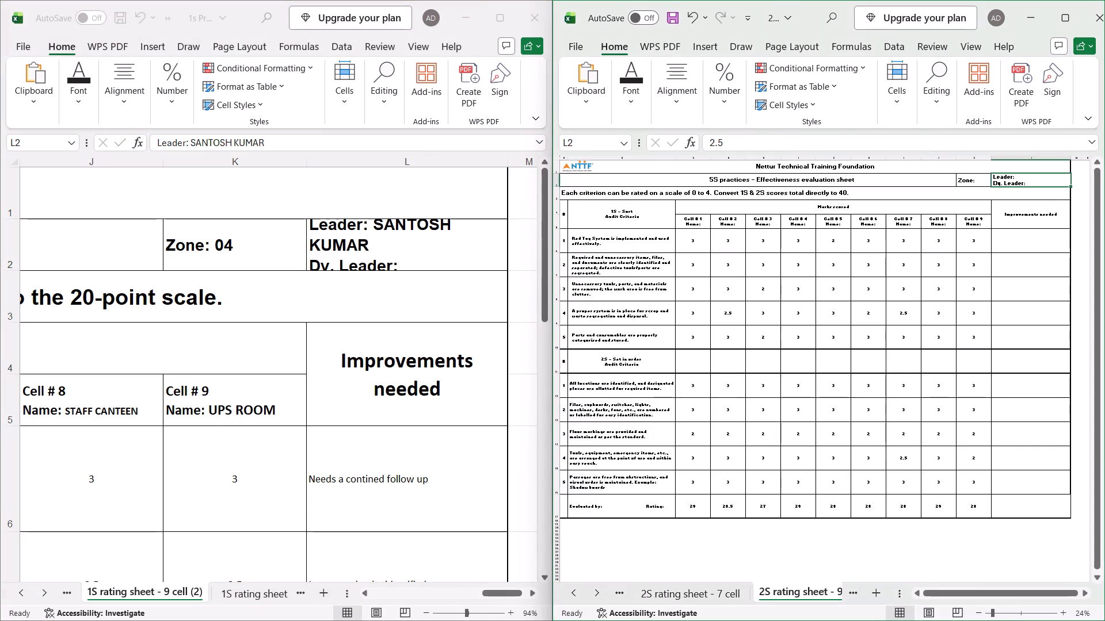
pyautogui.click(753, 138)
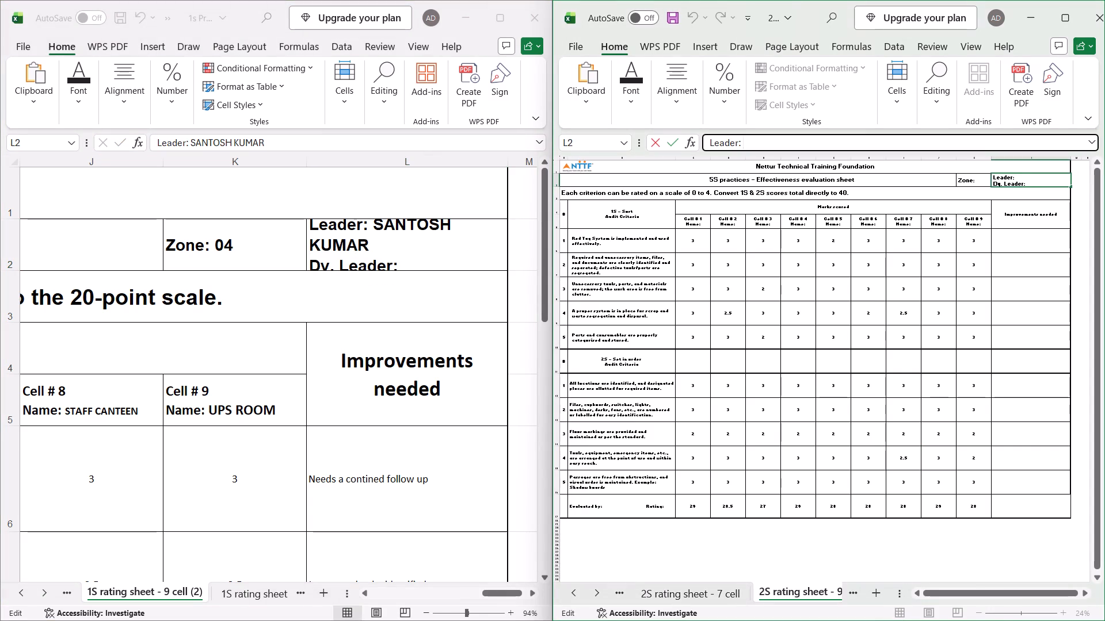
pyautogui.hotkey('ctrl', 'v')
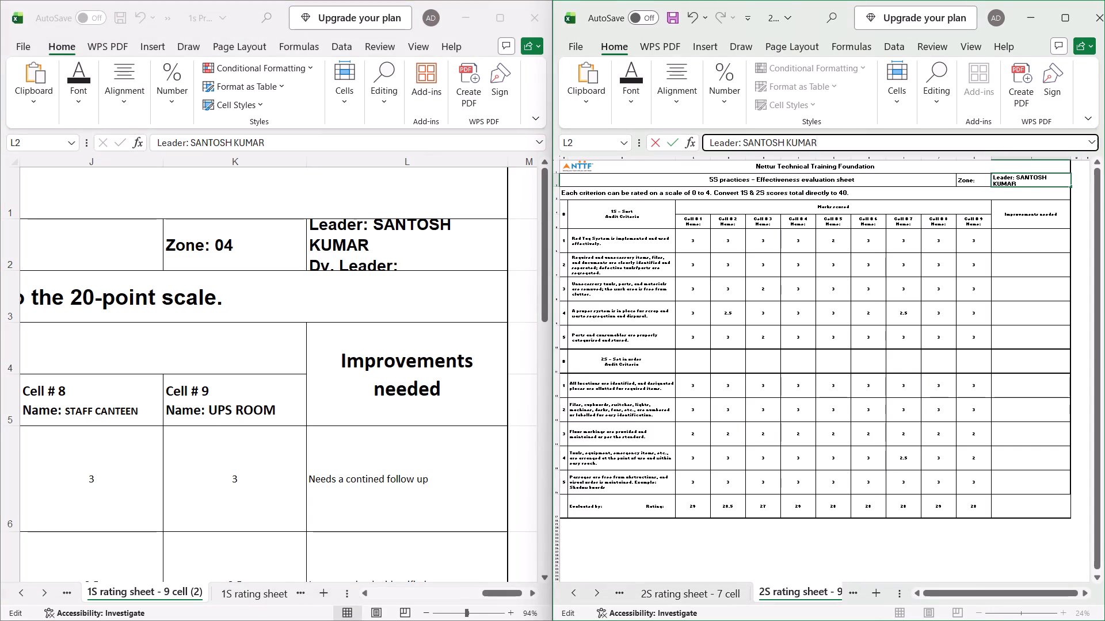
pyautogui.click(1048, 187)
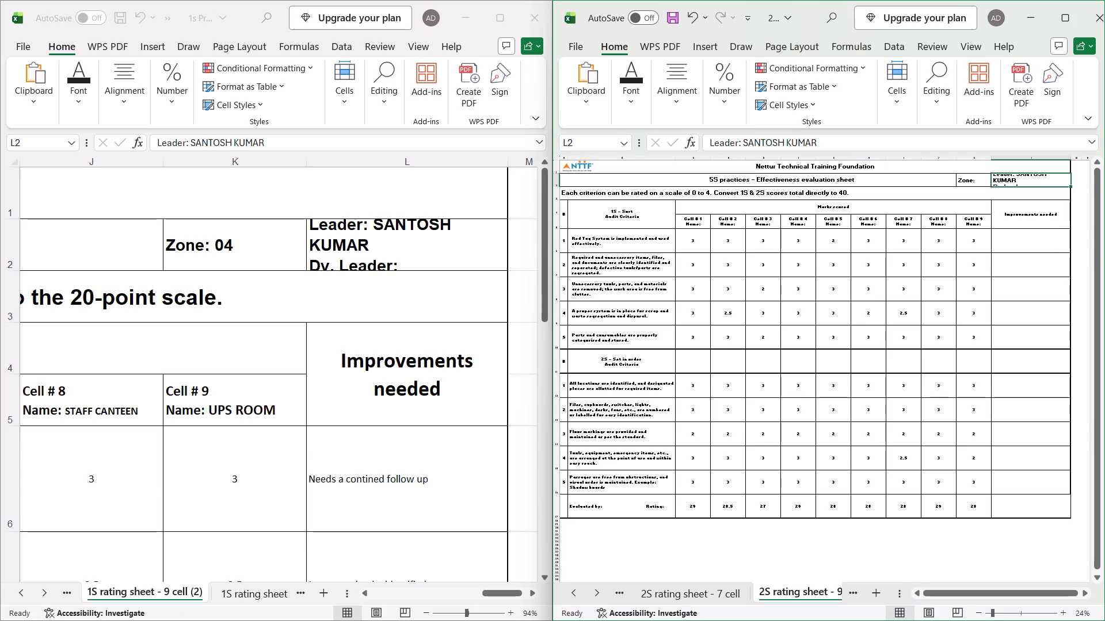
pyautogui.moveTo(559, 188); pyautogui.dragTo(559, 194)
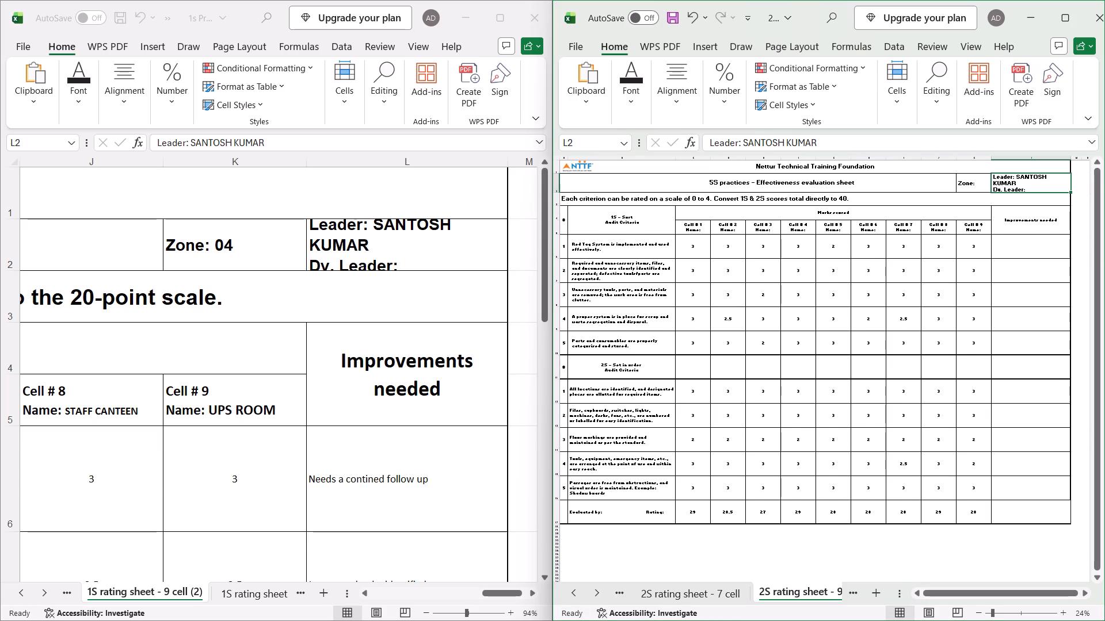
# Set the zone on the 2S rating sheet - 9 cell (2) sheet to 04.
pyautogui.doubleClick(980, 185)
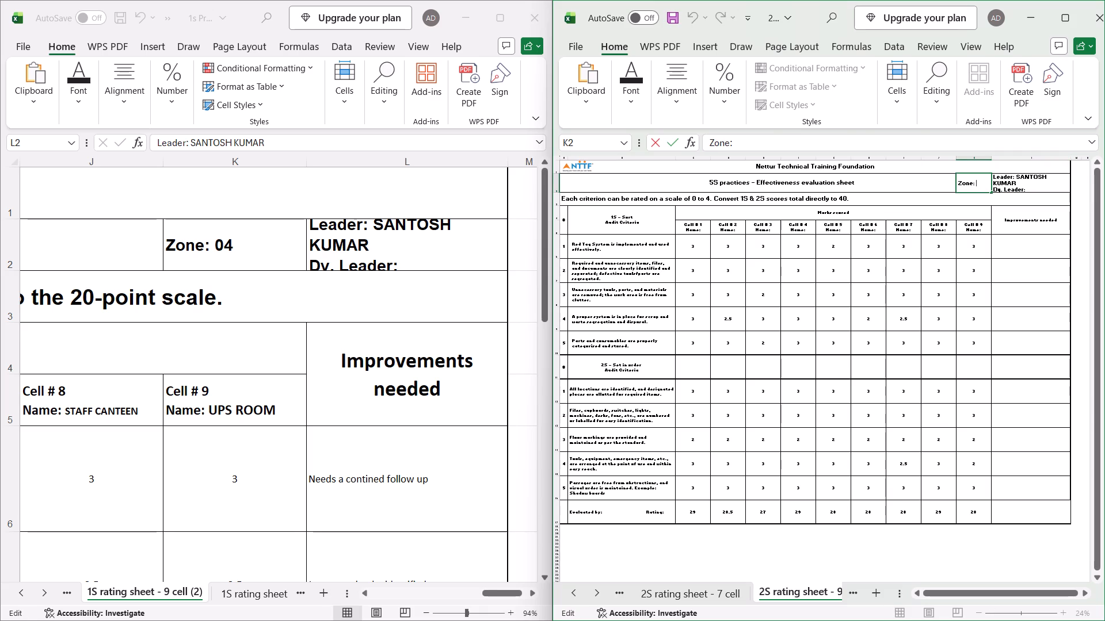
pyautogui.write('04')
pyautogui.press('Return')
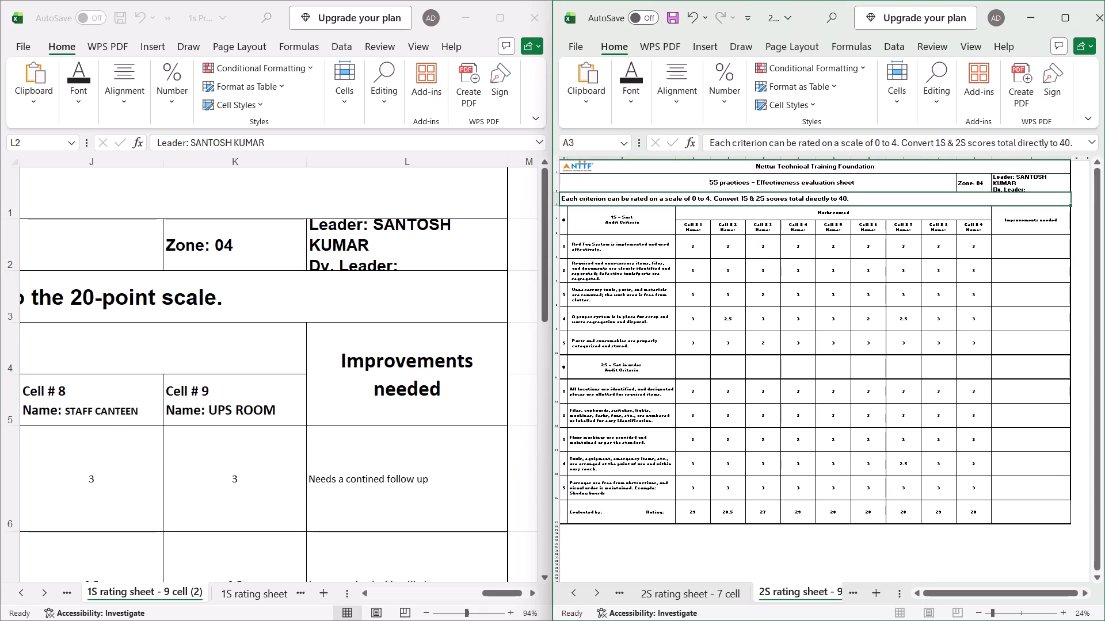
# Copy all 1S marks for Cells 1 to 9 from the 1S 9 cell (2) sheet over the 1S marks on the matching 2S sheet.
pyautogui.hscroll(3, 343, 364)
pyautogui.scroll(-5, 343, 364)
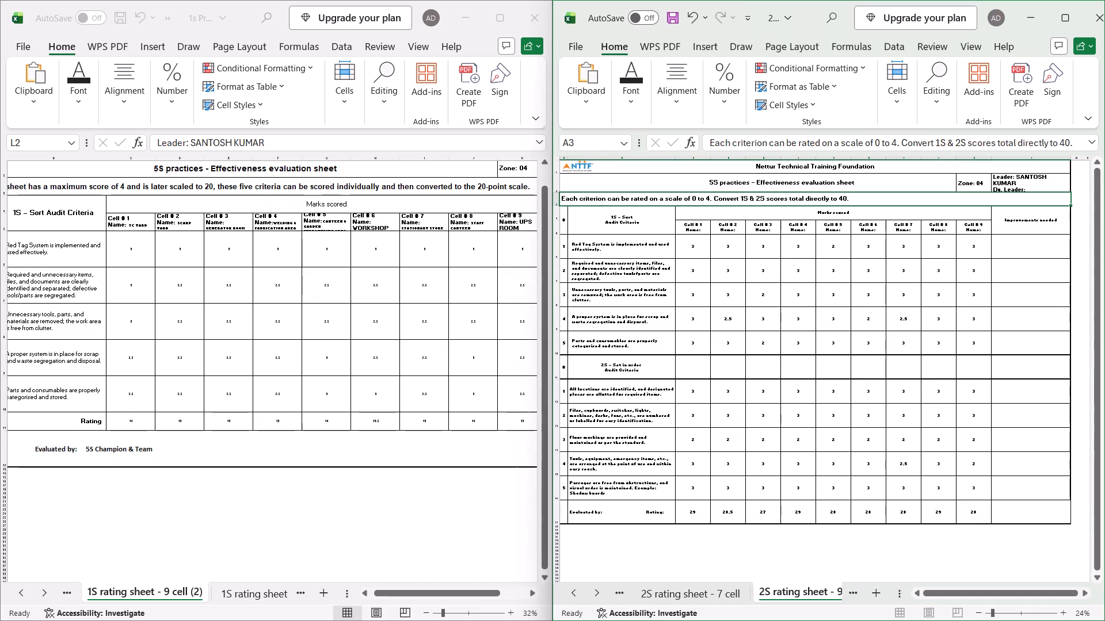
pyautogui.click(139, 254)
pyautogui.click(139, 254)
pyautogui.moveTo(139, 254); pyautogui.dragTo(509, 396)
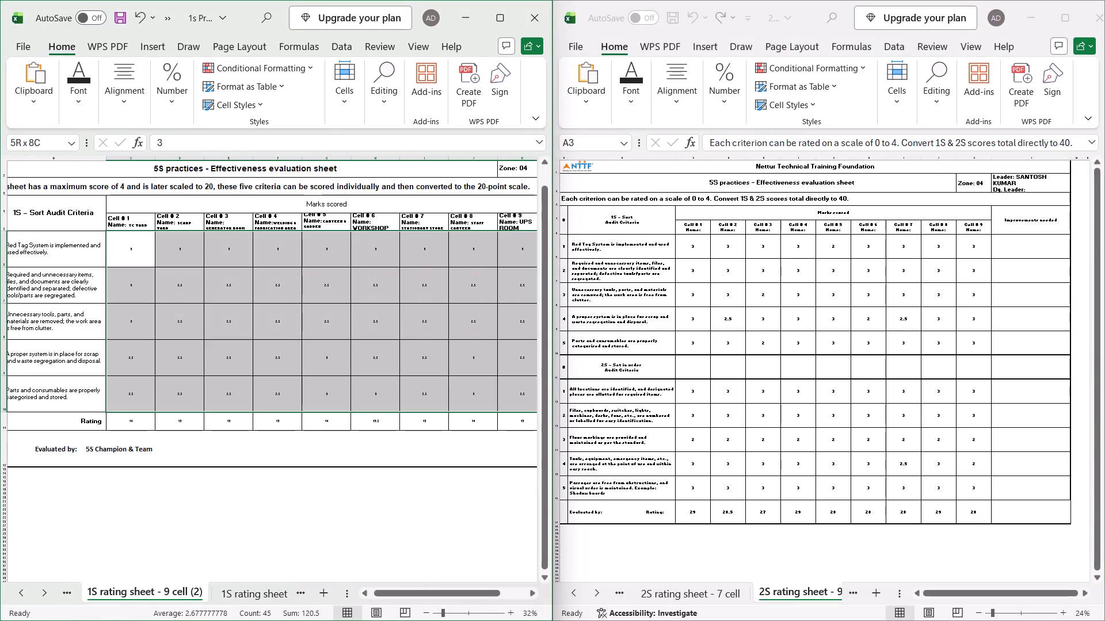
pyautogui.moveTo(509, 396); pyautogui.dragTo(517, 396)
pyautogui.hscroll(-3, 517, 396)
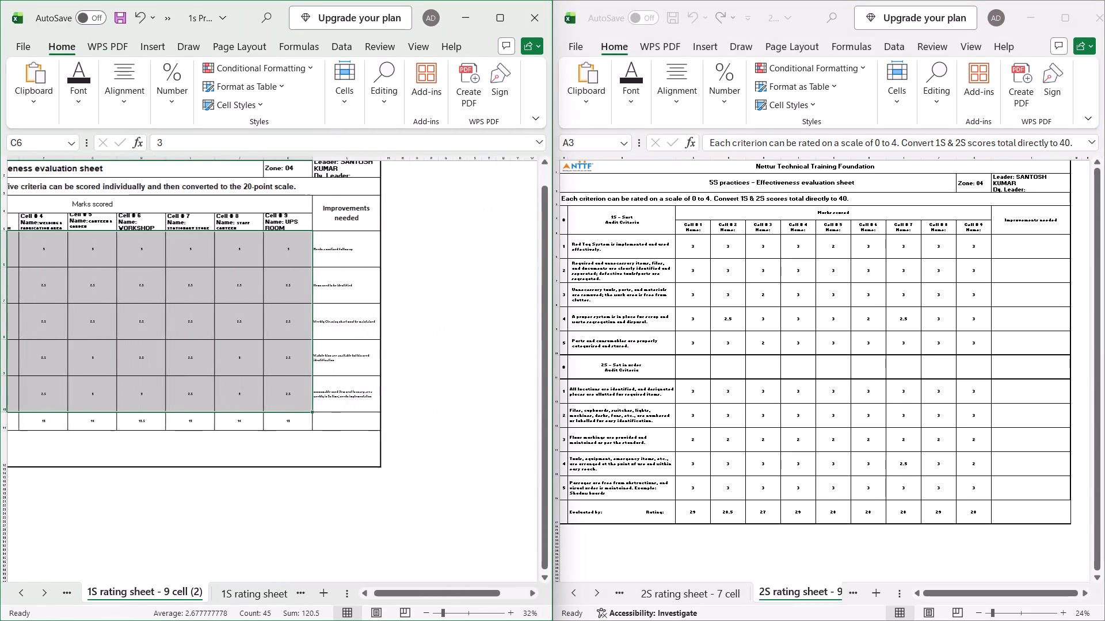
pyautogui.hotkey('ctrl', 'c')
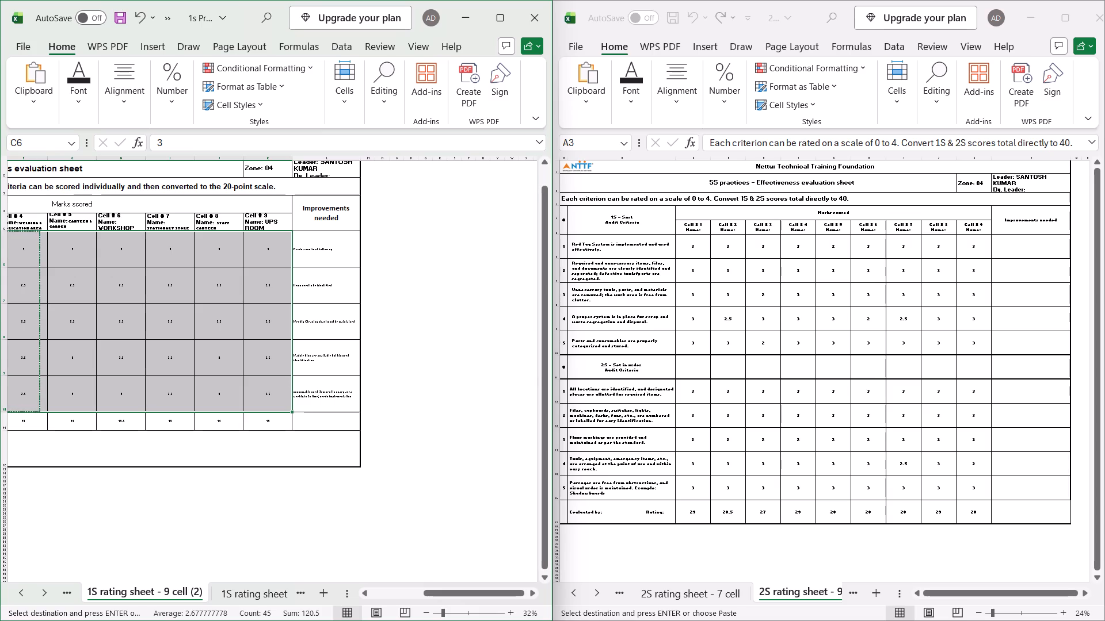
pyautogui.click(697, 250)
pyautogui.click(697, 250)
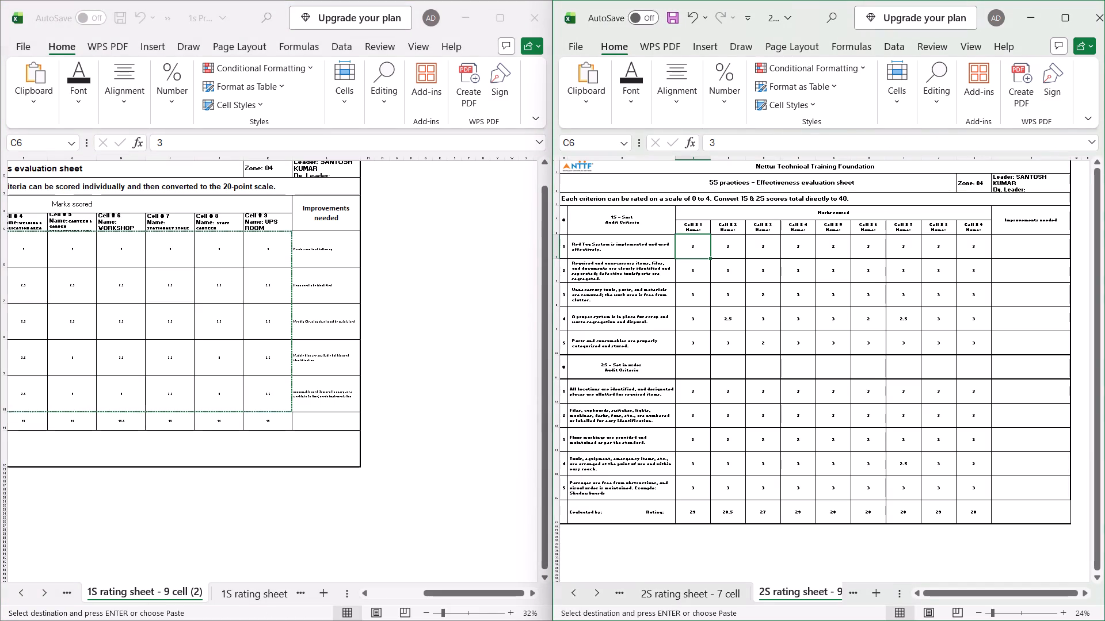
pyautogui.moveTo(693, 250); pyautogui.dragTo(797, 277)
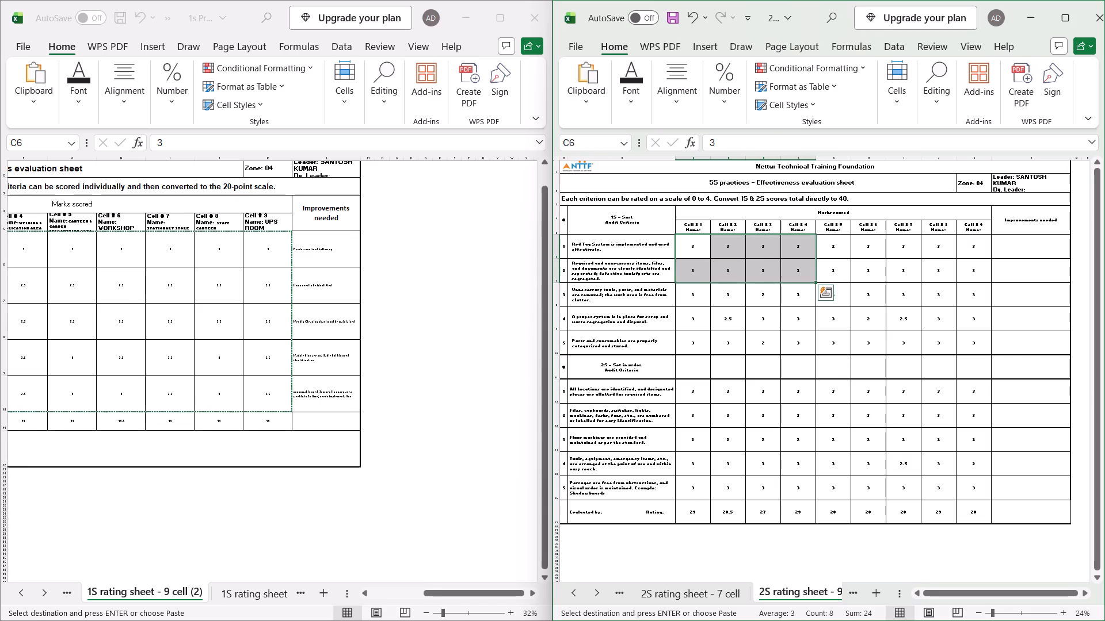
pyautogui.click(698, 298)
pyautogui.moveTo(684, 244); pyautogui.dragTo(769, 282)
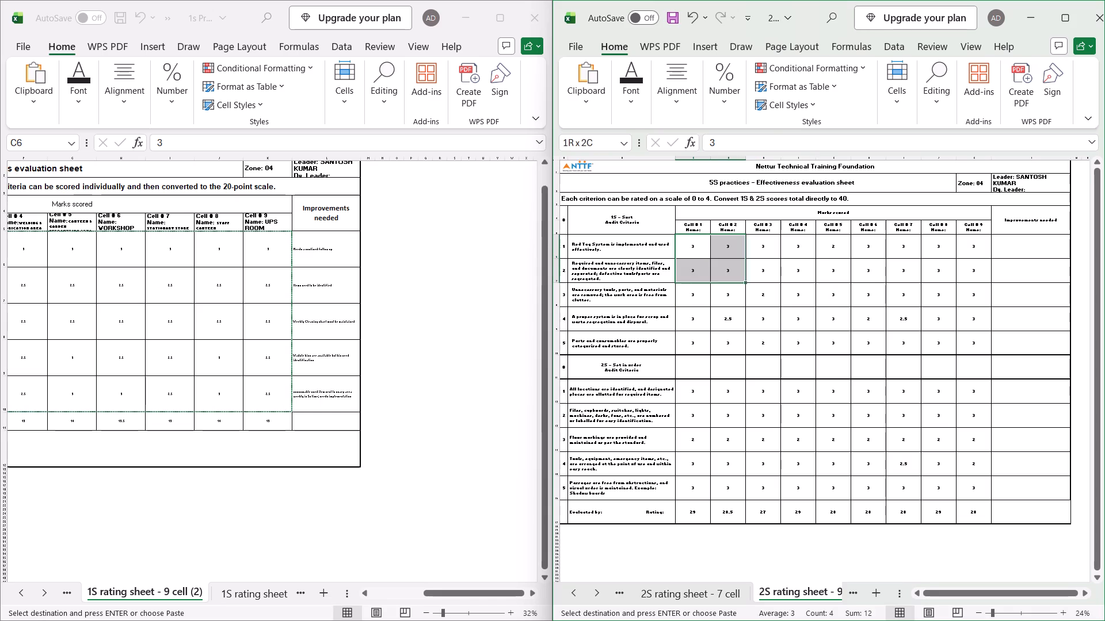
pyautogui.moveTo(769, 282); pyautogui.dragTo(962, 348)
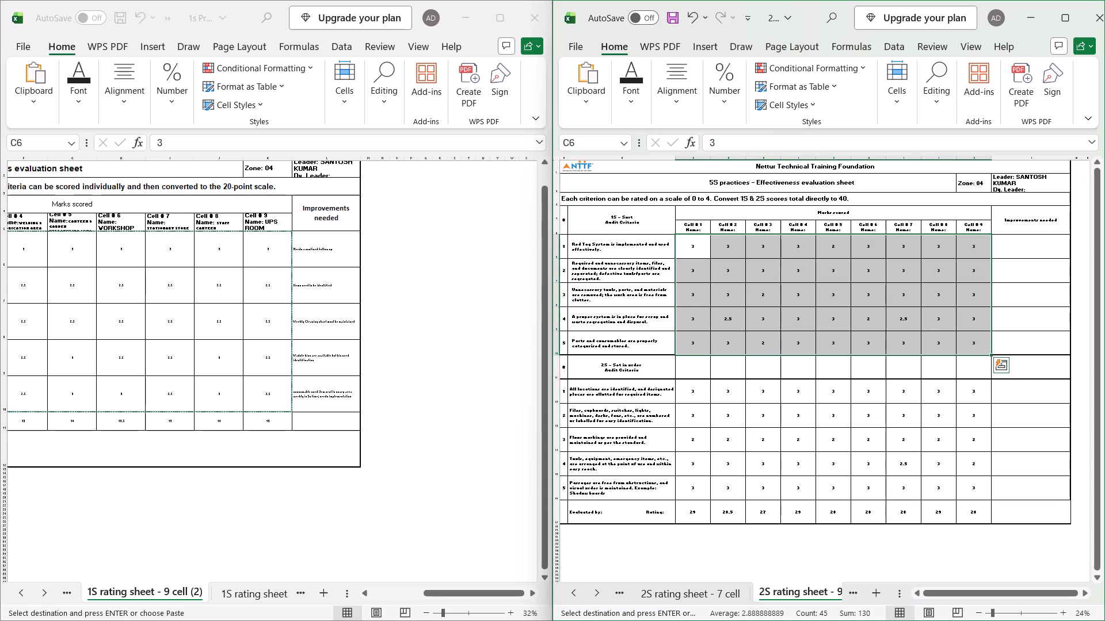
pyautogui.hotkey('ctrl', 'v')
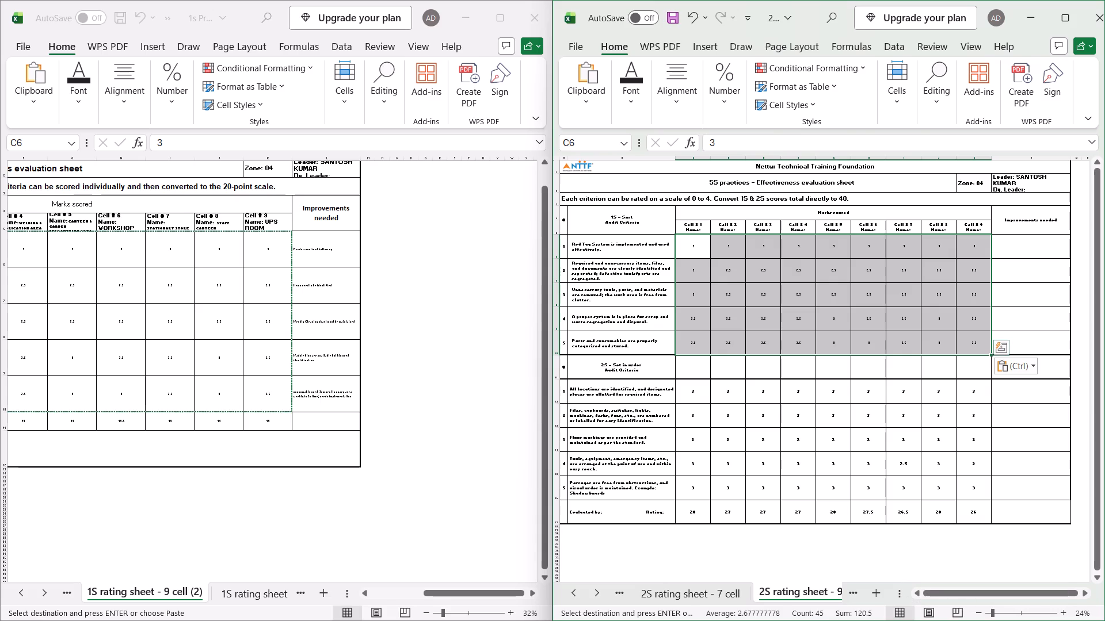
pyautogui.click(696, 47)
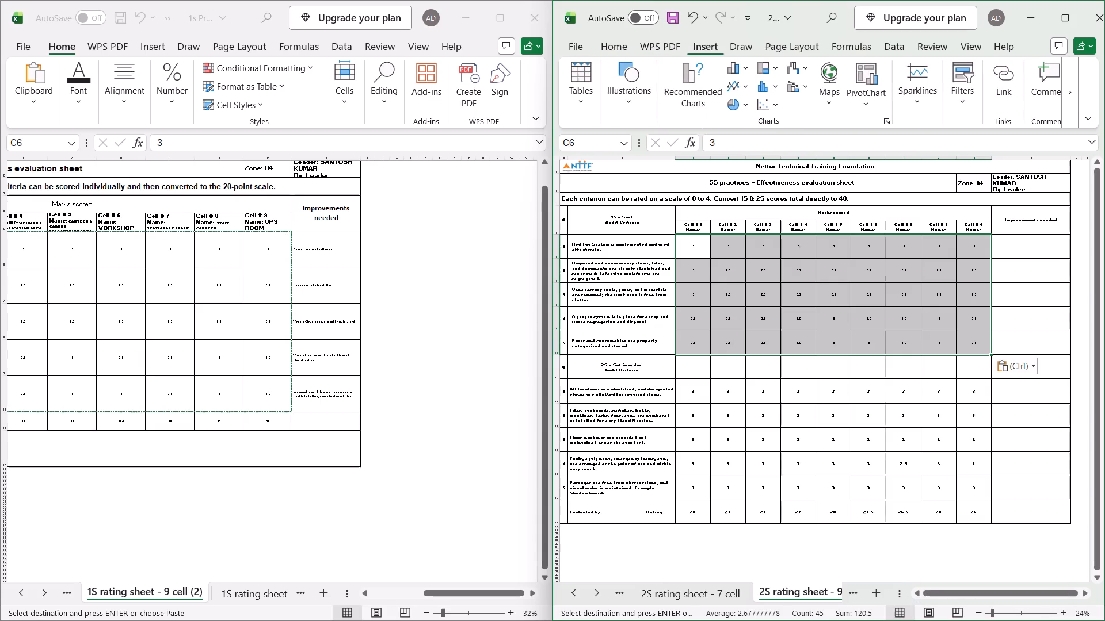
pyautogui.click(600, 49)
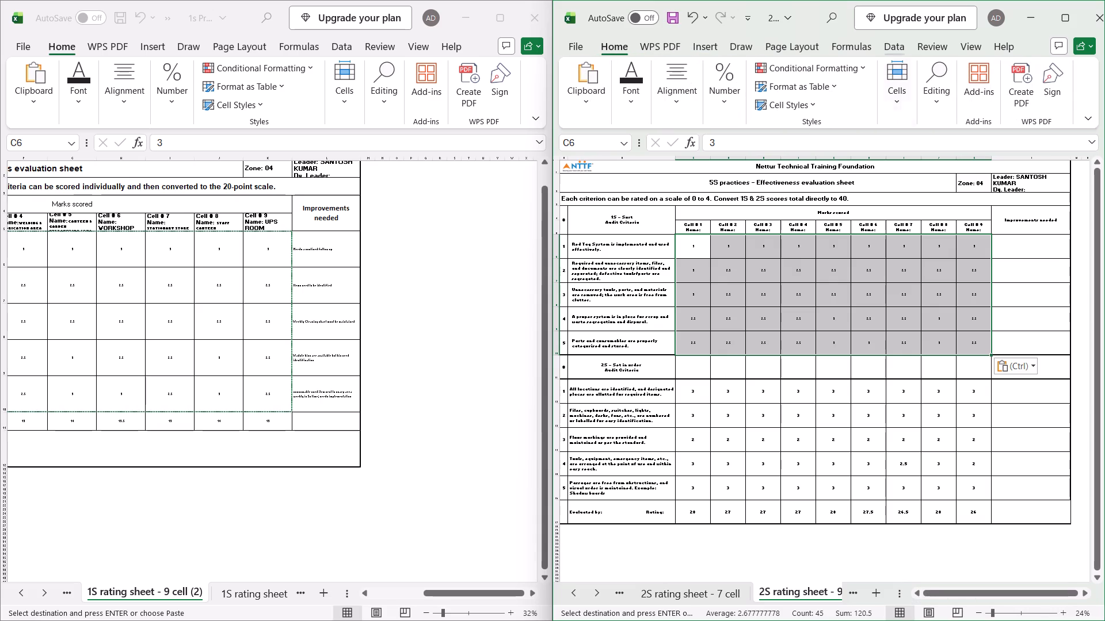
# Format the pasted 1S marks for Cells 1 to 9 on the 2S 9 cell (2) sheet as bold Arial 18.
pyautogui.rightClick(782, 299)
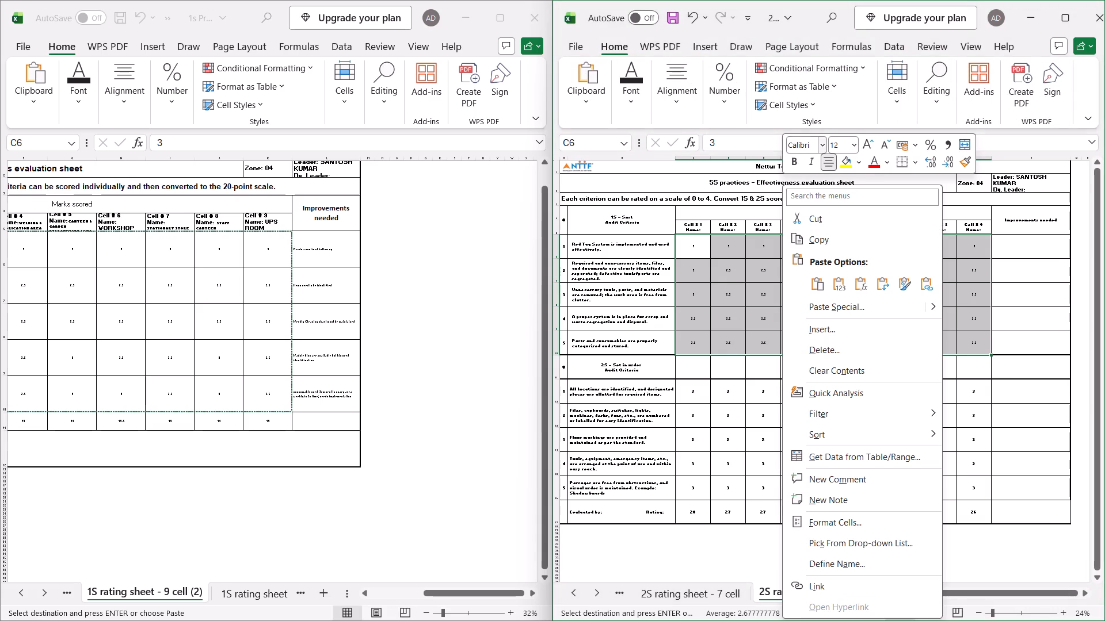
pyautogui.click(809, 146)
pyautogui.hotkey('shift', 'a')
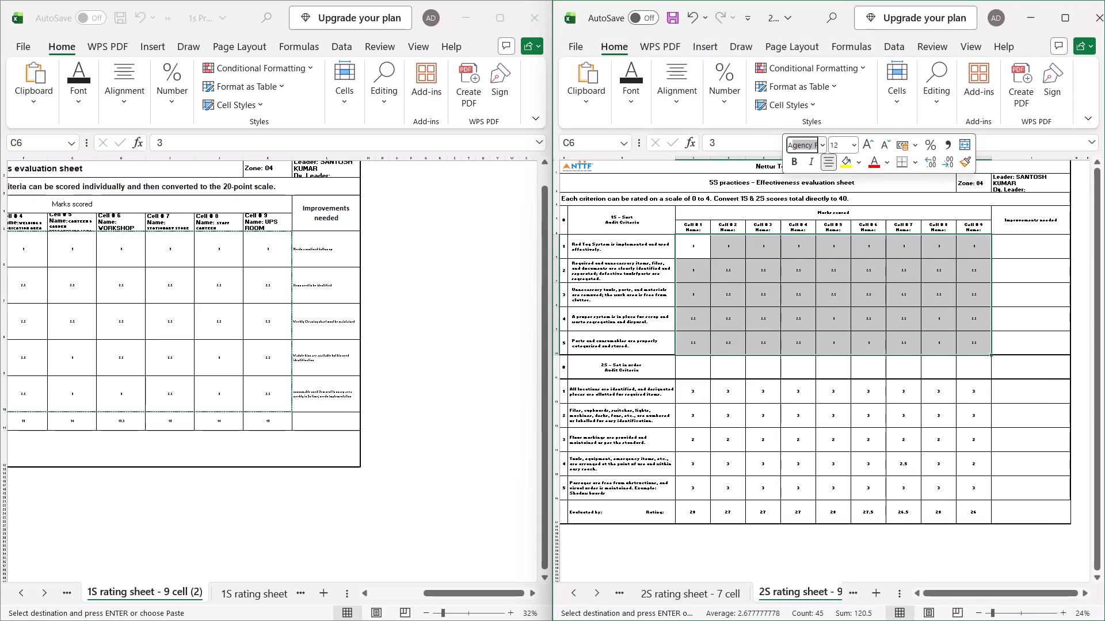
pyautogui.write('rial')
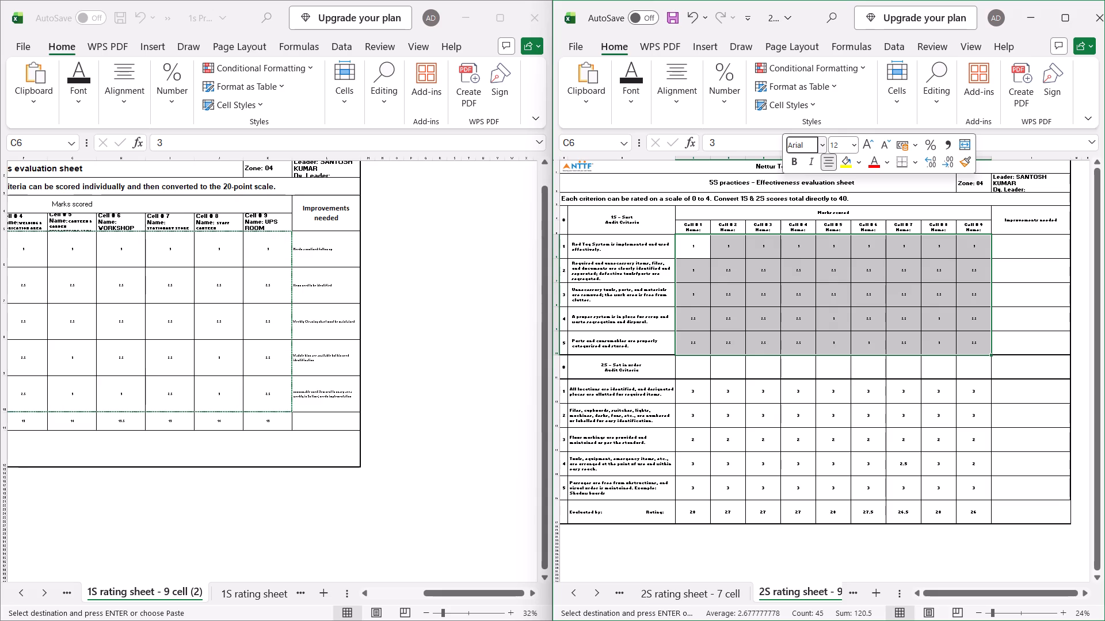
pyautogui.click(836, 147)
pyautogui.write('18')
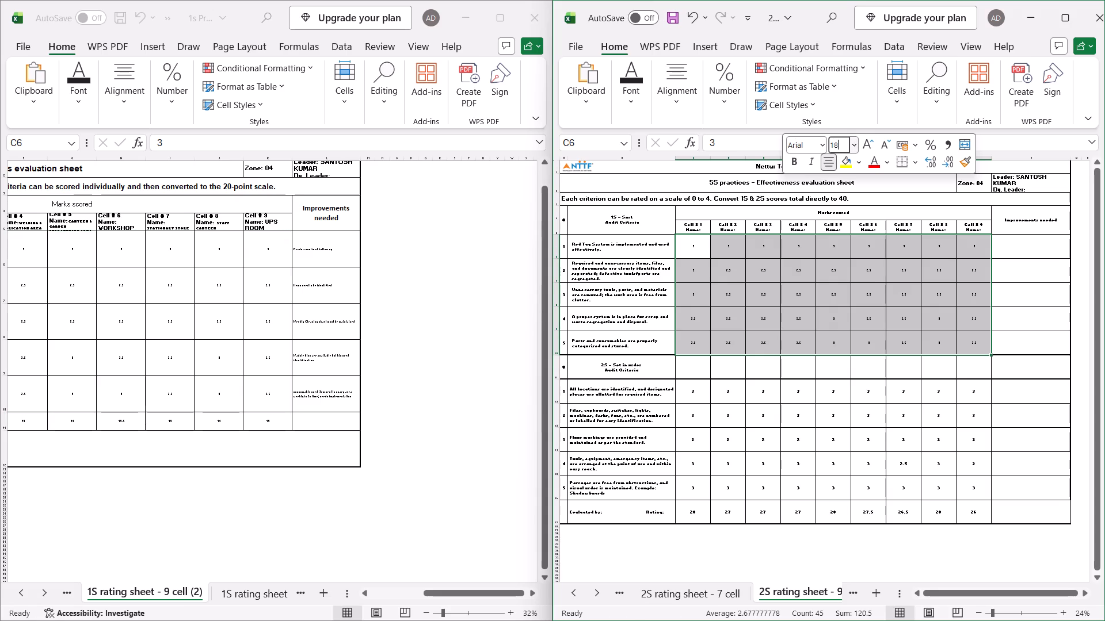
pyautogui.press('Return')
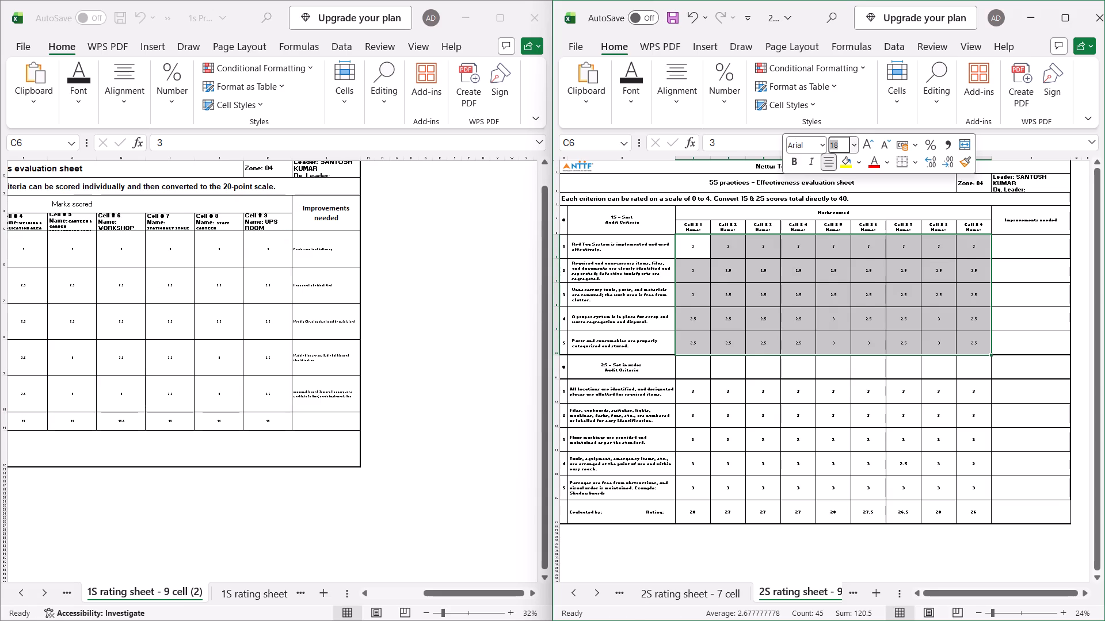
pyautogui.click(795, 162)
pyautogui.click(818, 316)
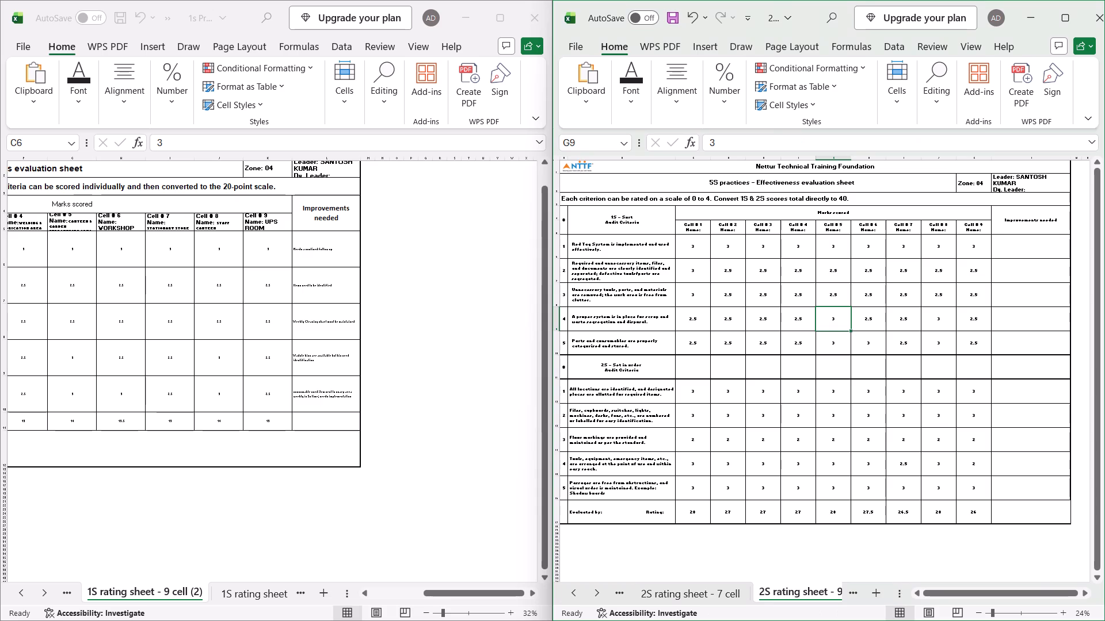
# Switch the 1S workbook to the 1S rating sheet - 9 cell sheet.
pyautogui.click(249, 597)
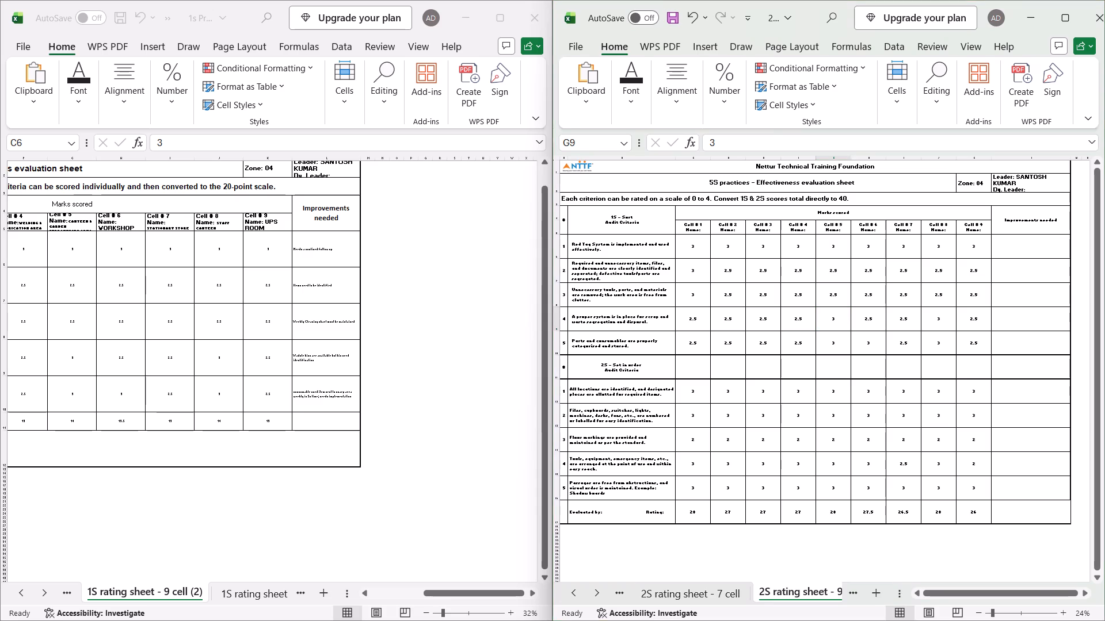
pyautogui.click(249, 597)
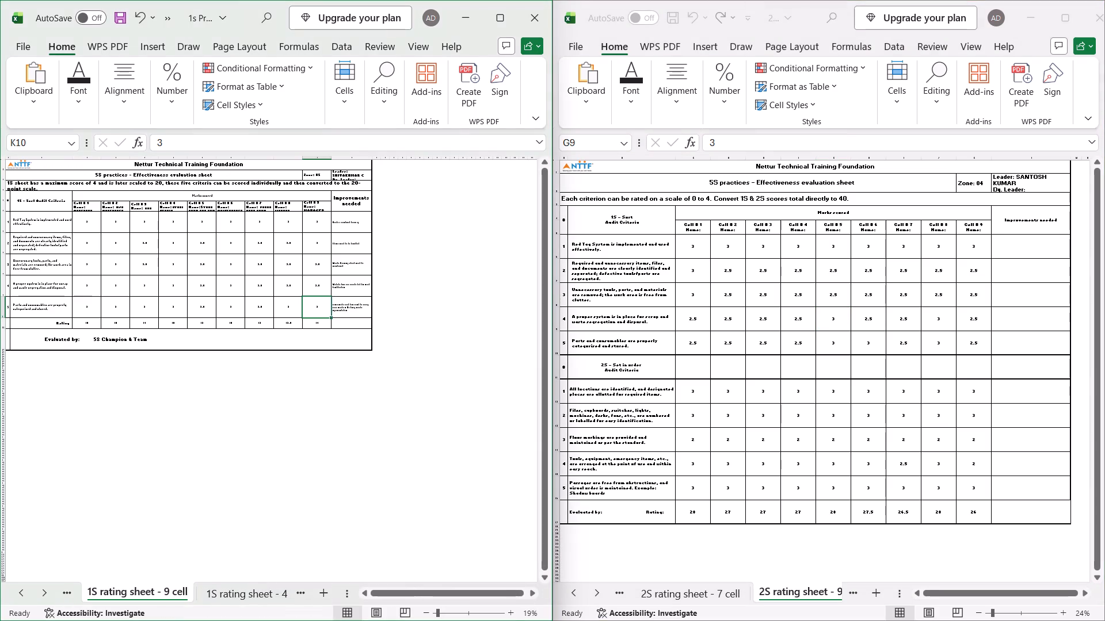
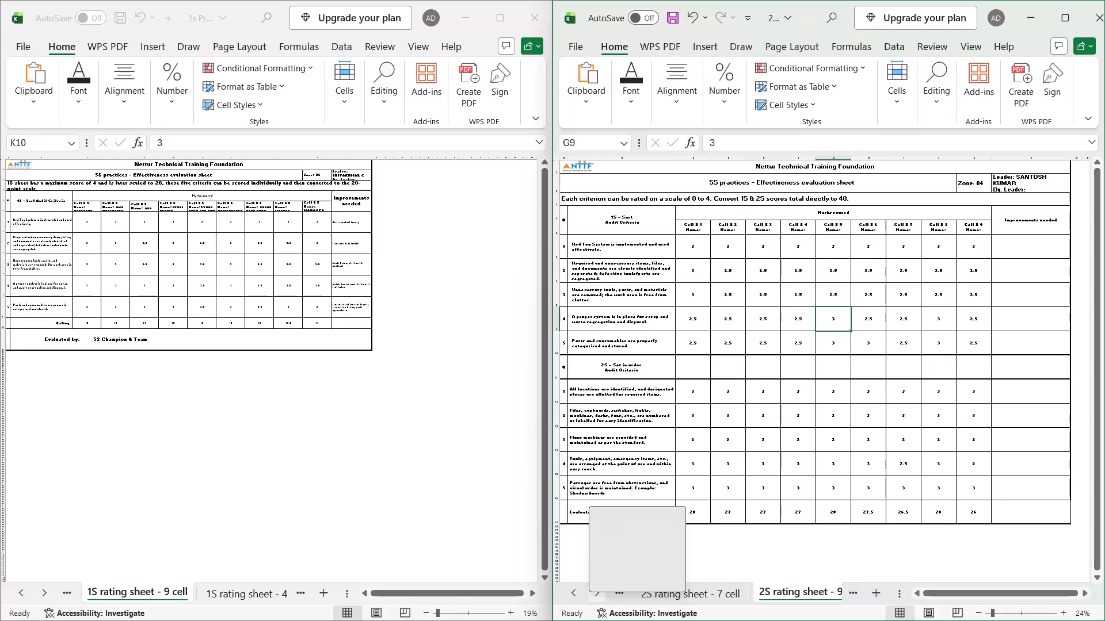
# Switch the 2S workbook to the 2S rating sheet - 9 cell sheet.
pyautogui.click(590, 593)
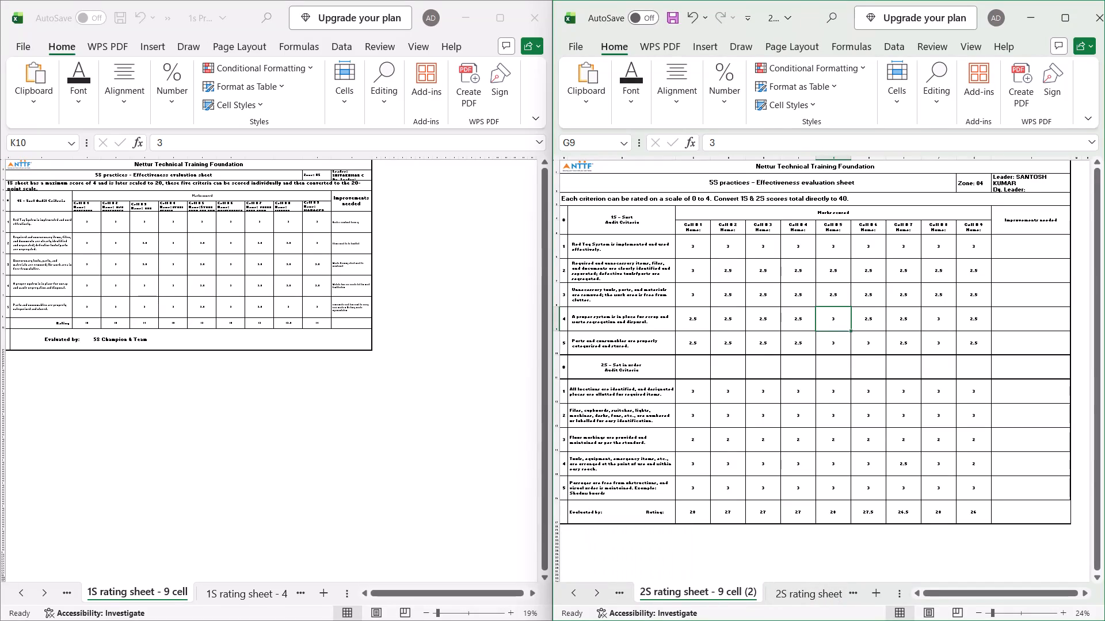
pyautogui.click(816, 596)
# Copy the leader's name from the 1S rating sheet - 9 cell header into the Leader field of the 2S 9 cell sheet.
pyautogui.scroll(1, 771, 453)
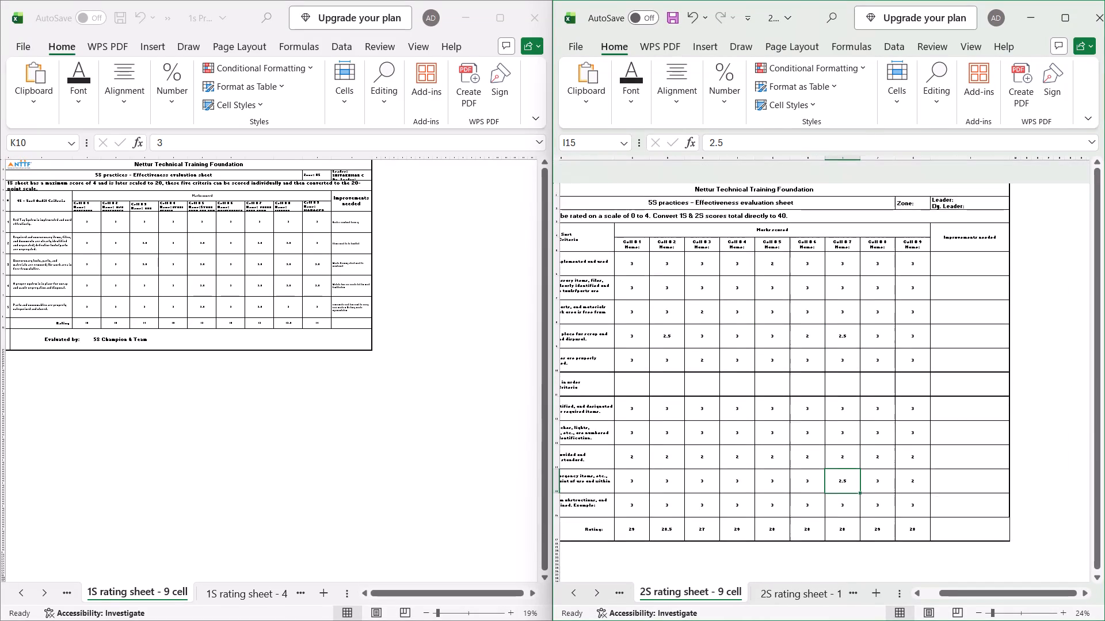
pyautogui.scroll(1, 771, 453)
pyautogui.scroll(3, 303, 374)
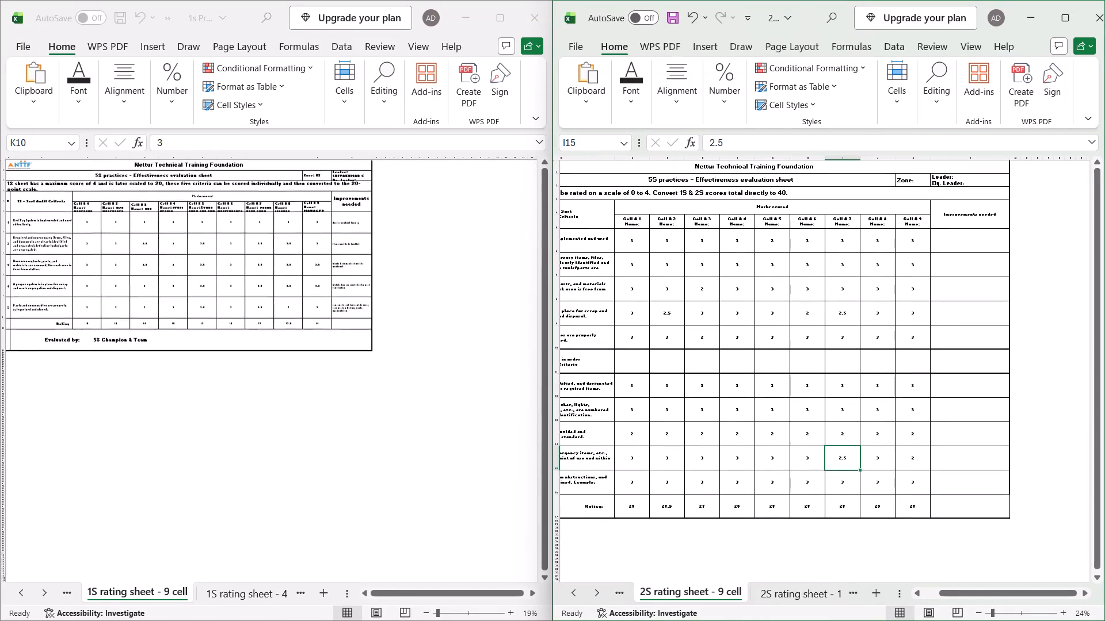
pyautogui.scroll(4, 332, 299)
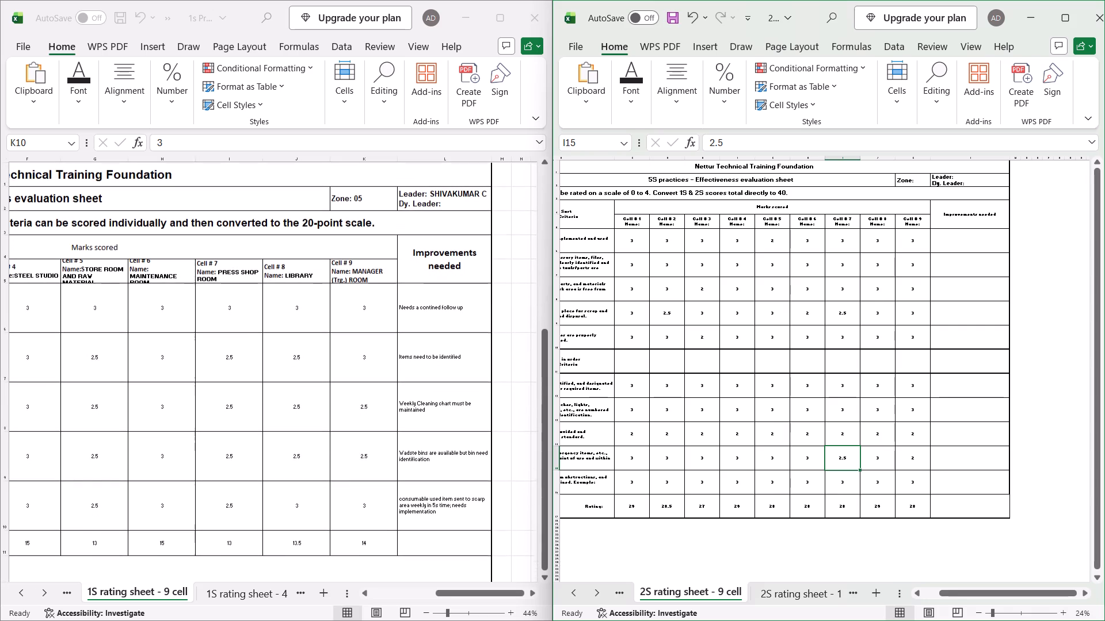
pyautogui.click(440, 190)
pyautogui.doubleClick(435, 191)
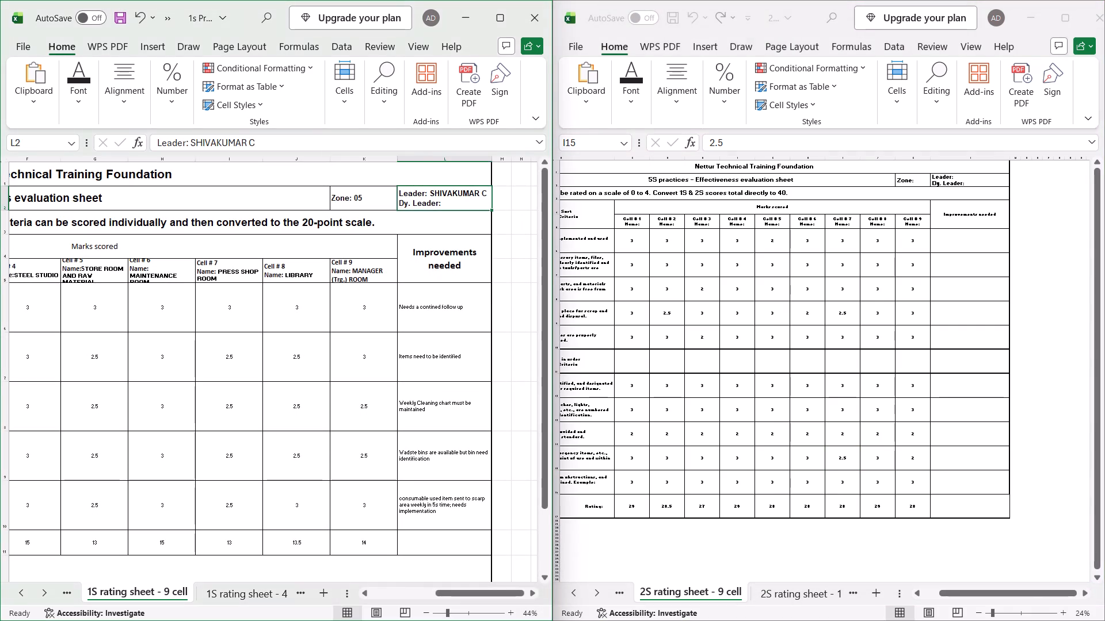
pyautogui.moveTo(431, 193); pyautogui.dragTo(463, 193)
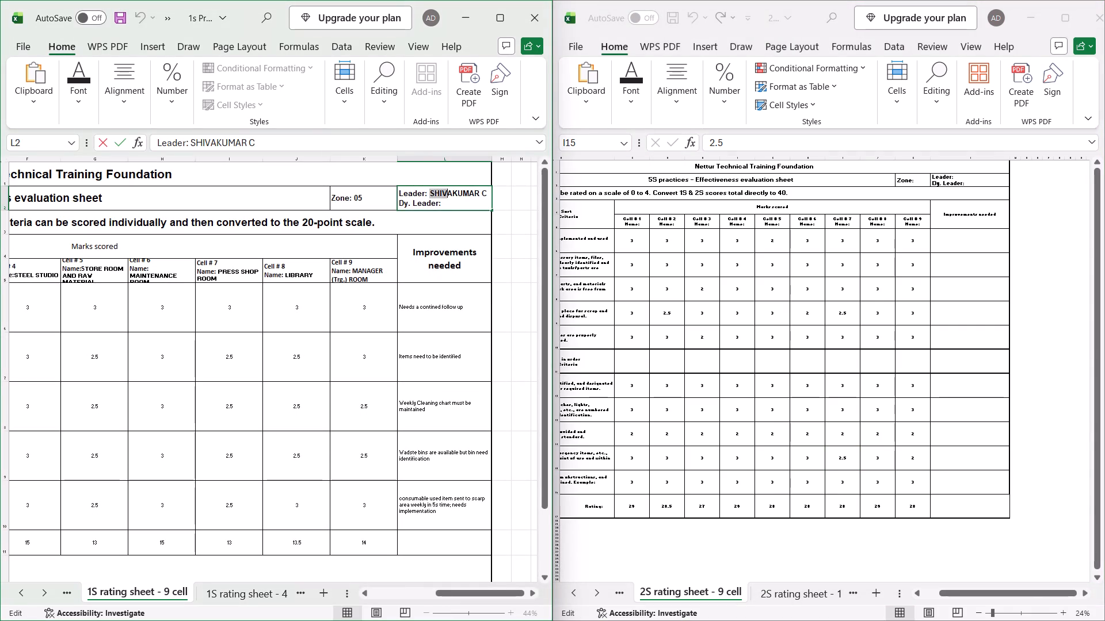
pyautogui.moveTo(463, 193); pyautogui.dragTo(488, 196)
pyautogui.hotkey('ctrl', 'c')
pyautogui.click(955, 178)
pyautogui.click(955, 178)
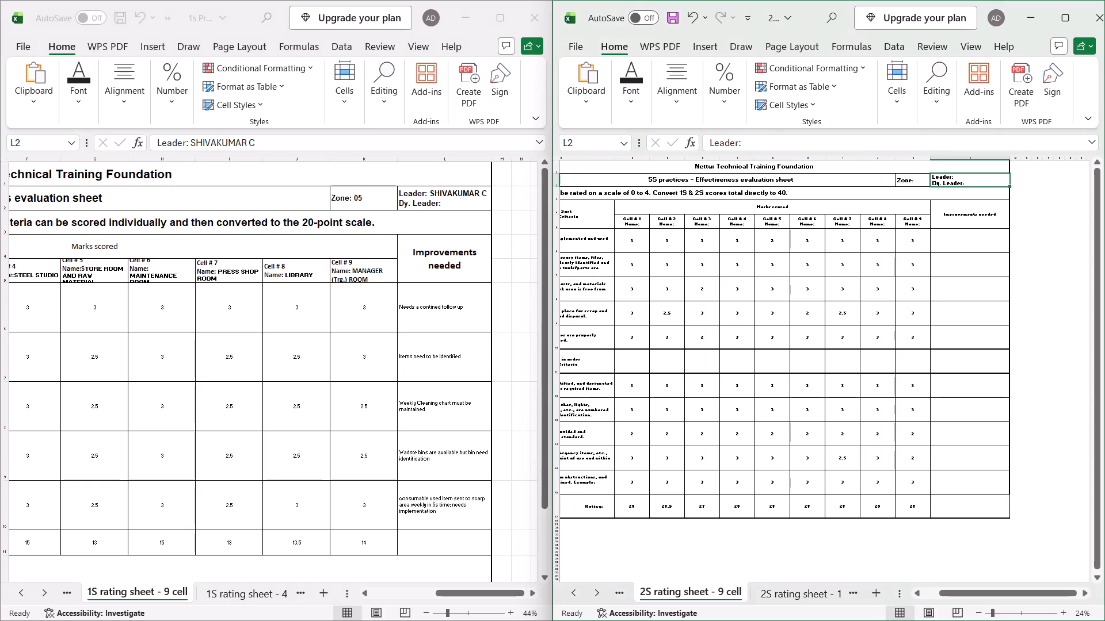
pyautogui.click(775, 141)
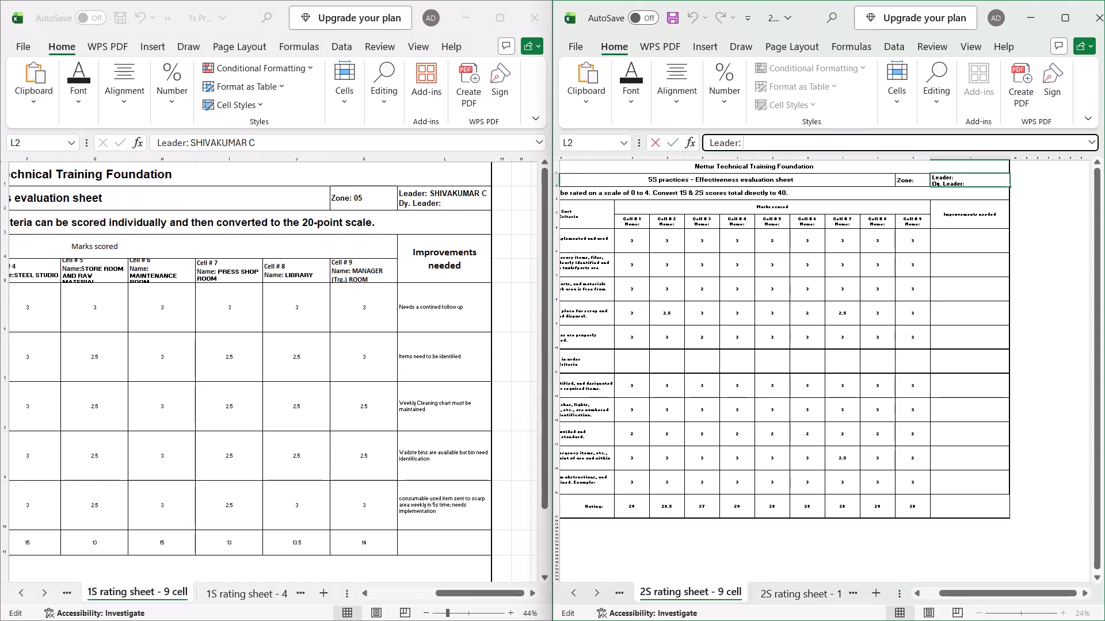
pyautogui.hotkey('ctrl', 'v')
pyautogui.click(786, 308)
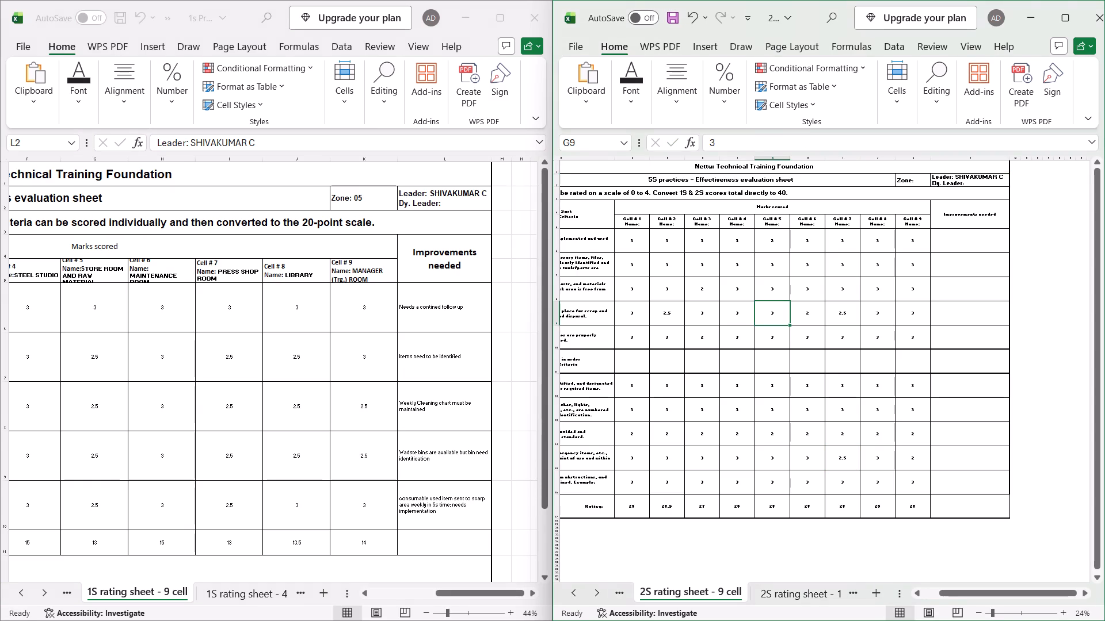
# Set the zone on the 2S rating sheet - 9 cell sheet to 05.
pyautogui.doubleClick(916, 181)
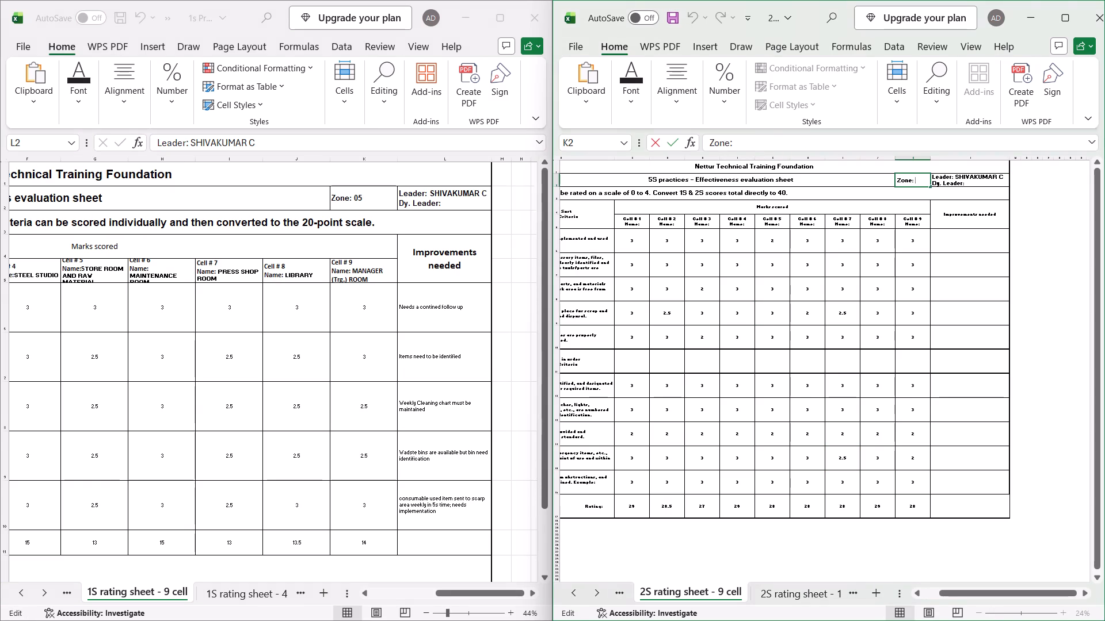
pyautogui.click(757, 136)
pyautogui.write('05')
pyautogui.press('Return')
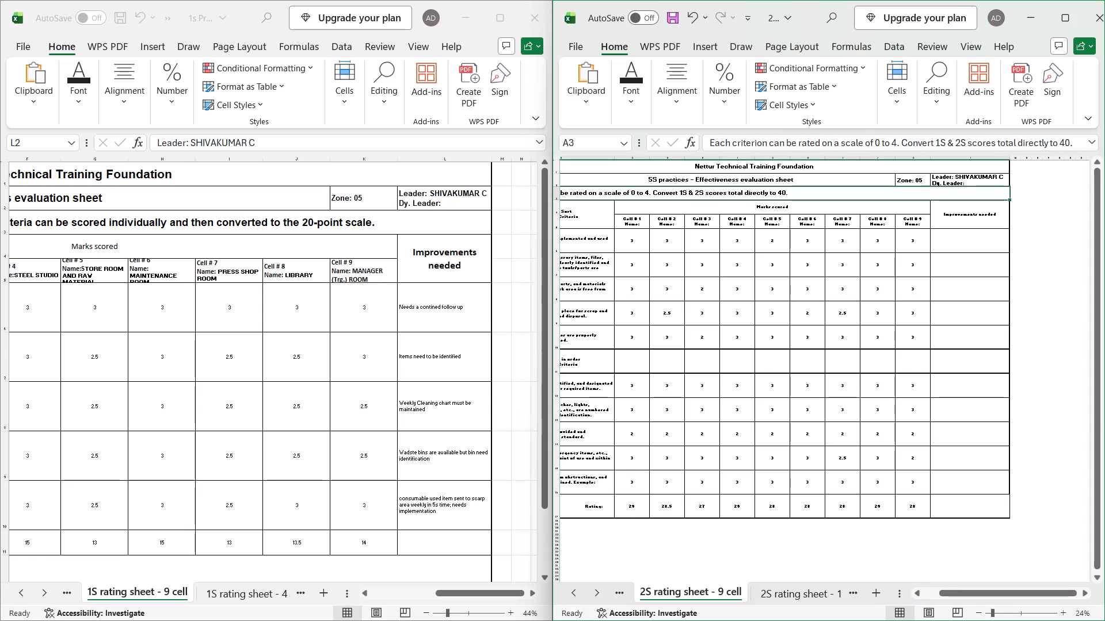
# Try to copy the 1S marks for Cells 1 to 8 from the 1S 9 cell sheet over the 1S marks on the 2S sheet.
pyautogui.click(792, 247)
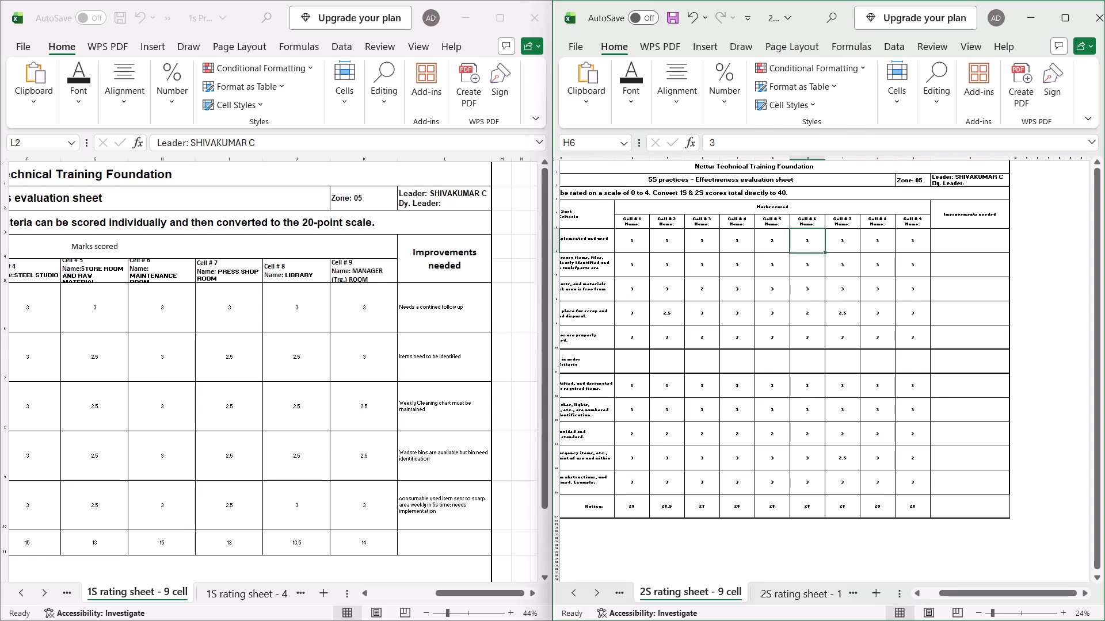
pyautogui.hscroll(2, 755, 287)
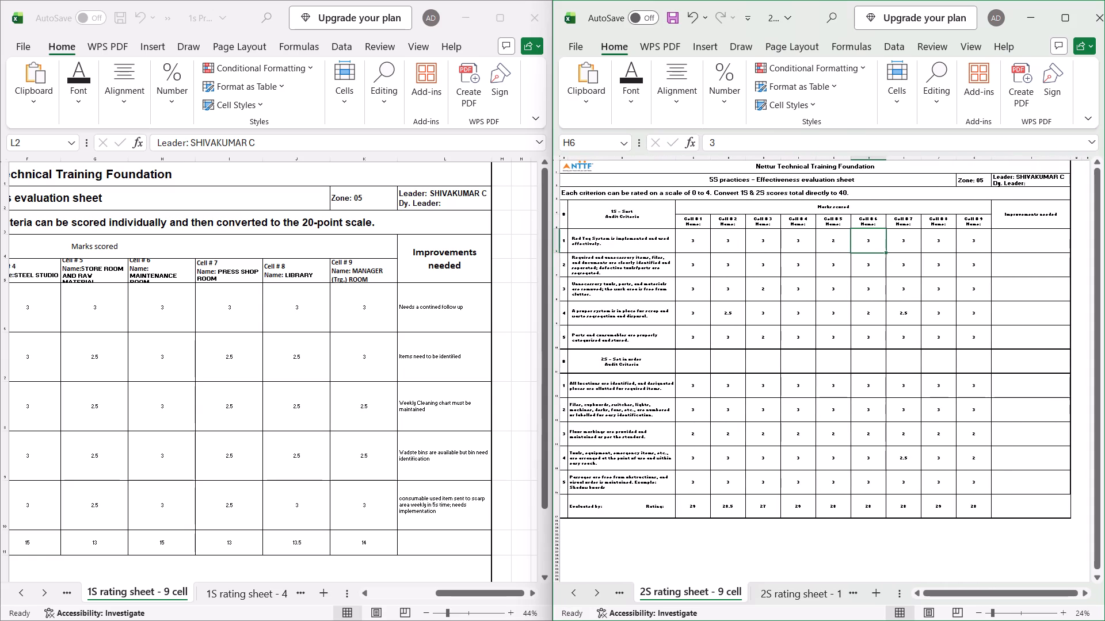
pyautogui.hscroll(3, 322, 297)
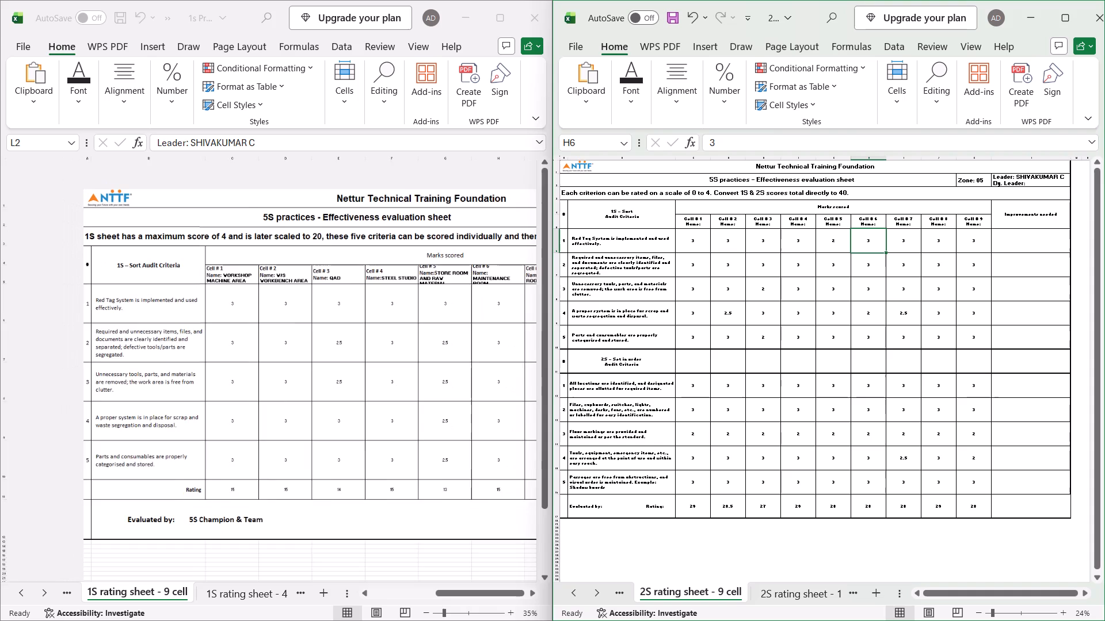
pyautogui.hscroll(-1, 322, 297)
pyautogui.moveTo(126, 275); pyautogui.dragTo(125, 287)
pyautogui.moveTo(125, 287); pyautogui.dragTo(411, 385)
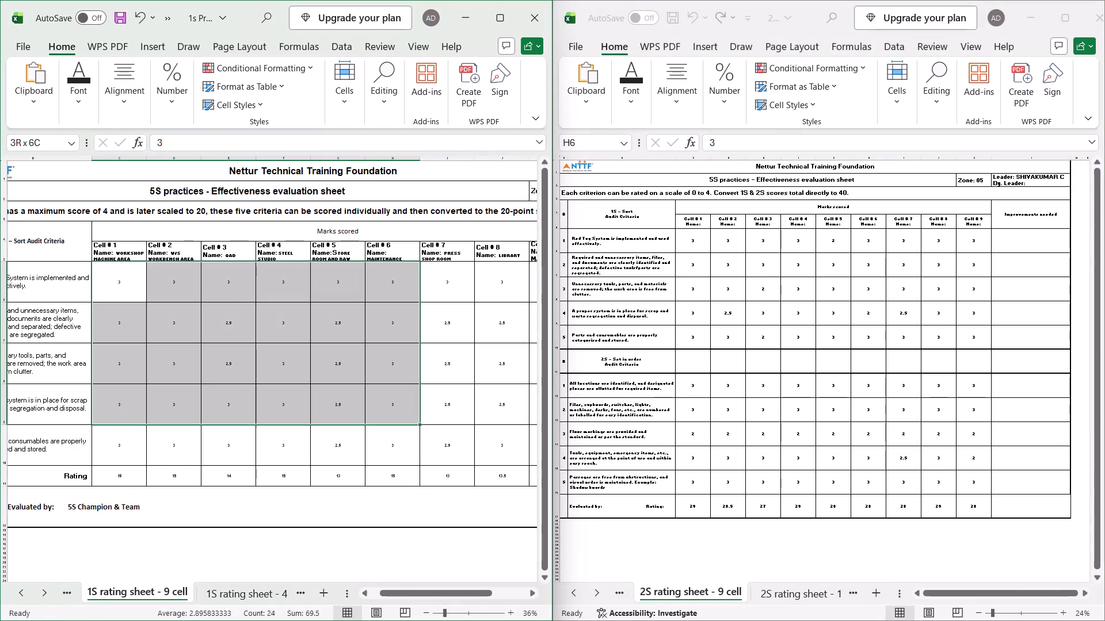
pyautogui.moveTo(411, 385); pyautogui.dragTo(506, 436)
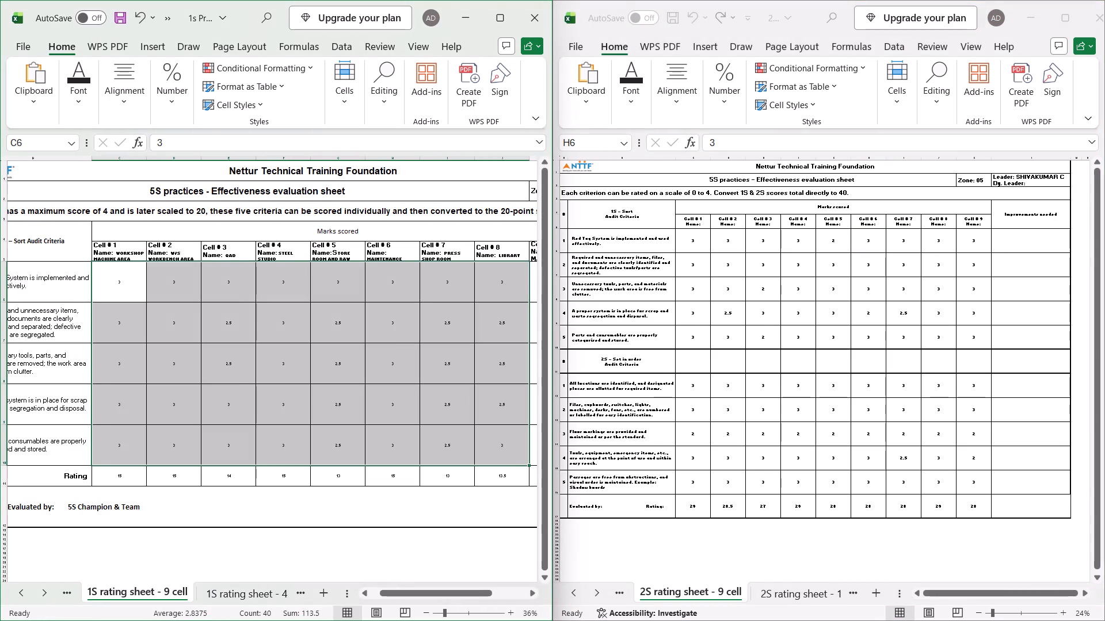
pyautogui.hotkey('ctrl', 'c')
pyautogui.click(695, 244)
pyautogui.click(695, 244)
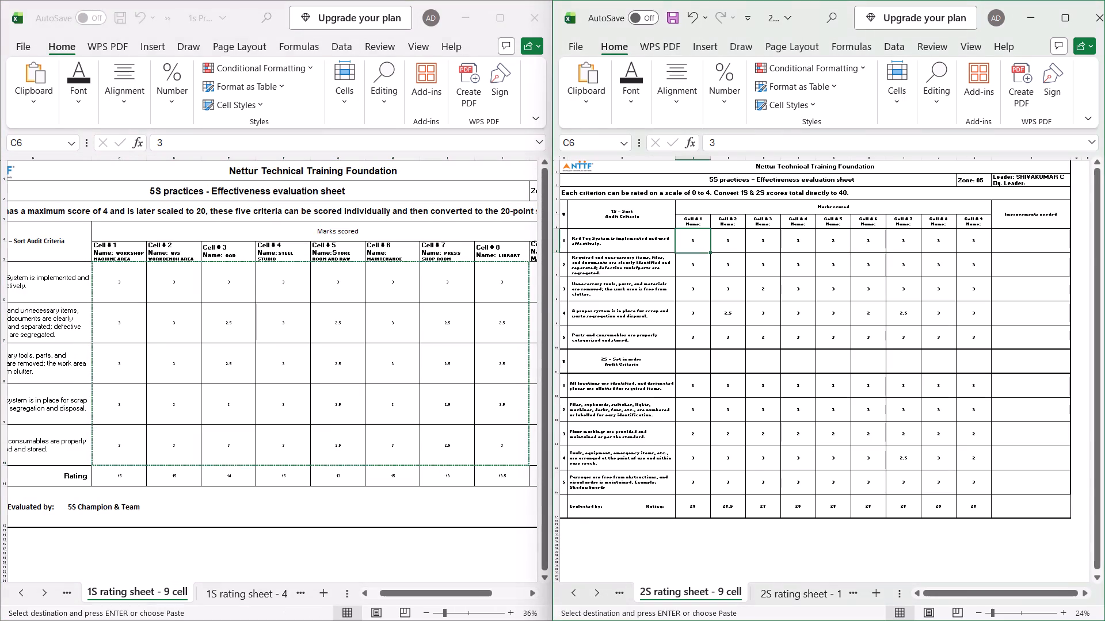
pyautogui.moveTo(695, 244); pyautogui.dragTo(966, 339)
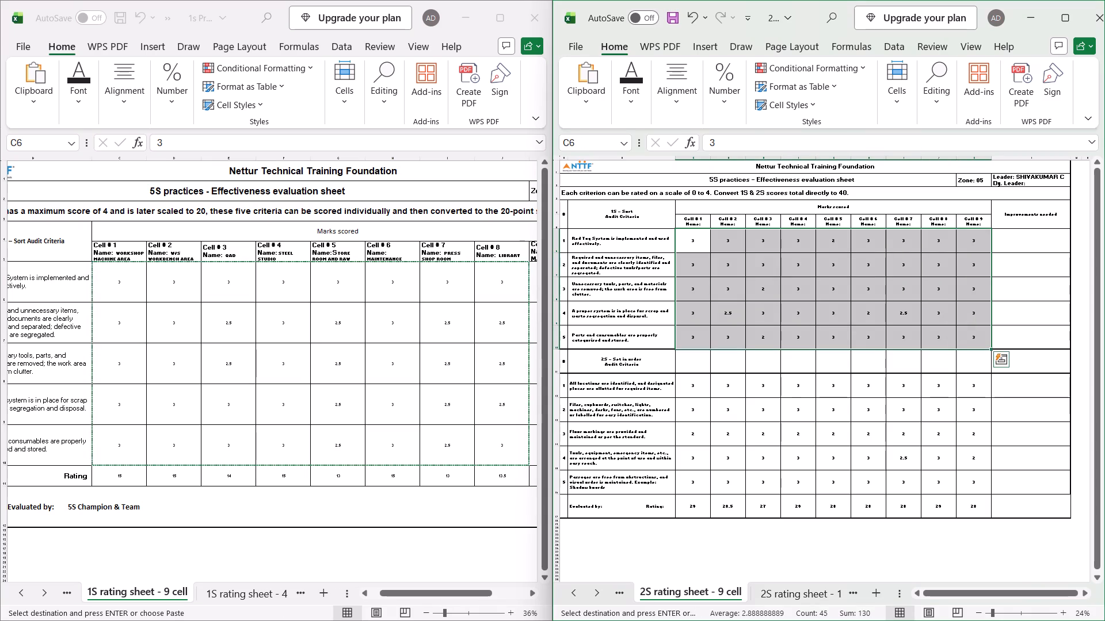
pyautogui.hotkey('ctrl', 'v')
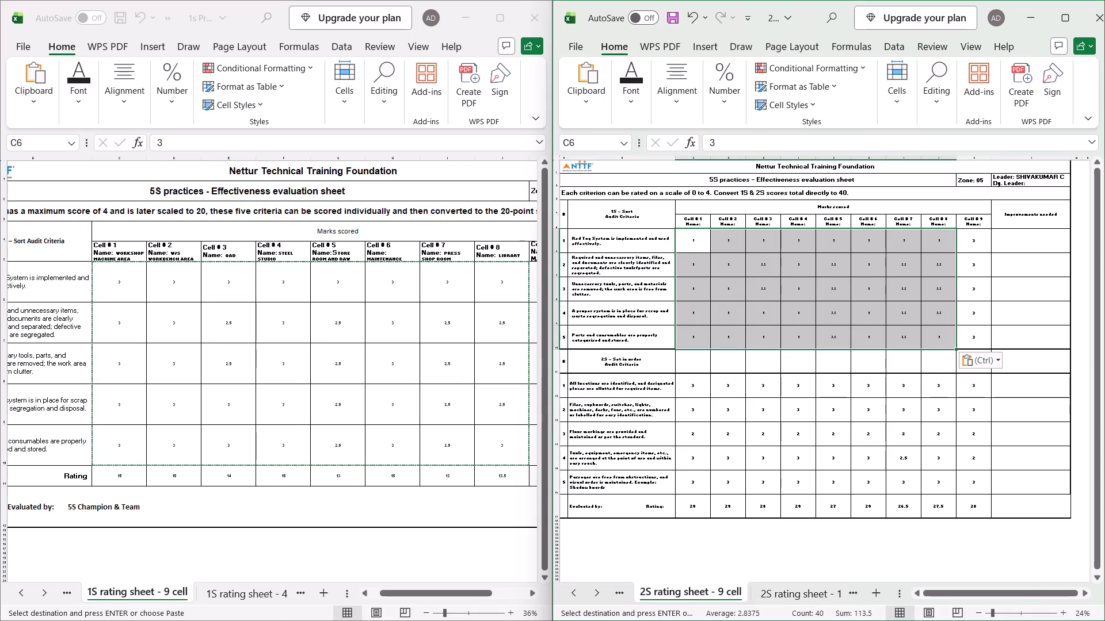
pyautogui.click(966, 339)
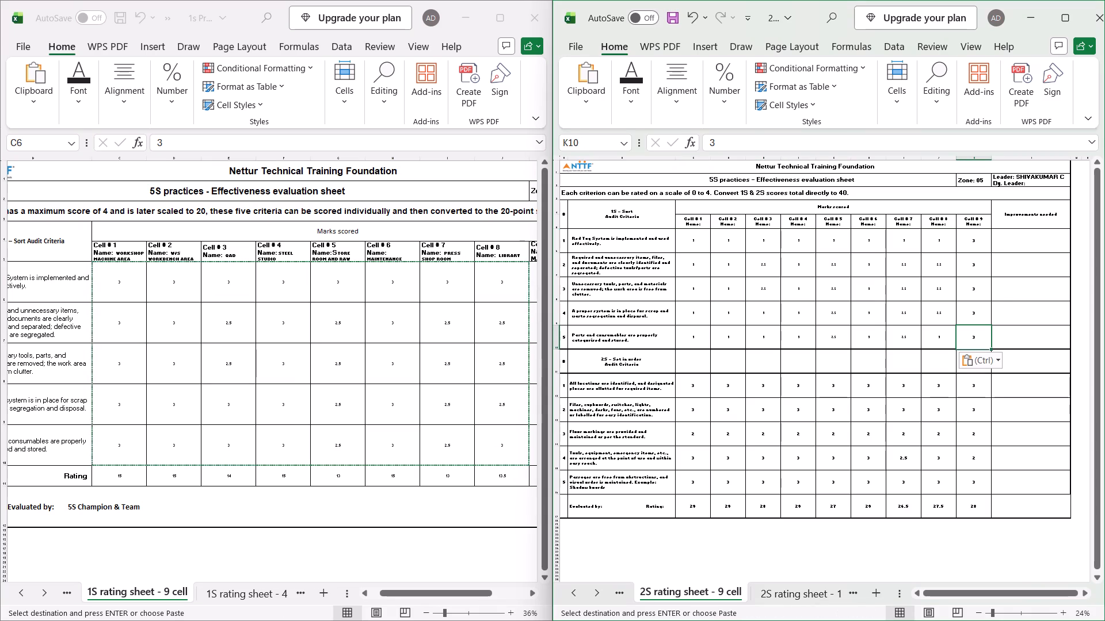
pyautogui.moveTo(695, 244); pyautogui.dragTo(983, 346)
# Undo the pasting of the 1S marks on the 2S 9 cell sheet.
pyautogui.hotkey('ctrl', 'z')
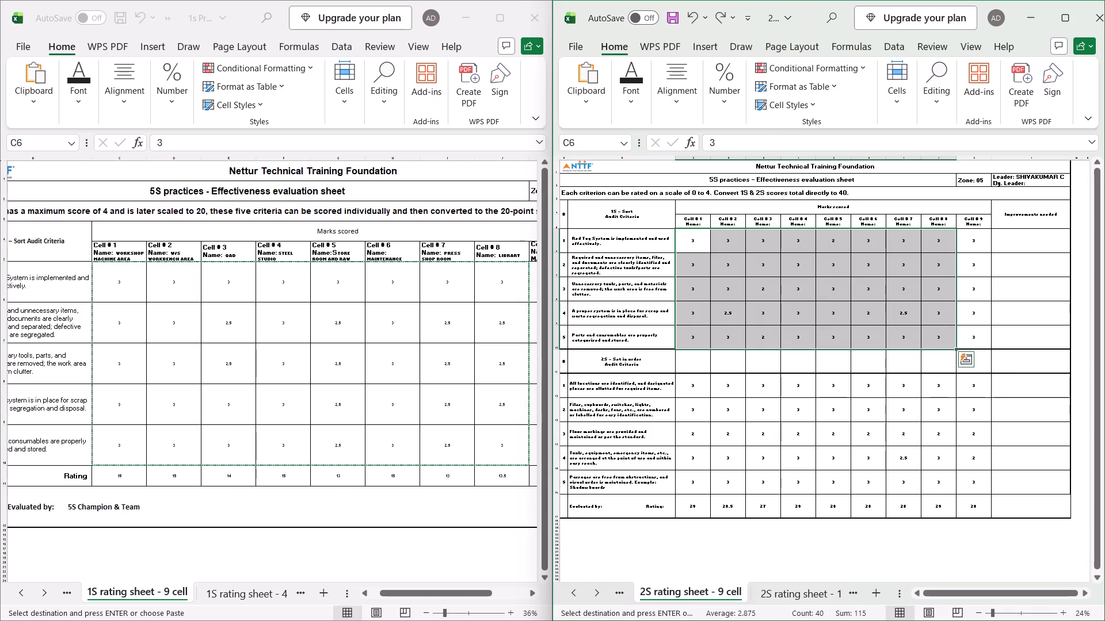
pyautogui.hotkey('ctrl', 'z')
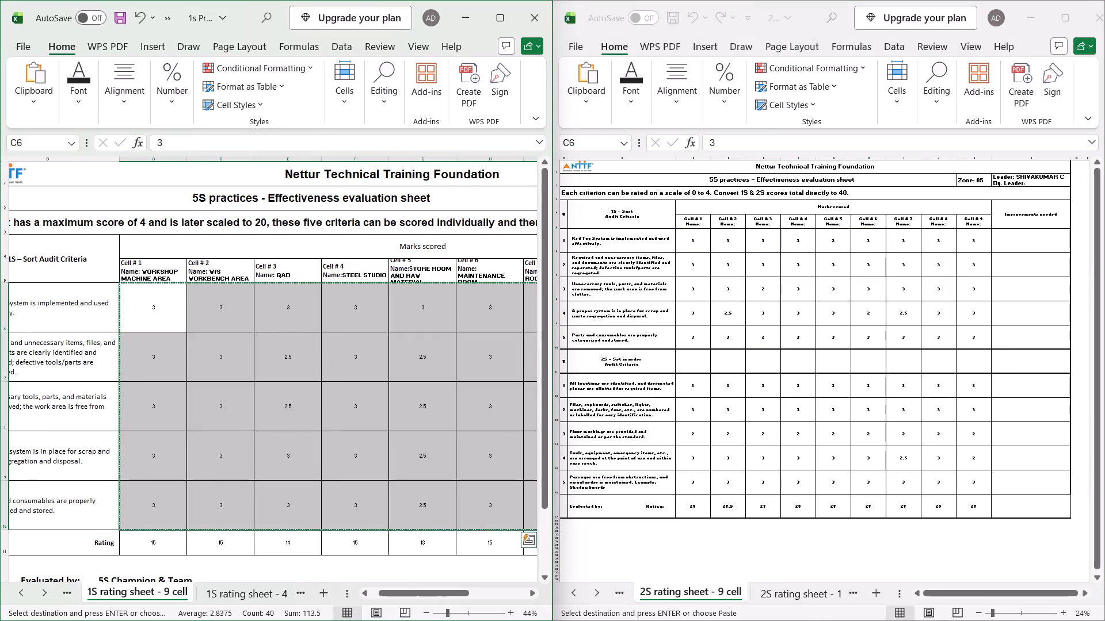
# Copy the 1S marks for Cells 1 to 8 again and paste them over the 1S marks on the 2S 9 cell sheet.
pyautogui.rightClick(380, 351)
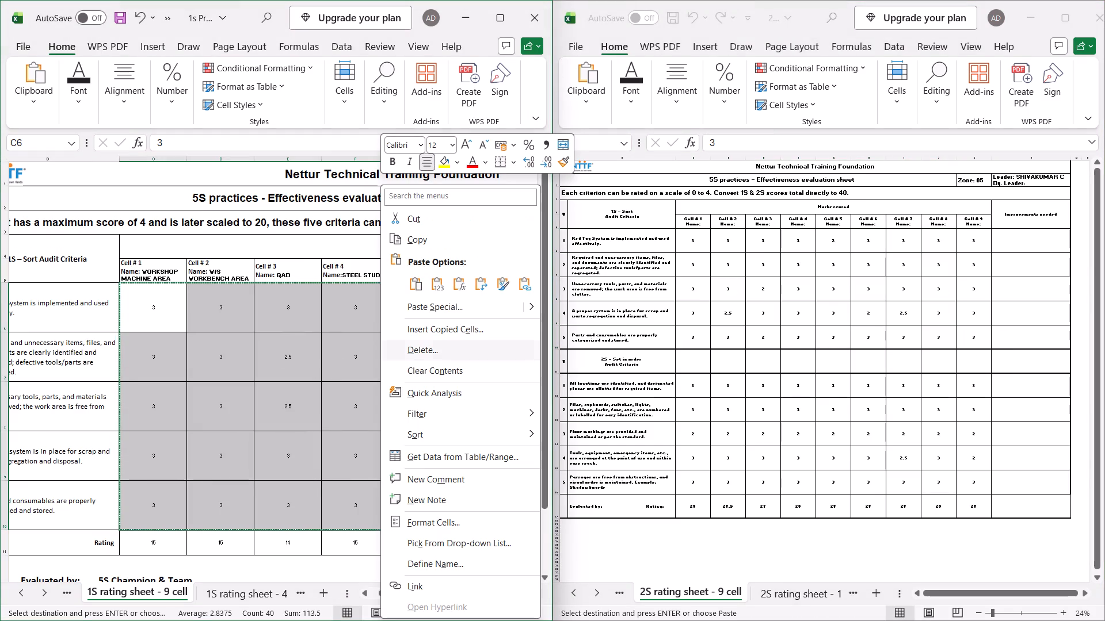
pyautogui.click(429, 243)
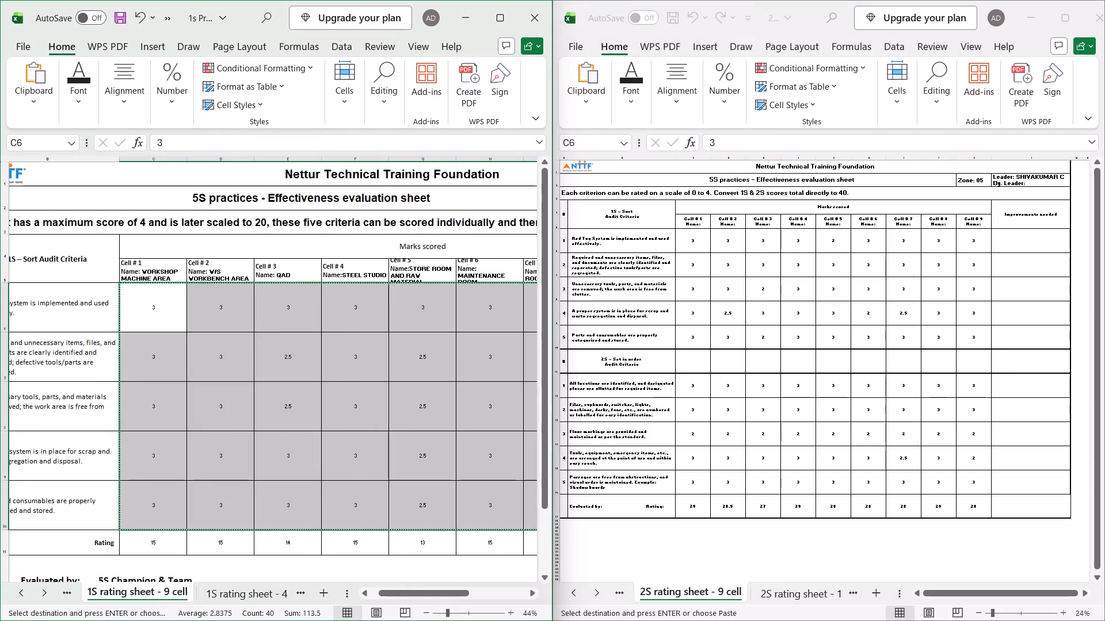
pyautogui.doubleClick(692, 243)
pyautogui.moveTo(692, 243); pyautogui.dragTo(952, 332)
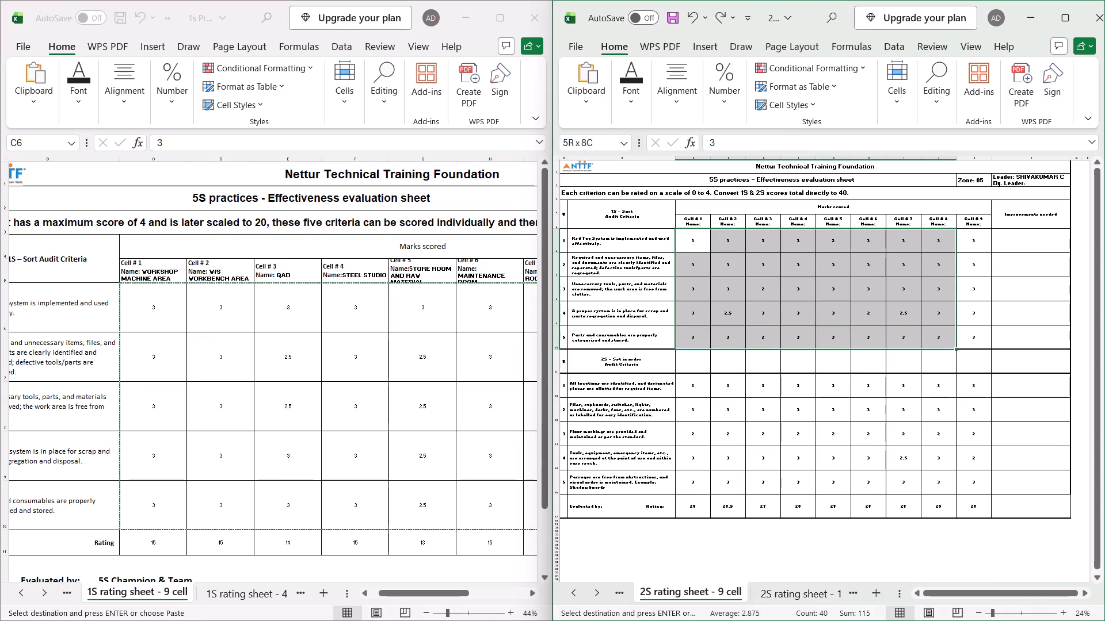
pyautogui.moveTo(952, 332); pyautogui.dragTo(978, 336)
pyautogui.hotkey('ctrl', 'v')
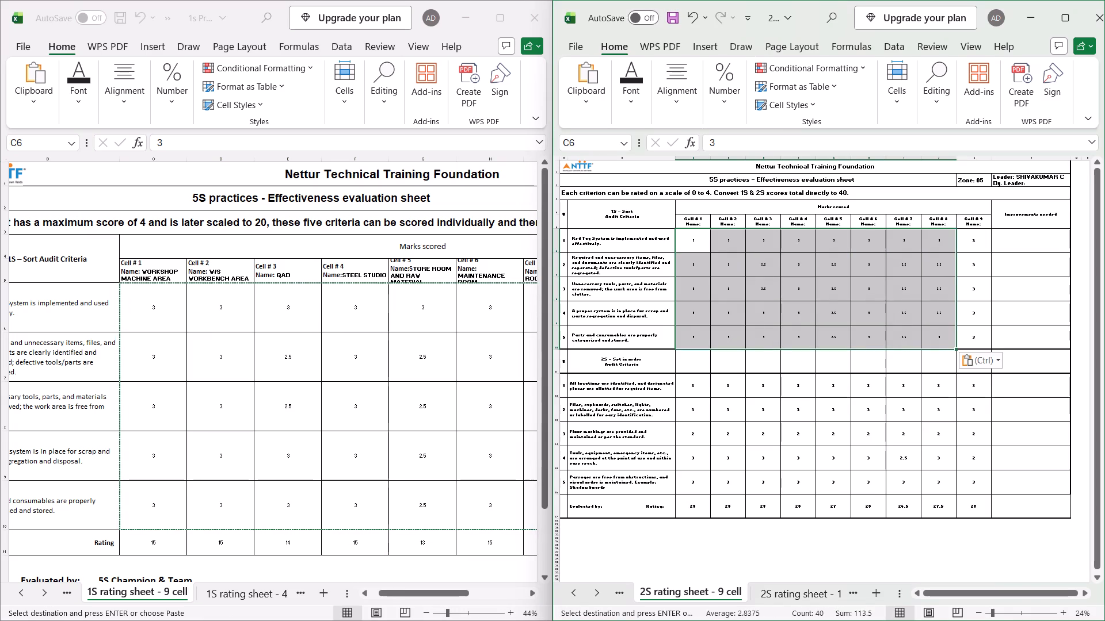
# Copy all 1S marks for Cells 1 to 9 from the 1S 9 cell sheet over the 1S marks on the matching 2S sheet.
pyautogui.hscroll(-2, 481, 350)
pyautogui.scroll(-2, 481, 350)
pyautogui.hscroll(-1, 481, 350)
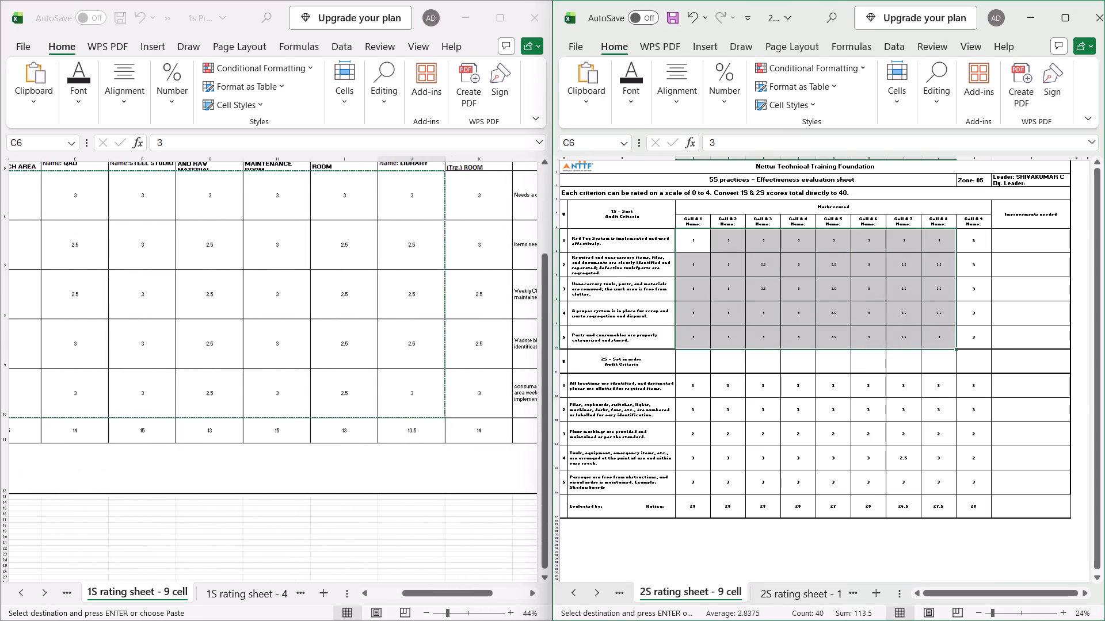
pyautogui.scroll(1, 481, 350)
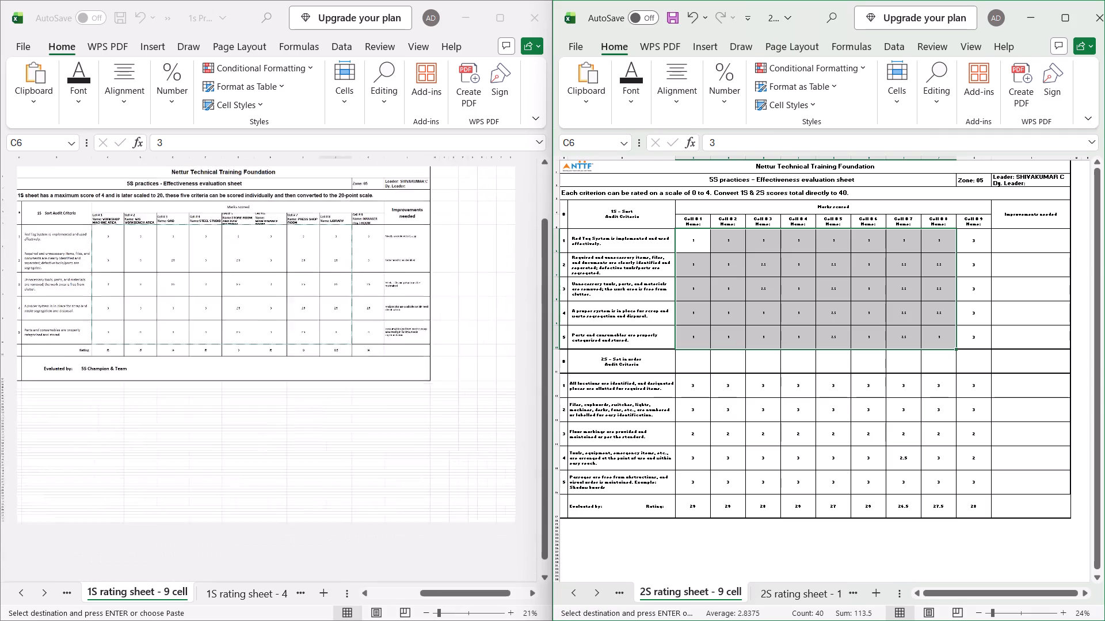
pyautogui.click(338, 400)
pyautogui.click(174, 419)
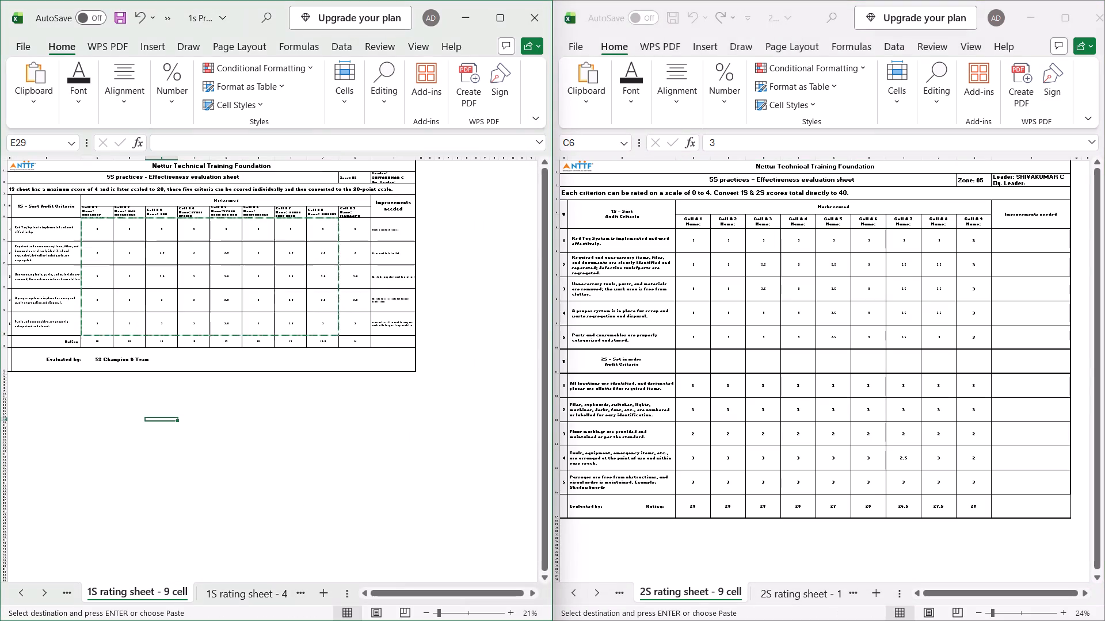
pyautogui.moveTo(97, 237); pyautogui.dragTo(351, 317)
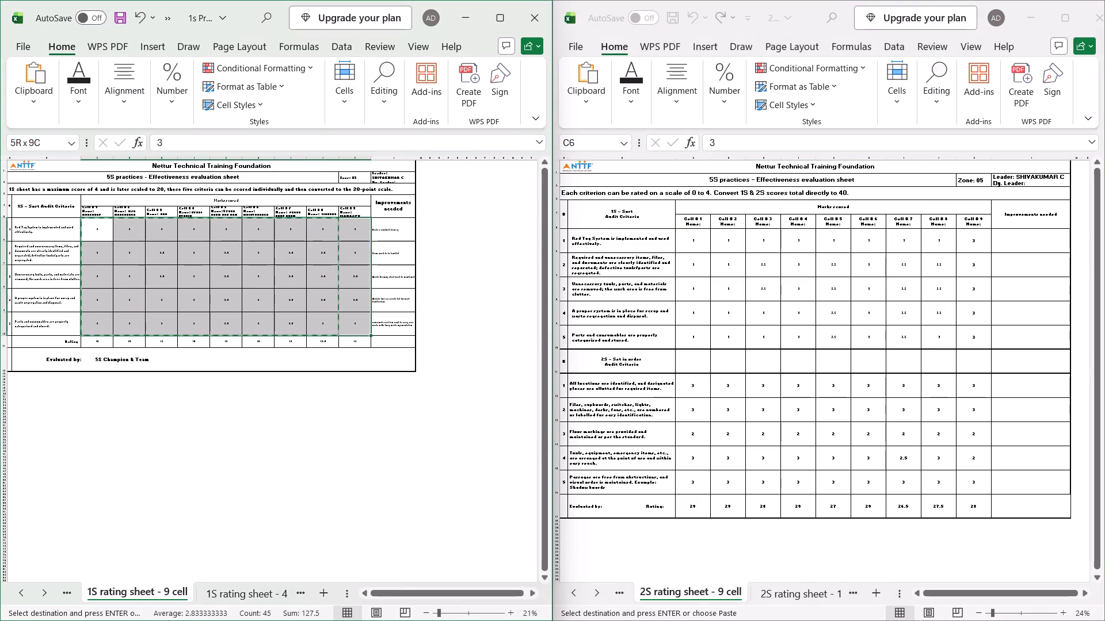
pyautogui.moveTo(351, 317); pyautogui.dragTo(352, 318)
pyautogui.hotkey('ctrl', 'c')
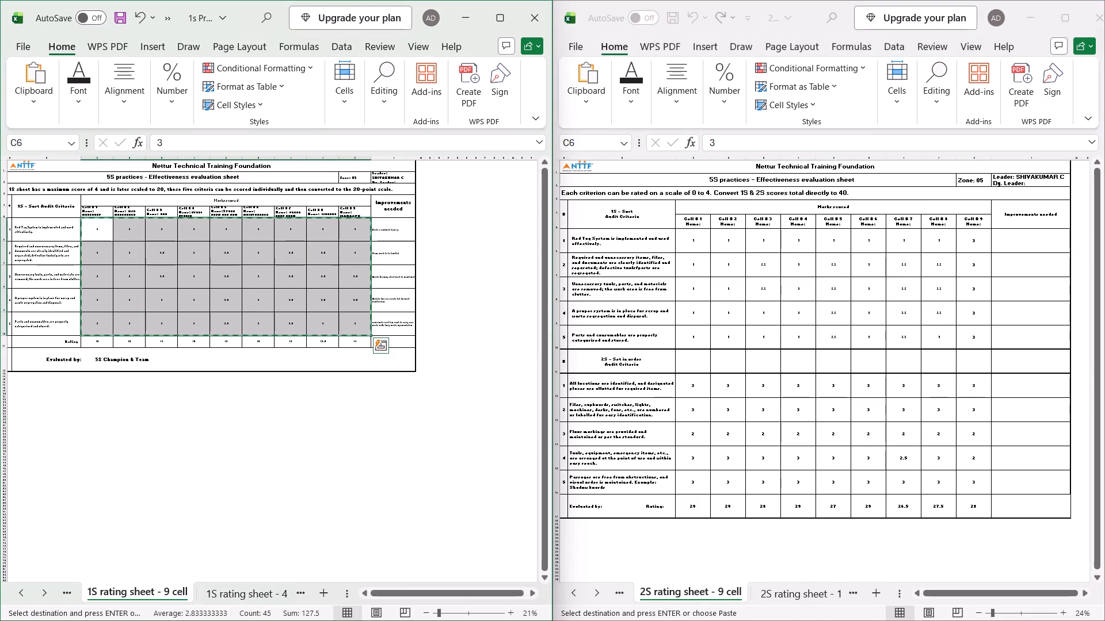
pyautogui.click(684, 250)
pyautogui.click(684, 250)
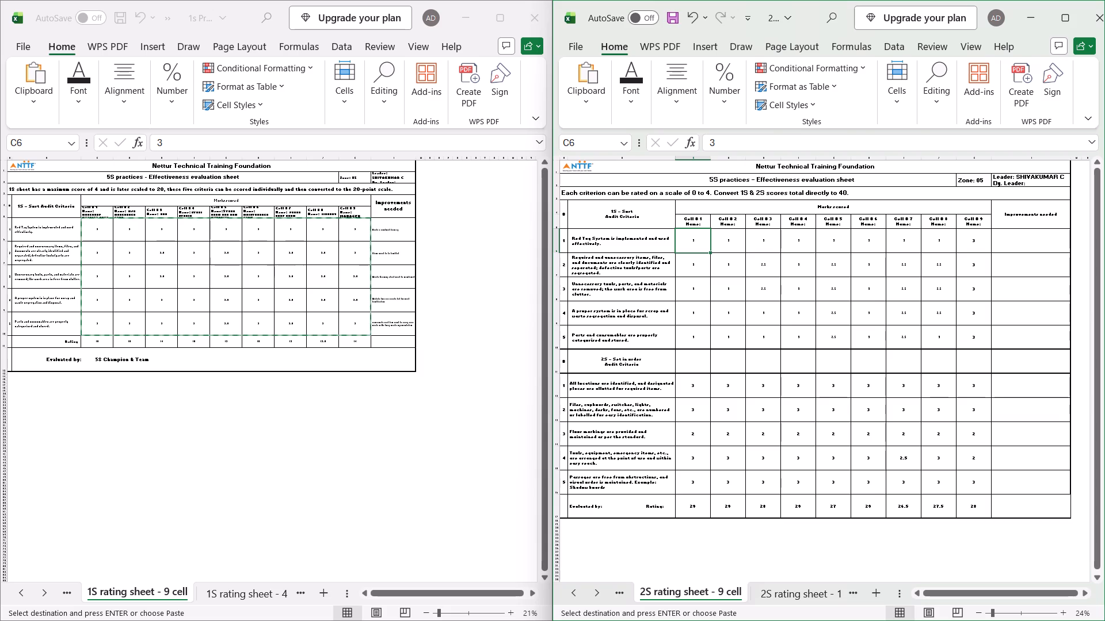
pyautogui.moveTo(687, 241); pyautogui.dragTo(954, 338)
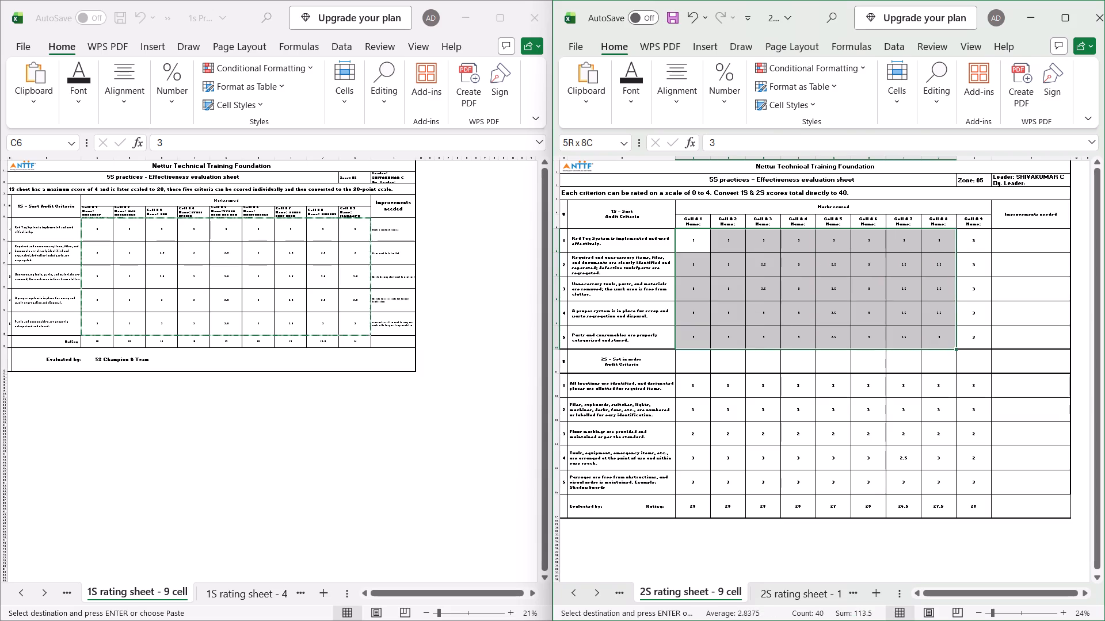
pyautogui.moveTo(954, 338); pyautogui.dragTo(970, 338)
pyautogui.hotkey('ctrl', 'v')
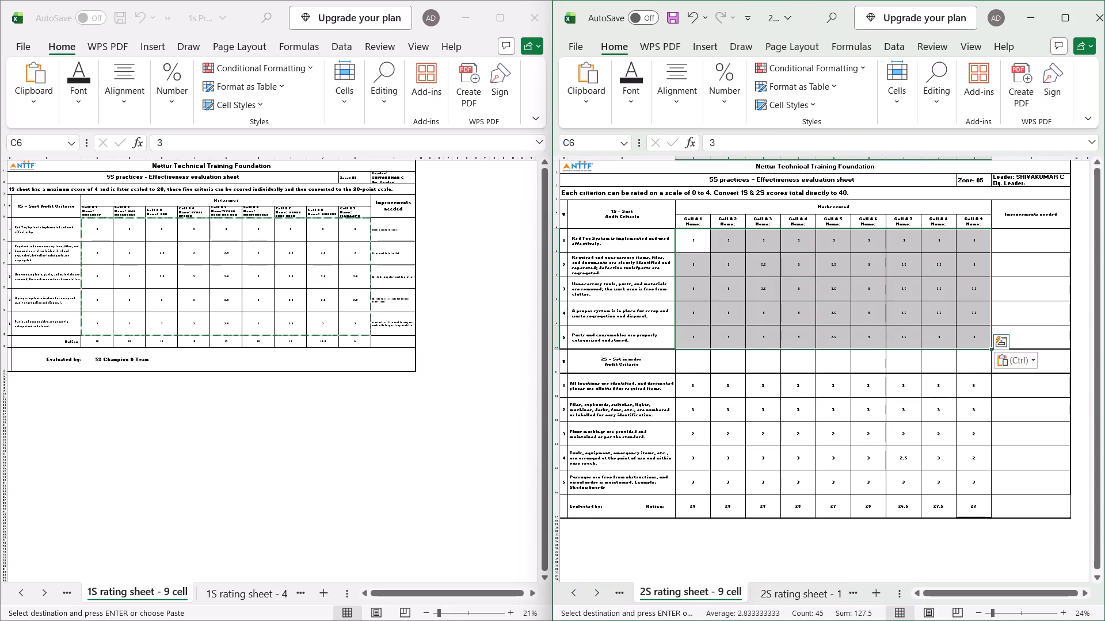
# Format the pasted 1S marks for Cells 1 to 9 on the 2S 9 cell sheet as bold Arial 18.
pyautogui.rightClick(806, 288)
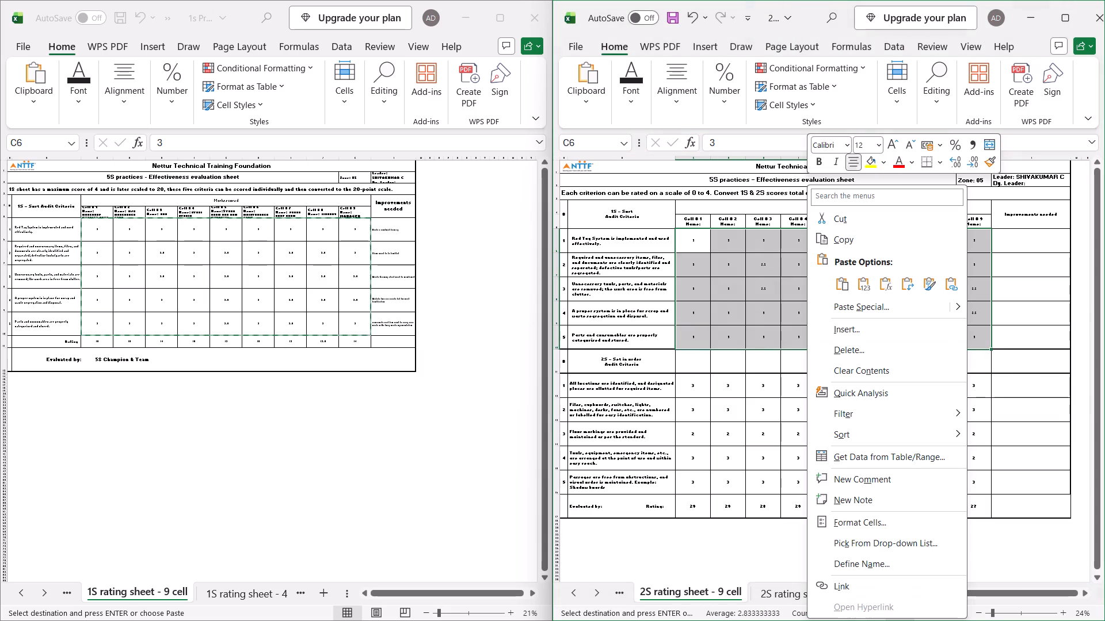
pyautogui.click(836, 149)
pyautogui.write('Ari')
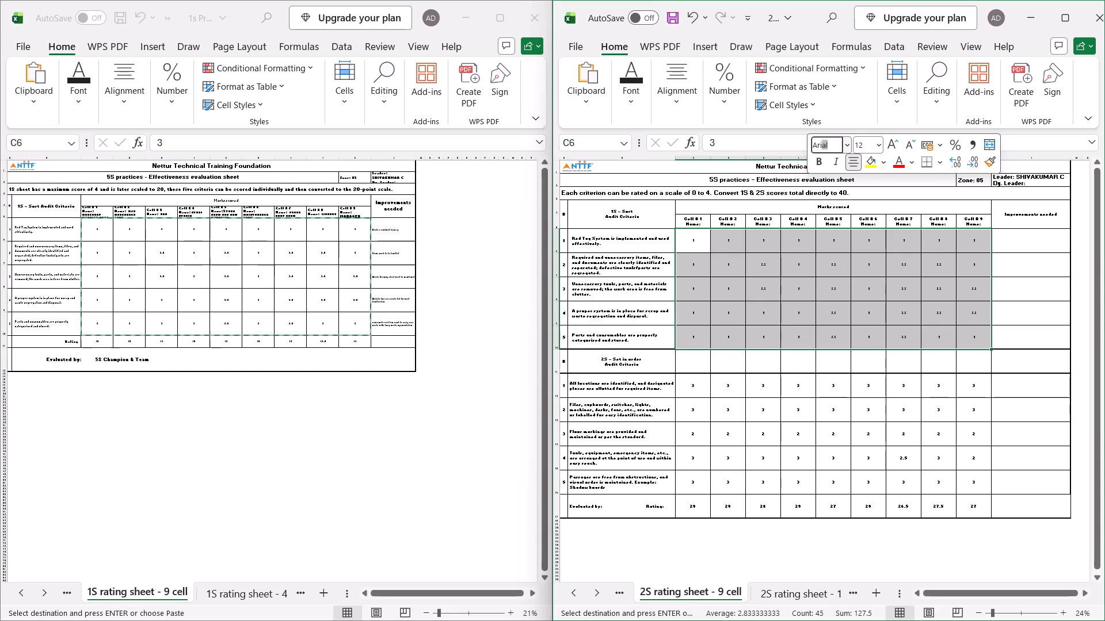
pyautogui.press('Tab')
pyautogui.write('18')
pyautogui.press('Return')
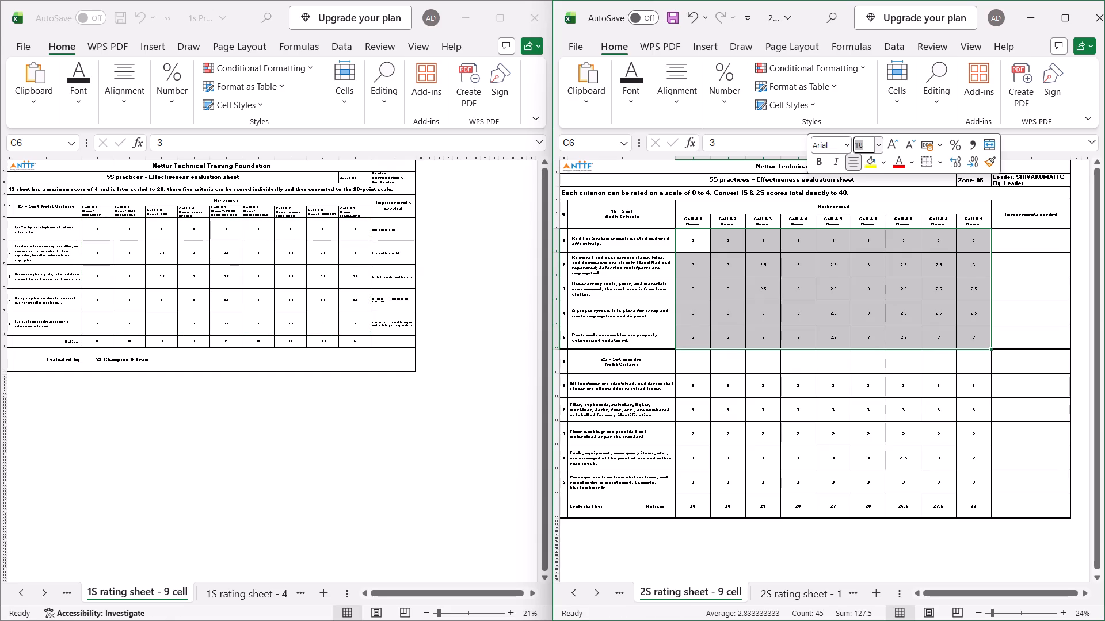
pyautogui.click(813, 166)
pyautogui.click(870, 435)
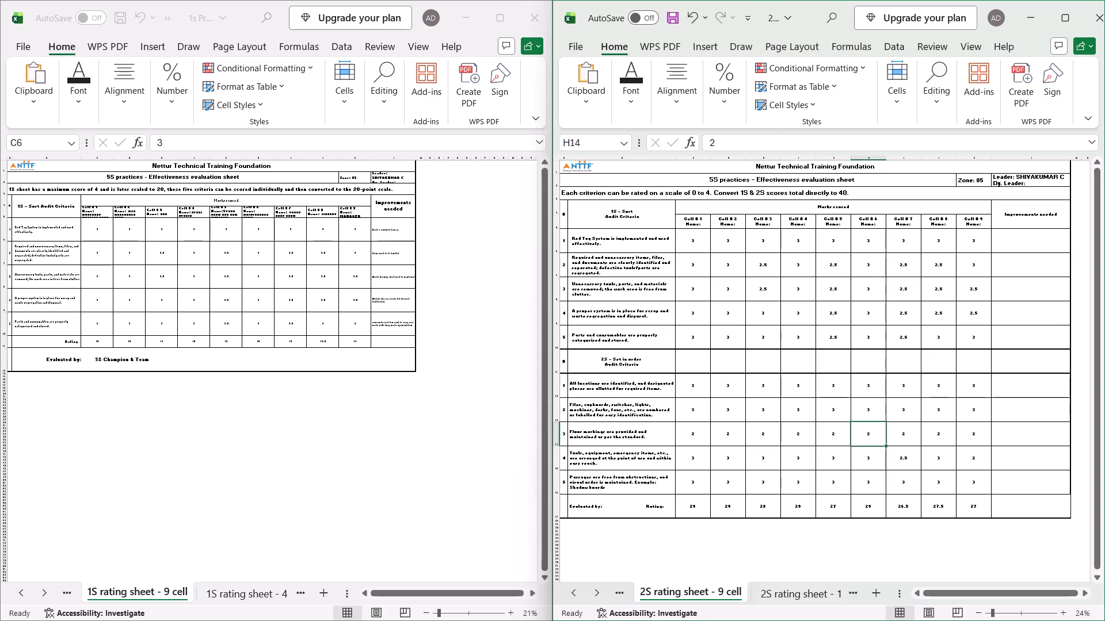
# Open the 4 cell rating sheet in both the 1S and the 2S workbook.
pyautogui.doubleClick(229, 595)
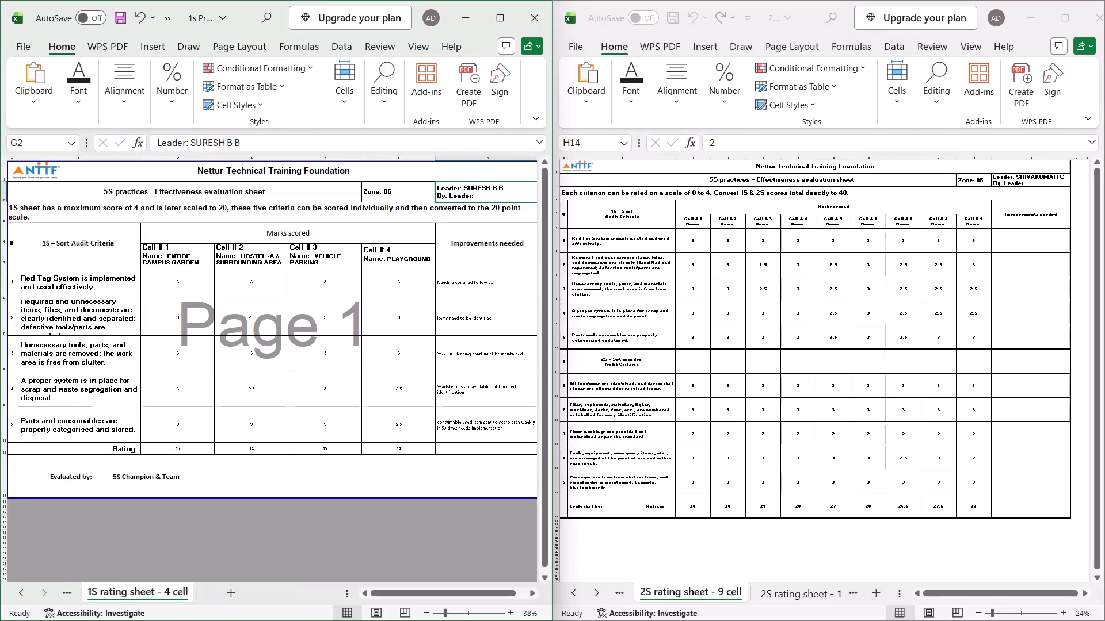
pyautogui.click(778, 590)
pyautogui.click(778, 590)
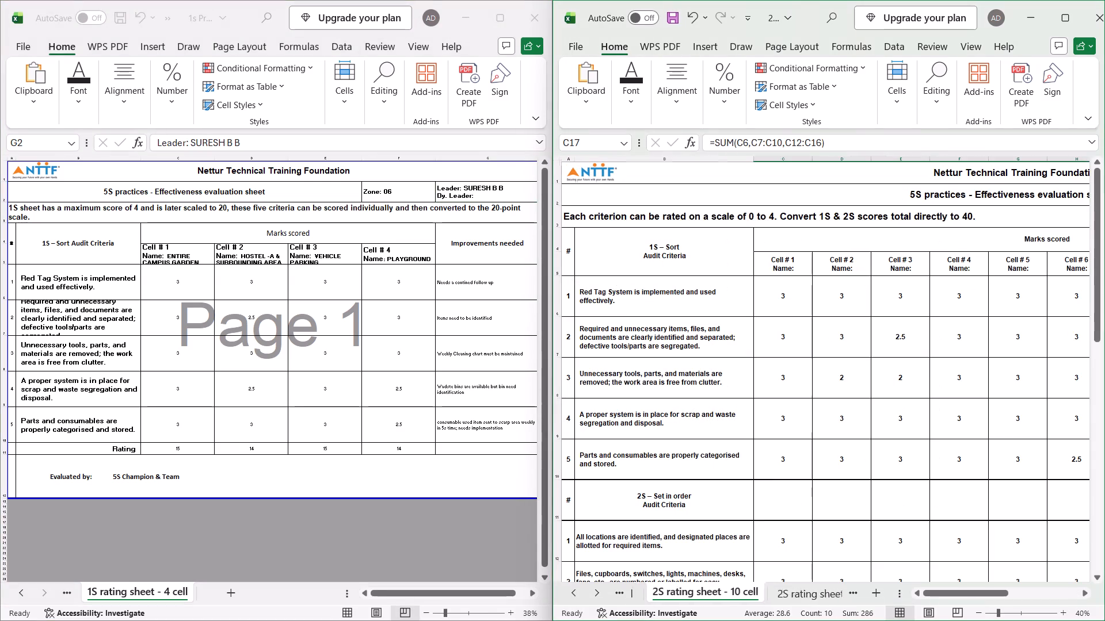
pyautogui.click(777, 594)
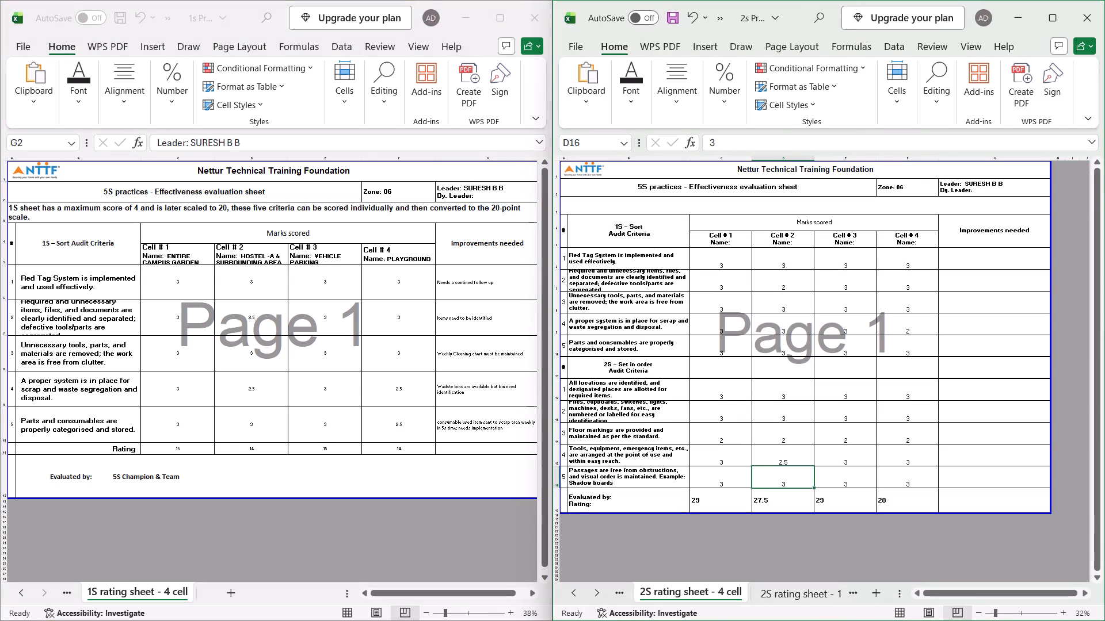
# Move the 2S 4 cell sheet ahead of the 10 cell sheet and return the two workbooks to a side-by-side layout.
pyautogui.click(1053, 18)
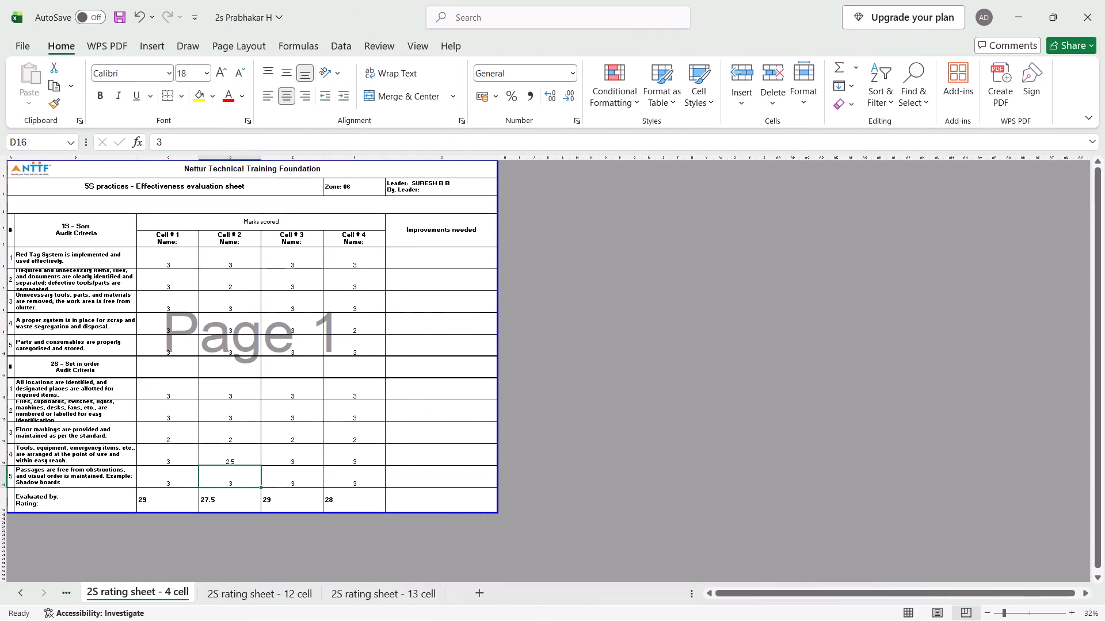
pyautogui.hscroll(3, 364, 308)
pyautogui.moveTo(158, 597); pyautogui.dragTo(119, 597)
pyautogui.hscroll(1, 150, 585)
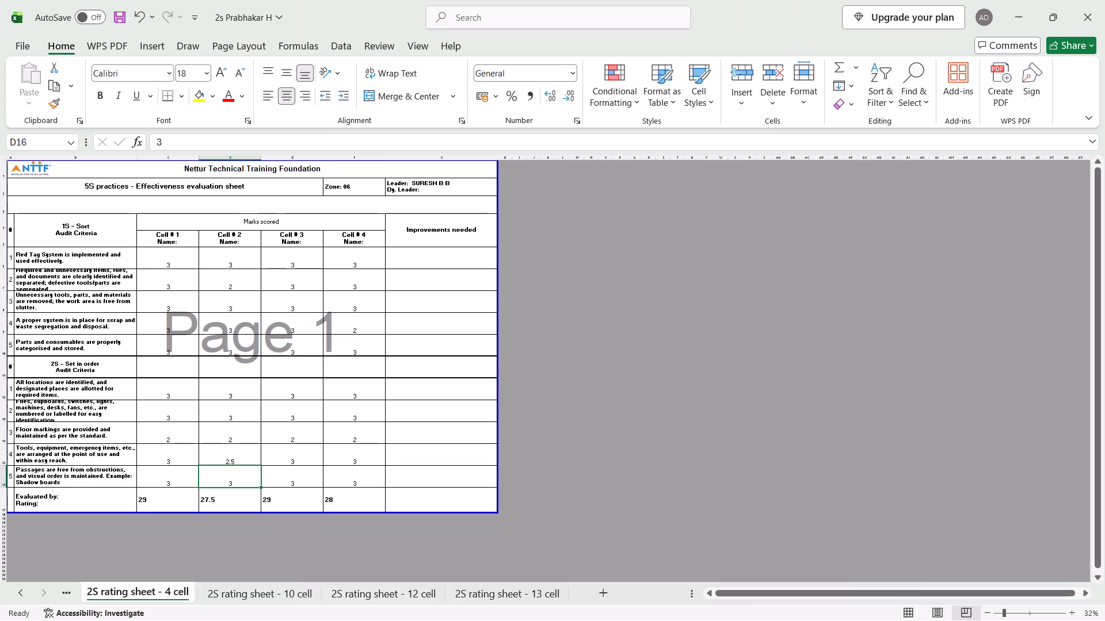
pyautogui.click(200, 145)
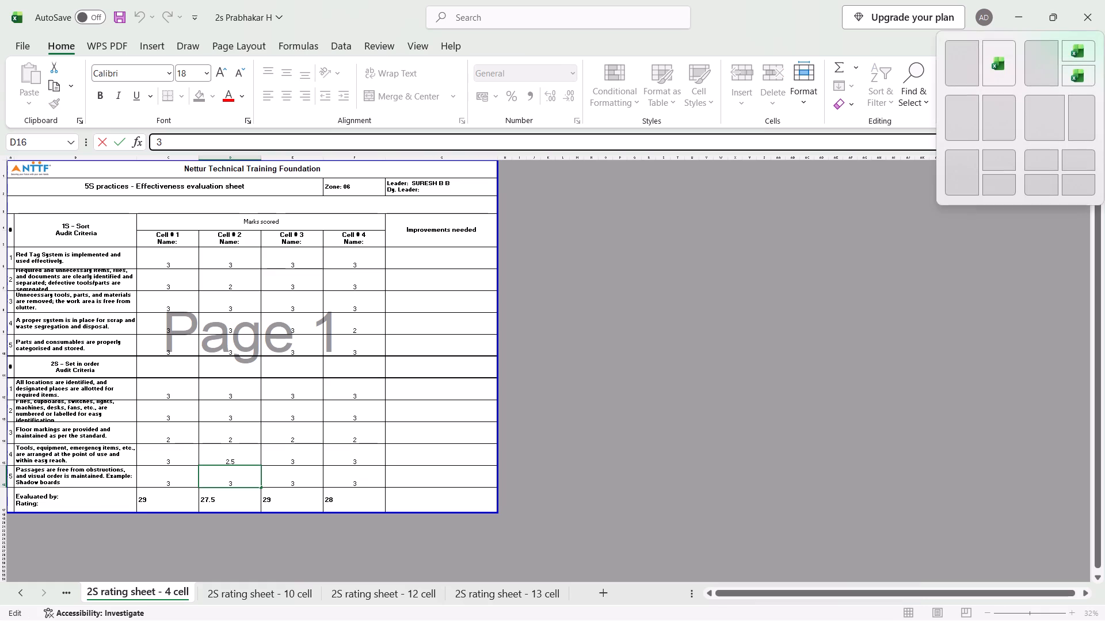
pyautogui.click(999, 108)
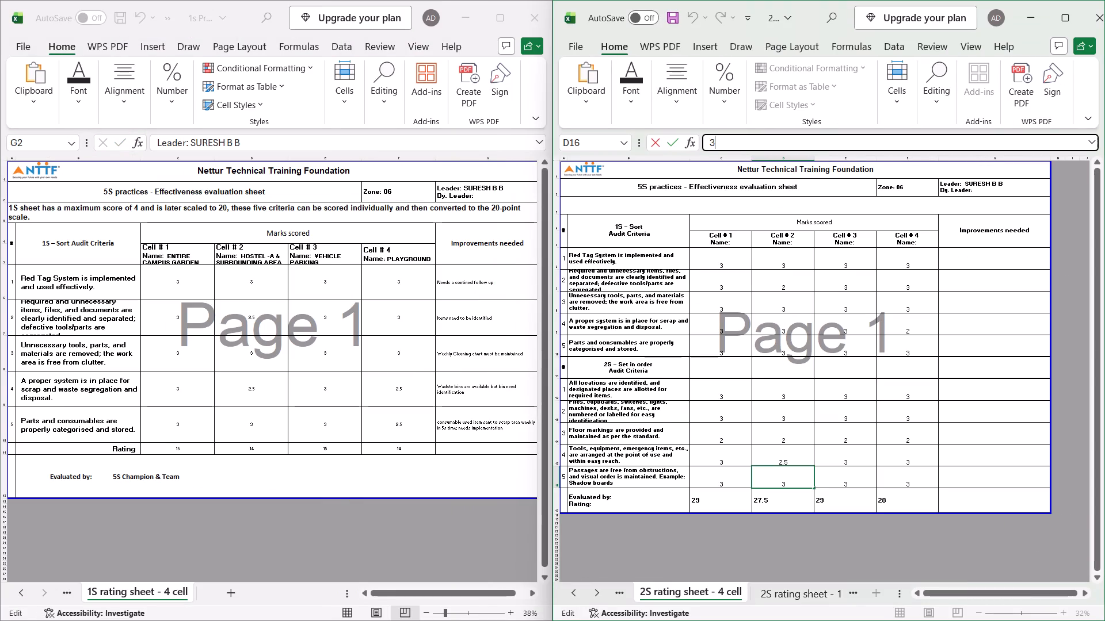
# Copy the 1S marks for Cells 1 to 4 from the 1S 4 cell sheet over the 1S marks on the matching 2S sheet.
pyautogui.click(199, 296)
pyautogui.click(198, 296)
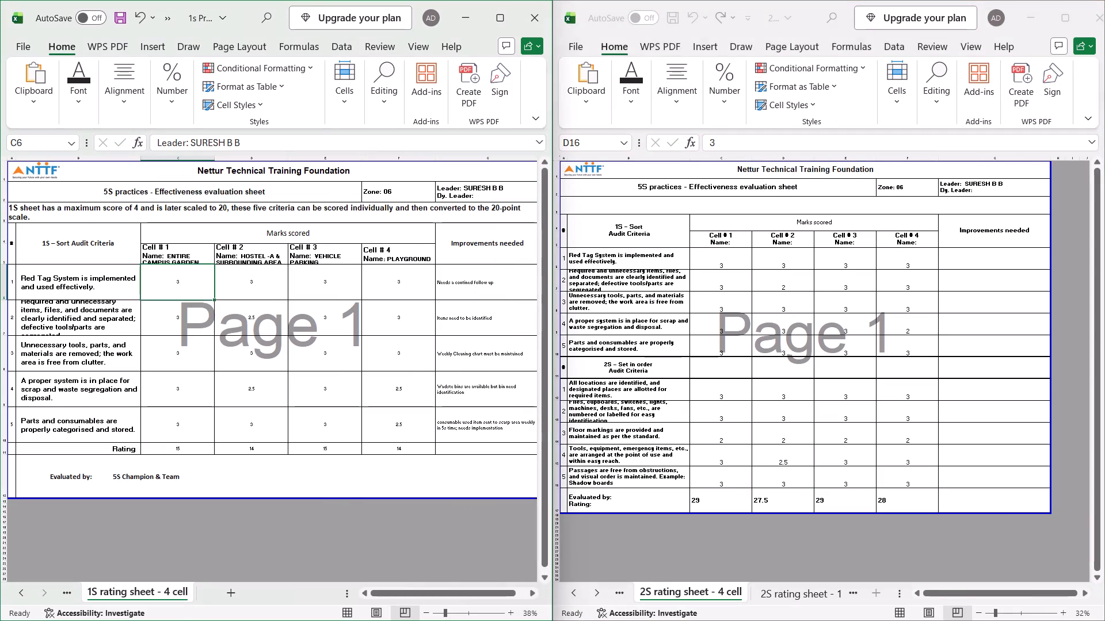
pyautogui.moveTo(198, 296); pyautogui.dragTo(414, 414)
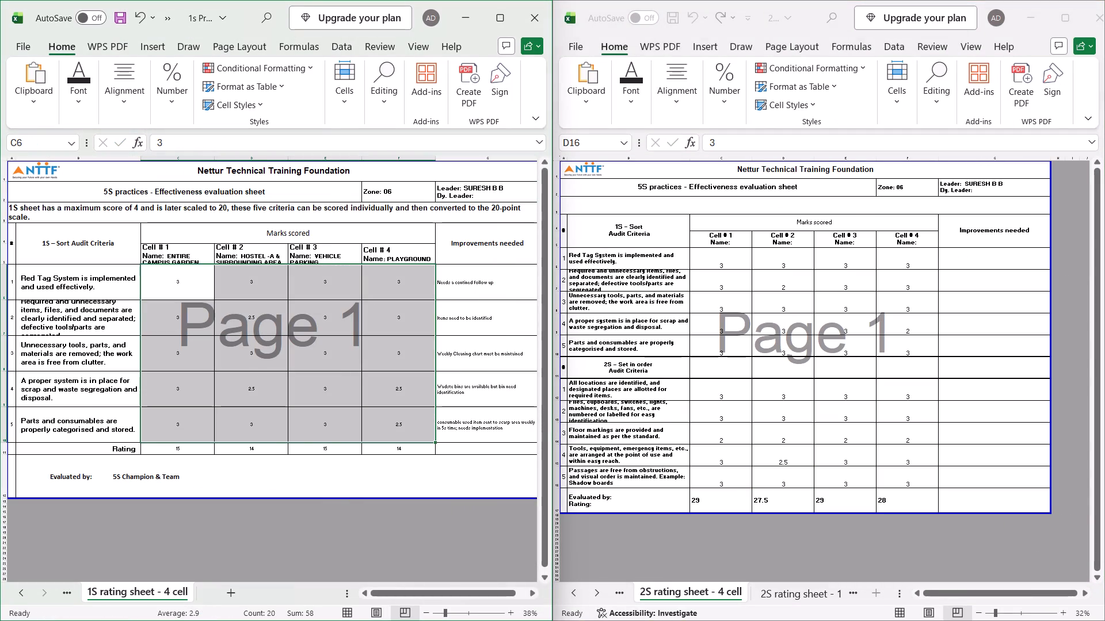
pyautogui.hotkey('ctrl', 'c')
pyautogui.doubleClick(729, 255)
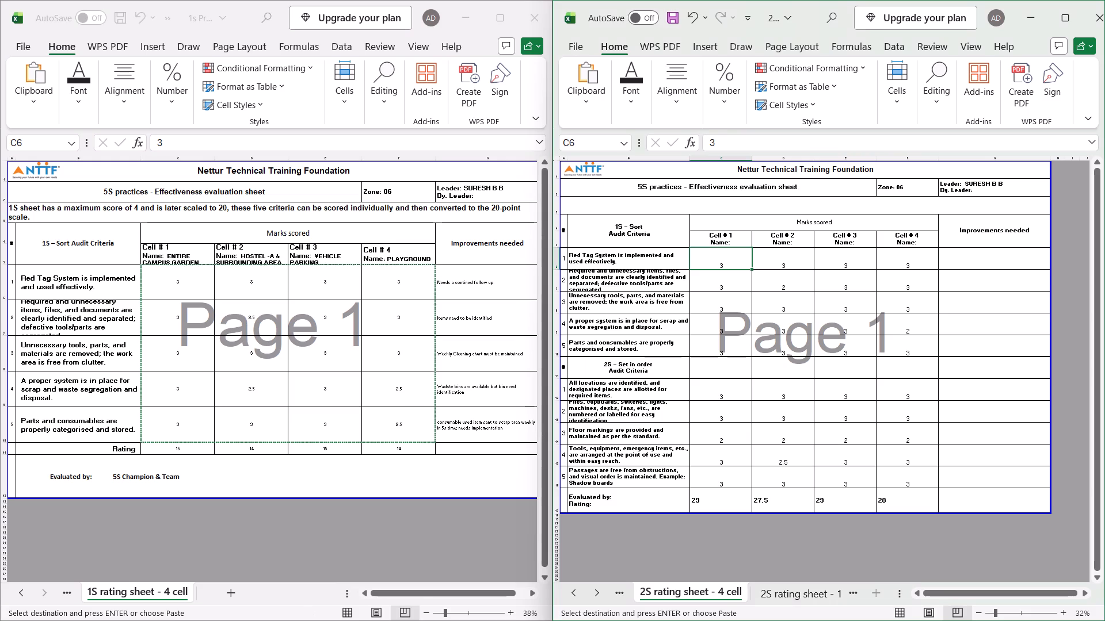
pyautogui.moveTo(729, 255); pyautogui.dragTo(897, 343)
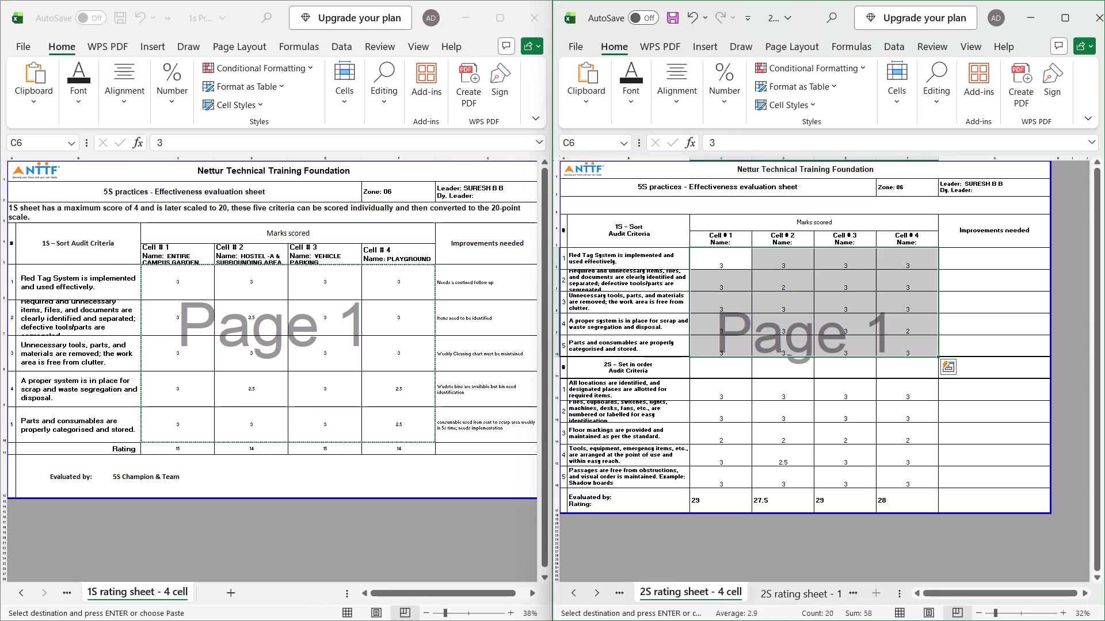
pyautogui.hotkey('ctrl', 'v')
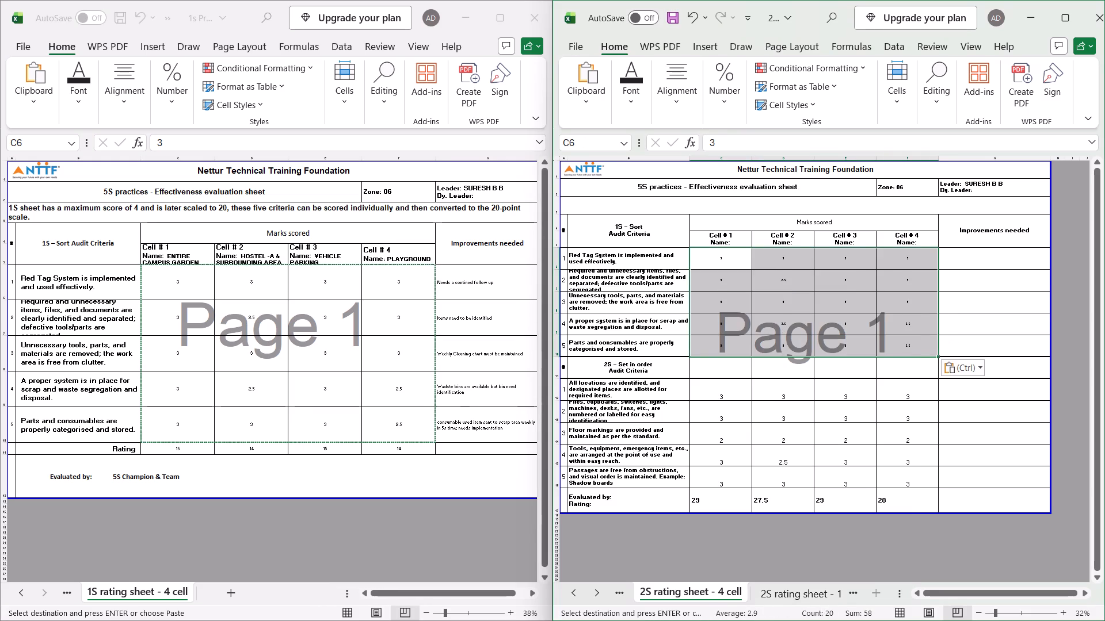
# Format the pasted 1S marks for Cells 1 to 4 on the 2S 4 cell sheet as bold Arial 18.
pyautogui.rightClick(760, 321)
pyautogui.click(792, 192)
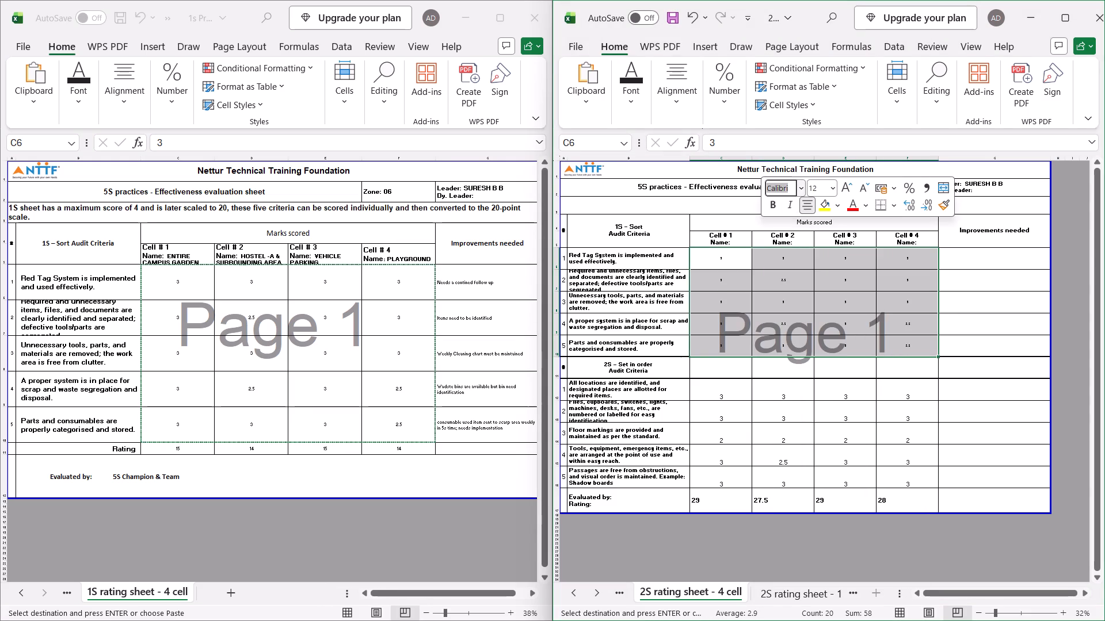
pyautogui.write('Ai')
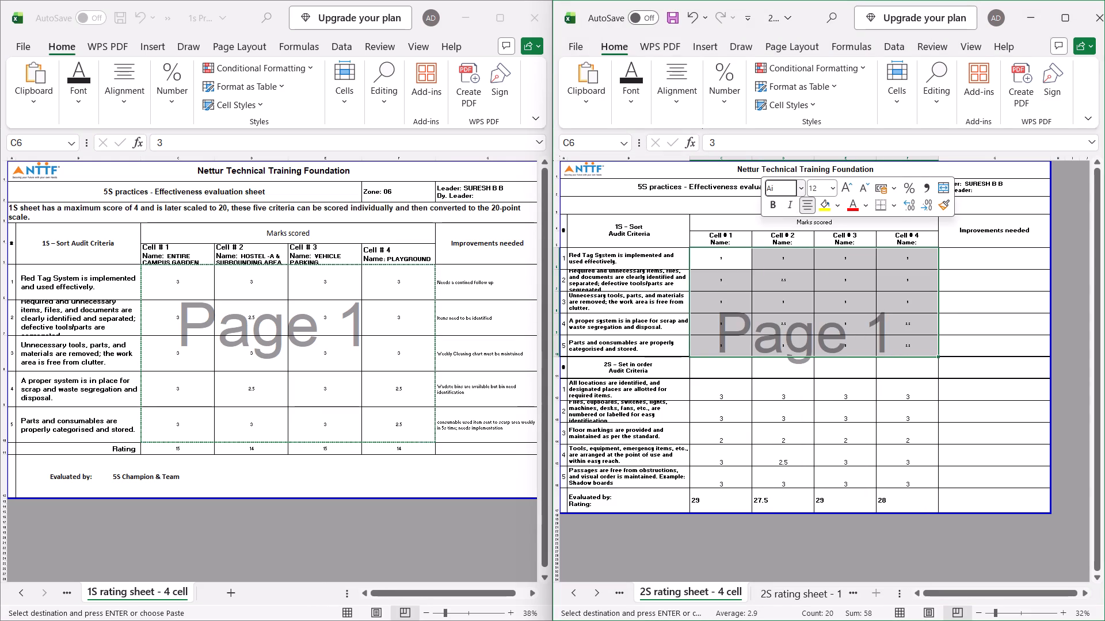
pyautogui.press('BackSpace')
pyautogui.press('r')
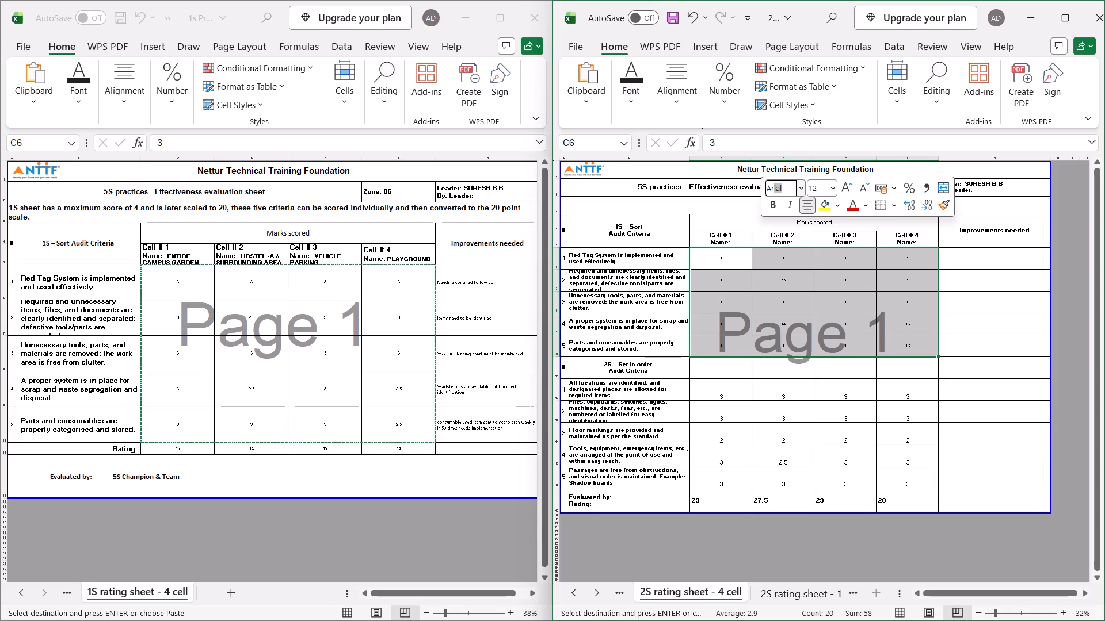
pyautogui.press('Tab')
pyautogui.write('18')
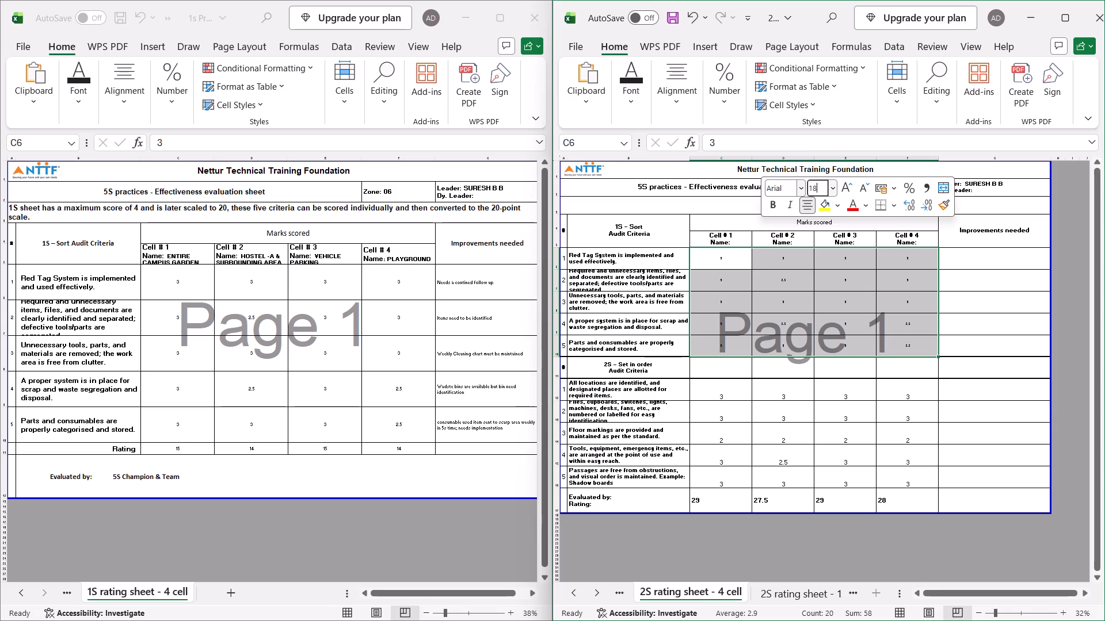
pyautogui.click(768, 210)
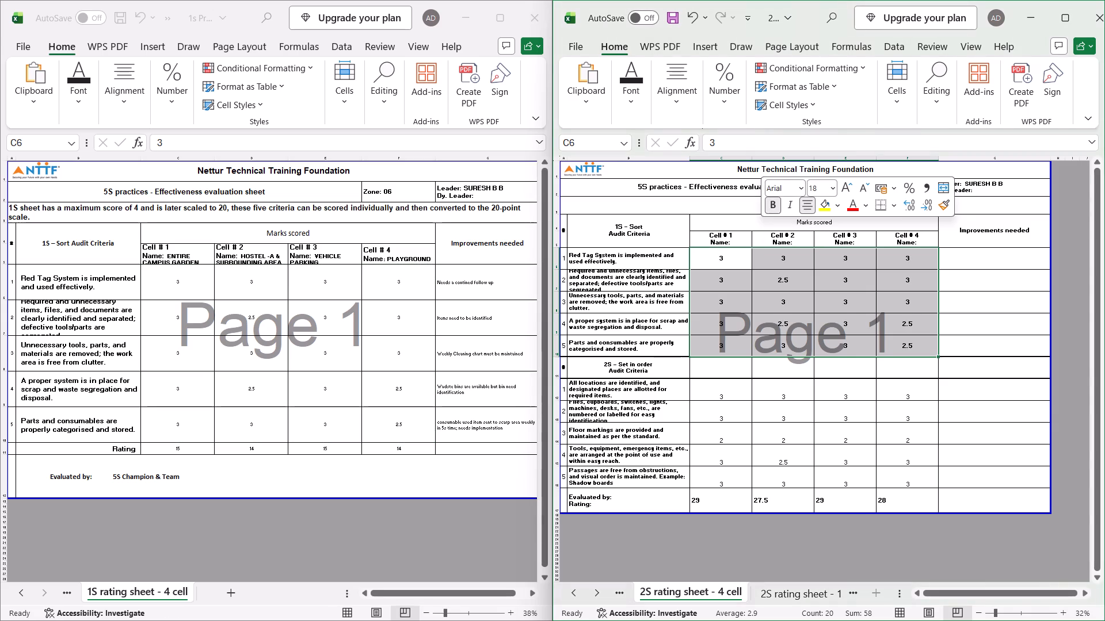
pyautogui.click(786, 293)
# Make the 2S – Set in order marks for Cells 1 to 4 bold on the 2S 4 cell sheet.
pyautogui.moveTo(724, 383); pyautogui.dragTo(923, 470)
pyautogui.rightClick(871, 459)
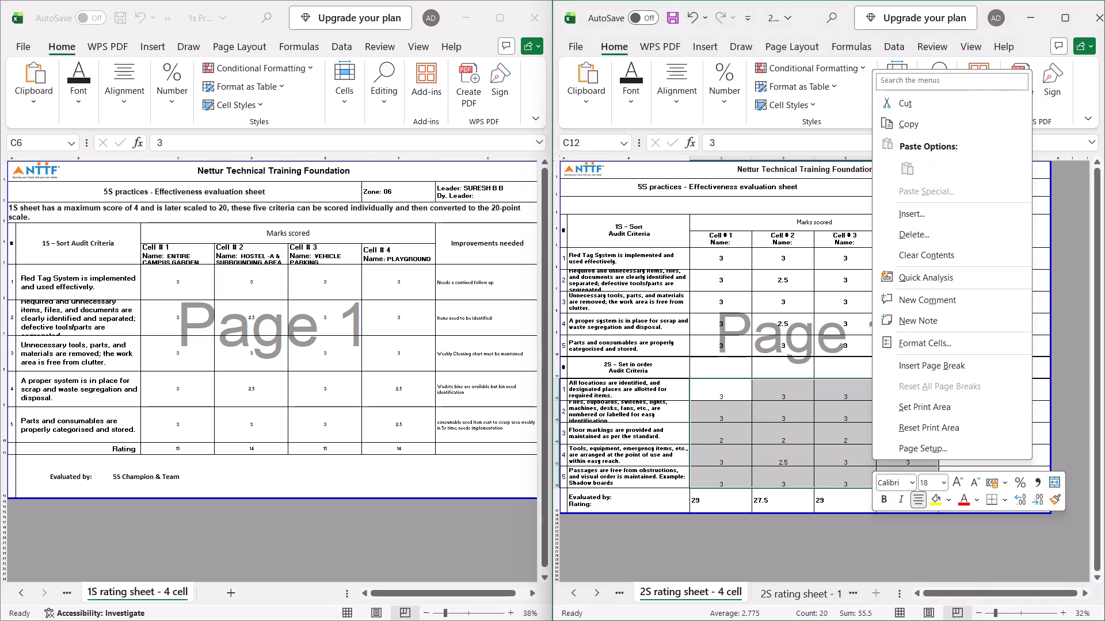
pyautogui.click(885, 501)
pyautogui.click(751, 448)
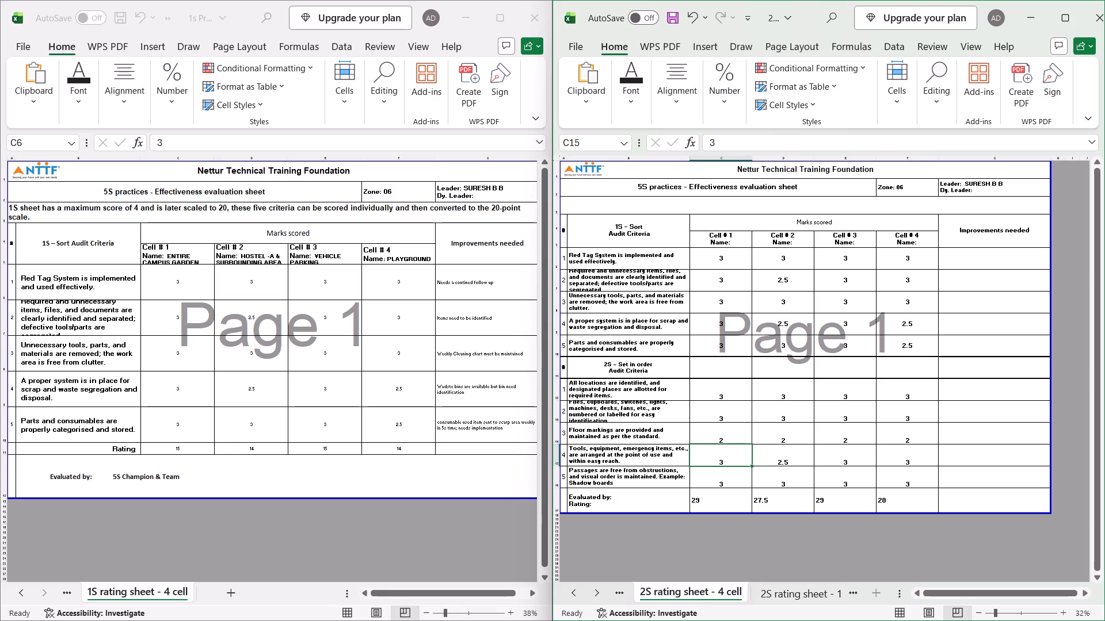
# Set the 2S marks to 2.5 for Cell 2 criterion 2, 2 for Cell 3 criterion 4, and 2.5 for Cell 4 criterion 5.
pyautogui.click(786, 419)
pyautogui.write('2.5')
pyautogui.press('Return')
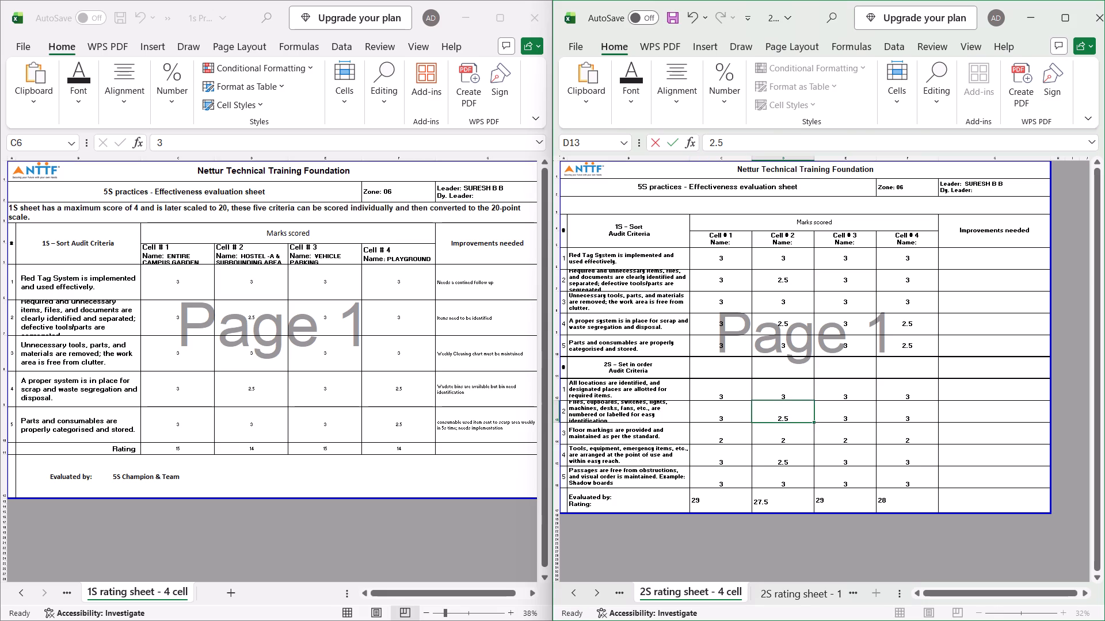
pyautogui.click(861, 446)
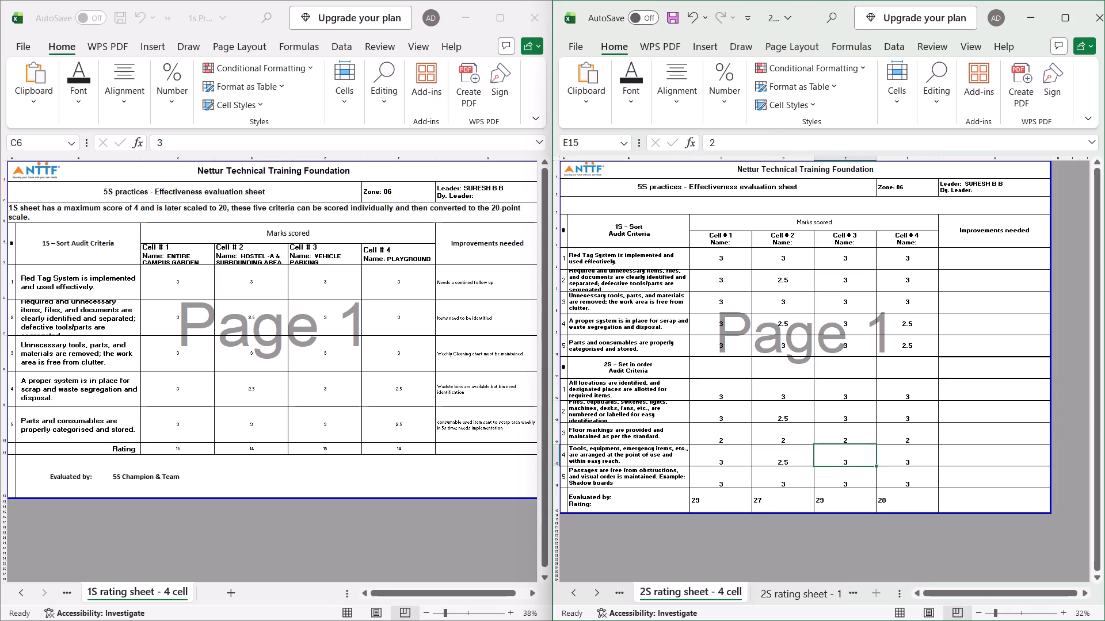
pyautogui.press('2')
pyautogui.press('Return')
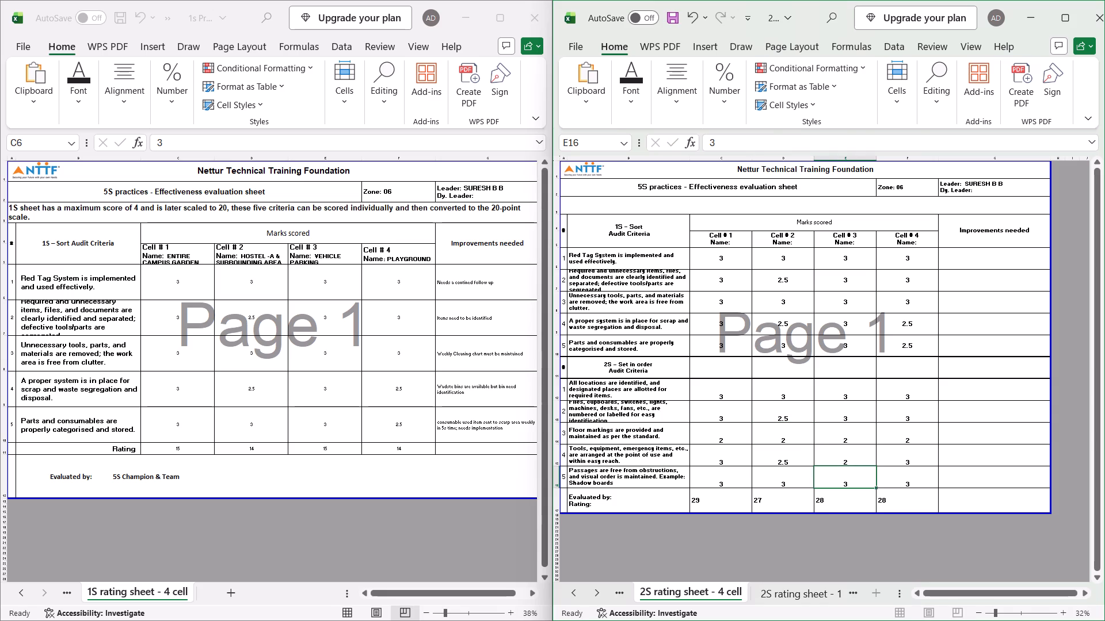
pyautogui.click(906, 481)
pyautogui.write('2.5')
pyautogui.press('Return')
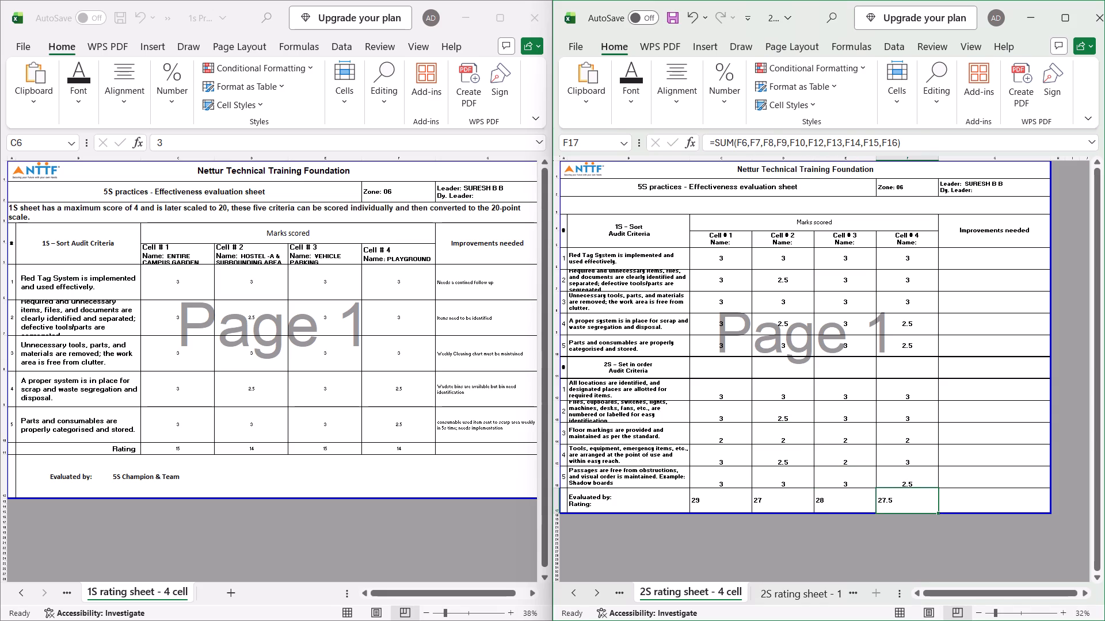
# Go back to the 2S rating sheet - 8 cell and show the 2S workbook at full window size for review.
pyautogui.hscroll(1, 686, 310)
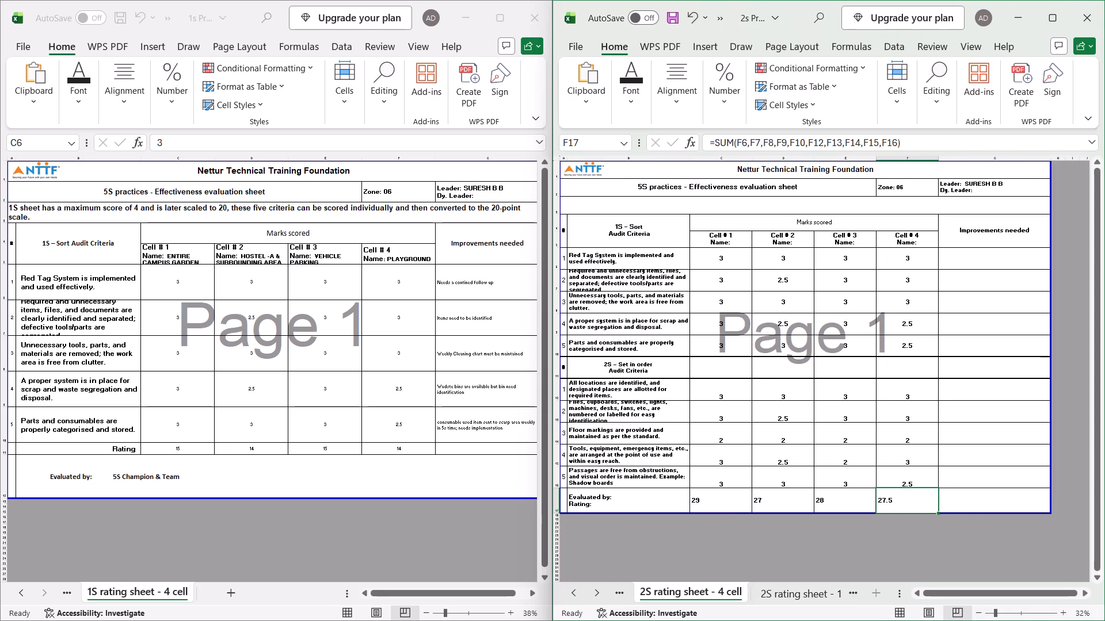
pyautogui.hscroll(3, 755, 327)
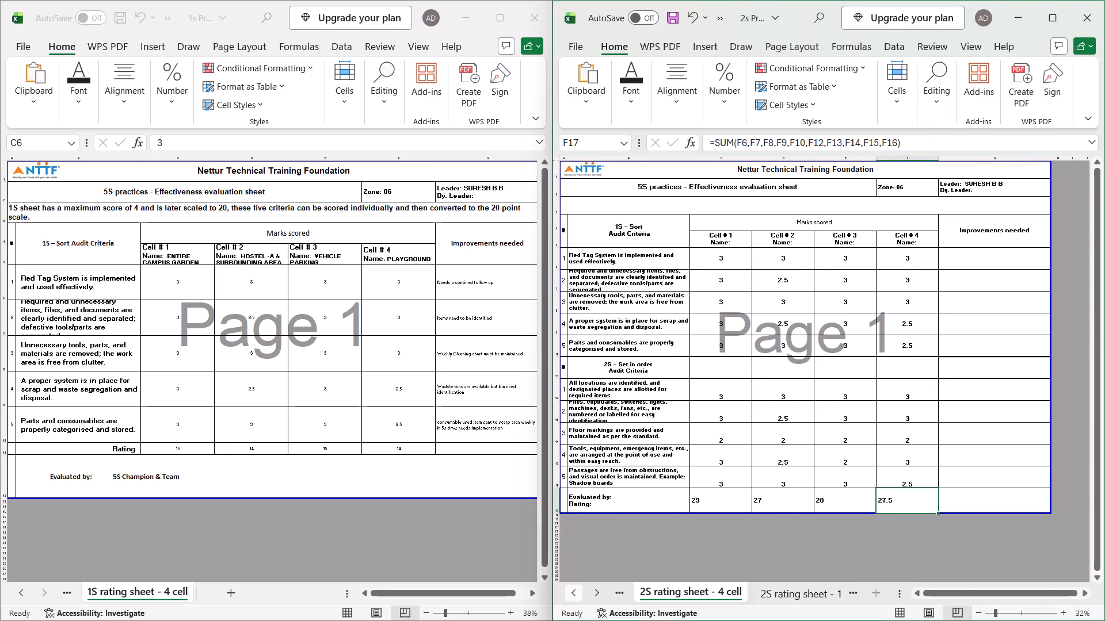
pyautogui.tripleClick(576, 599)
pyautogui.tripleClick(576, 599)
pyautogui.doubleClick(576, 599)
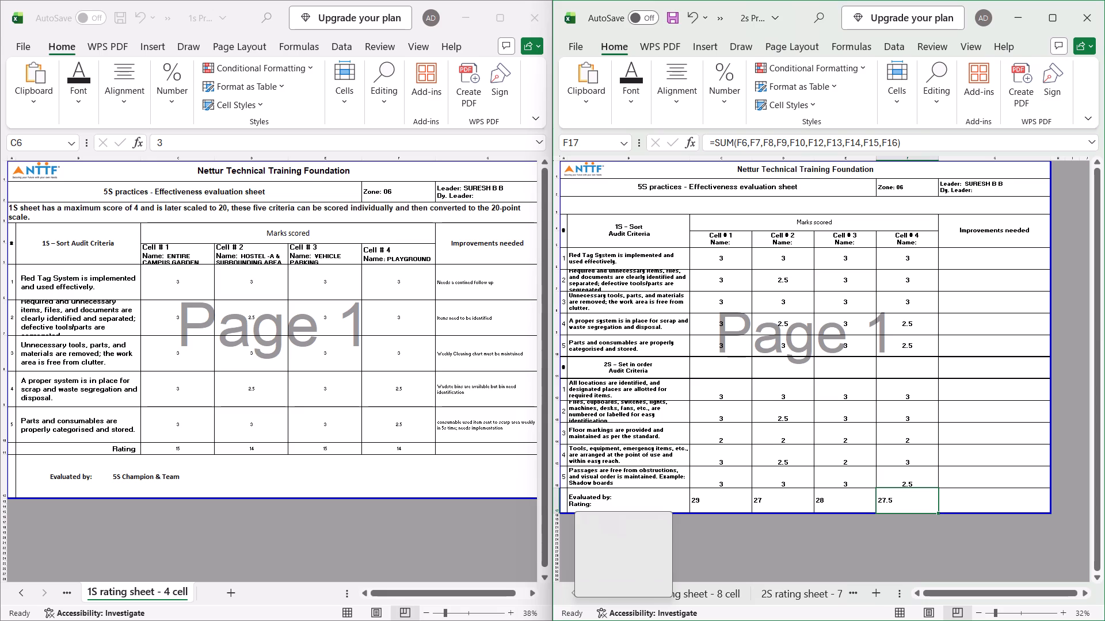
pyautogui.click(845, 520)
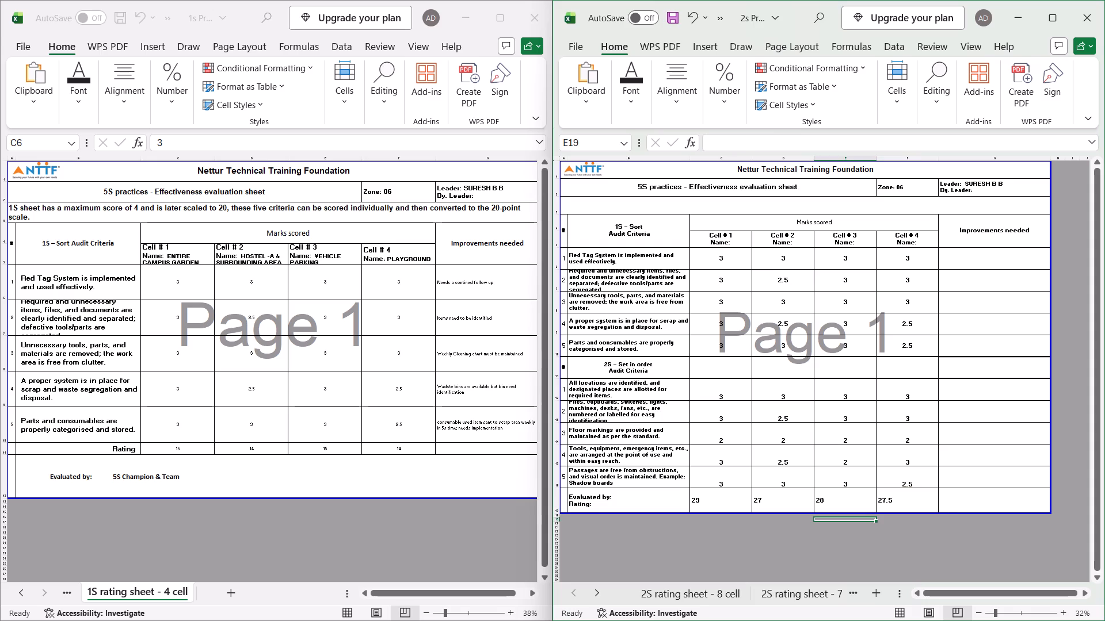
pyautogui.hscroll(2, 786, 467)
pyautogui.click(675, 598)
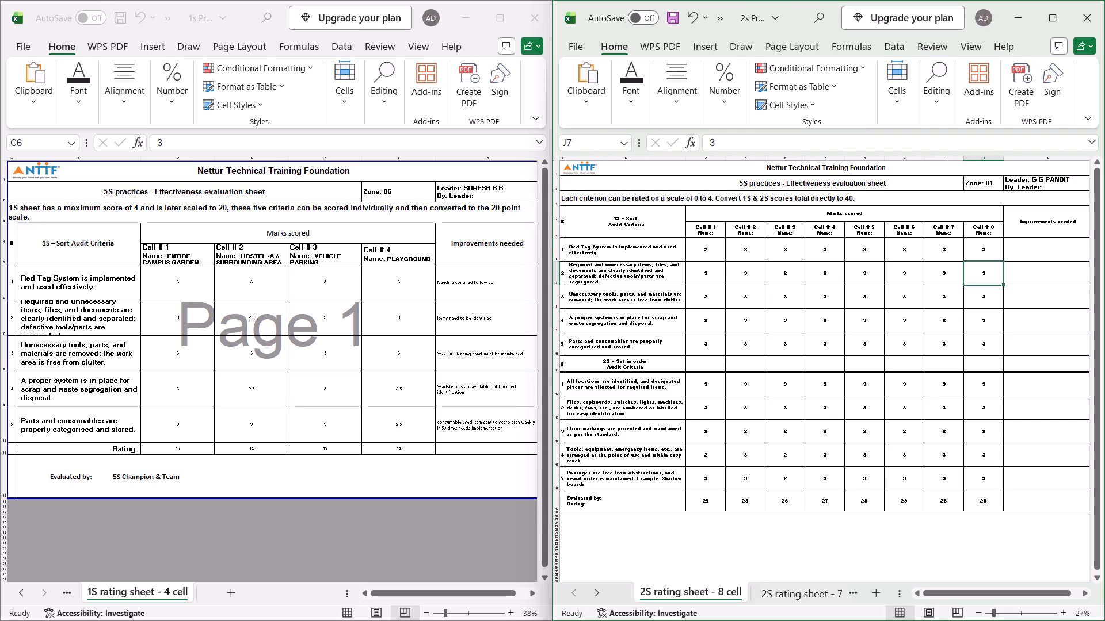
pyautogui.click(1051, 32)
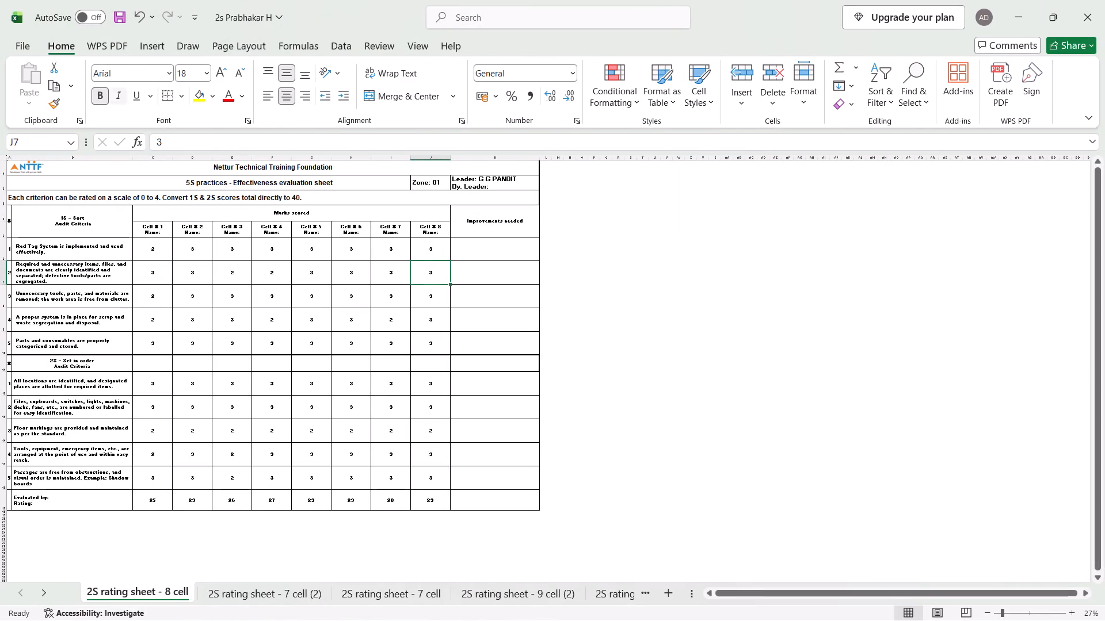
# Save the 2S workbook under its existing name in the Documents folder and close it.
pyautogui.click(24, 43)
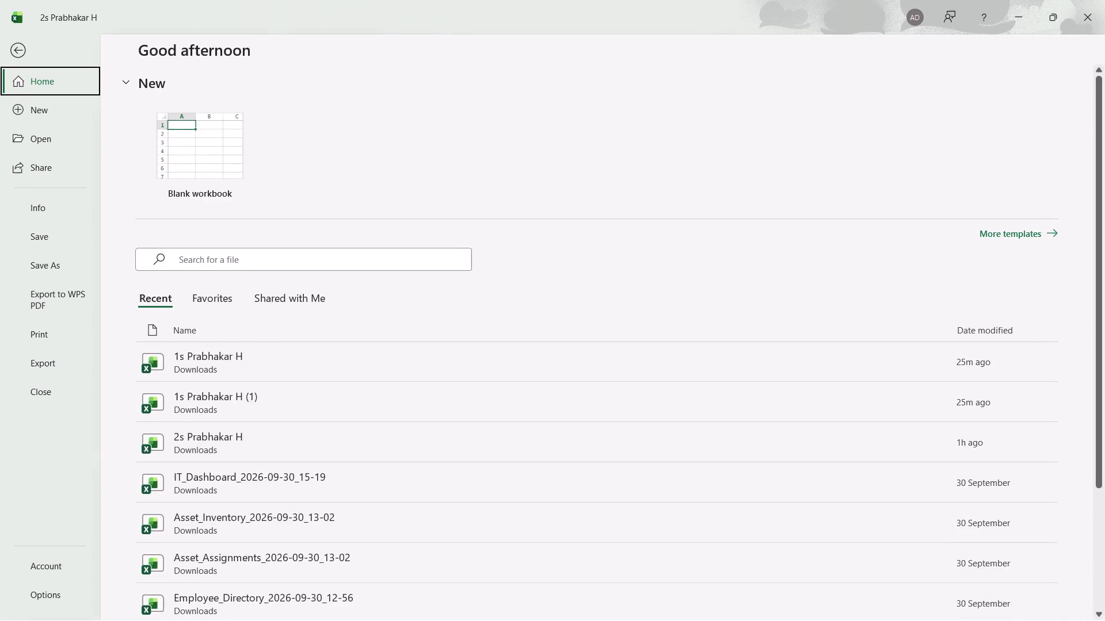
pyautogui.click(51, 264)
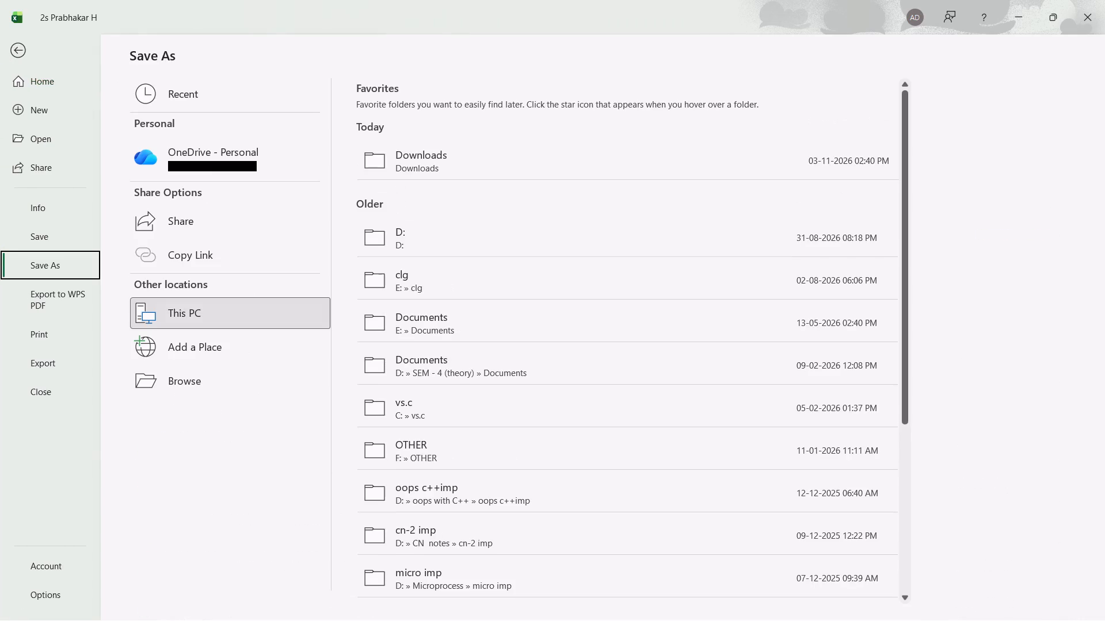
pyautogui.click(174, 373)
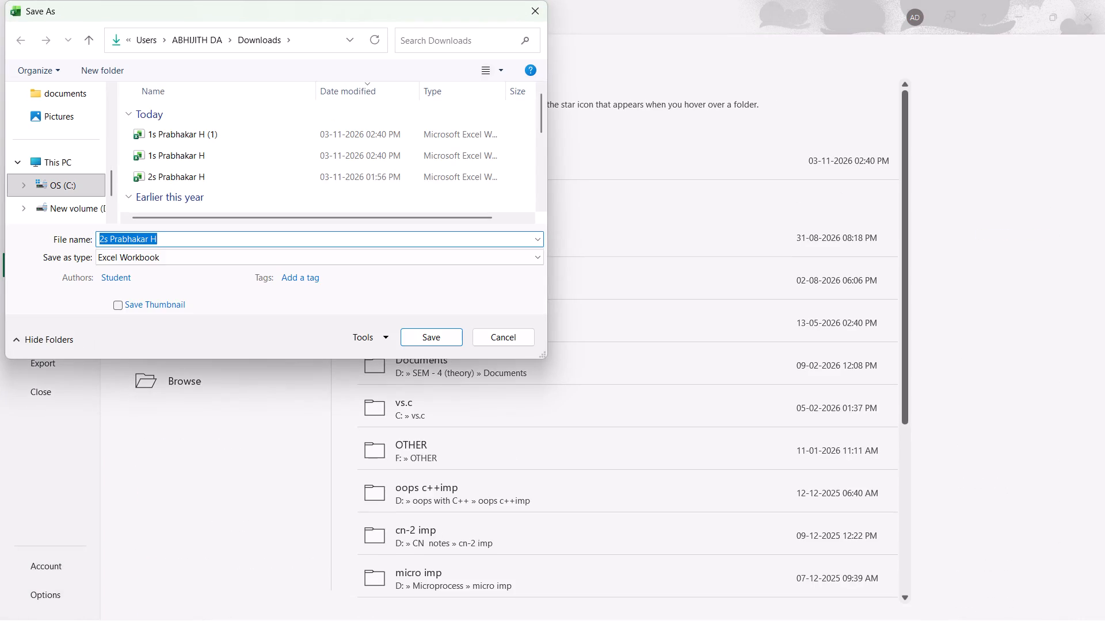
pyautogui.scroll(1, 50, 140)
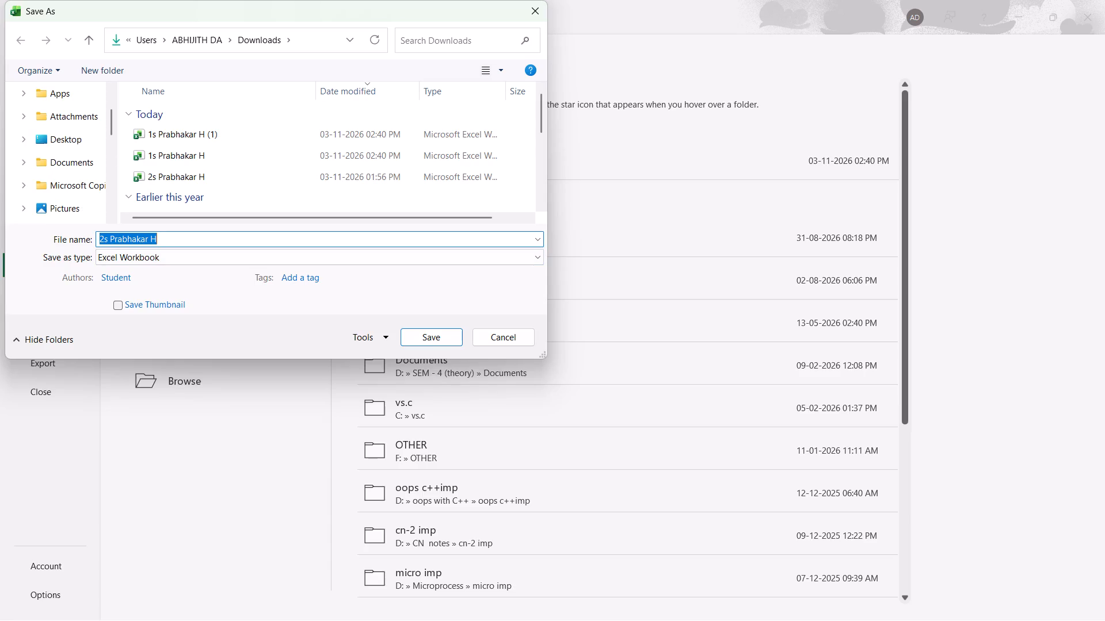
pyautogui.scroll(-1, 50, 140)
pyautogui.click(68, 202)
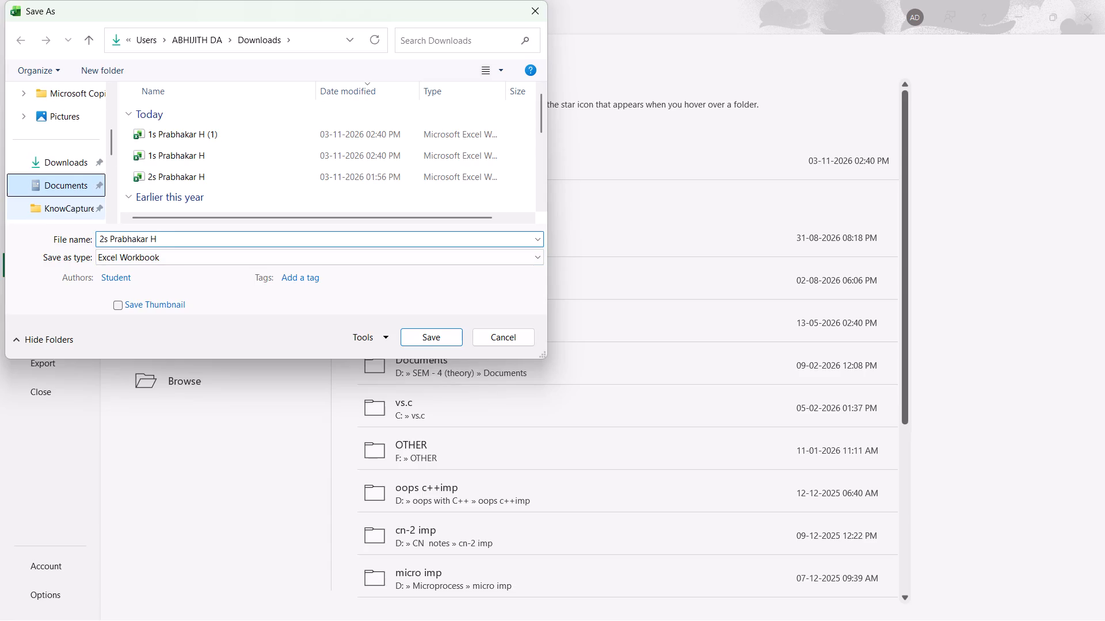
pyautogui.click(421, 340)
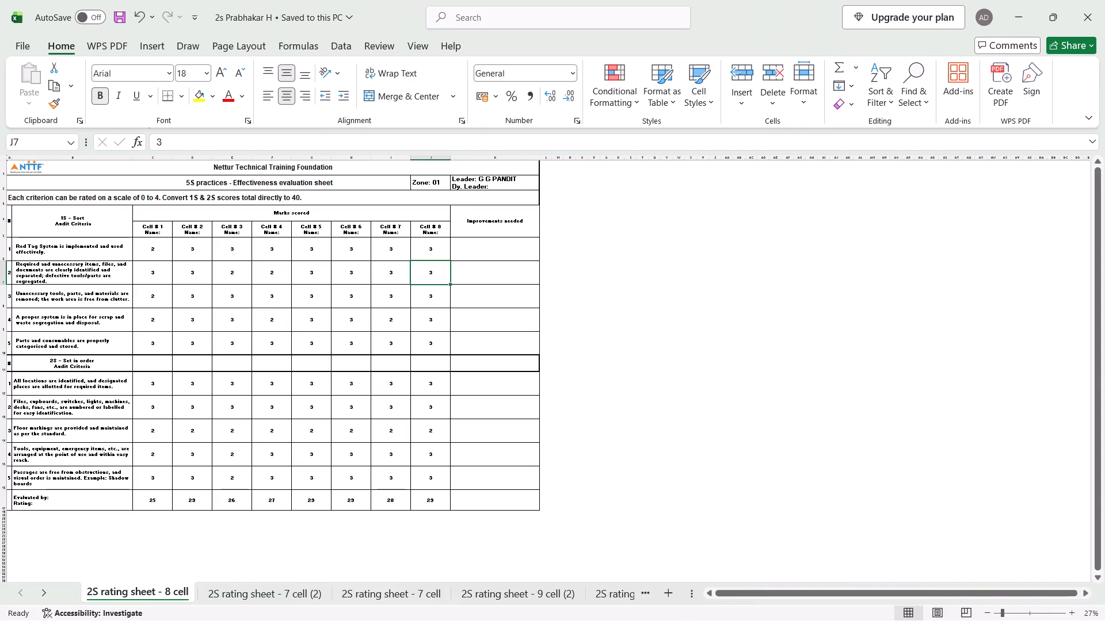
pyautogui.hscroll(6, 422, 254)
pyautogui.scroll(3, 422, 254)
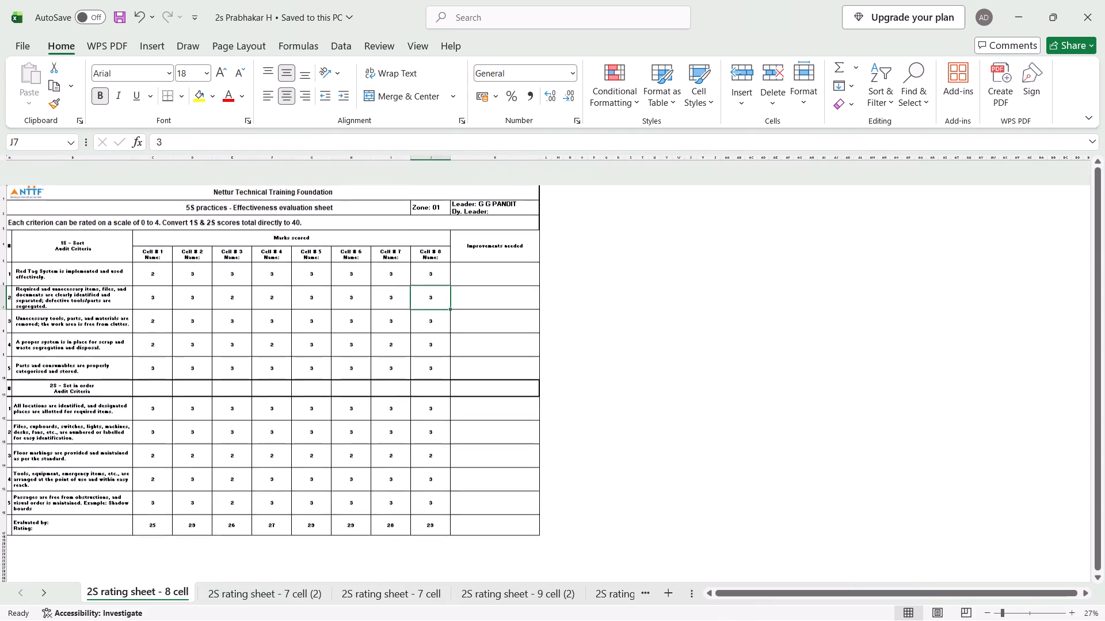
pyautogui.click(1077, 14)
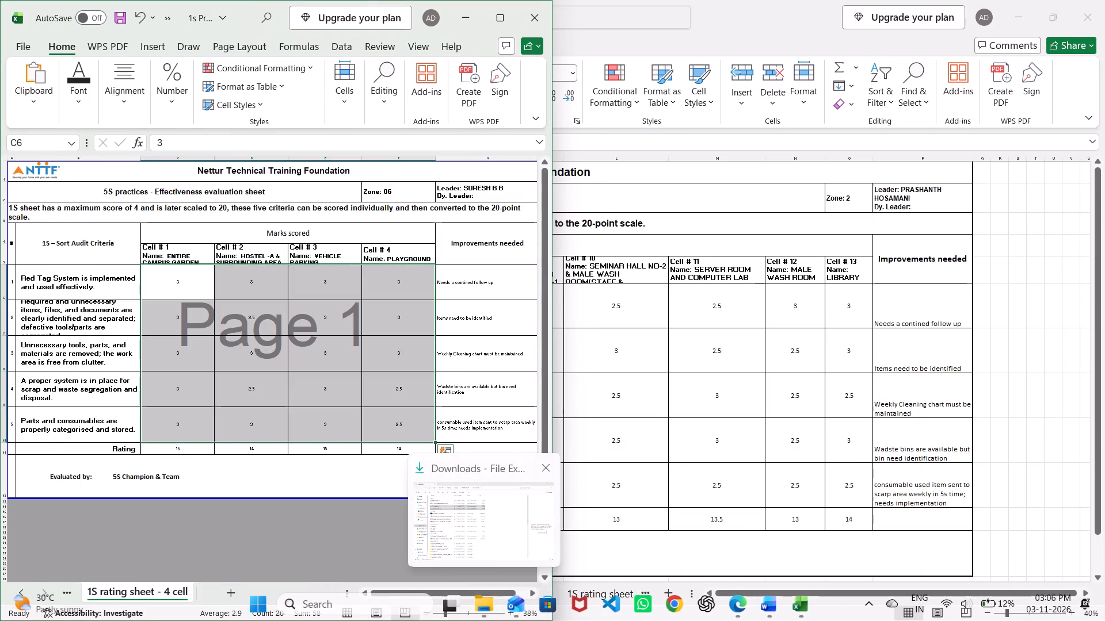
# Open the 2S workbook from the Downloads folder and fit its window to one half of the display.
pyautogui.click(483, 538)
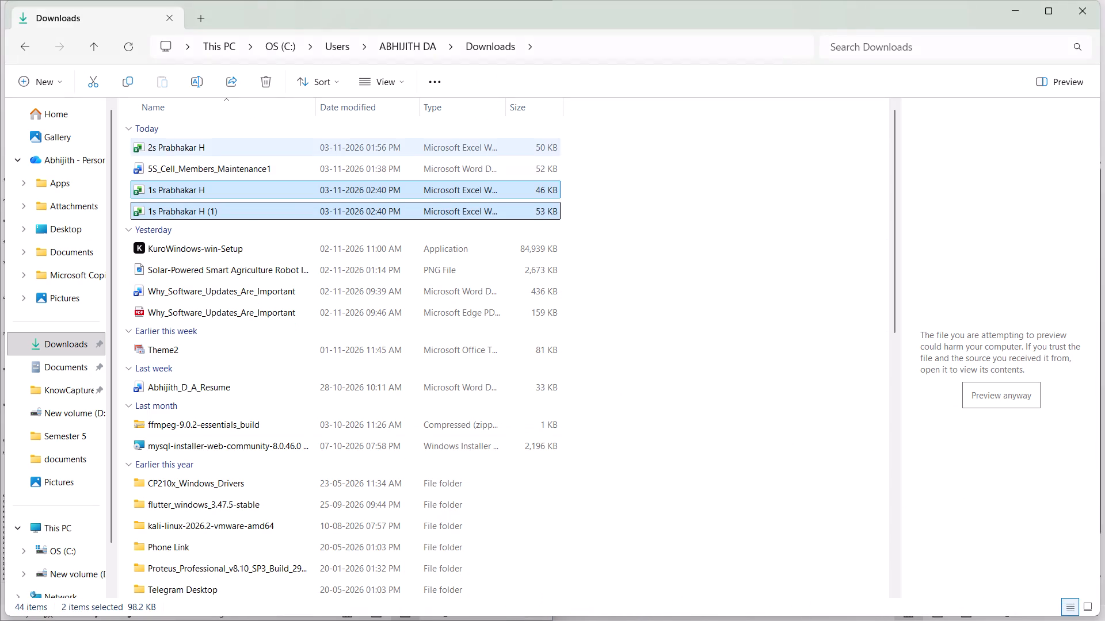
pyautogui.doubleClick(266, 145)
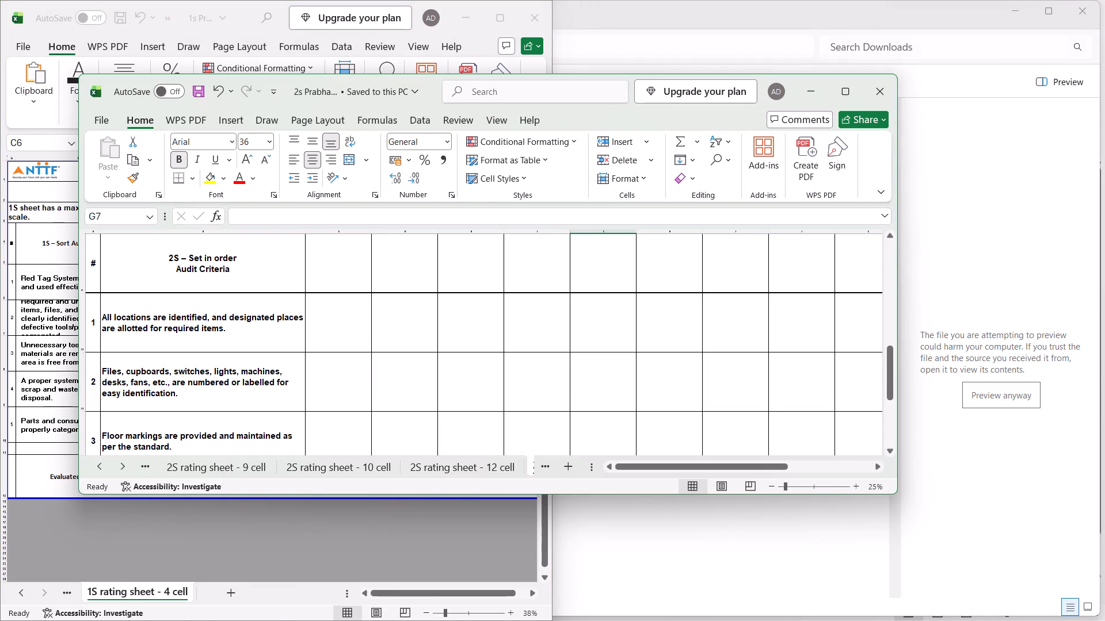
pyautogui.click(839, 185)
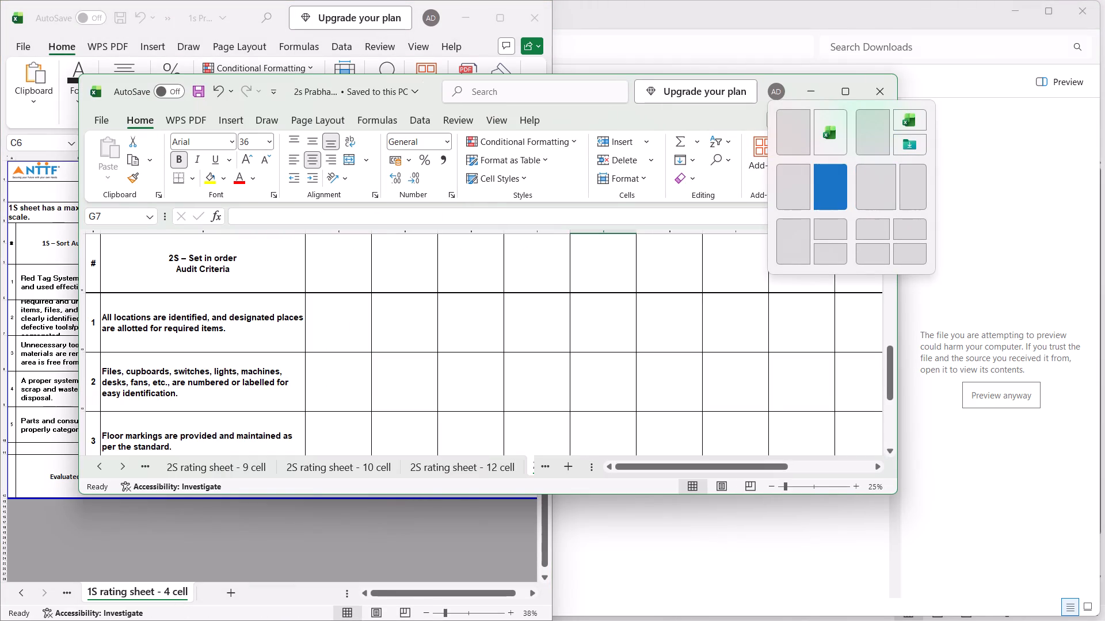
pyautogui.scroll(6, 406, 277)
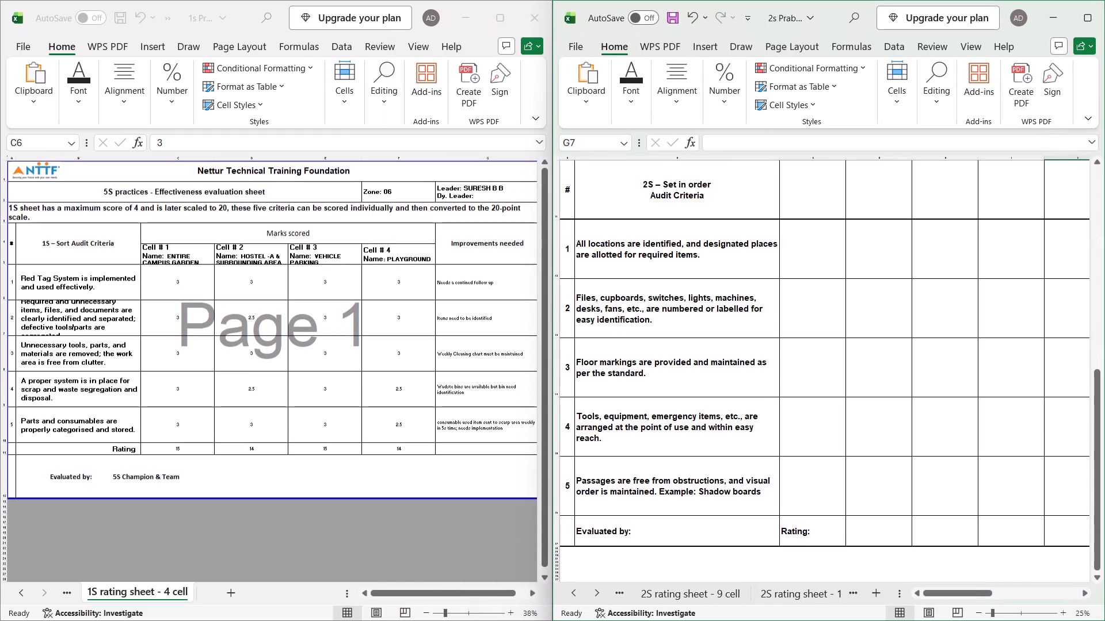
# Minimize the 1S 4 cell workbook and place the 1S workbook copy (1) side by side with the 2S workbook.
pyautogui.click(473, 17)
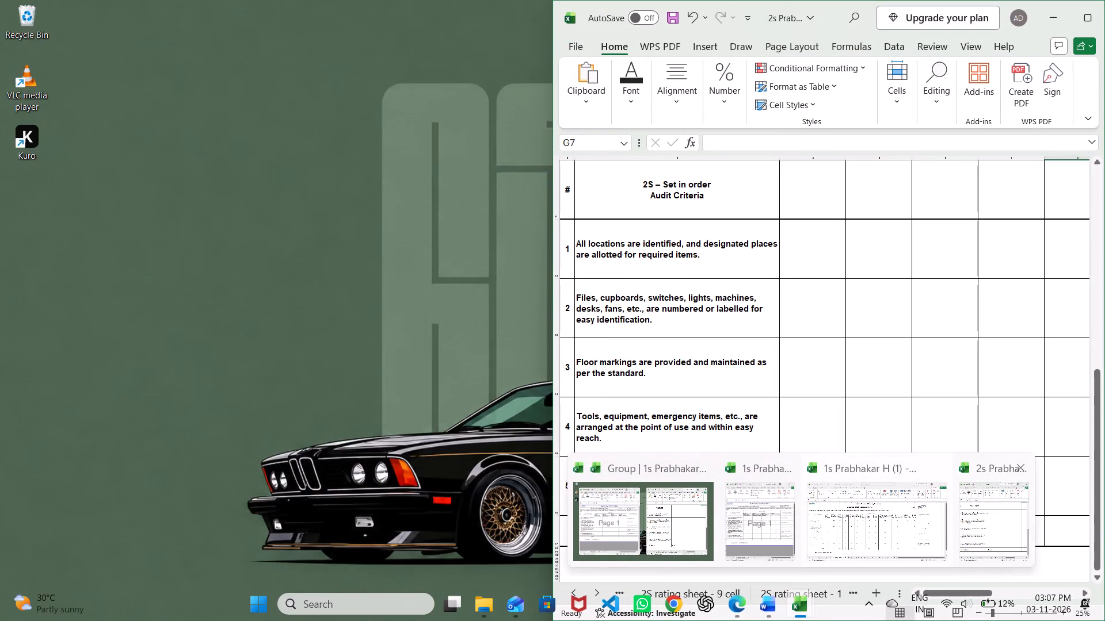
pyautogui.click(900, 523)
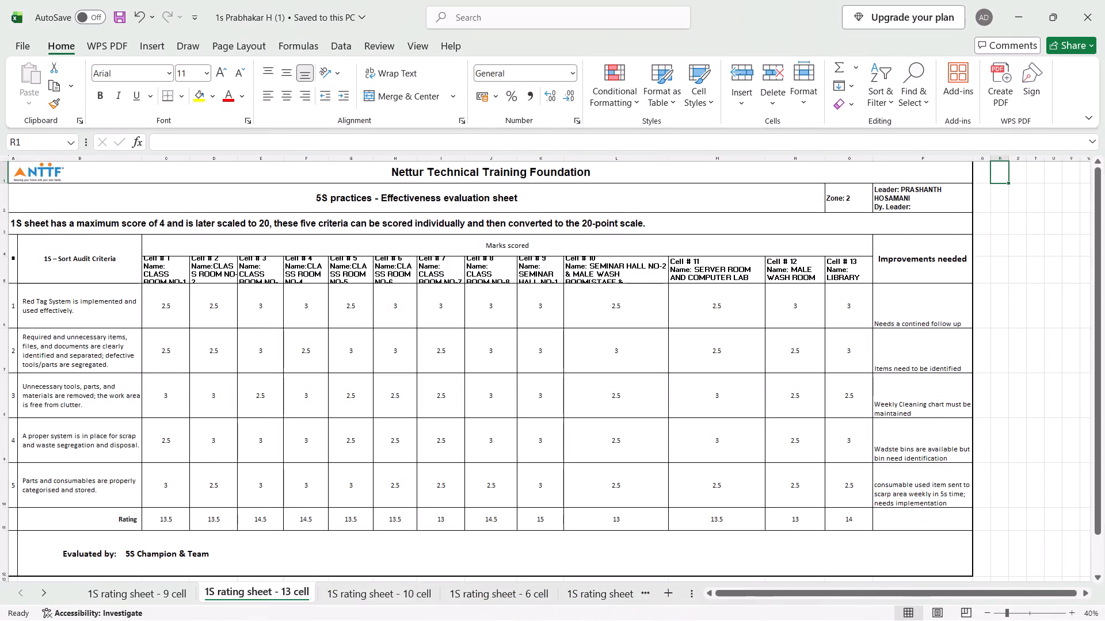
pyautogui.scroll(3, 776, 461)
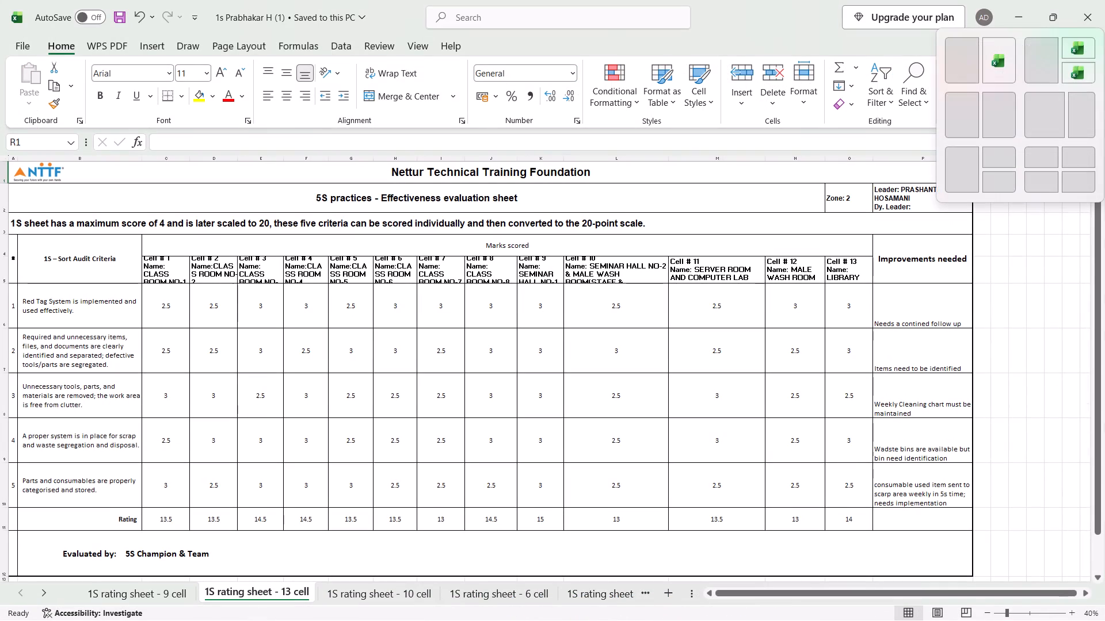
pyautogui.click(965, 60)
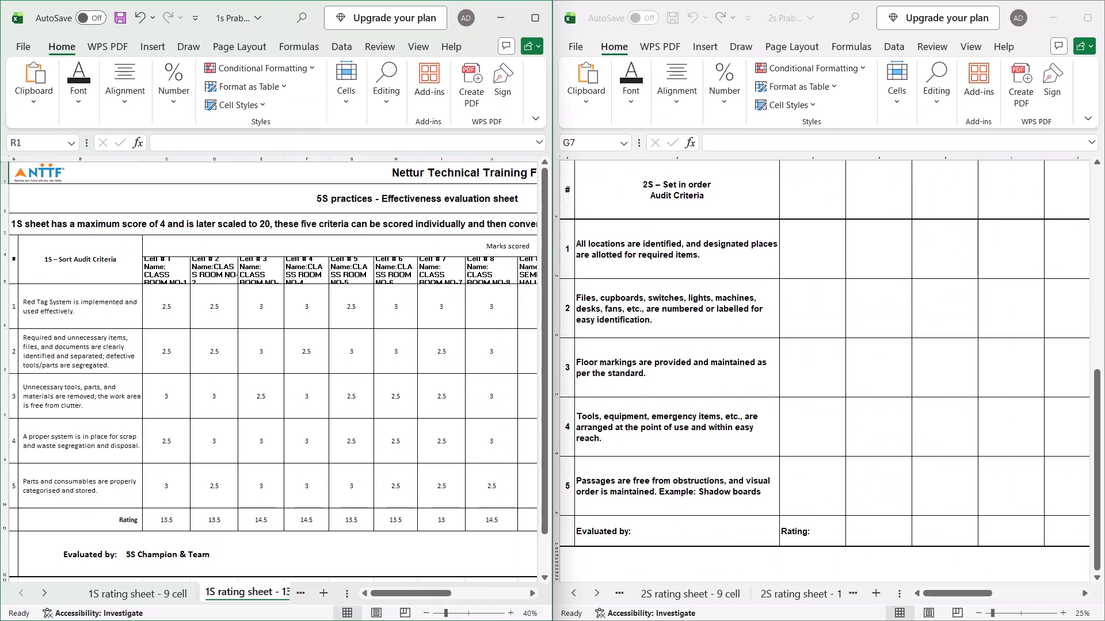
# Examine the 1S rating sheet - 13 cell and 1S rating sheet - 9 cell in the 1S workbook copy.
pyautogui.scroll(1, 897, 292)
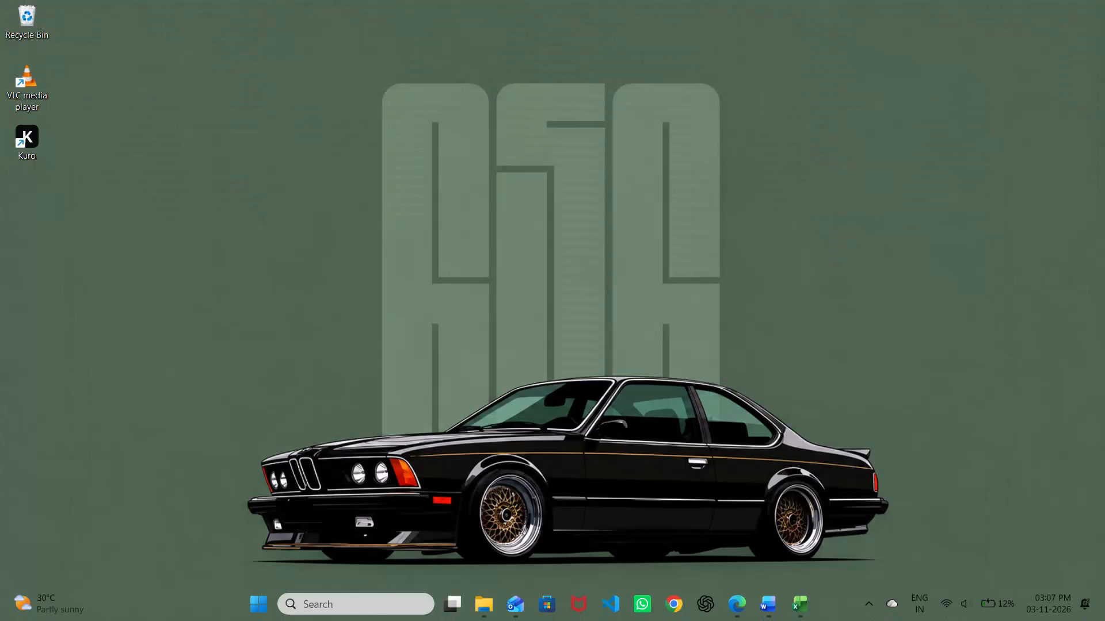
pyautogui.scroll(1, 437, 340)
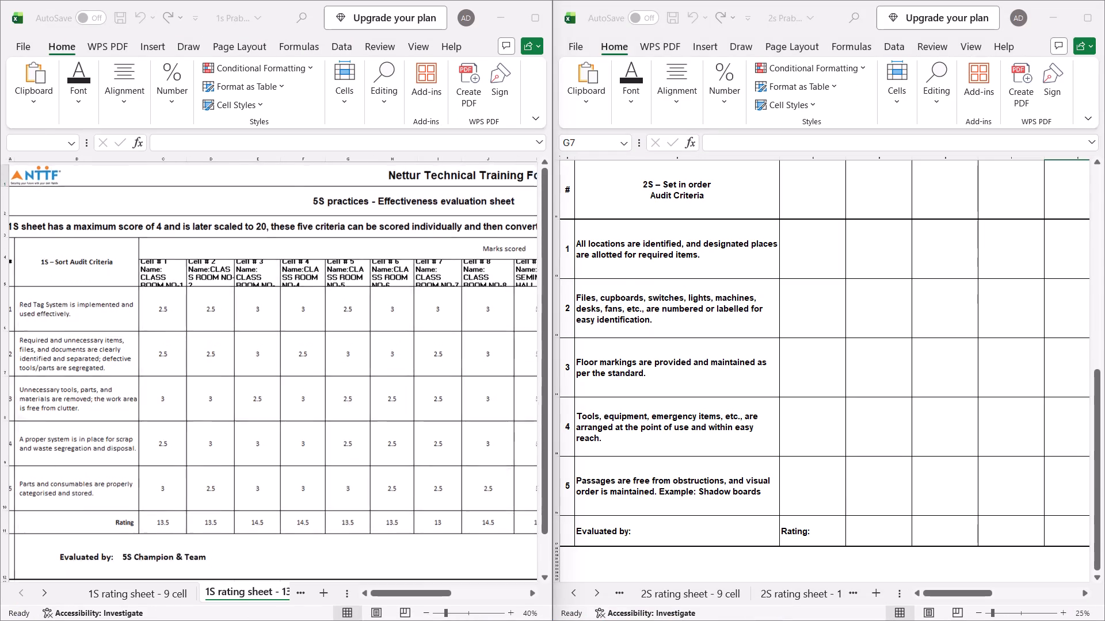
pyautogui.scroll(1, 437, 340)
pyautogui.hscroll(3, 437, 340)
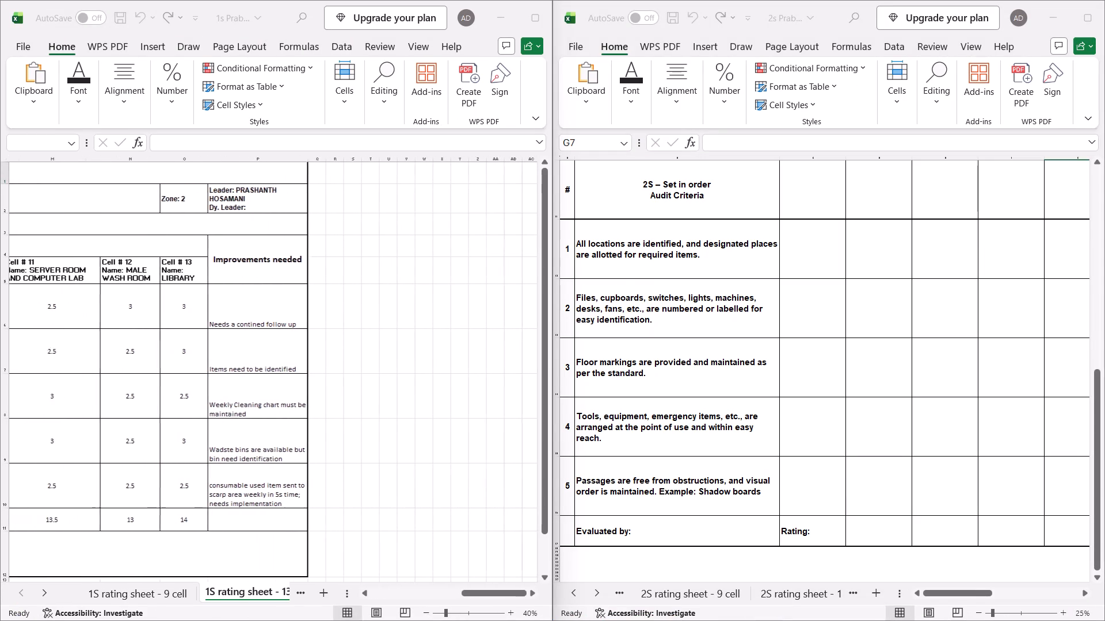
pyautogui.hscroll(2, 437, 340)
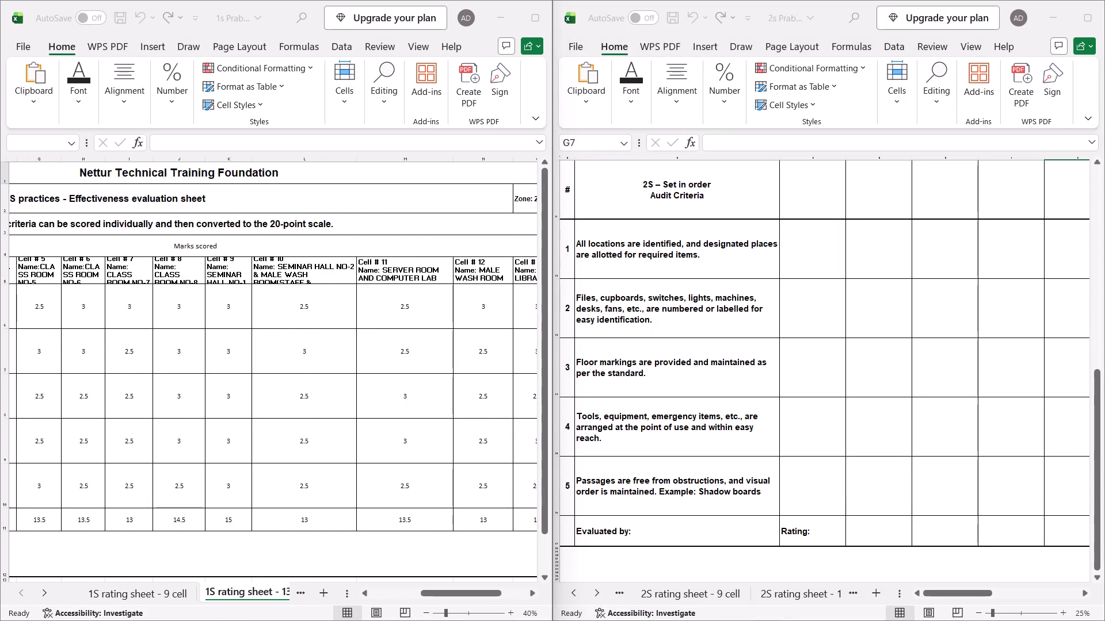
pyautogui.doubleClick(113, 591)
pyautogui.hscroll(2, 221, 461)
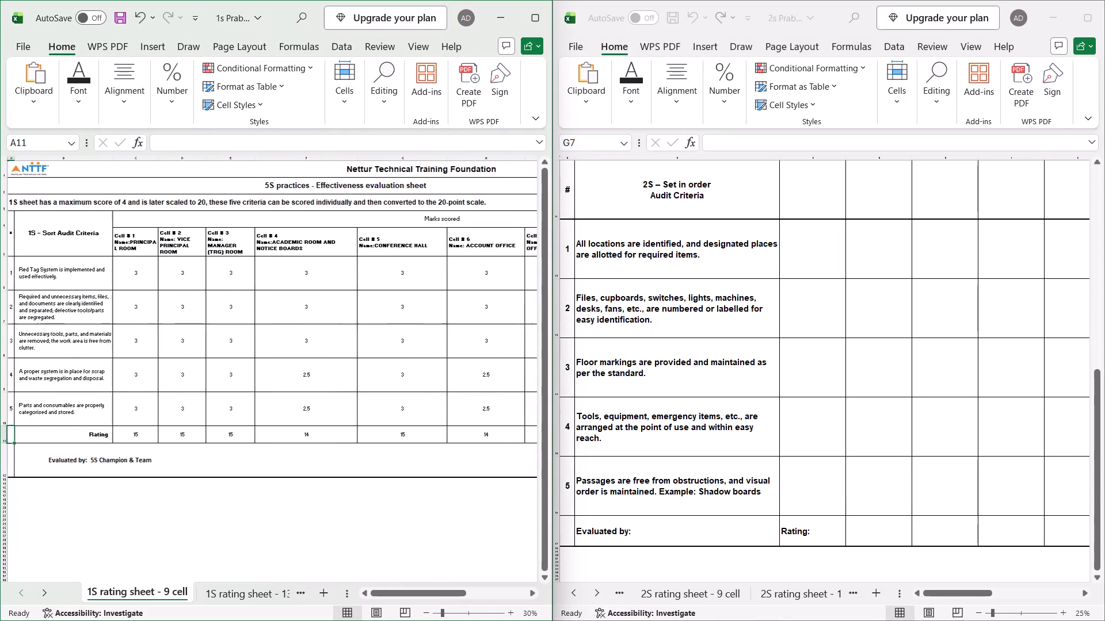
# Maximize the 2S workbook and move the 2S rating sheet - 9 cell to the first place in the sheet order.
pyautogui.doubleClick(582, 591)
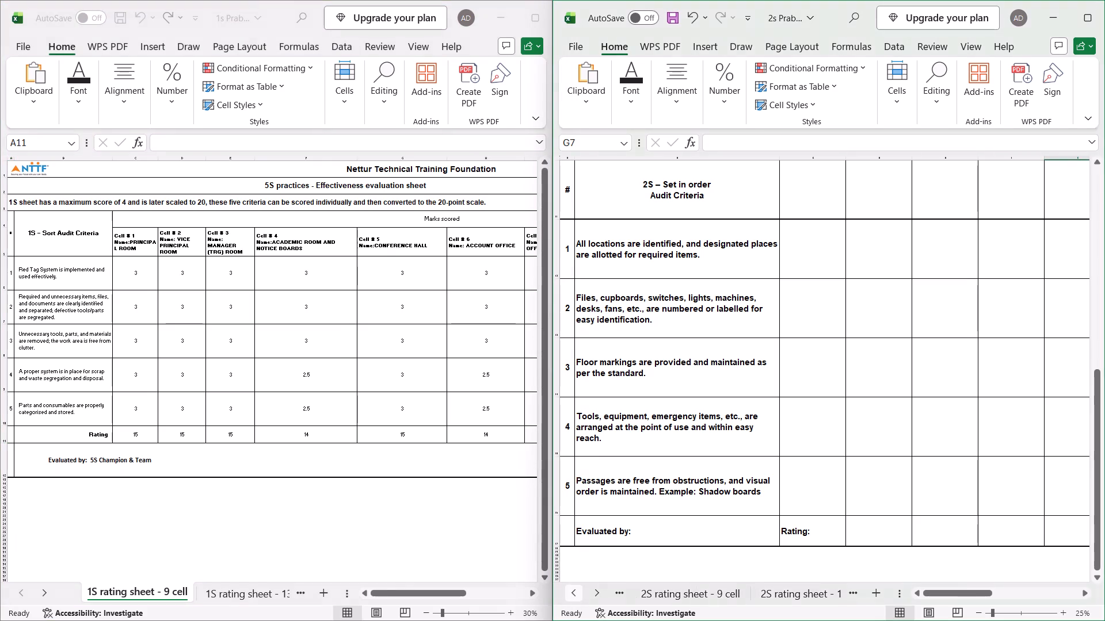
pyautogui.tripleClick(582, 591)
pyautogui.click(582, 591)
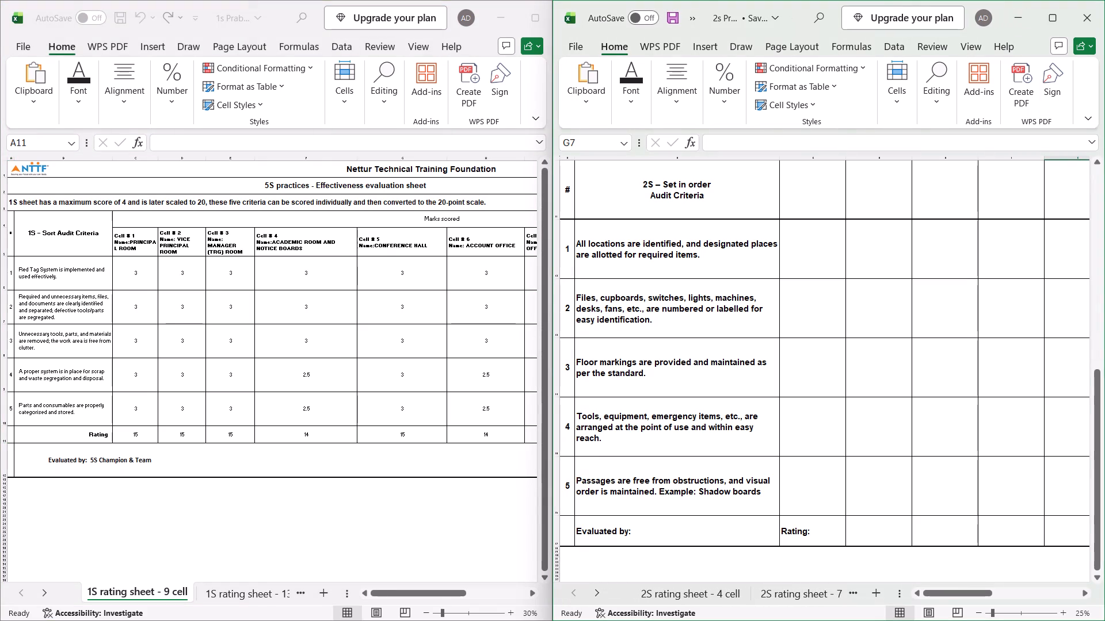
pyautogui.click(1068, 21)
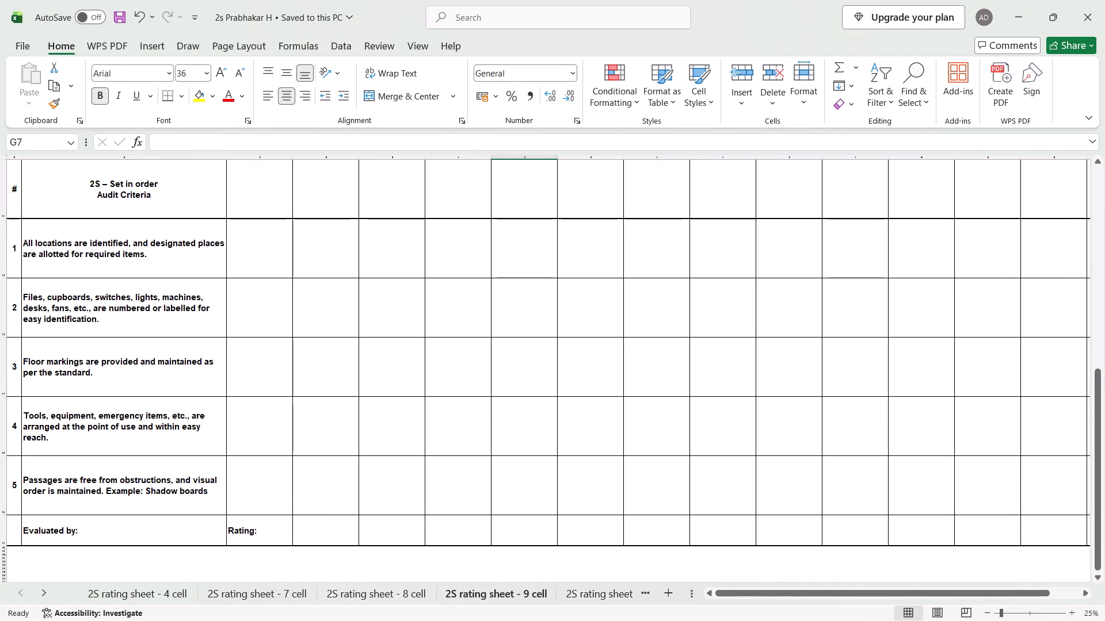
pyautogui.moveTo(522, 588); pyautogui.dragTo(147, 593)
# Move the 2S rating sheet - 13 cell directly after the 2S rating sheet - 9 cell.
pyautogui.hscroll(2, 147, 593)
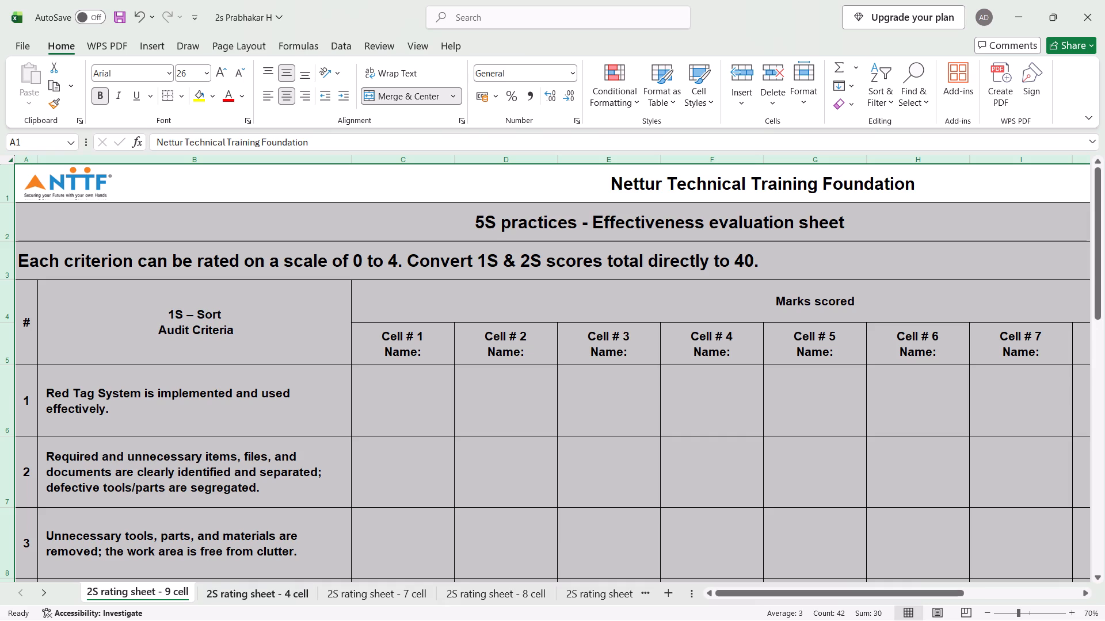
pyautogui.hscroll(-2, 456, 585)
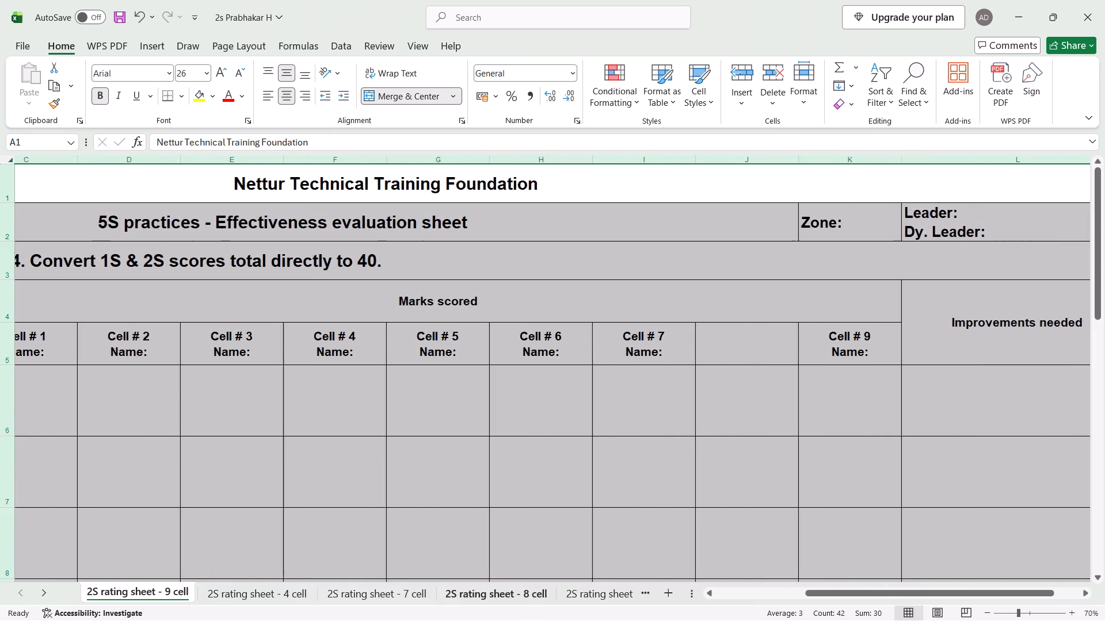
pyautogui.hscroll(-1, 456, 585)
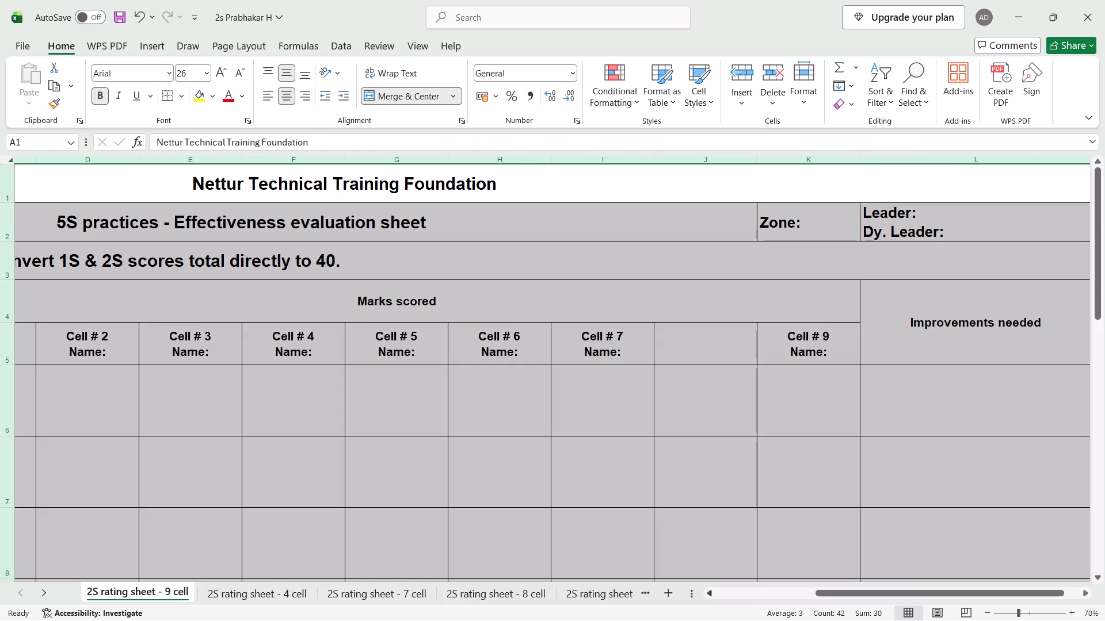
pyautogui.moveTo(694, 592); pyautogui.dragTo(781, 592)
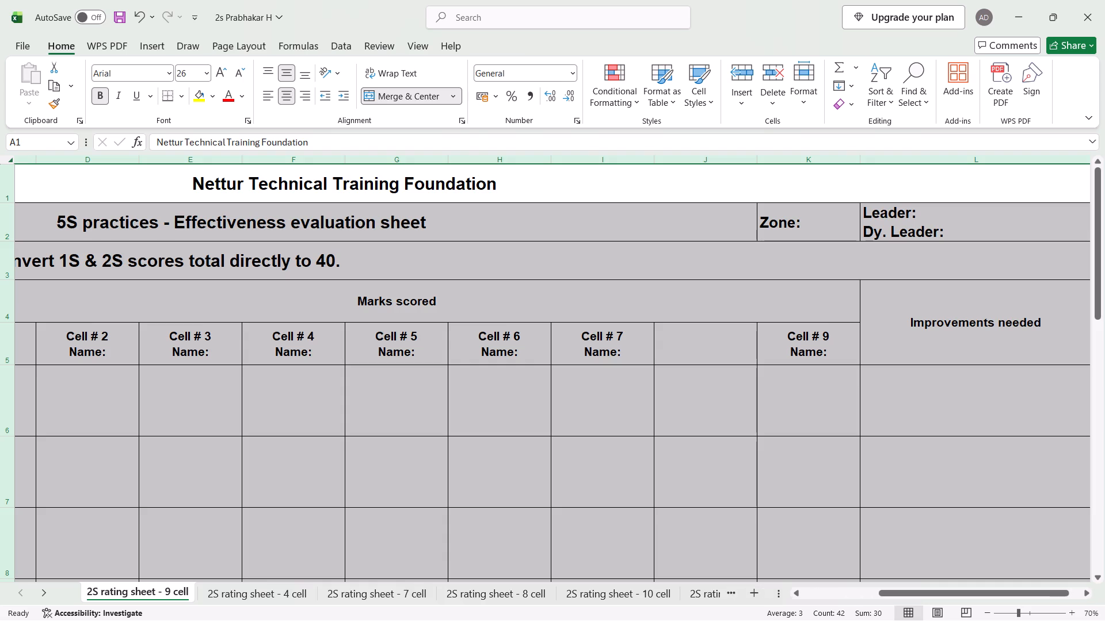
pyautogui.moveTo(781, 592); pyautogui.dragTo(900, 588)
pyautogui.click(822, 591)
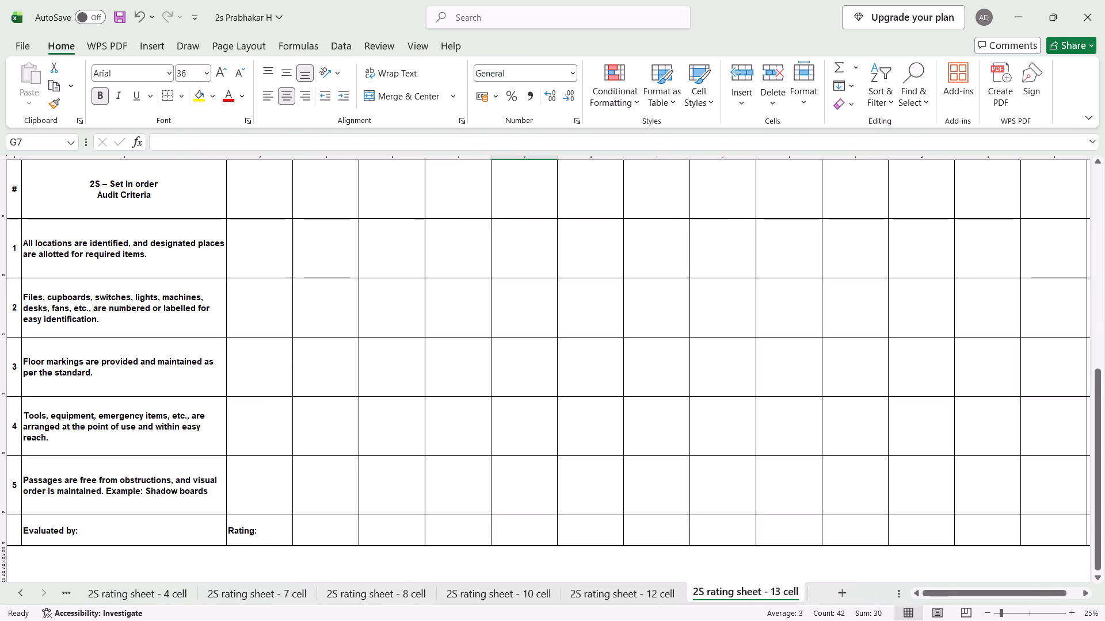
pyautogui.moveTo(772, 586); pyautogui.dragTo(163, 600)
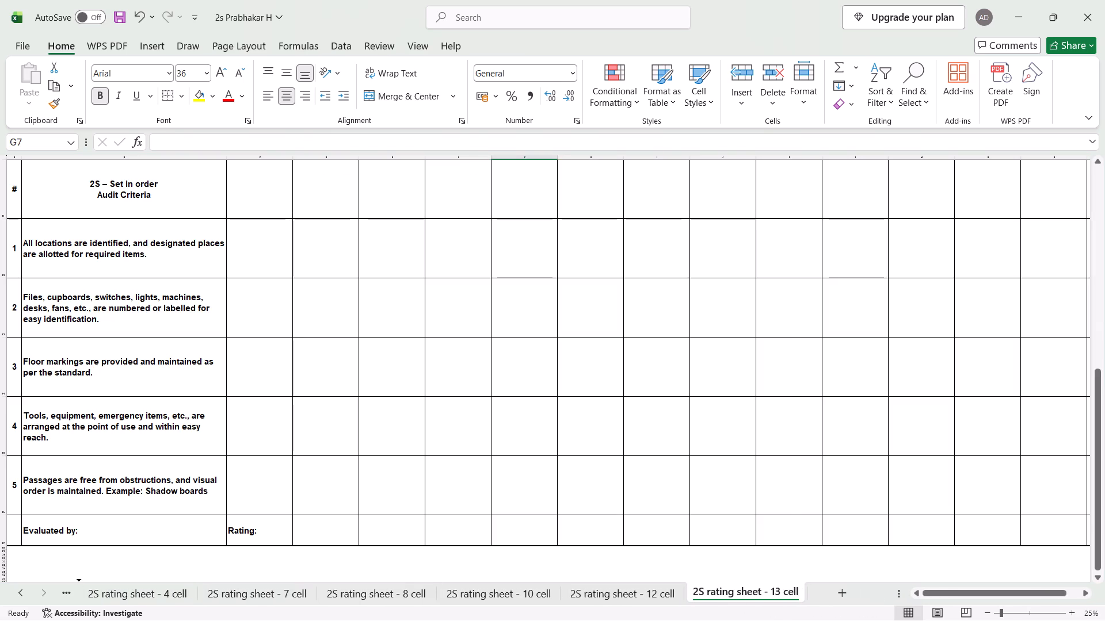
pyautogui.moveTo(163, 600); pyautogui.dragTo(103, 597)
pyautogui.hscroll(3, 103, 597)
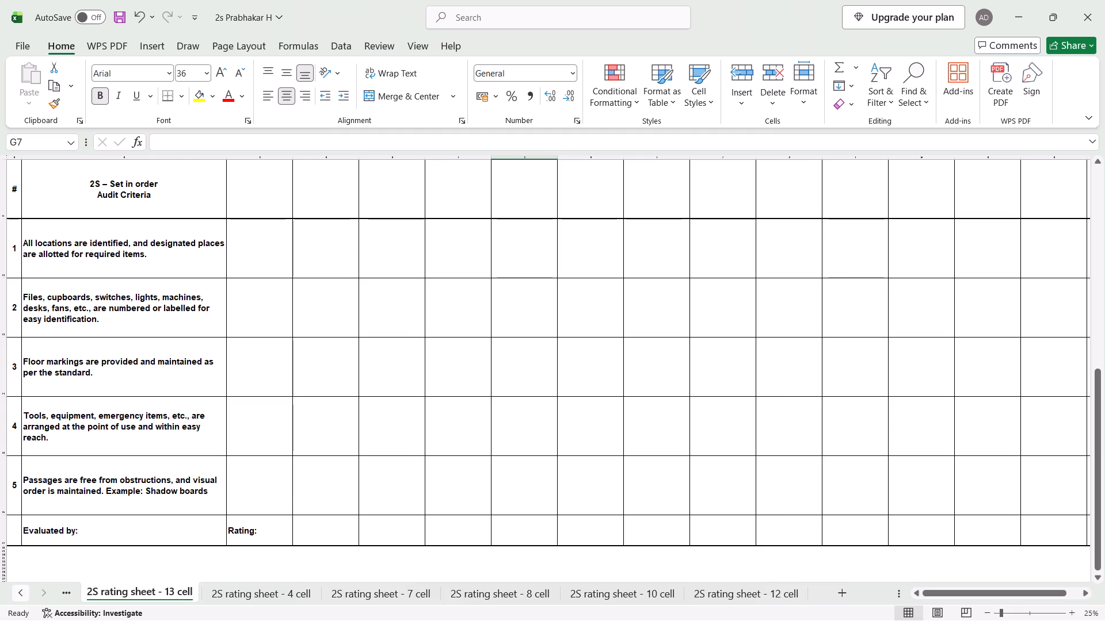
pyautogui.click(21, 595)
pyautogui.click(21, 595)
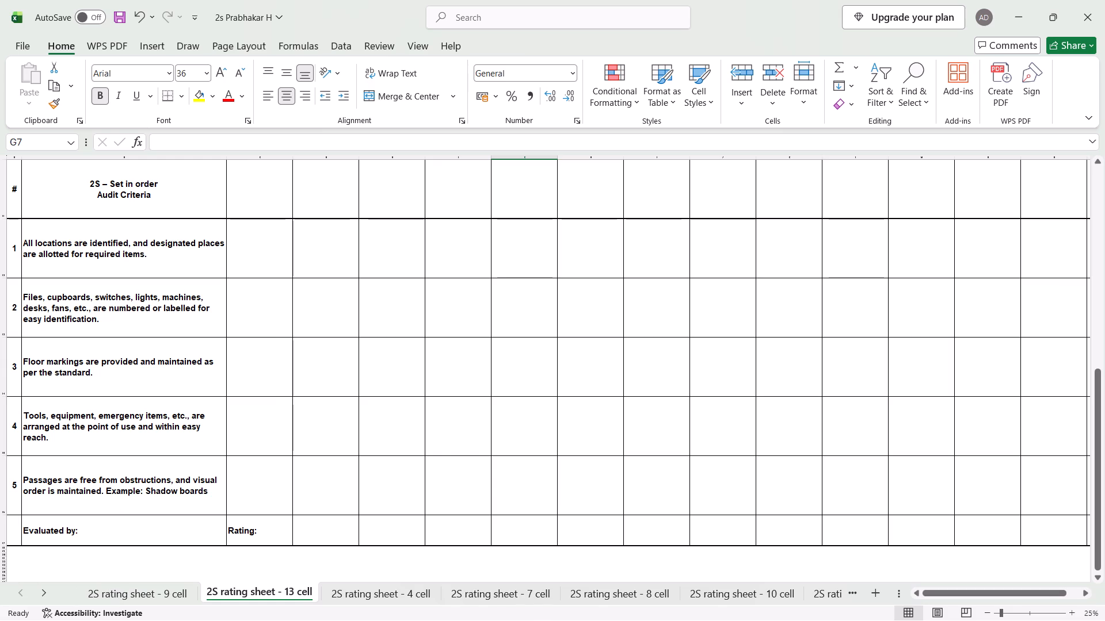
# Move the 2S rating sheet - 10 cell directly after the 13 cell sheet, followed by the 2S rating sheet - 7 cell.
pyautogui.moveTo(715, 592); pyautogui.dragTo(388, 599)
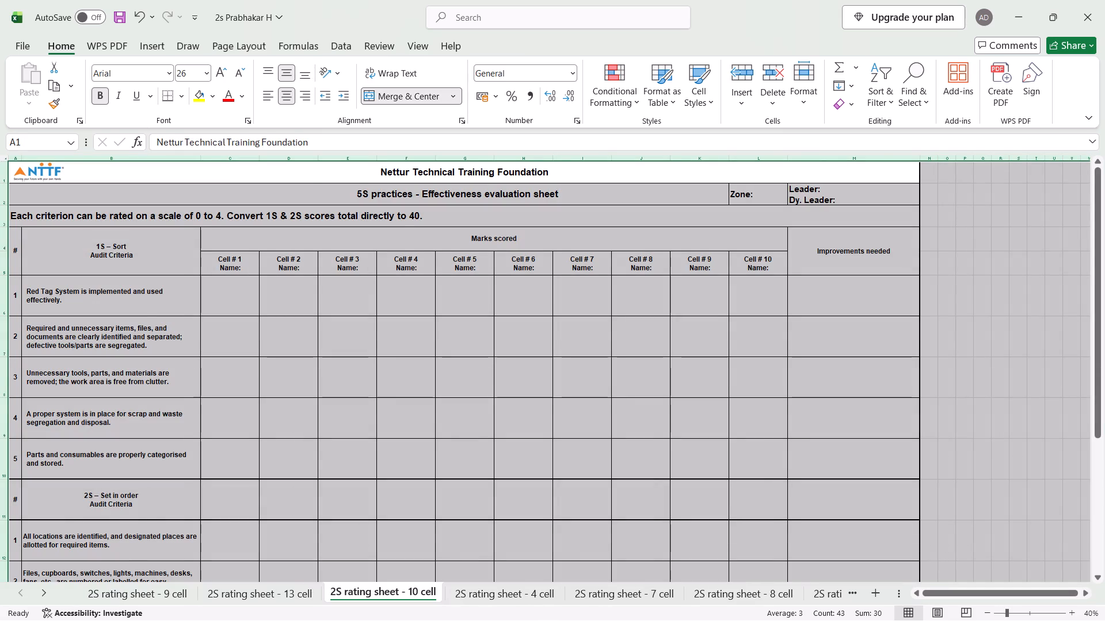
pyautogui.moveTo(607, 591); pyautogui.dragTo(512, 596)
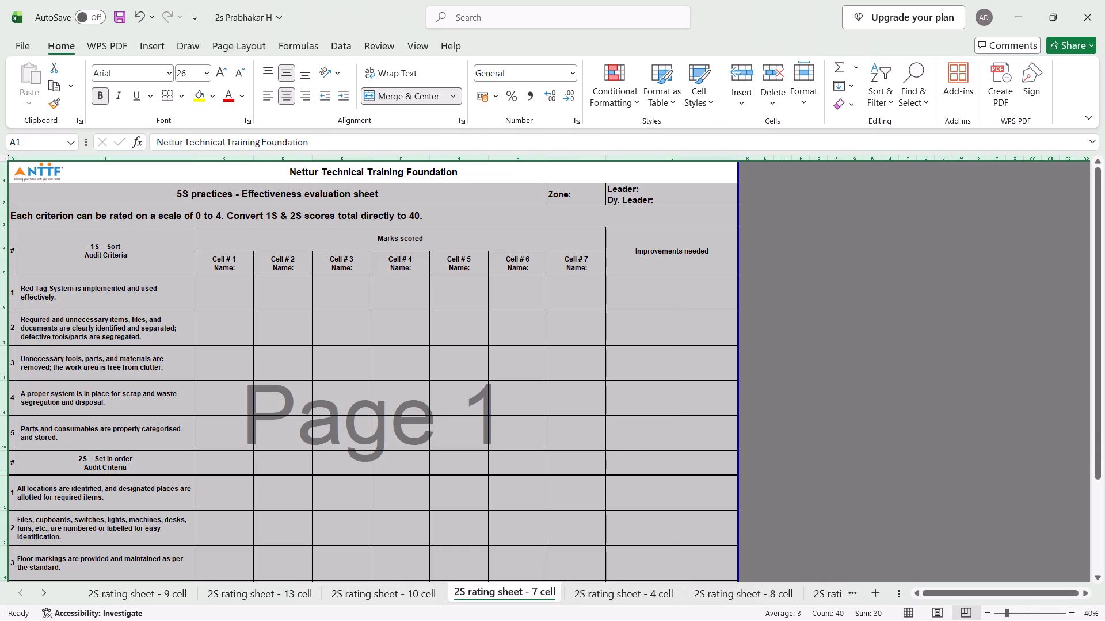
pyautogui.hscroll(-1, 767, 602)
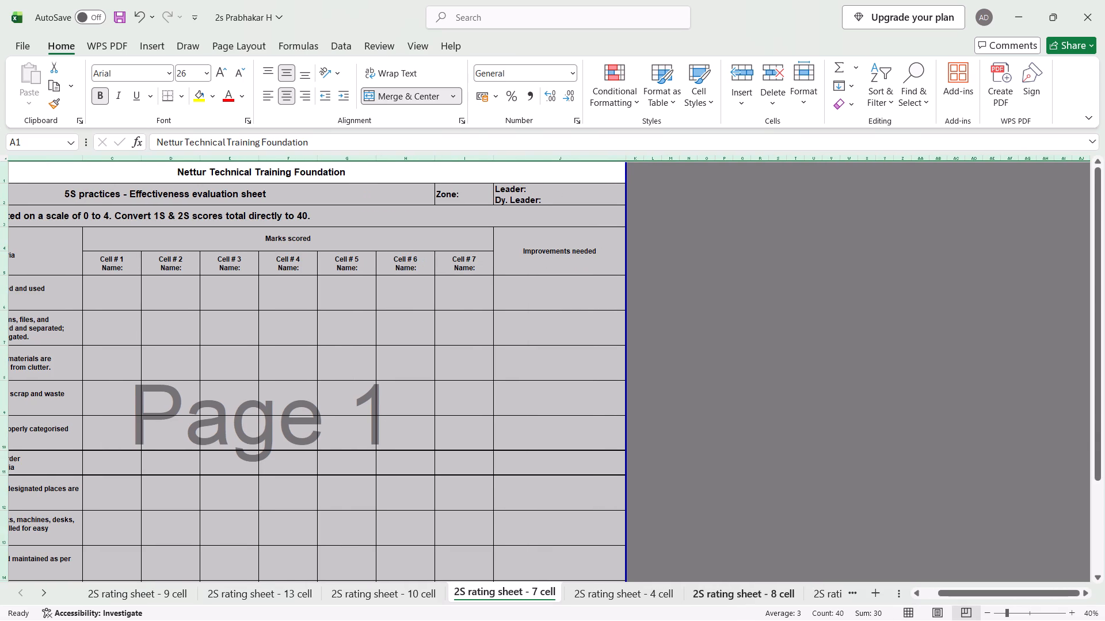
# Move the 2S rating sheet - 12 cell directly after the 7 cell sheet, followed by the 2S rating sheet - 8 cell.
pyautogui.click(817, 595)
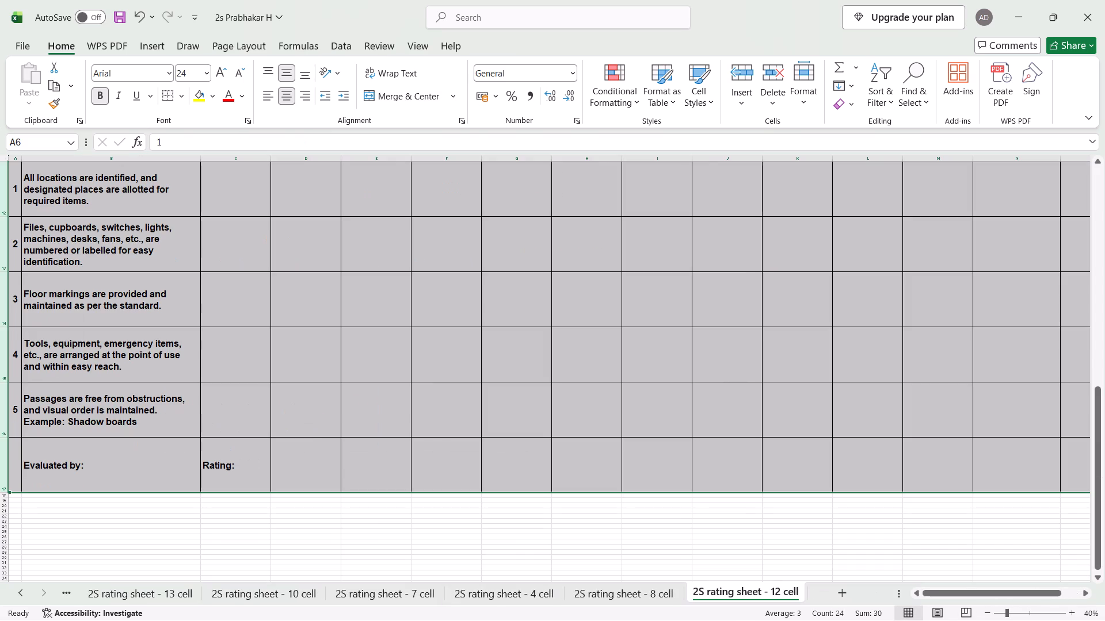
pyautogui.moveTo(777, 591); pyautogui.dragTo(420, 592)
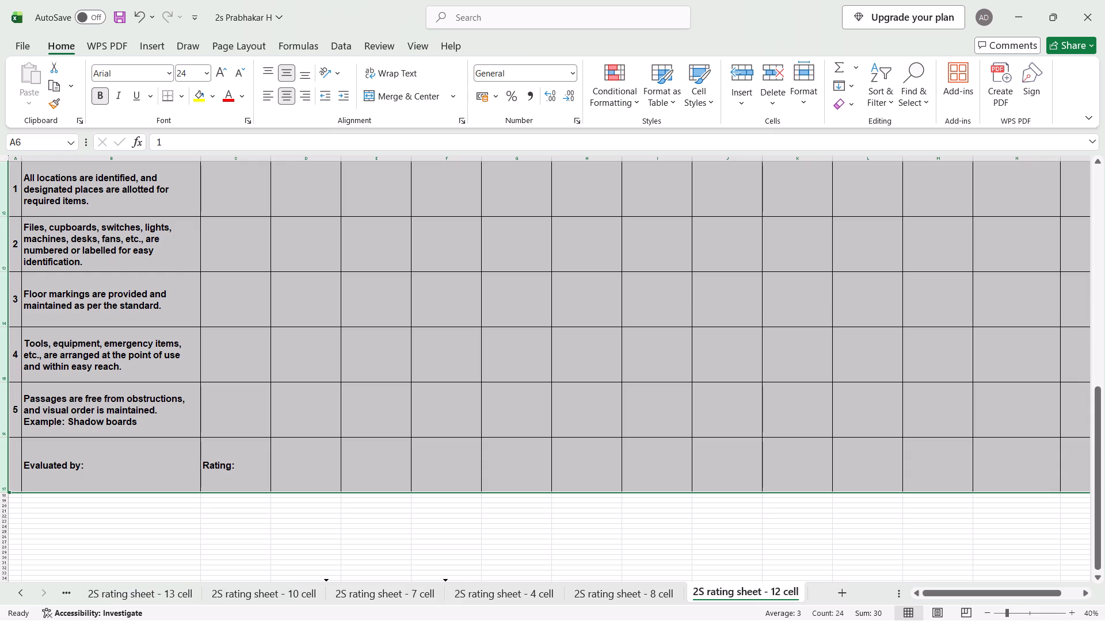
pyautogui.moveTo(420, 592); pyautogui.dragTo(483, 595)
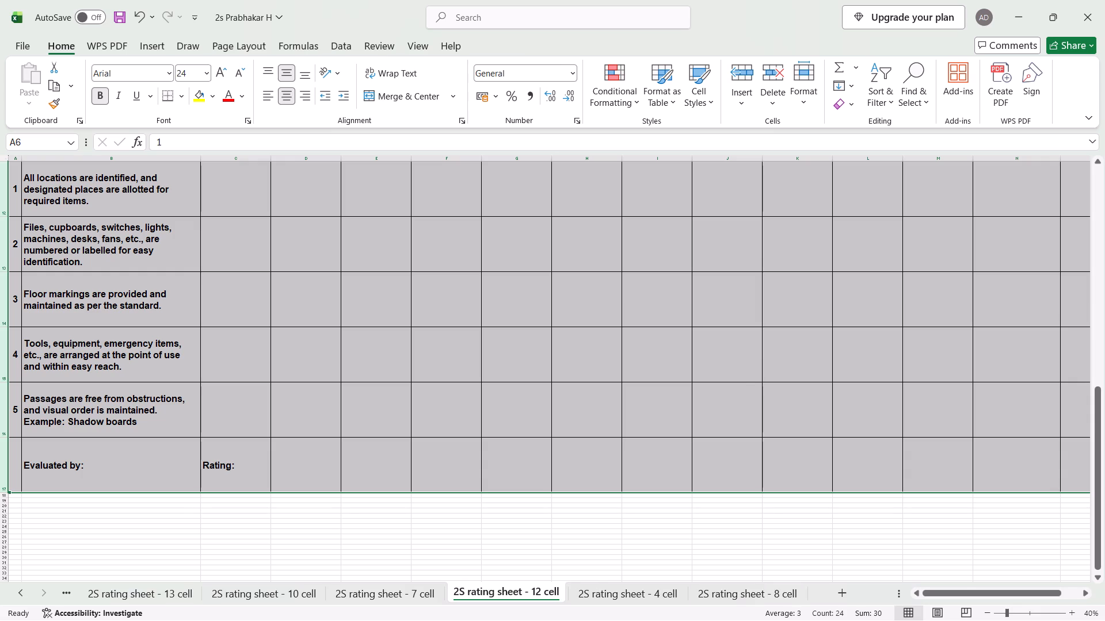
pyautogui.moveTo(740, 592); pyautogui.dragTo(653, 597)
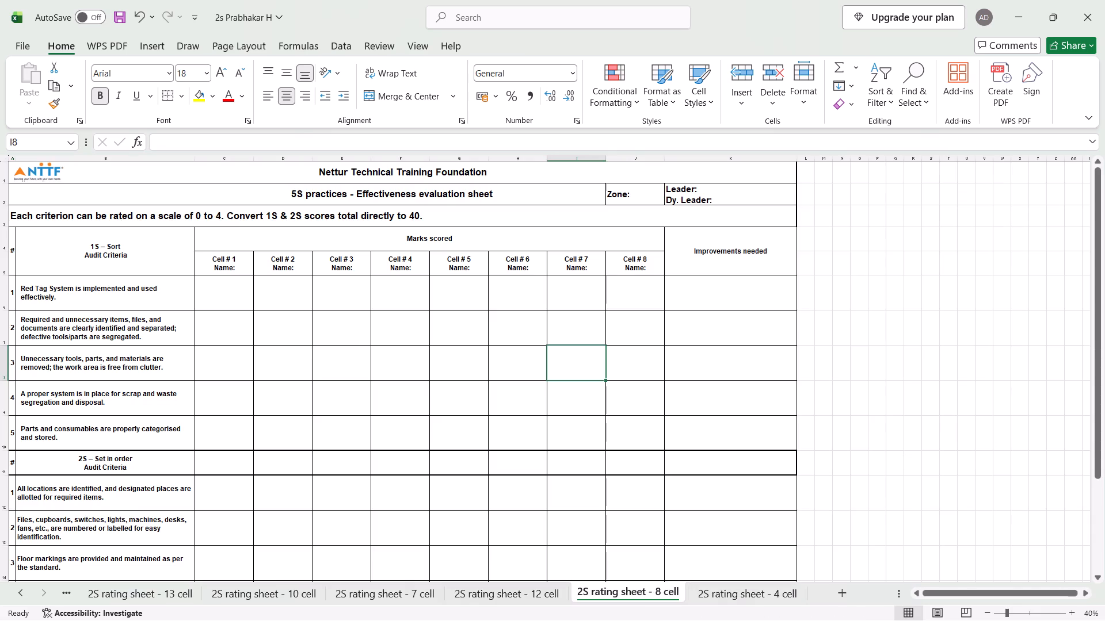
# Delete the 2S rating sheet - 4 cell from the 2S workbook.
pyautogui.click(736, 597)
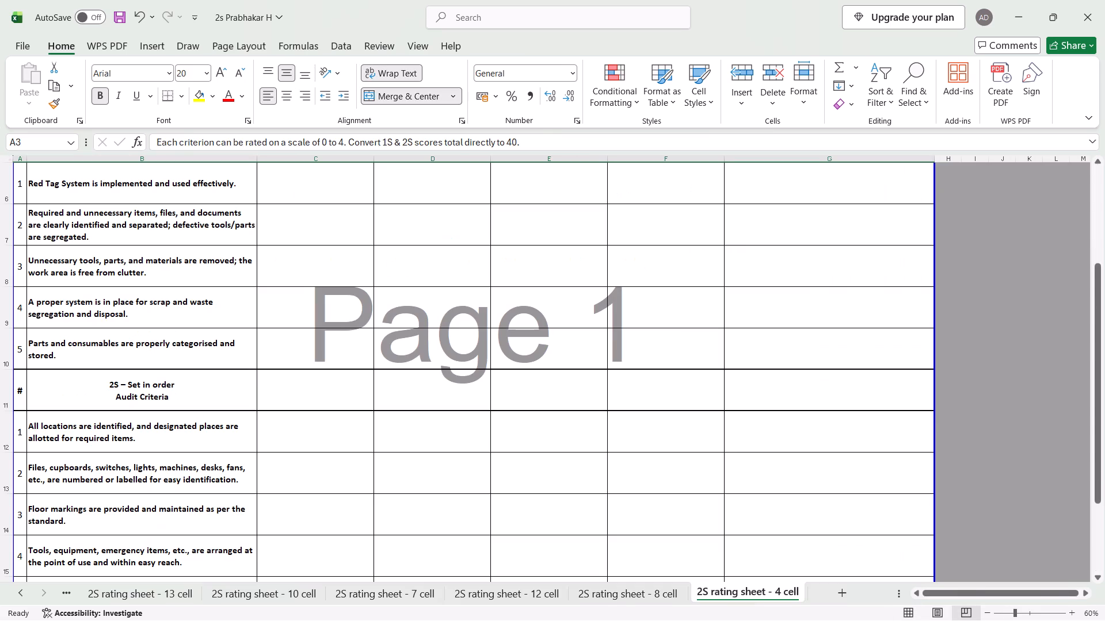
pyautogui.rightClick(736, 597)
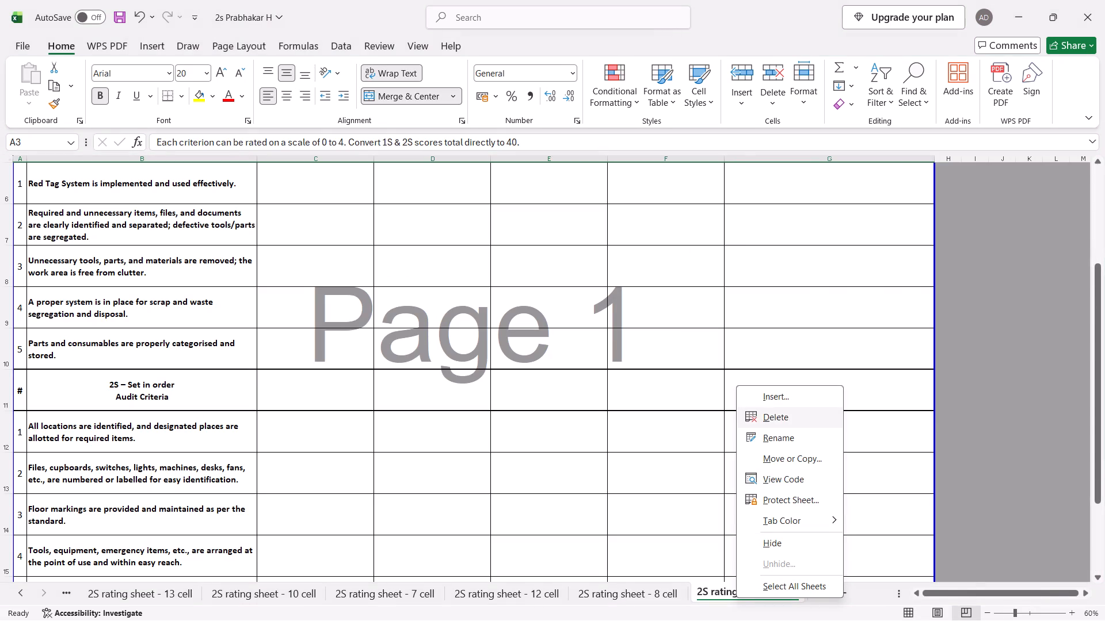
pyautogui.click(775, 424)
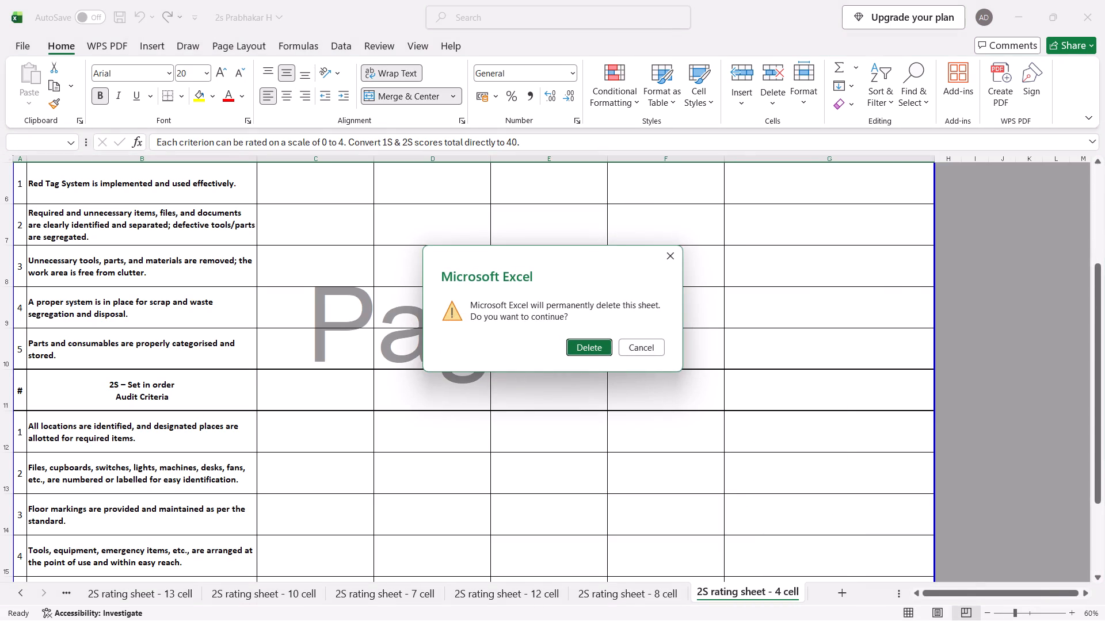
pyautogui.click(592, 344)
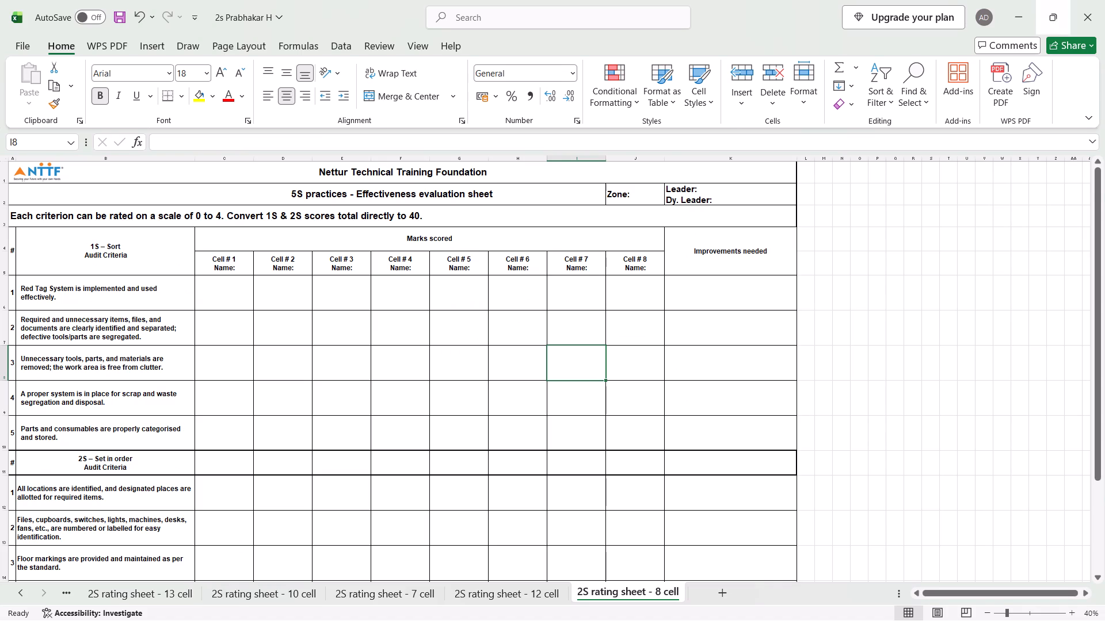
# Place the 2S workbook beside the 1S workbook and show the 2S rating sheet - 9 cell from its first column.
pyautogui.click(1002, 107)
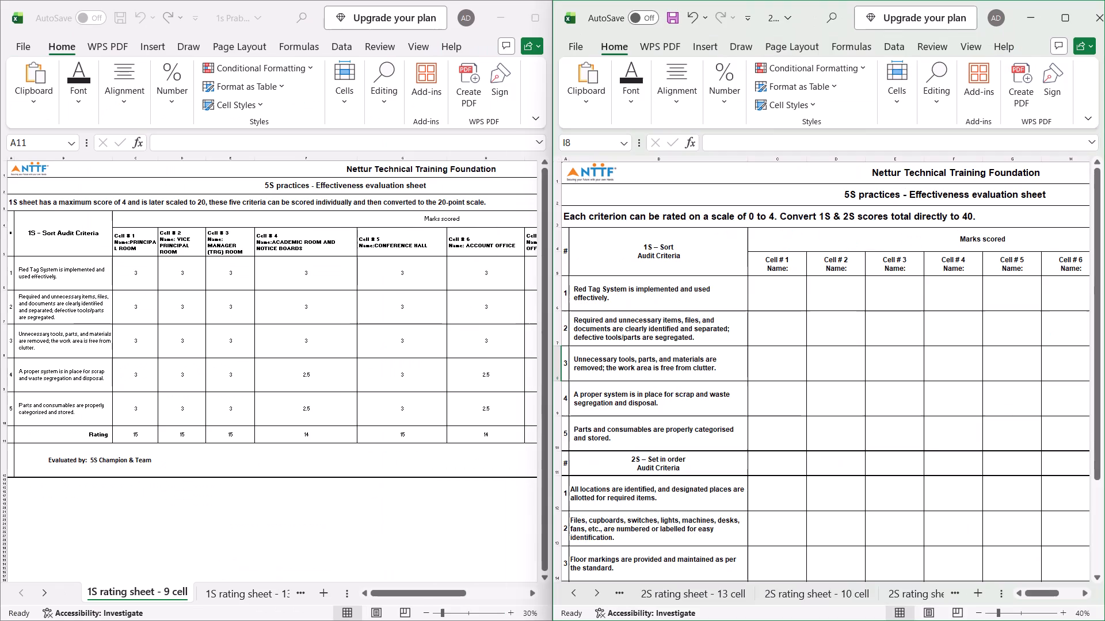
pyautogui.hscroll(2, 265, 359)
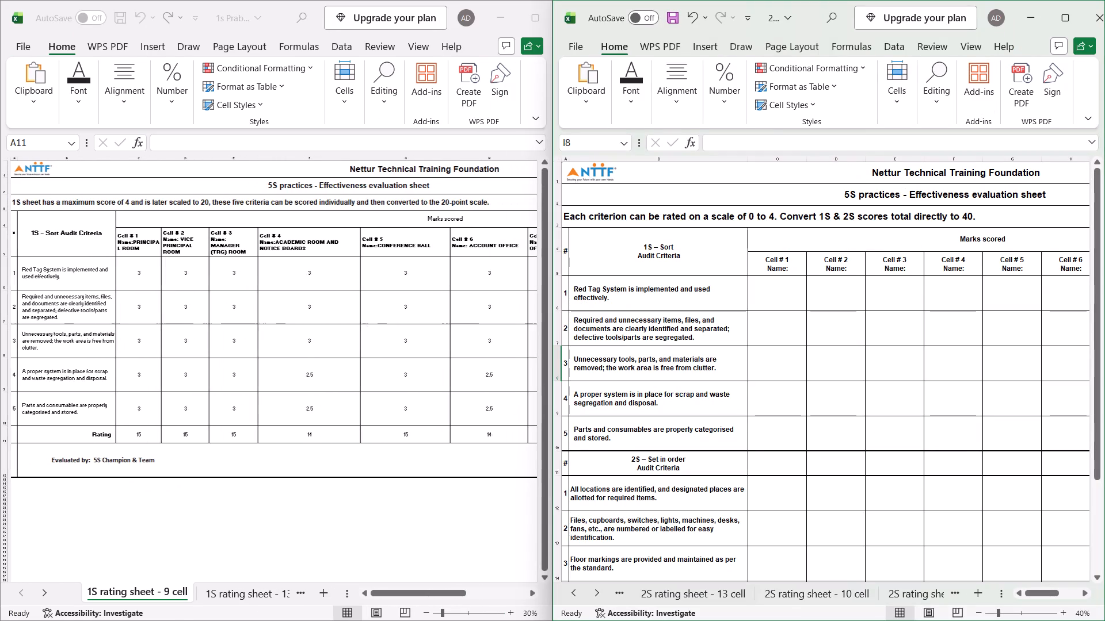
pyautogui.tripleClick(581, 592)
pyautogui.click(650, 595)
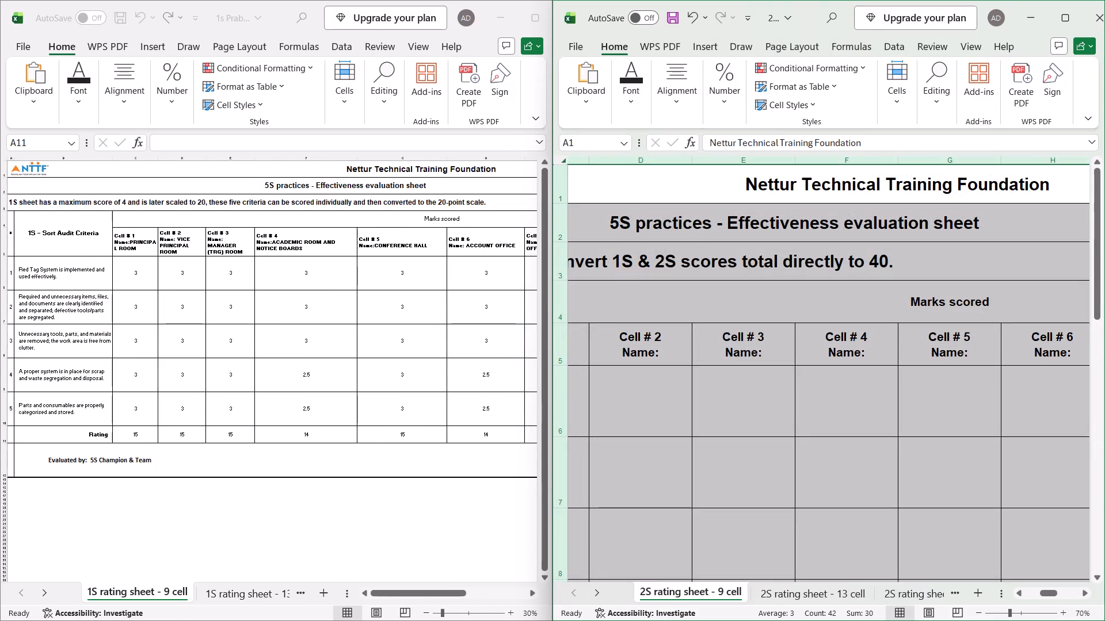
pyautogui.hscroll(1, 706, 507)
pyautogui.scroll(-1, 707, 507)
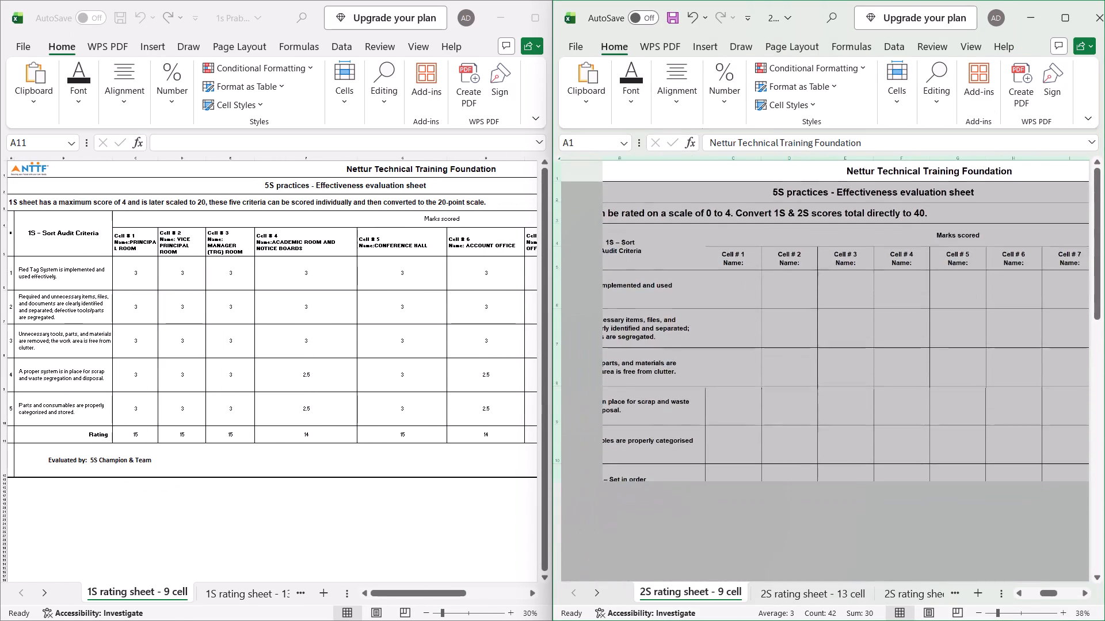
pyautogui.click(744, 423)
pyautogui.hscroll(1, 714, 405)
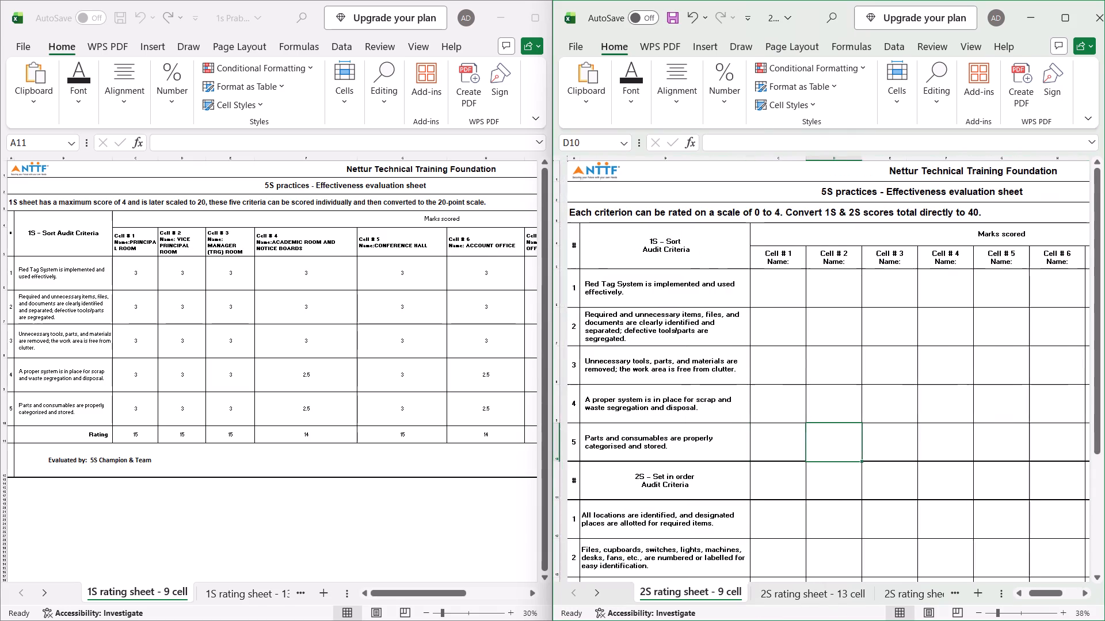
pyautogui.hscroll(1, 714, 405)
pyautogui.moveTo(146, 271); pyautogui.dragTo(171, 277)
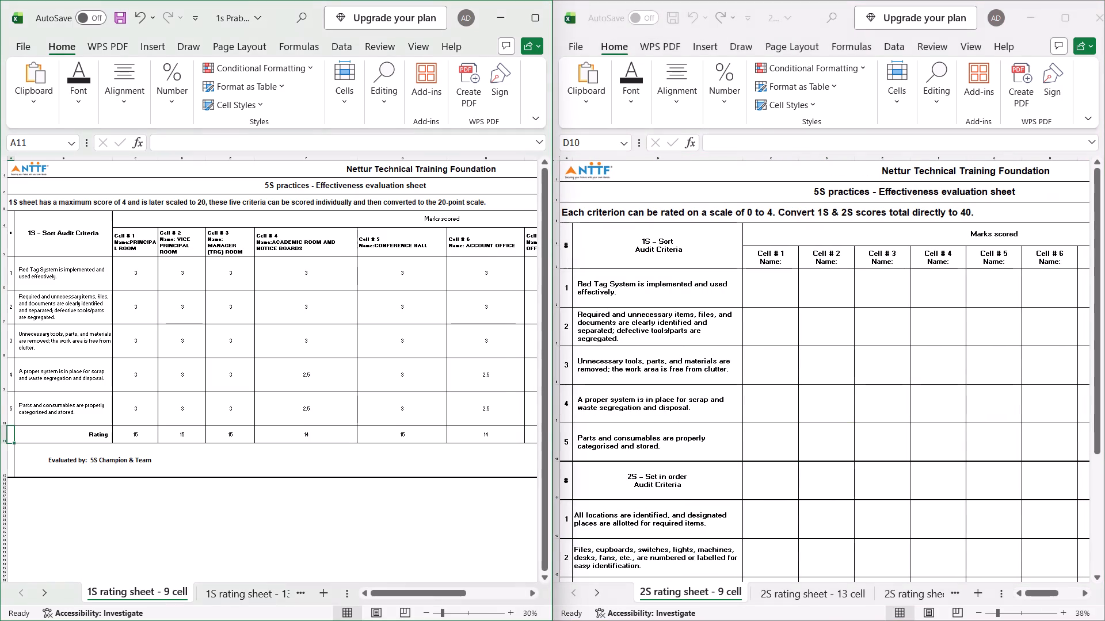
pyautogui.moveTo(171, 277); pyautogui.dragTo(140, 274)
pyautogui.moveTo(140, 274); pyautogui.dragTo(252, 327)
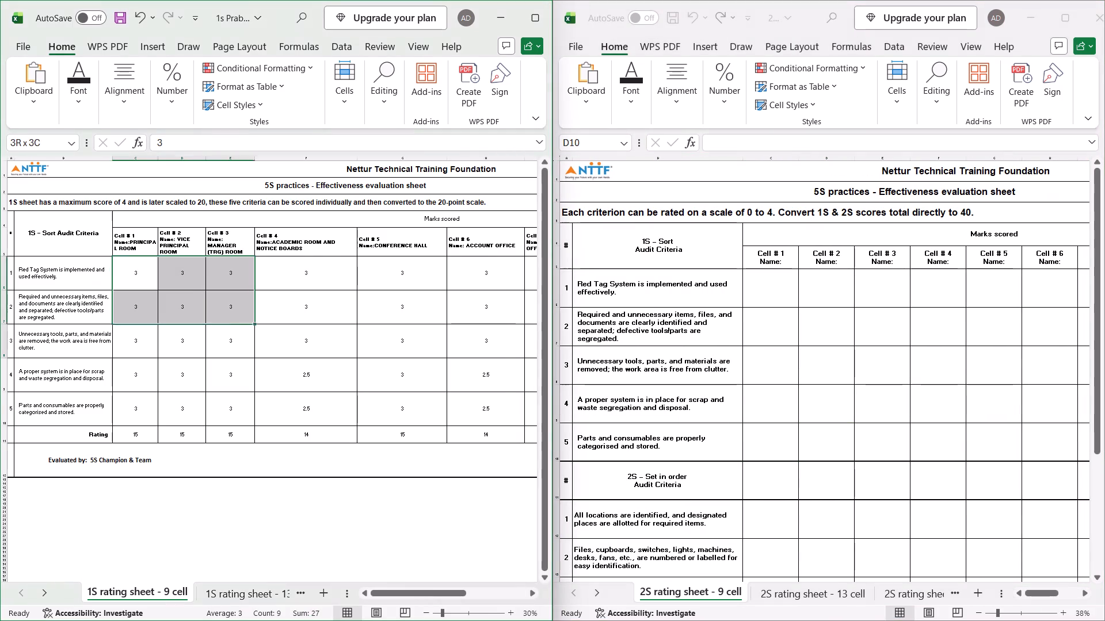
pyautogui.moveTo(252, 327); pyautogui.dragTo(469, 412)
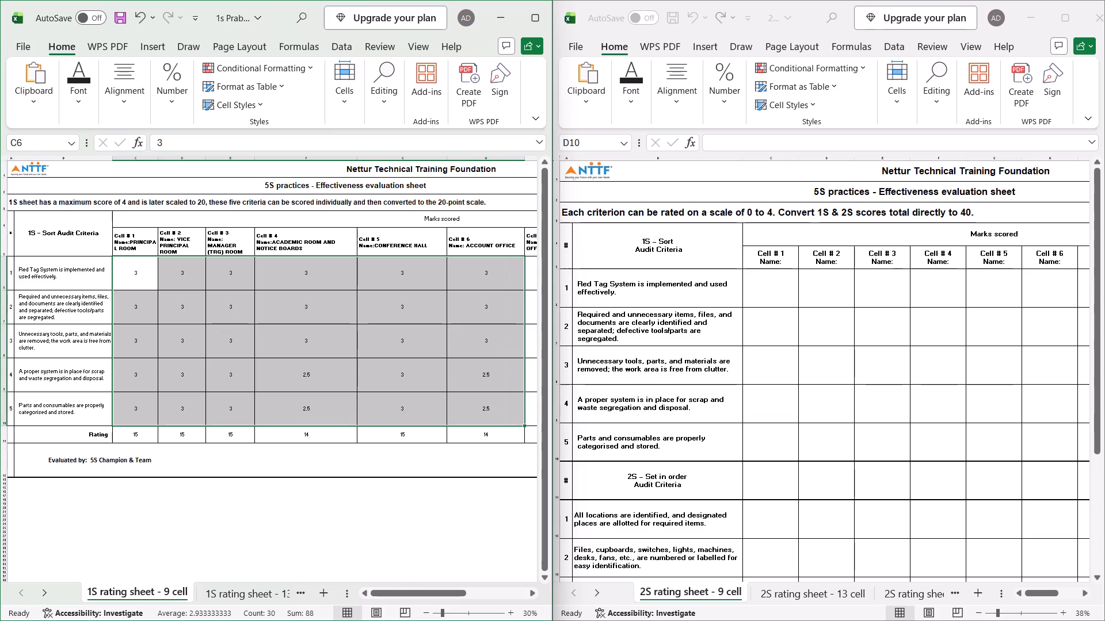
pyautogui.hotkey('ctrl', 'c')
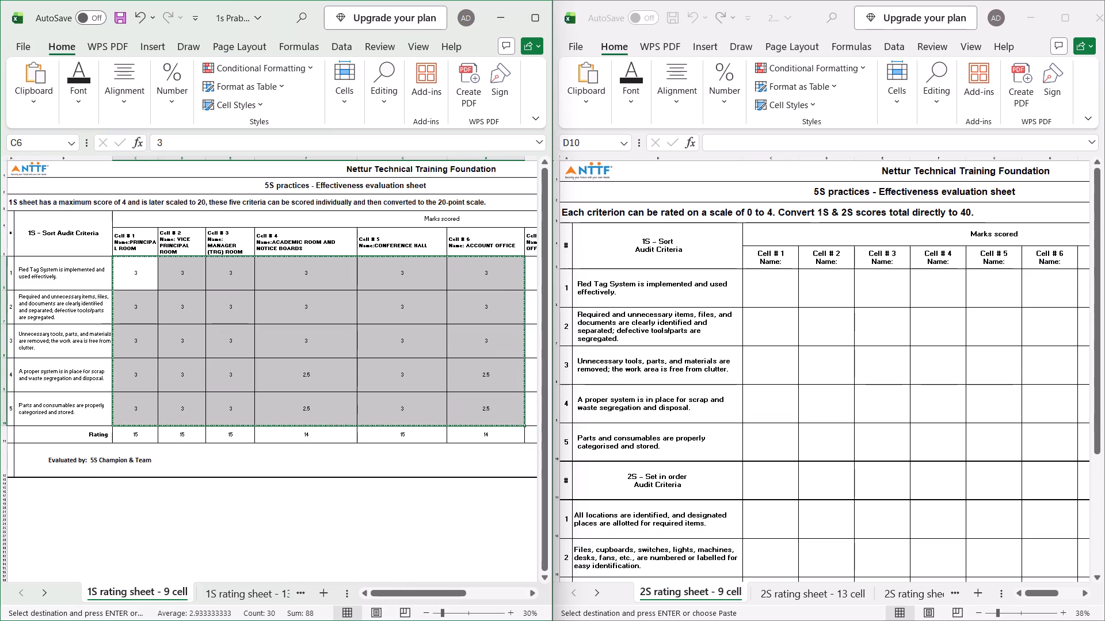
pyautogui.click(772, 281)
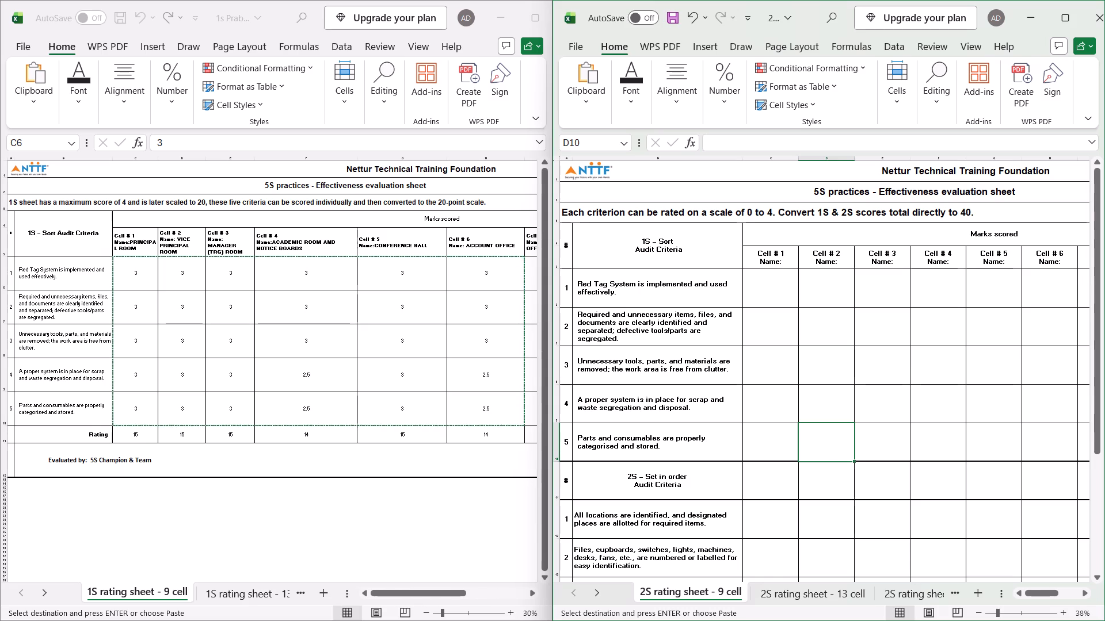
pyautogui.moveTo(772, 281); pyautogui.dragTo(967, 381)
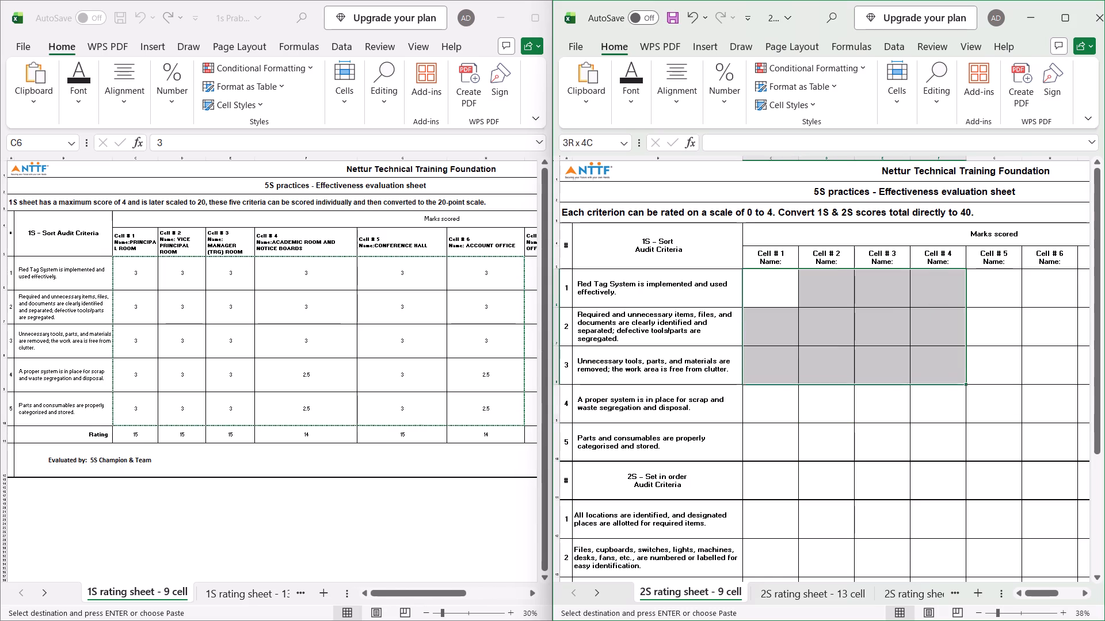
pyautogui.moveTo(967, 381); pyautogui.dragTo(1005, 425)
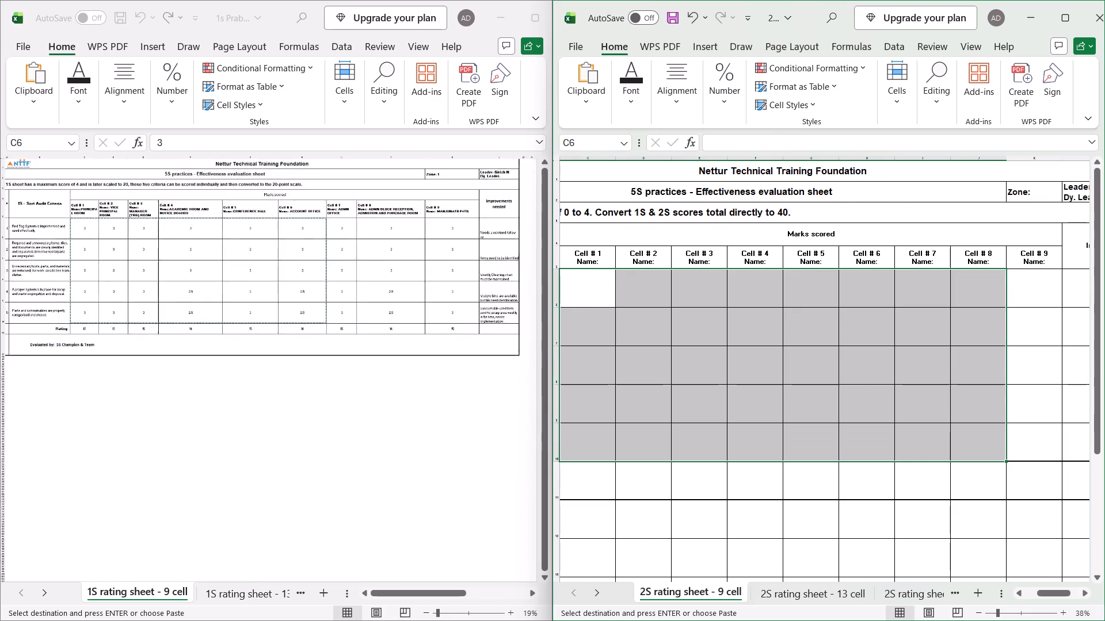
# Copy the five criteria marks for all nine cells from the 1S rating sheet - 9 cell into the 2S sheet's 1S – Sort section.
pyautogui.click(101, 228)
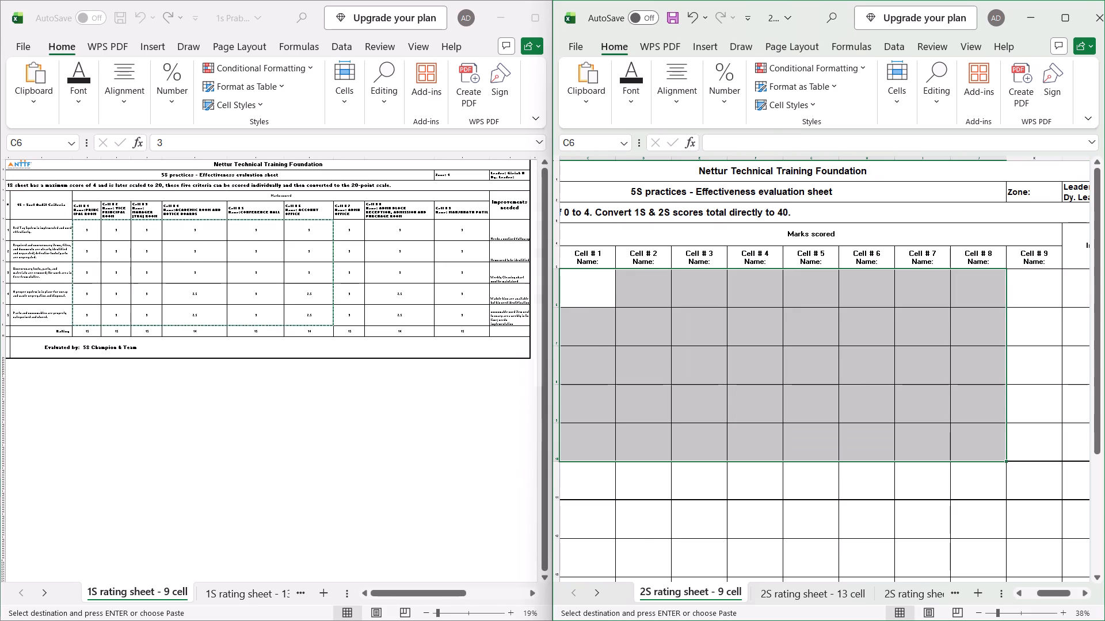
pyautogui.click(87, 230)
pyautogui.moveTo(87, 230); pyautogui.dragTo(272, 253)
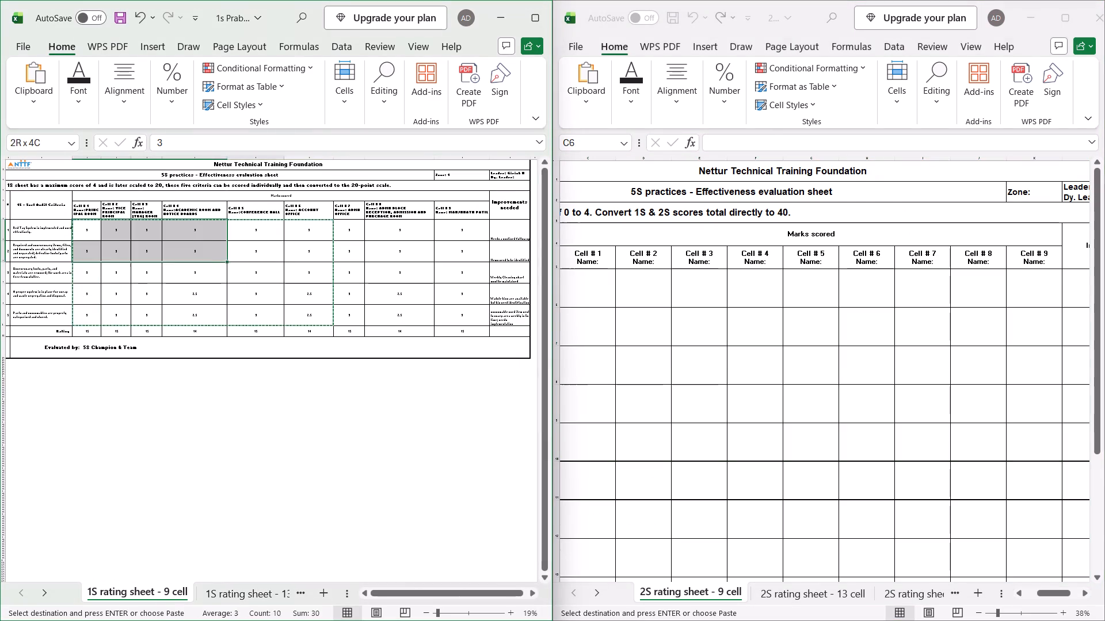
pyautogui.moveTo(272, 253); pyautogui.dragTo(457, 313)
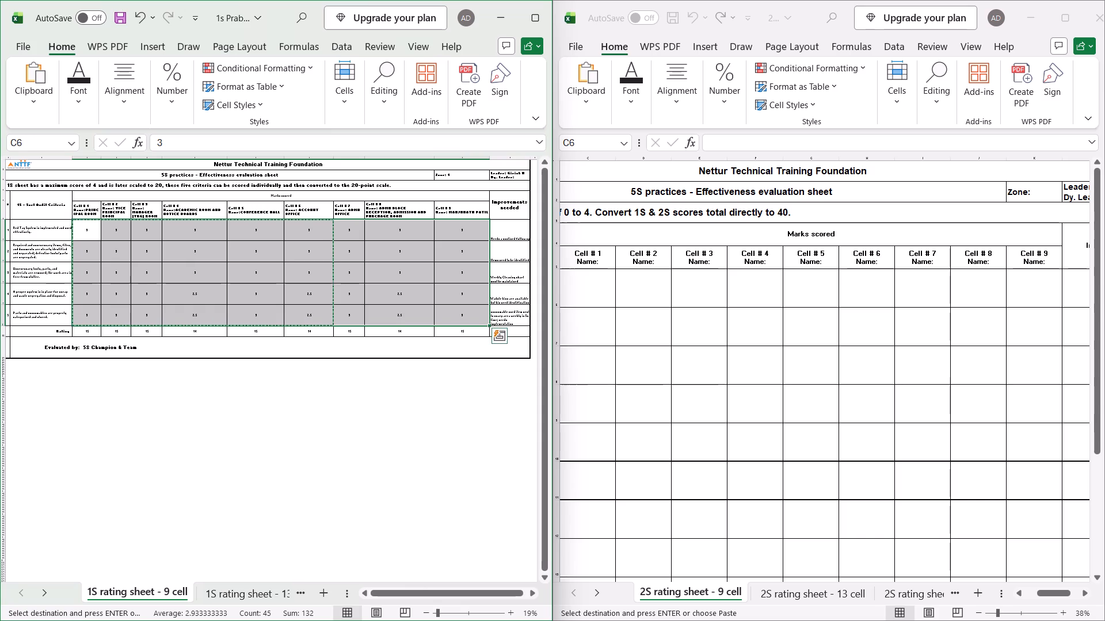
pyautogui.hotkey('ctrl', 'c')
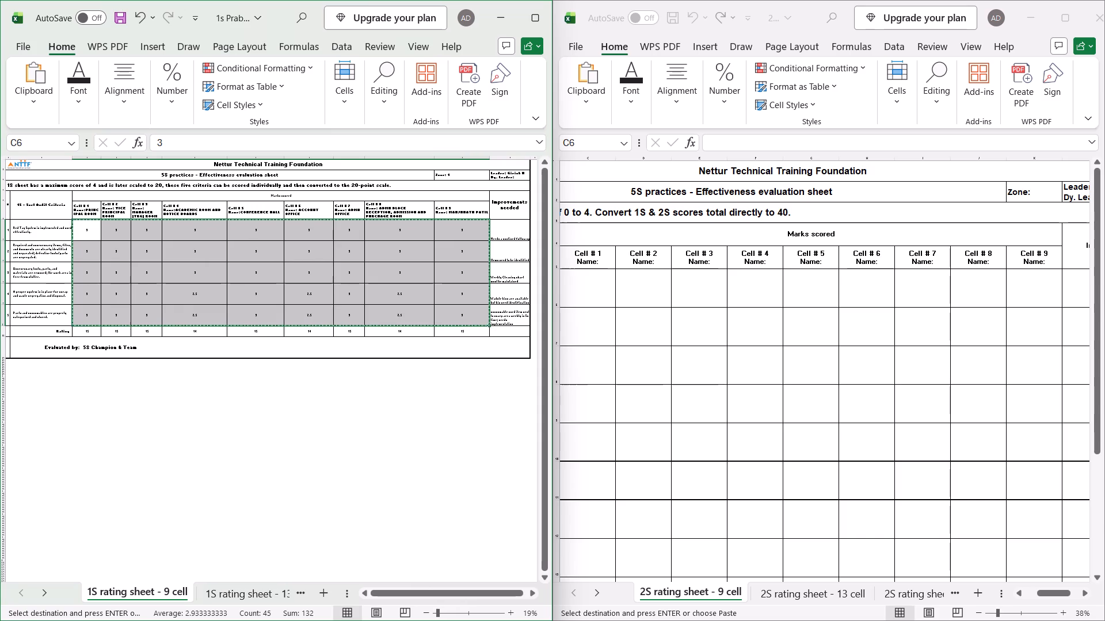
pyautogui.hscroll(1, 657, 296)
pyautogui.click(647, 294)
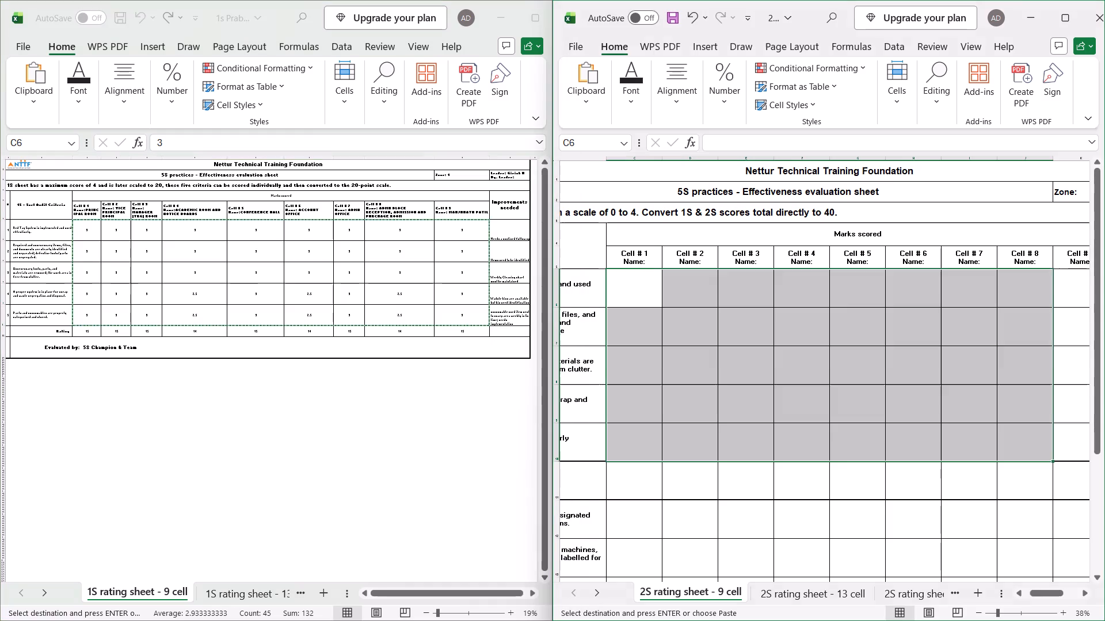
pyautogui.click(647, 294)
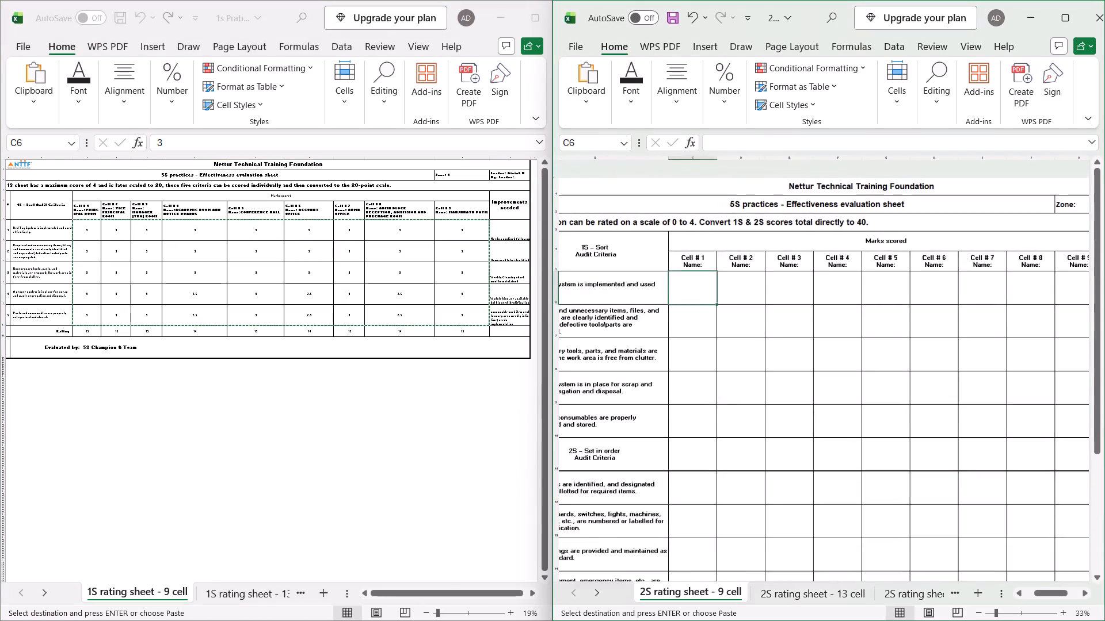
pyautogui.moveTo(692, 239); pyautogui.dragTo(959, 329)
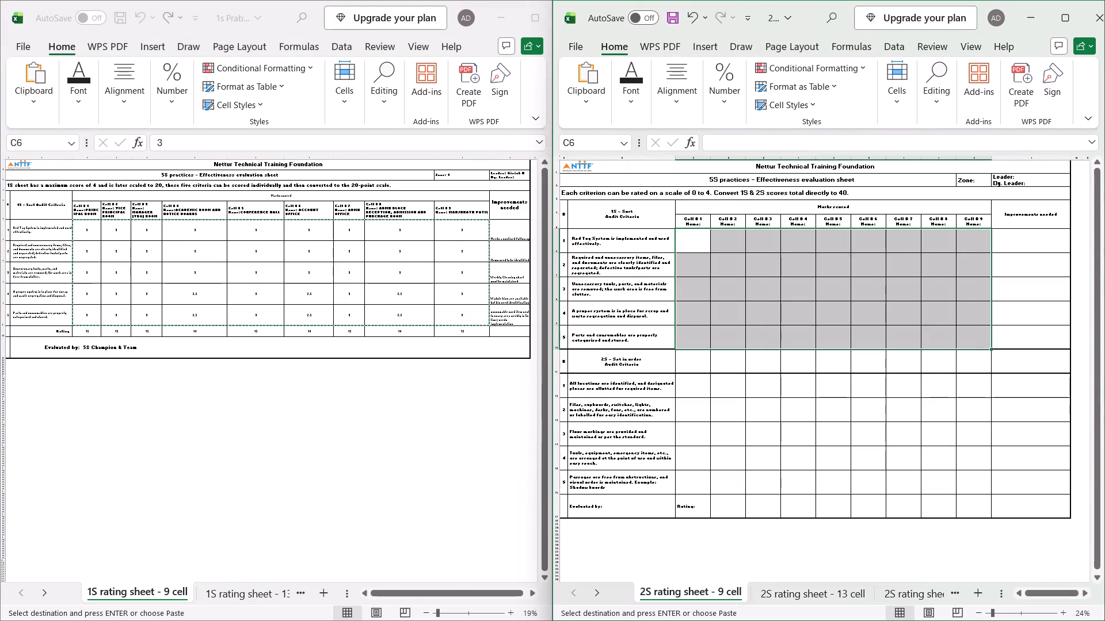
pyautogui.hotkey('ctrl', 'v')
# Set the font of the pasted 1S – Sort marks in the 2S rating sheet - 9 cell to Arial.
pyautogui.rightClick(787, 282)
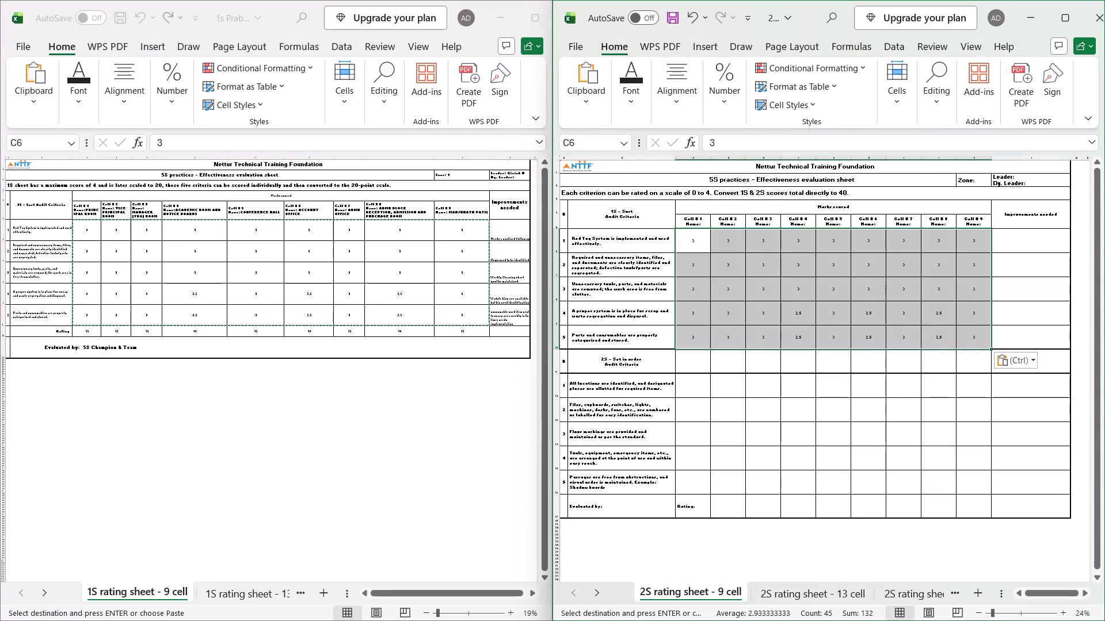
pyautogui.click(812, 145)
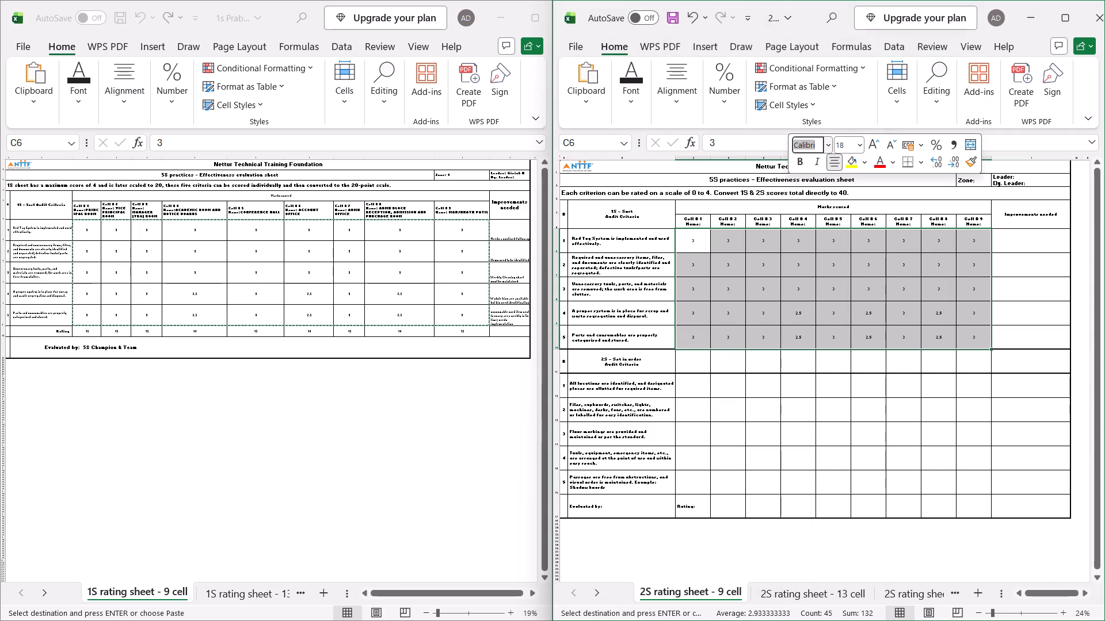
pyautogui.press('a')
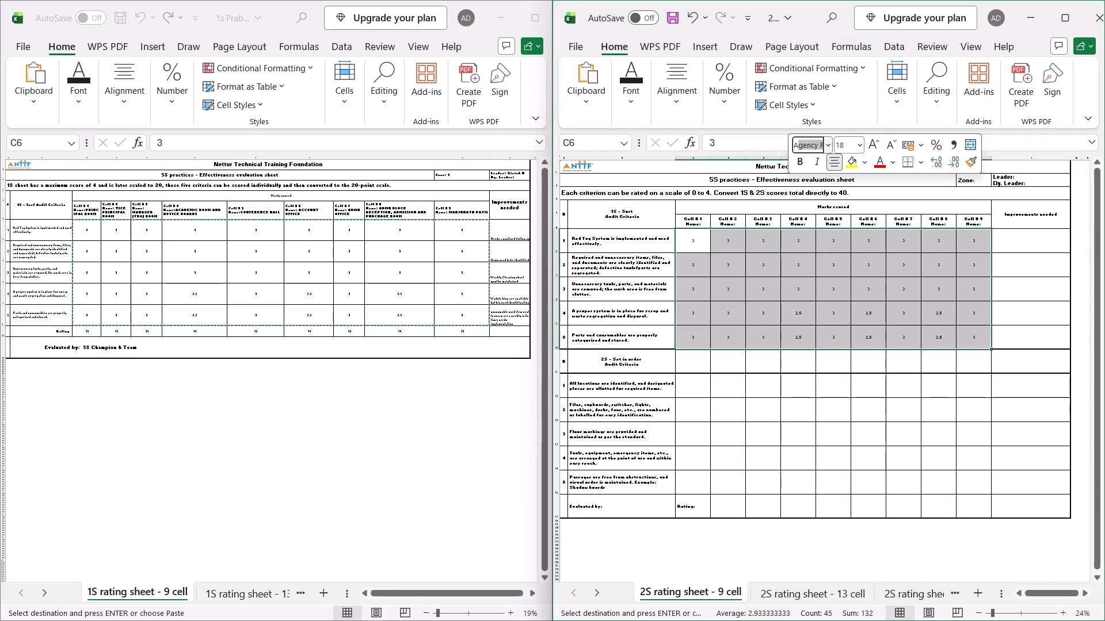
pyautogui.press('r')
pyautogui.press('Tab')
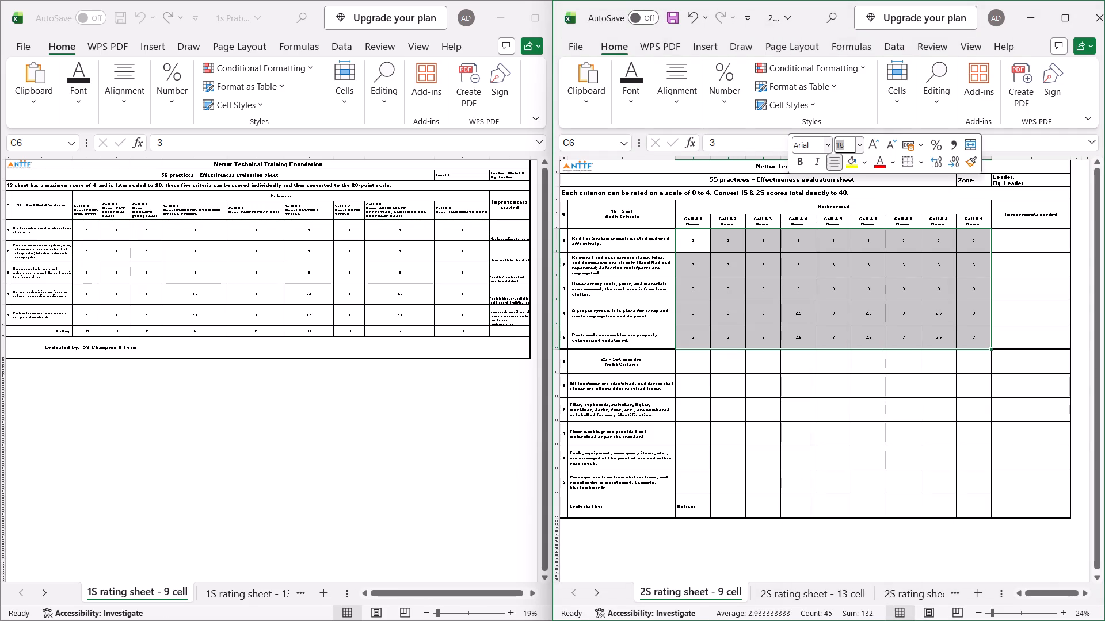
pyautogui.press('Tab')
pyautogui.press('Tab')
pyautogui.press('Tab')
pyautogui.press('Down')
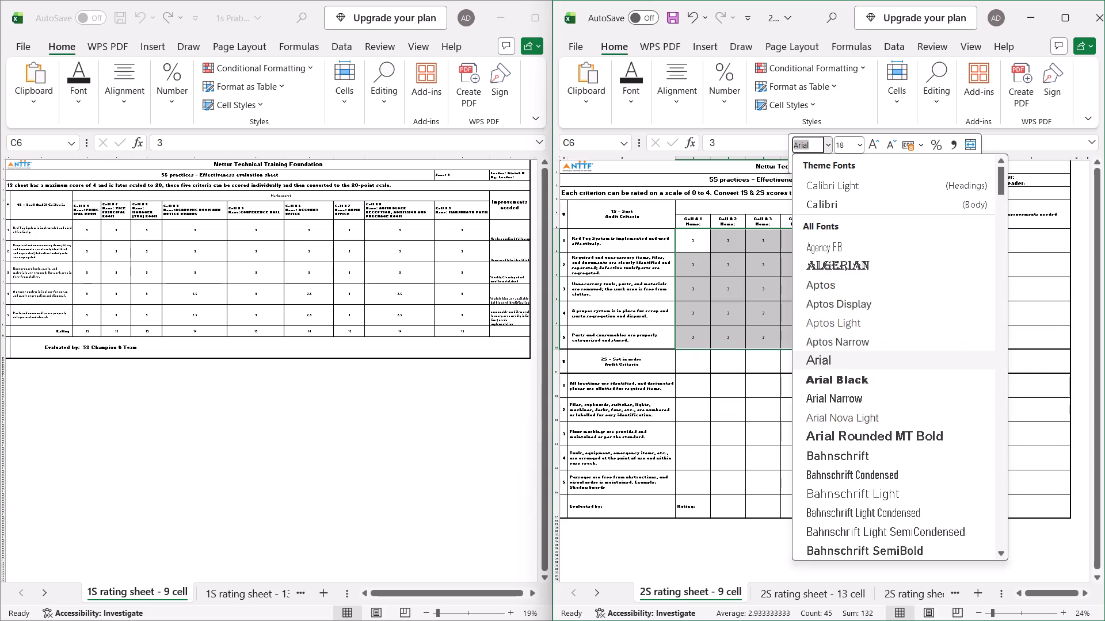
pyautogui.press('Down')
pyautogui.press('Up')
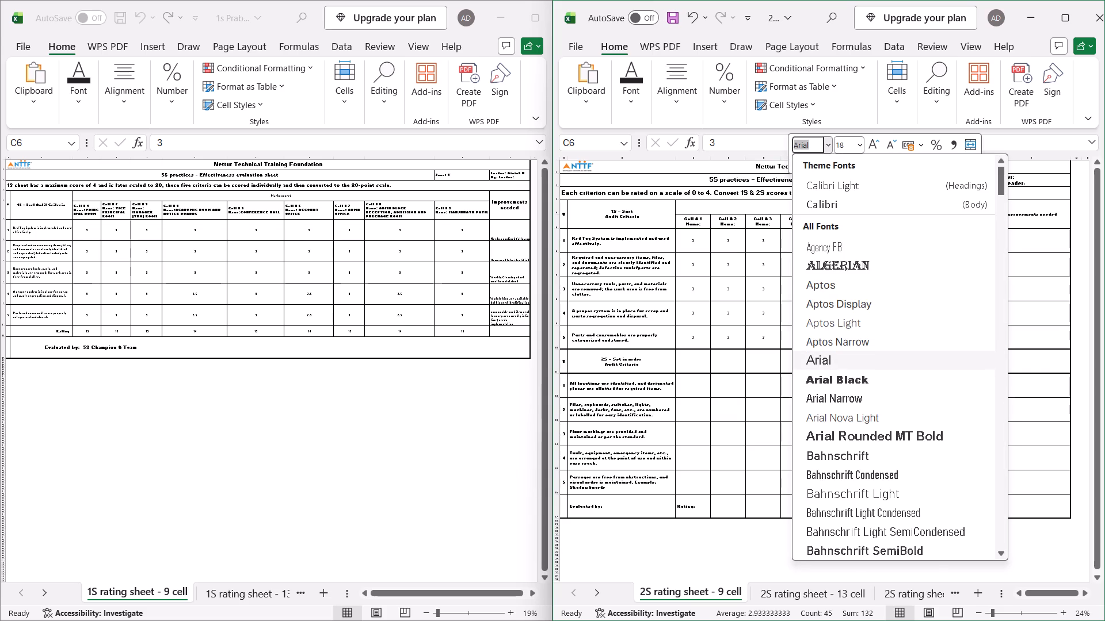
pyautogui.press('Return')
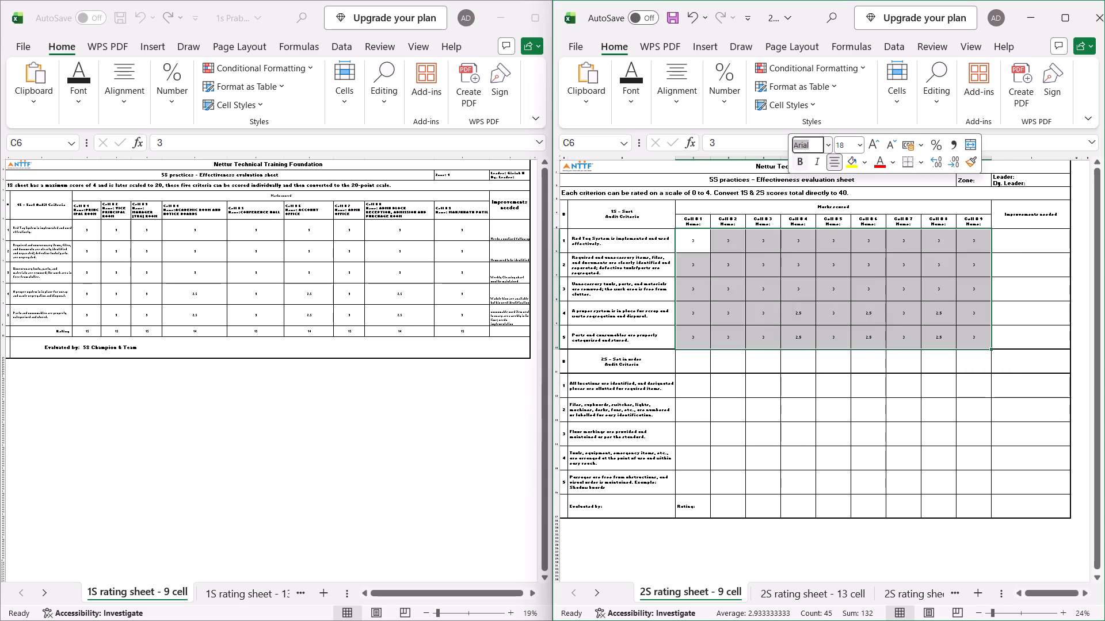
# Make the pasted 1S – Sort marks in the 2S rating sheet - 9 cell bold.
pyautogui.click(802, 158)
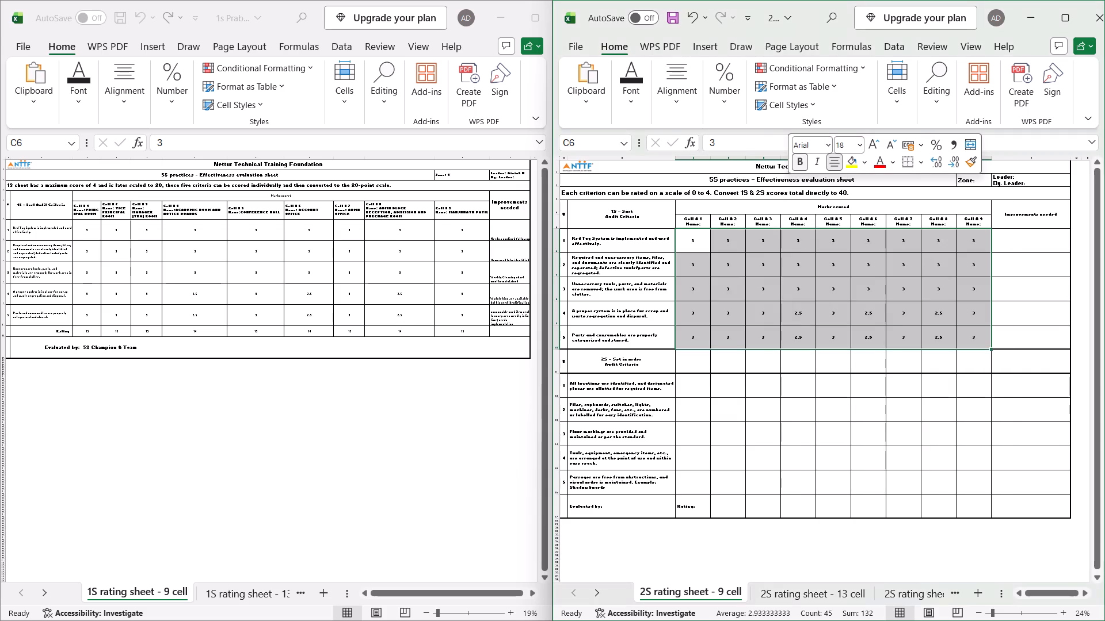
pyautogui.click(863, 411)
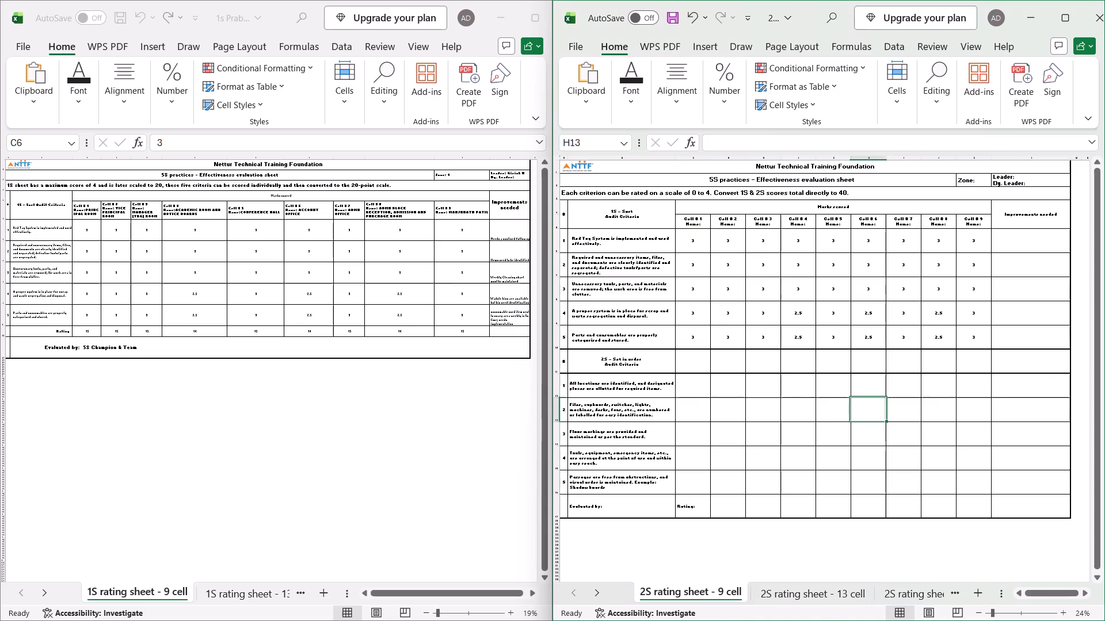
pyautogui.click(703, 393)
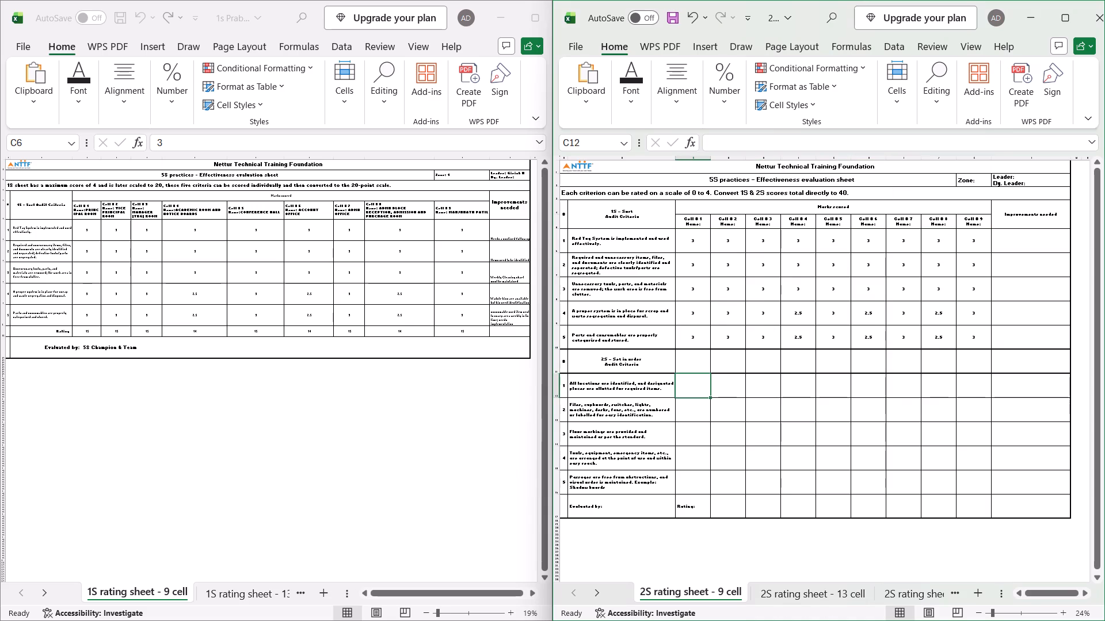
# Fill in the zone as 01 in the header of the 2S rating sheet - 9 cell, following the 1S sheet.
pyautogui.scroll(2, 476, 219)
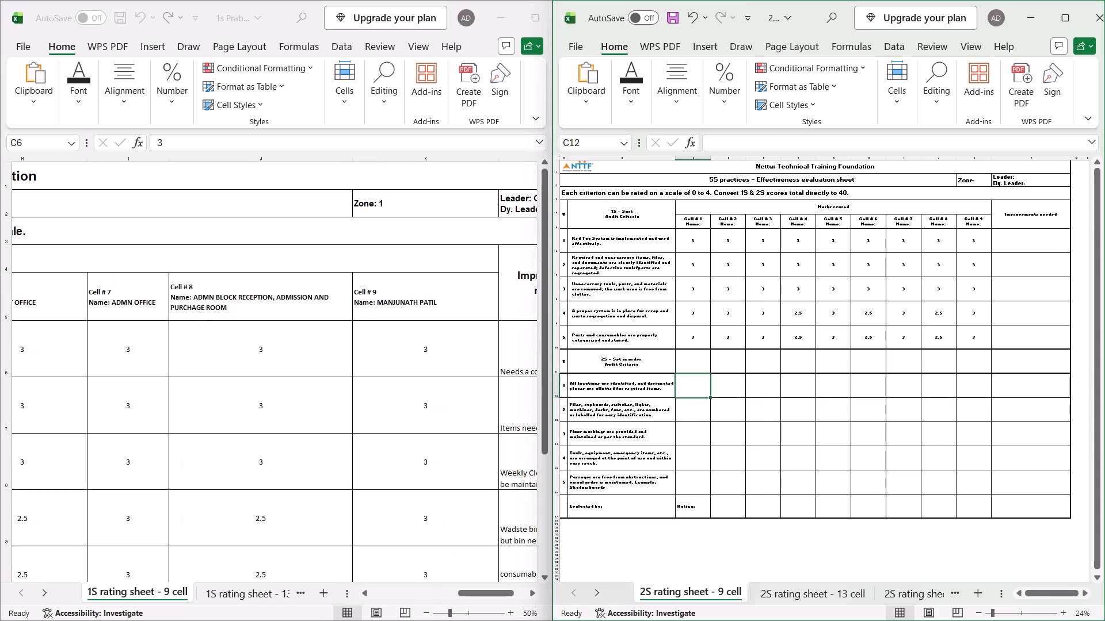
pyautogui.doubleClick(978, 179)
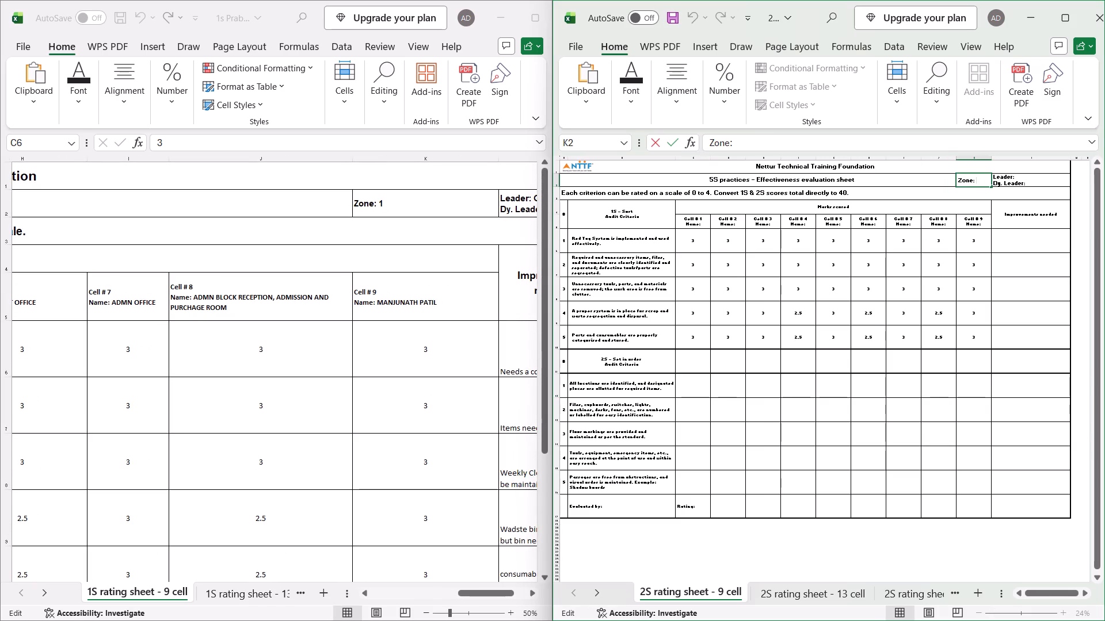
pyautogui.write('01')
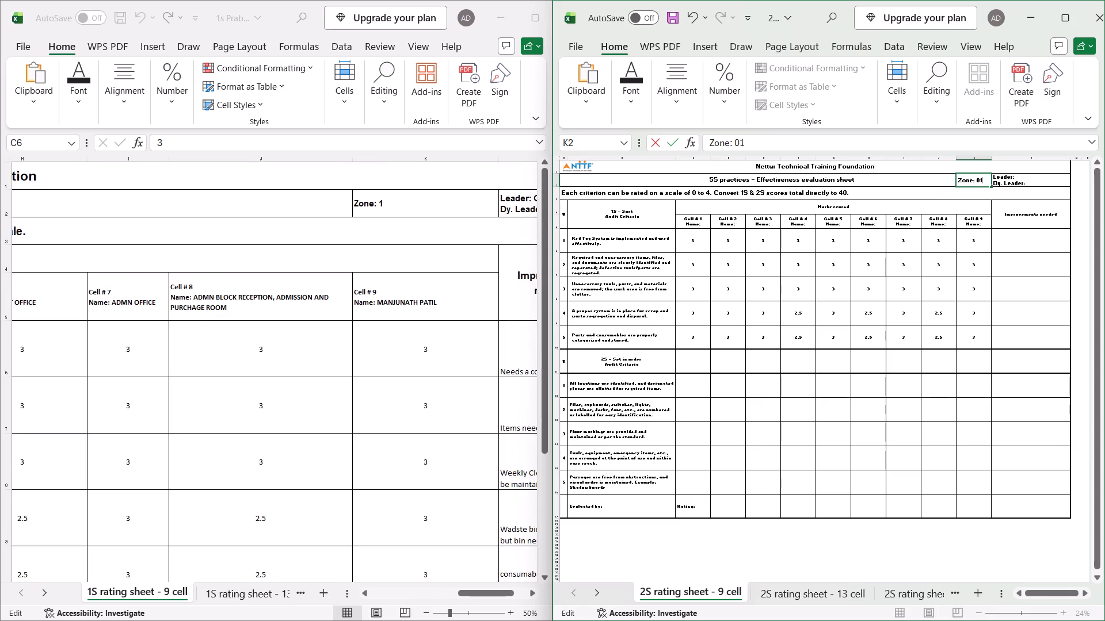
# Copy the leader's name from the 1S rating sheet - 9 cell header into the Leader line of the 2S sheet.
pyautogui.click(1037, 183)
pyautogui.hscroll(-2, 382, 271)
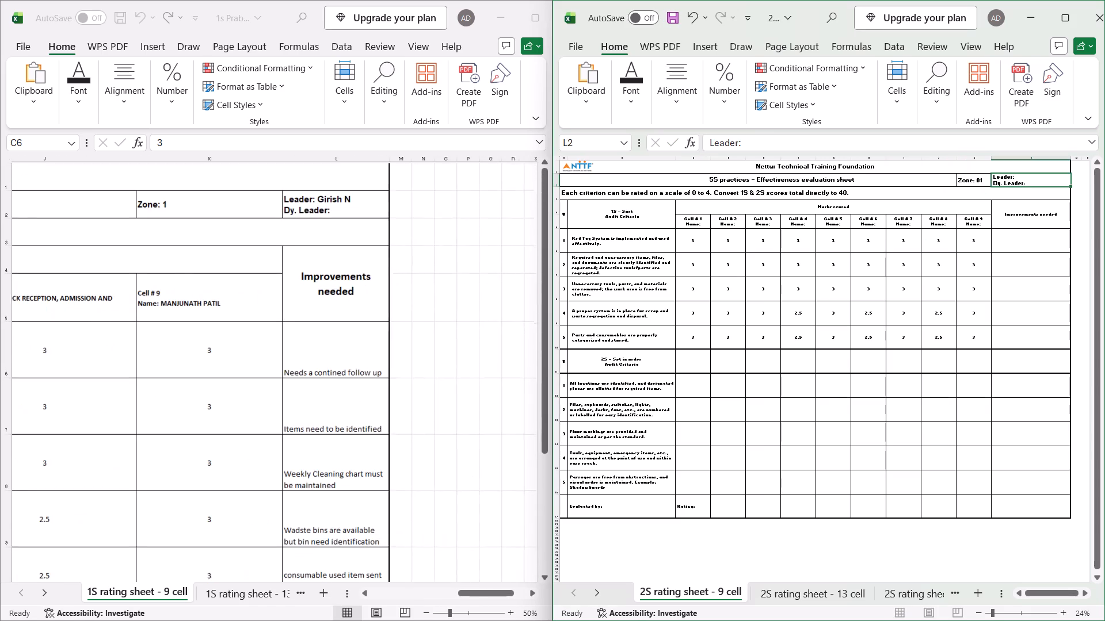
pyautogui.doubleClick(349, 197)
pyautogui.click(349, 197)
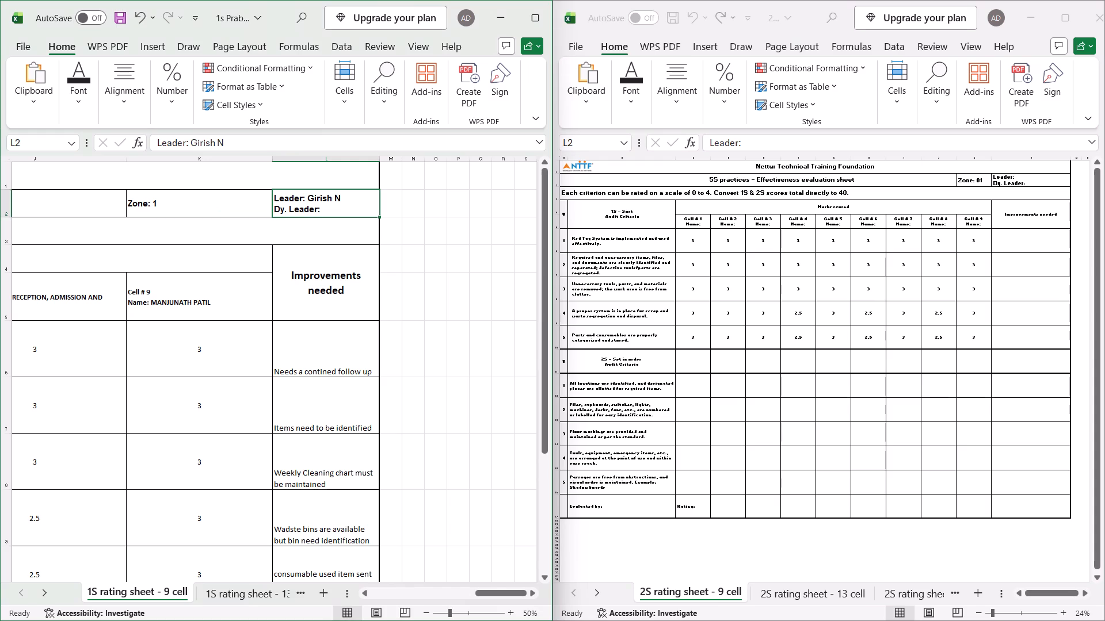
pyautogui.click(349, 197)
pyautogui.click(349, 197)
pyautogui.moveTo(343, 197); pyautogui.dragTo(309, 199)
pyautogui.hotkey('ctrl', 'c')
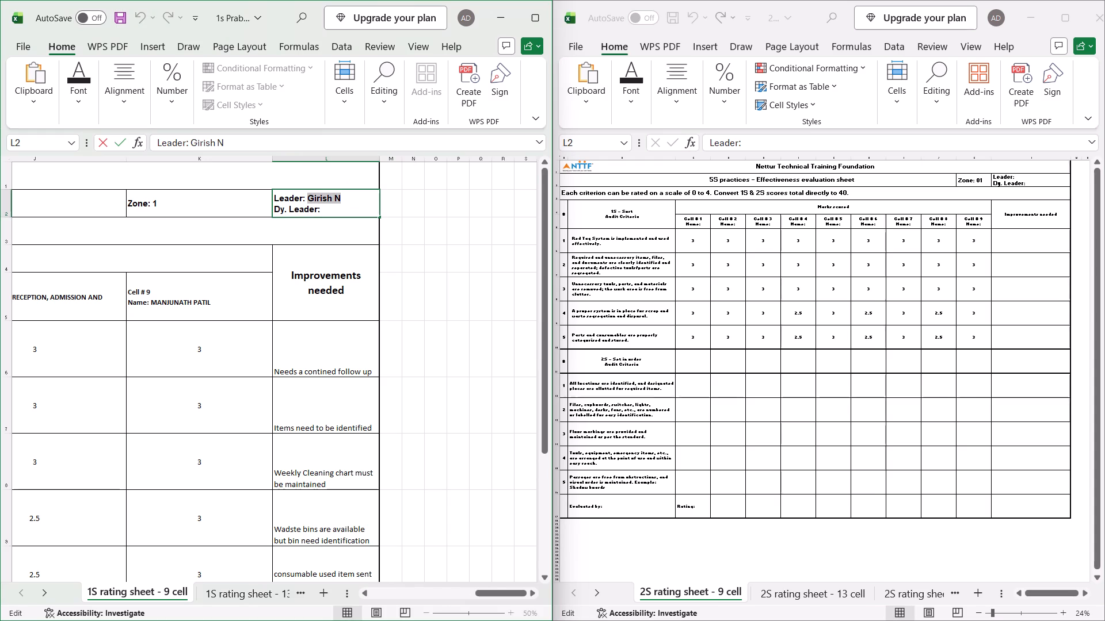
pyautogui.click(1036, 177)
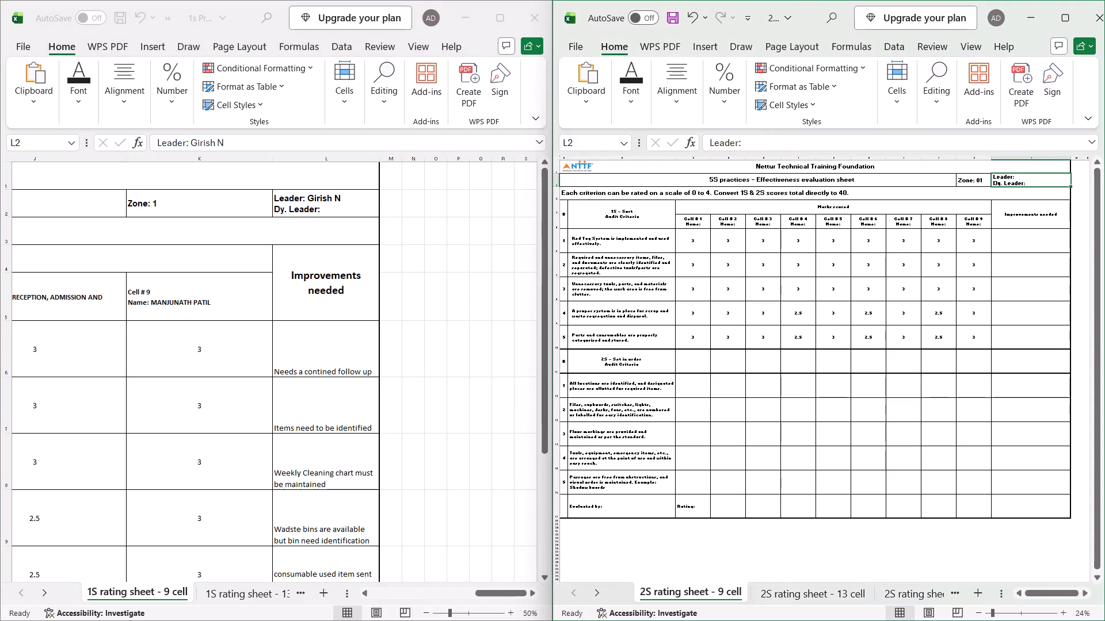
pyautogui.click(758, 145)
pyautogui.hotkey('ctrl', 'v')
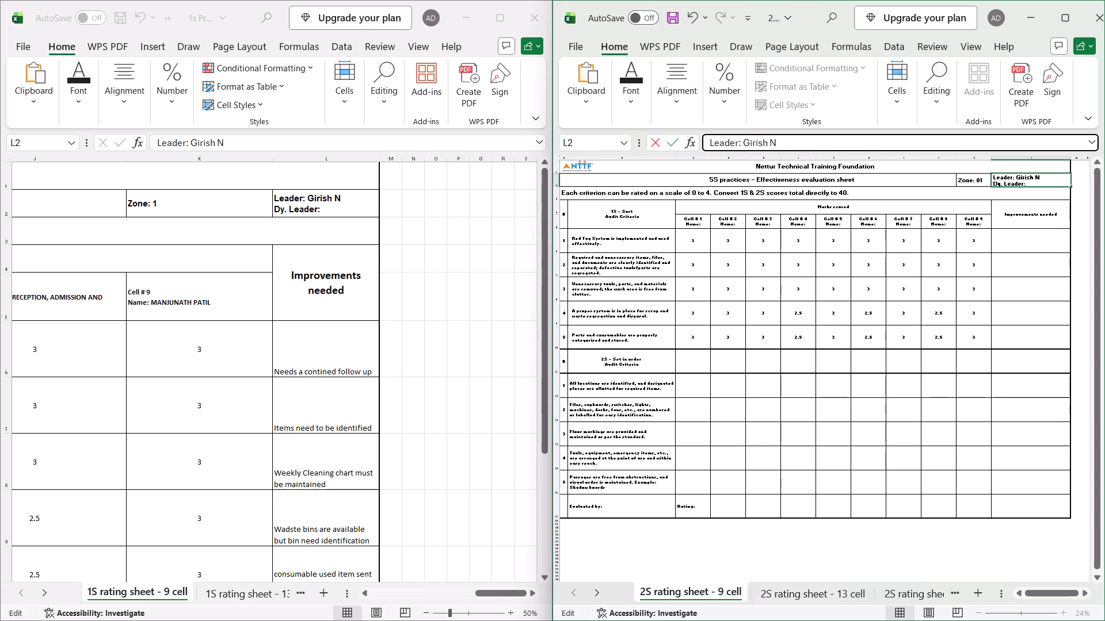
pyautogui.click(701, 392)
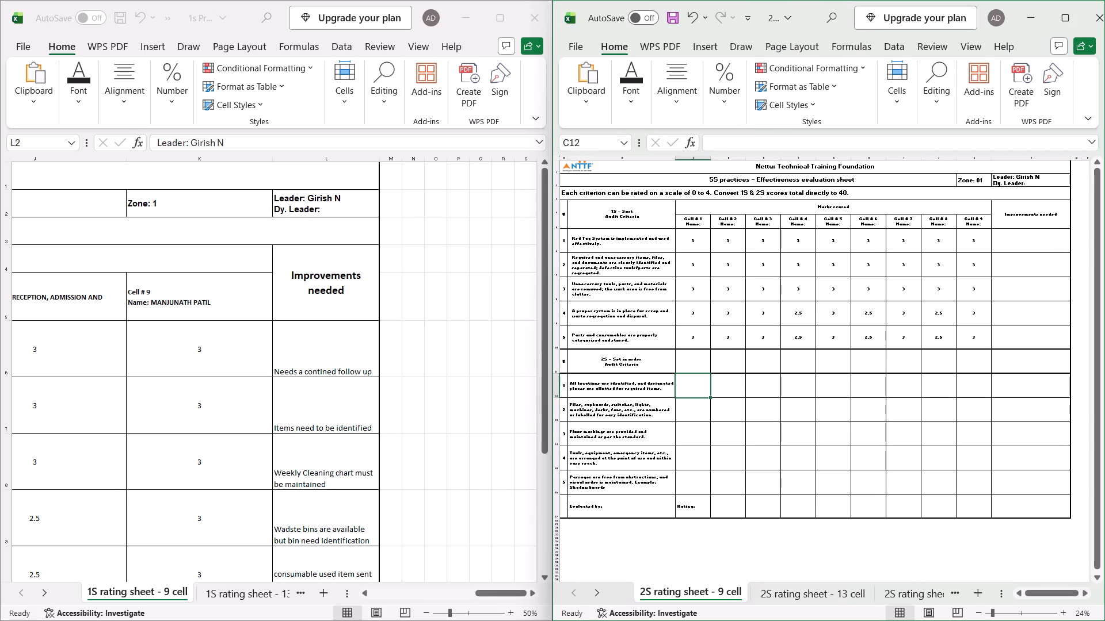
# Copy the 1S – Sort marks of all nine cells into the 2S – Set in order section of the same sheet.
pyautogui.hotkey('ctrl', 'v')
pyautogui.hotkey('ctrl', 'z')
pyautogui.moveTo(699, 246); pyautogui.dragTo(786, 281)
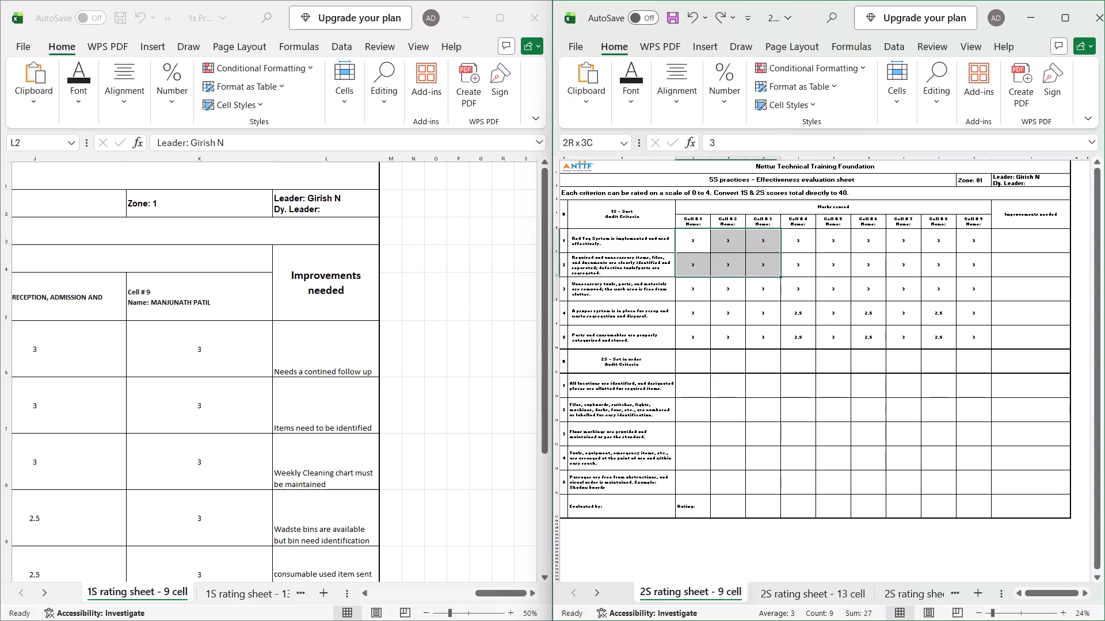
pyautogui.moveTo(786, 281); pyautogui.dragTo(967, 346)
pyautogui.hotkey('ctrl', 'c')
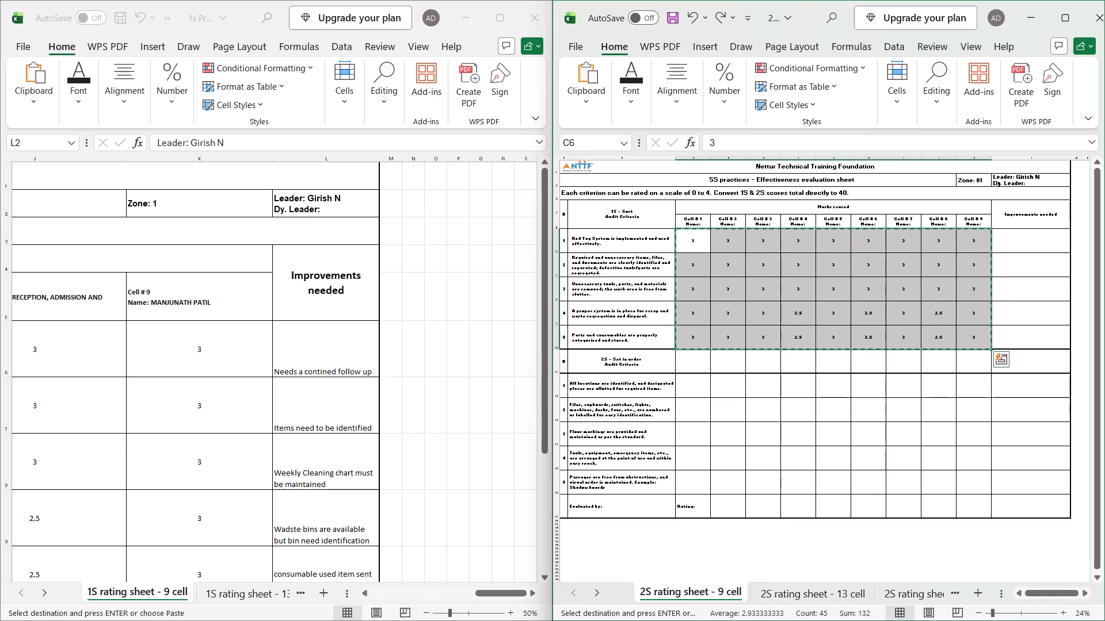
pyautogui.moveTo(687, 385); pyautogui.dragTo(818, 407)
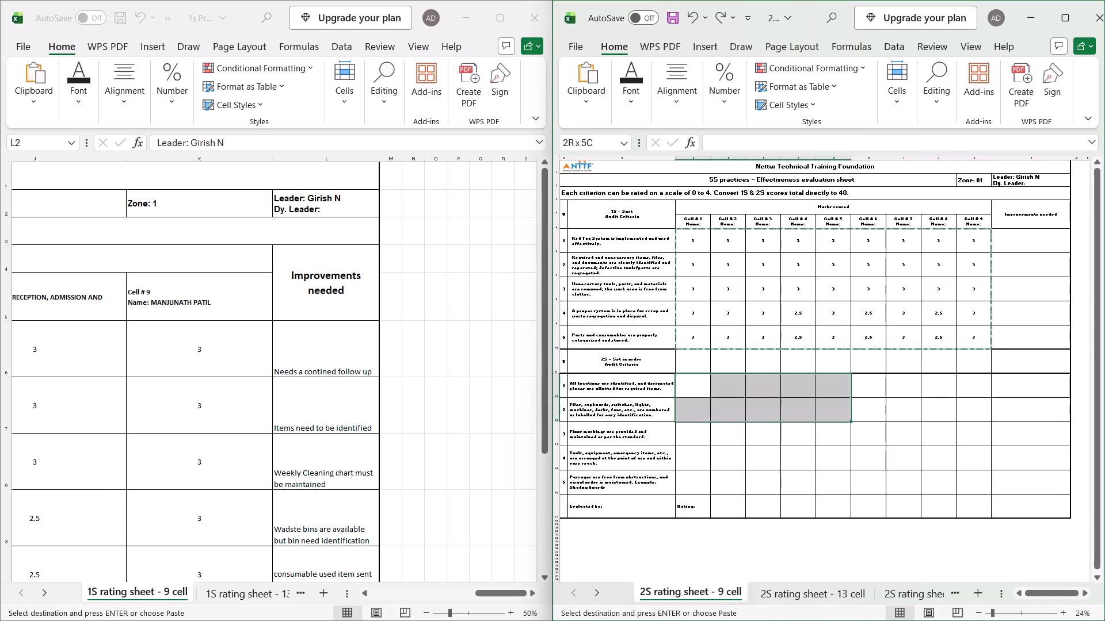
pyautogui.moveTo(818, 407); pyautogui.dragTo(977, 478)
pyautogui.hotkey('ctrl', 'v')
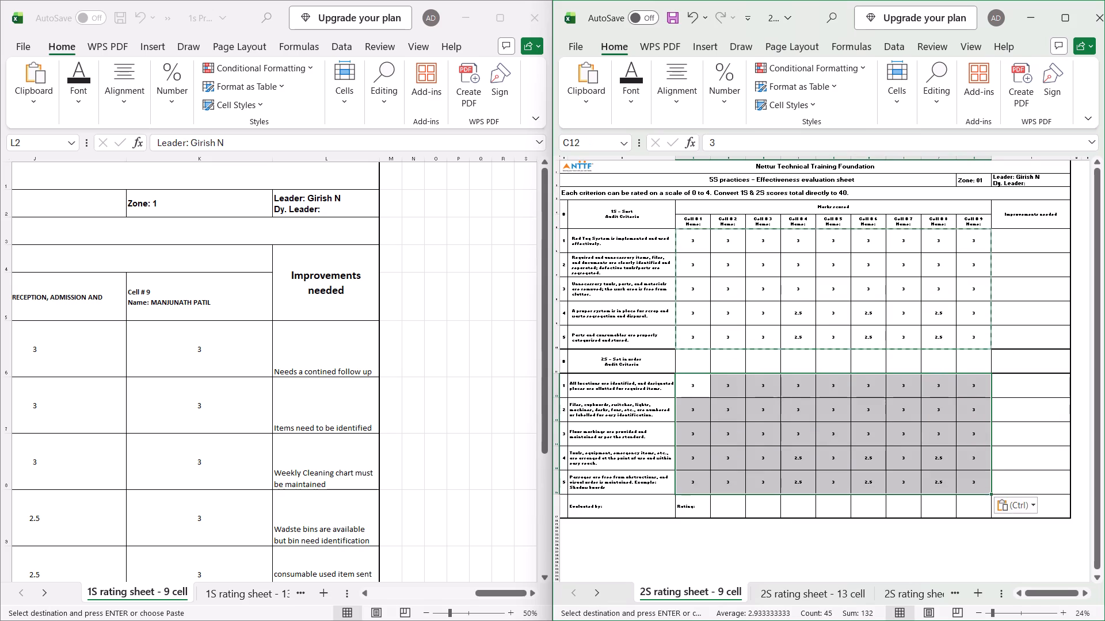
# Copy the Rating: label from the Cell # 1 column and add it, spaced apart, after Evaluated by: in the adjacent cell.
pyautogui.click(653, 510)
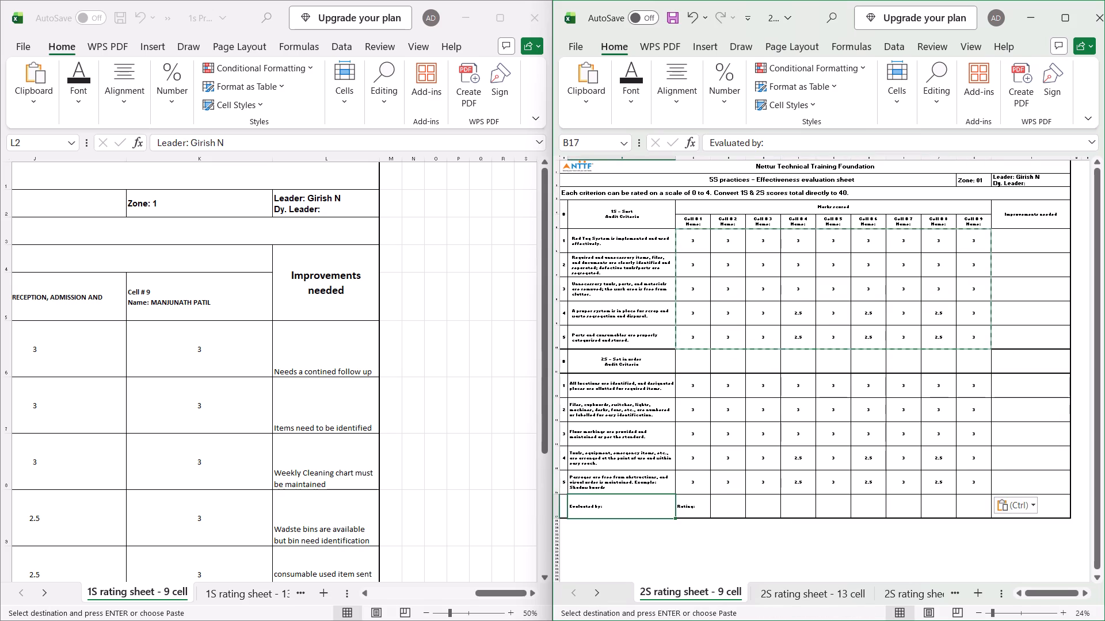
pyautogui.doubleClick(693, 508)
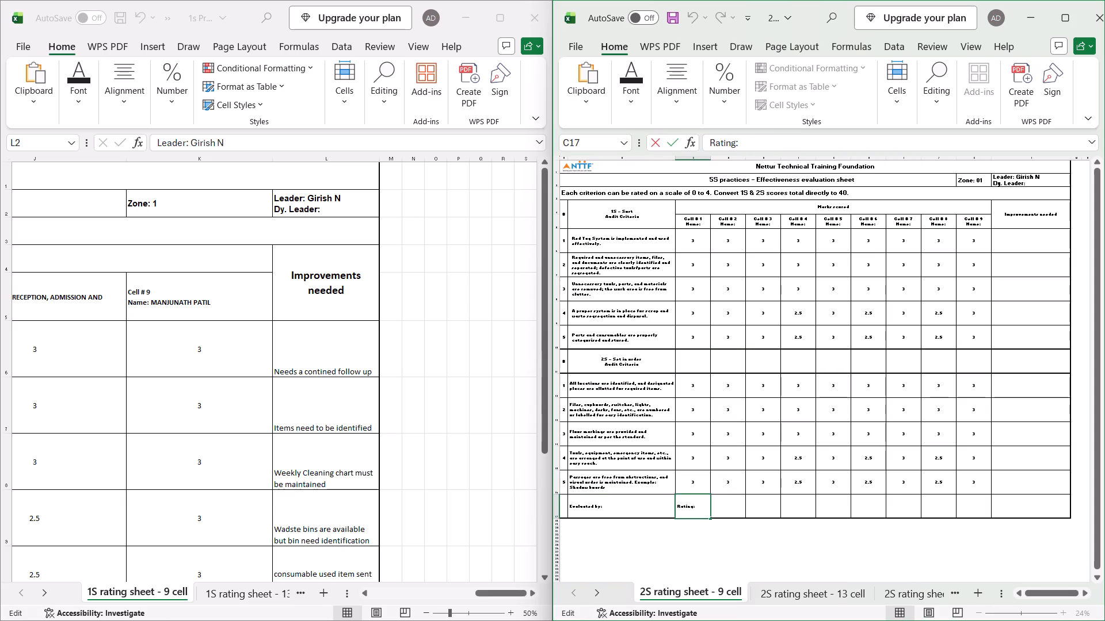
pyautogui.moveTo(741, 145); pyautogui.dragTo(709, 145)
pyautogui.hotkey('ctrl', 'c')
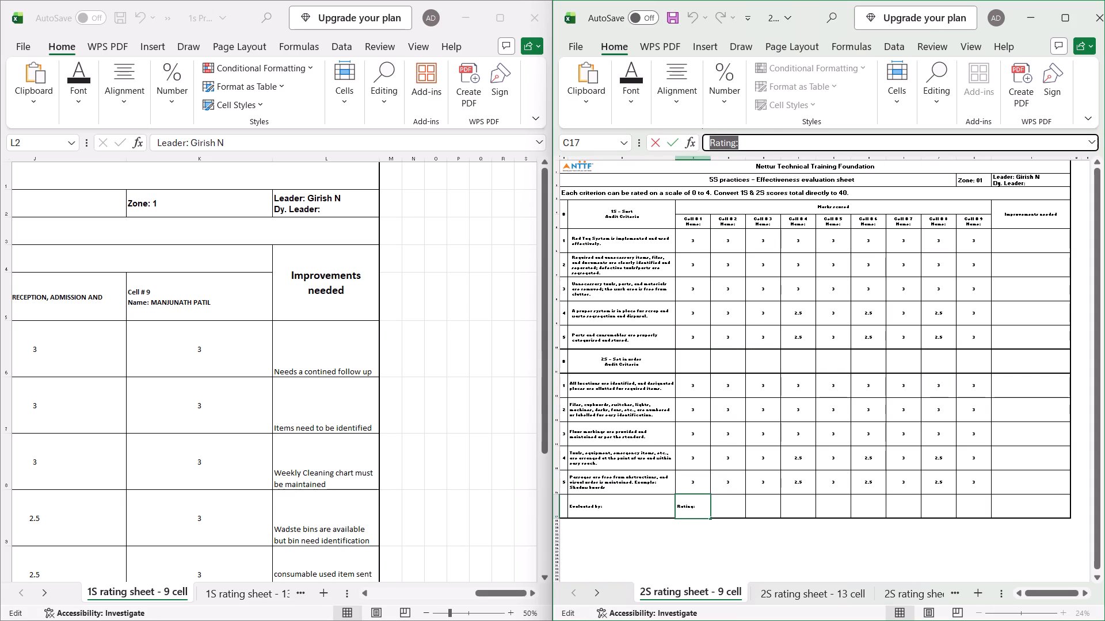
pyautogui.click(625, 508)
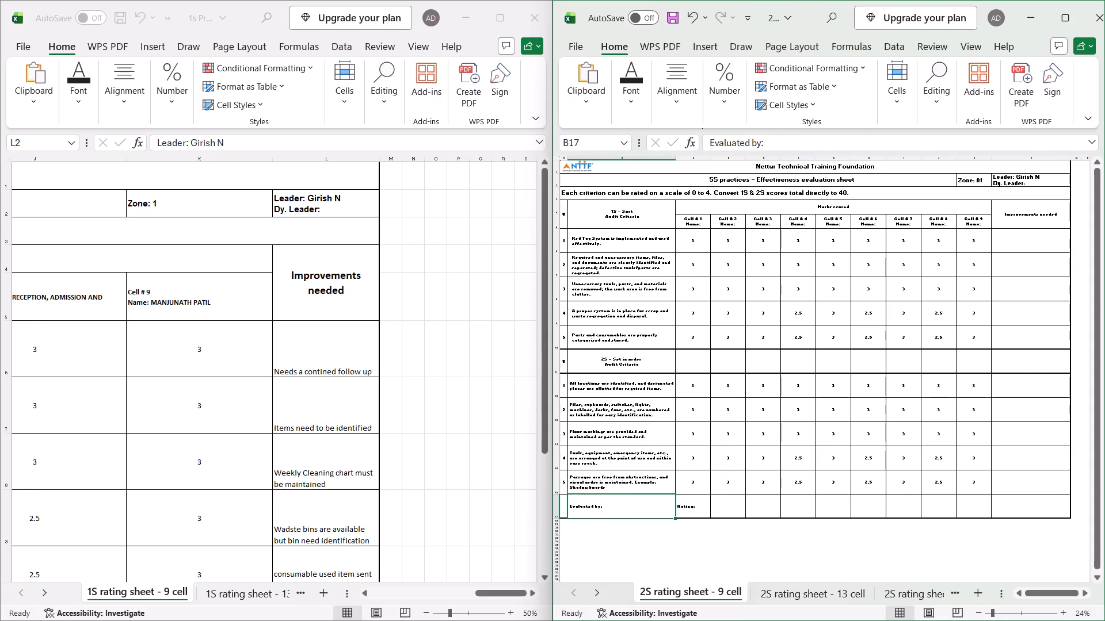
pyautogui.click(777, 147)
pyautogui.press('space')
pyautogui.press('space')
pyautogui.press('space')
pyautogui.press('space')
pyautogui.press('space')
pyautogui.press('space')
pyautogui.press('space')
pyautogui.press('space')
pyautogui.press('space')
pyautogui.press('space')
pyautogui.press('space')
pyautogui.press('space')
pyautogui.press('space')
pyautogui.press('space')
pyautogui.press('space')
pyautogui.press('space')
pyautogui.press('space')
pyautogui.press('space')
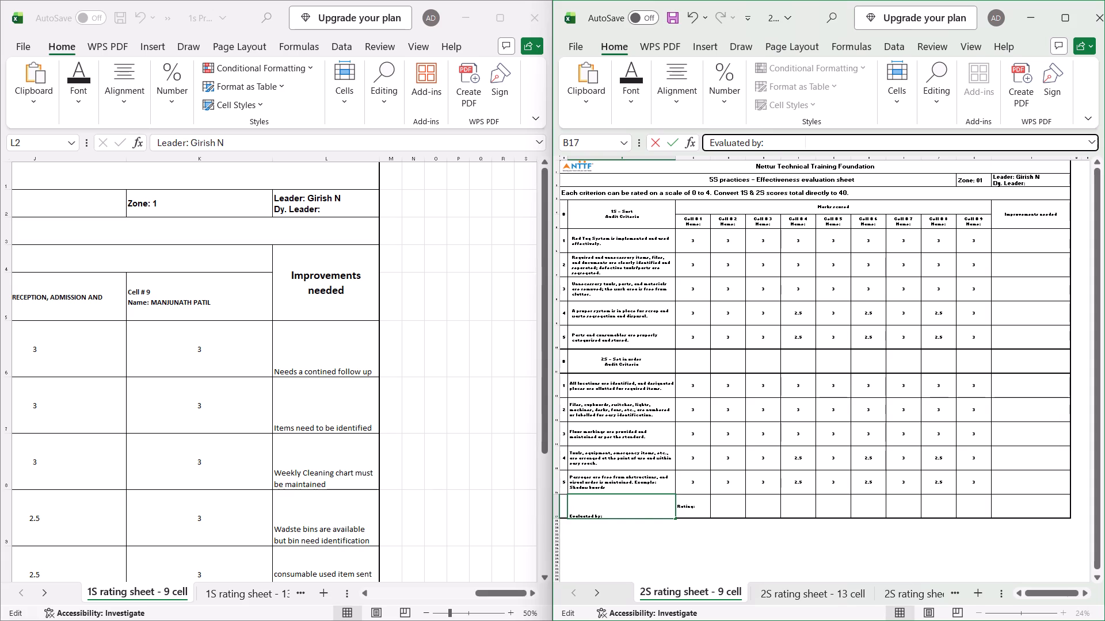
pyautogui.hotkey('ctrl', 'v')
# Widen the gap between Evaluated by: and Rating: with extra spaces so Rating: sits near the cell's far edge.
pyautogui.press('Left')
pyautogui.press('Left')
pyautogui.press('Left')
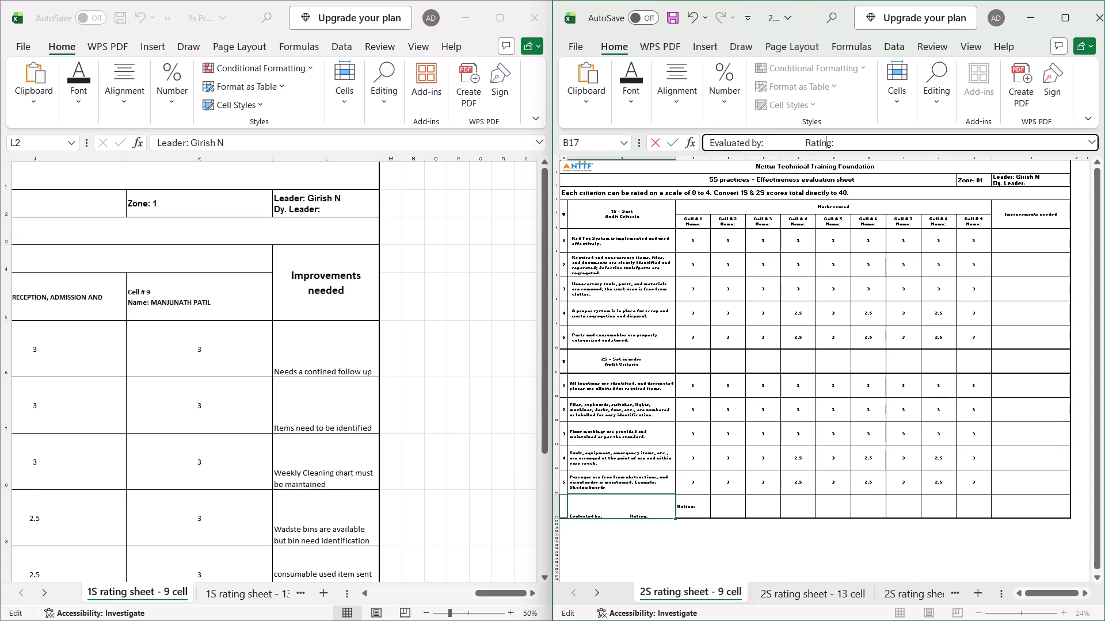
pyautogui.press('Left')
pyautogui.press('Left')
pyautogui.press('Left')
pyautogui.press('Left')
pyautogui.press('space')
pyautogui.press('space')
pyautogui.press('space')
pyautogui.press('space')
pyautogui.press('space')
pyautogui.press('space')
pyautogui.press('space')
pyautogui.press('space')
pyautogui.press('space')
pyautogui.press('space')
pyautogui.press('space')
pyautogui.press('space')
pyautogui.press('space')
pyautogui.press('space')
pyautogui.press('space')
pyautogui.press('space')
pyautogui.press('space')
pyautogui.press('space')
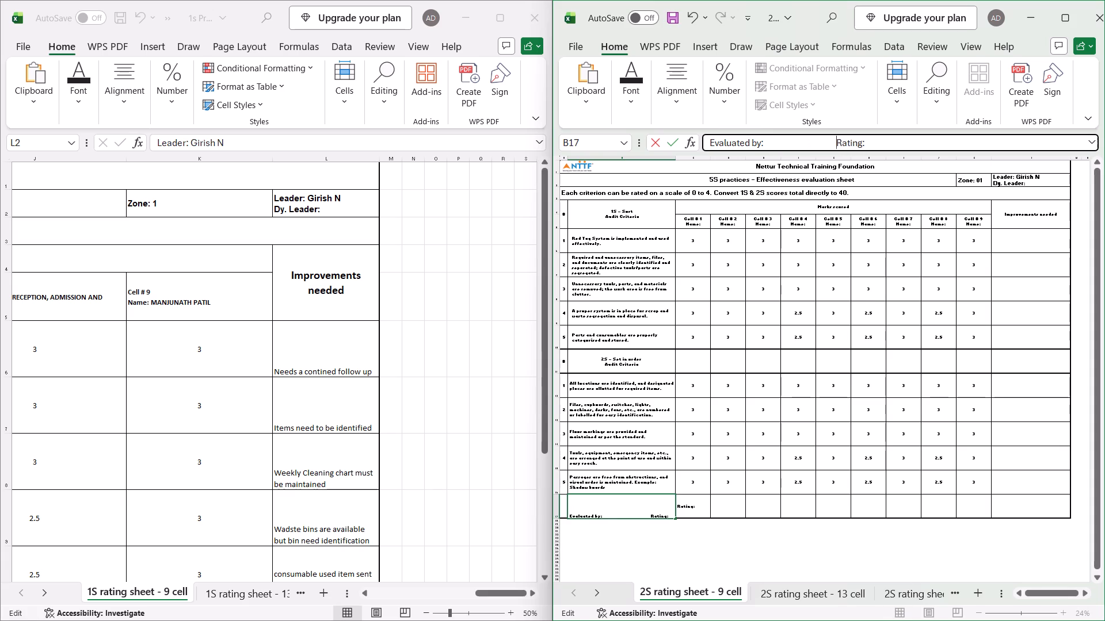
pyautogui.press('Return')
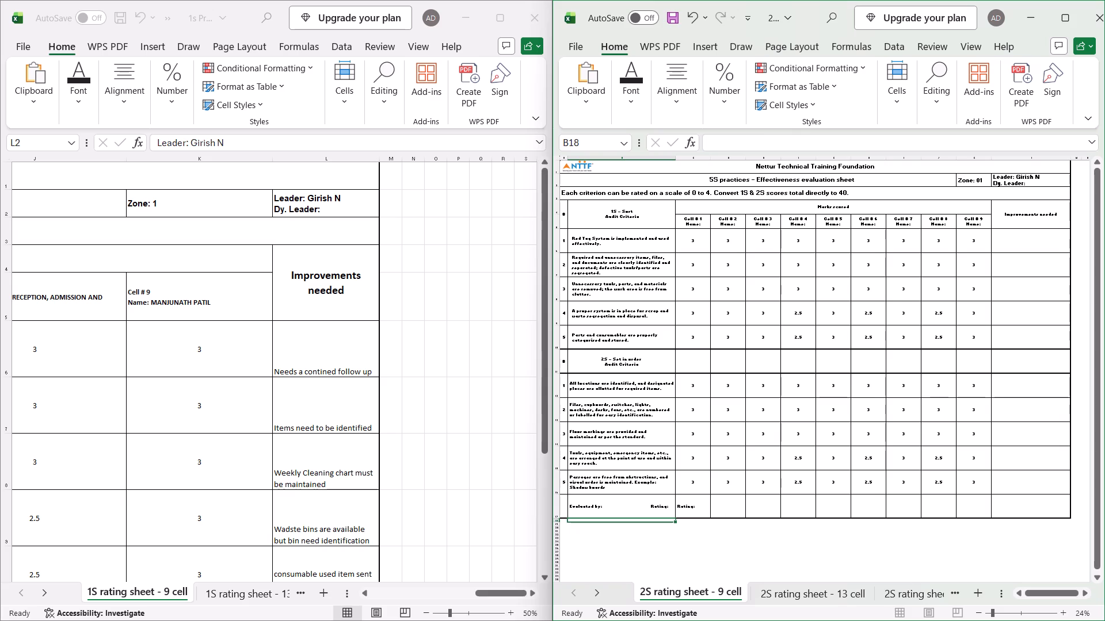
# Replace the Rating: label under Cell # 1 with the formula =SUM(C6:C10,C12:C16) to total both sections' marks.
pyautogui.click(693, 512)
pyautogui.click(756, 143)
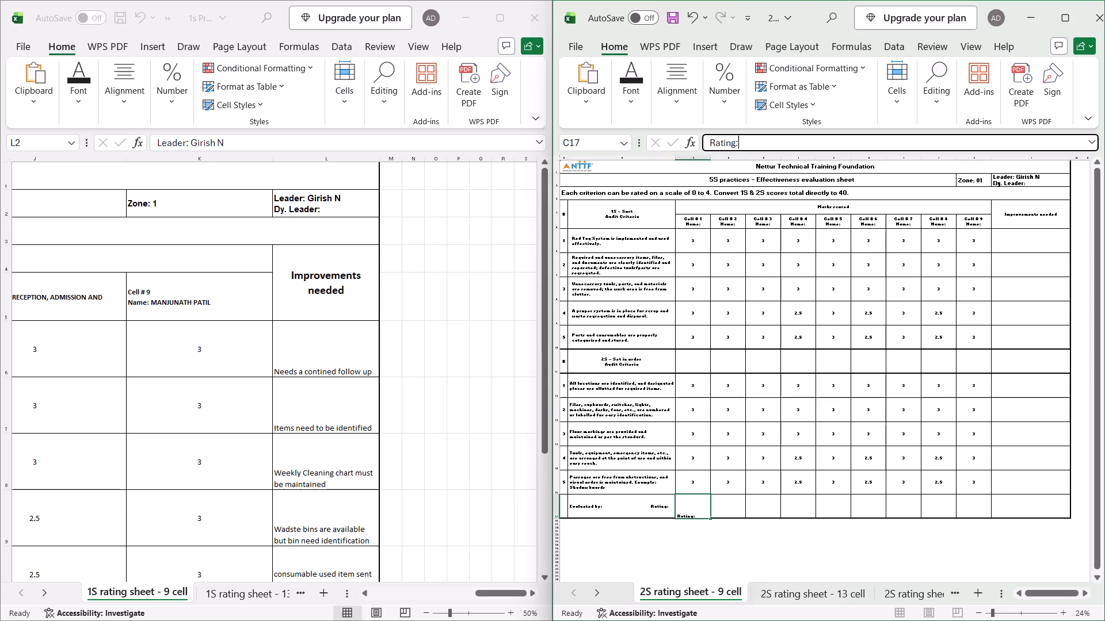
pyautogui.press('BackSpace')
pyautogui.press('BackSpace')
pyautogui.press('BackSpace')
pyautogui.press('BackSpace')
pyautogui.press('BackSpace')
pyautogui.press('BackSpace')
pyautogui.press('BackSpace')
pyautogui.press('BackSpace')
pyautogui.press('BackSpace')
pyautogui.press('BackSpace')
pyautogui.press('BackSpace')
pyautogui.press('BackSpace')
pyautogui.press('BackSpace')
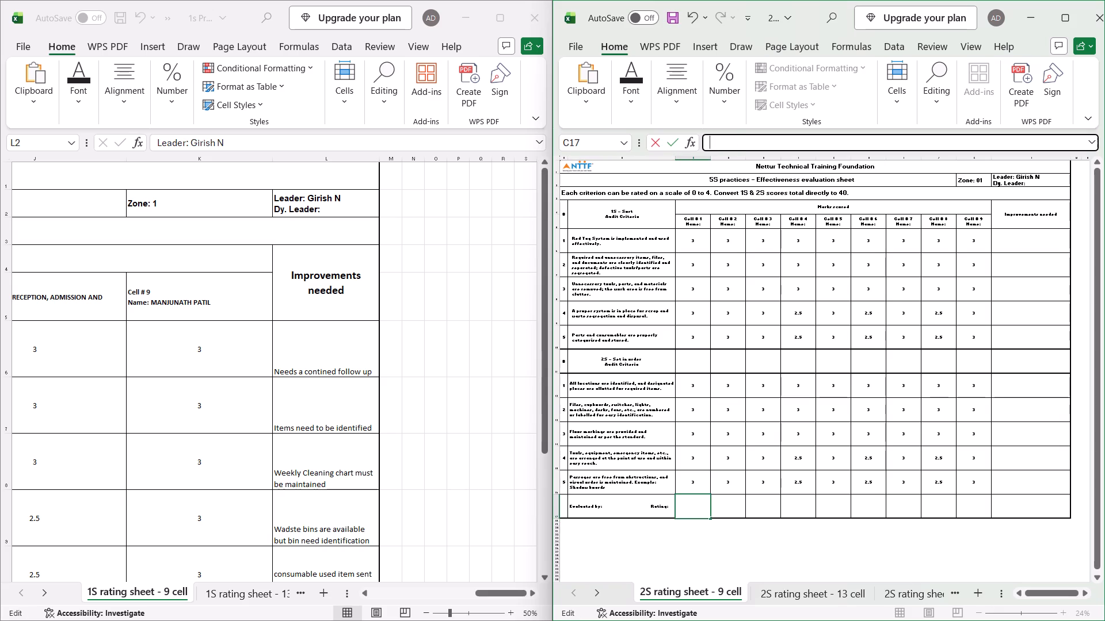
pyautogui.write('=sum')
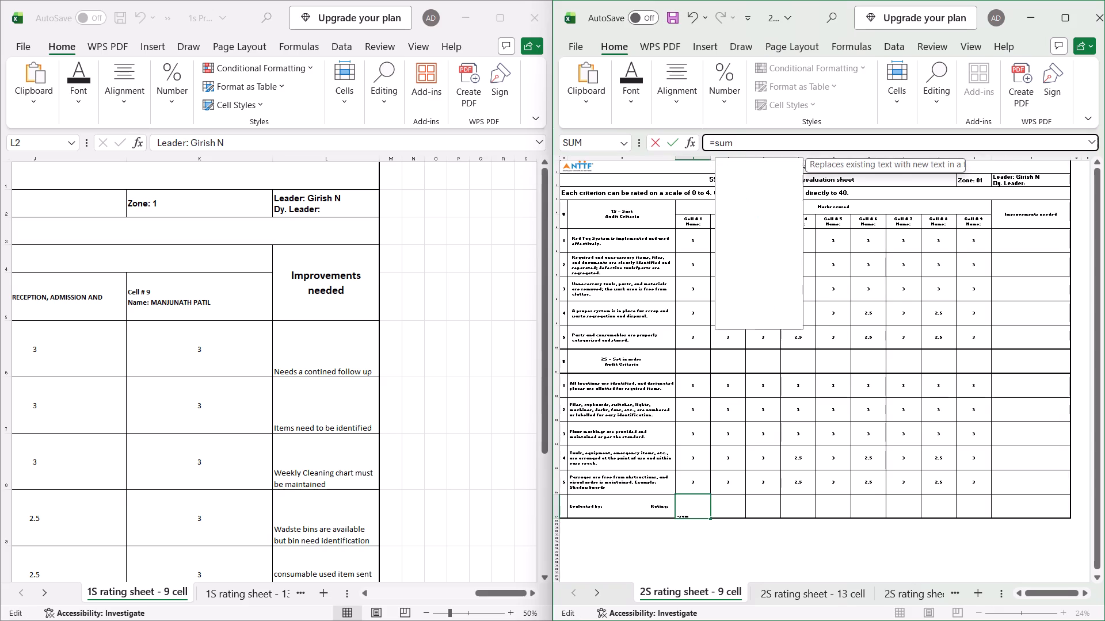
pyautogui.hotkey('shift', '(')
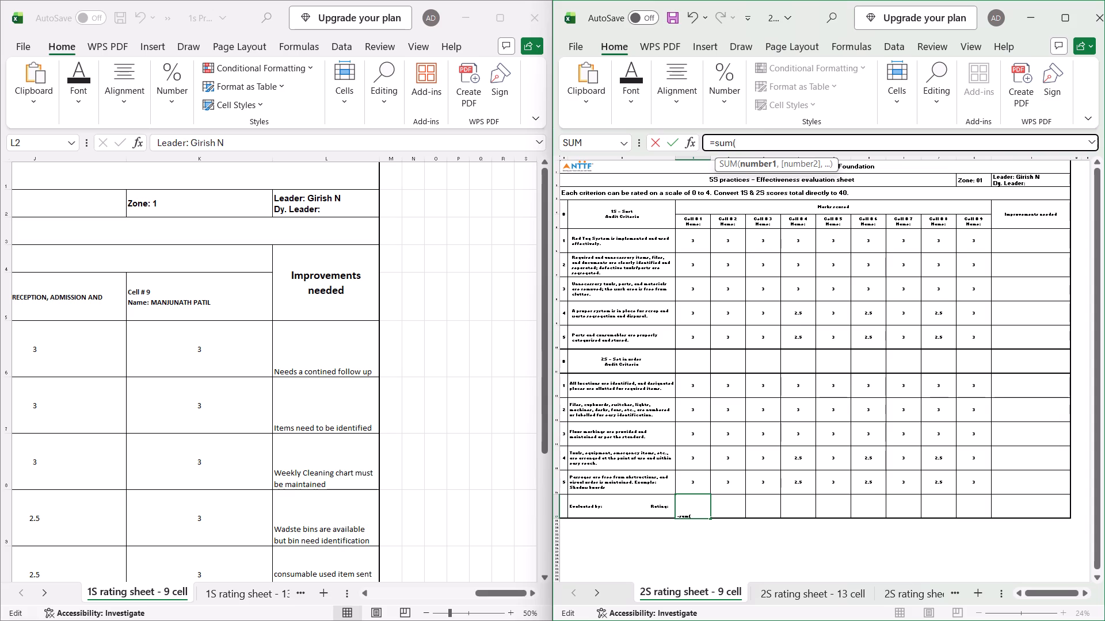
pyautogui.moveTo(695, 236); pyautogui.dragTo(698, 331)
pyautogui.keyDown('ctrl'); pyautogui.moveTo(692, 385); pyautogui.dragTo(690, 472); pyautogui.keyUp('ctrl')
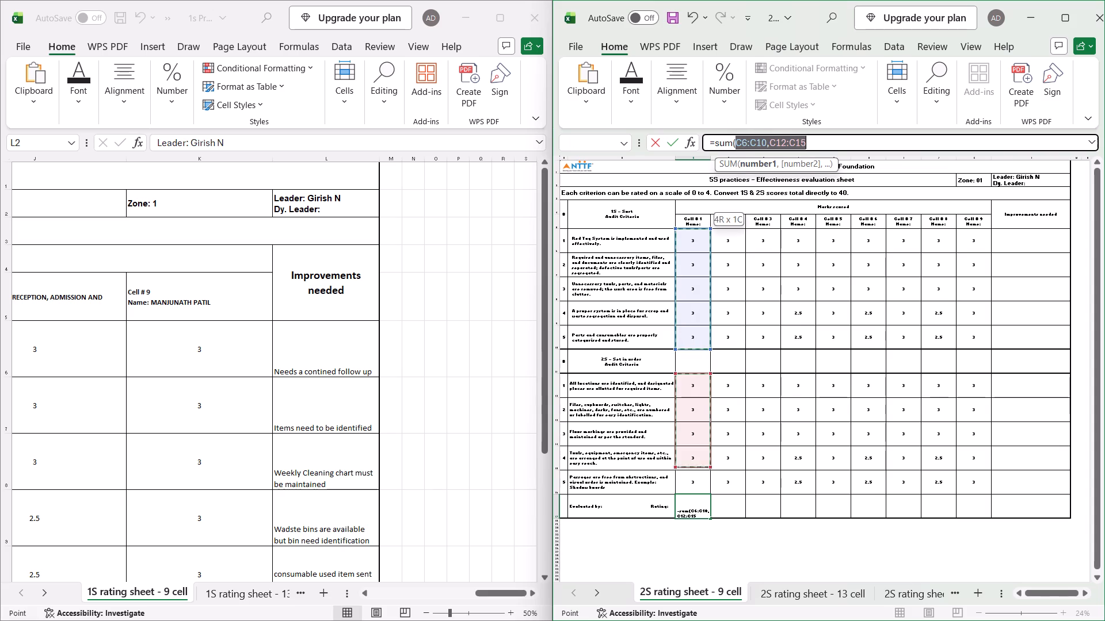
pyautogui.keyDown('ctrl'); pyautogui.moveTo(690, 472); pyautogui.dragTo(690, 475); pyautogui.keyUp('ctrl')
pyautogui.hotkey('shift', ')')
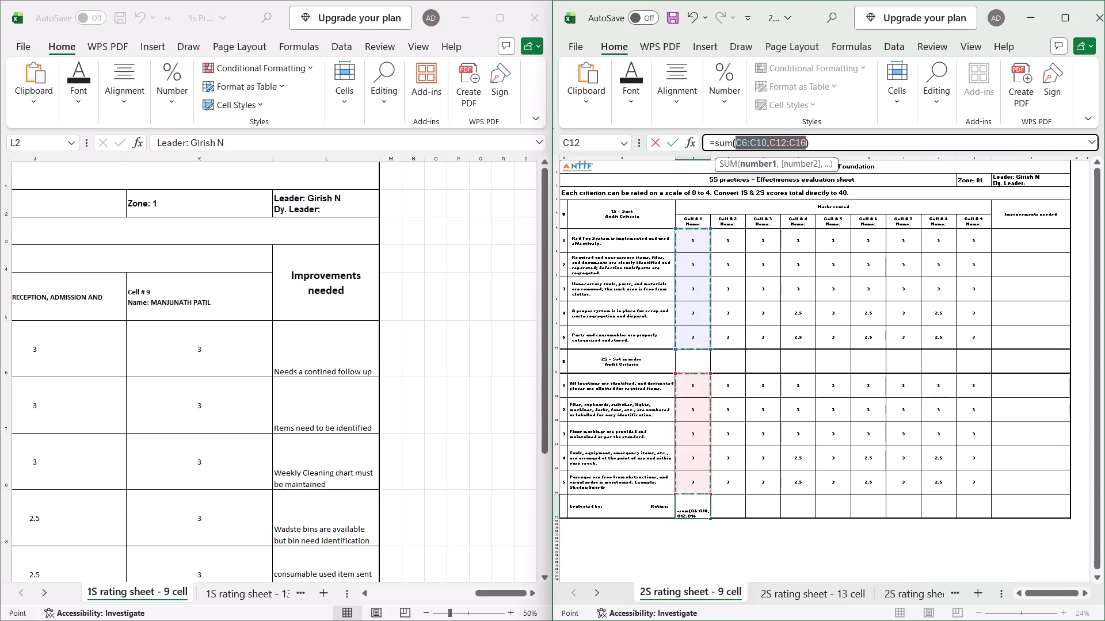
pyautogui.press('Return')
pyautogui.click(701, 515)
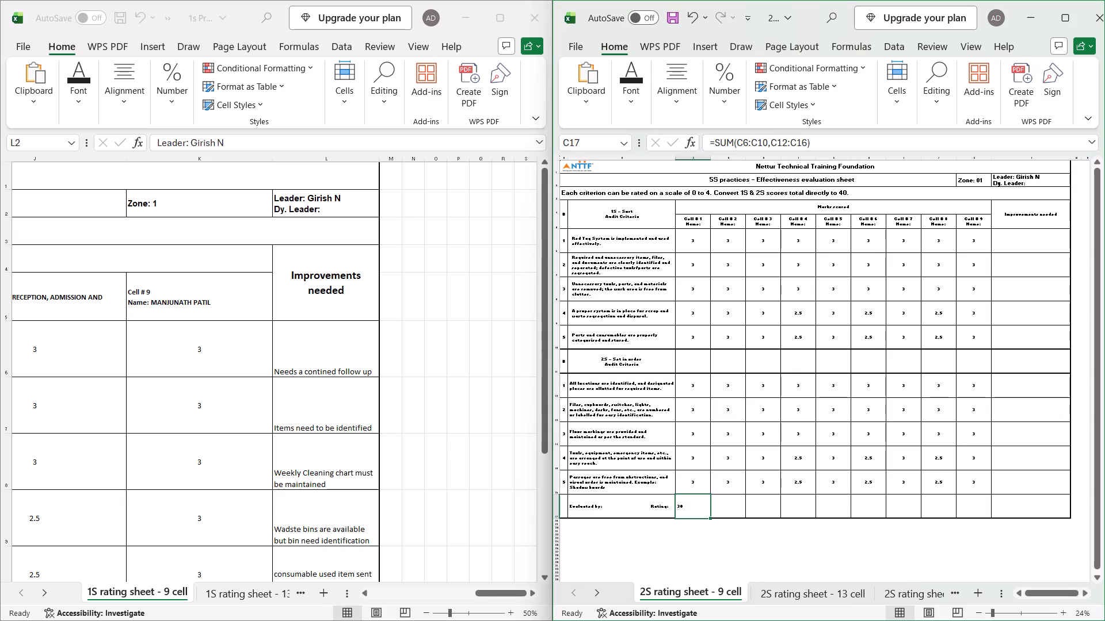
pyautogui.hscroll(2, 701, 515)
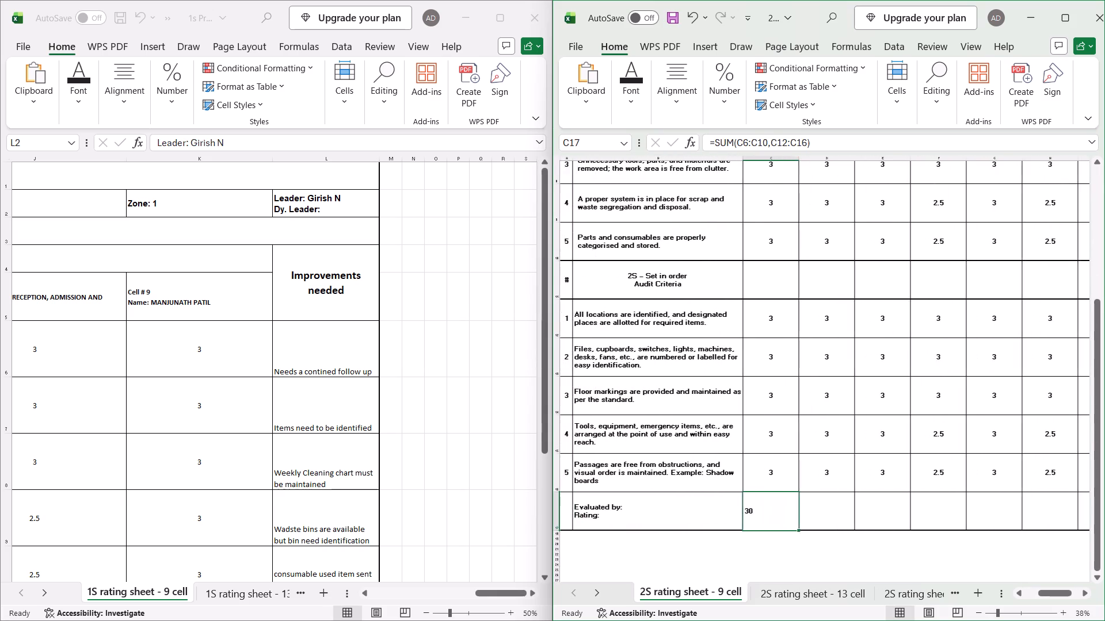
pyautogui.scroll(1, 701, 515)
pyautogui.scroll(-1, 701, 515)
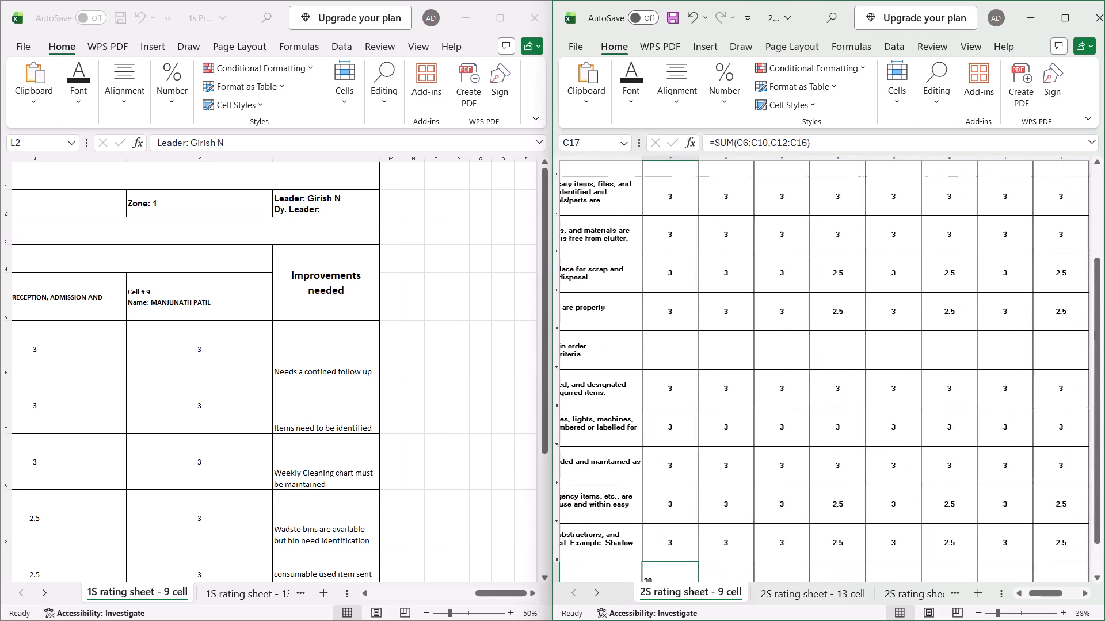
# Fill the rating total formula from the Cell # 1 column across the rating row through Cell # 9.
pyautogui.scroll(-2, 701, 515)
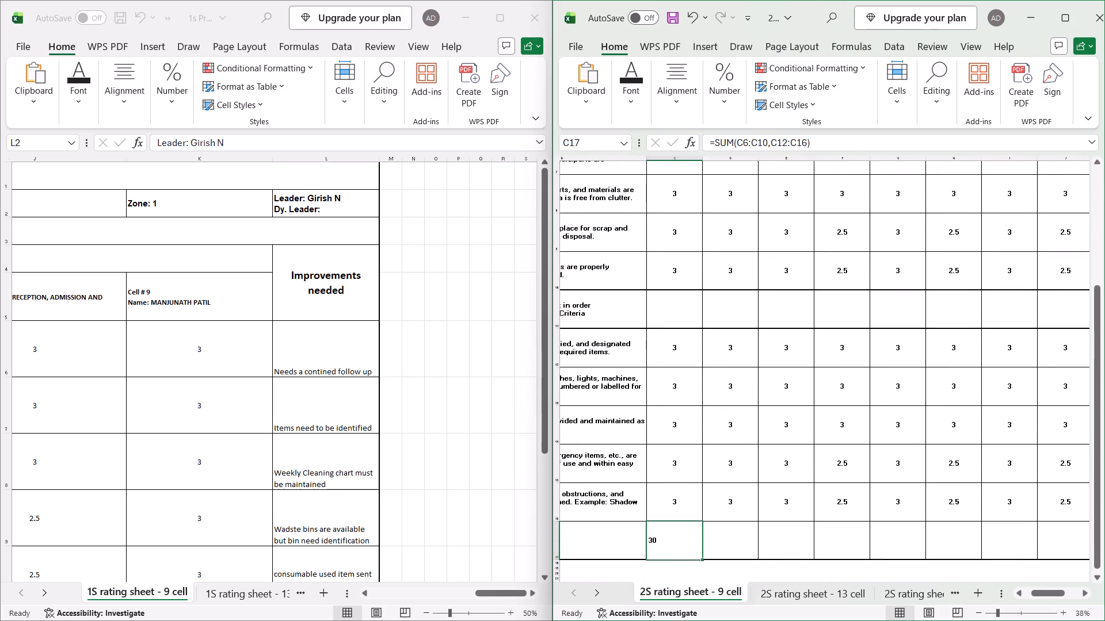
pyautogui.scroll(-1, 685, 547)
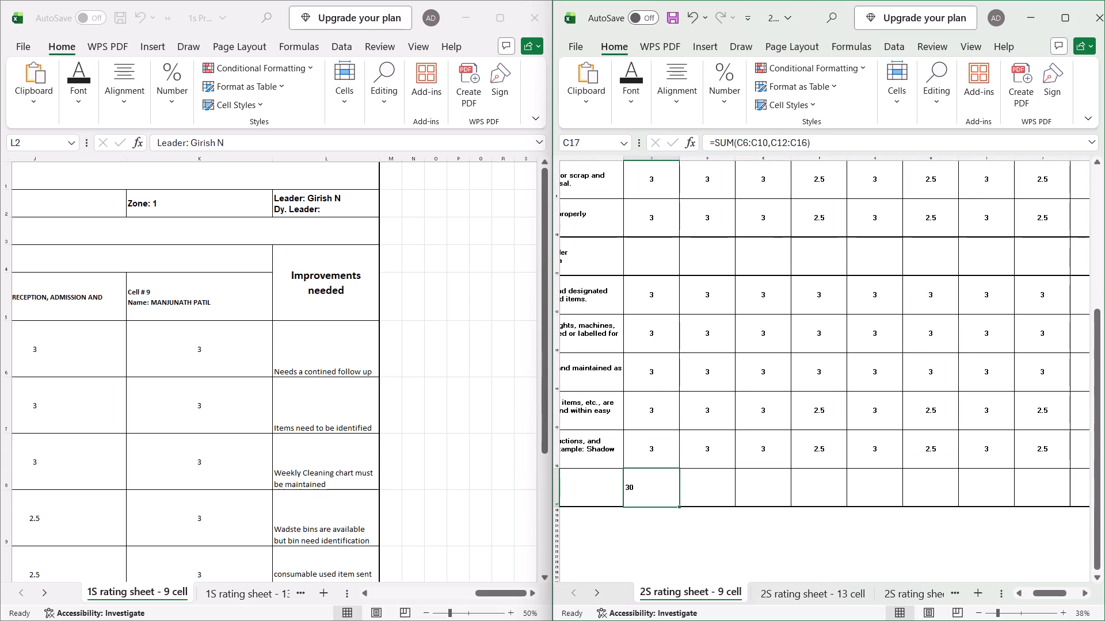
pyautogui.moveTo(680, 508); pyautogui.dragTo(1080, 512)
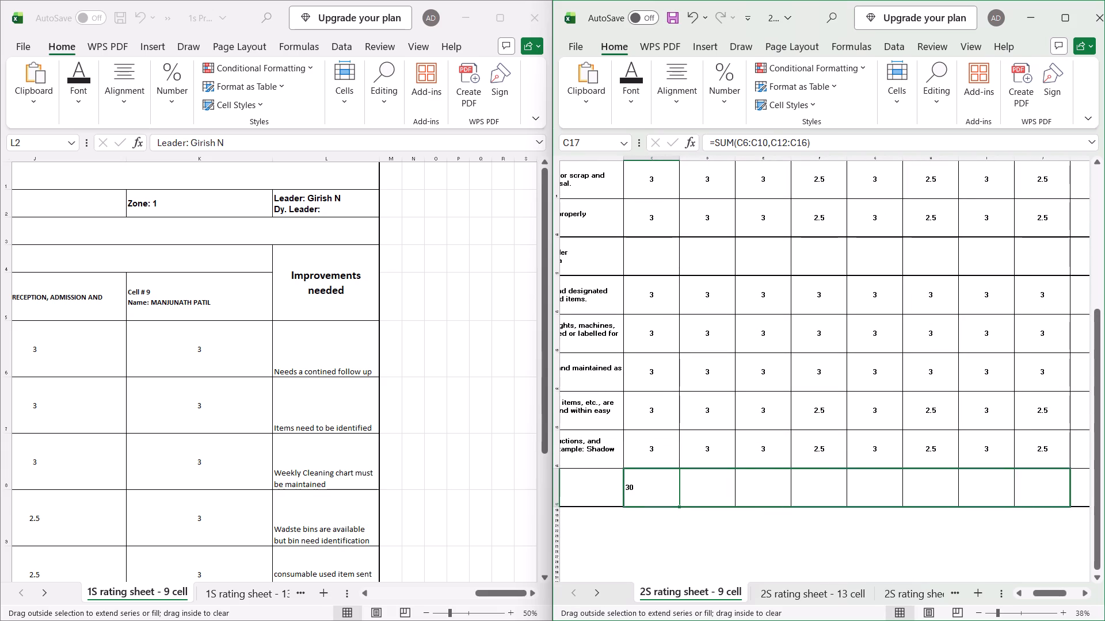
pyautogui.moveTo(1080, 512); pyautogui.dragTo(919, 504)
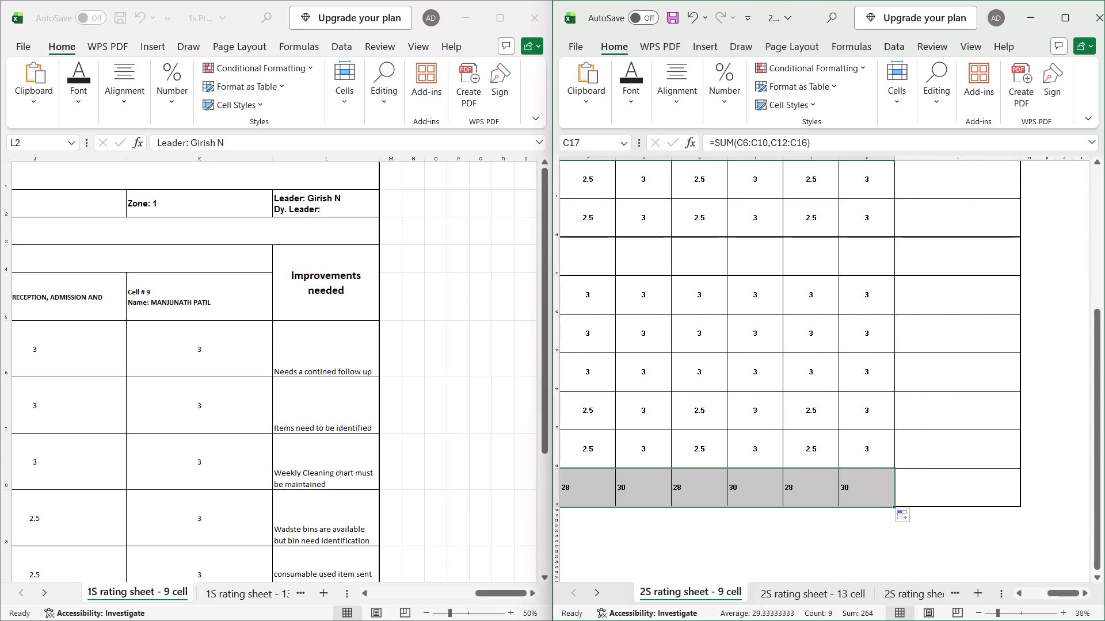
# Review the filled rating row and the 1S and 2S marks of all nine cells.
pyautogui.hscroll(1, 855, 490)
pyautogui.scroll(1, 855, 490)
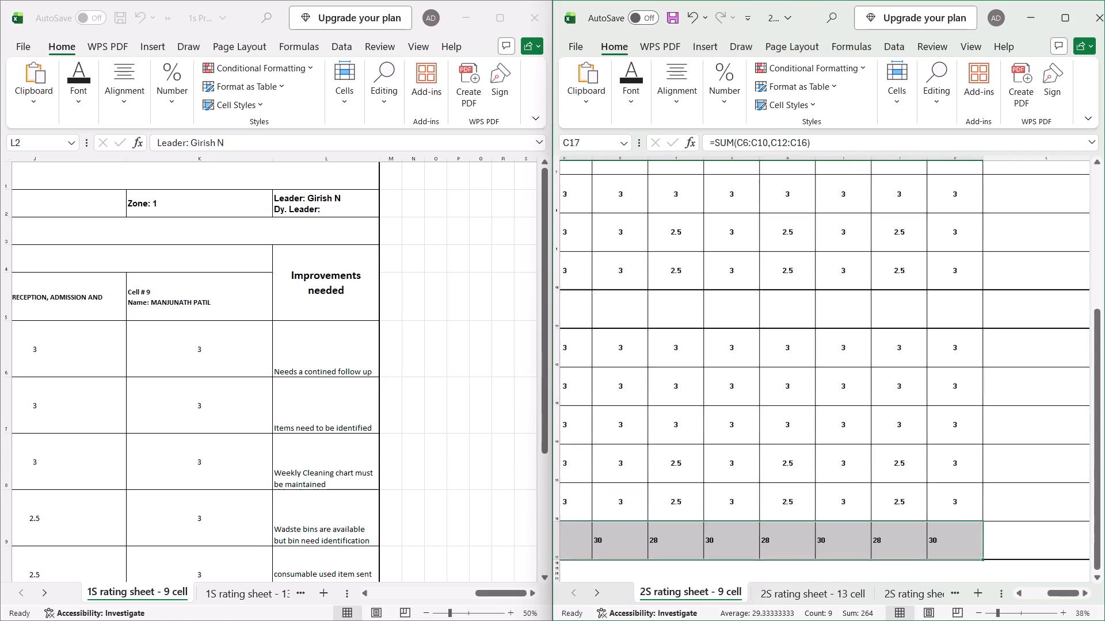
pyautogui.scroll(3, 855, 490)
pyautogui.hscroll(1, 855, 490)
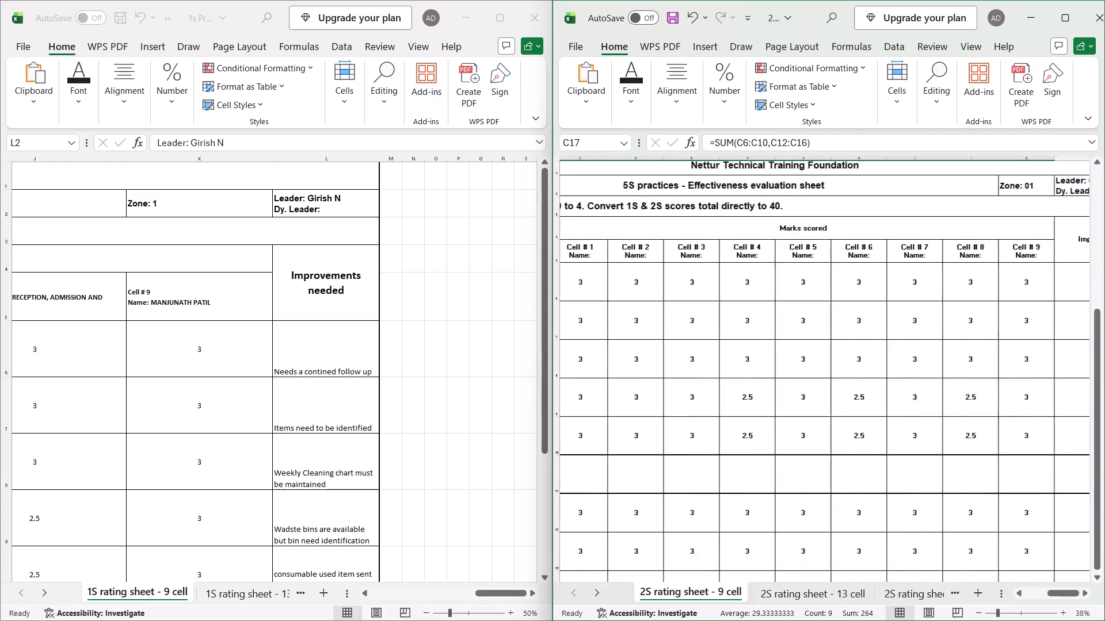
pyautogui.hscroll(1, 855, 490)
pyautogui.scroll(-2, 855, 490)
pyautogui.hscroll(-1, 855, 490)
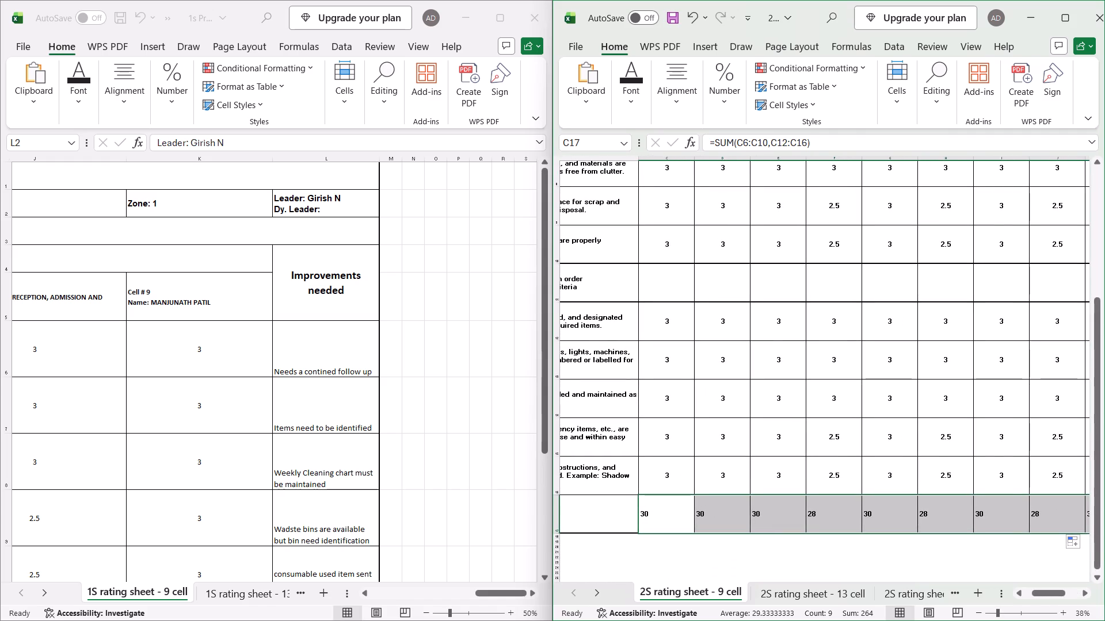
# Set Cell # 4's 2S mark for criterion 3, floor markings, to 2.5.
pyautogui.click(835, 411)
pyautogui.click(835, 411)
pyautogui.click(835, 411)
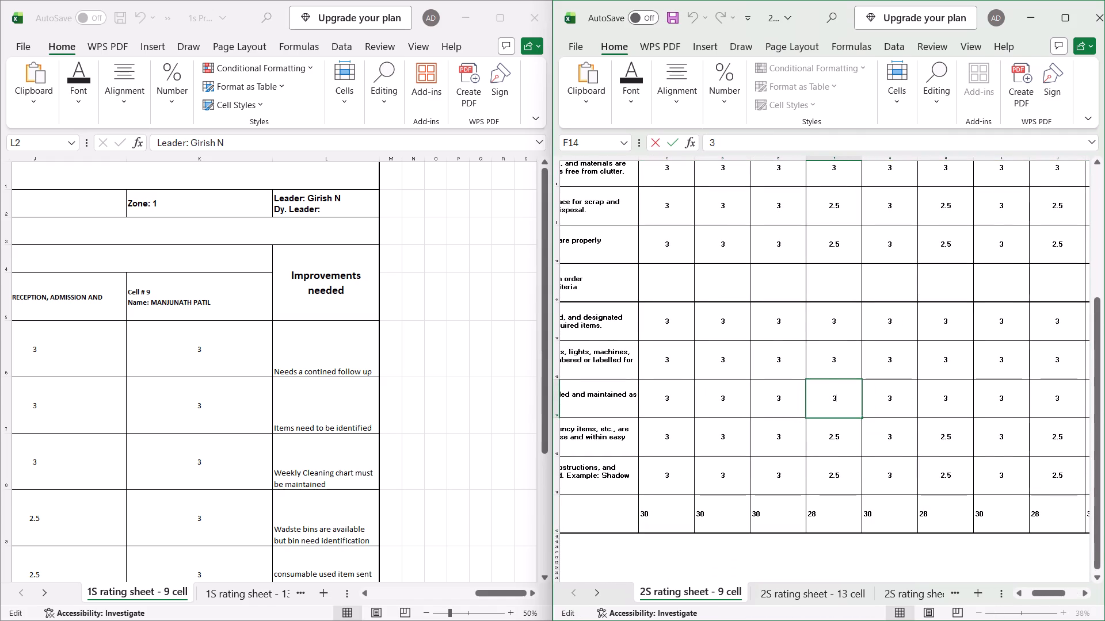
pyautogui.write('2.5')
pyautogui.press('Return')
pyautogui.doubleClick(835, 411)
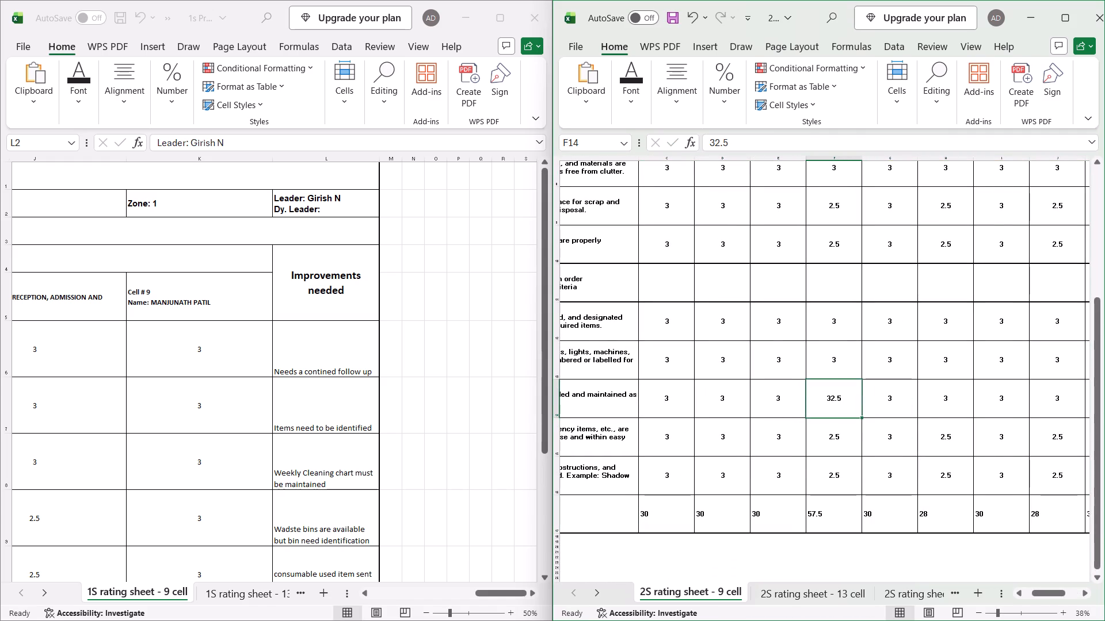
pyautogui.write('2.')
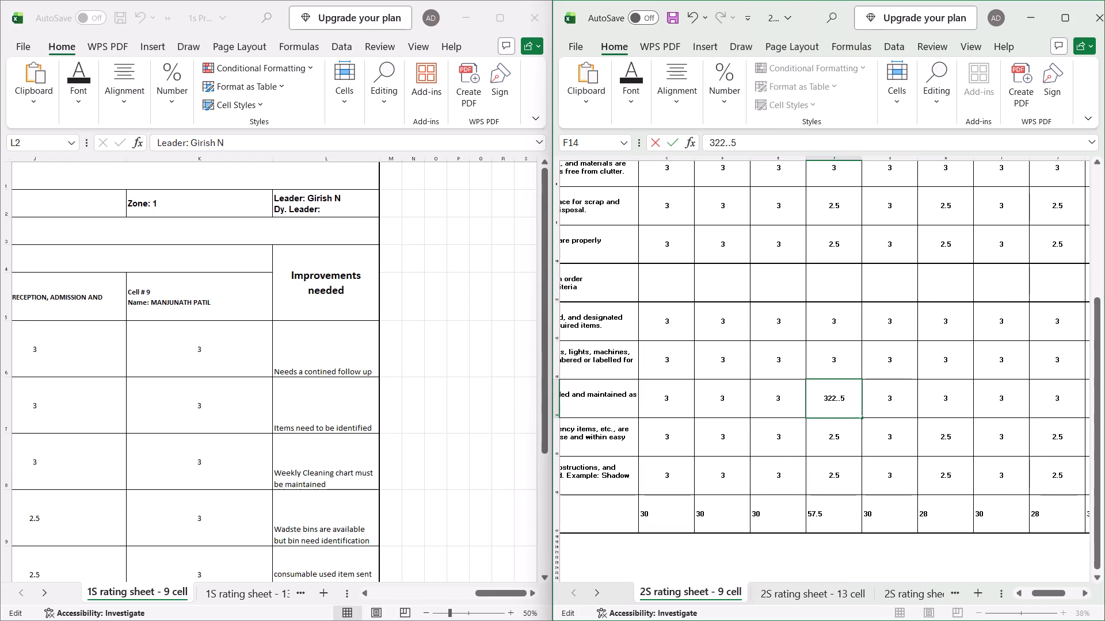
pyautogui.press('BackSpace')
pyautogui.press('BackSpace')
pyautogui.press('BackSpace')
pyautogui.press('BackSpace')
pyautogui.press('BackSpace')
pyautogui.press('Delete')
pyautogui.press('Delete')
pyautogui.write('2.5')
pyautogui.press('Return')
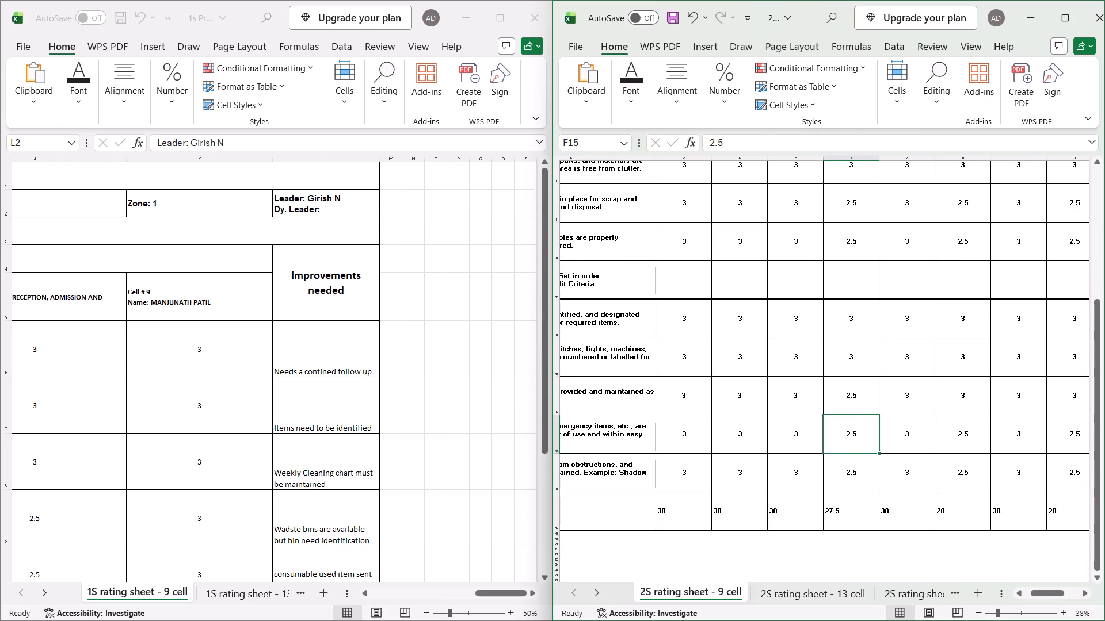
# Set Cell # 5's 2S marks for criterion 3 (floor markings) and criterion 5 (passages) to 2.5 each.
pyautogui.click(918, 402)
pyautogui.write('2.5')
pyautogui.press('Return')
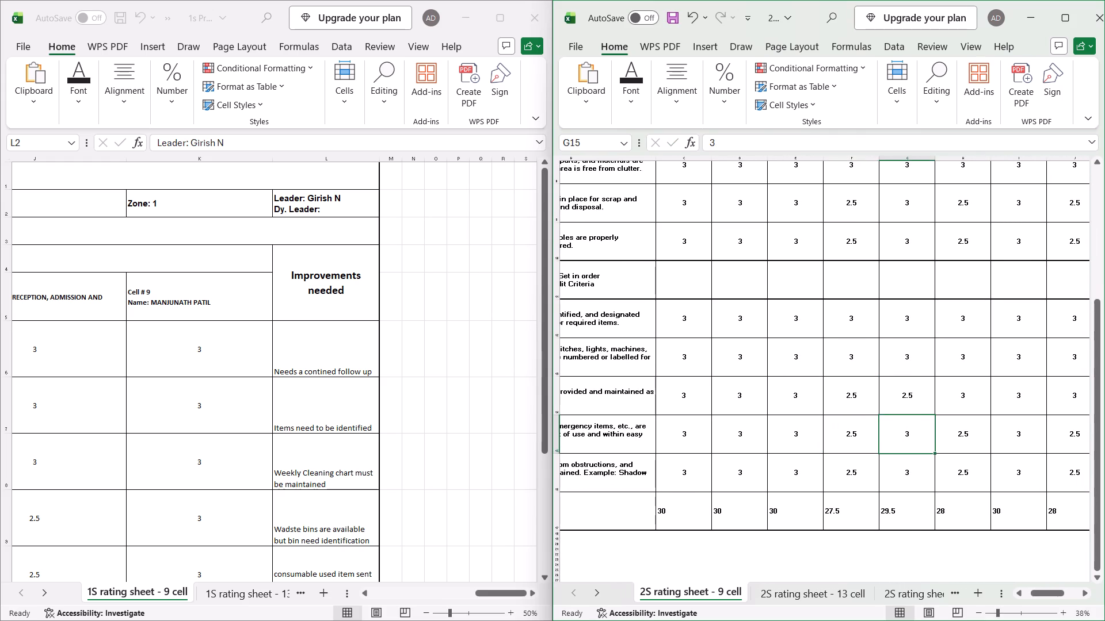
pyautogui.hscroll(-1, 946, 400)
pyautogui.click(797, 477)
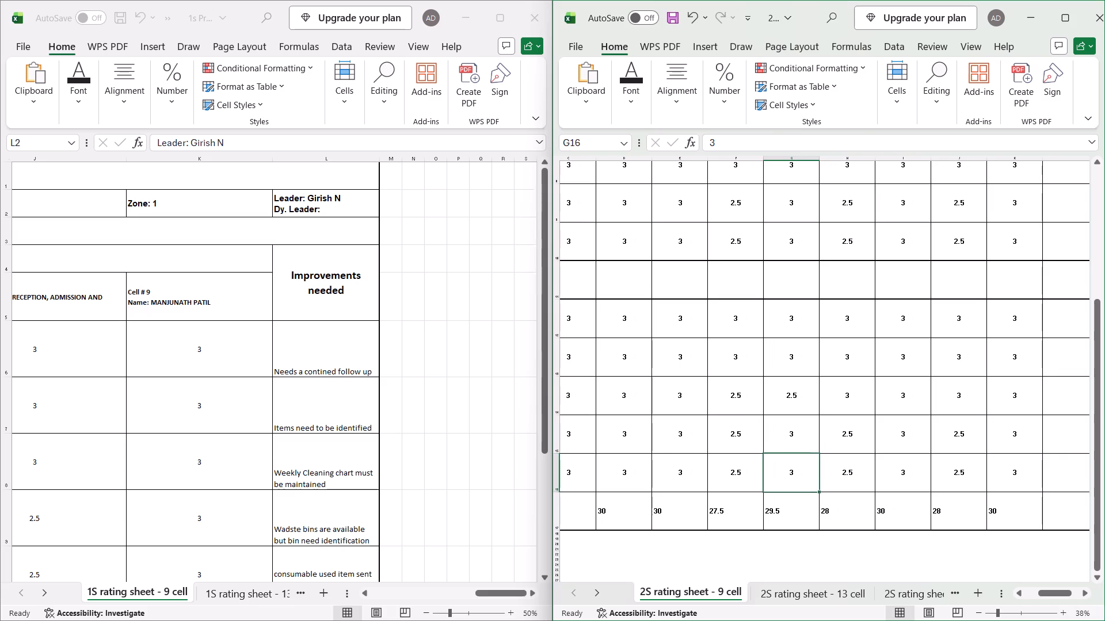
pyautogui.write('2.5')
pyautogui.press('Return')
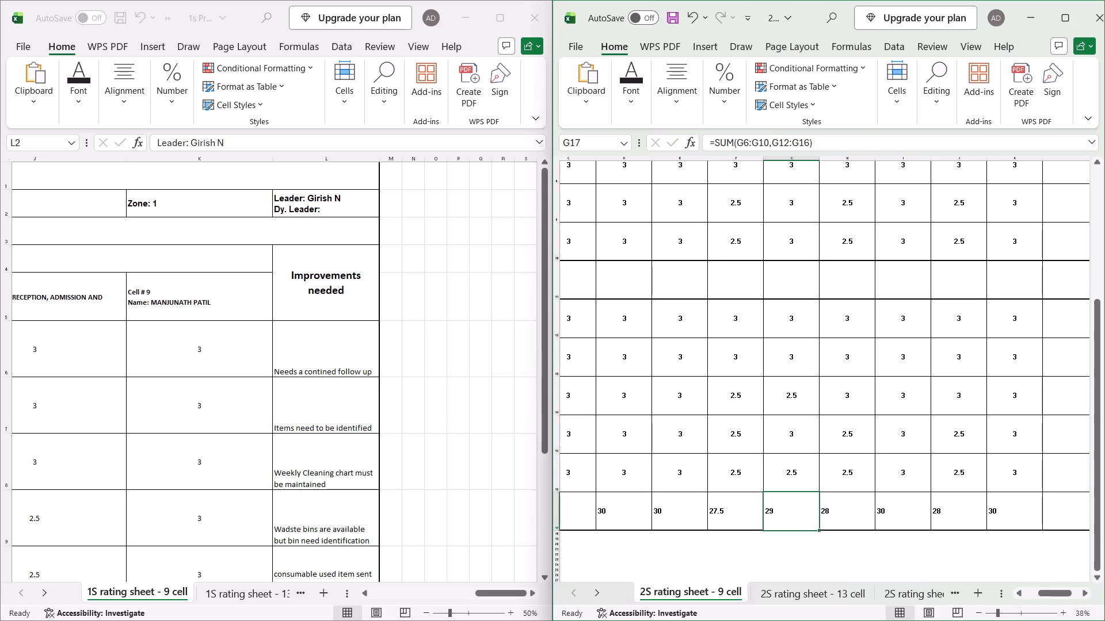
# Set Cell # 9's 2S marks for criterion 5 (passages) and criterion 1 (locations identified) to 2.5 each.
pyautogui.scroll(2, 797, 477)
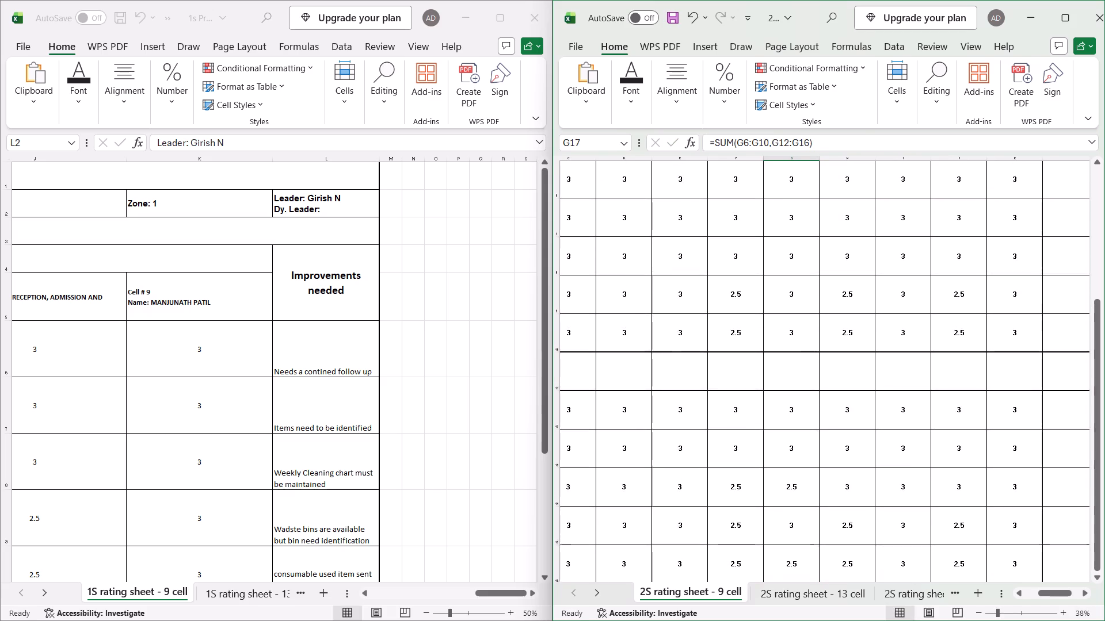
pyautogui.scroll(2, 797, 477)
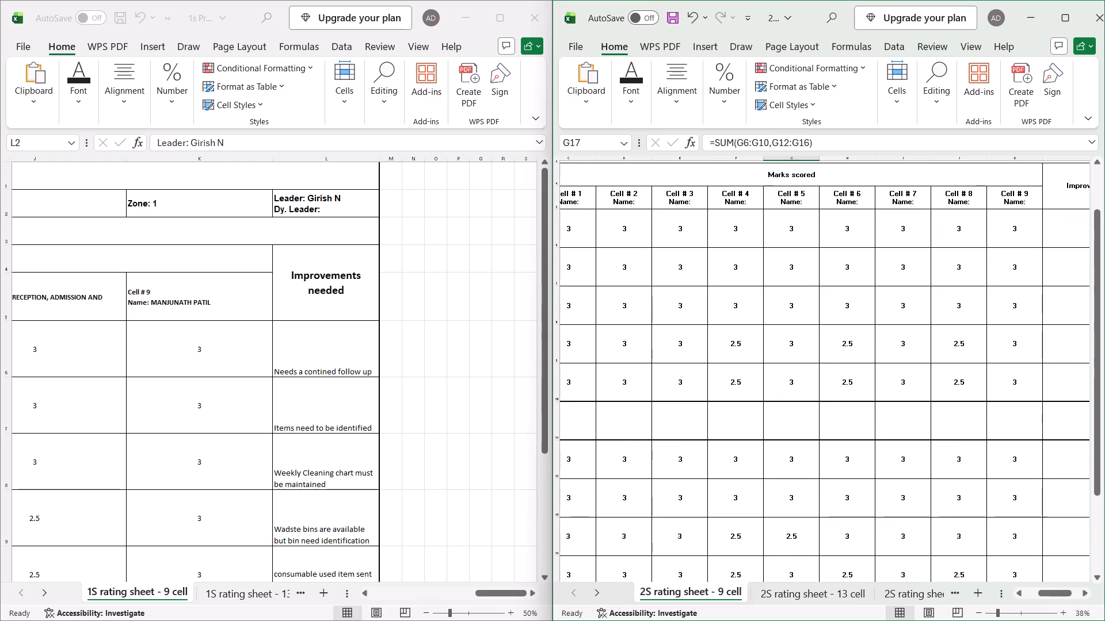
pyautogui.scroll(-2, 797, 477)
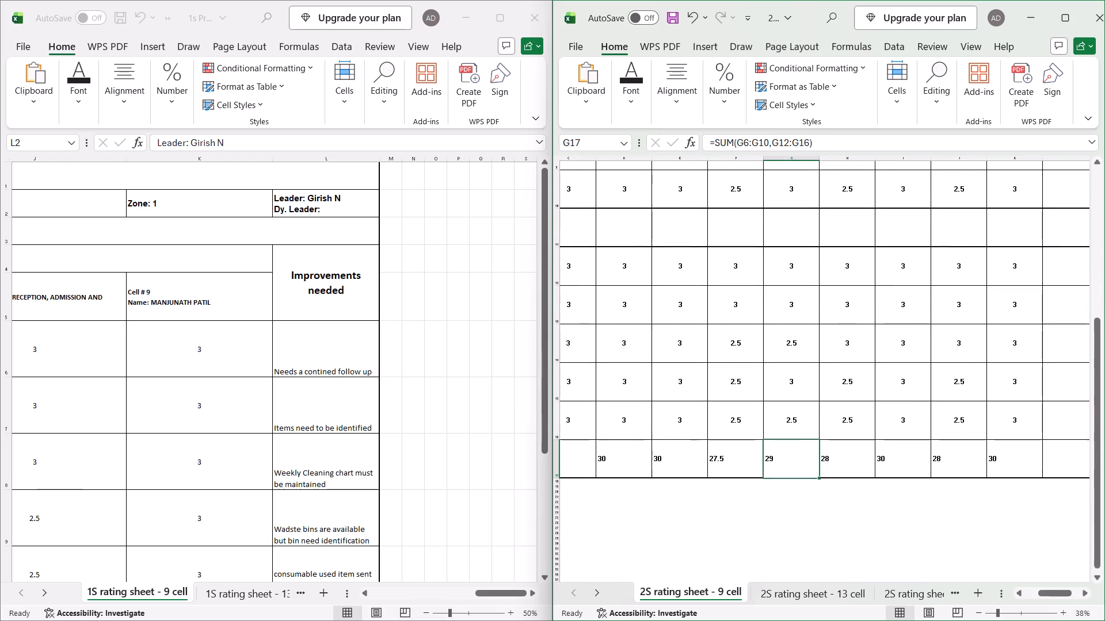
pyautogui.hscroll(-1, 797, 477)
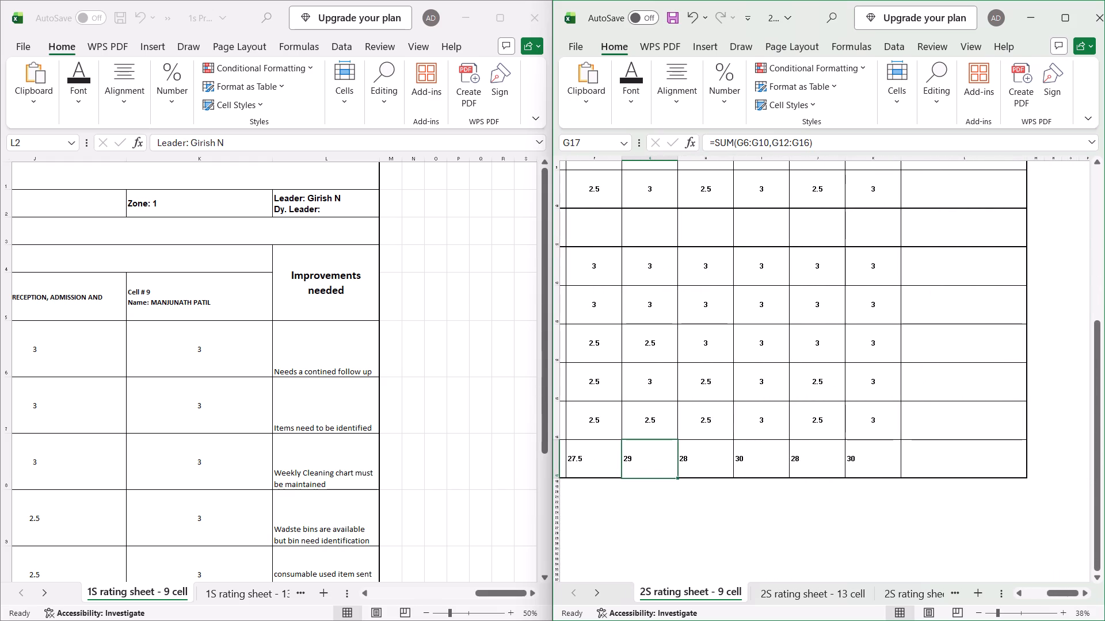
pyautogui.click(859, 418)
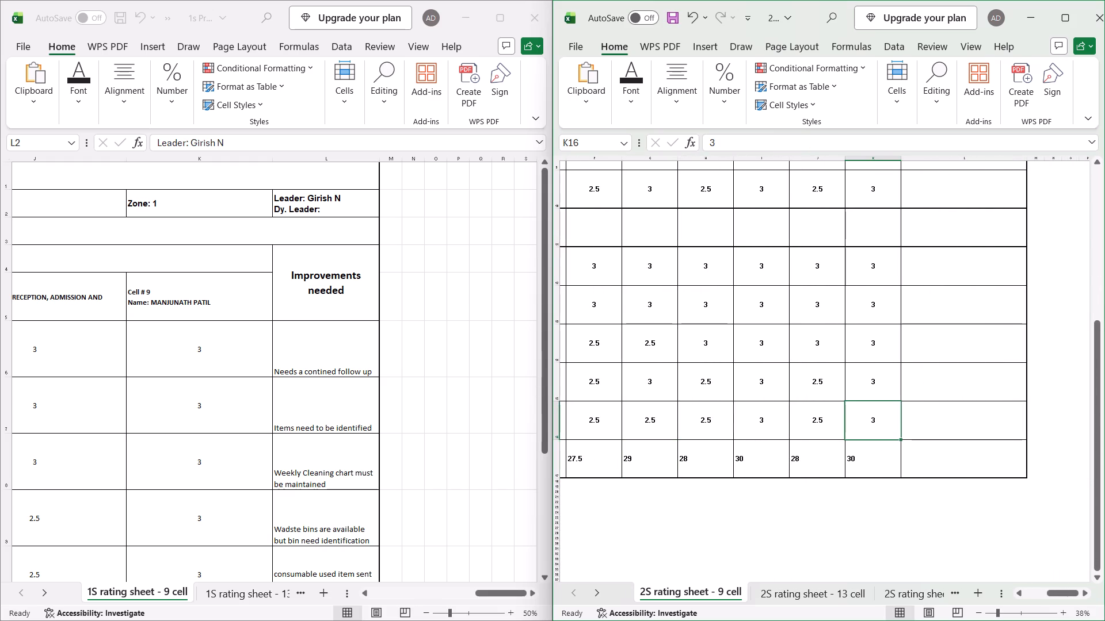
pyautogui.write('2.5')
pyautogui.press('Return')
pyautogui.scroll(1, 859, 418)
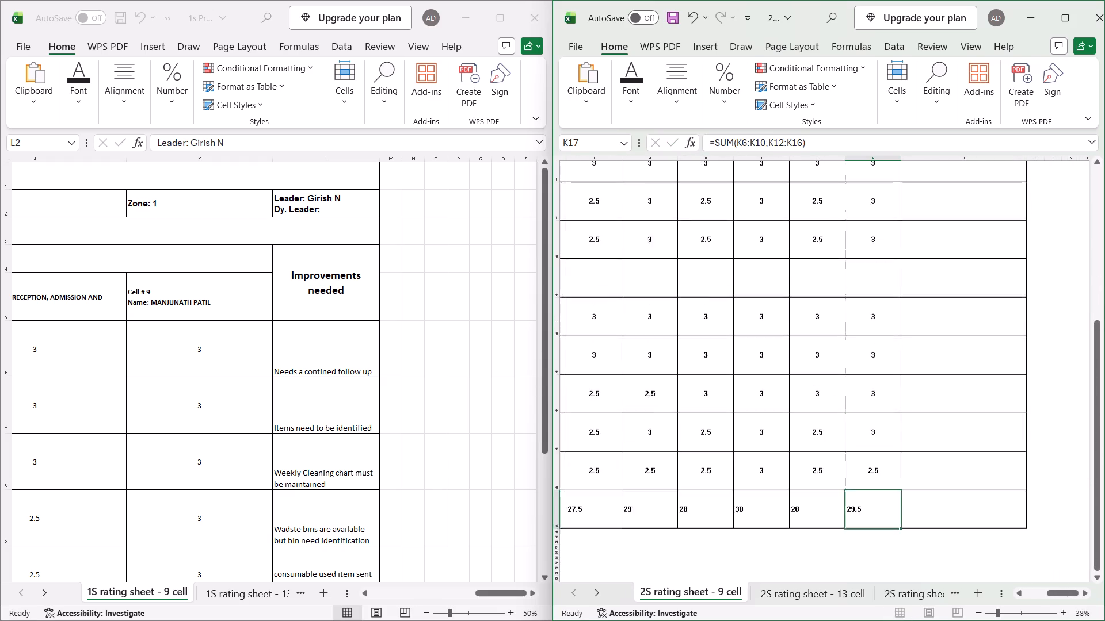
pyautogui.scroll(1, 859, 418)
pyautogui.click(891, 340)
pyautogui.write('2.5')
pyautogui.press('Return')
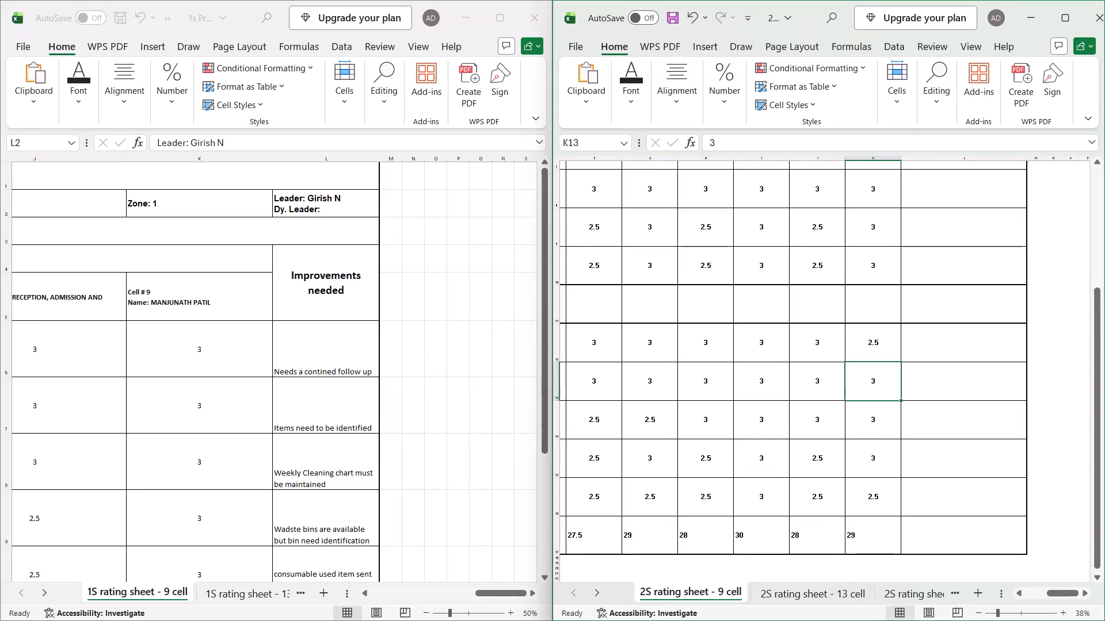
# Set Cell # 1's 2S marks for criterion 4 (tools and equipment) and criterion 5 (passages) to 2.5 each.
pyautogui.hscroll(2, 797, 377)
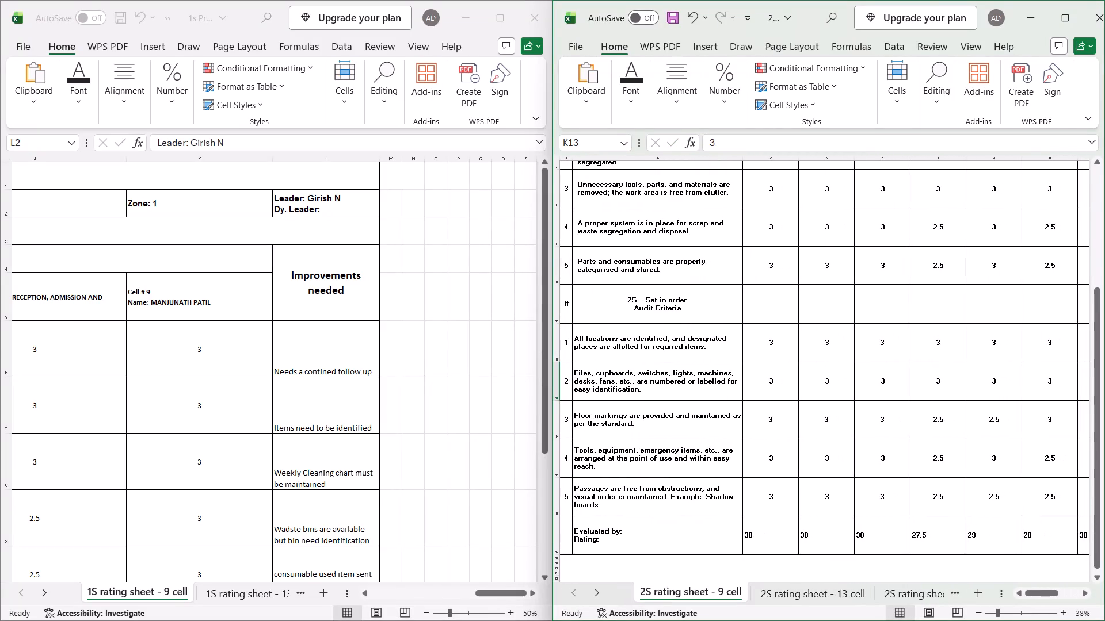
pyautogui.click(768, 446)
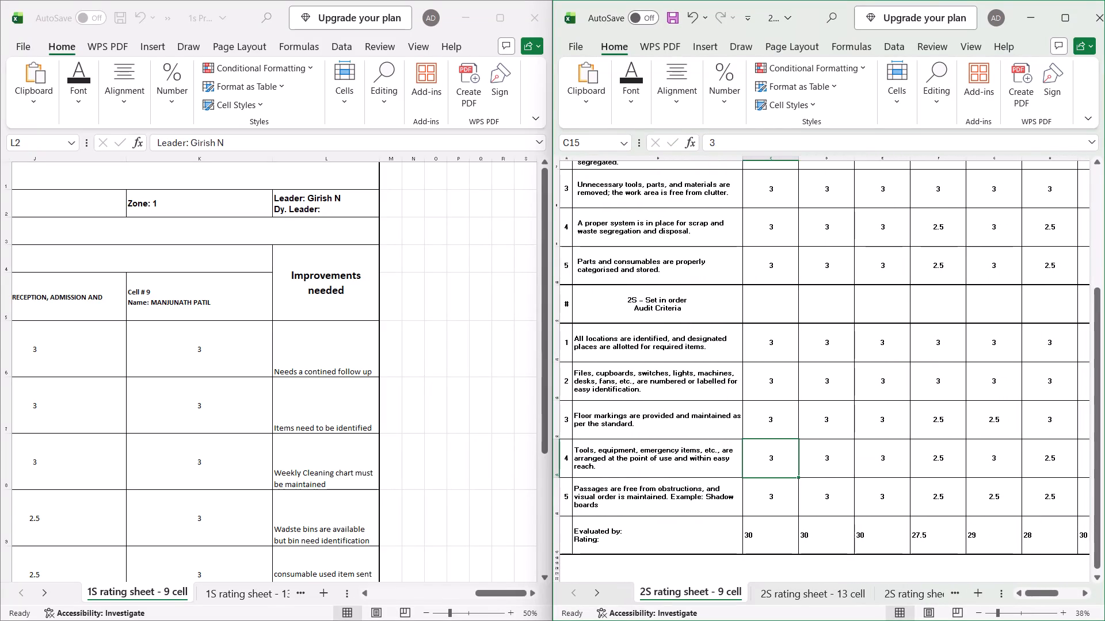
pyautogui.write('2.5')
pyautogui.press('Return')
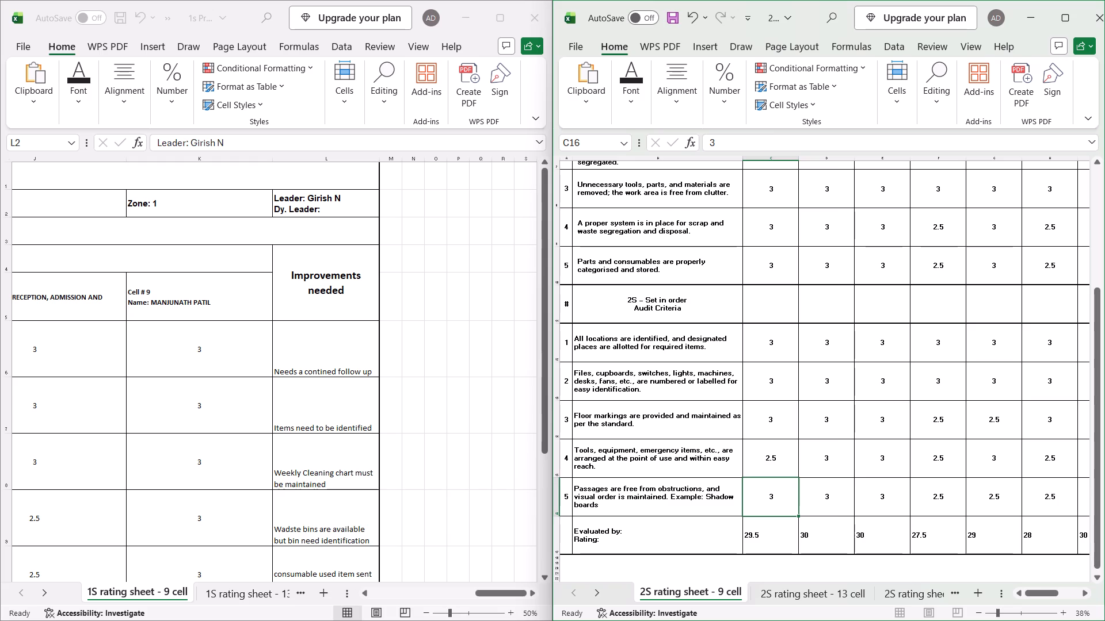
pyautogui.write('2.5')
pyautogui.press('Return')
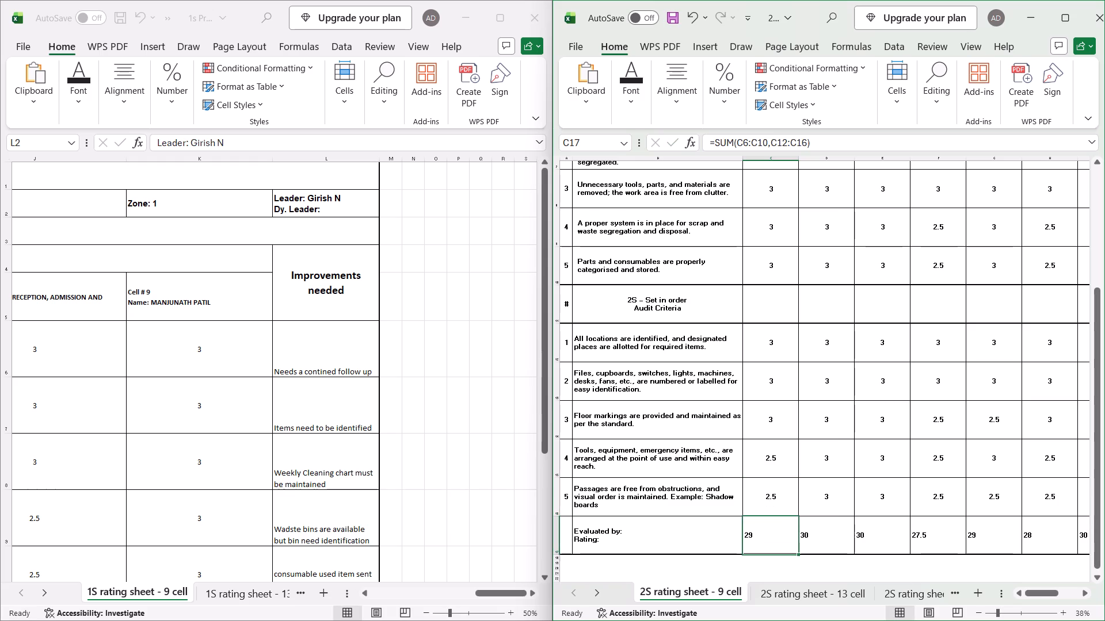
# Set Cell # 2's 2S marks for criterion 3 (floor markings) and criterion 1 (locations identified) to 2.5 each.
pyautogui.click(829, 424)
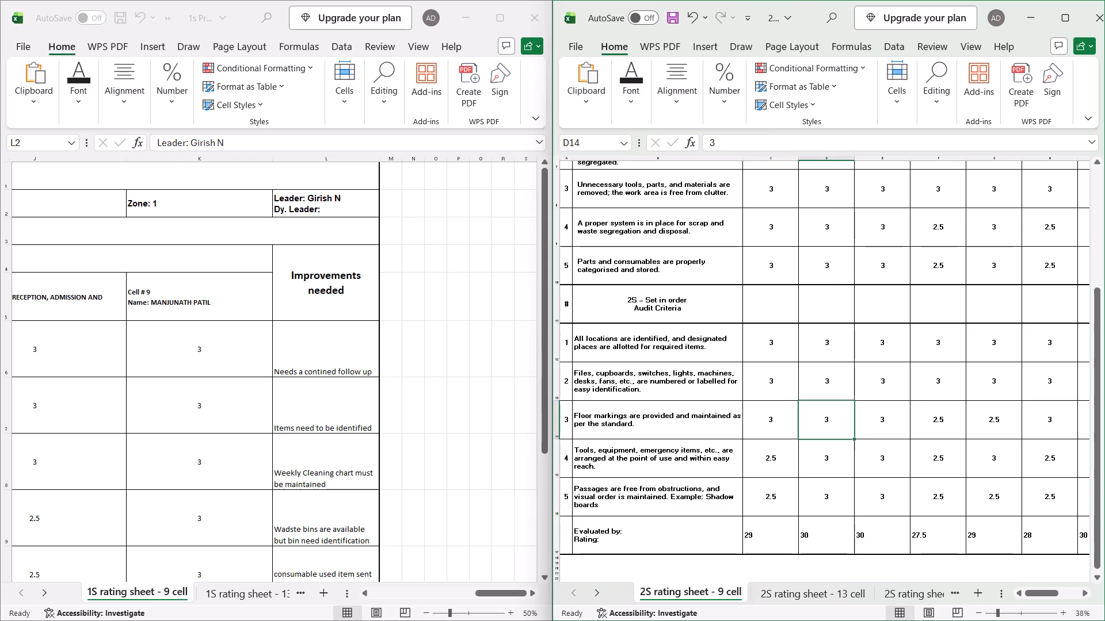
pyautogui.write('2.5')
pyautogui.press('Return')
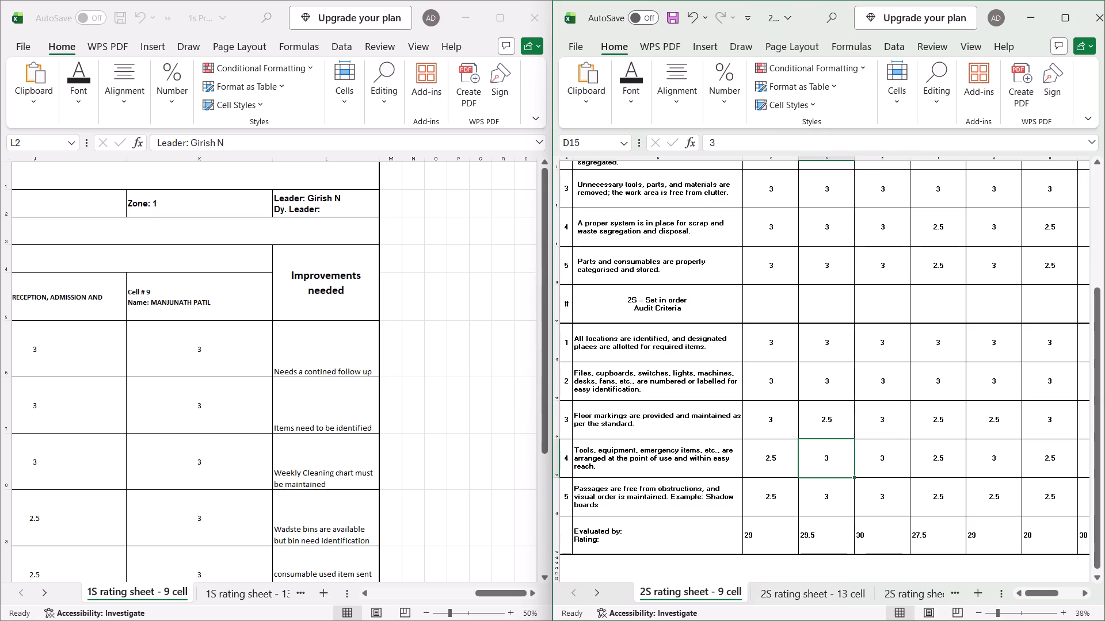
pyautogui.click(822, 338)
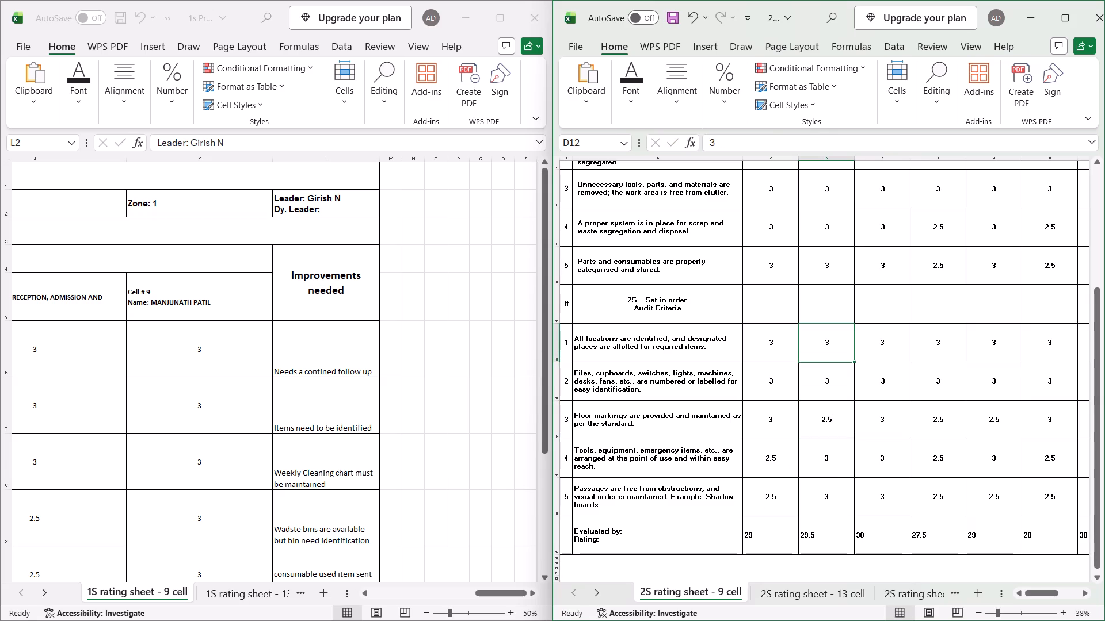
pyautogui.write('2.5')
pyautogui.press('Return')
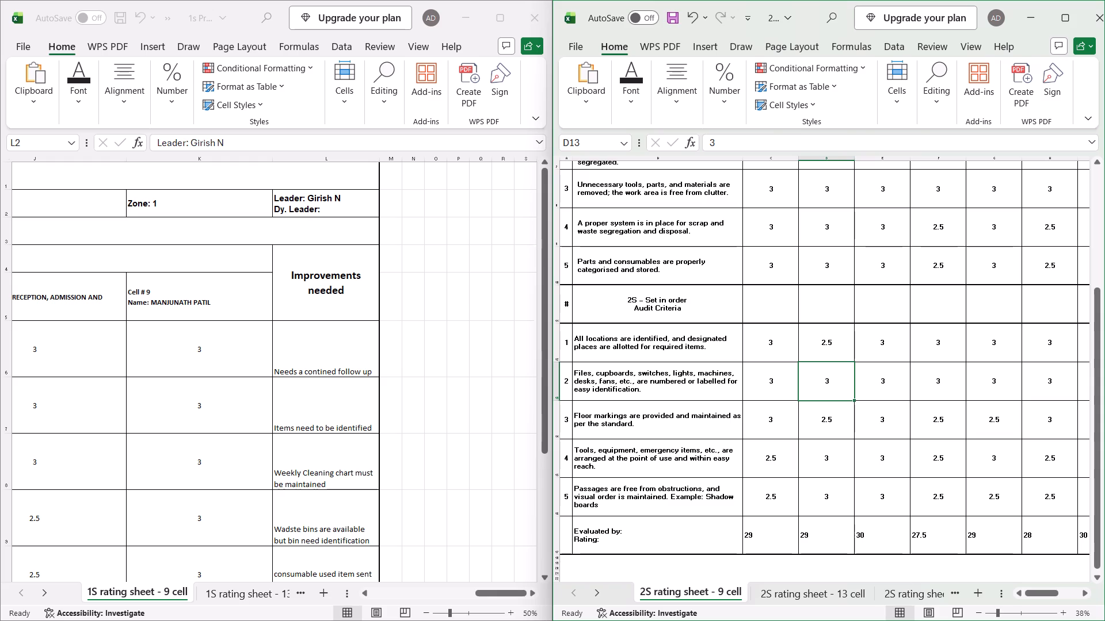
# Set Cell # 3's 2S mark for criterion 5, passages free from obstructions, to 2.
pyautogui.click(881, 500)
pyautogui.press('2')
pyautogui.press('Return')
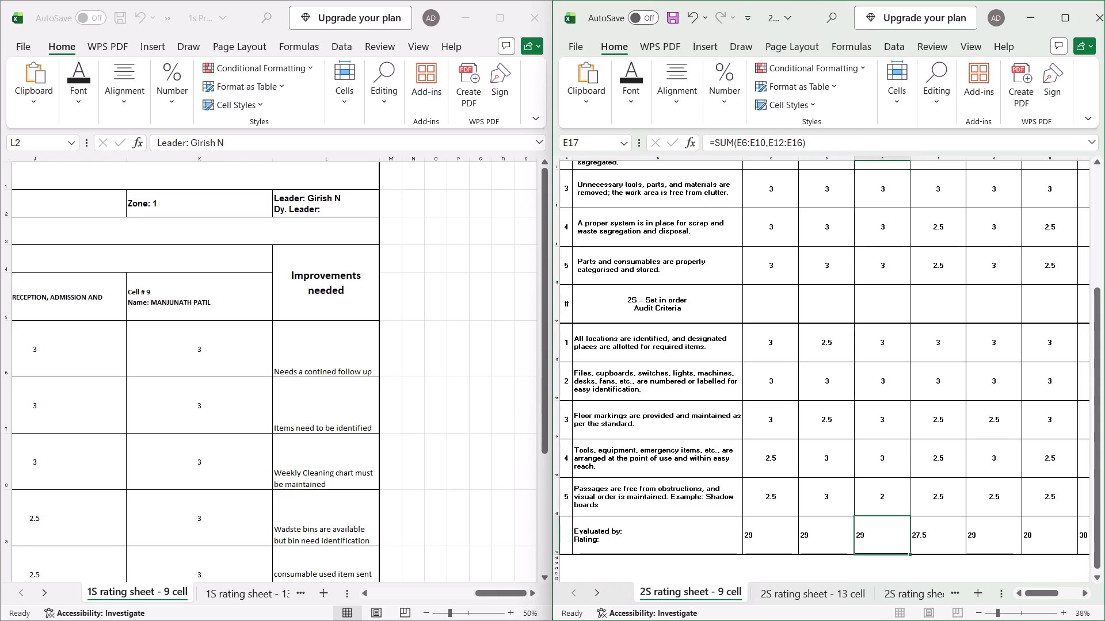
# Set Cell # 5's 2S marks to 2 for criterion 3 (floor markings), 3 for criterion 4 (tools) and 2 for criterion 5 (passages).
pyautogui.hscroll(-2, 927, 489)
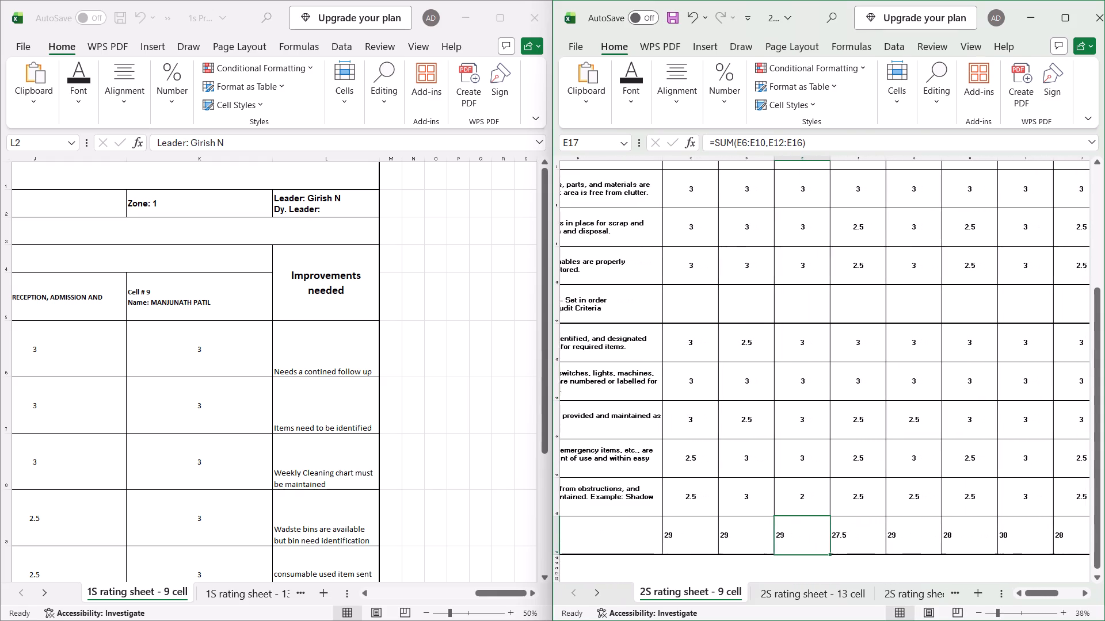
pyautogui.click(924, 431)
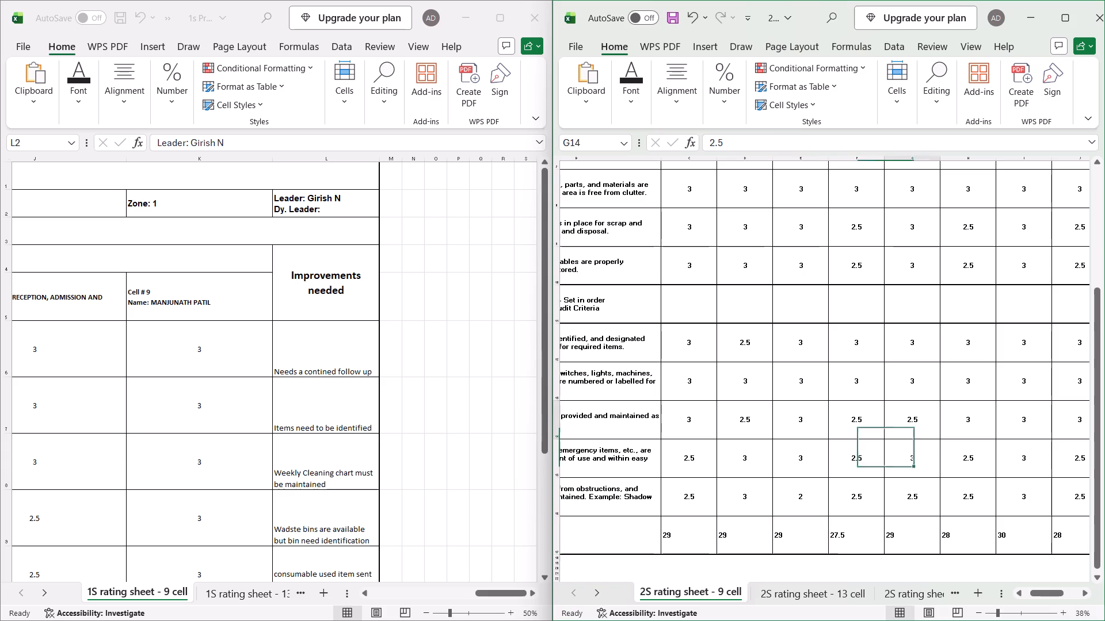
pyautogui.press('2')
pyautogui.press('Return')
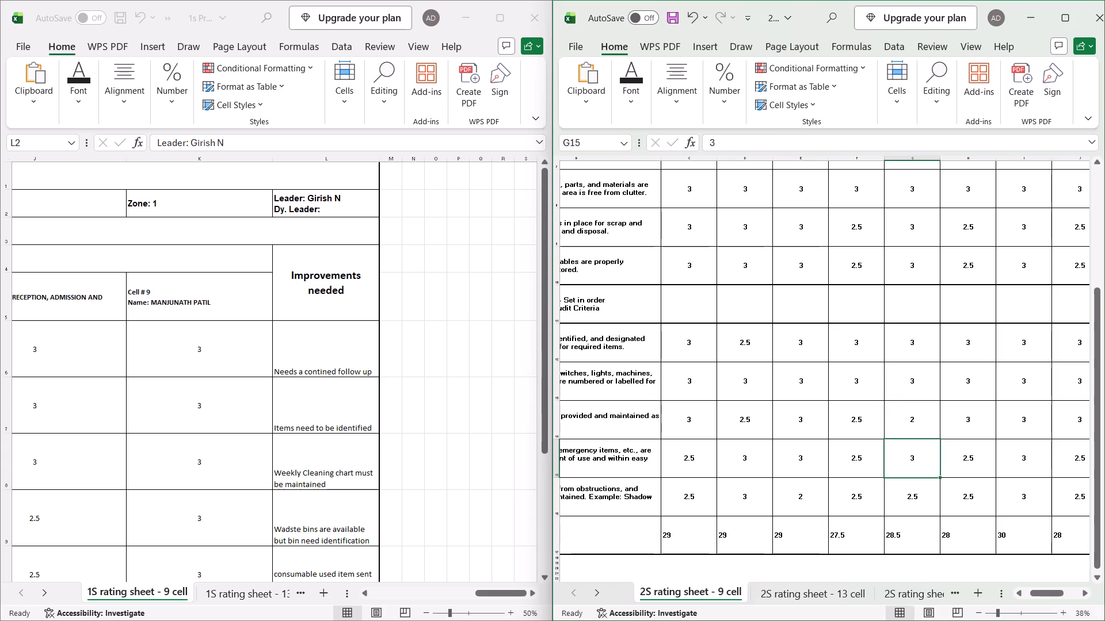
pyautogui.press('2')
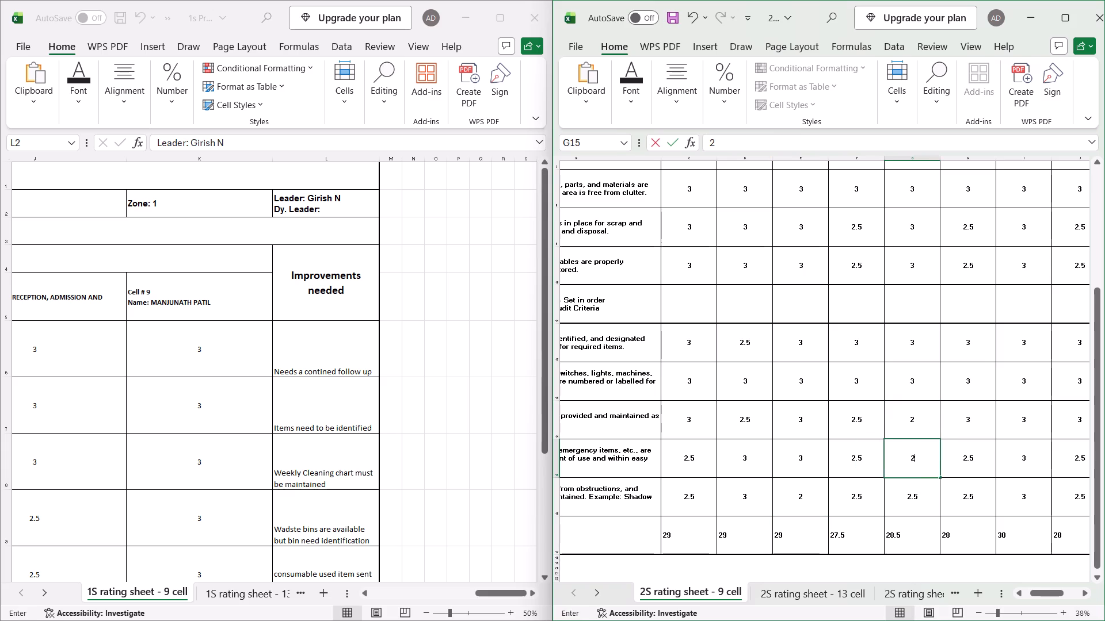
pyautogui.press('Return')
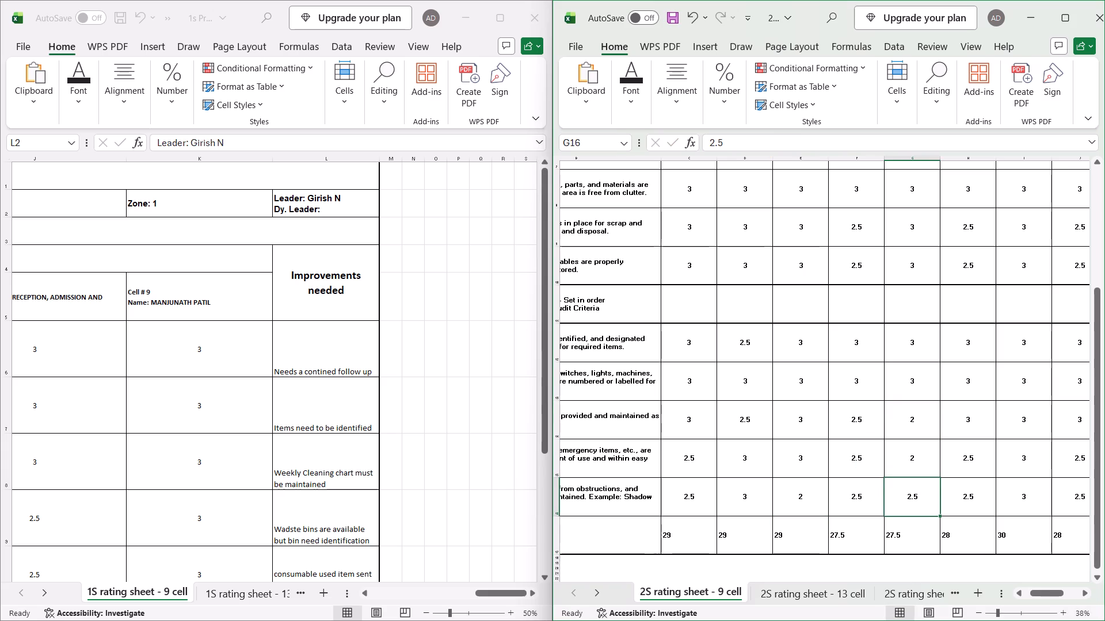
pyautogui.click(924, 493)
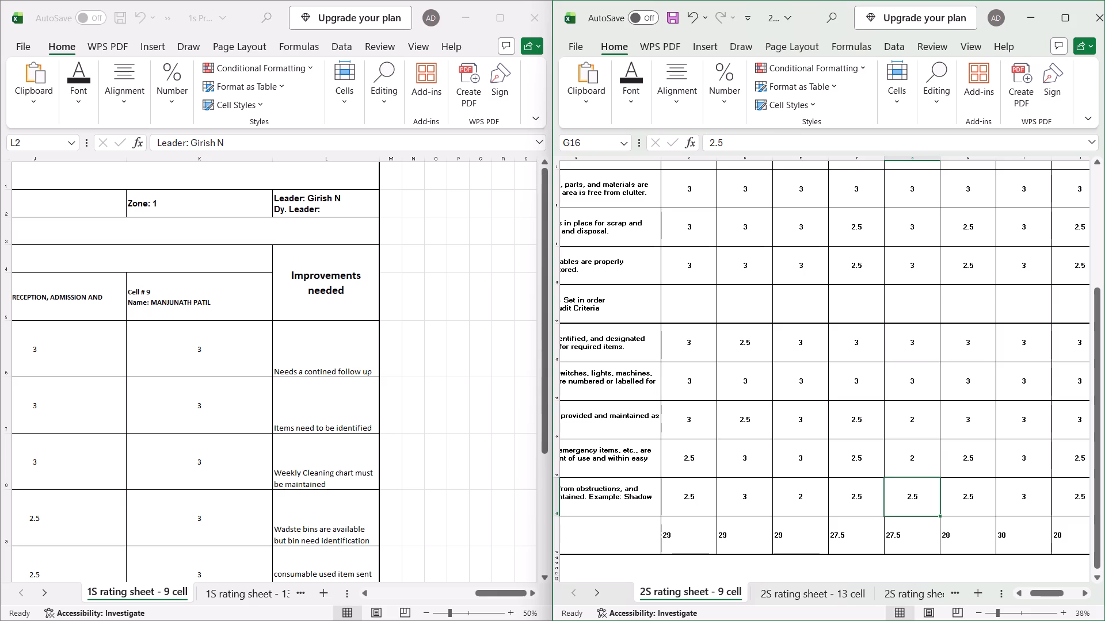
pyautogui.click(921, 467)
pyautogui.press('3')
pyautogui.press('Return')
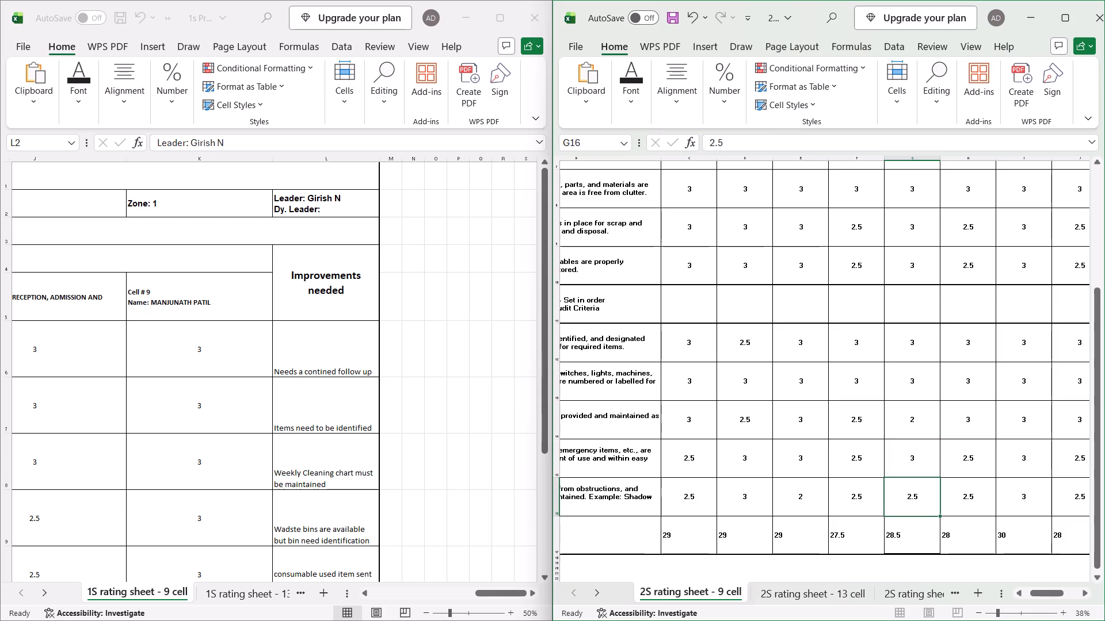
pyautogui.press('2')
pyautogui.press('Return')
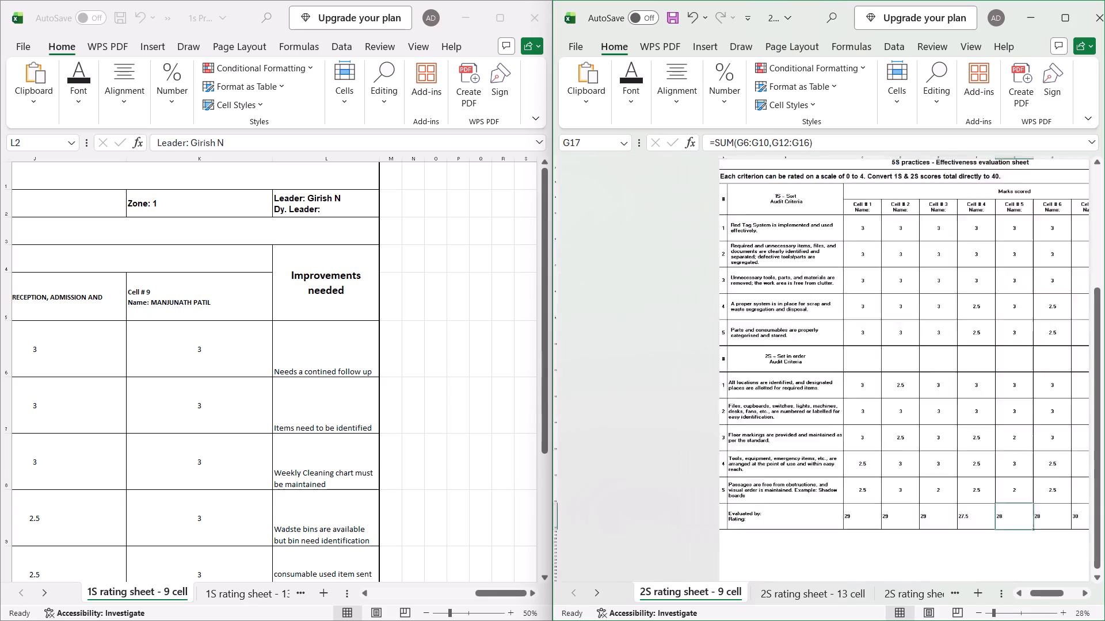
# Open the 13-cell rating sheets in both workbooks and copy the Zone 2 leader's name from the 1S sheet's header.
pyautogui.hscroll(-1, 919, 480)
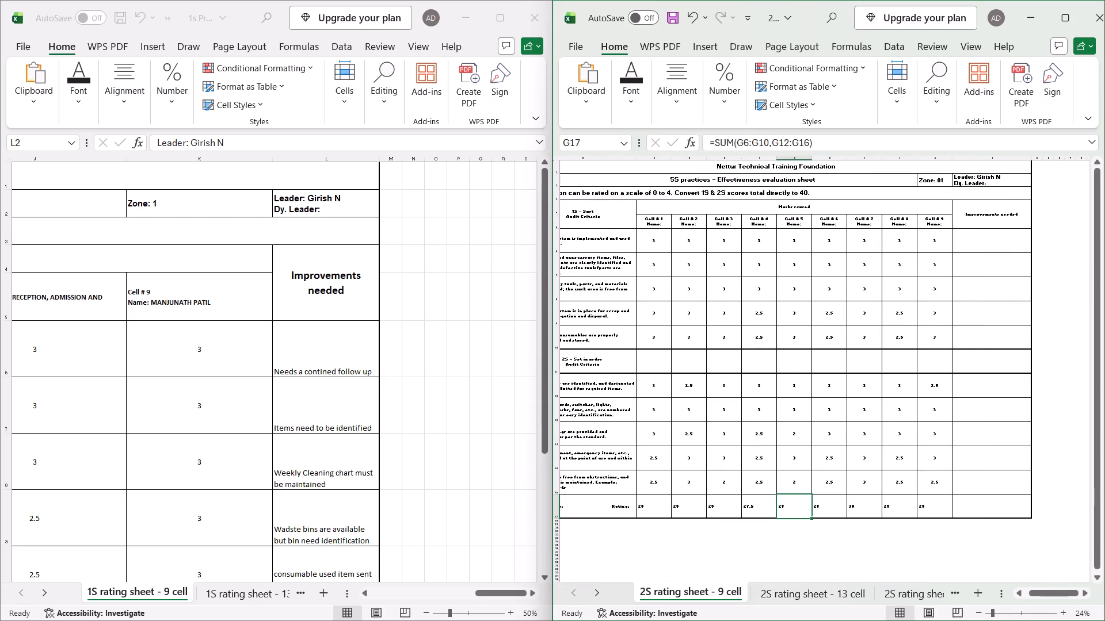
pyautogui.click(795, 592)
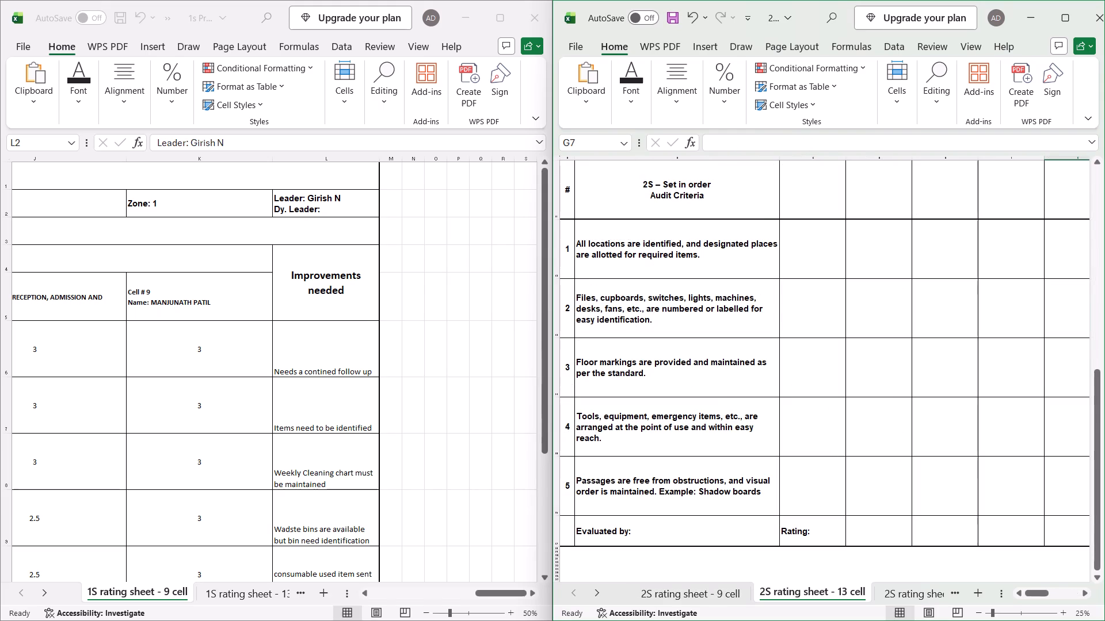
pyautogui.click(235, 595)
pyautogui.click(235, 595)
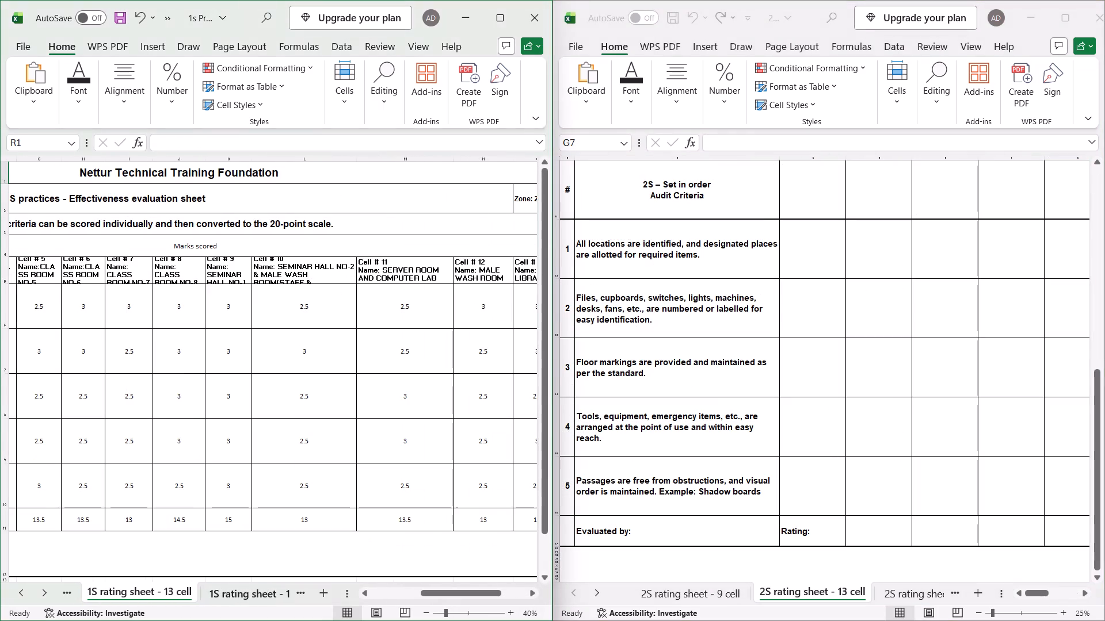
pyautogui.hscroll(-2, 291, 512)
pyautogui.click(360, 186)
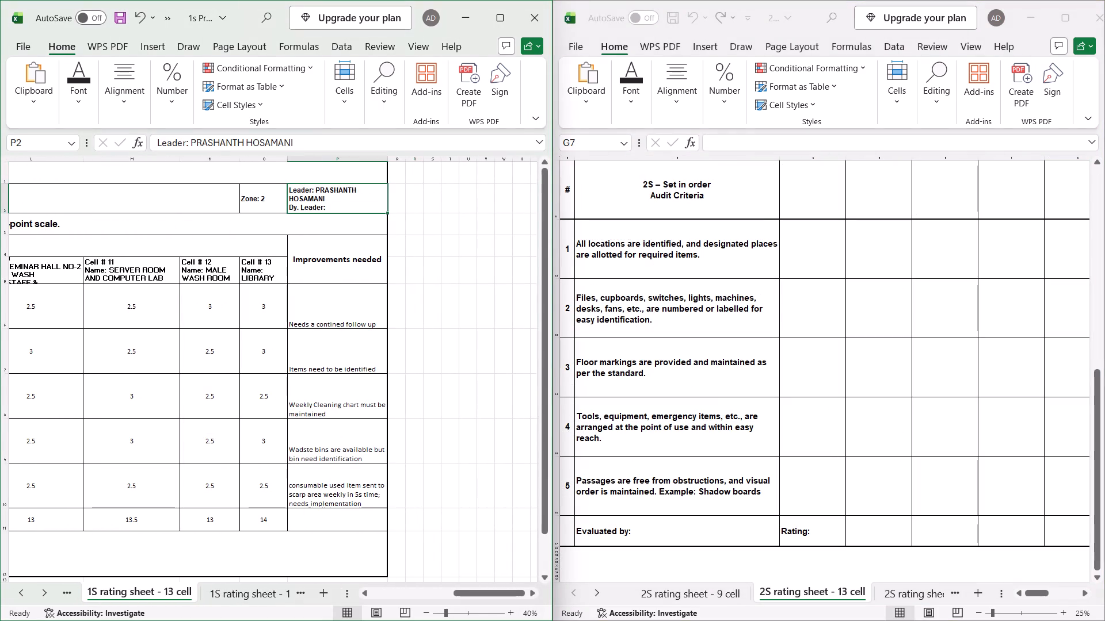
pyautogui.click(360, 186)
pyautogui.click(360, 186)
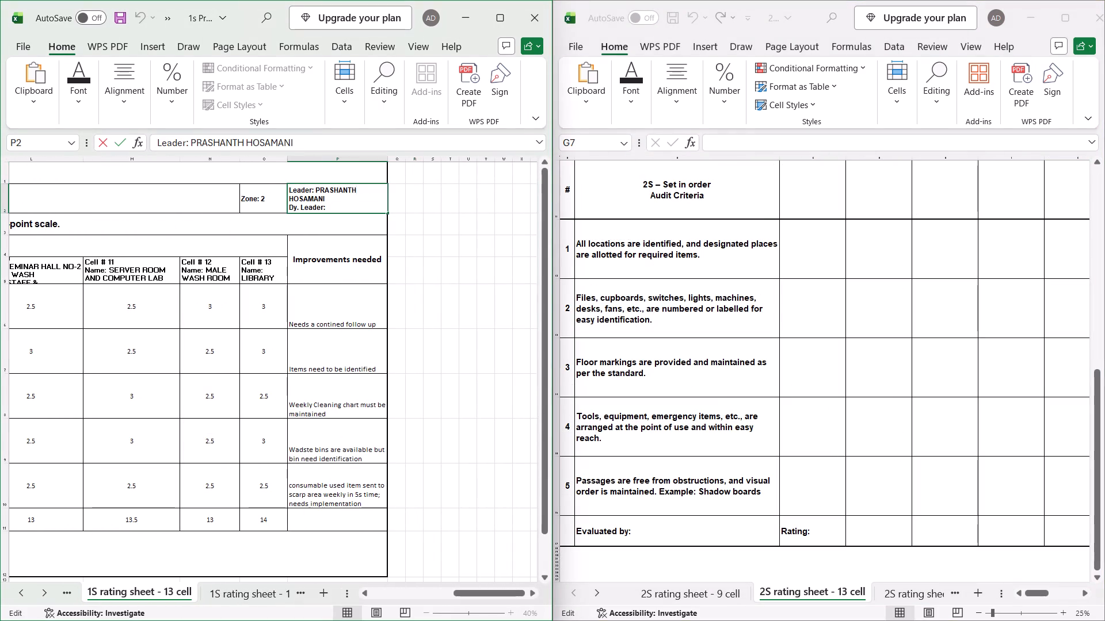
pyautogui.moveTo(317, 191); pyautogui.dragTo(338, 194)
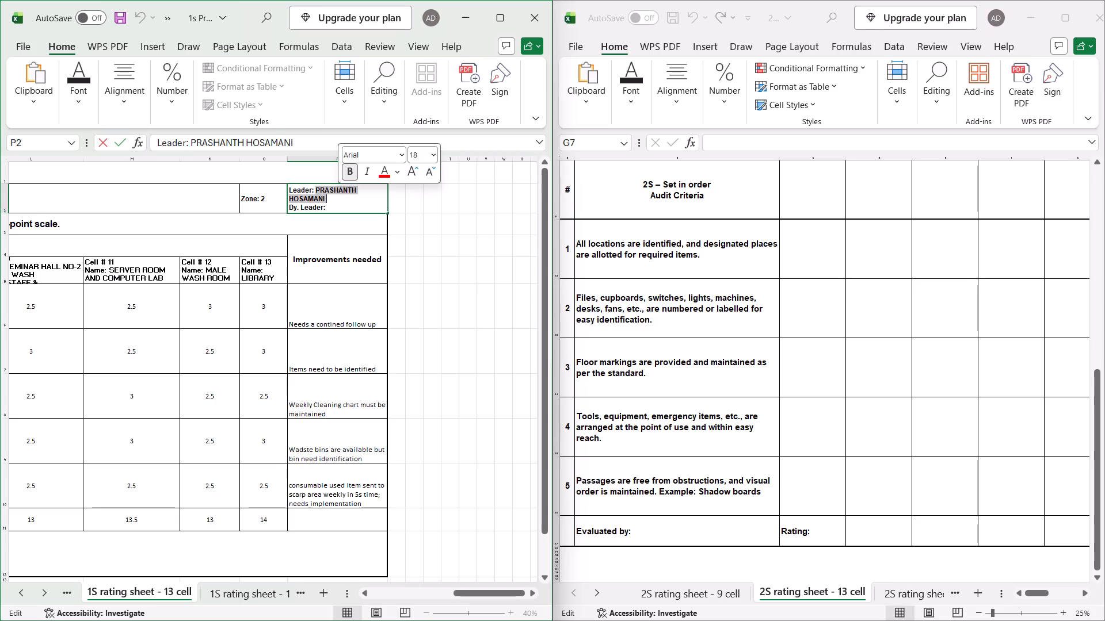
pyautogui.hotkey('ctrl', 'c')
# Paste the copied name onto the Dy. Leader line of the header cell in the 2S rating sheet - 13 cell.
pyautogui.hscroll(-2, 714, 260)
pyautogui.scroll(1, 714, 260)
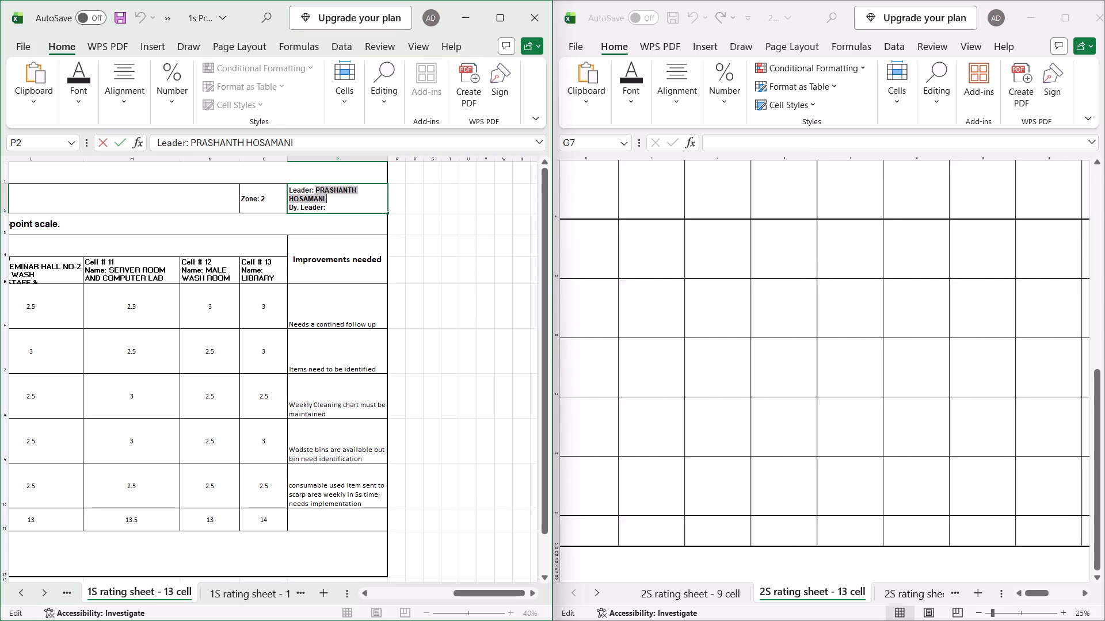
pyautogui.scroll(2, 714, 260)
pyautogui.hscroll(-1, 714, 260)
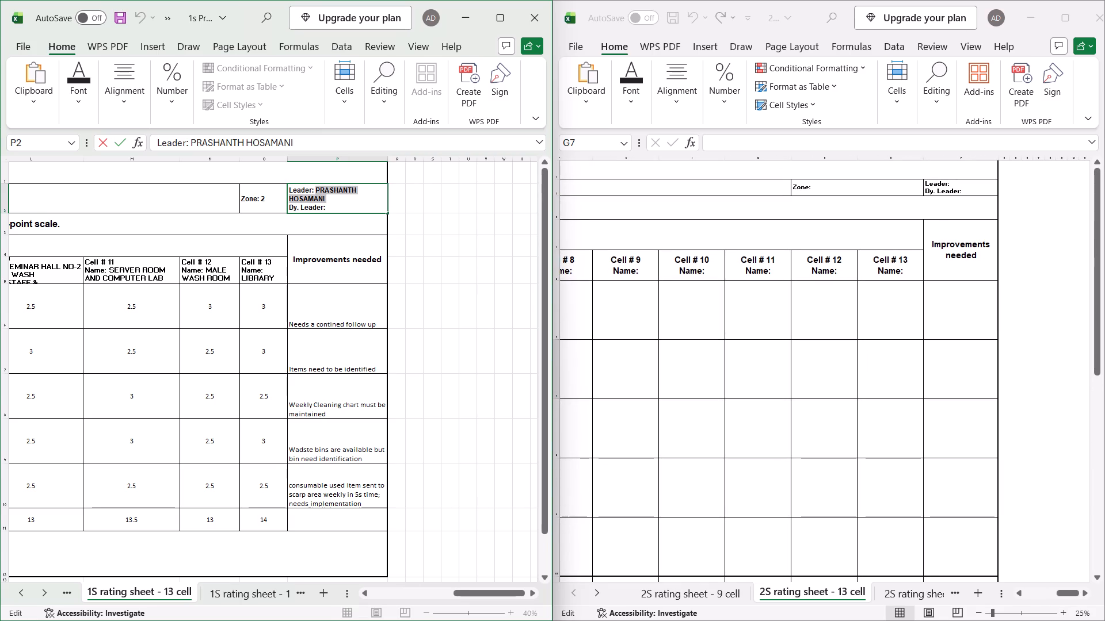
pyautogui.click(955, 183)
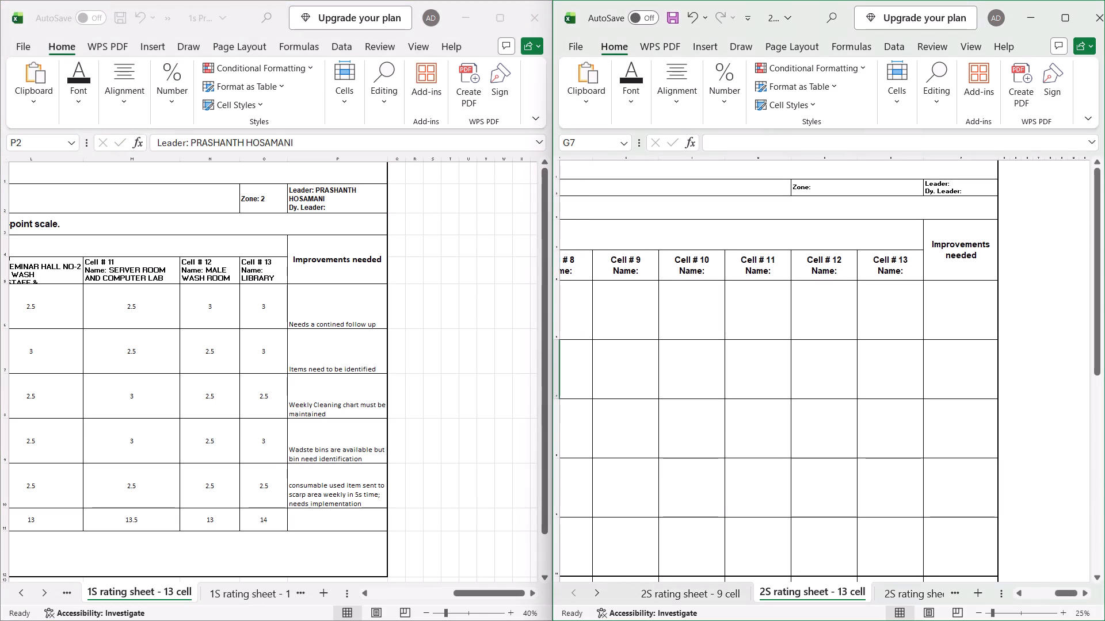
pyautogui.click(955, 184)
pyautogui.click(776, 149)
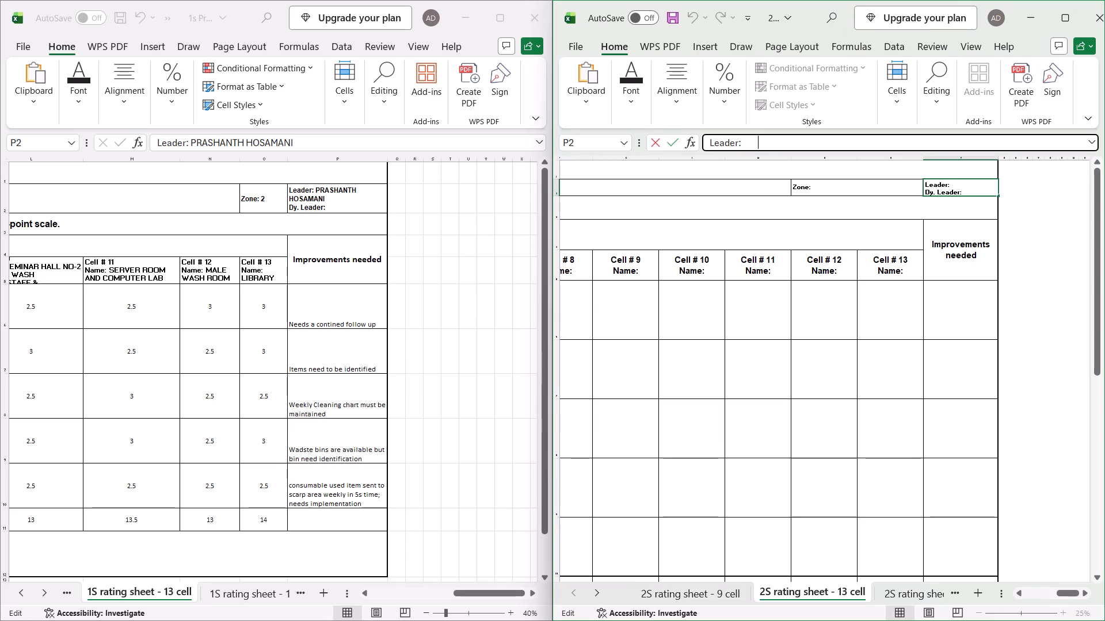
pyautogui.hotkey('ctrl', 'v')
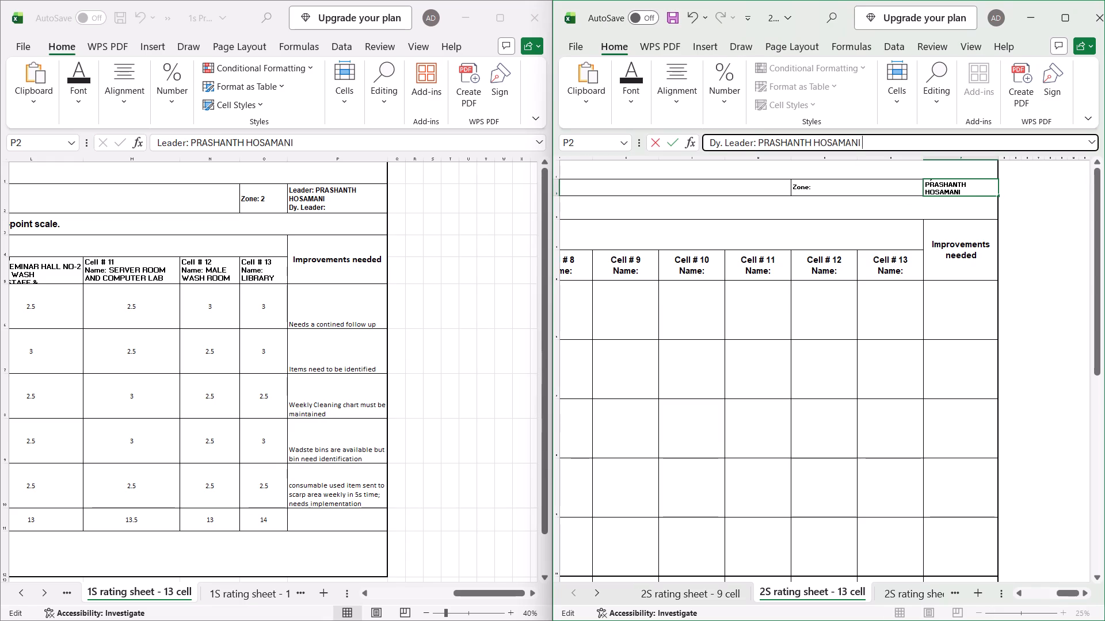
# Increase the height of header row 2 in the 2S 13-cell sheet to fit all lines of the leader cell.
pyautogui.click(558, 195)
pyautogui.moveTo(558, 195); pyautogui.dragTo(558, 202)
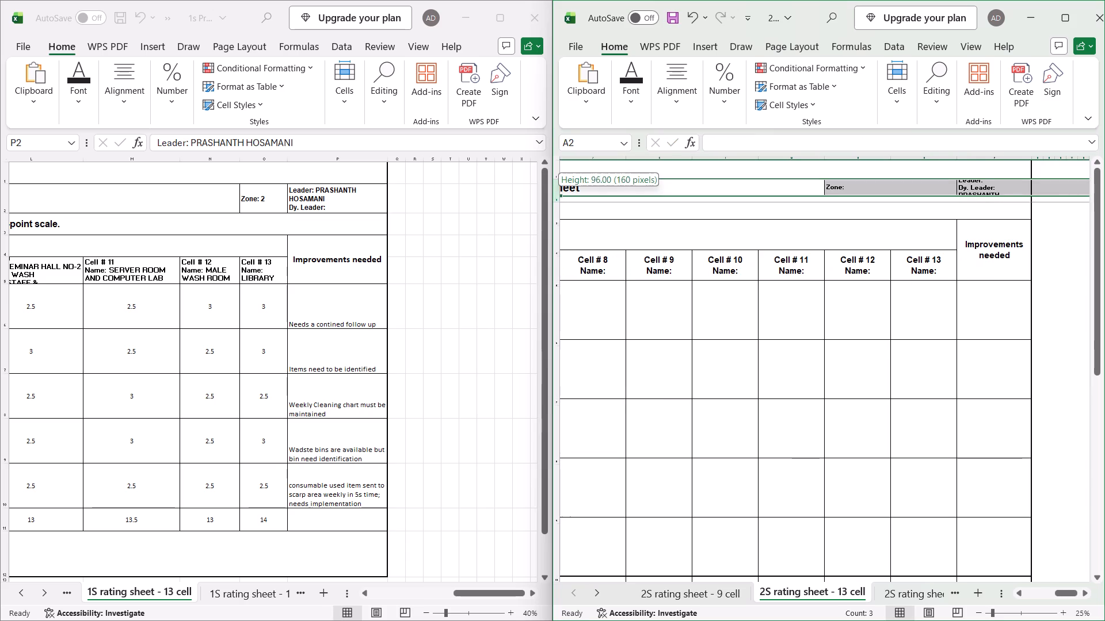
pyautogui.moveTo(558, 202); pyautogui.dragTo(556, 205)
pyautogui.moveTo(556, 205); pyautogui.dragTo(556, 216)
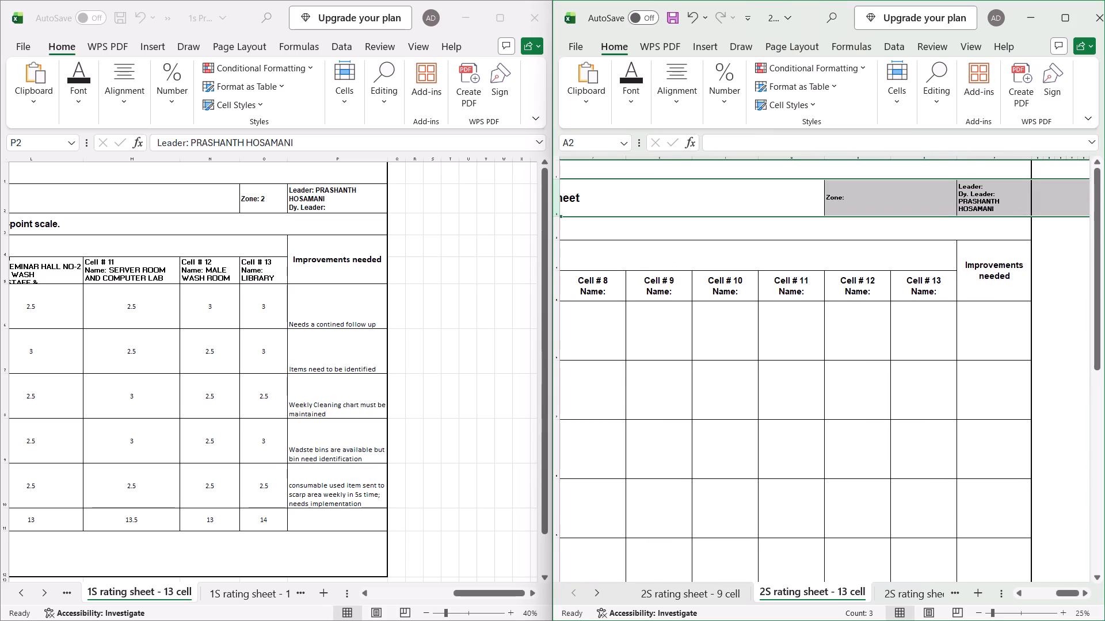
# Paste the copied name after "Leader:" in the 2S 13-cell header and delete the name after "Dy. Leader:".
pyautogui.click(999, 212)
pyautogui.click(999, 212)
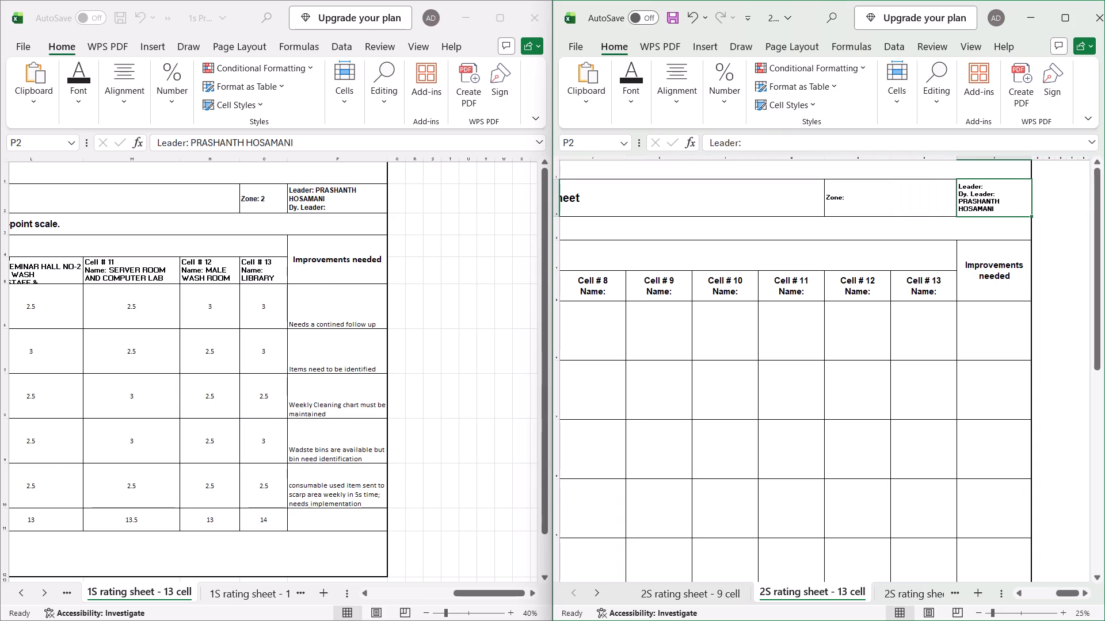
pyautogui.click(999, 212)
pyautogui.click(977, 203)
pyautogui.moveTo(977, 203); pyautogui.dragTo(989, 189)
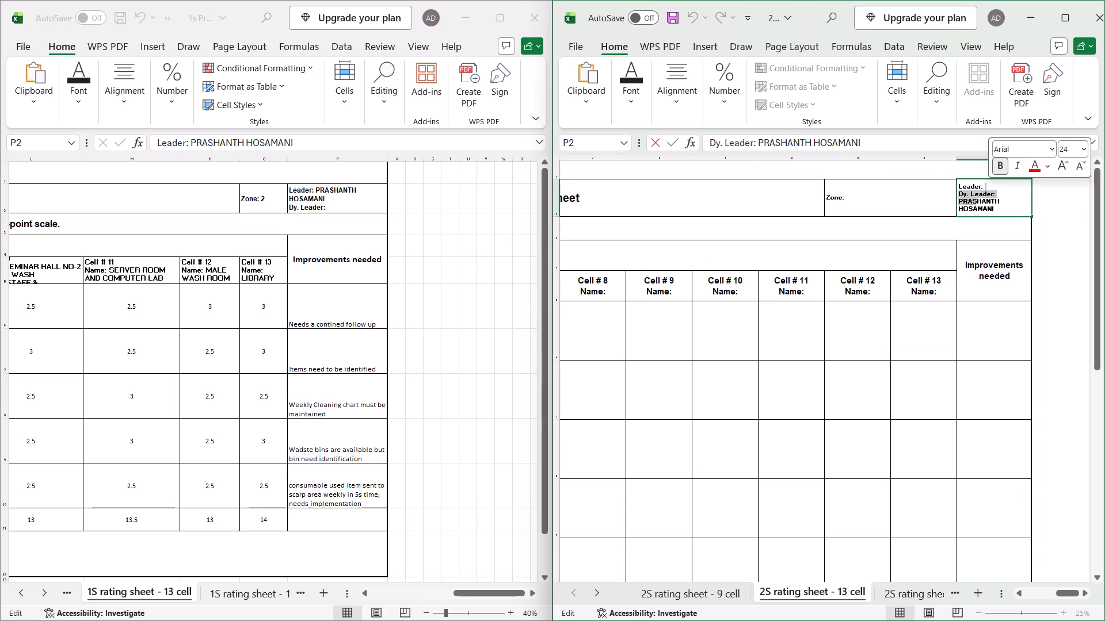
pyautogui.click(989, 189)
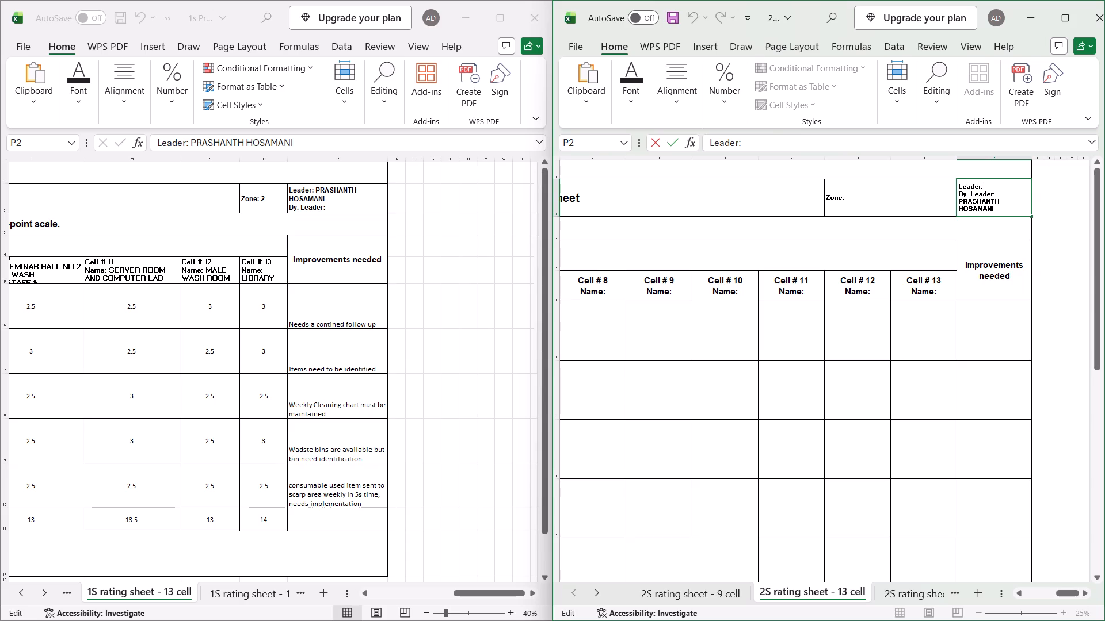
pyautogui.hotkey('ctrl', 'v')
pyautogui.scroll(-1, 984, 208)
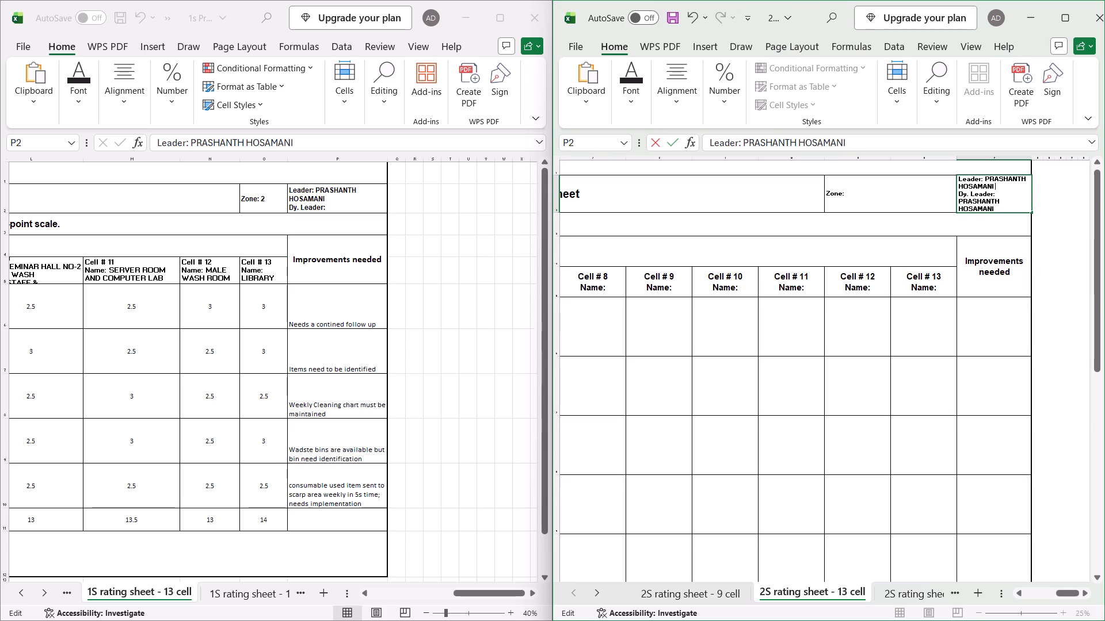
pyautogui.moveTo(996, 208); pyautogui.dragTo(957, 204)
pyautogui.press('BackSpace')
pyautogui.press('Delete')
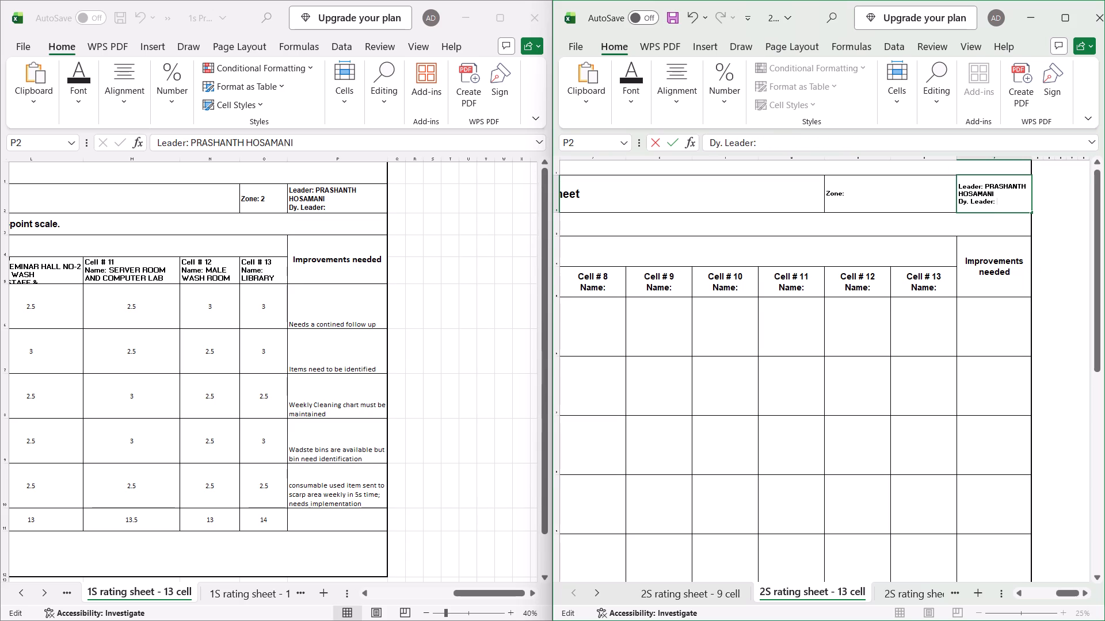
# AutoFit the height of header row 2 in the 2S 13-cell sheet to its text.
pyautogui.click(561, 213)
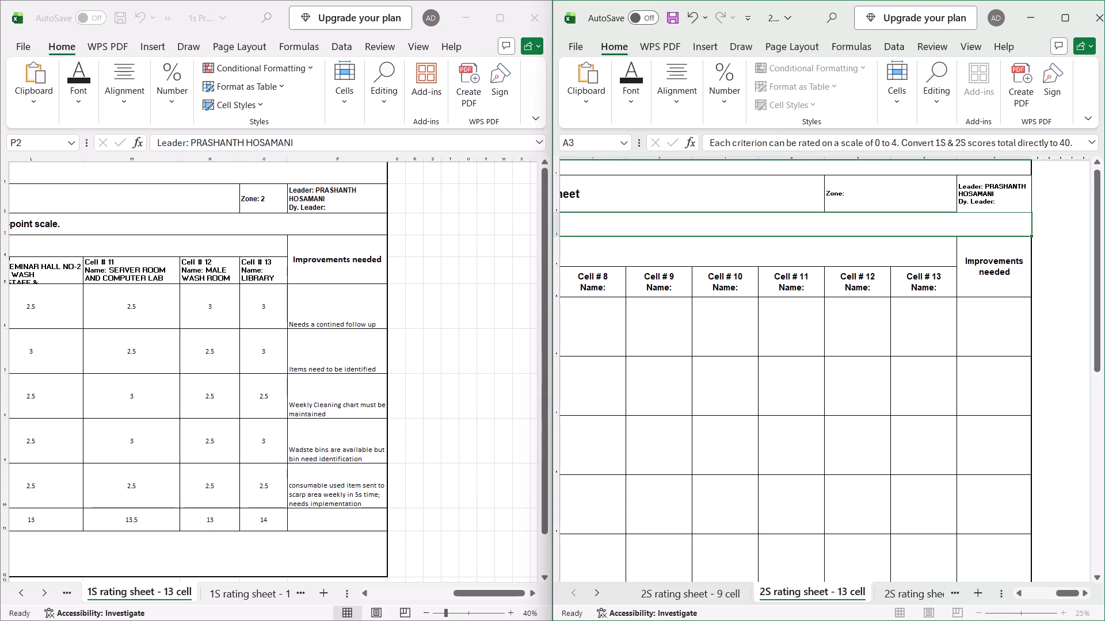
pyautogui.click(557, 212)
pyautogui.click(557, 212)
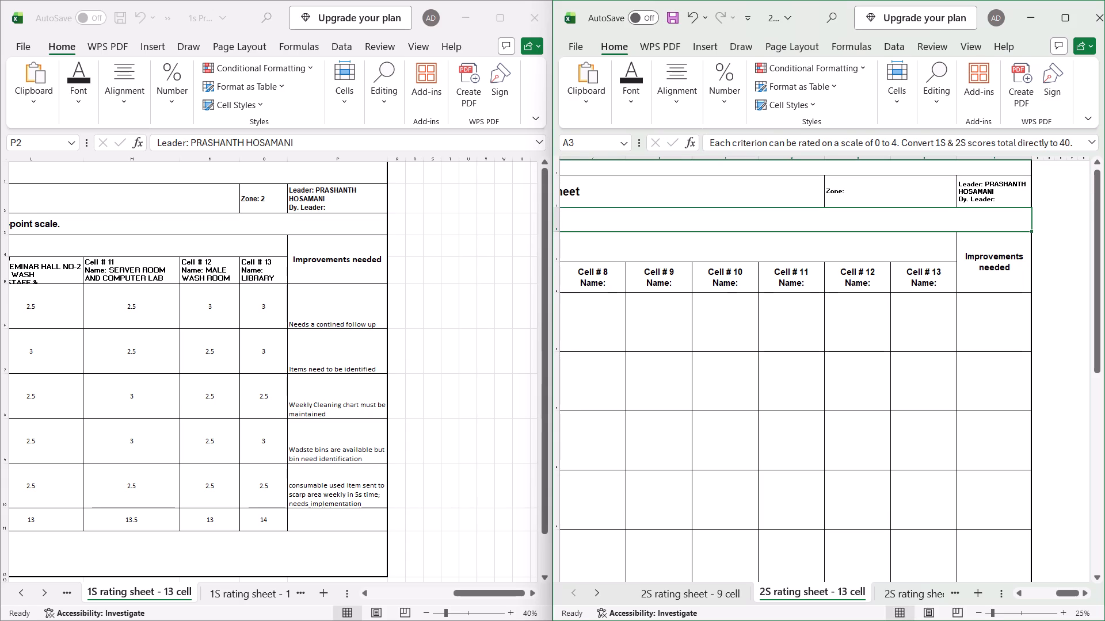
# Complete the zone entry in the 2S 13-cell sheet's header as "Zone: 02".
pyautogui.click(887, 194)
pyautogui.click(887, 194)
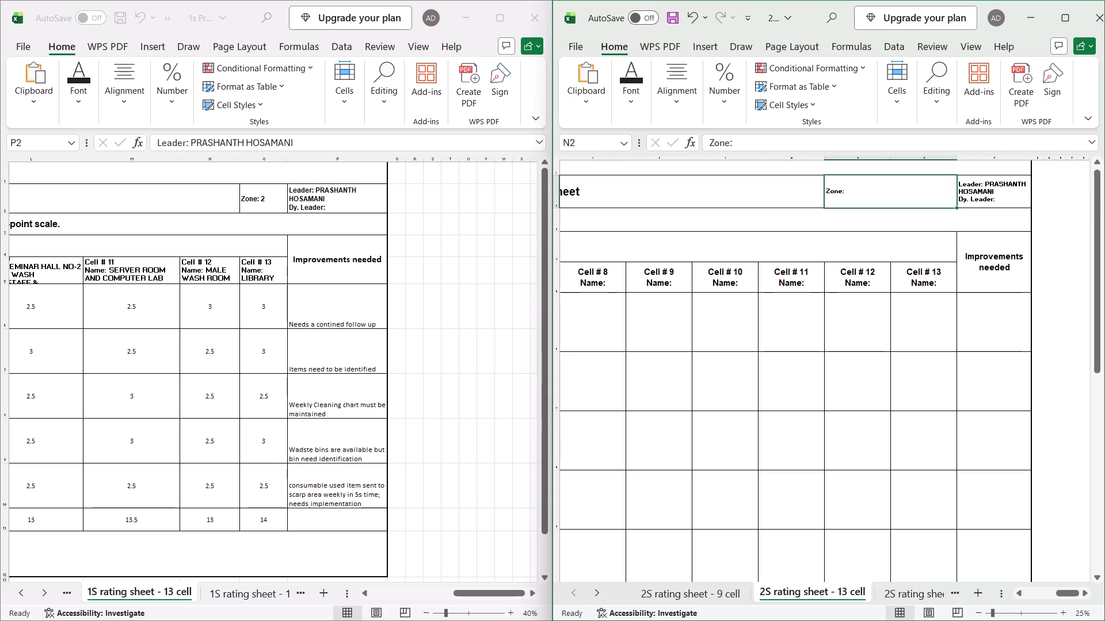
pyautogui.click(887, 194)
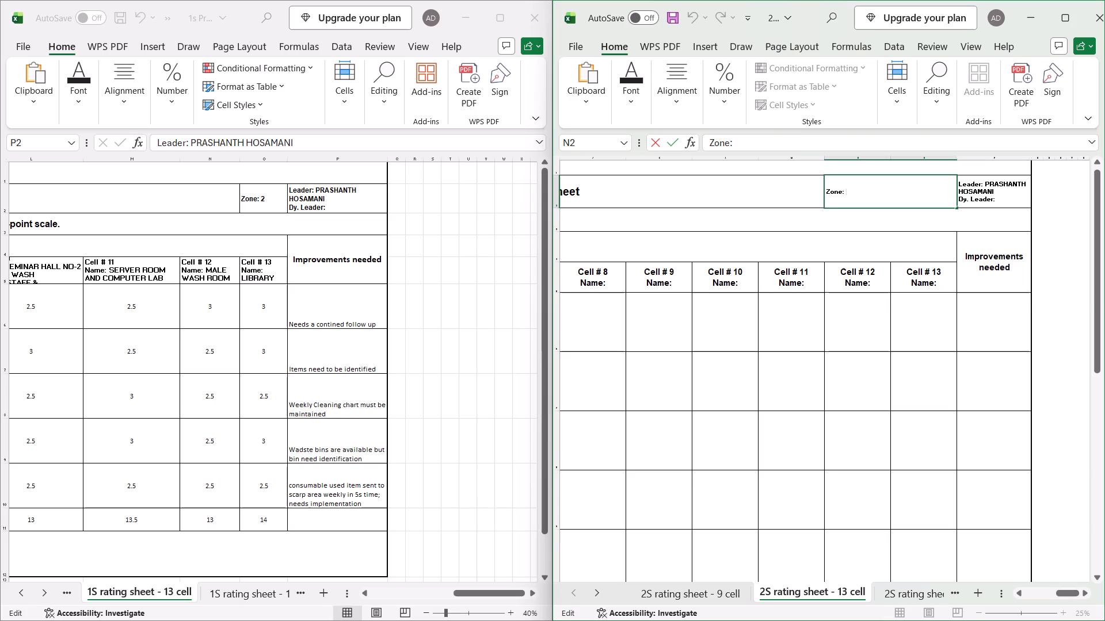
pyautogui.write('02')
pyautogui.press('Return')
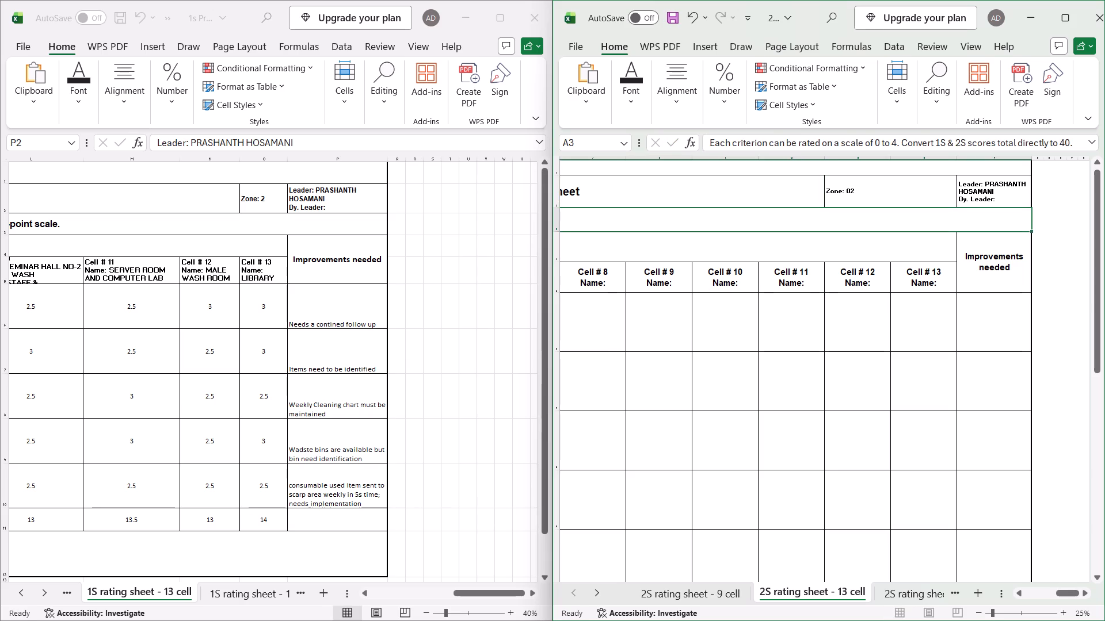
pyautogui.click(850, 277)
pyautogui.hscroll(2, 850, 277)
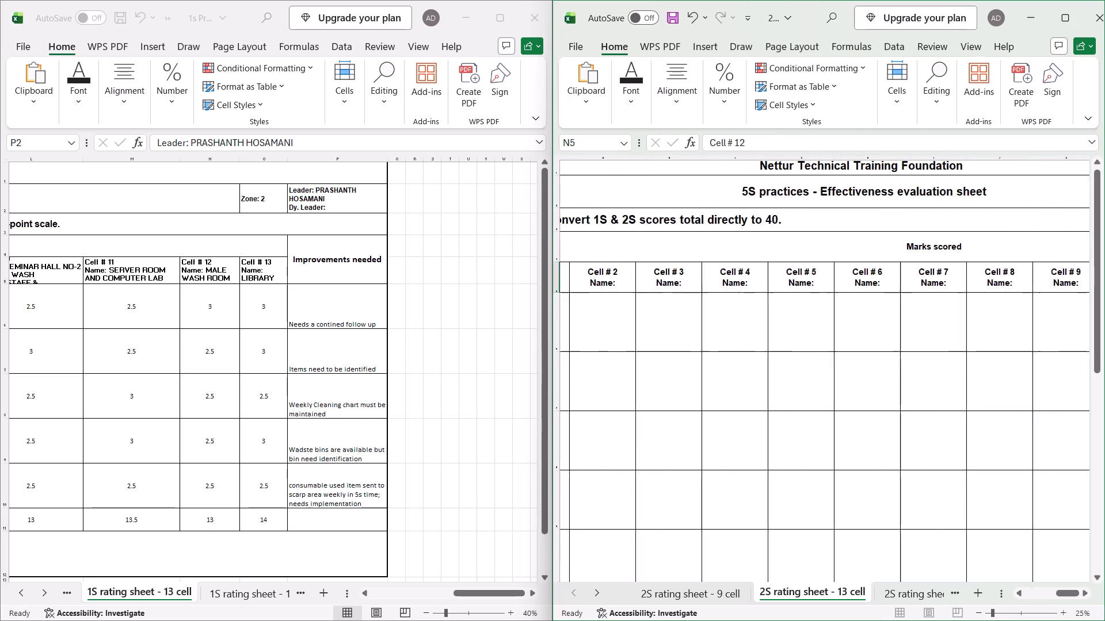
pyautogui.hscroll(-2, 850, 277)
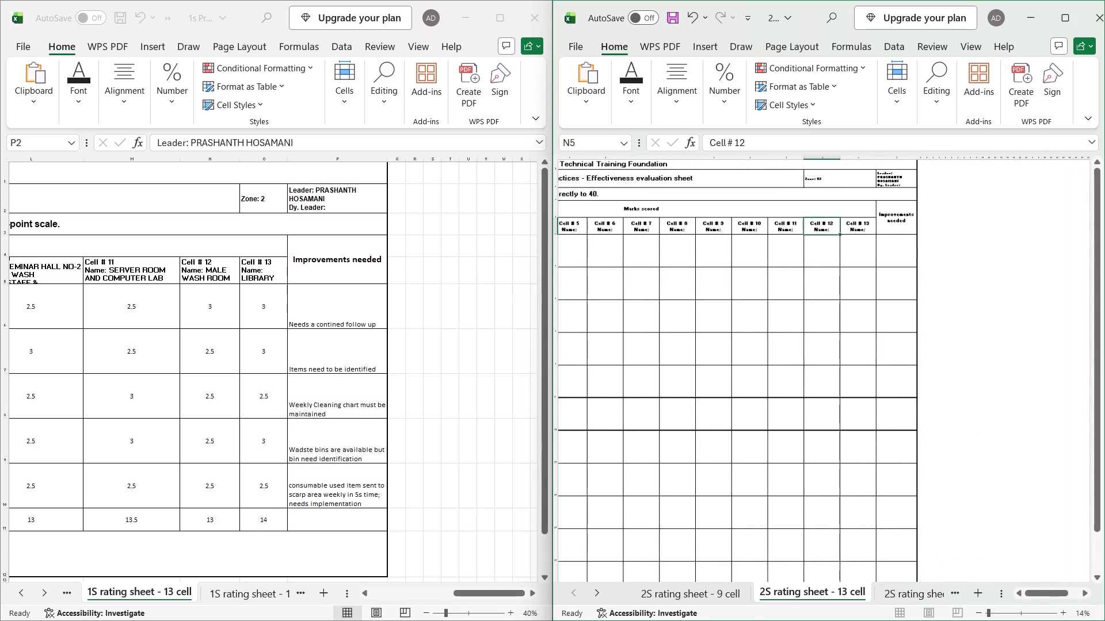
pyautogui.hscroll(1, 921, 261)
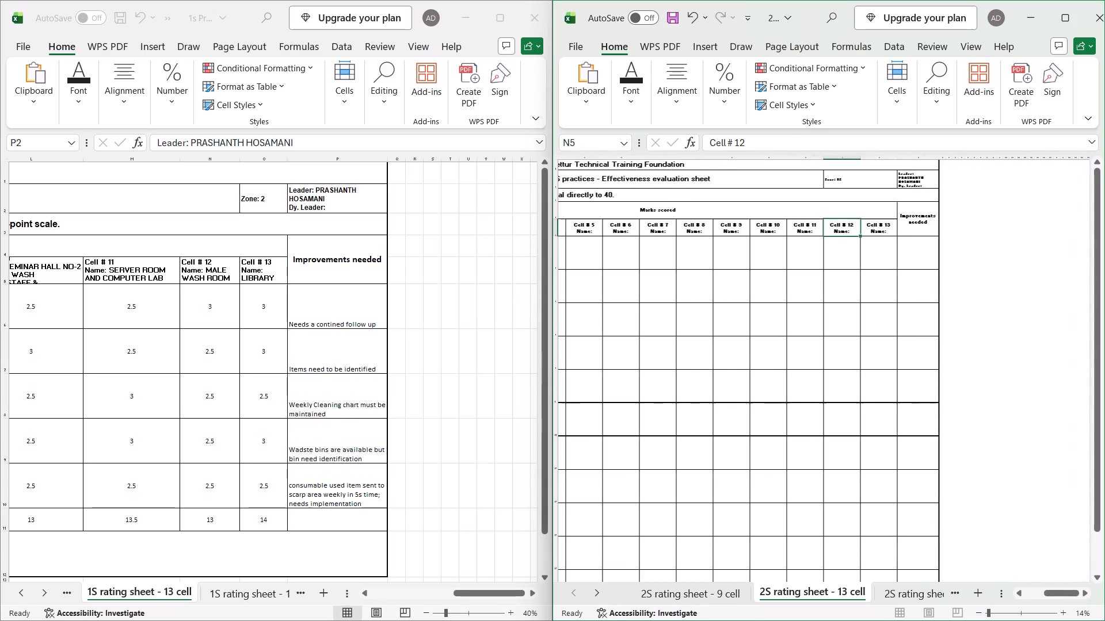
# Copy the marks of all 13 cells for the five sort criteria in the 1S 13-cell sheet.
pyautogui.hscroll(1, 921, 261)
pyautogui.hscroll(1, 396, 327)
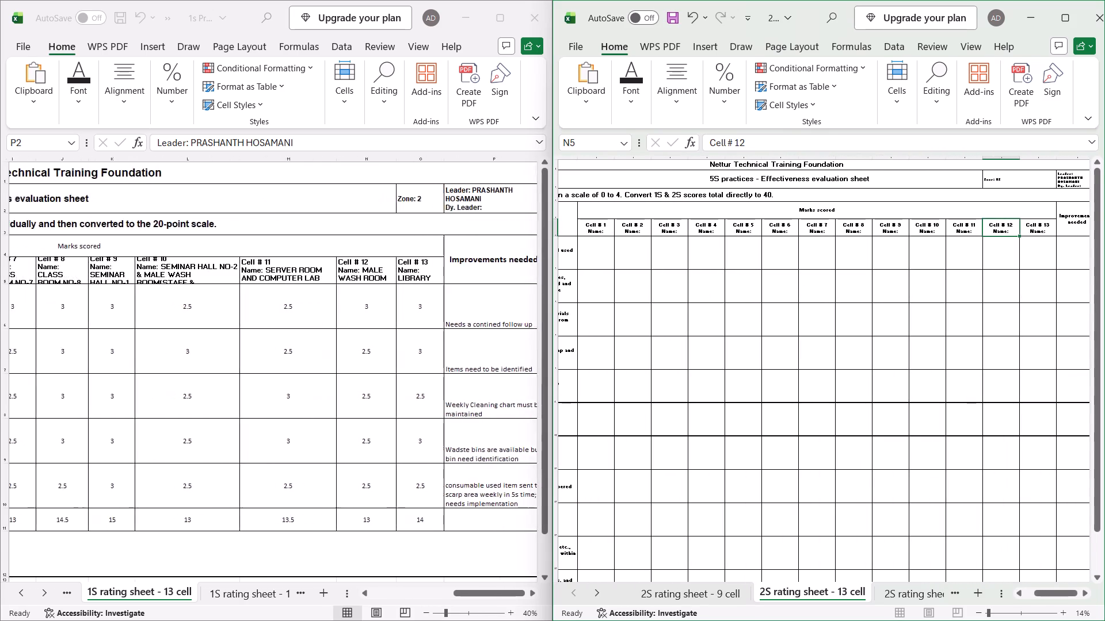
pyautogui.hscroll(1, 396, 327)
pyautogui.hscroll(-3, 396, 327)
pyautogui.hscroll(1, 396, 327)
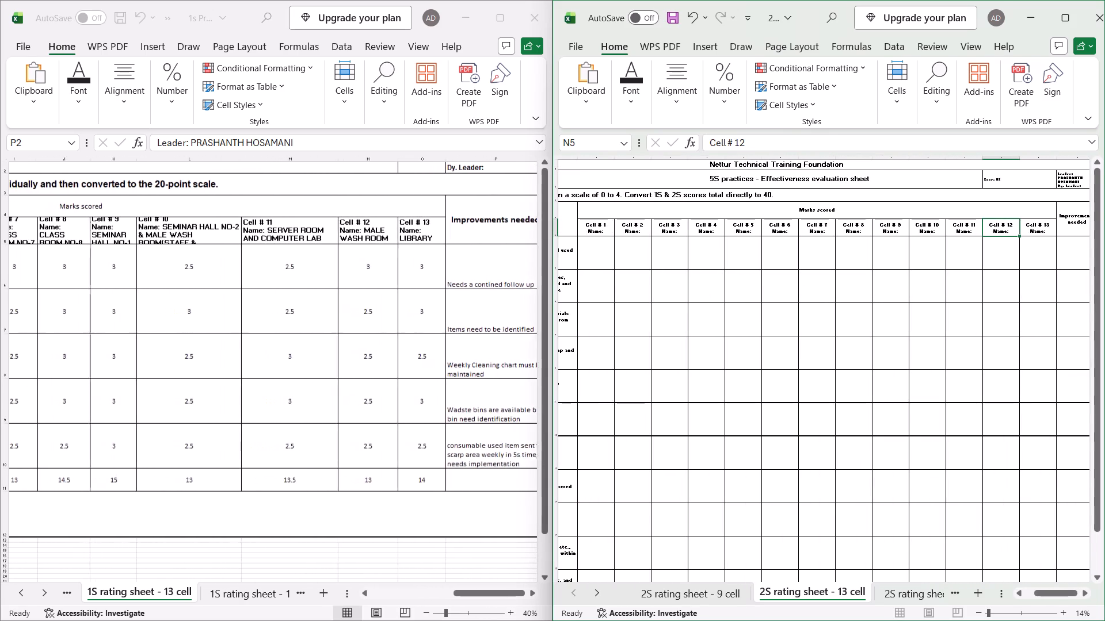
pyautogui.hscroll(2, 396, 327)
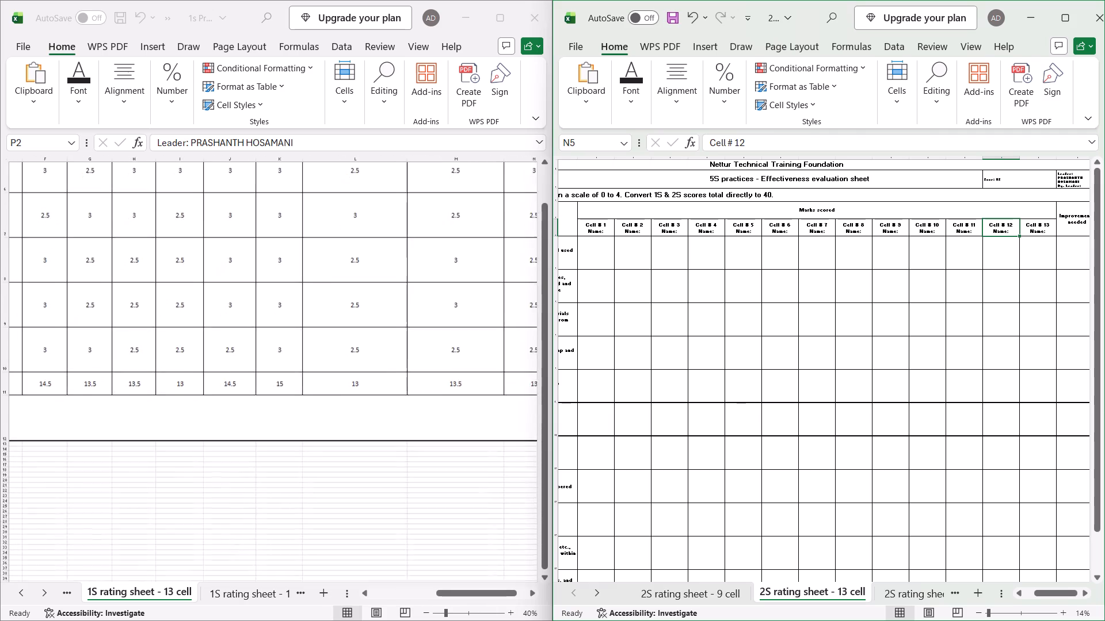
pyautogui.hscroll(1, 426, 343)
pyautogui.scroll(1, 426, 343)
pyautogui.hscroll(1, 426, 343)
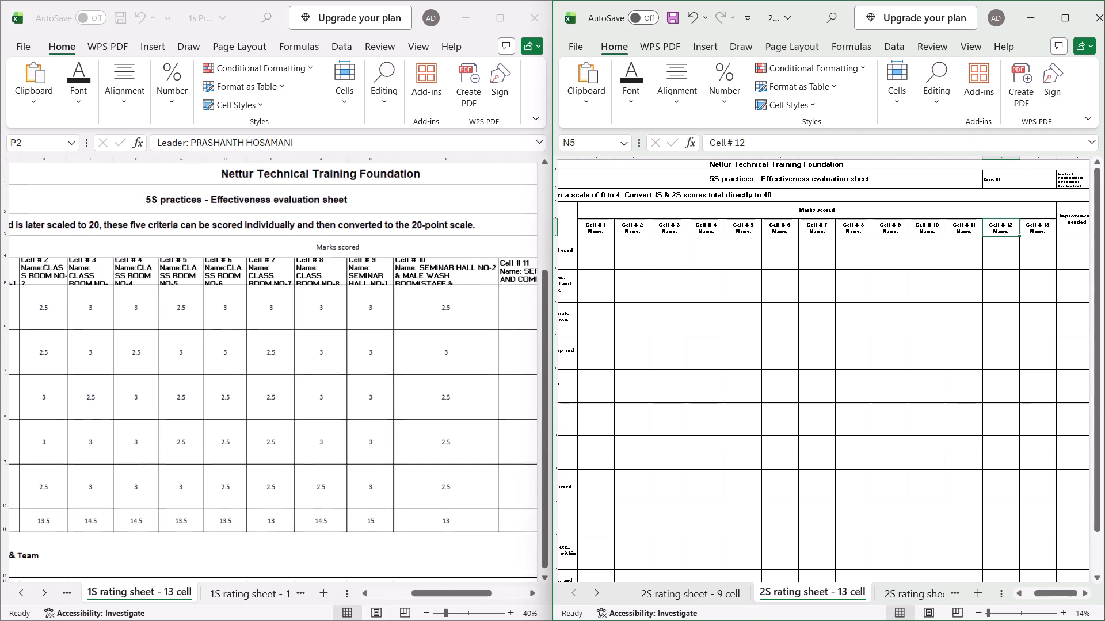
pyautogui.hscroll(1, 251, 319)
pyautogui.click(166, 302)
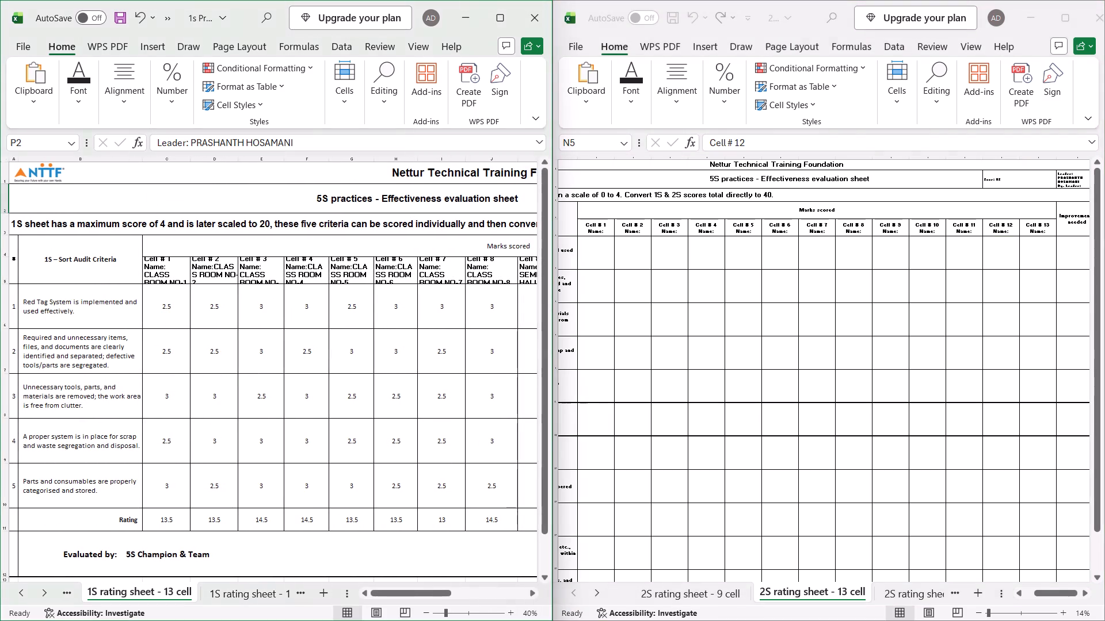
pyautogui.click(166, 302)
pyautogui.moveTo(166, 302); pyautogui.dragTo(453, 429)
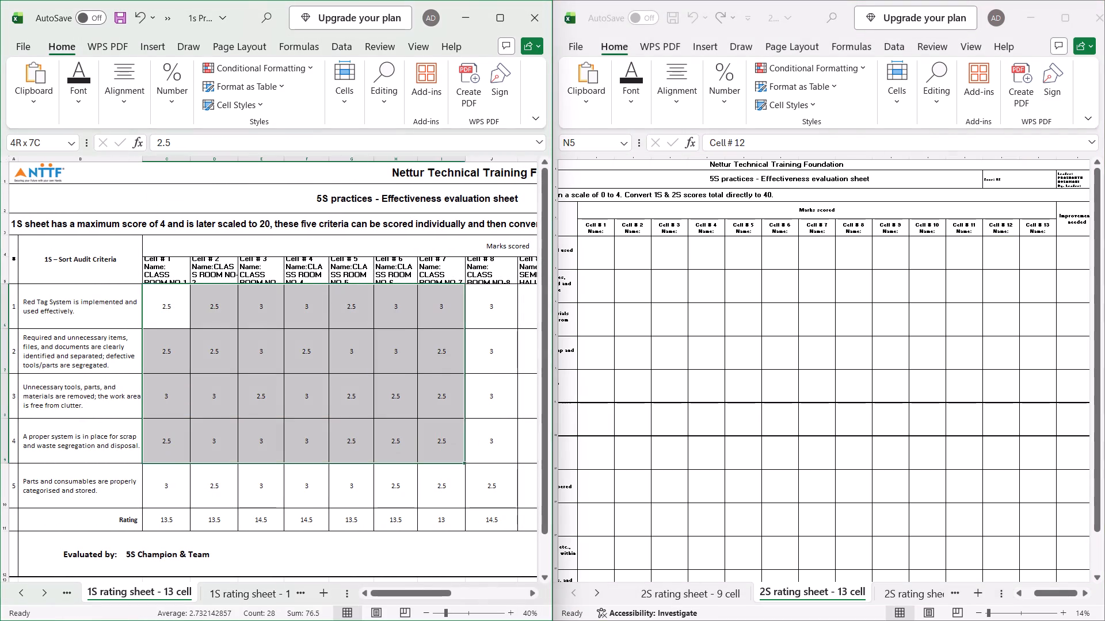
pyautogui.moveTo(453, 429); pyautogui.dragTo(487, 466)
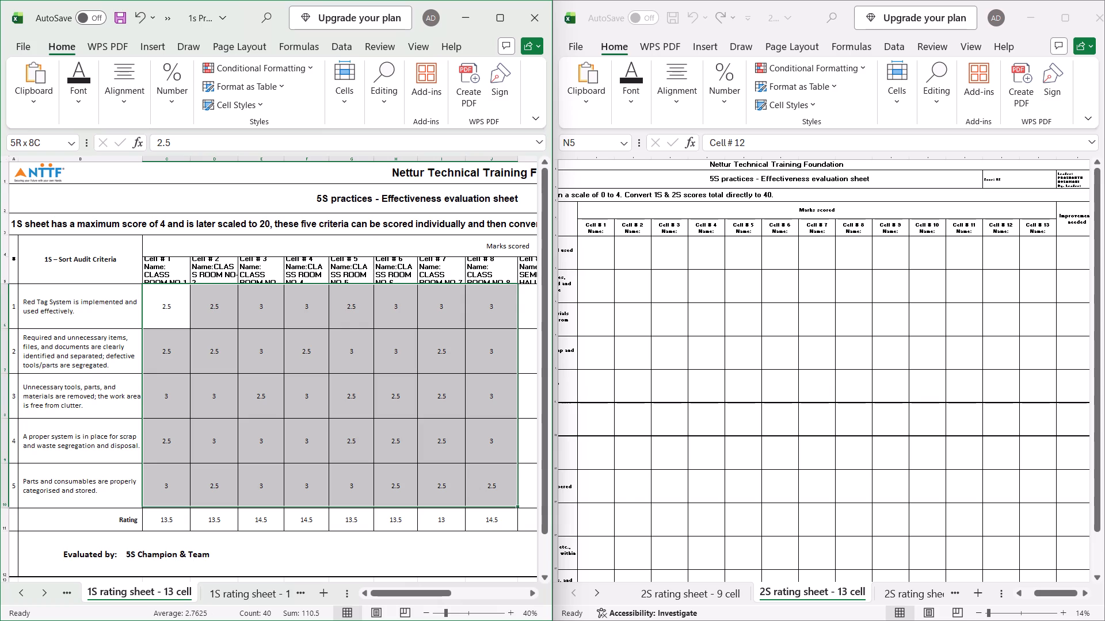
pyautogui.moveTo(487, 466); pyautogui.dragTo(517, 465)
pyautogui.moveTo(517, 465); pyautogui.dragTo(488, 484)
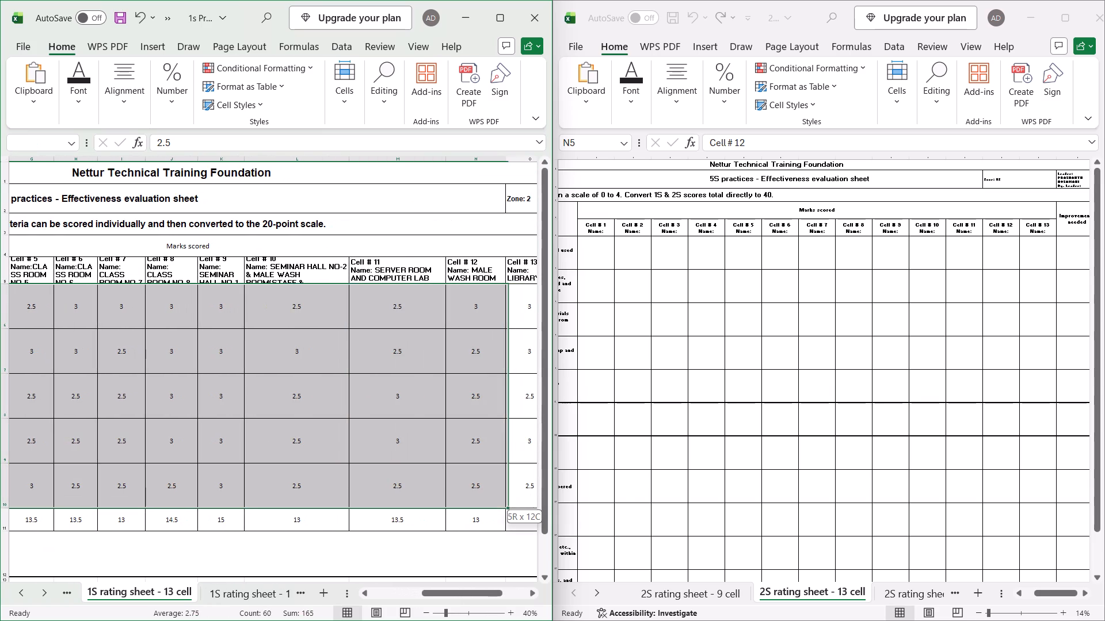
pyautogui.moveTo(488, 484); pyautogui.dragTo(408, 486)
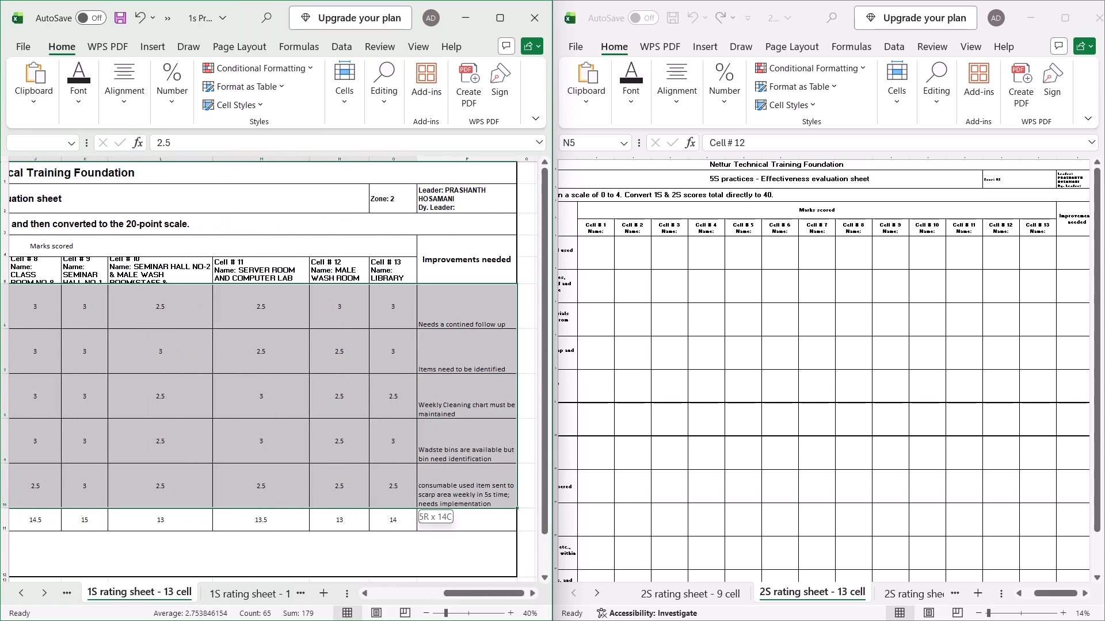
pyautogui.moveTo(408, 486); pyautogui.dragTo(383, 482)
pyautogui.hotkey('ctrl', 'c')
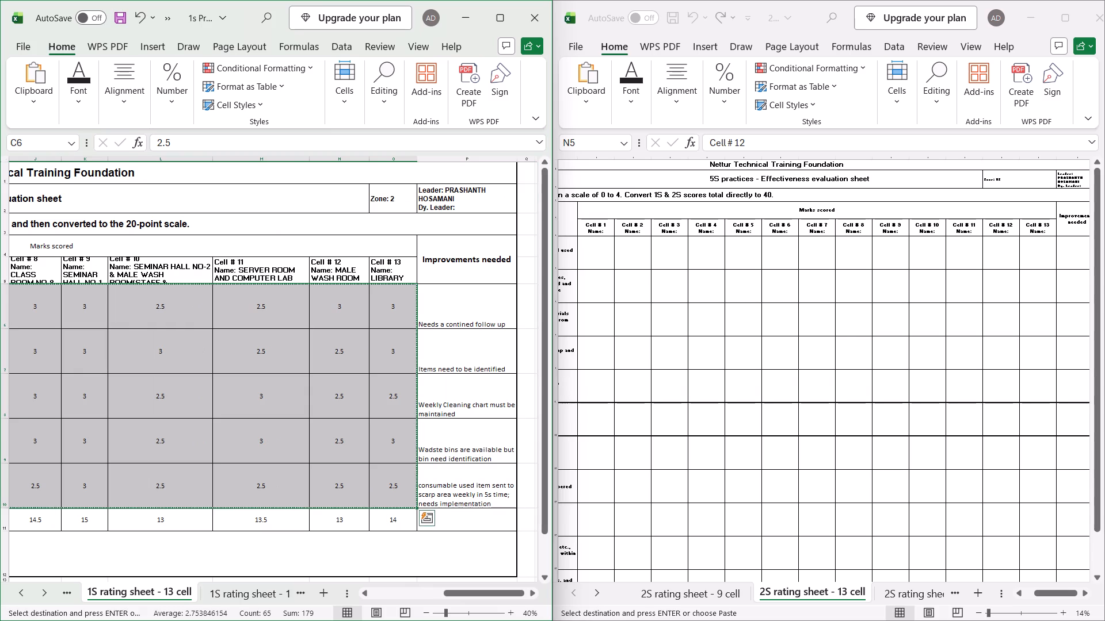
# Paste the copied marks into the 1S – Sort rows for Cells 1 to 13 in the 2S 13-cell sheet.
pyautogui.doubleClick(587, 259)
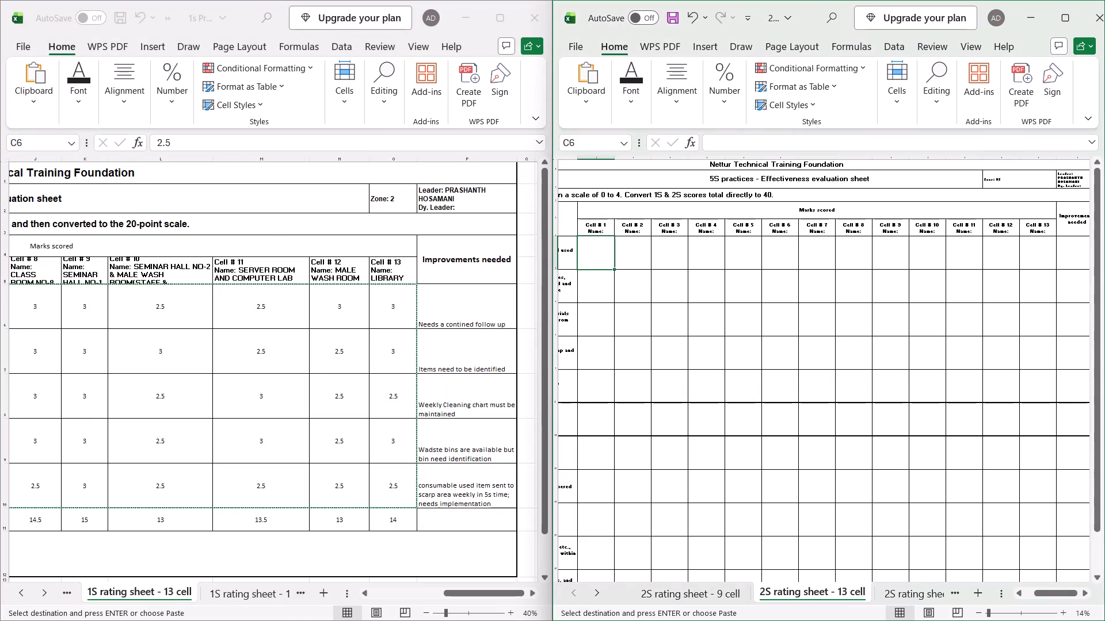
pyautogui.moveTo(587, 259); pyautogui.dragTo(1026, 401)
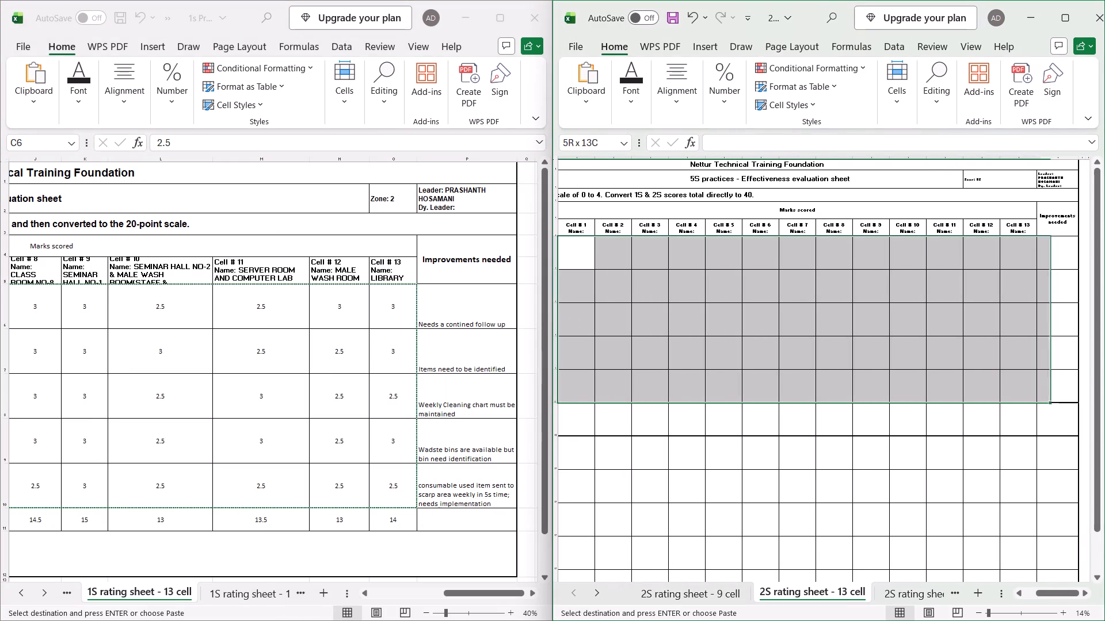
pyautogui.moveTo(1026, 401); pyautogui.dragTo(1018, 401)
pyautogui.hscroll(1, 1018, 401)
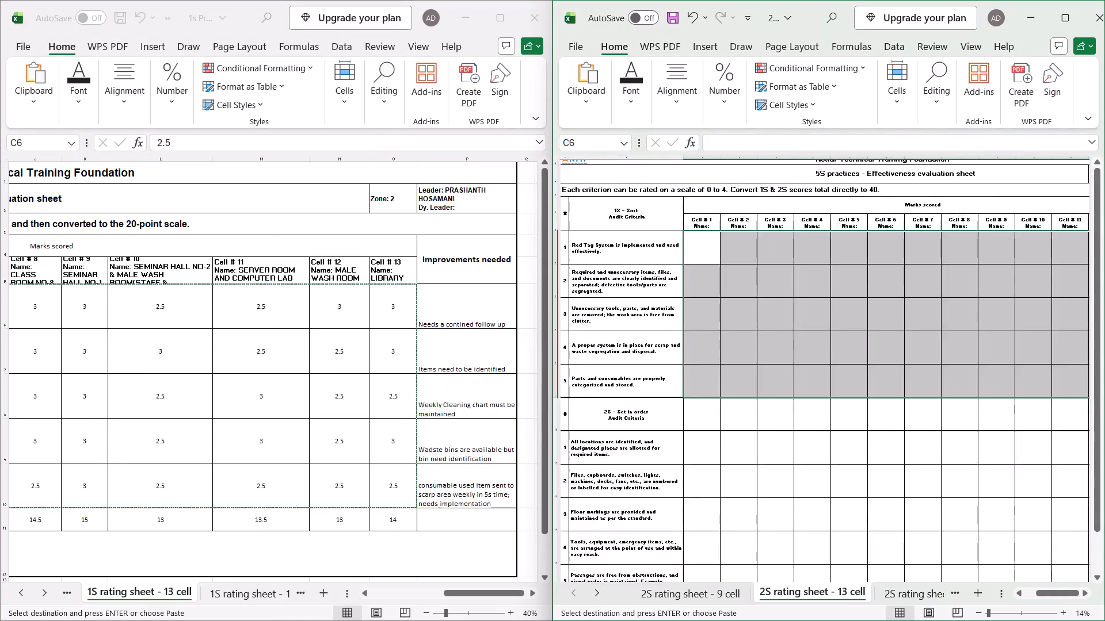
pyautogui.hscroll(1, 1018, 401)
pyautogui.hotkey('ctrl', 'v')
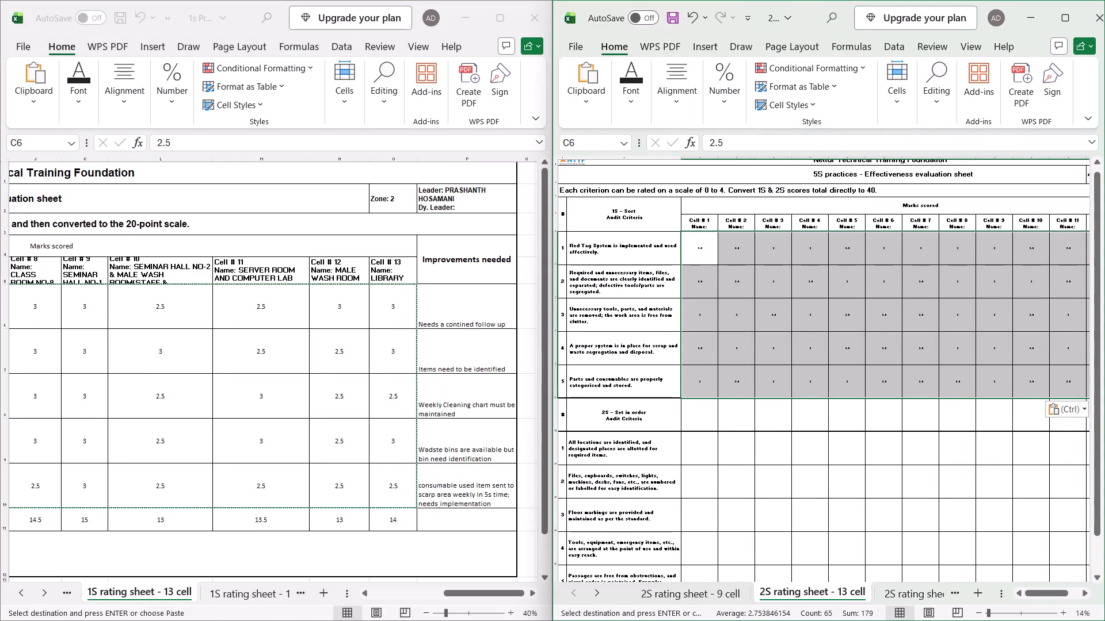
# Paste the same copied marks into the 2S – Set in order rows for Cells 1 to 13.
pyautogui.click(702, 454)
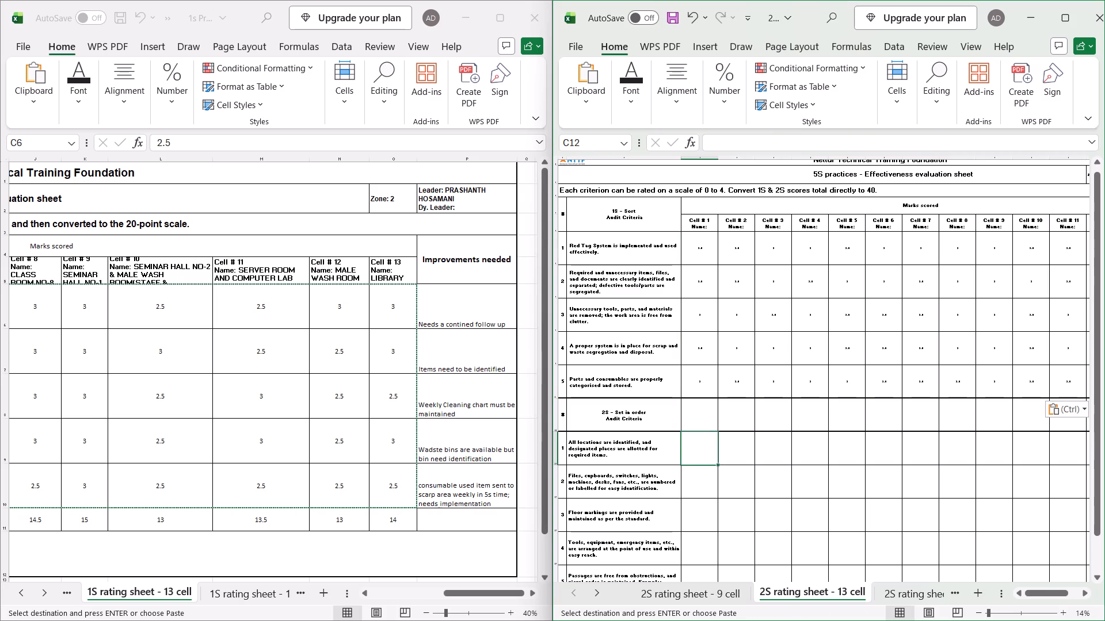
pyautogui.moveTo(702, 454); pyautogui.dragTo(1100, 549)
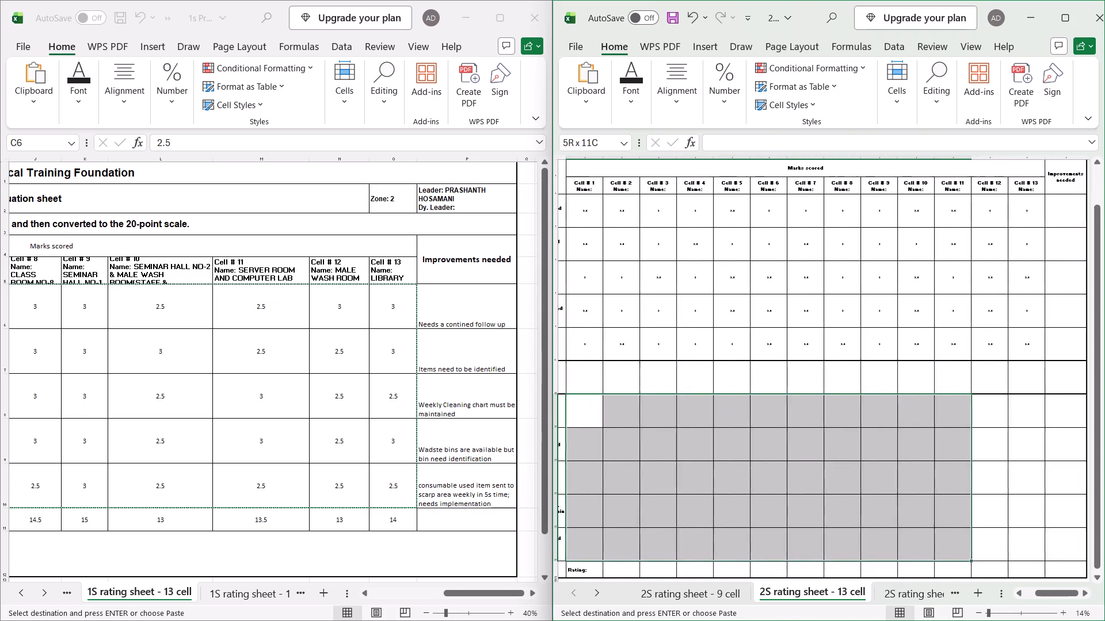
pyautogui.moveTo(1100, 549); pyautogui.dragTo(1016, 536)
pyautogui.hotkey('ctrl', 'v')
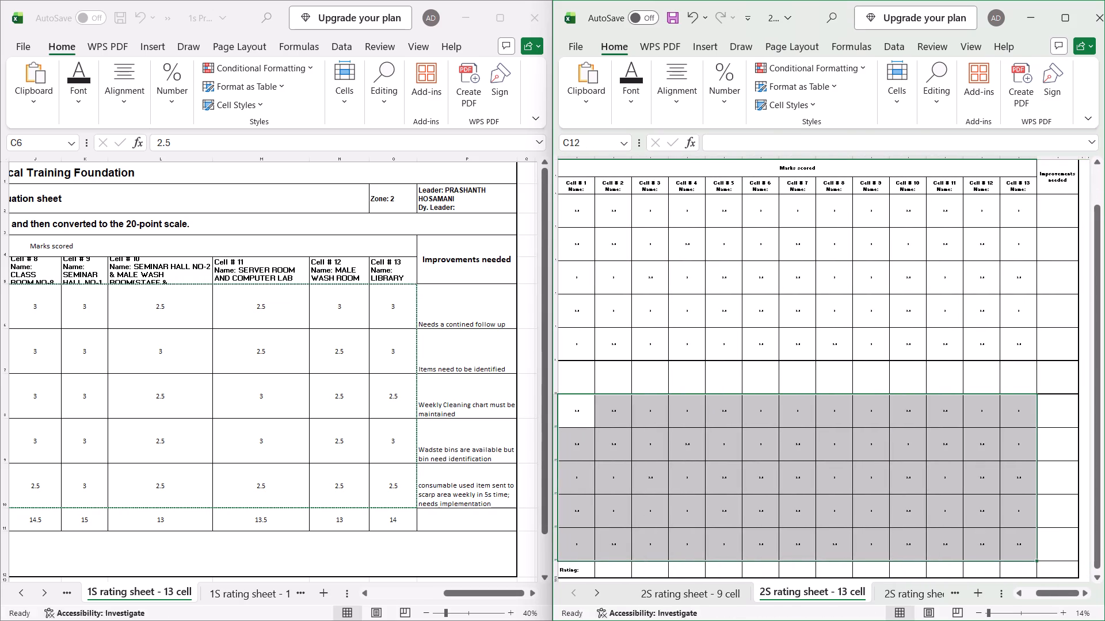
# Format all 1S and 2S marks in the 2S 13-cell sheet as bold Arial.
pyautogui.hscroll(1, 786, 327)
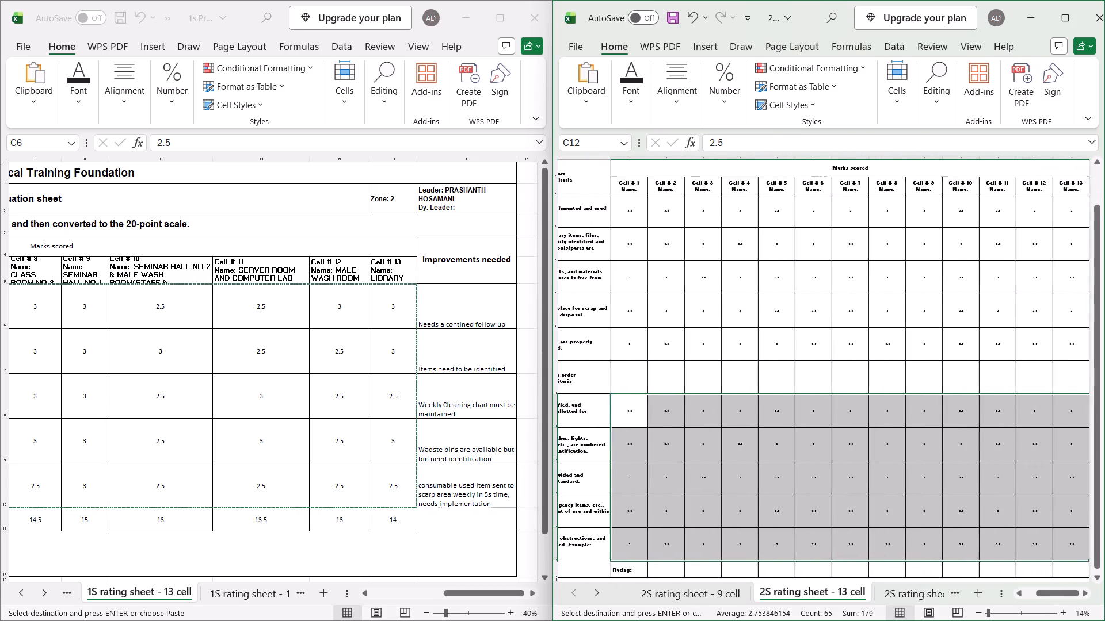
pyautogui.hscroll(1, 786, 327)
pyautogui.click(672, 212)
pyautogui.moveTo(672, 212); pyautogui.dragTo(851, 381)
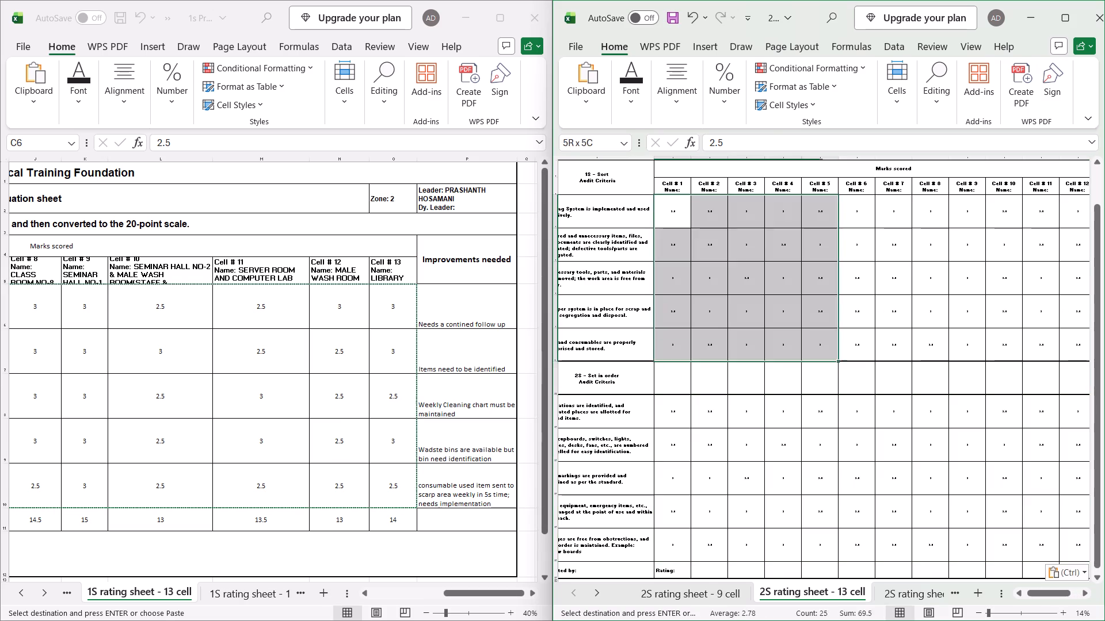
pyautogui.moveTo(851, 381); pyautogui.dragTo(1066, 536)
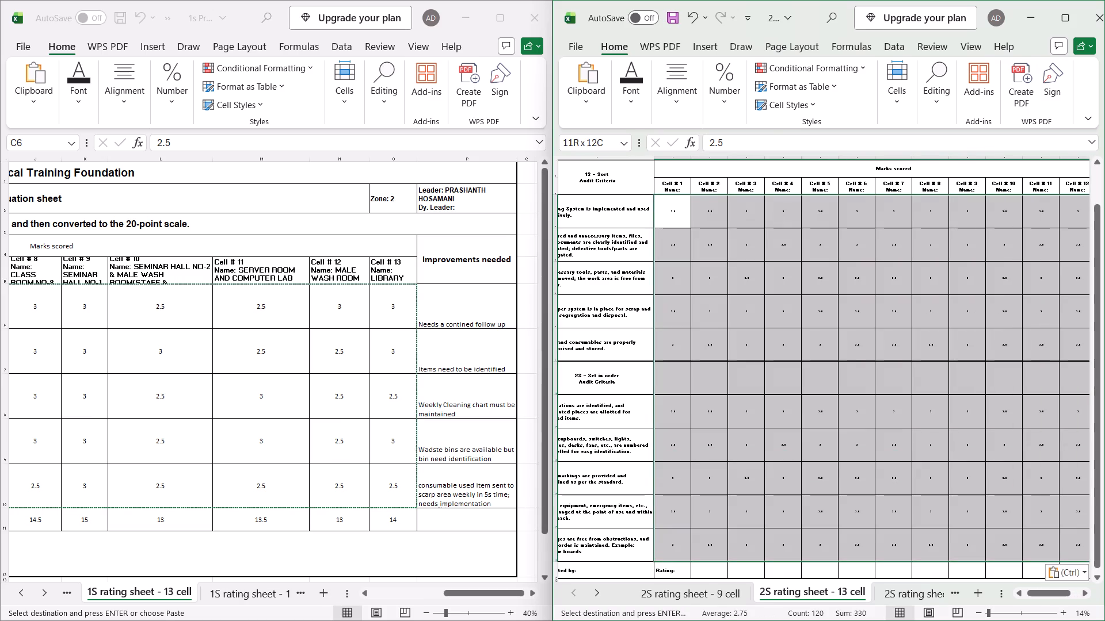
pyautogui.moveTo(1066, 536); pyautogui.dragTo(1060, 533)
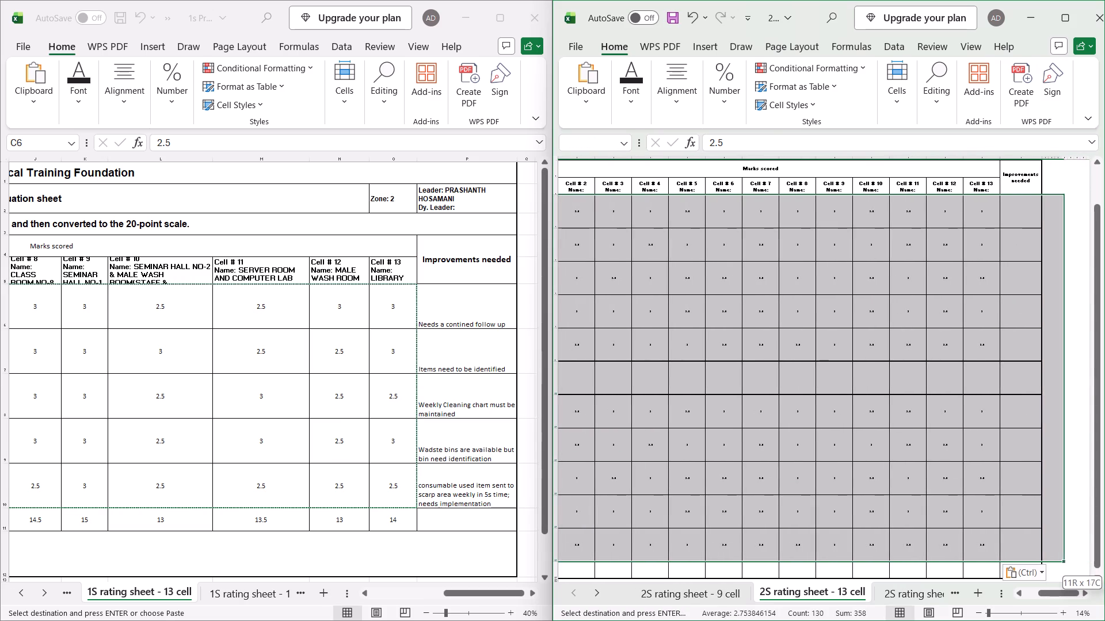
pyautogui.moveTo(1060, 533); pyautogui.dragTo(986, 548)
pyautogui.rightClick(986, 548)
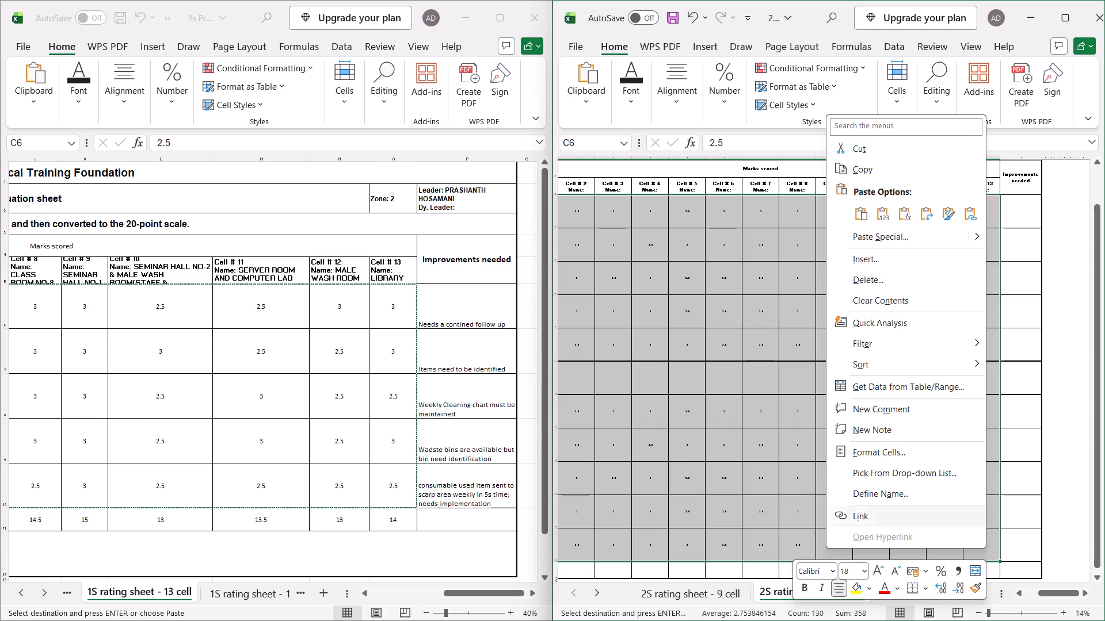
pyautogui.click(829, 568)
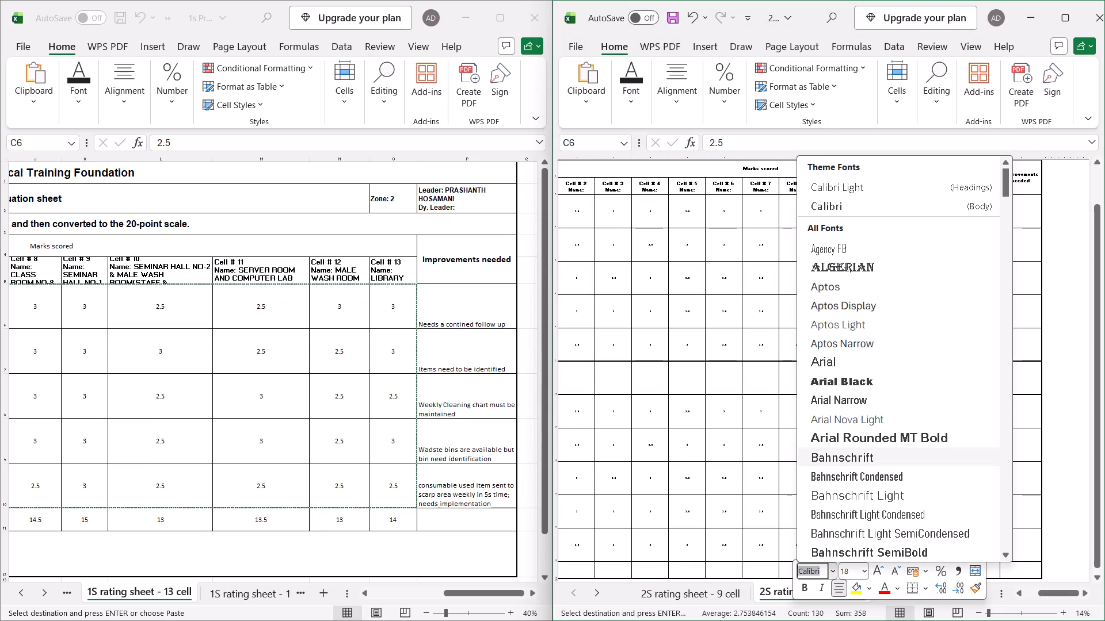
pyautogui.click(822, 365)
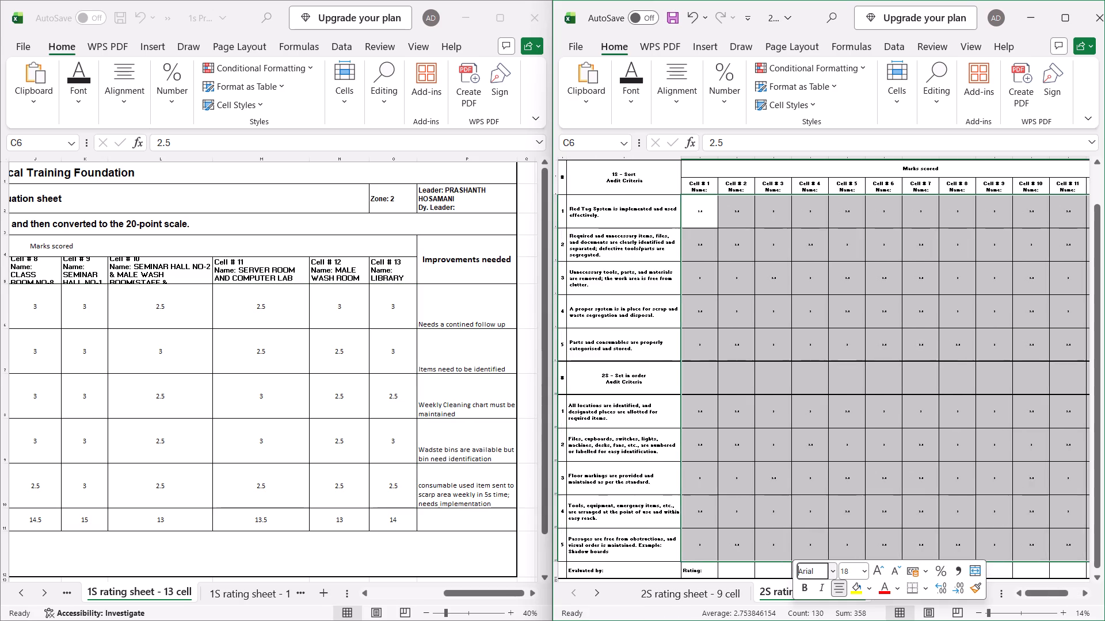
pyautogui.click(855, 574)
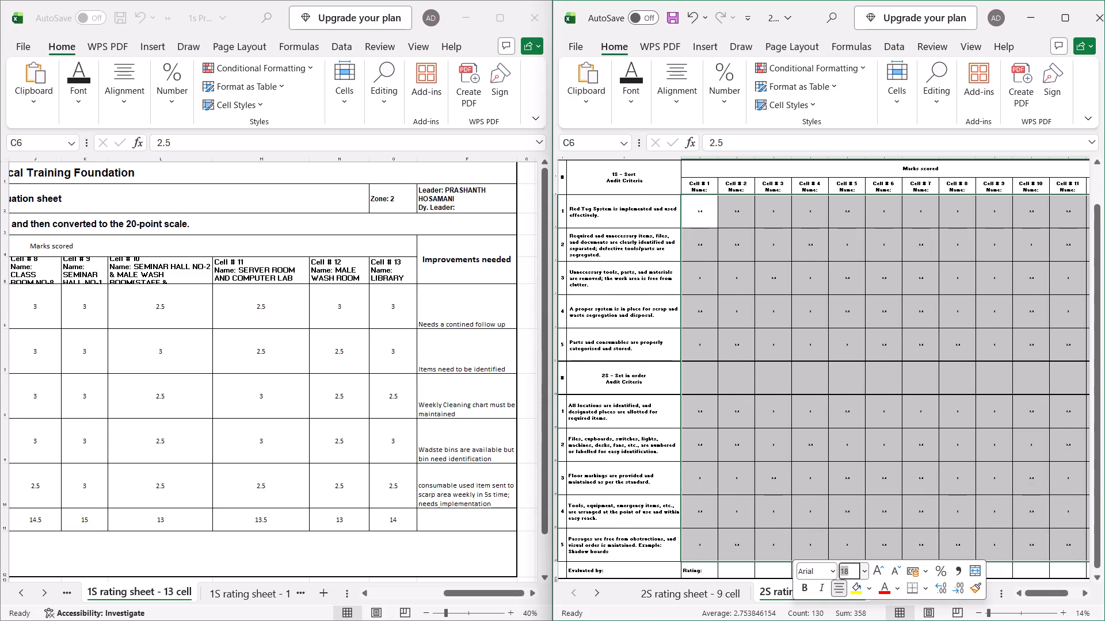
pyautogui.click(803, 588)
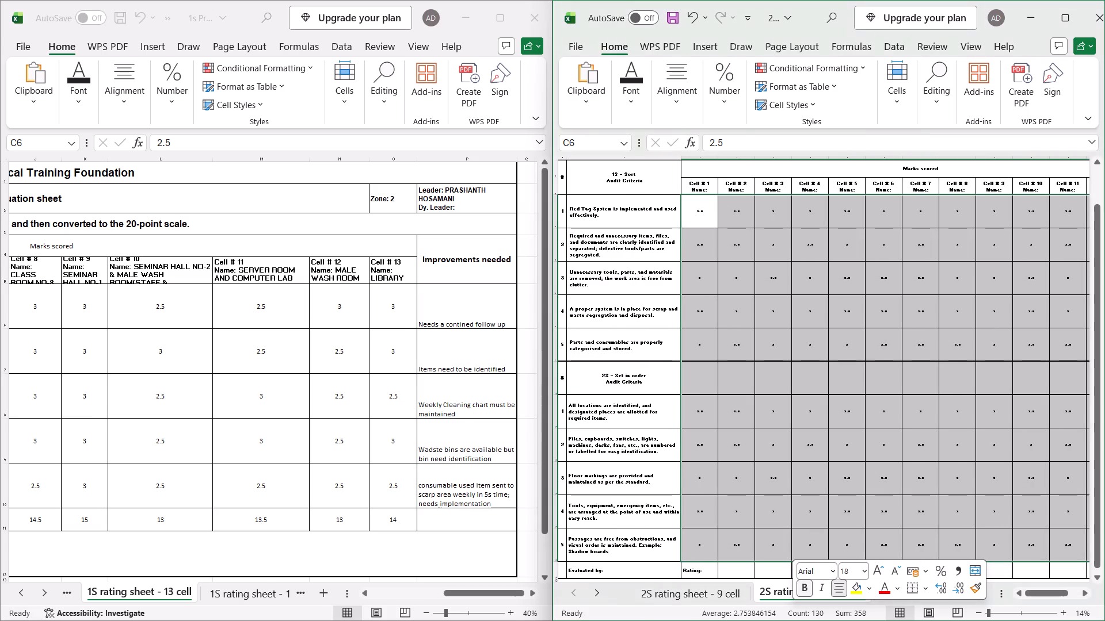
pyautogui.press('Return')
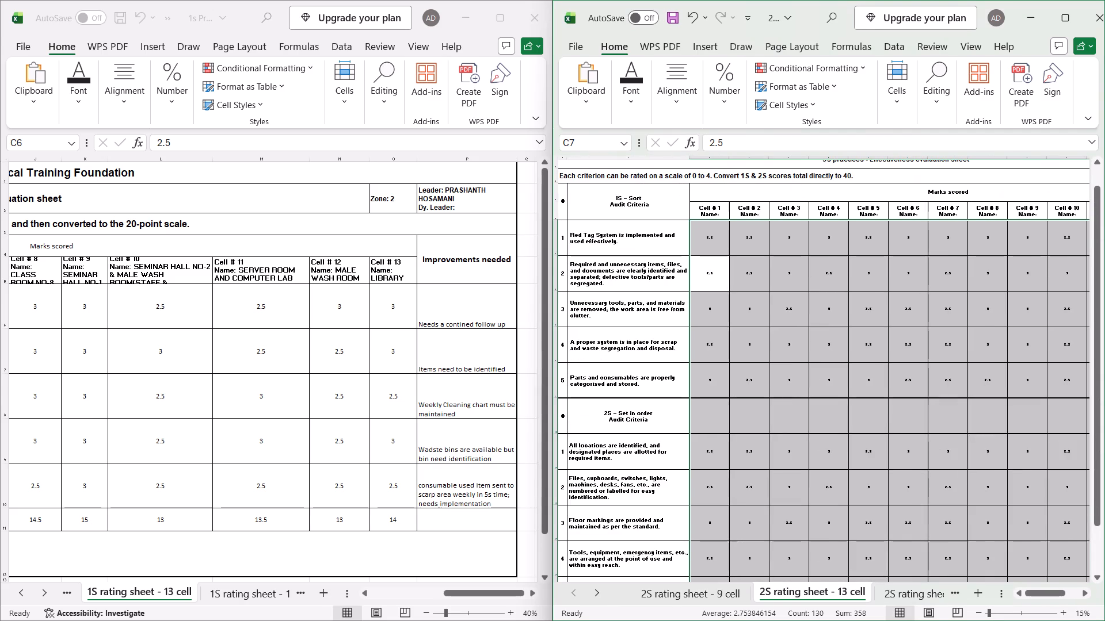
pyautogui.click(767, 336)
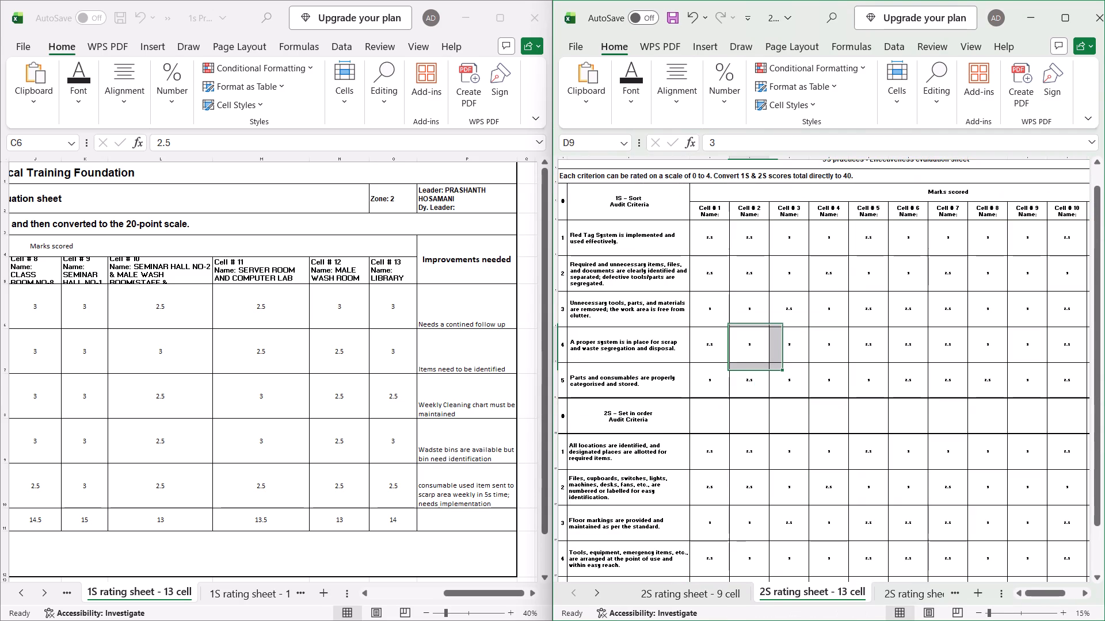
# Maximize the 2S workbook window and set the font size of all 1S and 2S marks in the 13-cell sheet to 20.
pyautogui.click(1058, 8)
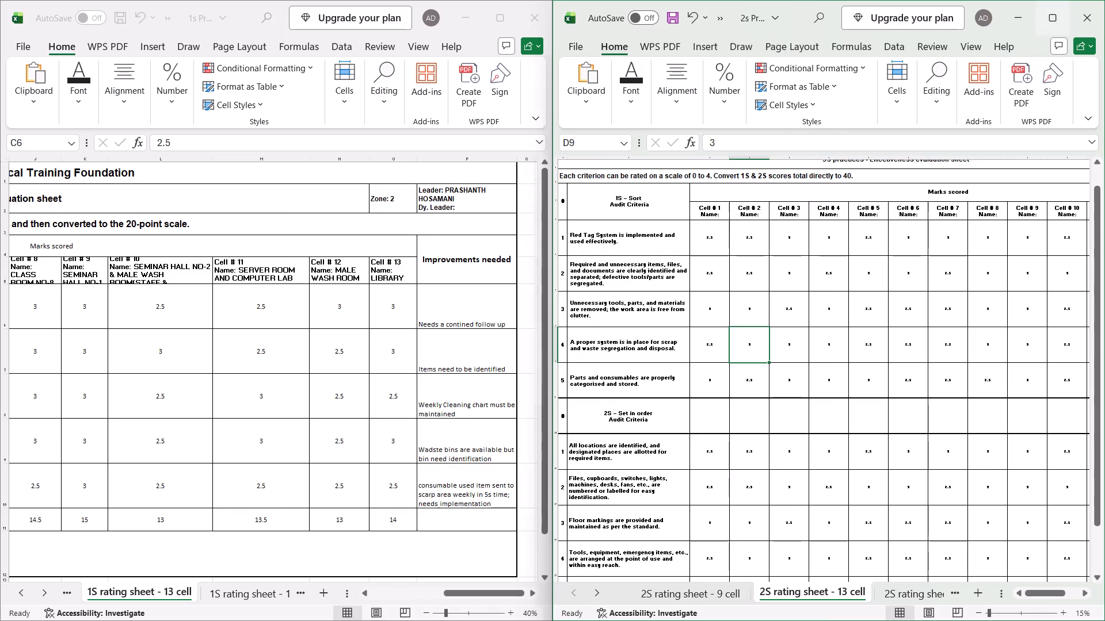
pyautogui.hscroll(1, 520, 348)
pyautogui.scroll(-1, 520, 348)
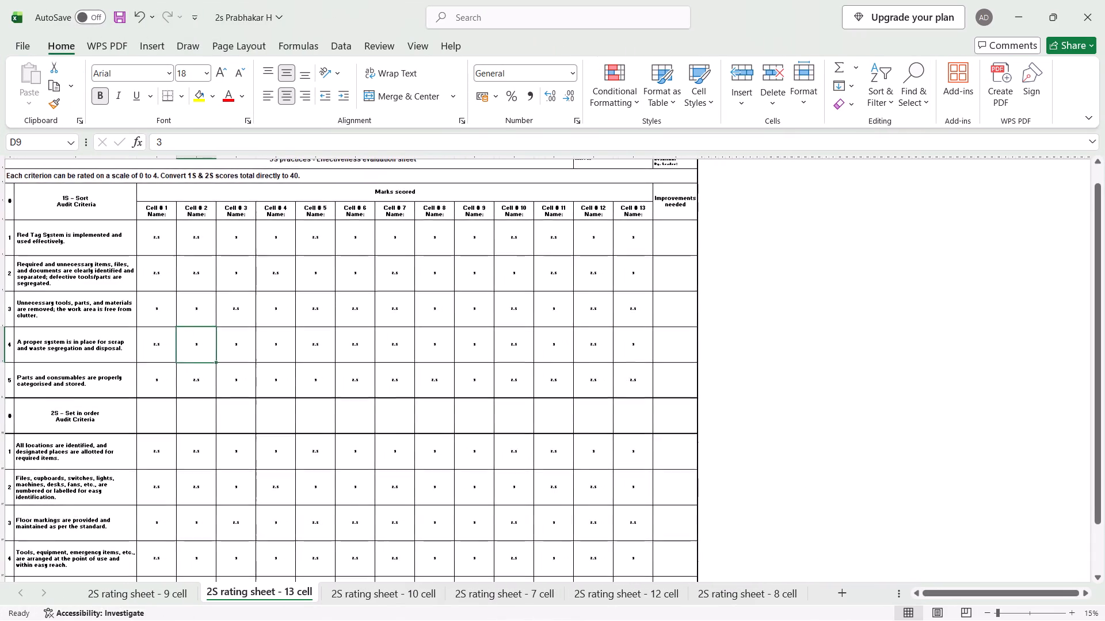
pyautogui.scroll(-1, 520, 348)
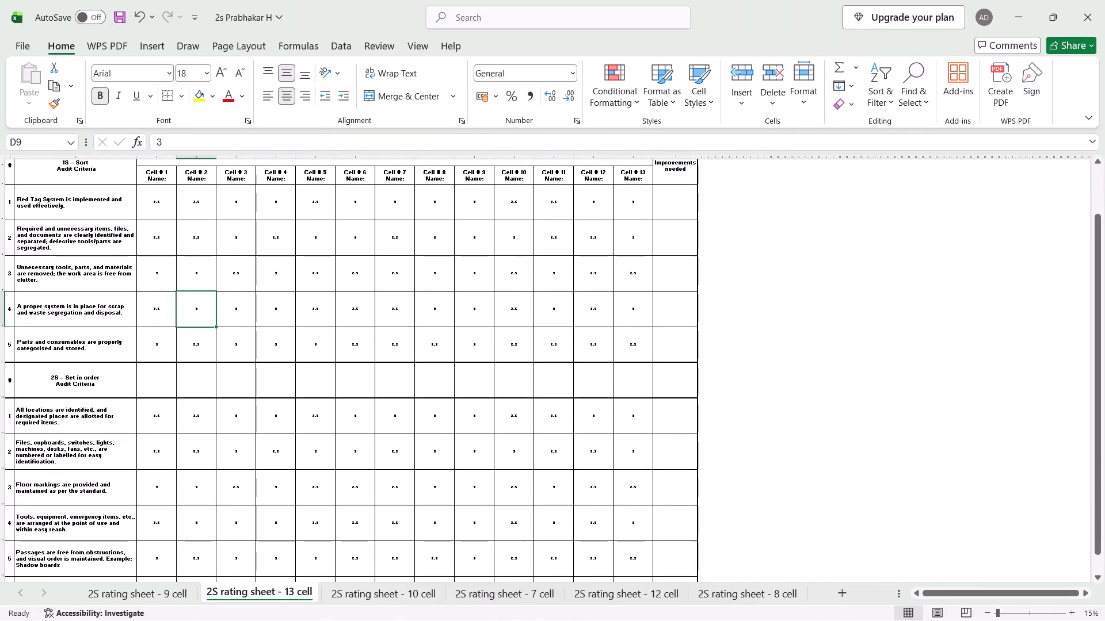
pyautogui.click(157, 207)
pyautogui.moveTo(152, 200); pyautogui.dragTo(599, 570)
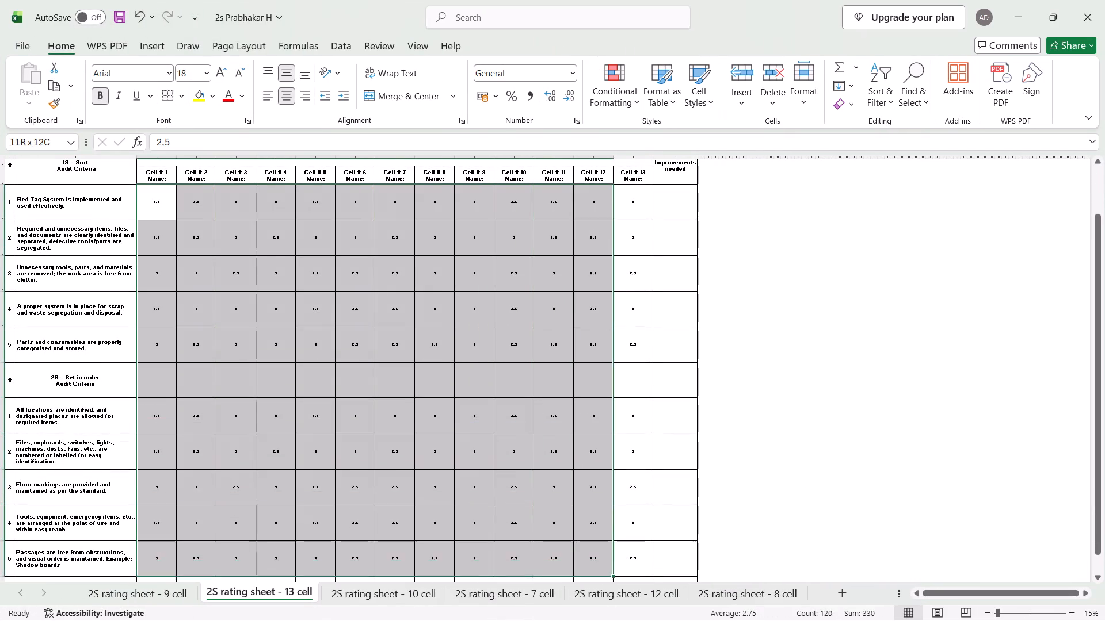
pyautogui.moveTo(599, 570); pyautogui.dragTo(630, 542)
pyautogui.rightClick(630, 542)
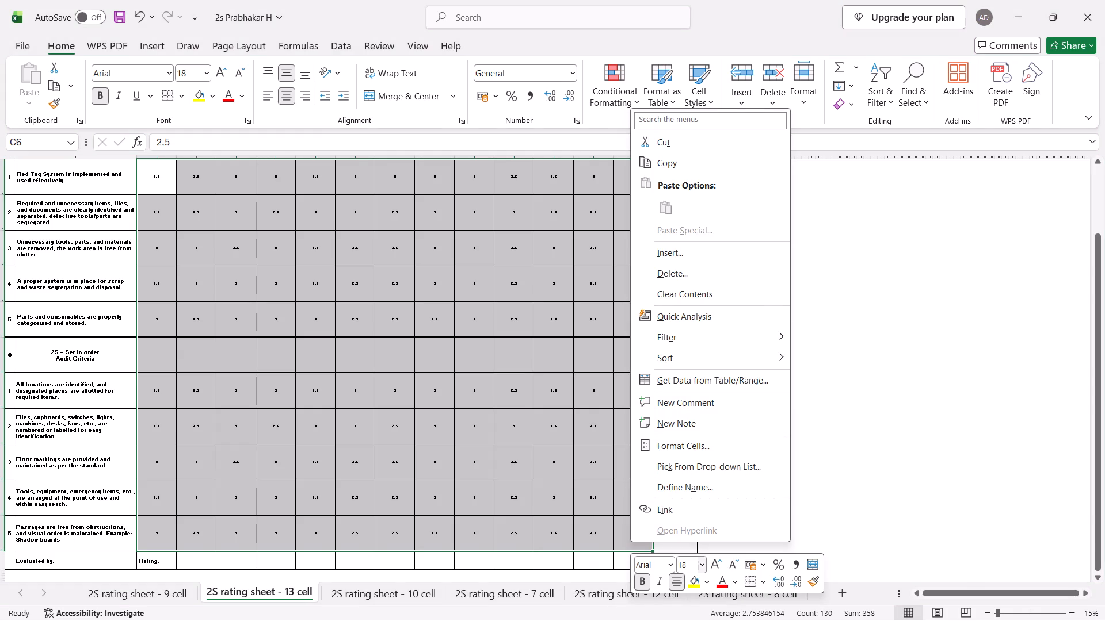
pyautogui.click(688, 566)
pyautogui.write('20')
pyautogui.press('Return')
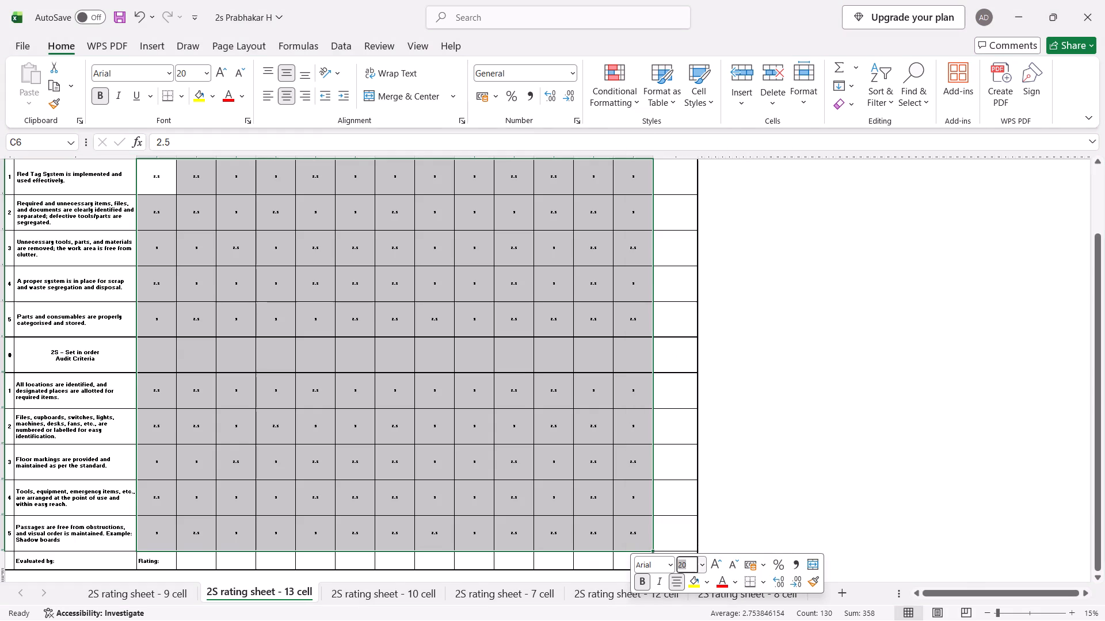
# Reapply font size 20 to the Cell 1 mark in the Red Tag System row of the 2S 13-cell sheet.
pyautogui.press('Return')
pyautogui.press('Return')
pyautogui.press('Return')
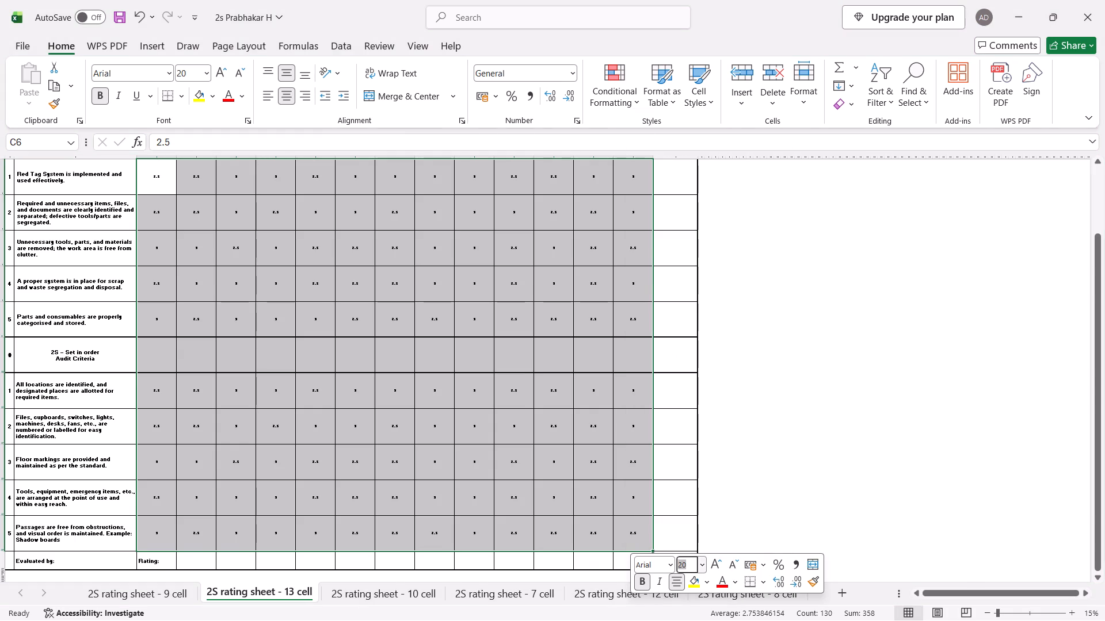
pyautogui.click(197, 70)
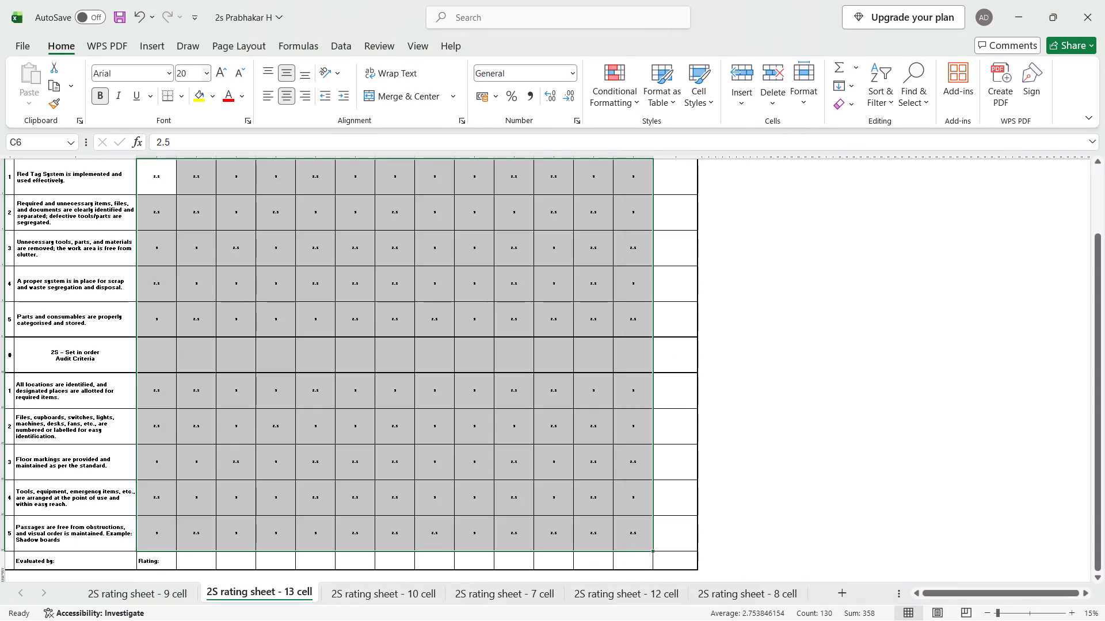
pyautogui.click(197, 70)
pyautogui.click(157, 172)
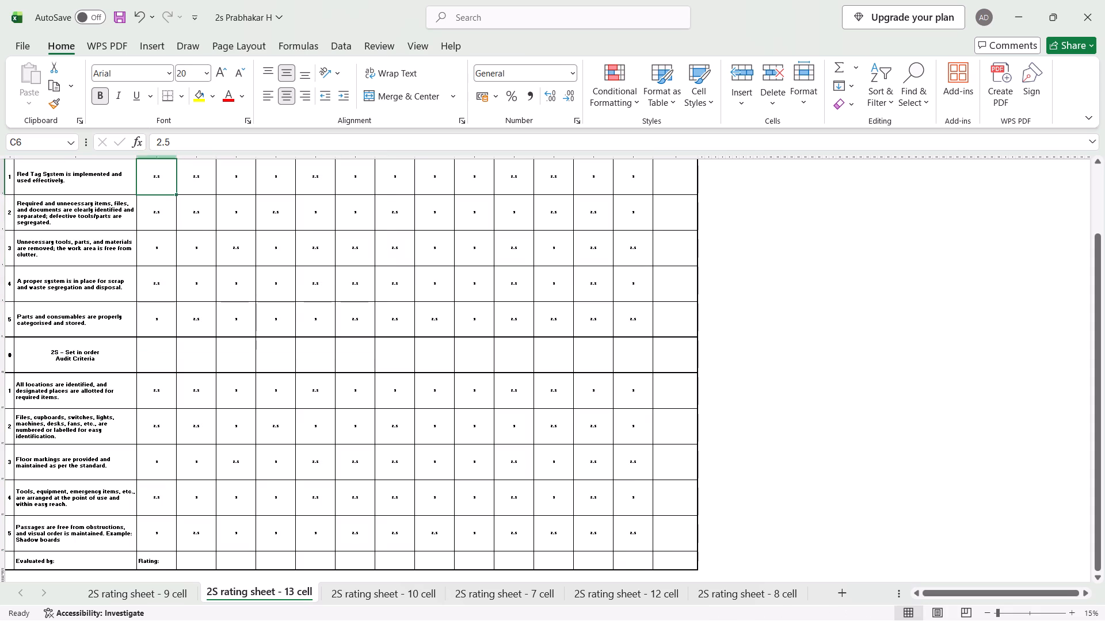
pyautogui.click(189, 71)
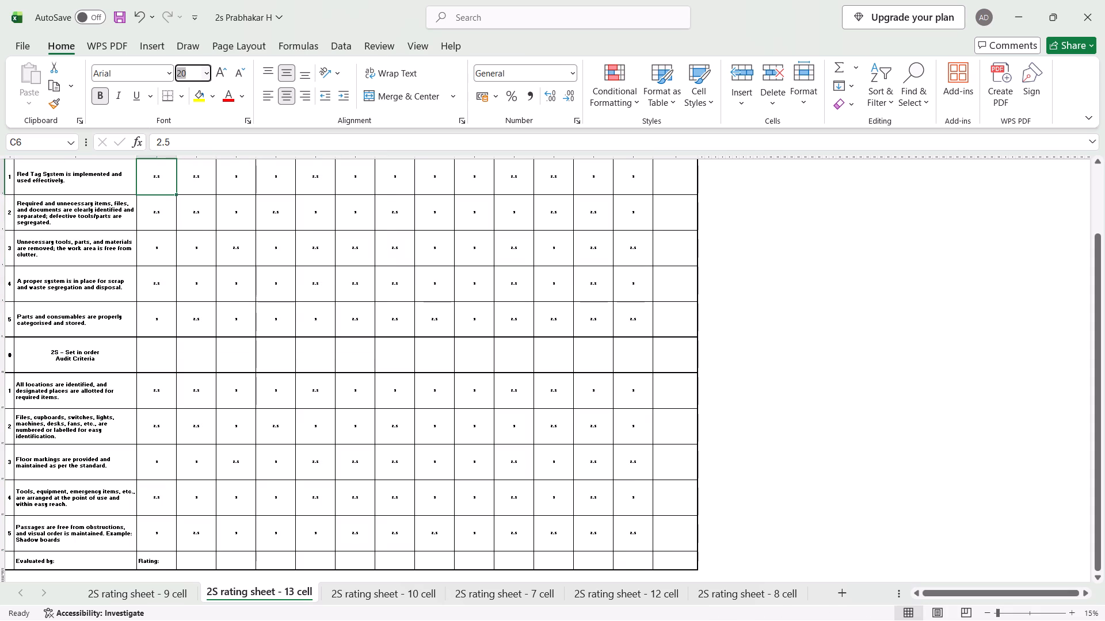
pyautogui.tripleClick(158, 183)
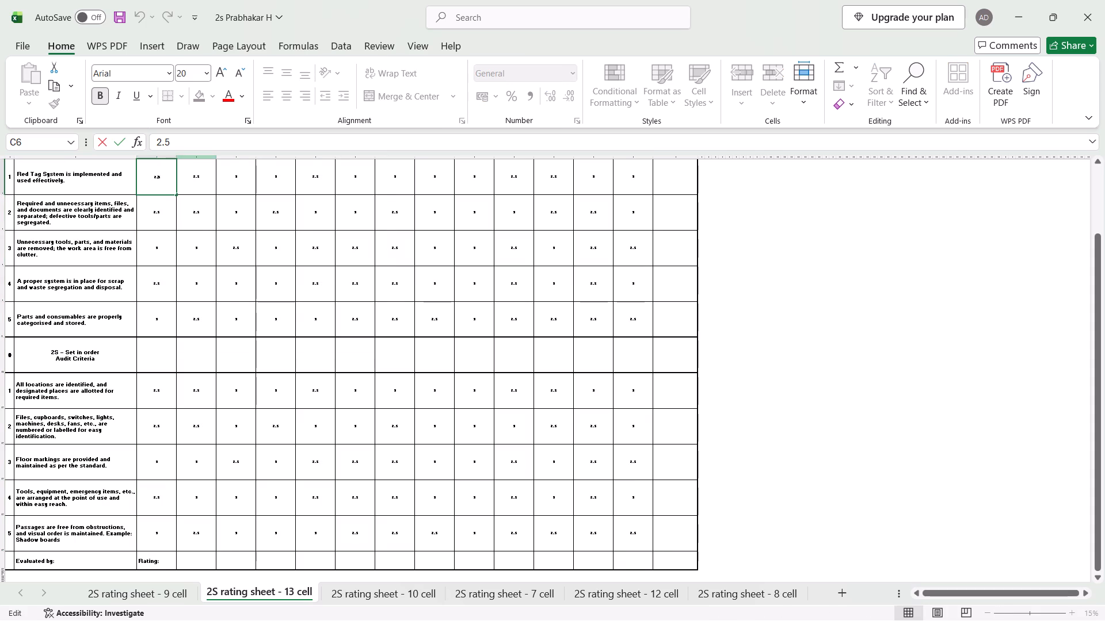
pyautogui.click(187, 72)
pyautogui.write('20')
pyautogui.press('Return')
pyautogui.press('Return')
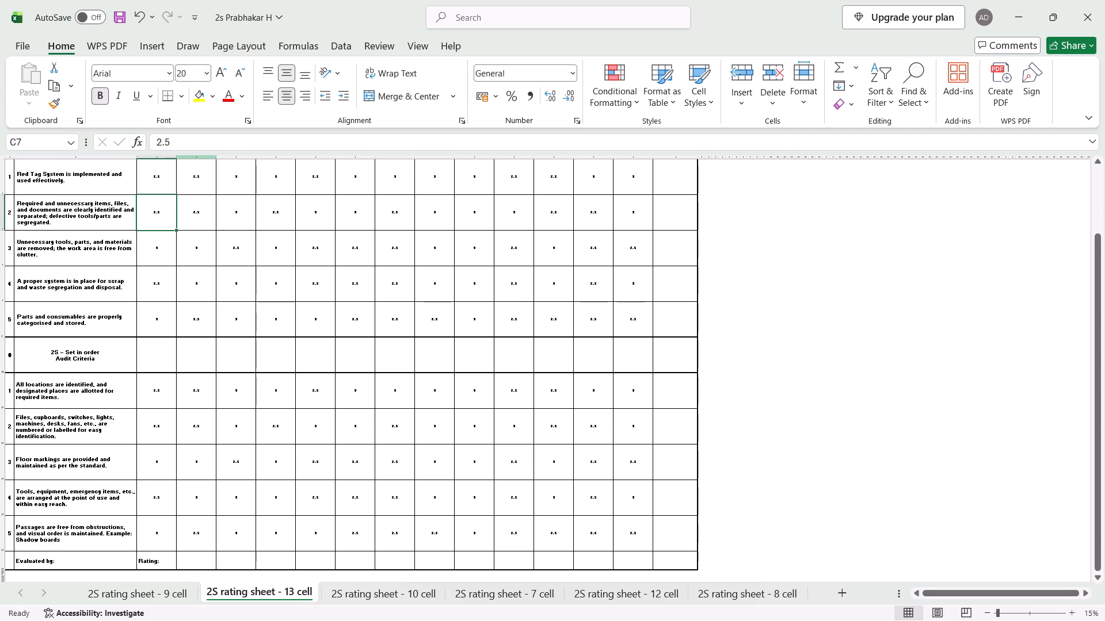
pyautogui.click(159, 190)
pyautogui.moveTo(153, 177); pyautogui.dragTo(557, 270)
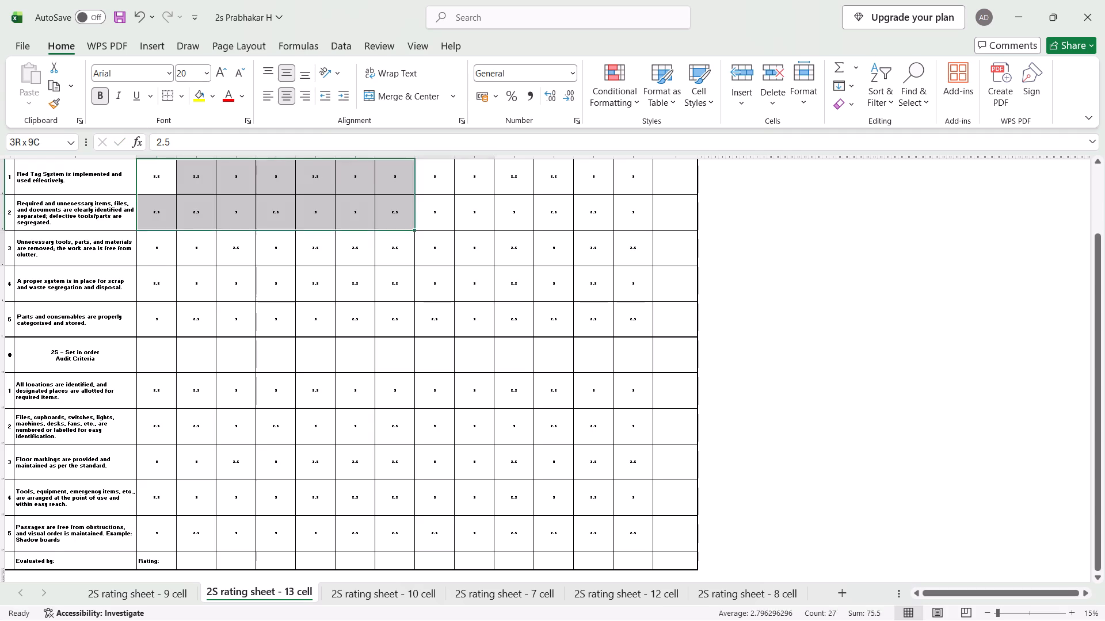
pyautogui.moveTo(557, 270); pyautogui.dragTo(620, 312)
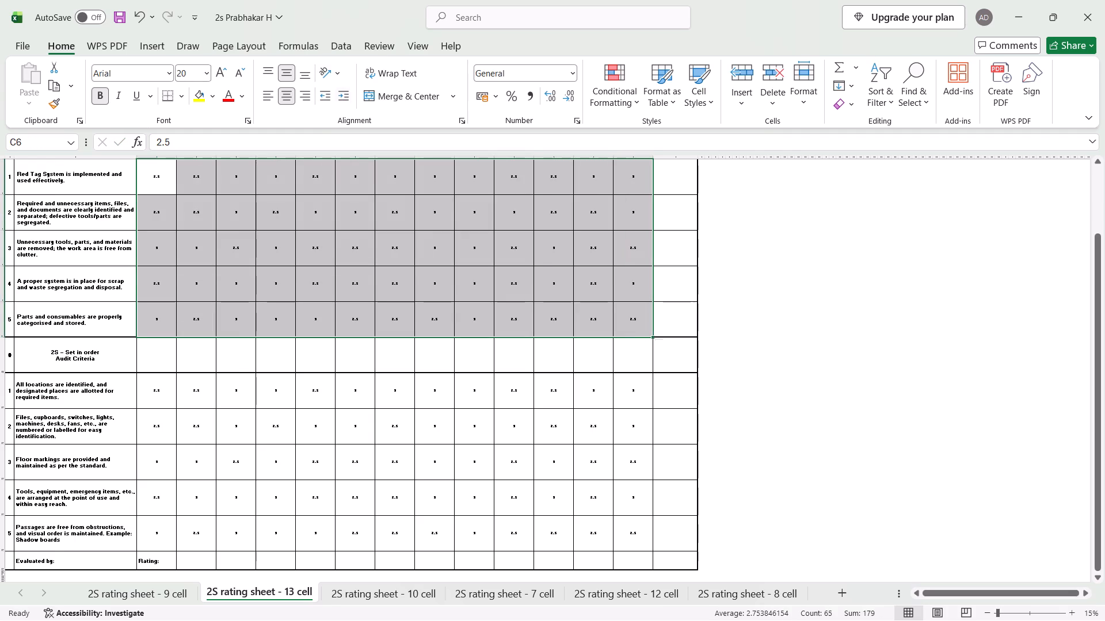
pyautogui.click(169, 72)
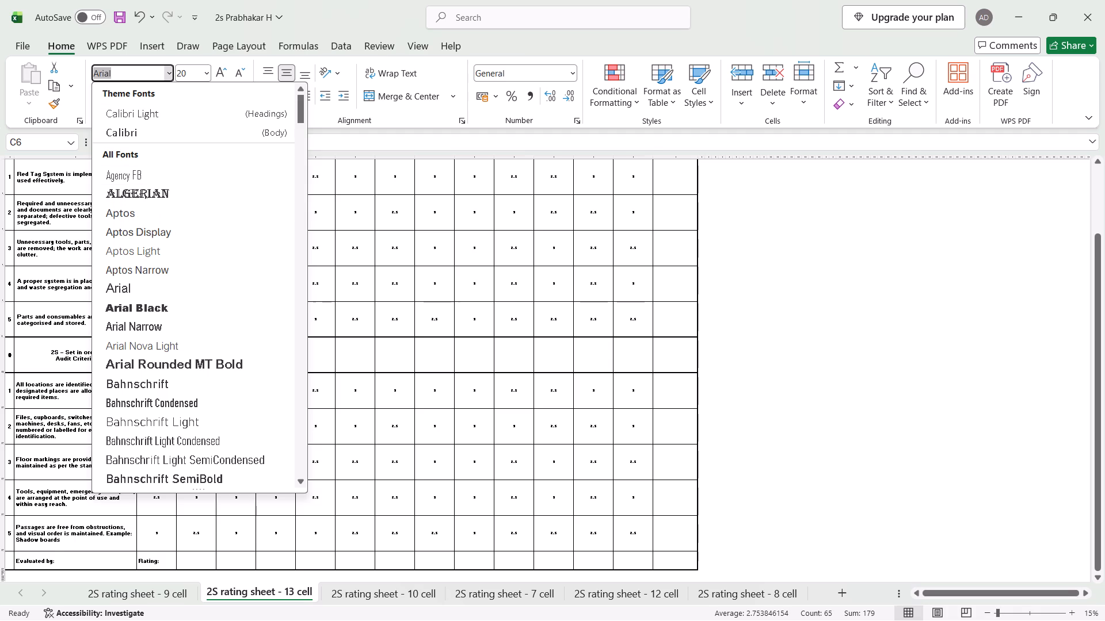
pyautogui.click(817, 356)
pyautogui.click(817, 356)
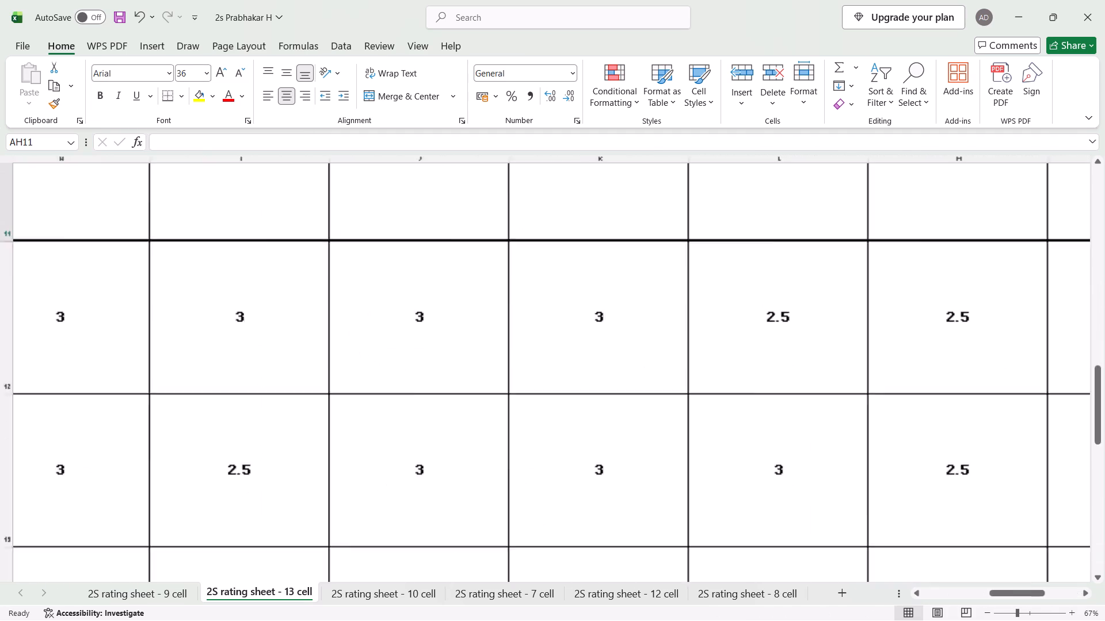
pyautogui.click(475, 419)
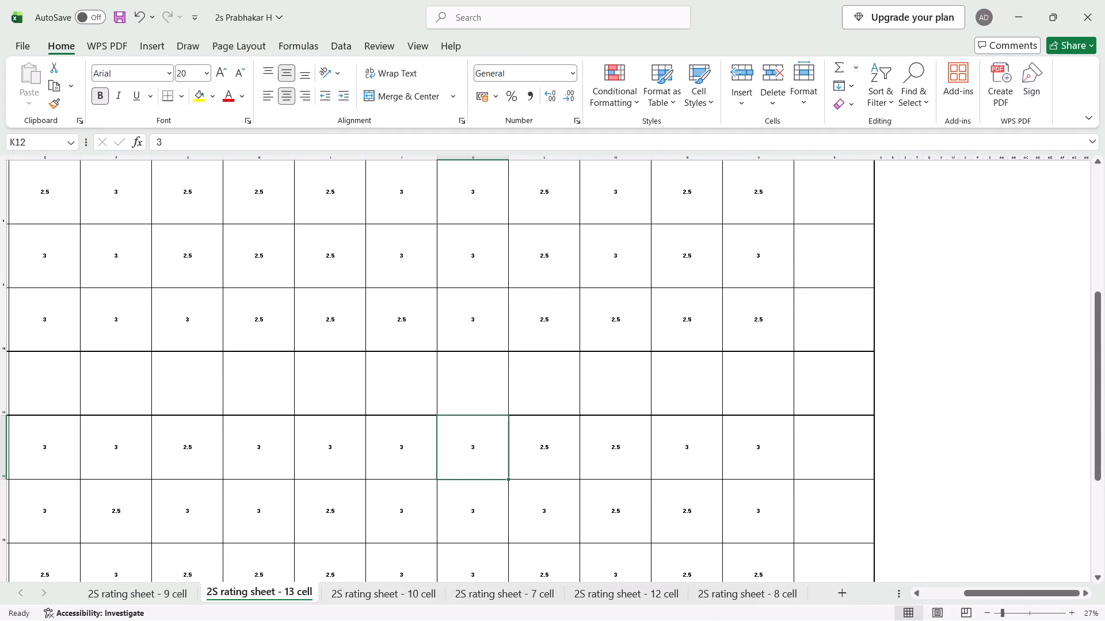
# Open the print preview of the 2S 13-cell sheet and examine how legible the marks are on the page.
pyautogui.hotkey('ctrl', 'p')
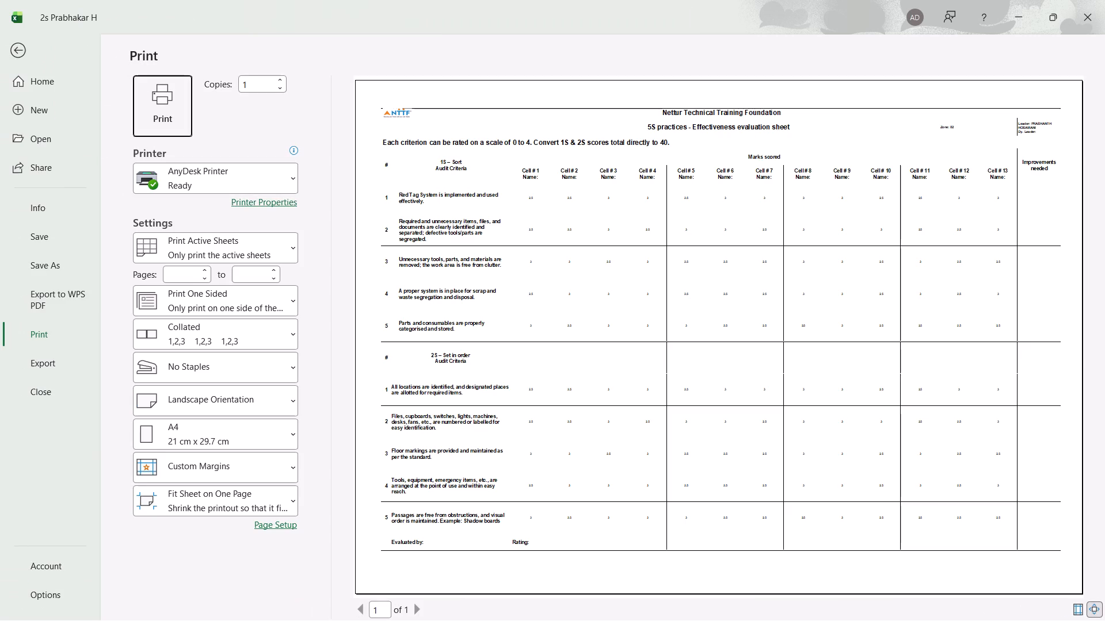
pyautogui.keyDown('ctrl'); pyautogui.scroll(4, 605, 402); pyautogui.keyUp('ctrl')
pyautogui.hscroll(-3, 605, 402)
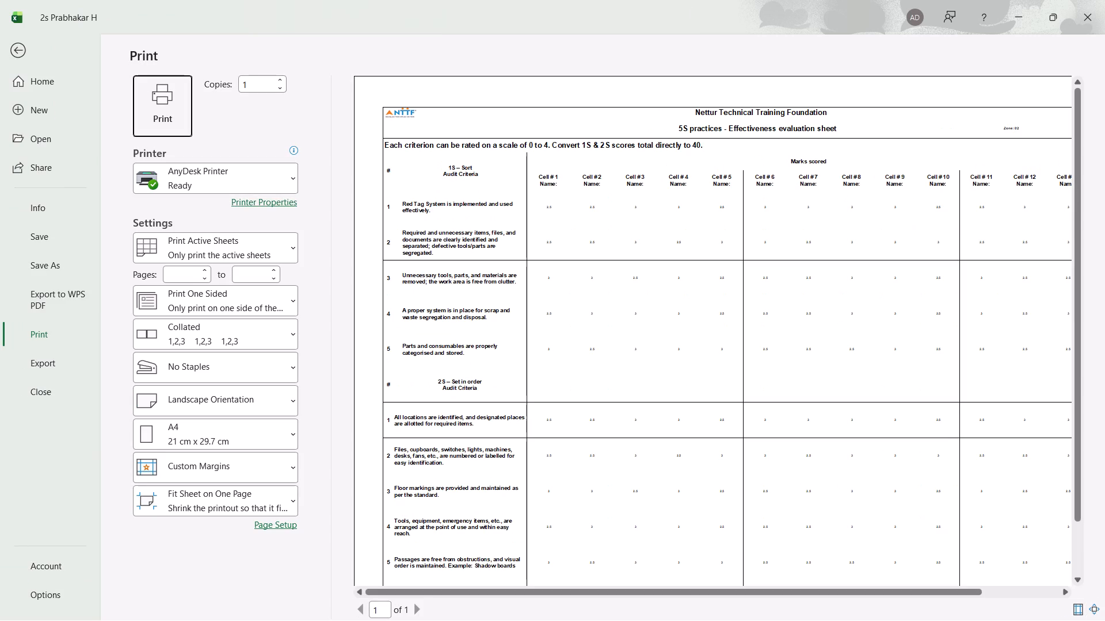
pyautogui.keyDown('ctrl'); pyautogui.scroll(-6, 605, 402); pyautogui.keyUp('ctrl')
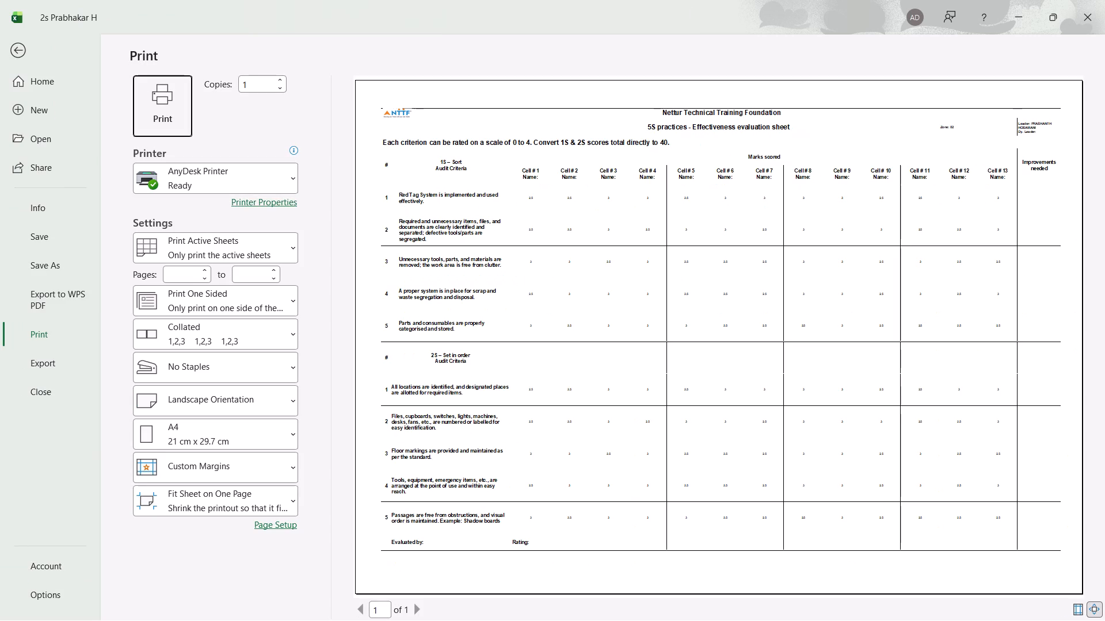
pyautogui.keyDown('ctrl'); pyautogui.scroll(12, 605, 402); pyautogui.keyUp('ctrl')
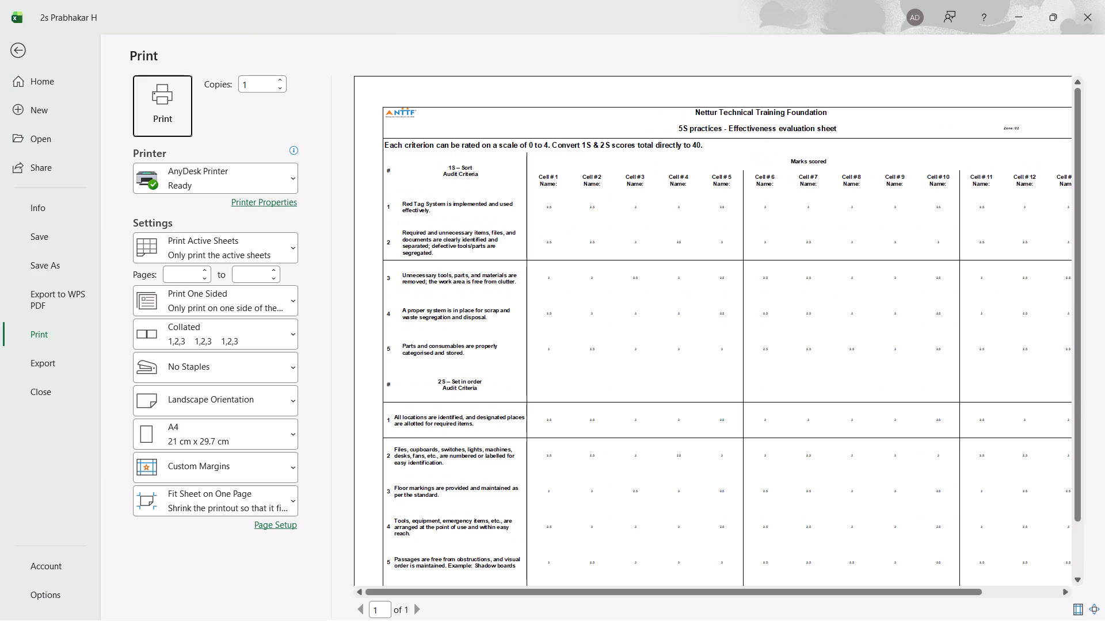
pyautogui.keyDown('ctrl'); pyautogui.scroll(8, 605, 402); pyautogui.keyUp('ctrl')
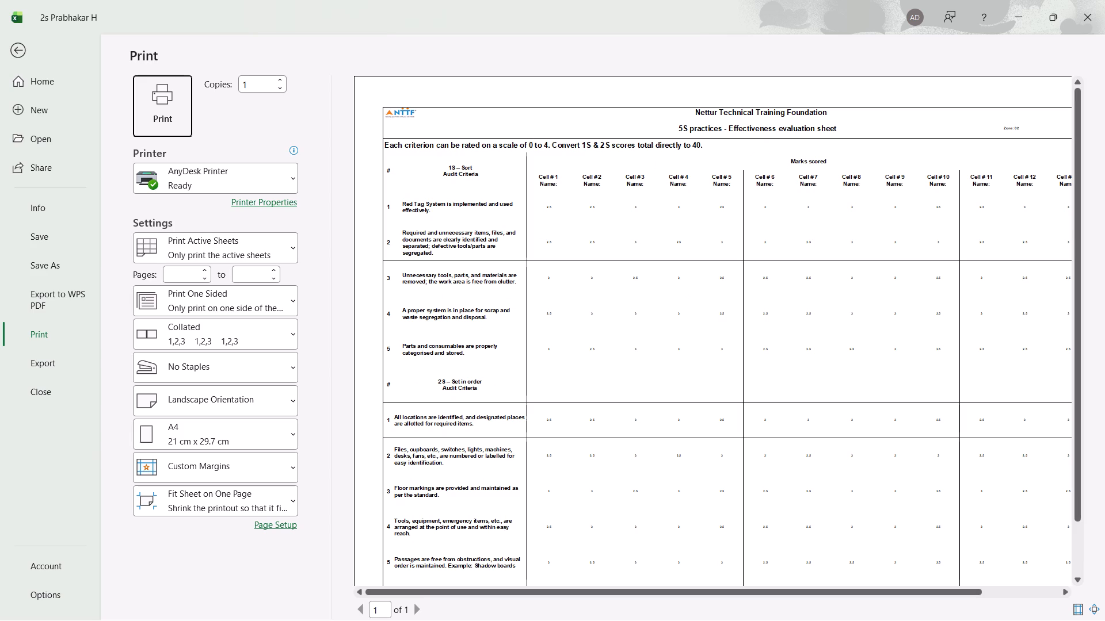
pyautogui.click(21, 53)
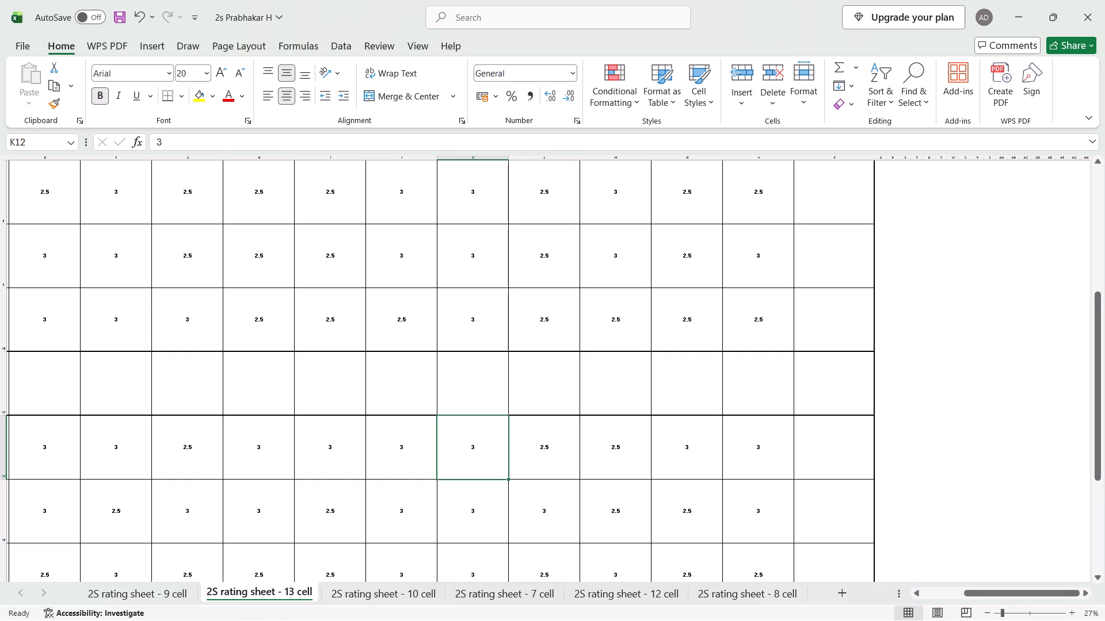
# Set the font size of all 1S and 2S marks for Cells 1 to 13 in the 2S 13-cell sheet to 25.
pyautogui.hscroll(3, 250, 236)
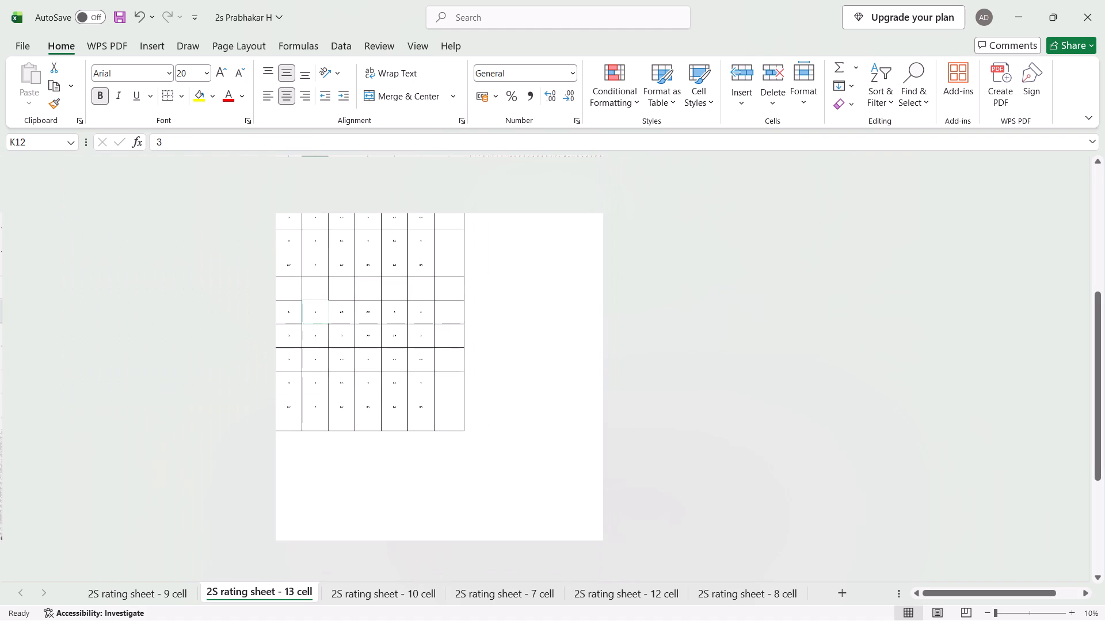
pyautogui.click(466, 243)
pyautogui.click(514, 467)
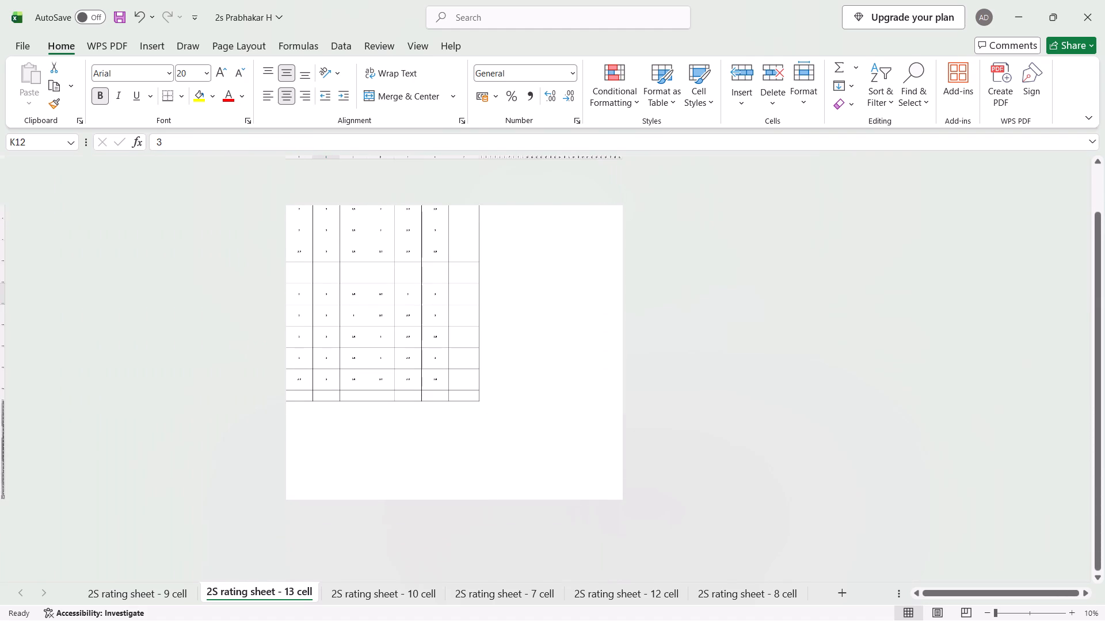
pyautogui.hscroll(2, 323, 352)
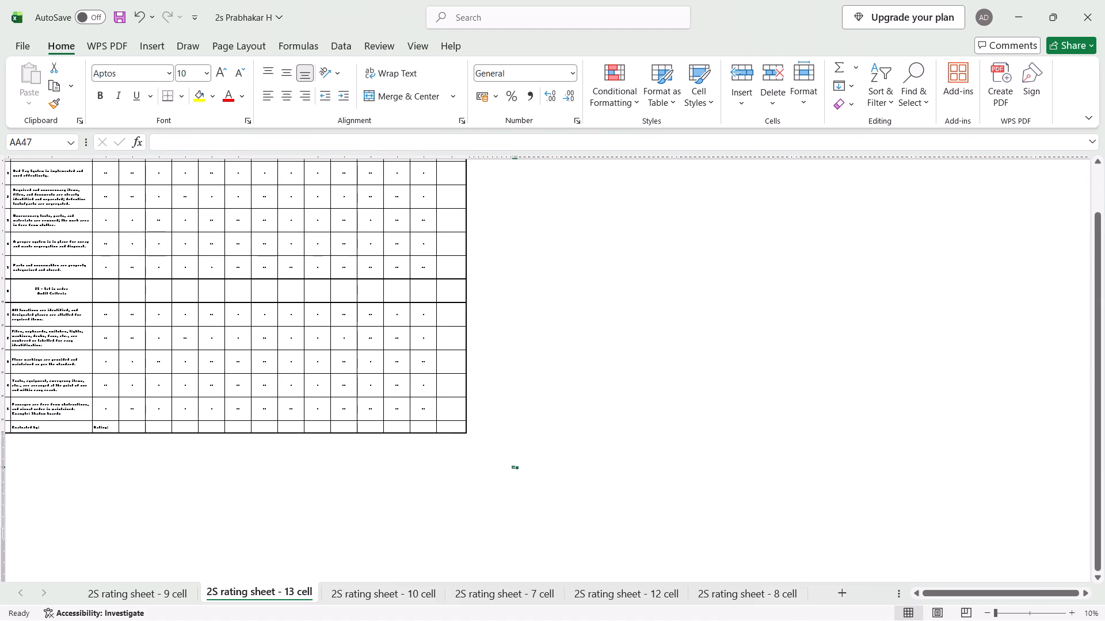
pyautogui.moveTo(109, 179); pyautogui.dragTo(424, 420)
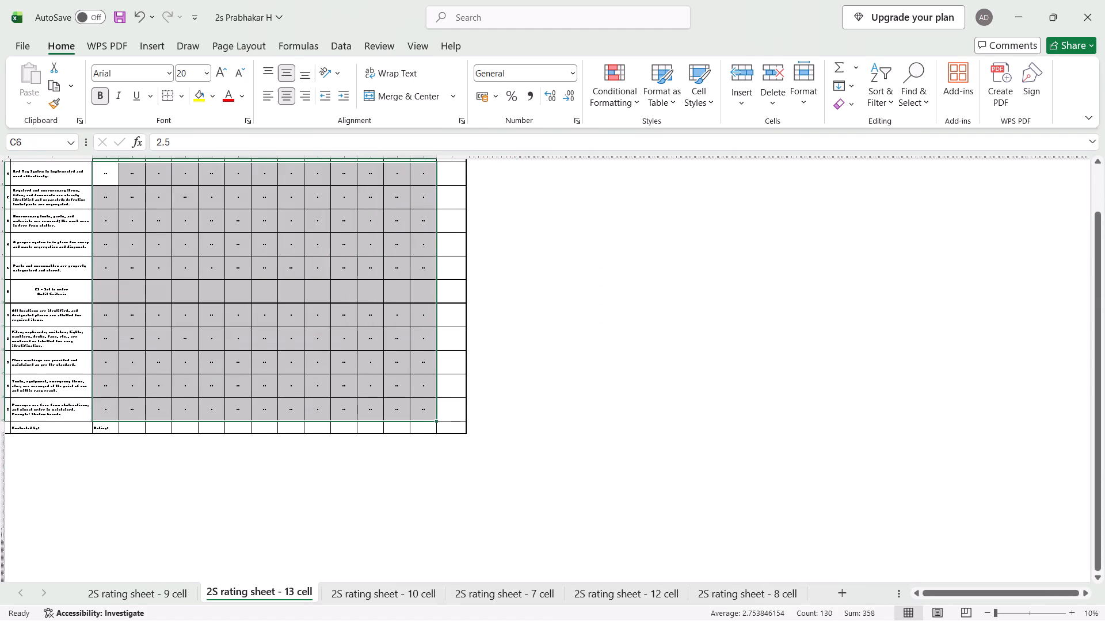
pyautogui.click(188, 74)
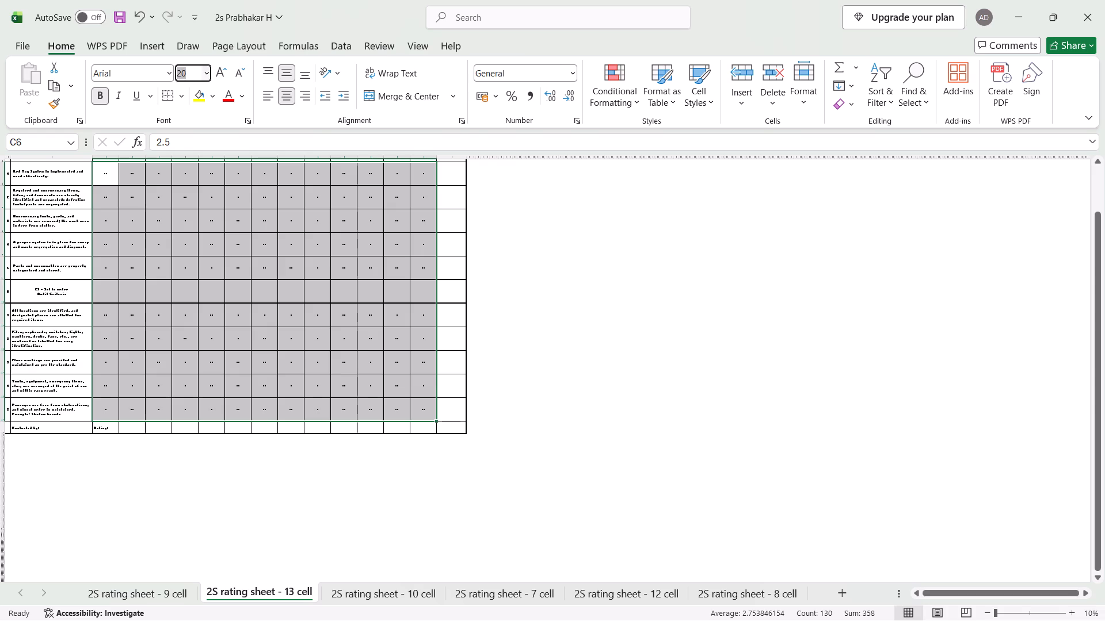
pyautogui.write('25')
pyautogui.press('Return')
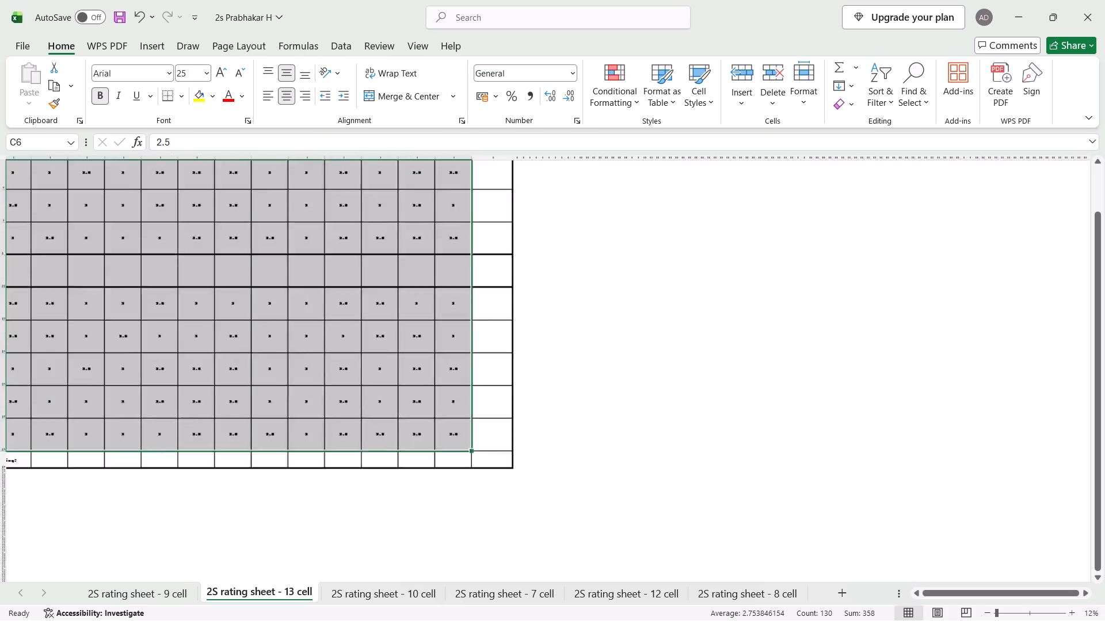
pyautogui.hscroll(3, 349, 346)
pyautogui.scroll(1, 349, 346)
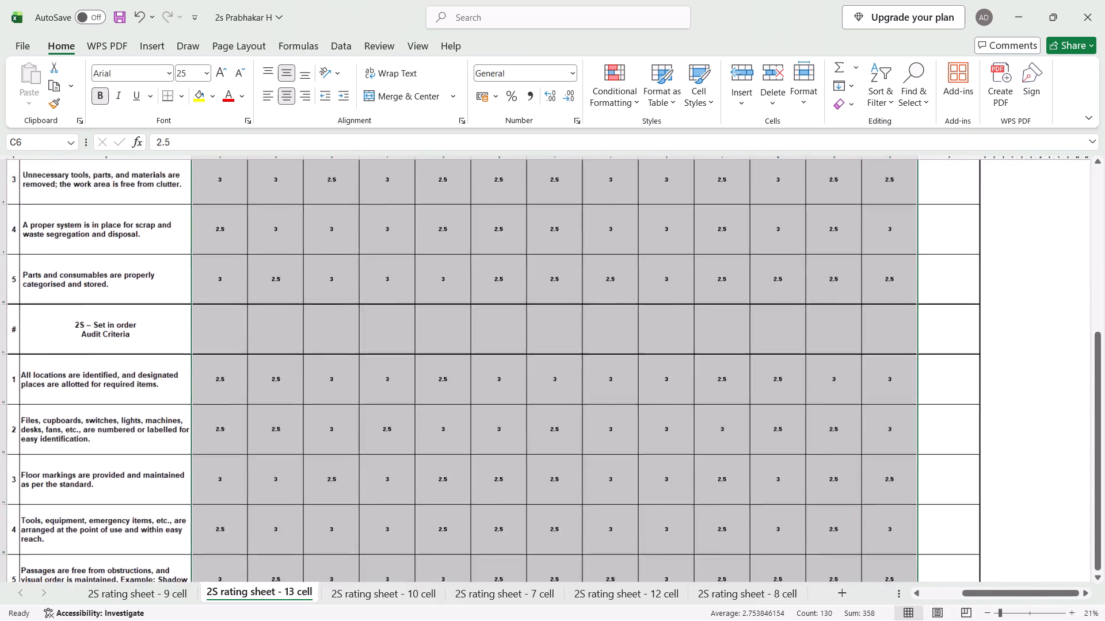
pyautogui.scroll(1, 349, 346)
pyautogui.click(349, 346)
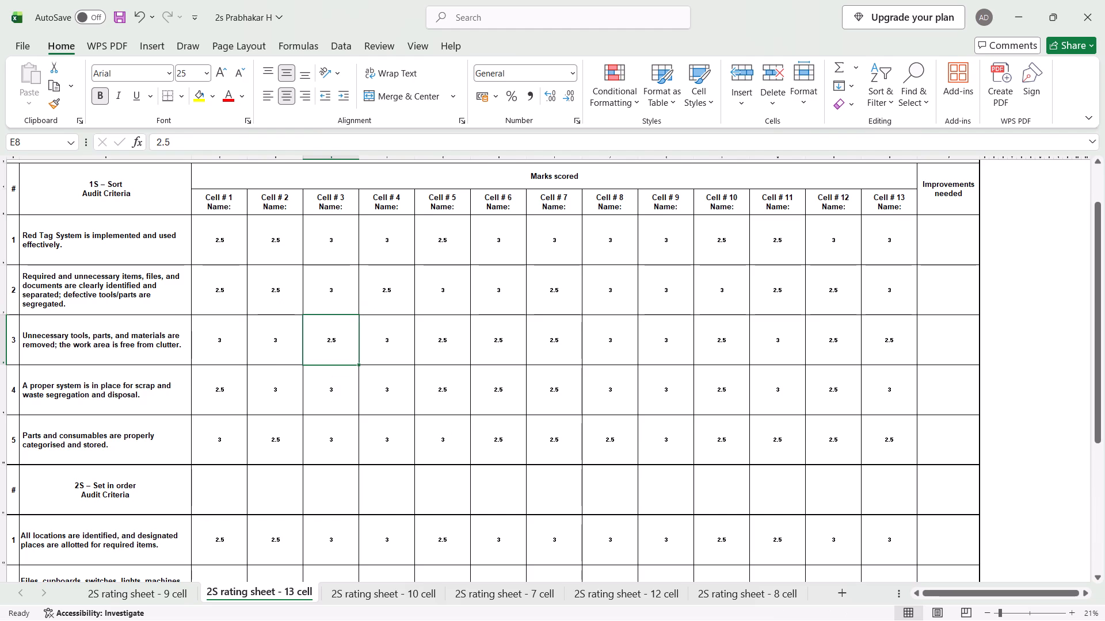
# Open the 2S 10-cell rating sheet and arrange the 2S workbook side by side with the 1S workbook.
pyautogui.click(396, 597)
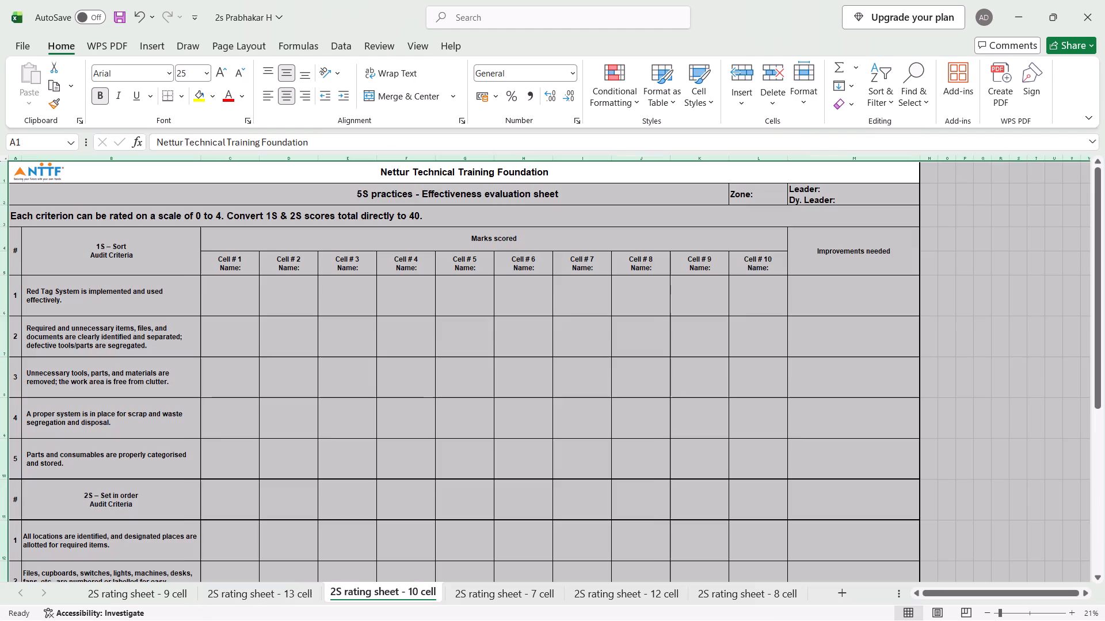
pyautogui.click(396, 597)
pyautogui.click(664, 403)
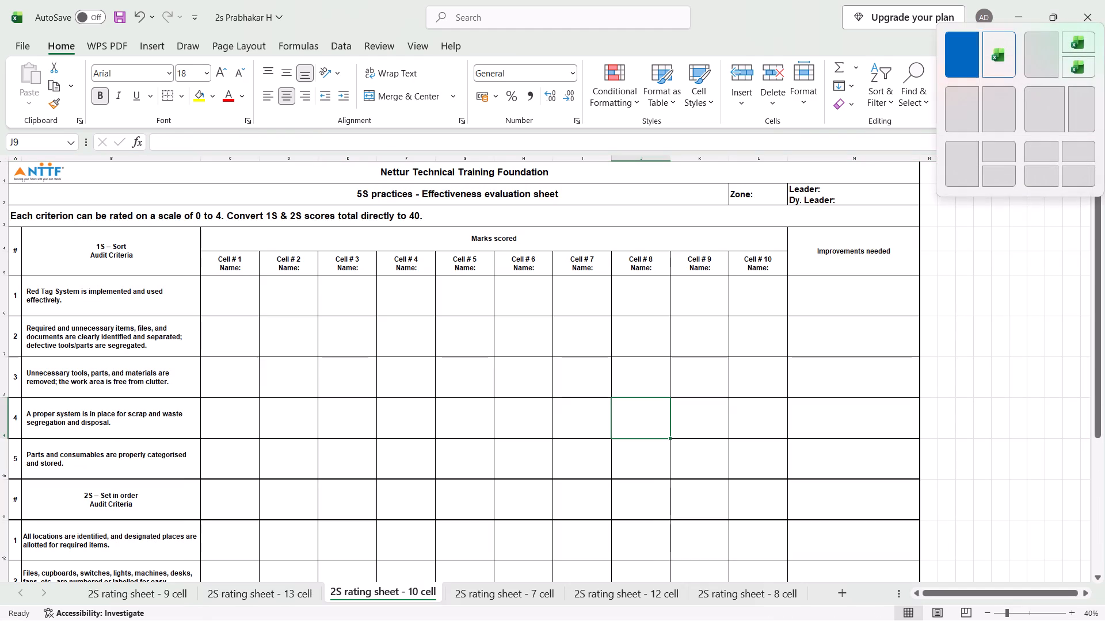
pyautogui.click(1011, 113)
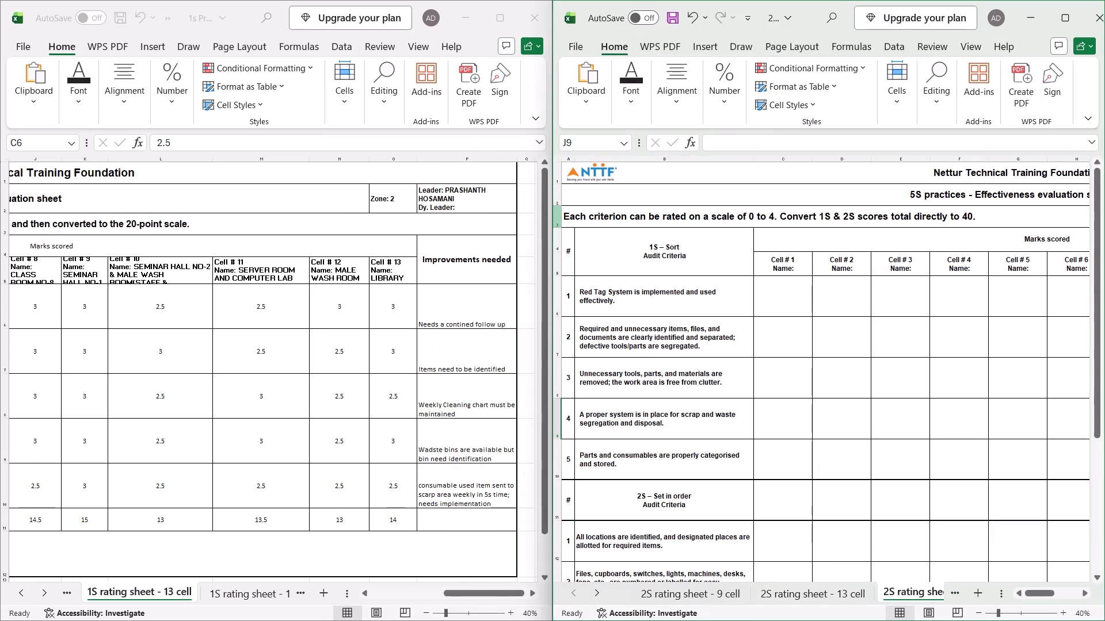
# Open the 1S 10-cell rating sheet and examine its zone and leader header against the 2S 10-cell sheet's header.
pyautogui.click(234, 585)
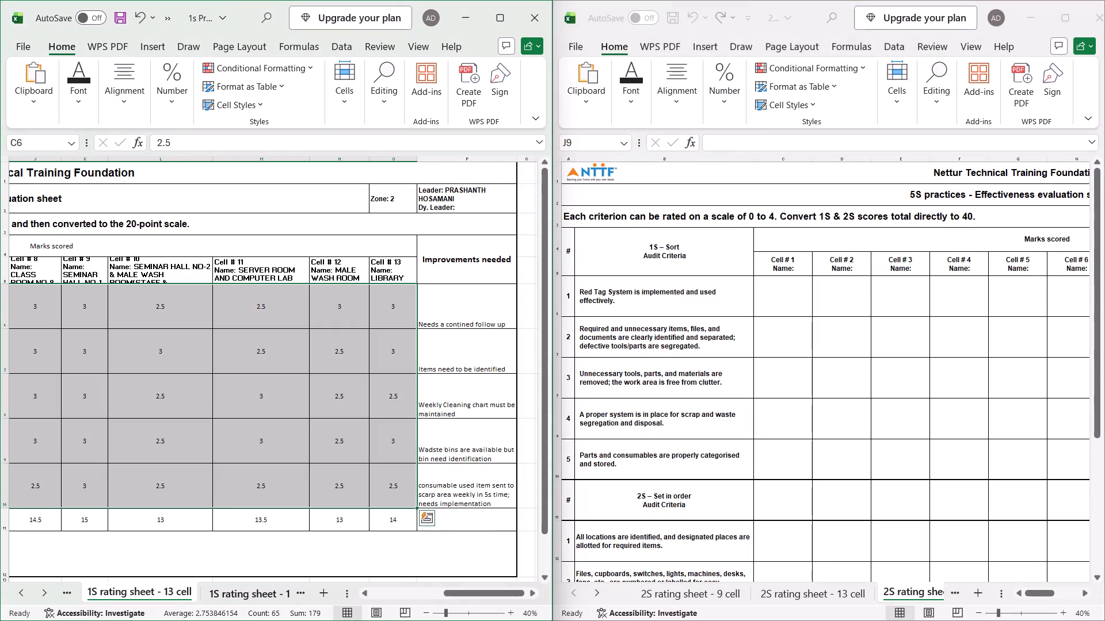
pyautogui.click(234, 585)
pyautogui.hscroll(-2, 399, 366)
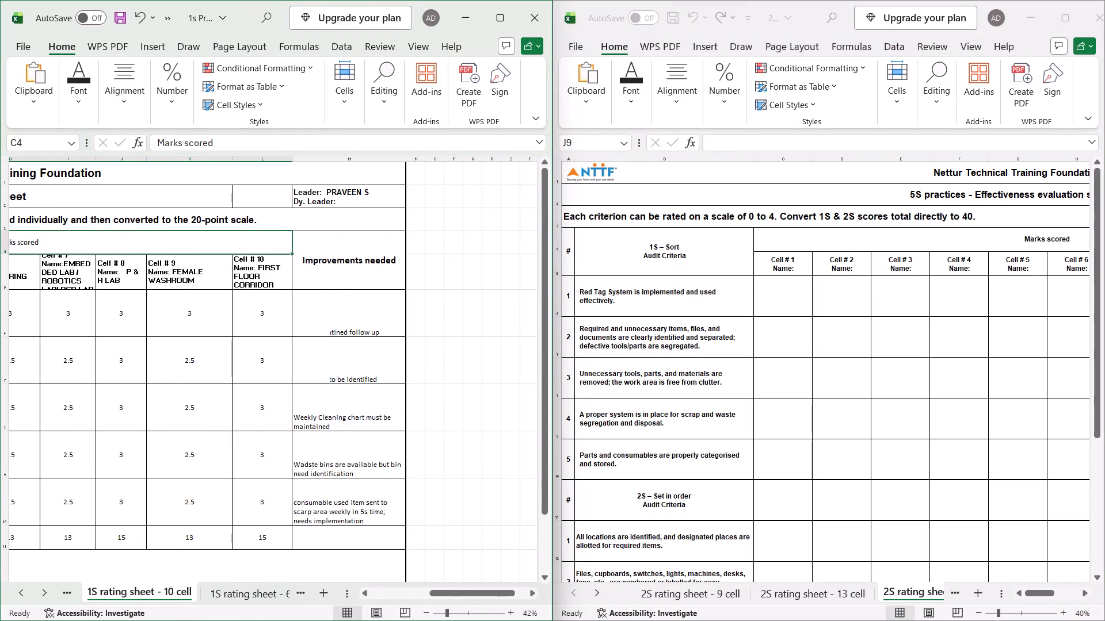
pyautogui.click(367, 200)
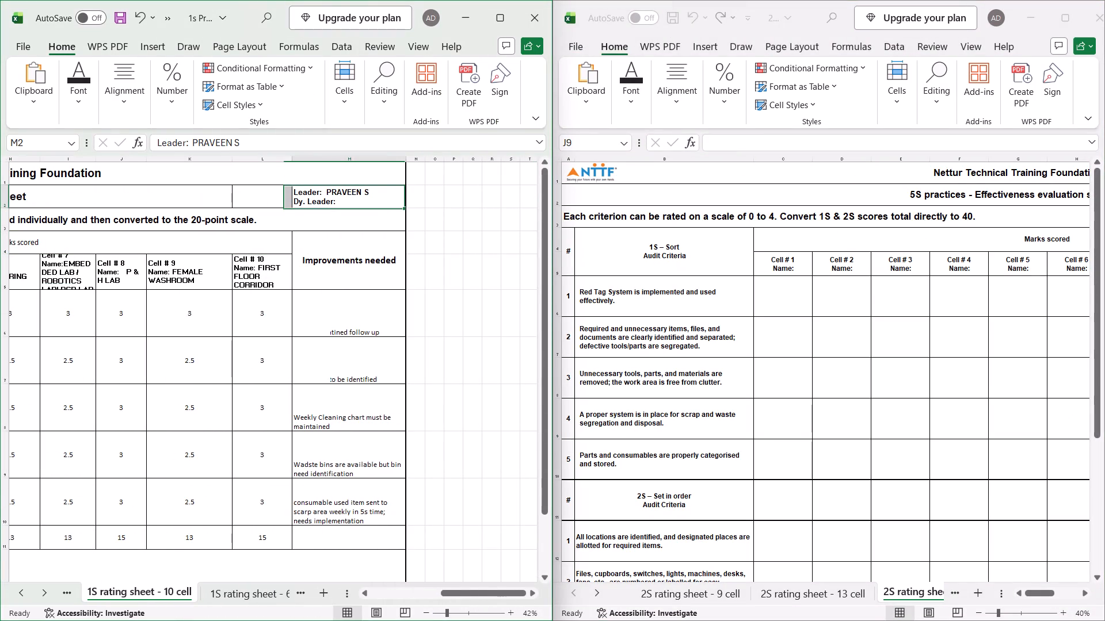
pyautogui.hscroll(-1, 555, 390)
pyautogui.hscroll(-2, 825, 384)
pyautogui.hscroll(1, 825, 384)
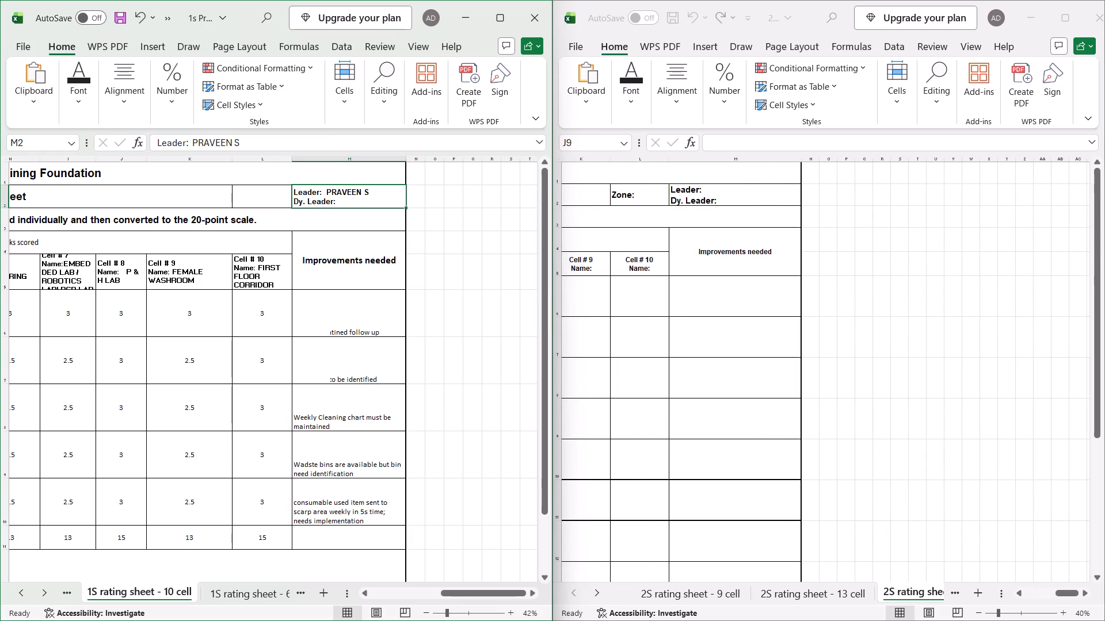
pyautogui.doubleClick(378, 192)
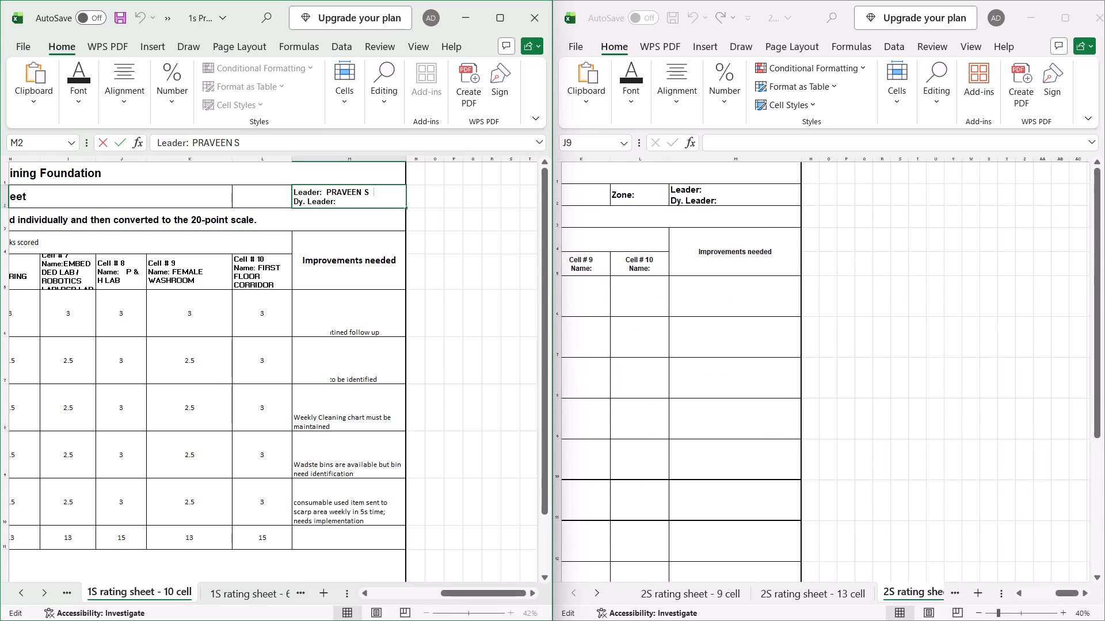
# Open the 1S 6-cell rating sheet and check its zone and leader header.
pyautogui.click(250, 592)
pyautogui.hscroll(-1, 340, 447)
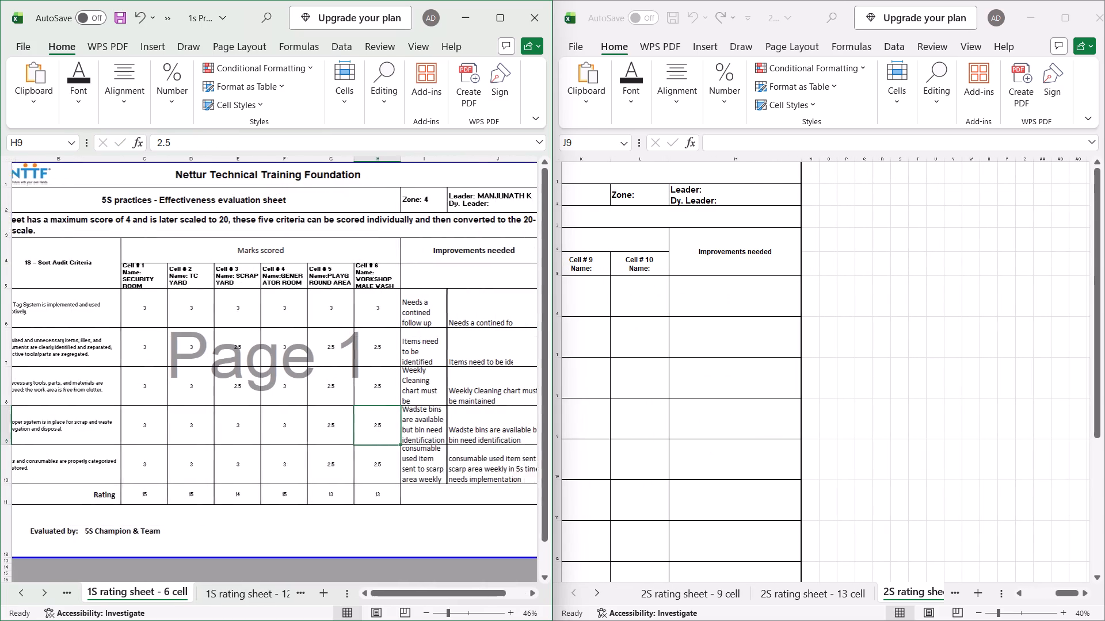
pyautogui.hscroll(-1, 340, 447)
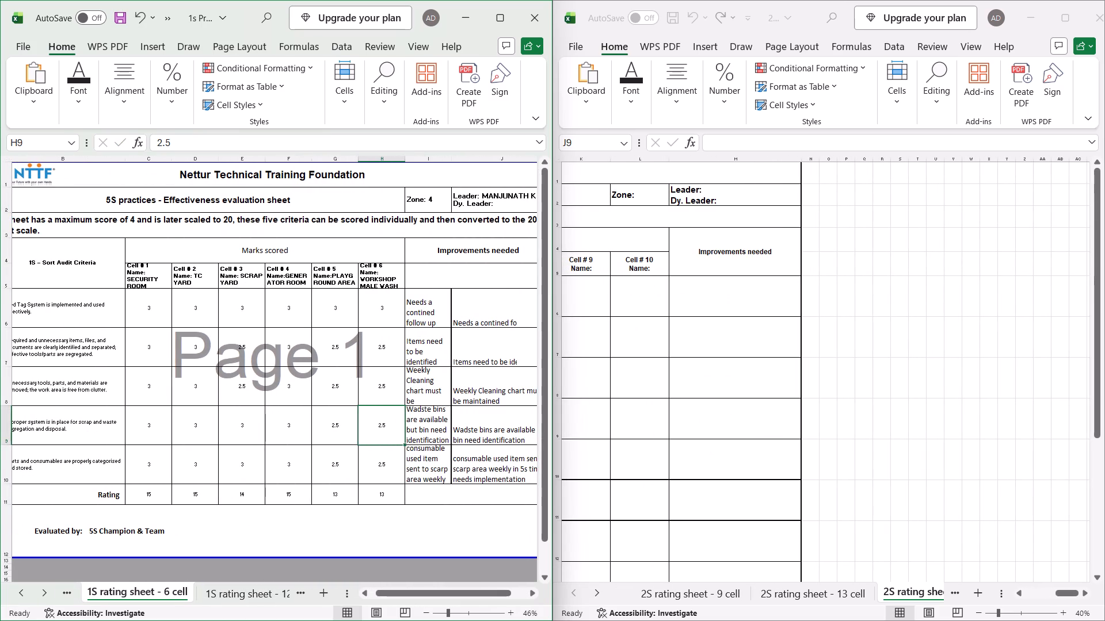
# Return to the 1S 10-cell sheet for reference and enter zone 03 in the 2S 10-cell sheet's header.
pyautogui.click(26, 591)
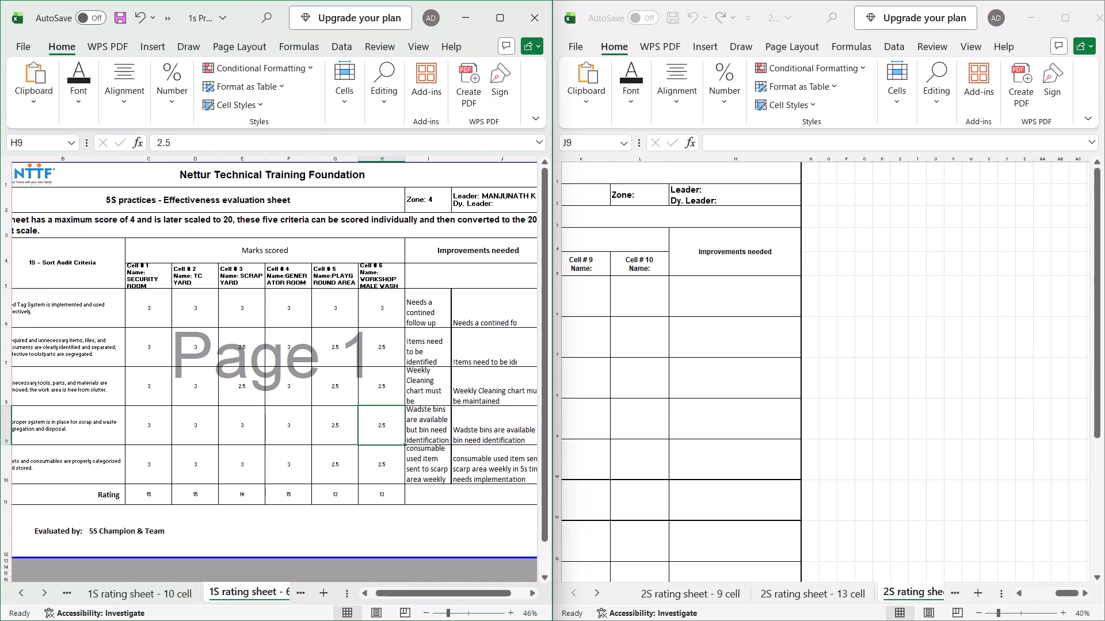
pyautogui.click(123, 600)
pyautogui.doubleClick(269, 198)
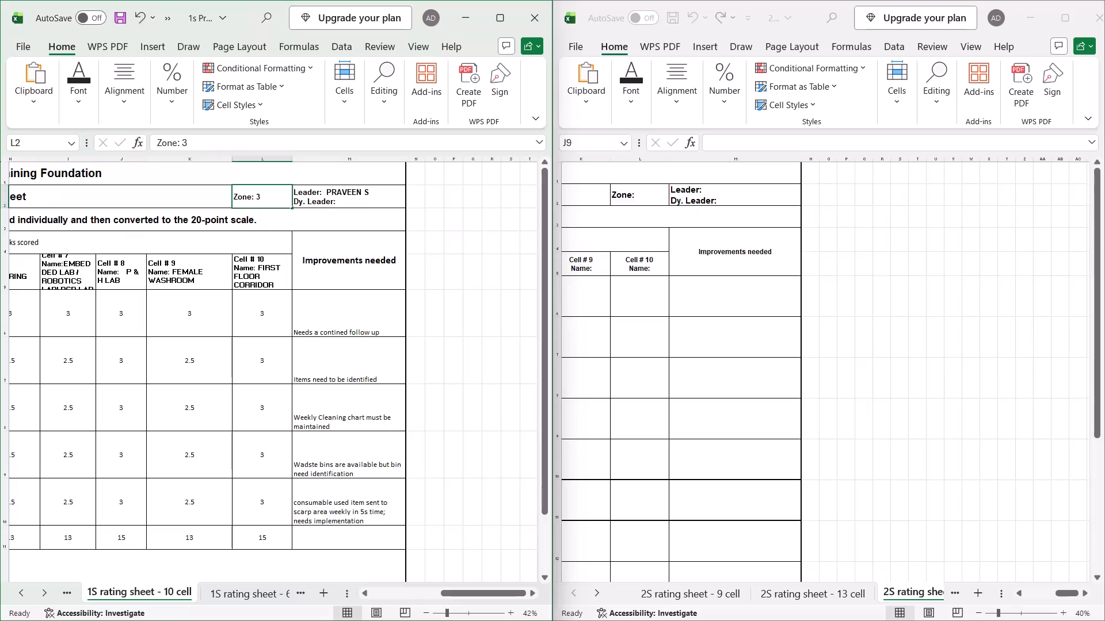
pyautogui.hscroll(1, 779, 246)
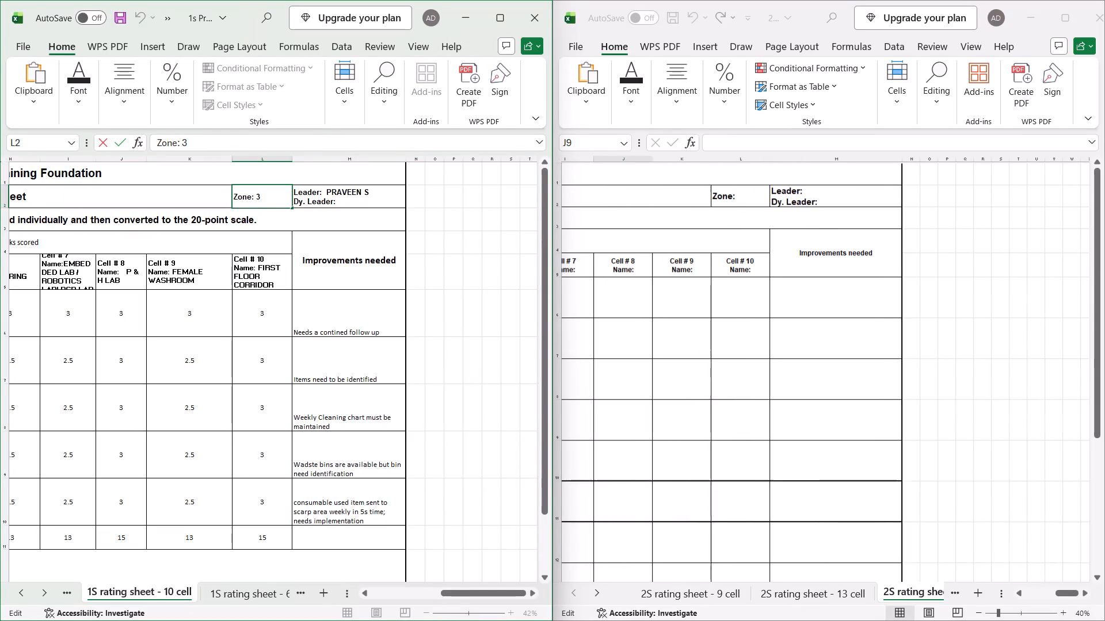
pyautogui.doubleClick(751, 188)
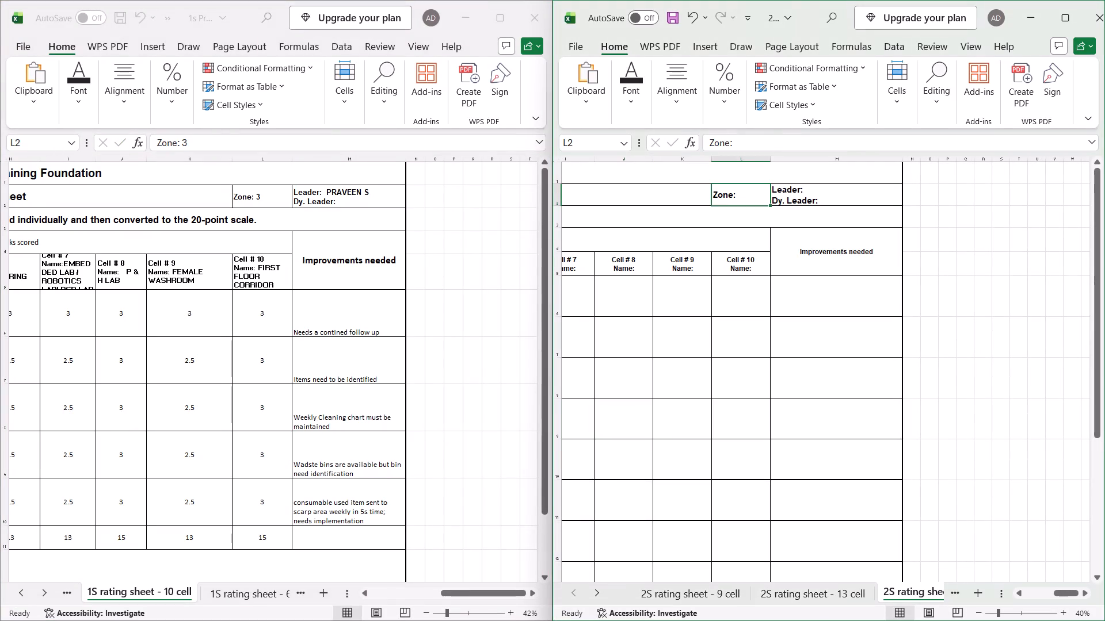
pyautogui.doubleClick(744, 196)
pyautogui.write('03')
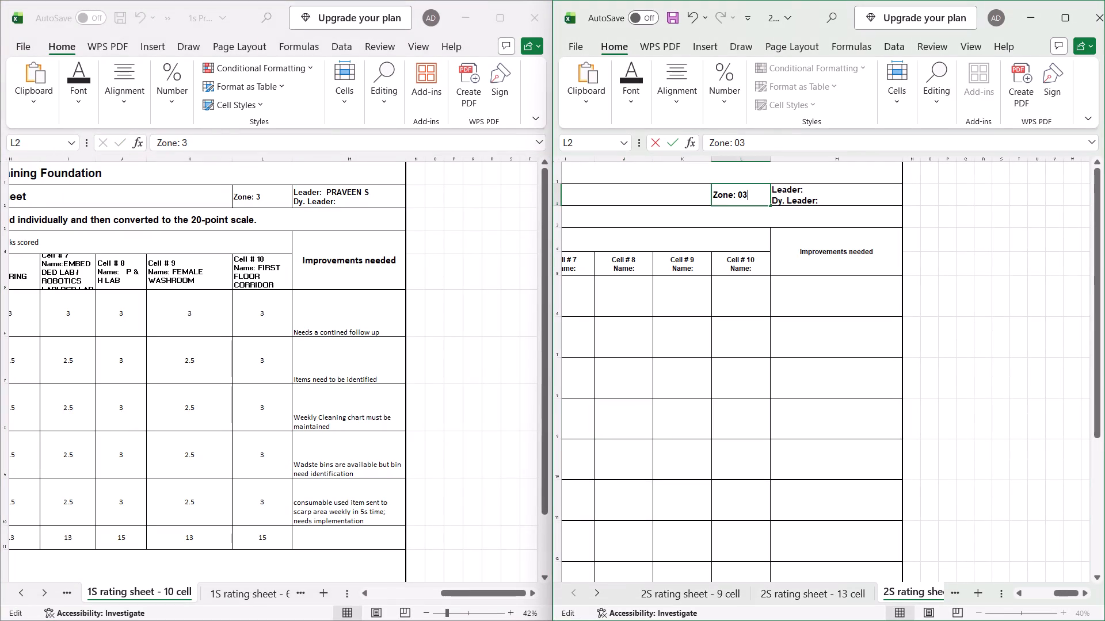
# Copy the leader's name from the 1S 10-cell header into the Leader line of the 2S 10-cell sheet's header.
pyautogui.click(830, 187)
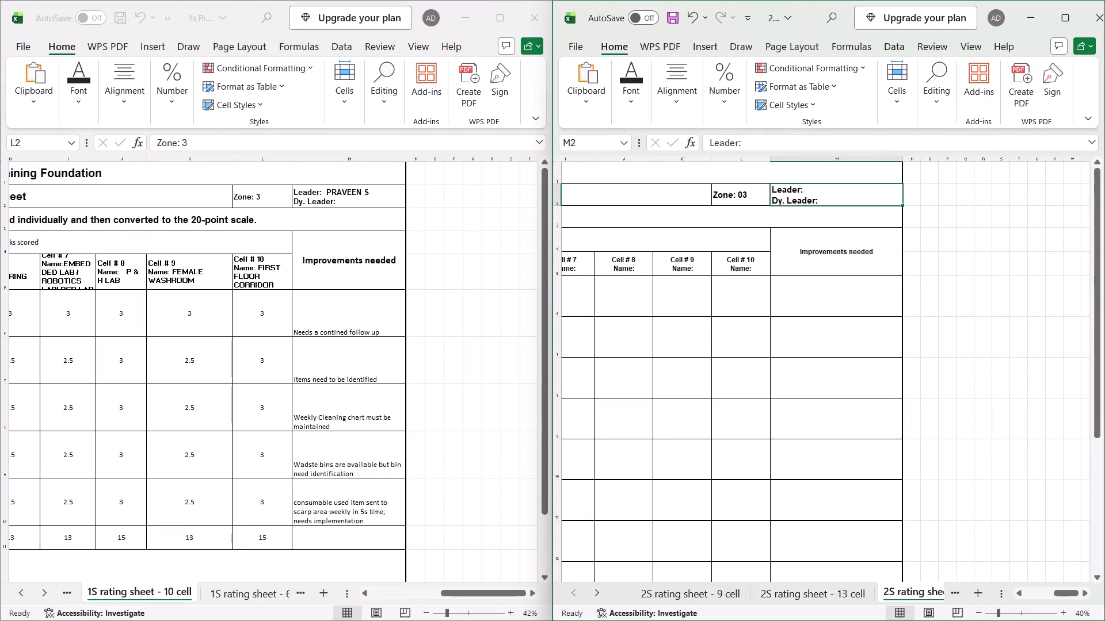
pyautogui.click(383, 191)
pyautogui.click(371, 191)
pyautogui.doubleClick(371, 191)
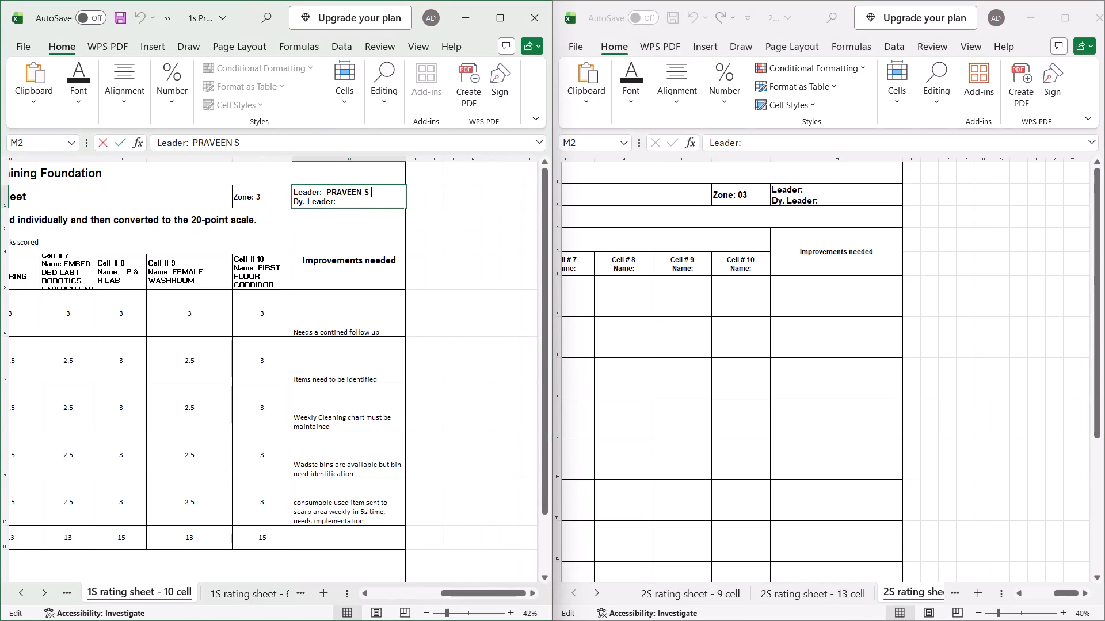
pyautogui.moveTo(371, 191); pyautogui.dragTo(325, 195)
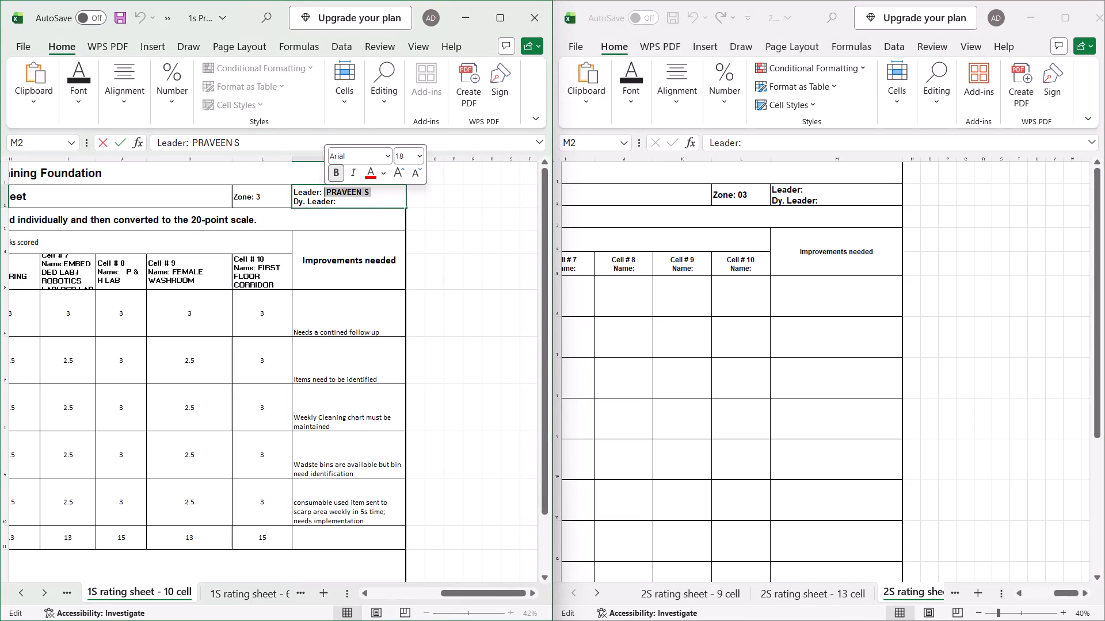
pyautogui.hotkey('ctrl', 'c')
pyautogui.doubleClick(816, 191)
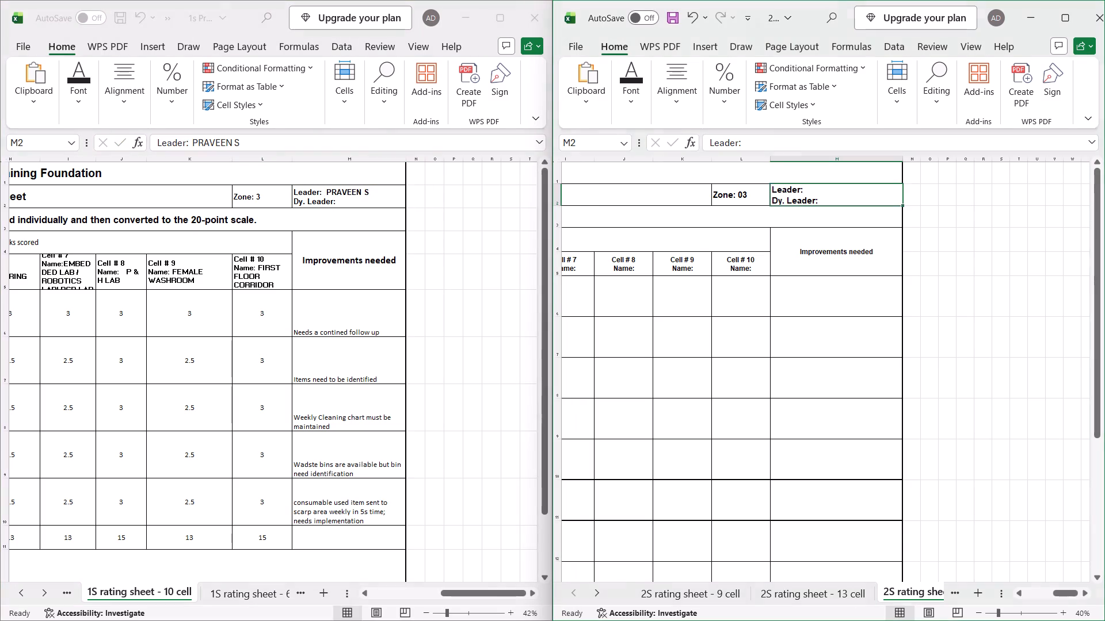
pyautogui.click(816, 191)
pyautogui.doubleClick(816, 191)
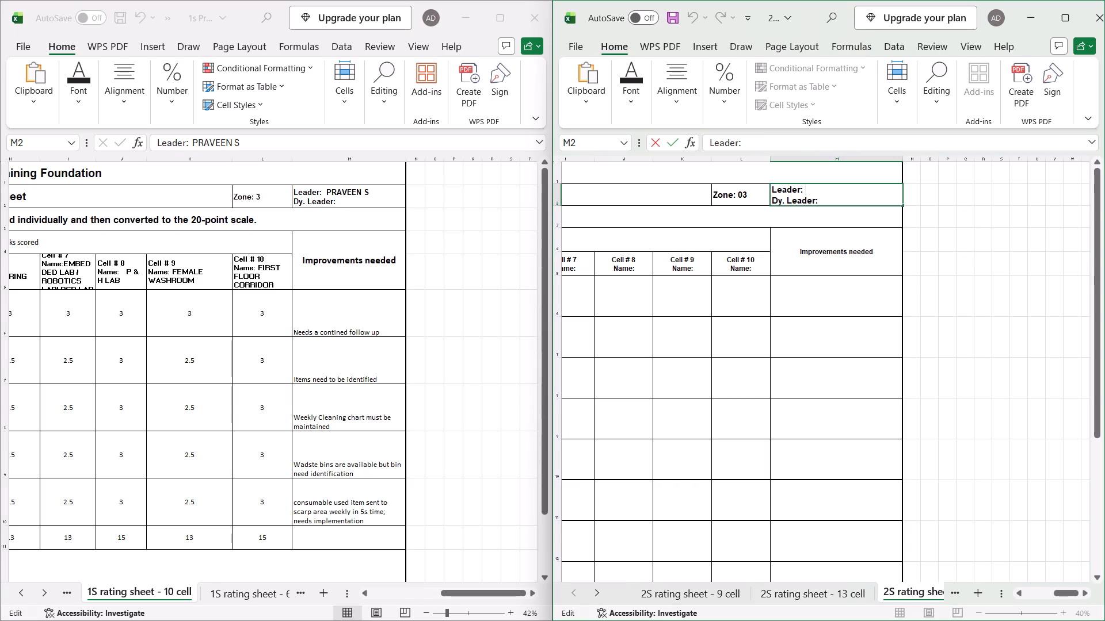
pyautogui.click(816, 191)
pyautogui.hotkey('ctrl', 'v')
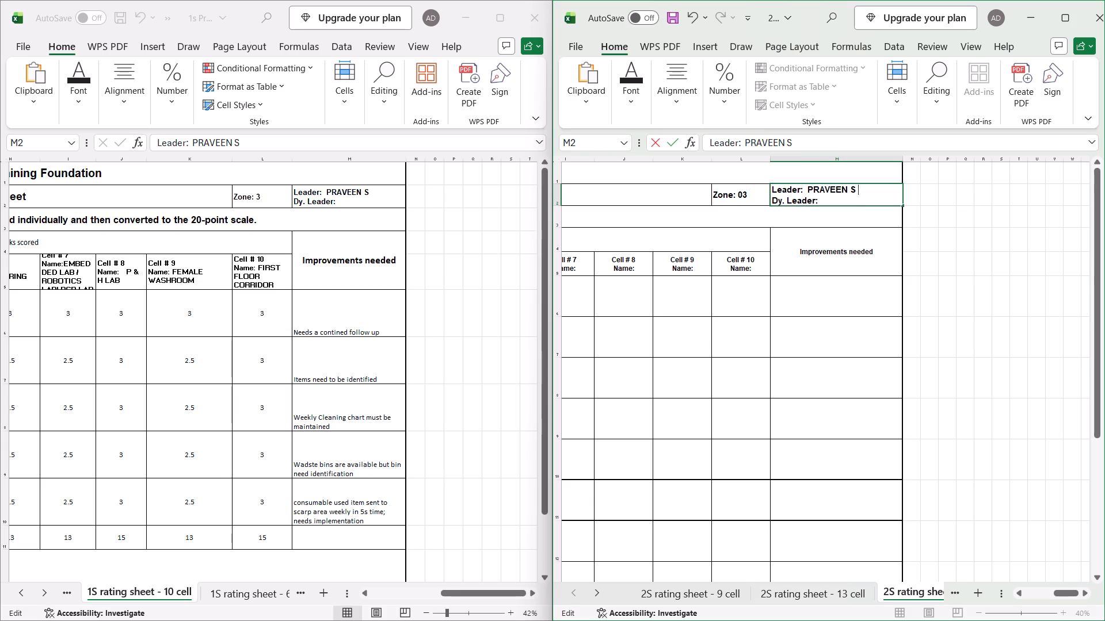
# Copy the marks for Cells 1 to 10 from the 1S 10-cell sheet into the 1S – Sort rows of the 2S 10-cell sheet.
pyautogui.hscroll(3, 698, 338)
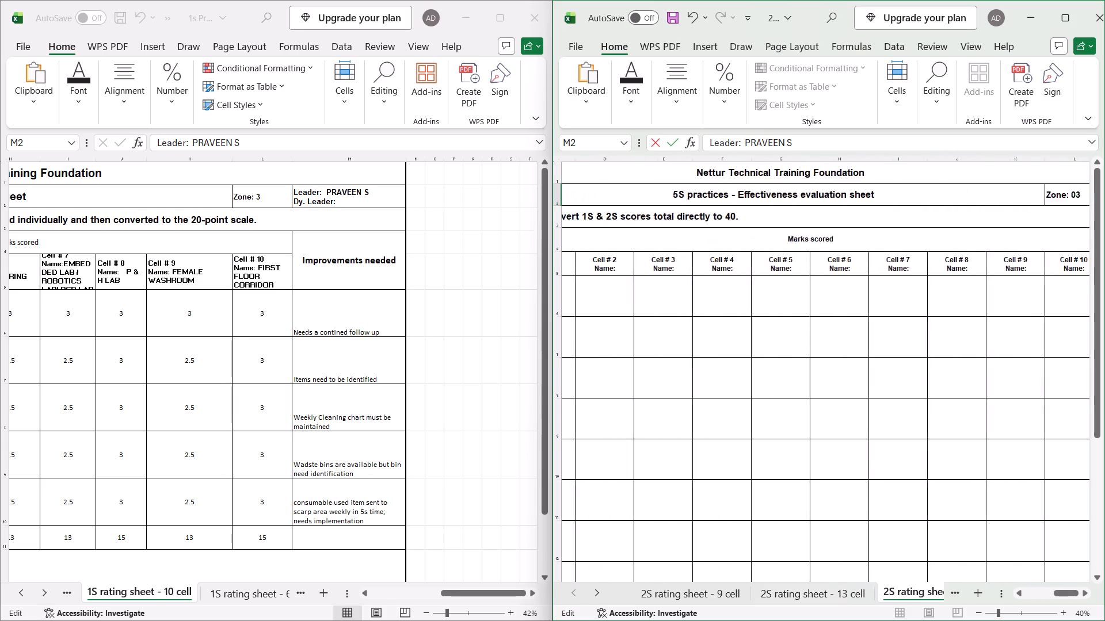
pyautogui.hscroll(1, 698, 338)
pyautogui.hscroll(6, 218, 382)
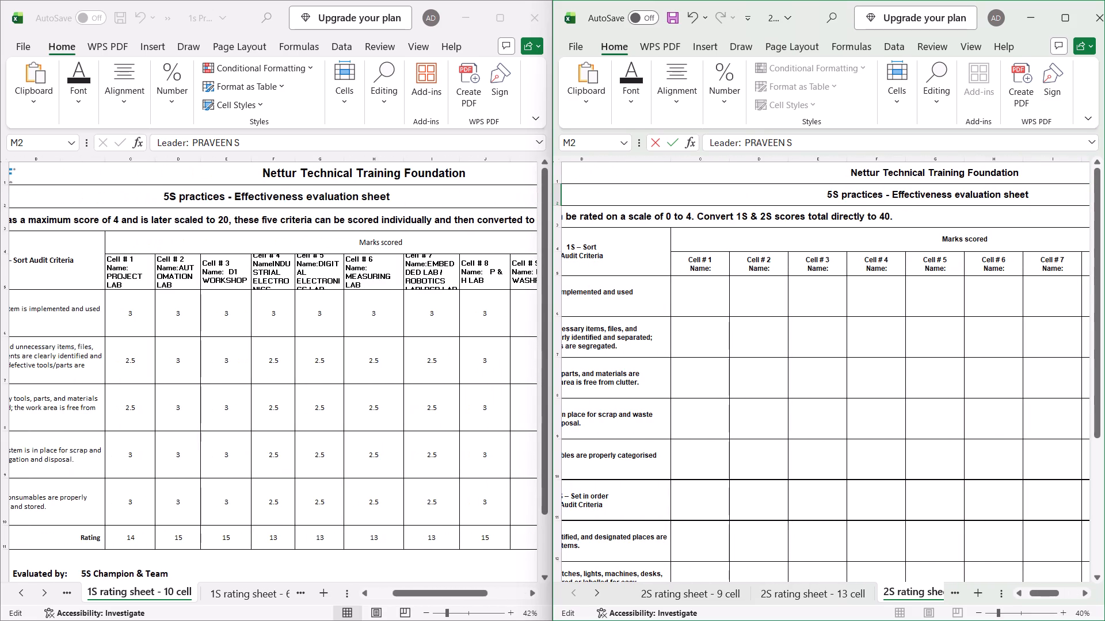
pyautogui.click(137, 309)
pyautogui.moveTo(125, 313); pyautogui.dragTo(356, 408)
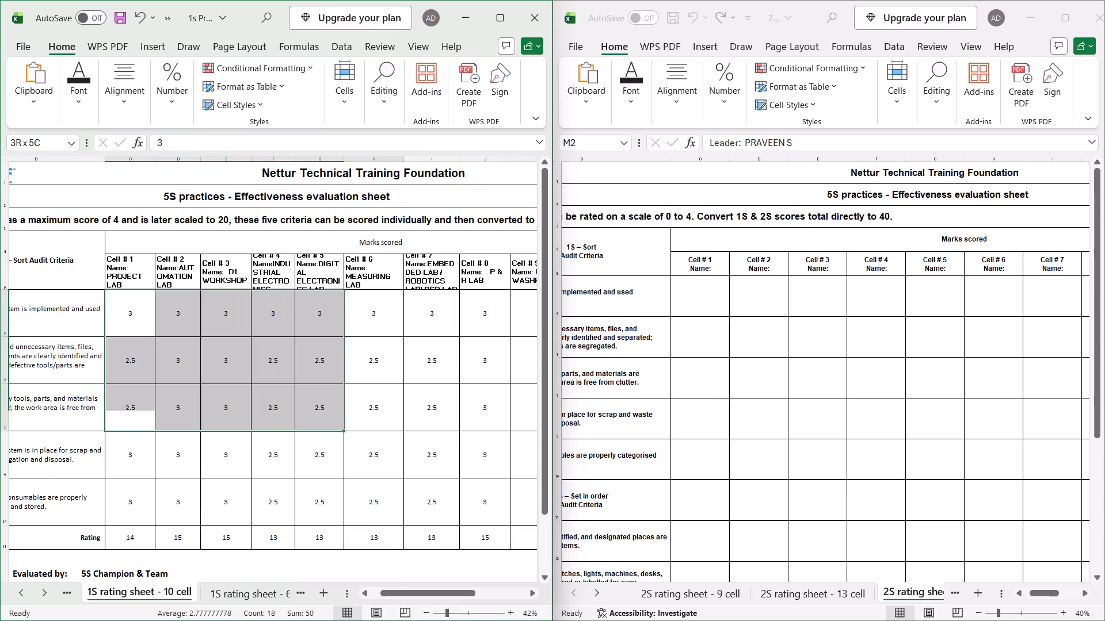
pyautogui.moveTo(356, 408); pyautogui.dragTo(548, 499)
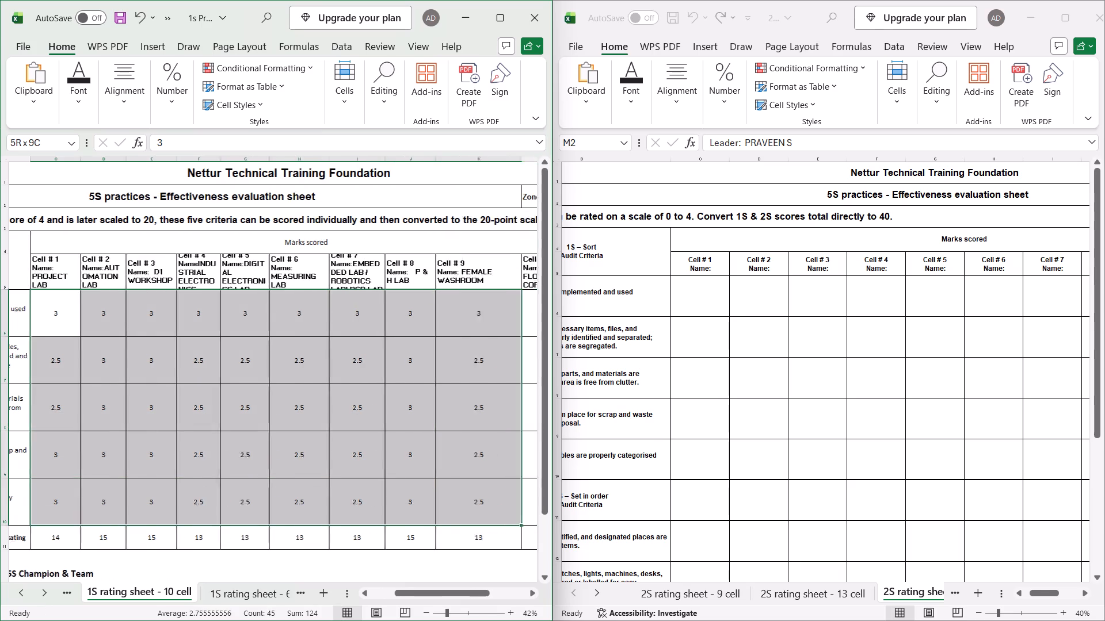
pyautogui.moveTo(548, 499); pyautogui.dragTo(476, 497)
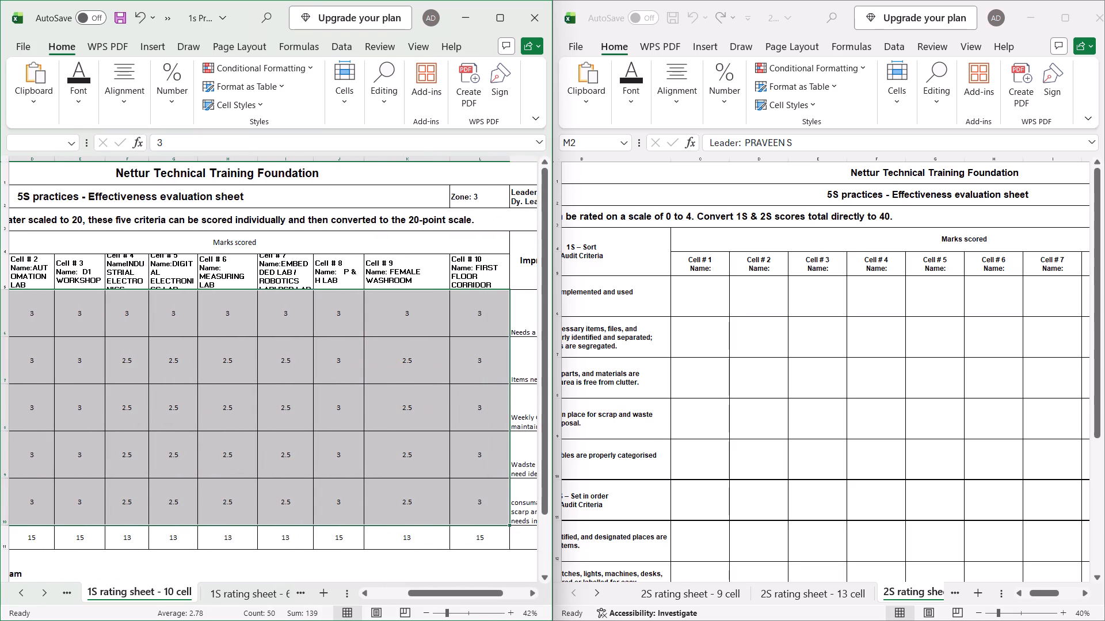
pyautogui.hotkey('ctrl', 'c')
pyautogui.doubleClick(703, 299)
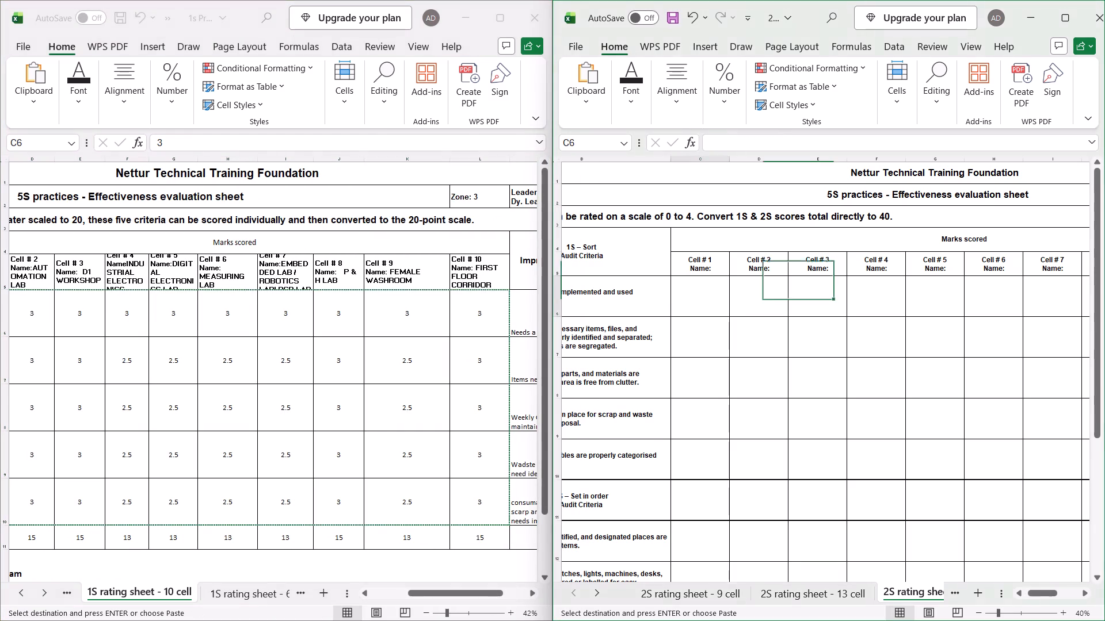
pyautogui.moveTo(703, 299); pyautogui.dragTo(917, 442)
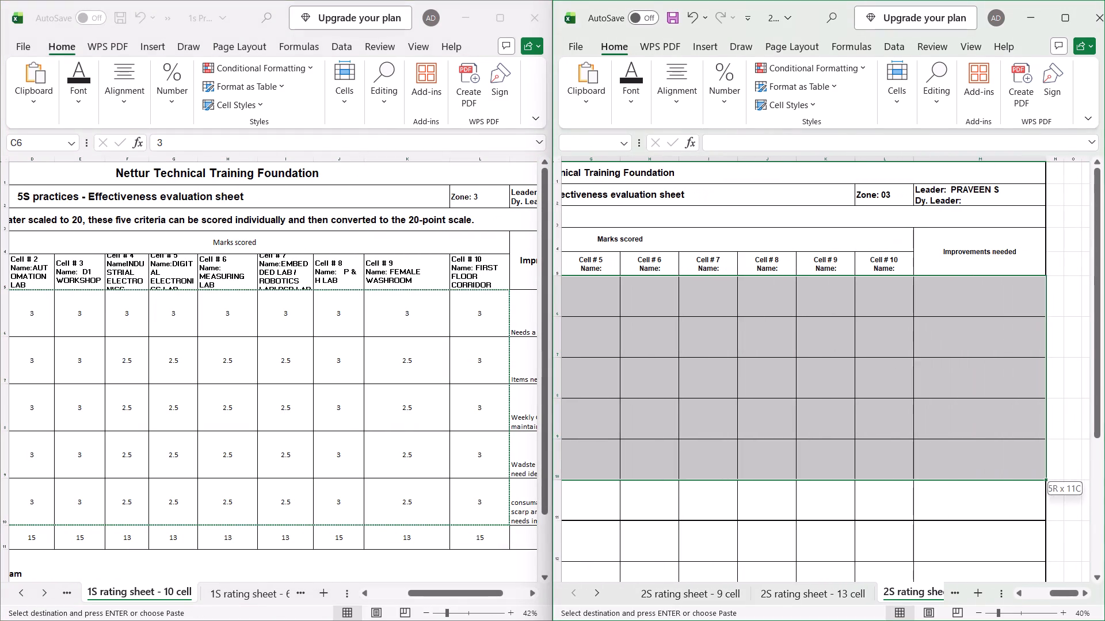
pyautogui.moveTo(917, 442); pyautogui.dragTo(879, 453)
pyautogui.hotkey('ctrl', 'v')
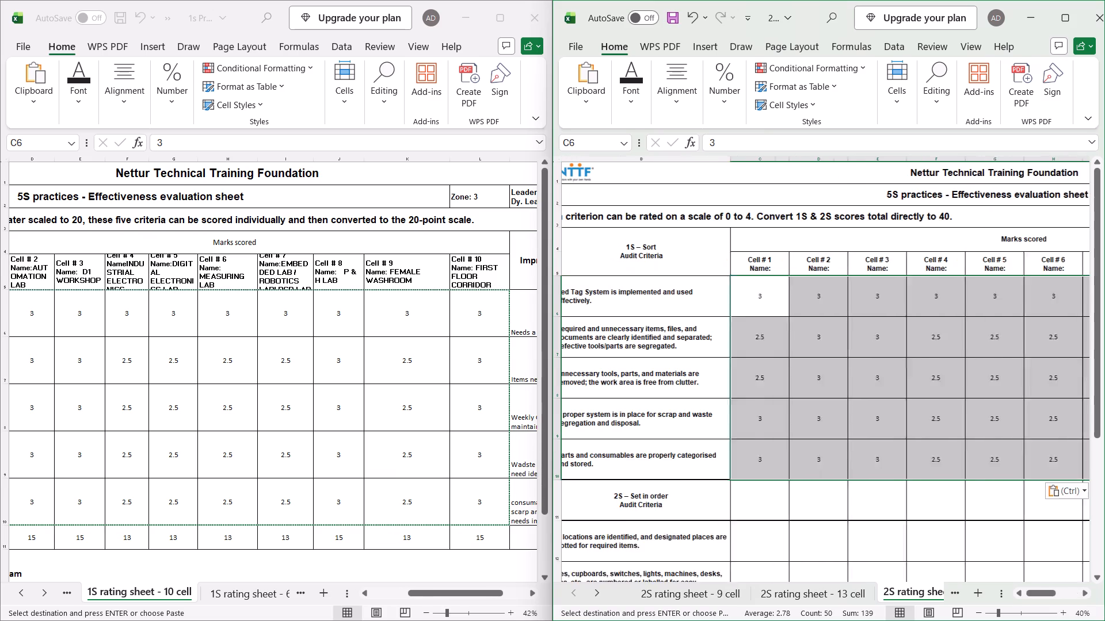
# Copy the same 1S marks for Cells 1 to 10 into the five 2S – Set in order rows of the 2S 10-cell sheet.
pyautogui.hscroll(-3, 879, 453)
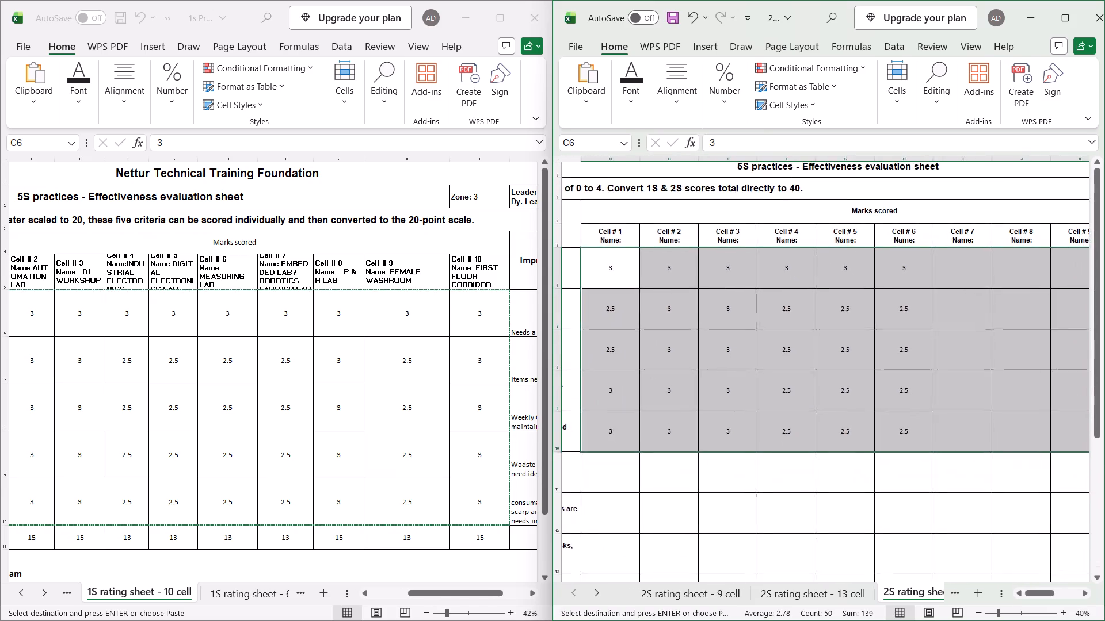
pyautogui.hscroll(-2, 879, 453)
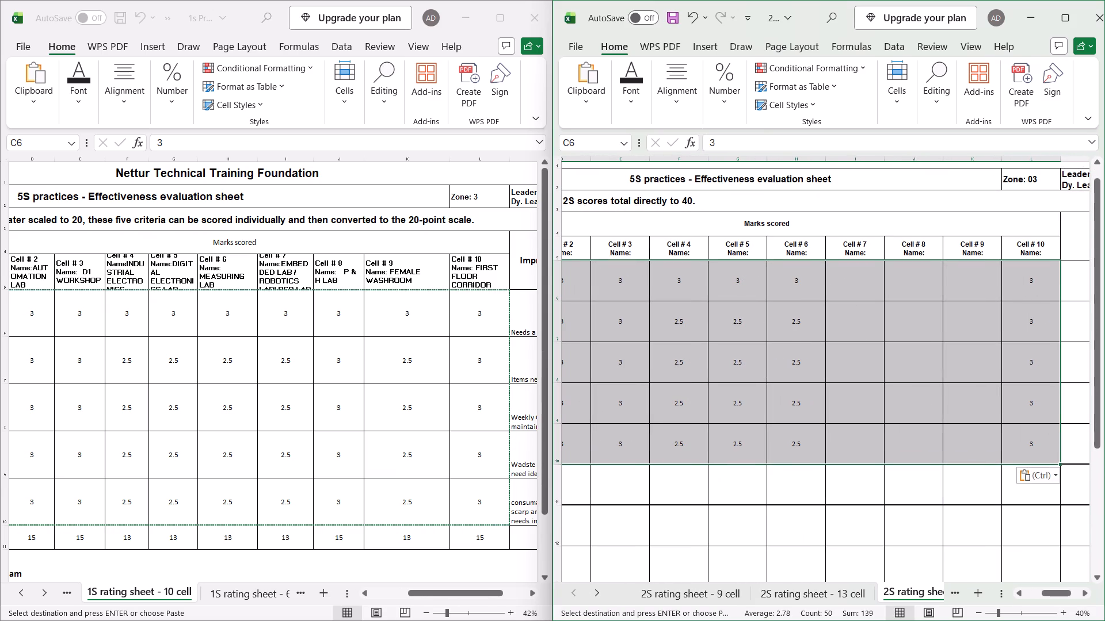
pyautogui.hscroll(-2, 466, 457)
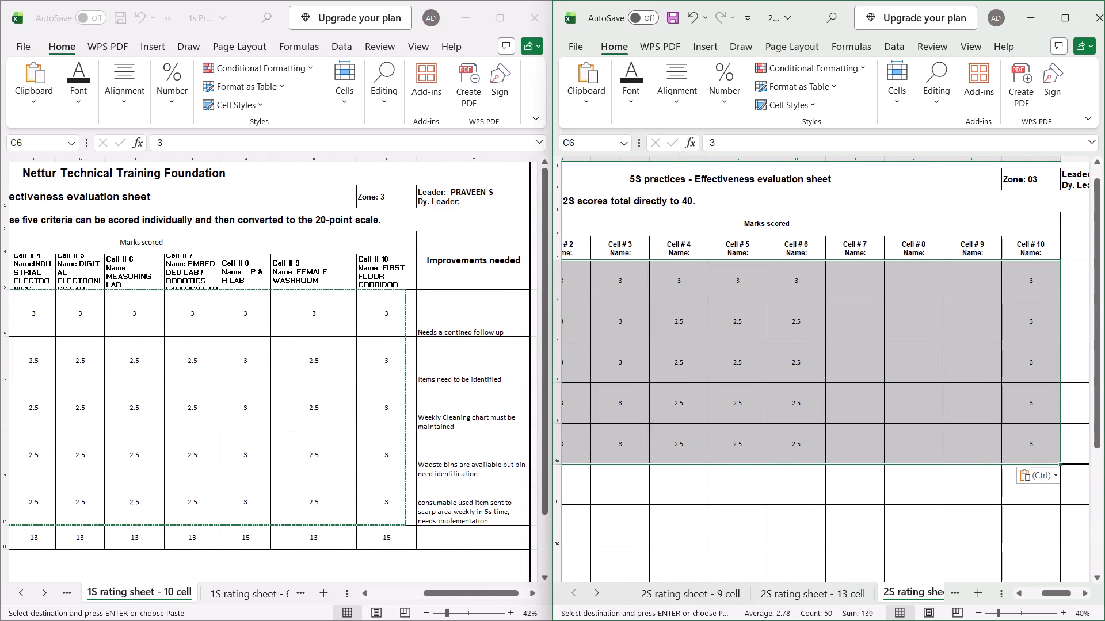
pyautogui.click(361, 456)
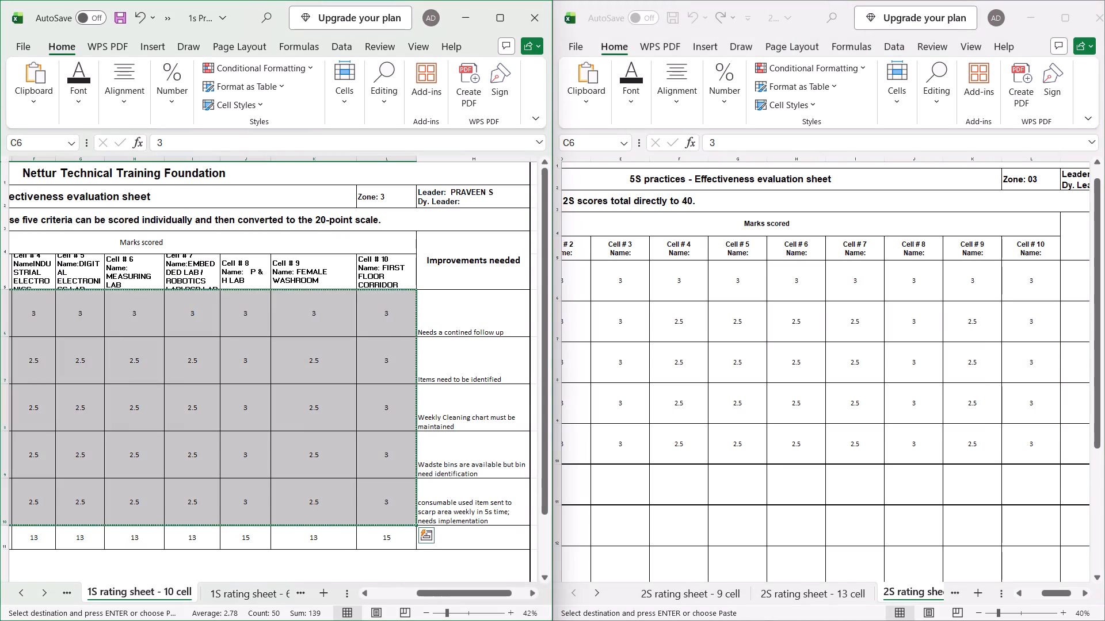
pyautogui.hotkey('ctrl', 'c')
pyautogui.hotkey('ctrl', 'c')
pyautogui.hscroll(1, 687, 369)
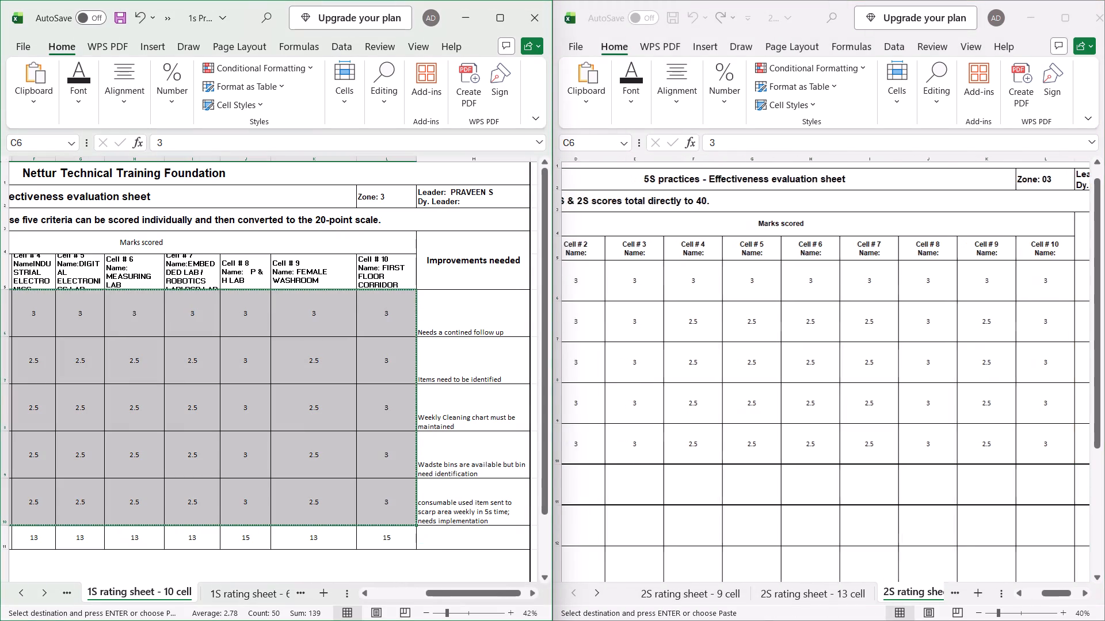
pyautogui.hscroll(1, 687, 369)
pyautogui.scroll(-2, 687, 369)
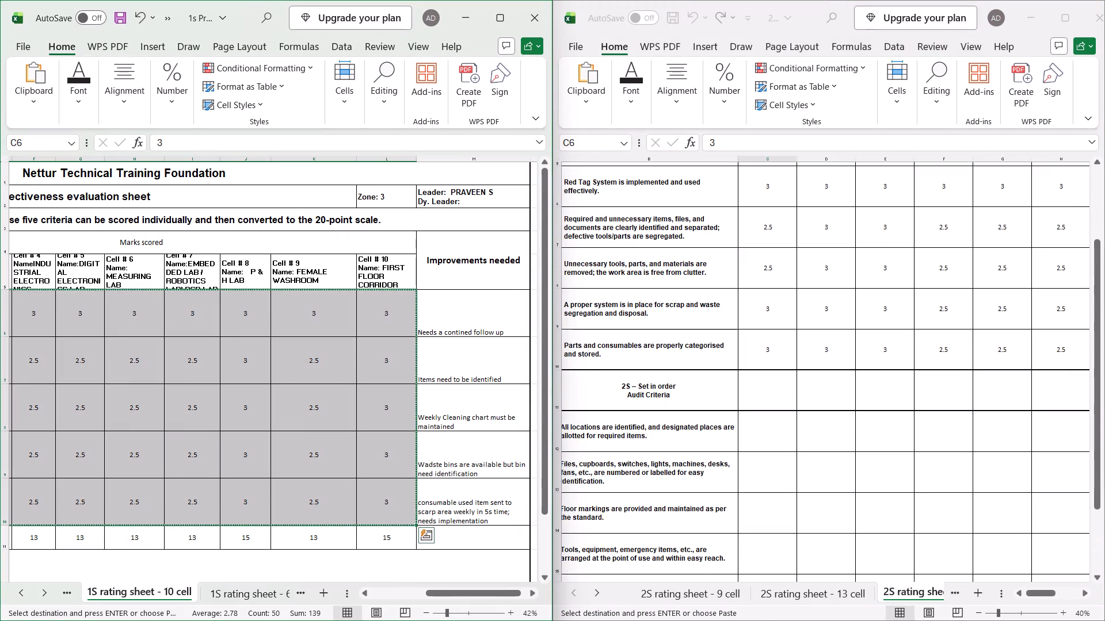
pyautogui.doubleClick(760, 434)
pyautogui.scroll(-2, 760, 434)
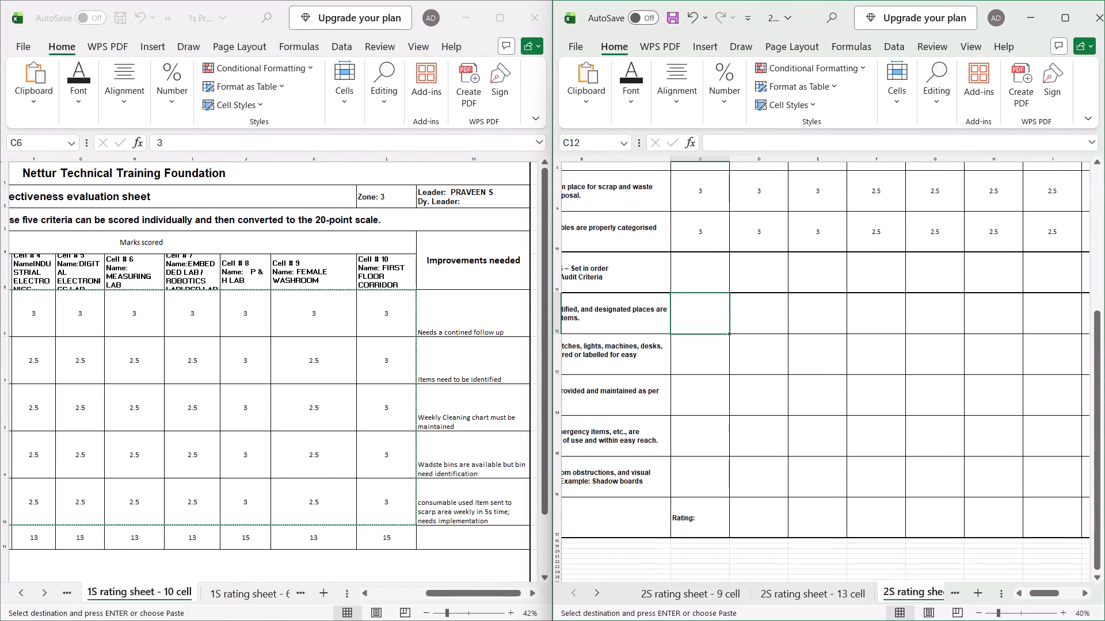
pyautogui.moveTo(698, 309); pyautogui.dragTo(902, 499)
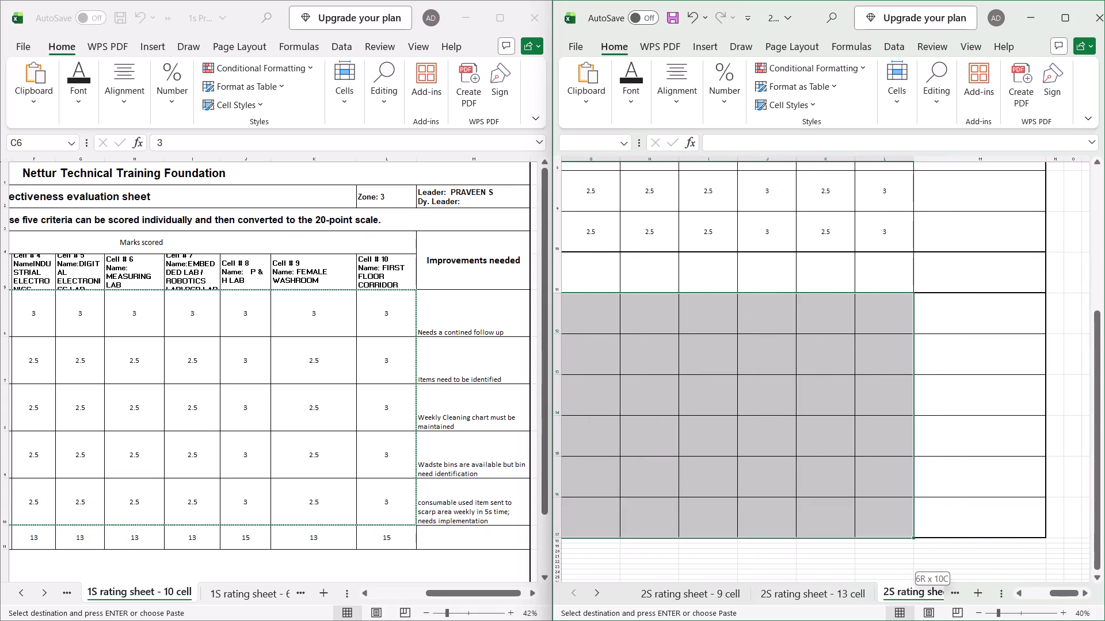
pyautogui.moveTo(902, 499); pyautogui.dragTo(898, 490)
pyautogui.hotkey('ctrl', 'v')
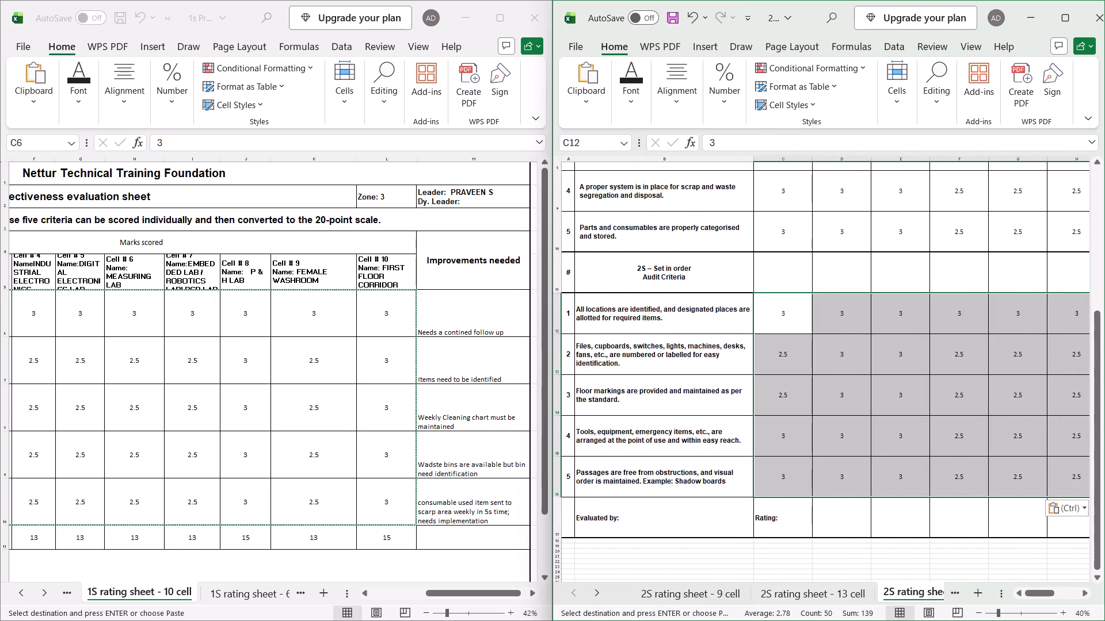
# Copy the "Rating:" label from C17 into the "Evaluated by:" cell B17, separated from the existing text by a run of spaces.
pyautogui.click(790, 530)
pyautogui.doubleClick(790, 530)
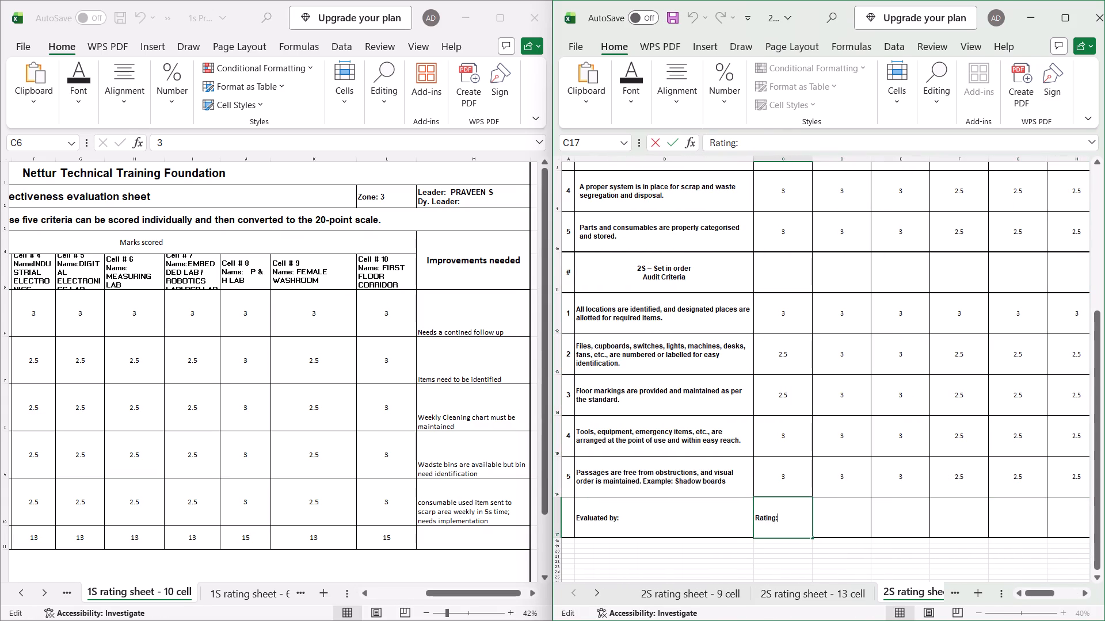
pyautogui.moveTo(783, 516); pyautogui.dragTo(755, 516)
pyautogui.hotkey('ctrl', 'c')
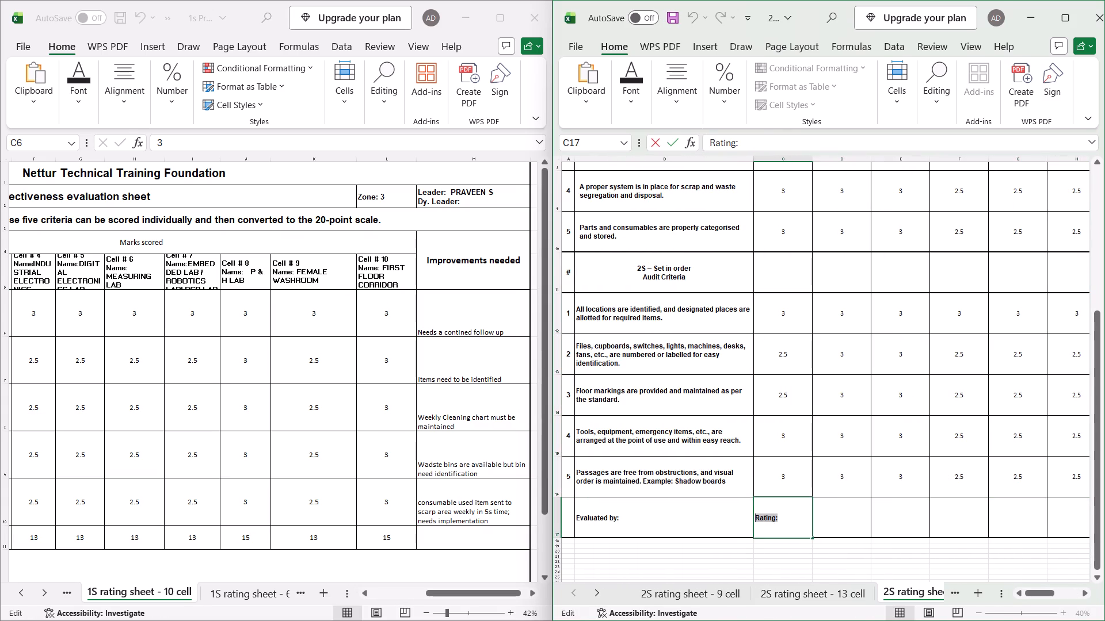
pyautogui.click(714, 512)
pyautogui.click(797, 148)
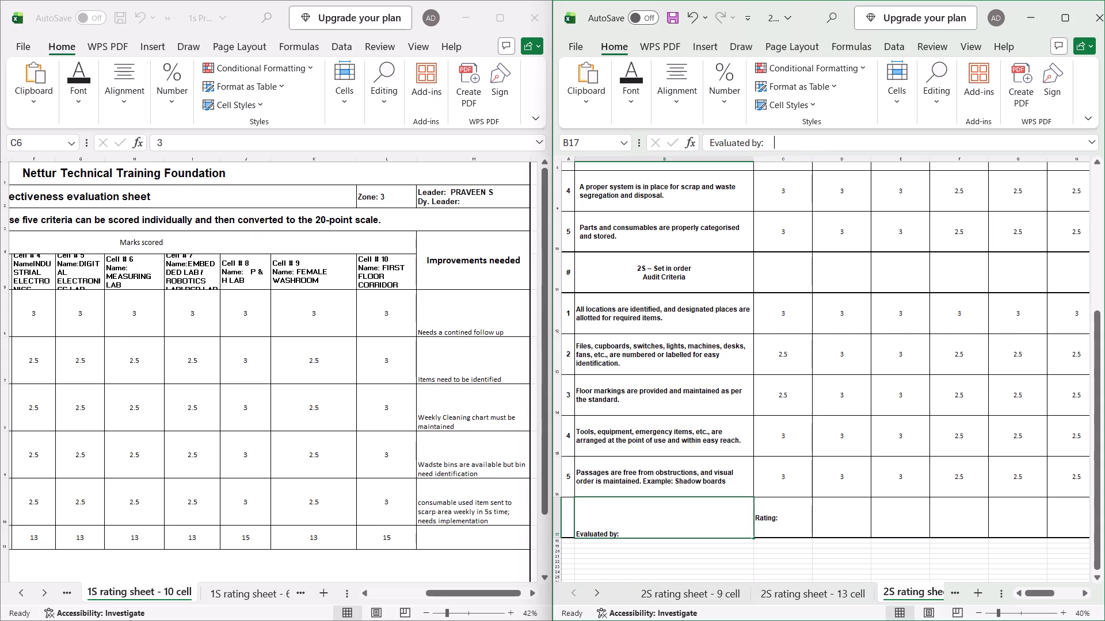
pyautogui.press('space')
pyautogui.press('space')
pyautogui.press('space')
pyautogui.press('space')
pyautogui.press('space')
pyautogui.press('space')
pyautogui.press('space')
pyautogui.press('space')
pyautogui.press('space')
pyautogui.press('space')
pyautogui.press('space')
pyautogui.press('space')
pyautogui.press('space')
pyautogui.press('space')
pyautogui.press('space')
pyautogui.press('space')
pyautogui.press('space')
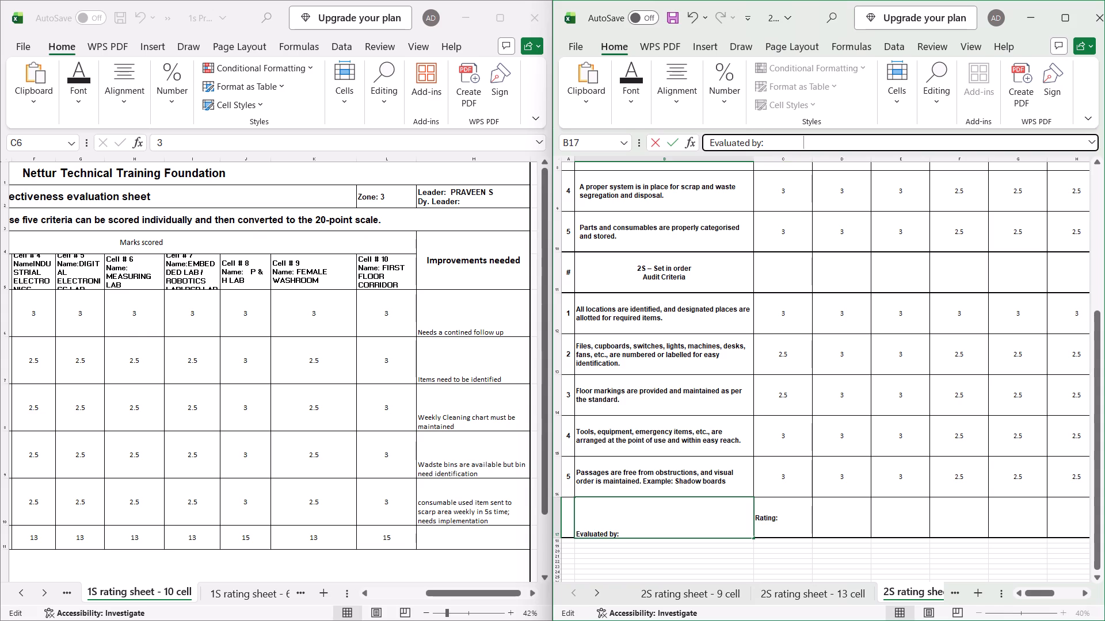
pyautogui.hotkey('ctrl', 'v')
# Widen the run of spaces before "Rating:" in B17 so that the label sits at the cell's right edge.
pyautogui.click(797, 148)
pyautogui.press('space')
pyautogui.press('space')
pyautogui.press('space')
pyautogui.press('space')
pyautogui.press('space')
pyautogui.press('space')
pyautogui.press('space')
pyautogui.press('space')
pyautogui.press('space')
pyautogui.press('space')
pyautogui.press('space')
pyautogui.press('space')
pyautogui.press('space')
pyautogui.press('space')
pyautogui.press('space')
pyautogui.press('space')
pyautogui.press('space')
pyautogui.press('space')
pyautogui.press('space')
pyautogui.press('space')
pyautogui.press('space')
pyautogui.press('space')
pyautogui.press('space')
pyautogui.press('space')
pyautogui.press('space')
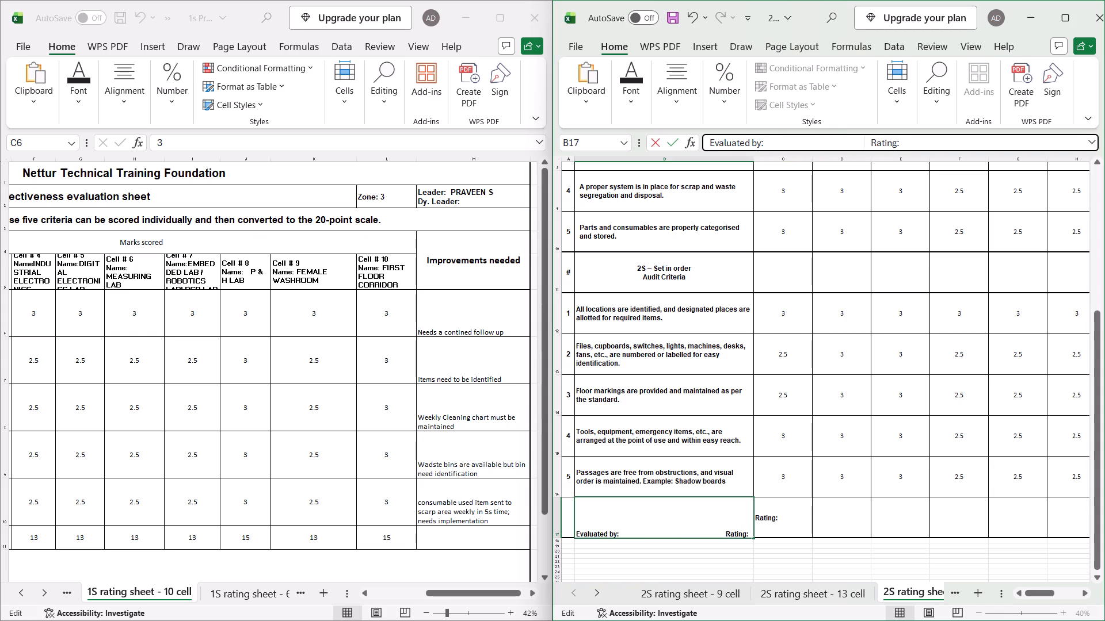
pyautogui.press('Return')
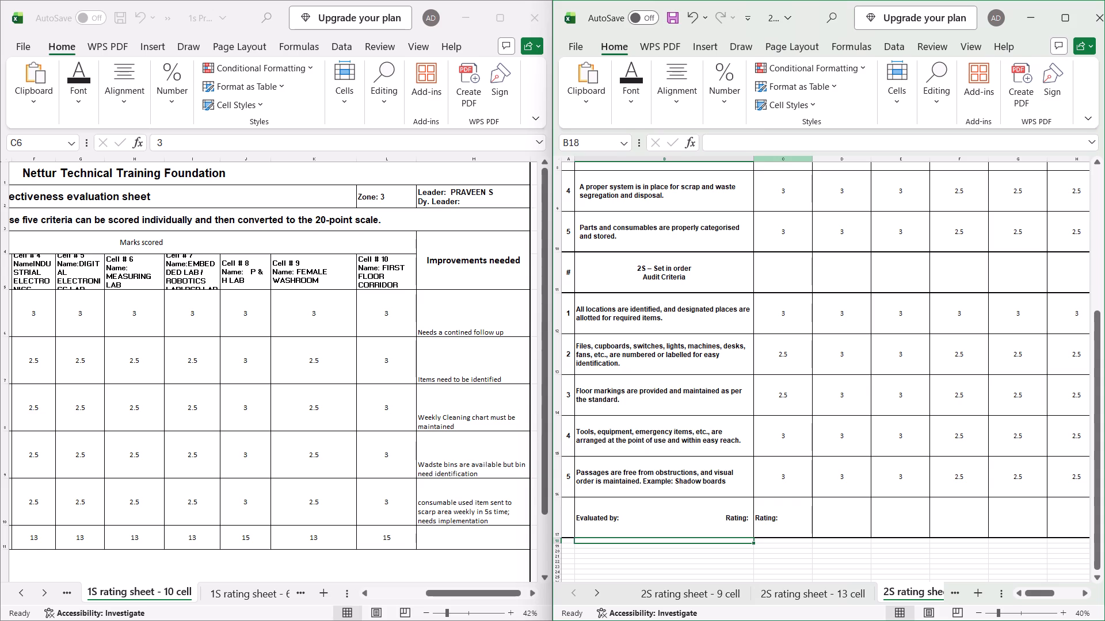
# Replace the "Rating:" label in C17 with a SUM formula totalling Cell #1's 2S and 1S marks, C12:C16 and C6:C10.
pyautogui.click(782, 507)
pyautogui.click(782, 507)
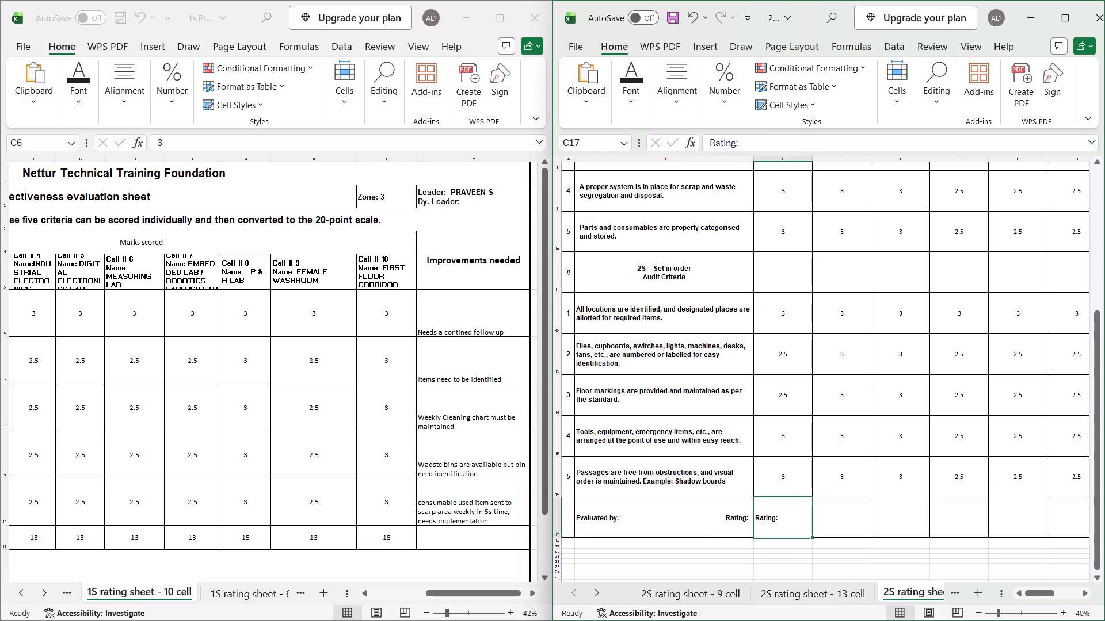
pyautogui.write('=sum')
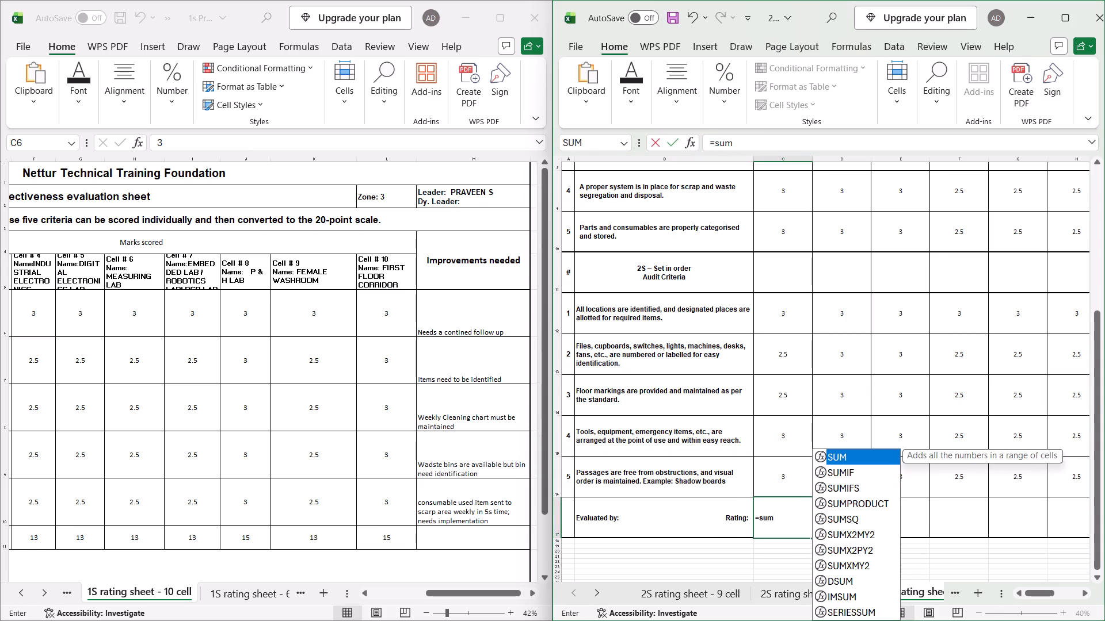
pyautogui.hotkey('shift', 'o')
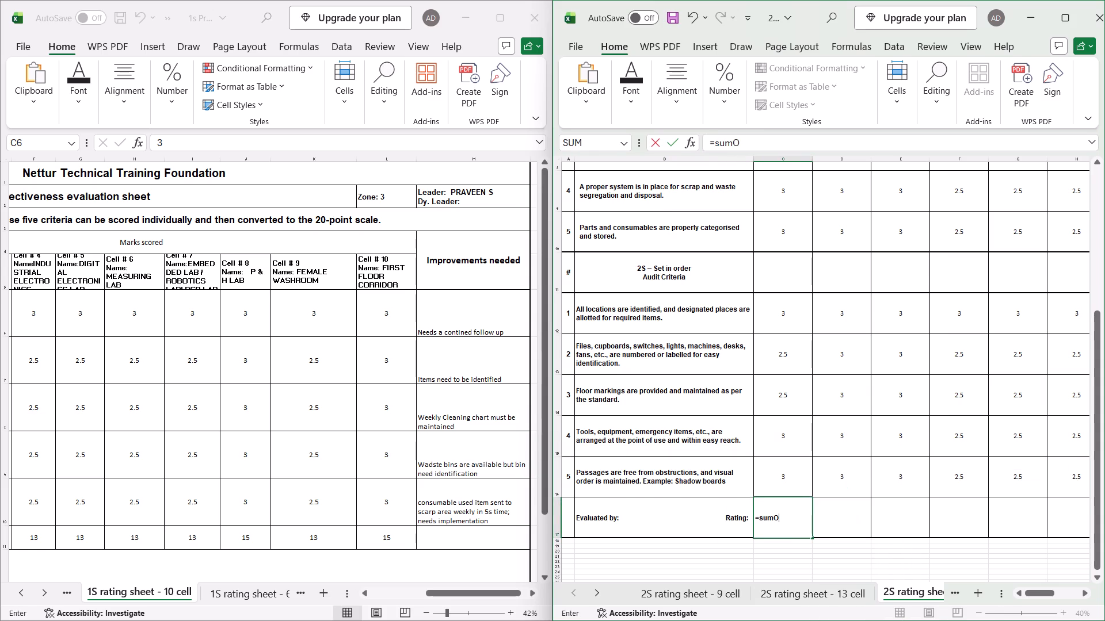
pyautogui.scroll(1, 782, 507)
pyautogui.press('BackSpace')
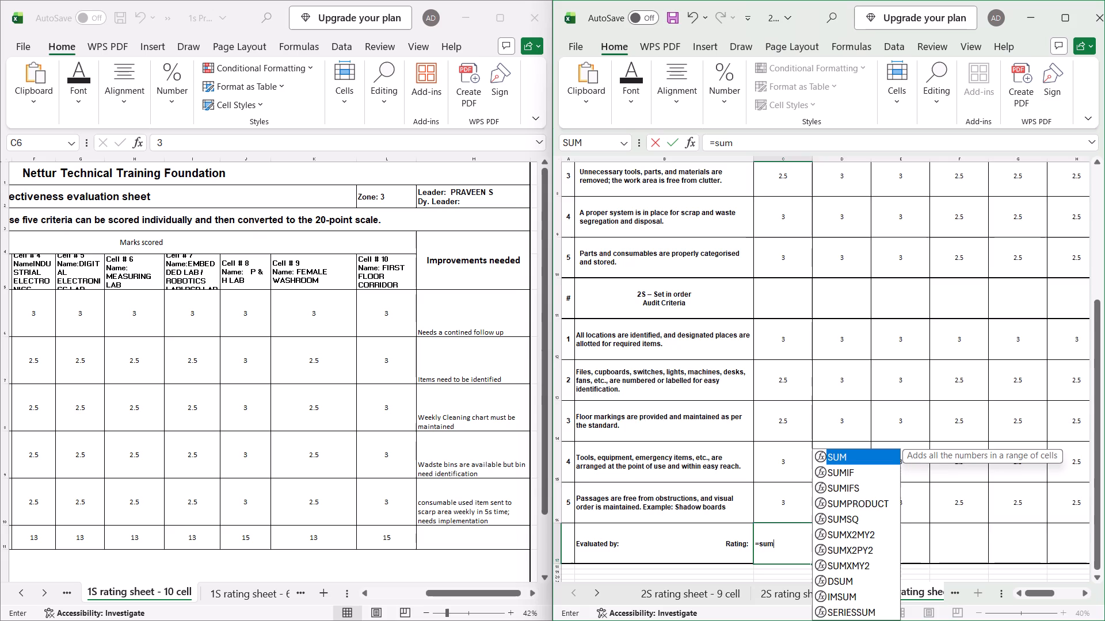
pyautogui.scroll(5, 782, 507)
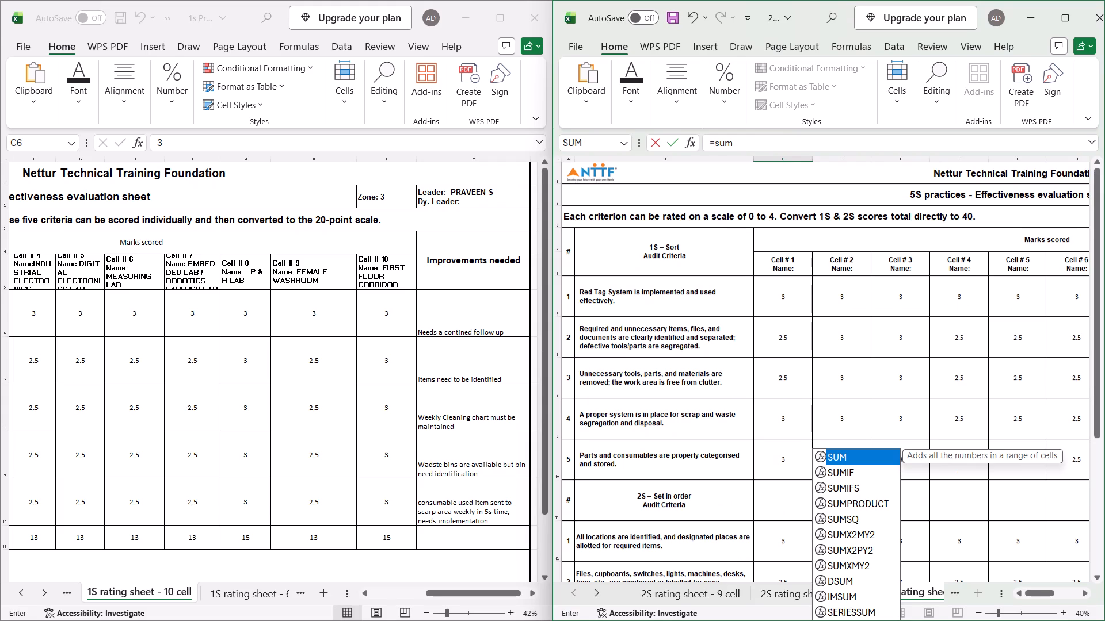
pyautogui.moveTo(791, 292); pyautogui.dragTo(790, 377)
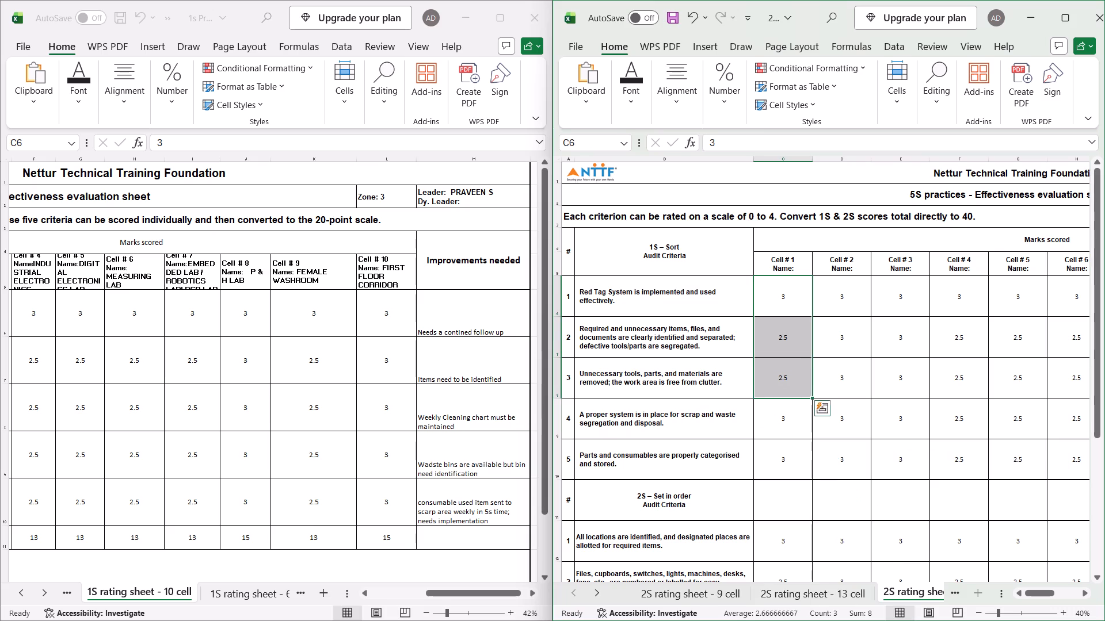
pyautogui.scroll(-5, 790, 377)
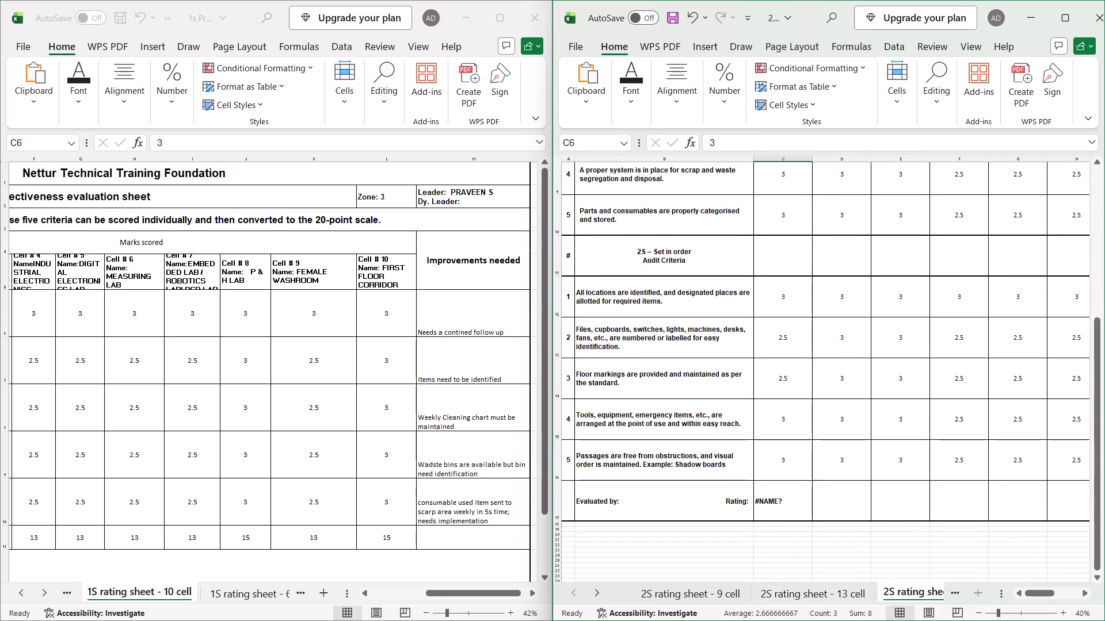
pyautogui.click(780, 497)
pyautogui.scroll(2, 783, 378)
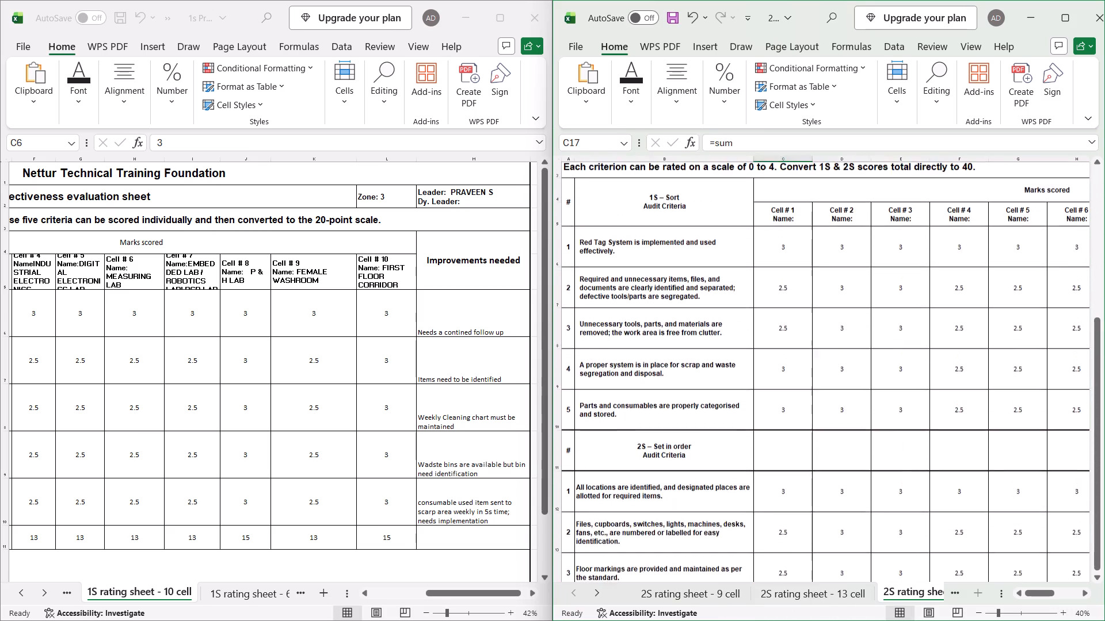
pyautogui.click(752, 144)
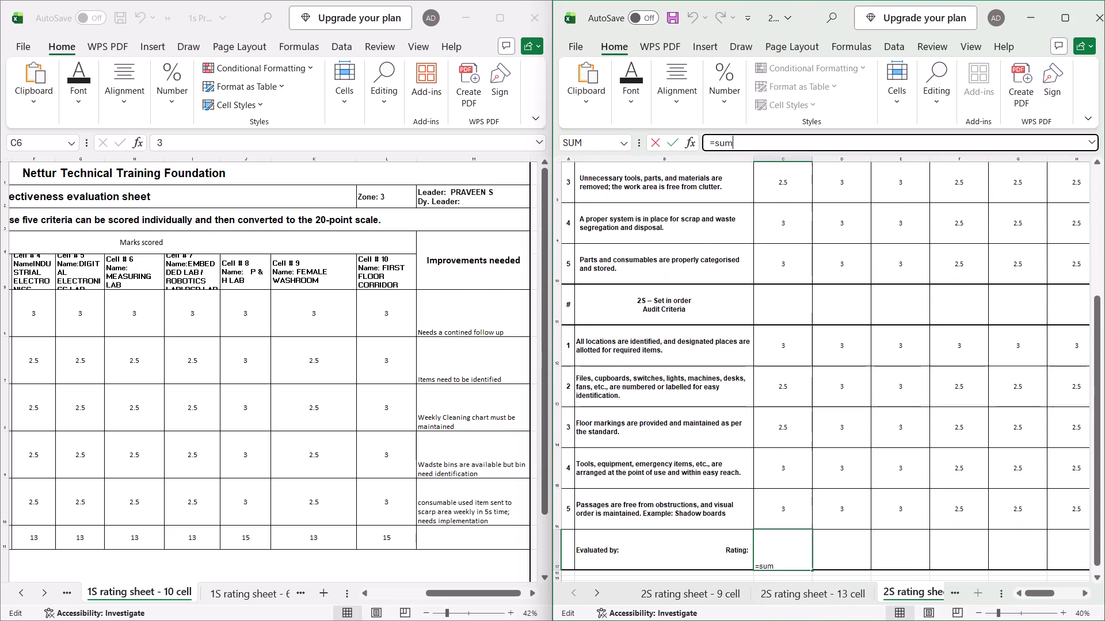
pyautogui.hotkey('shift', '(')
pyautogui.scroll(2, 752, 144)
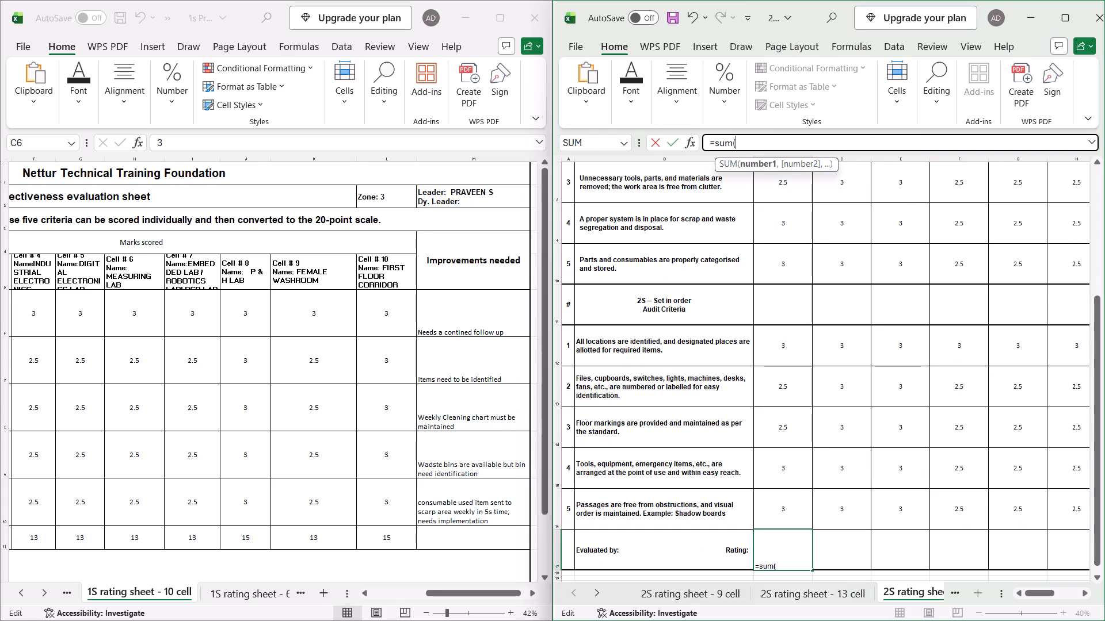
pyautogui.scroll(2, 776, 224)
pyautogui.moveTo(792, 297); pyautogui.dragTo(797, 327)
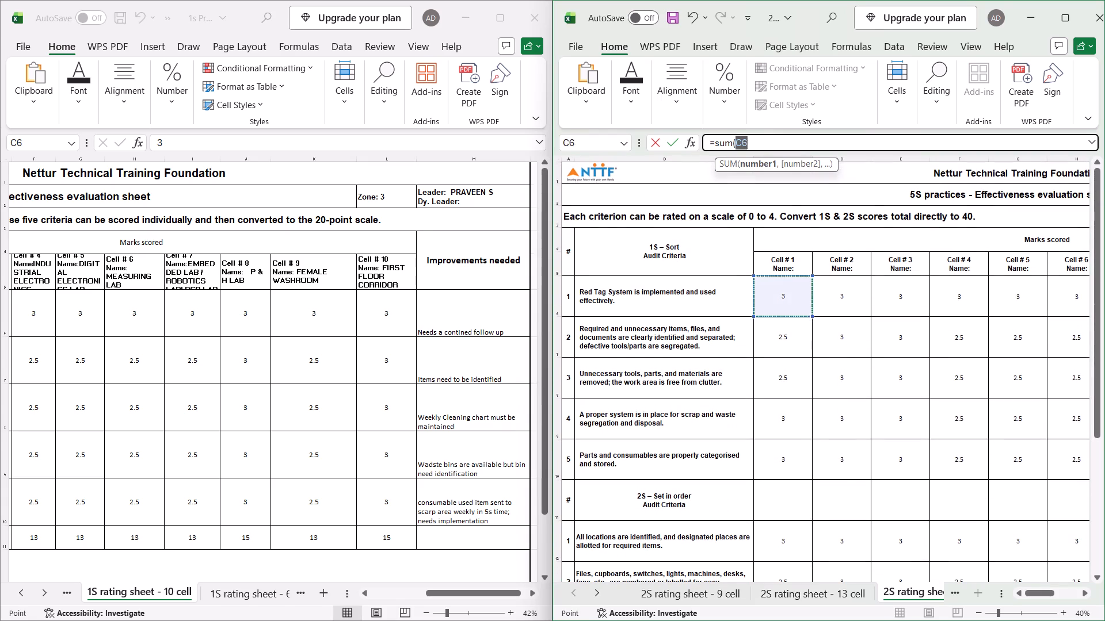
pyautogui.moveTo(797, 327); pyautogui.dragTo(793, 458)
pyautogui.scroll(-4, 793, 458)
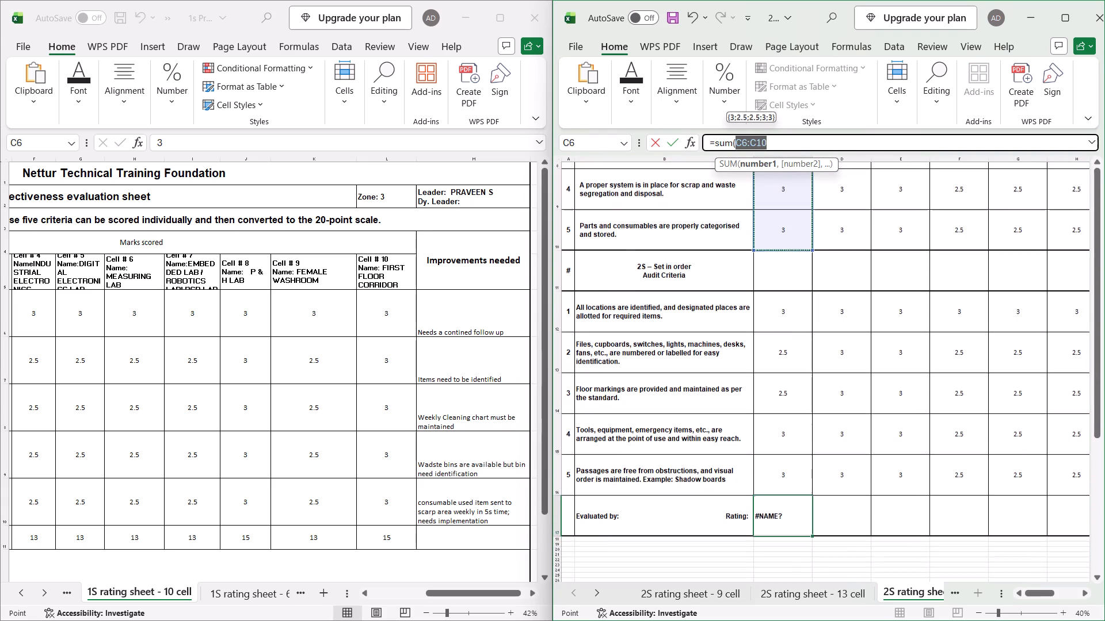
pyautogui.moveTo(774, 313); pyautogui.dragTo(788, 472)
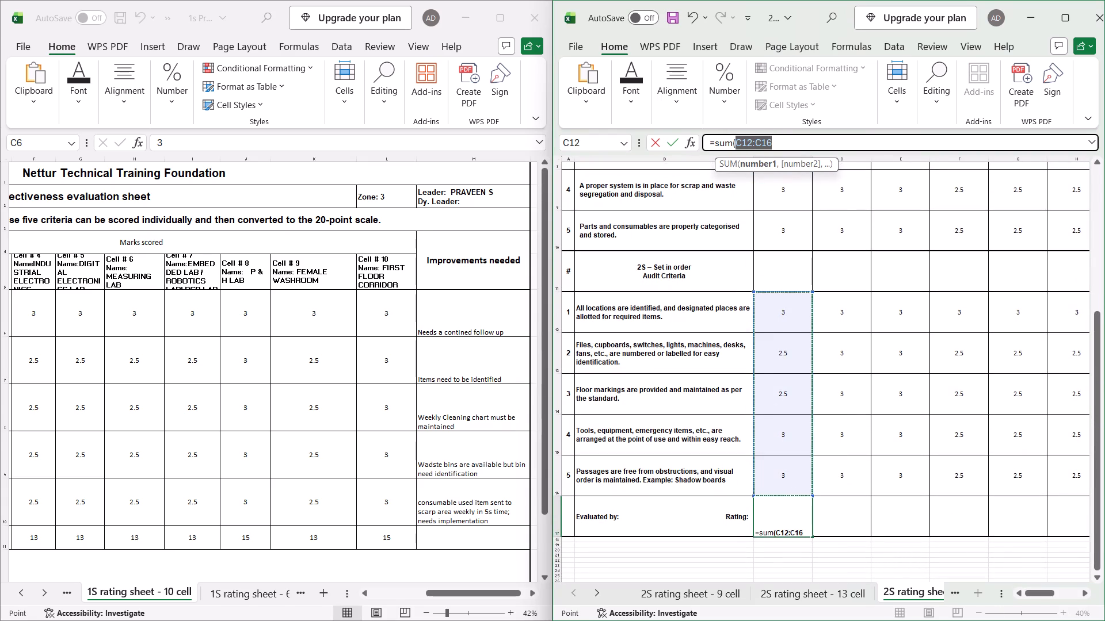
pyautogui.scroll(5, 788, 472)
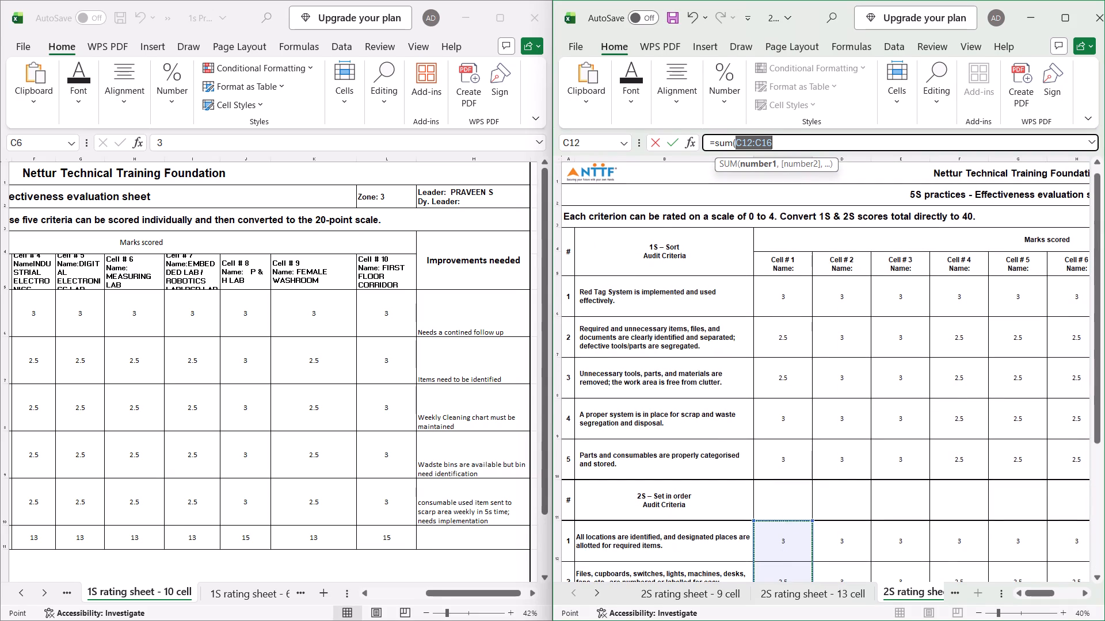
pyautogui.keyDown('ctrl'); pyautogui.moveTo(769, 301); pyautogui.dragTo(799, 453); pyautogui.keyUp('ctrl')
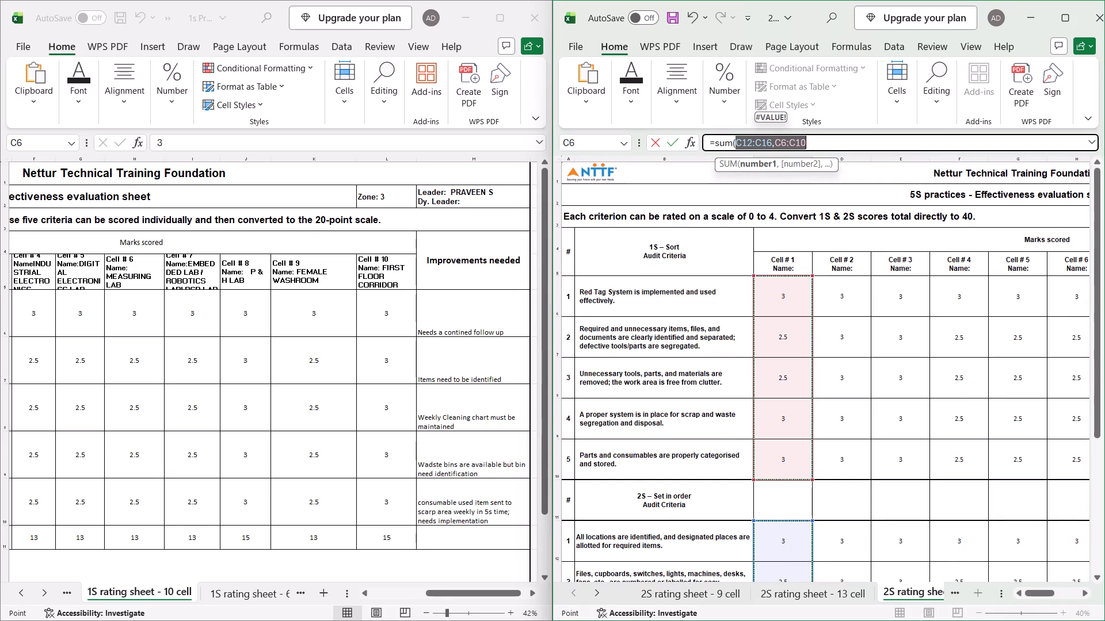
pyautogui.click(826, 143)
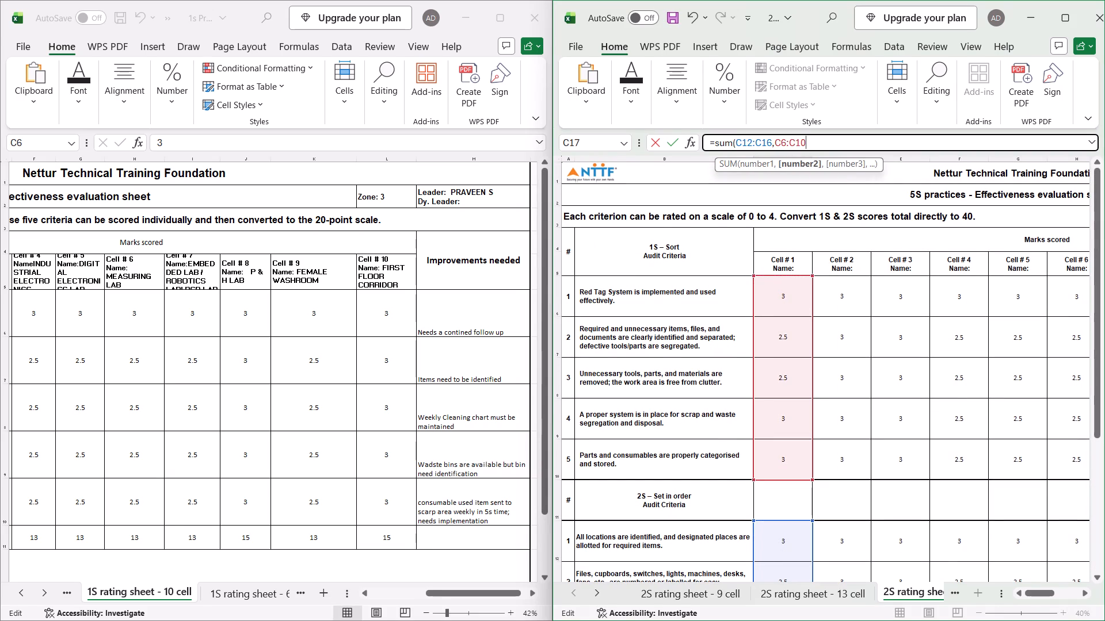
pyautogui.hotkey('shift', ')')
pyautogui.press('Return')
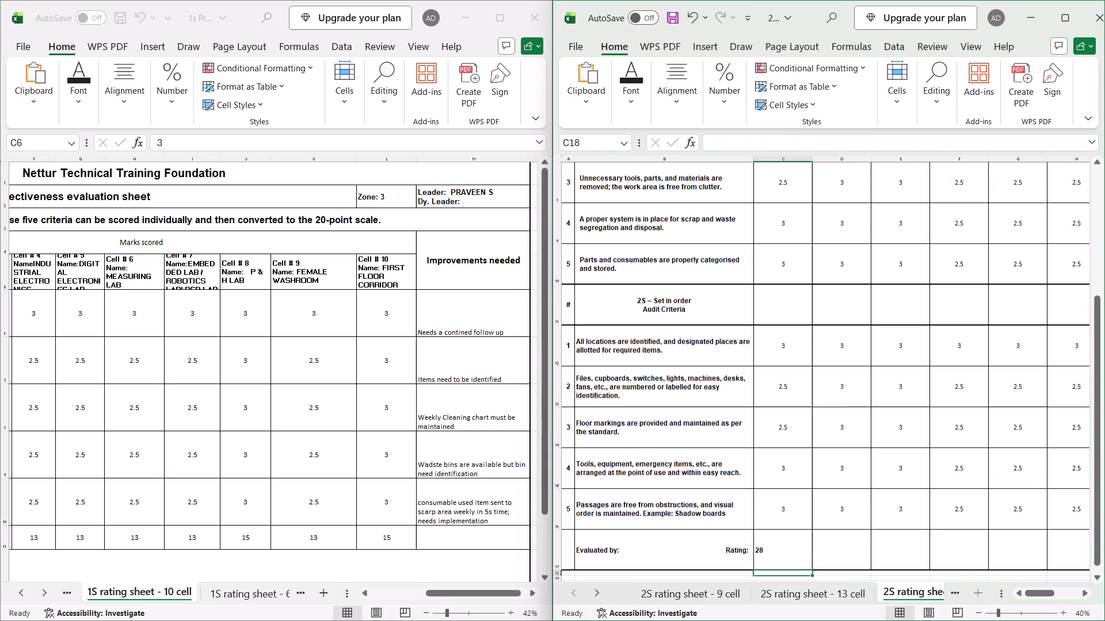
# Fill the C17 rating formula across row 17 through Cell #10's column, L17.
pyautogui.scroll(-1, 826, 143)
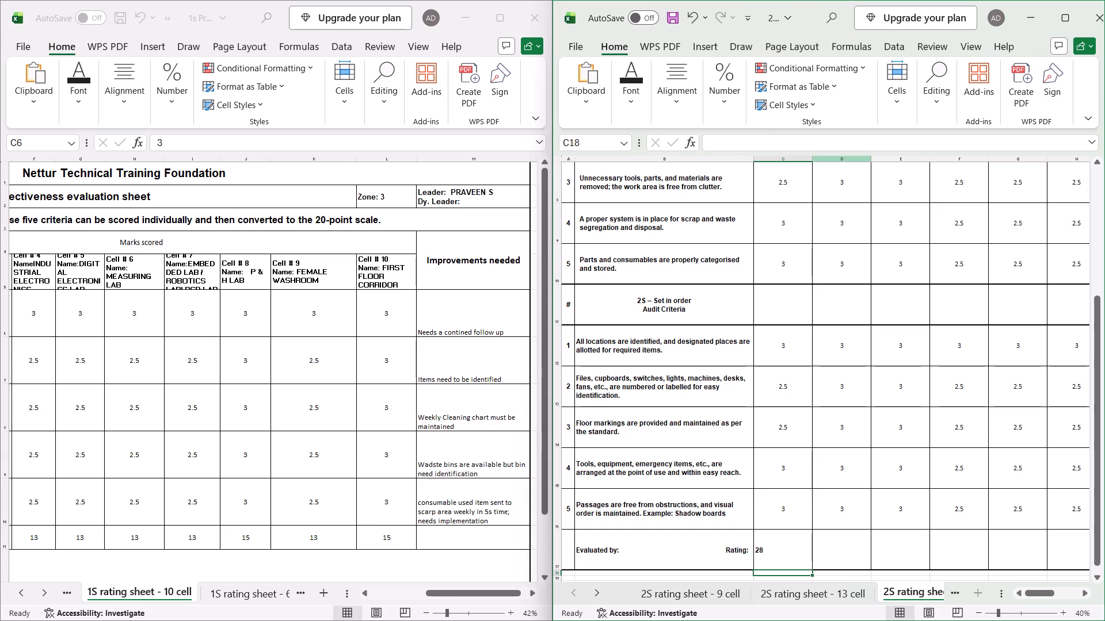
pyautogui.click(795, 562)
pyautogui.moveTo(812, 568); pyautogui.dragTo(1049, 567)
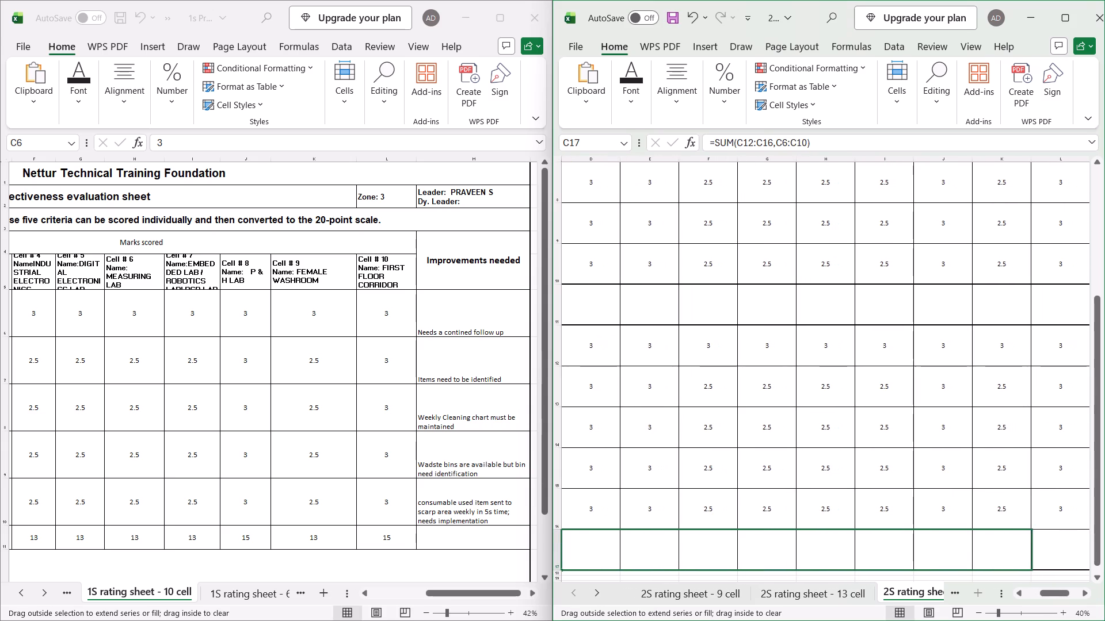
pyautogui.moveTo(1049, 567); pyautogui.dragTo(1026, 568)
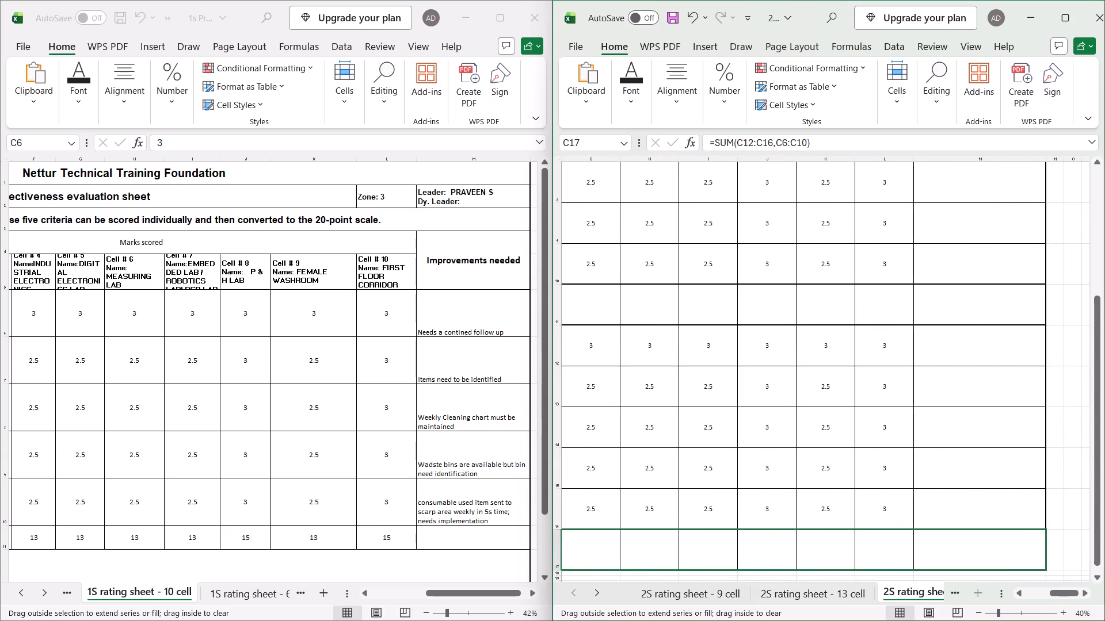
pyautogui.moveTo(1026, 568); pyautogui.dragTo(924, 572)
# Set Cell #3's 2S – Set in order marks for criteria 3 and 5 (E14 and E16) to 2.5.
pyautogui.hscroll(1, 803, 520)
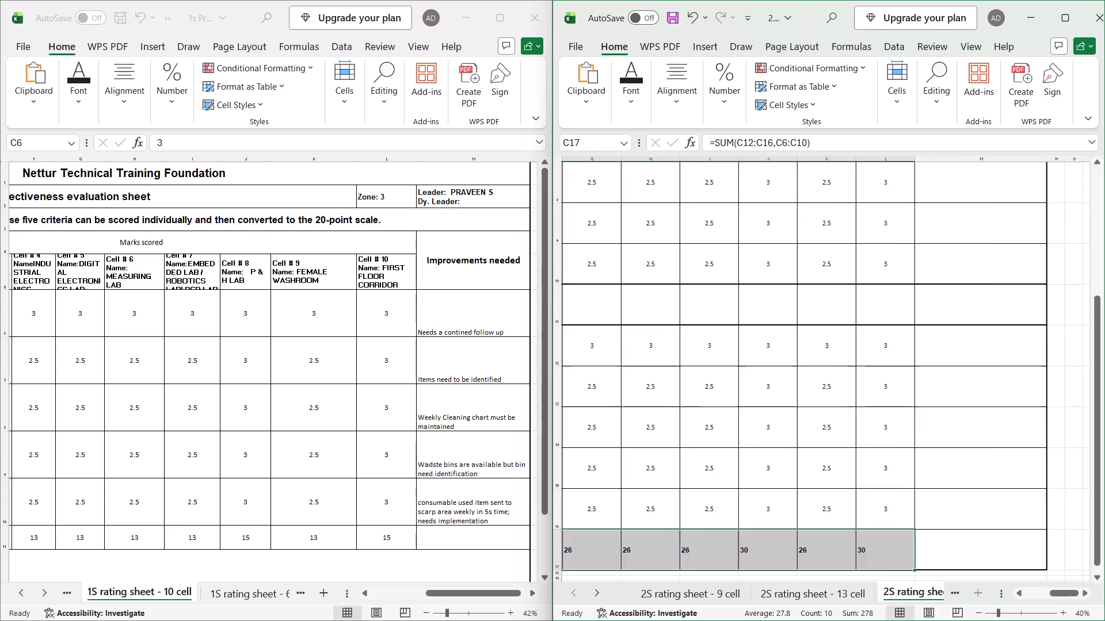
pyautogui.hscroll(2, 803, 520)
pyautogui.scroll(1, 803, 520)
pyautogui.click(766, 480)
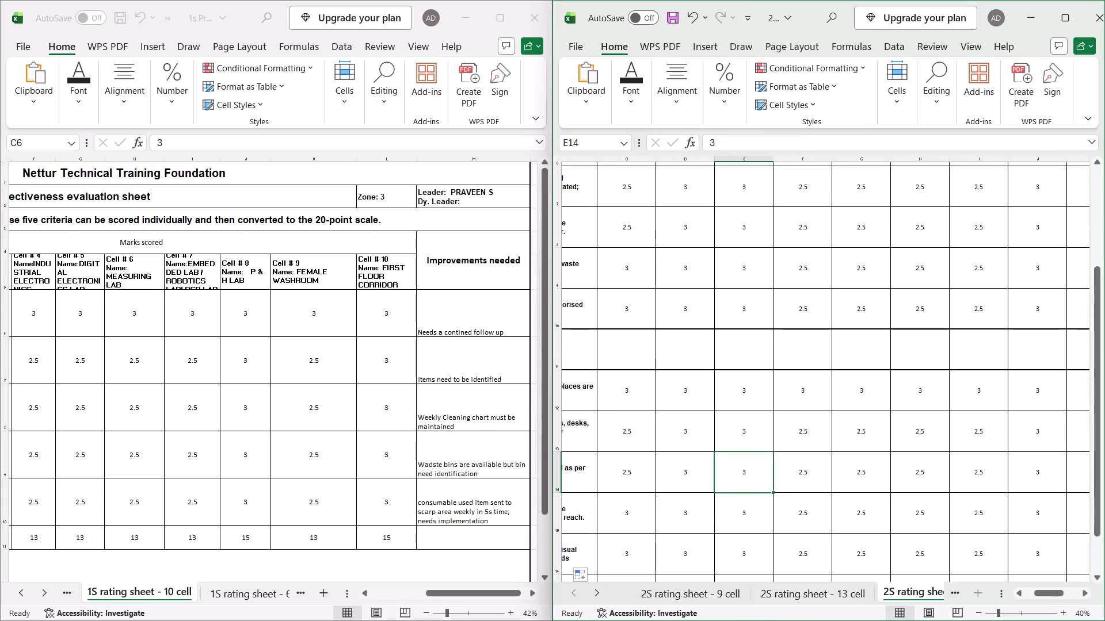
pyautogui.scroll(-2, 766, 480)
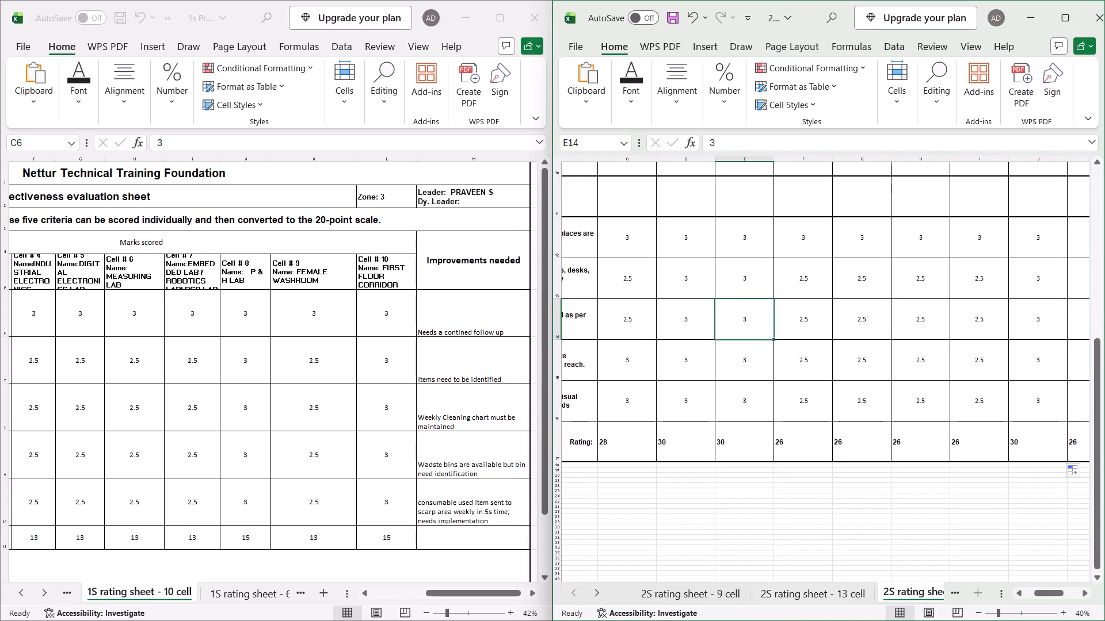
pyautogui.write('2.5')
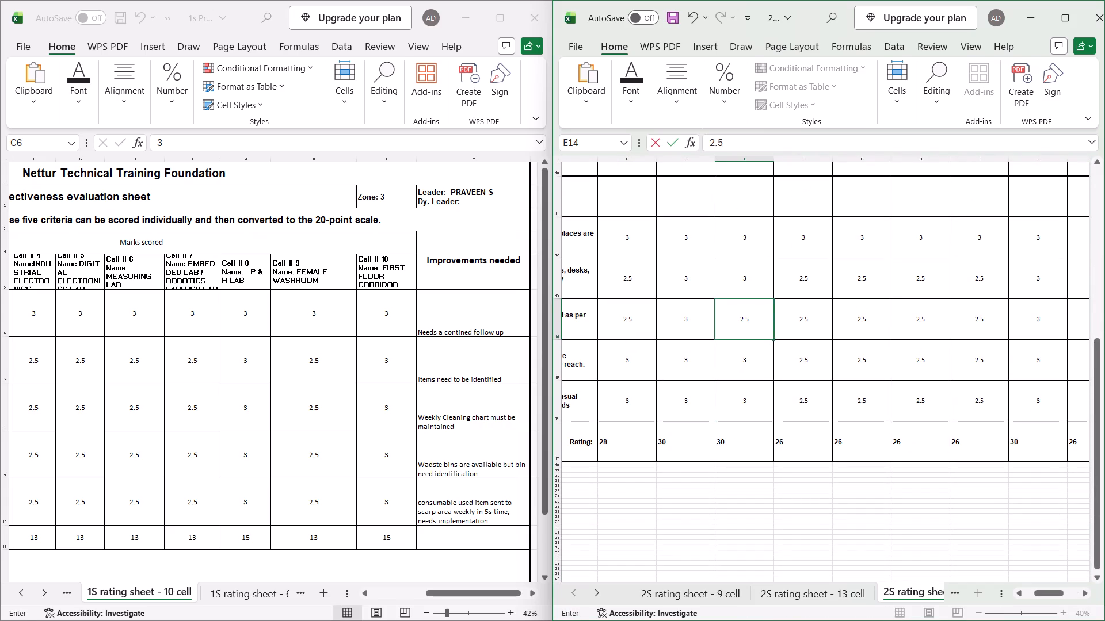
pyautogui.press('Return')
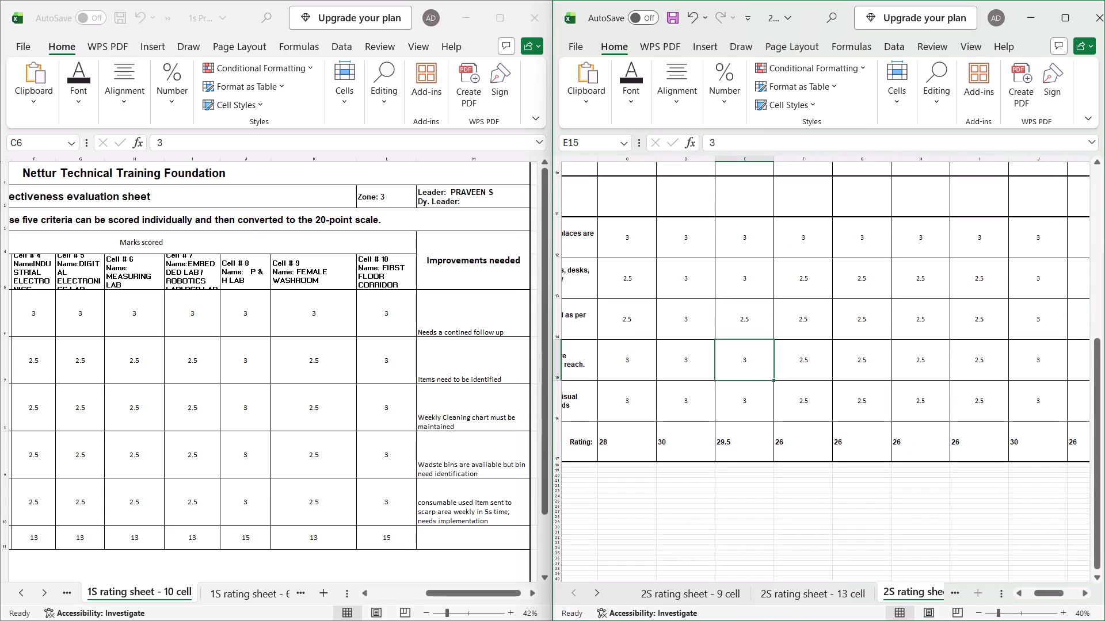
pyautogui.click(732, 401)
pyautogui.write('2.5')
pyautogui.press('Return')
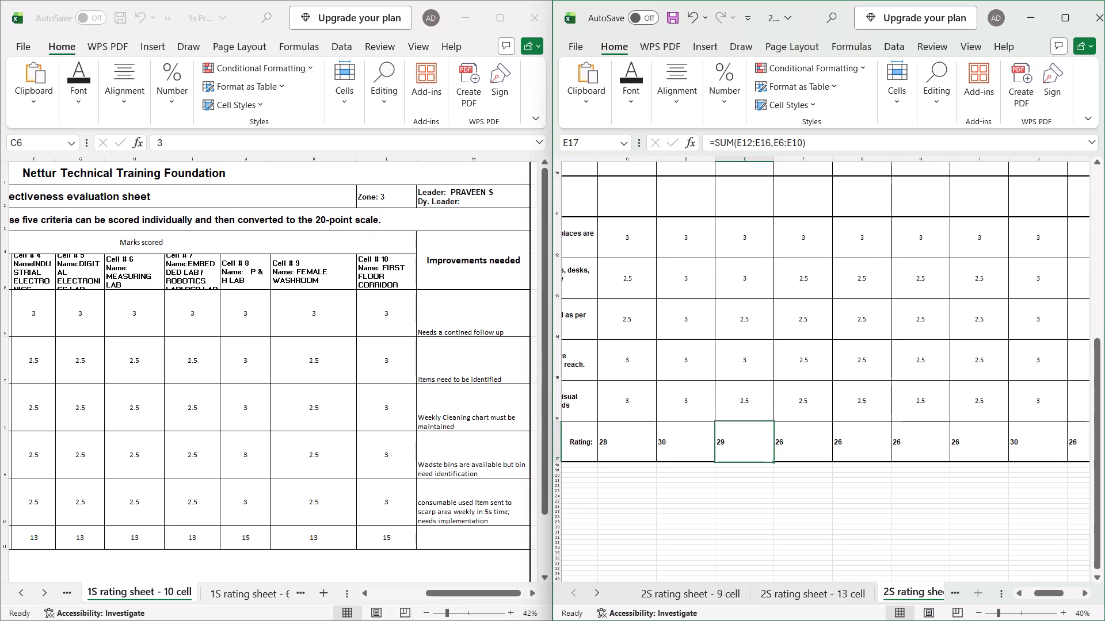
# Set Cell #5's 2S – Set in order marks for criteria 3 and 5 (G14 and G16) to 2.
pyautogui.scroll(2, 896, 347)
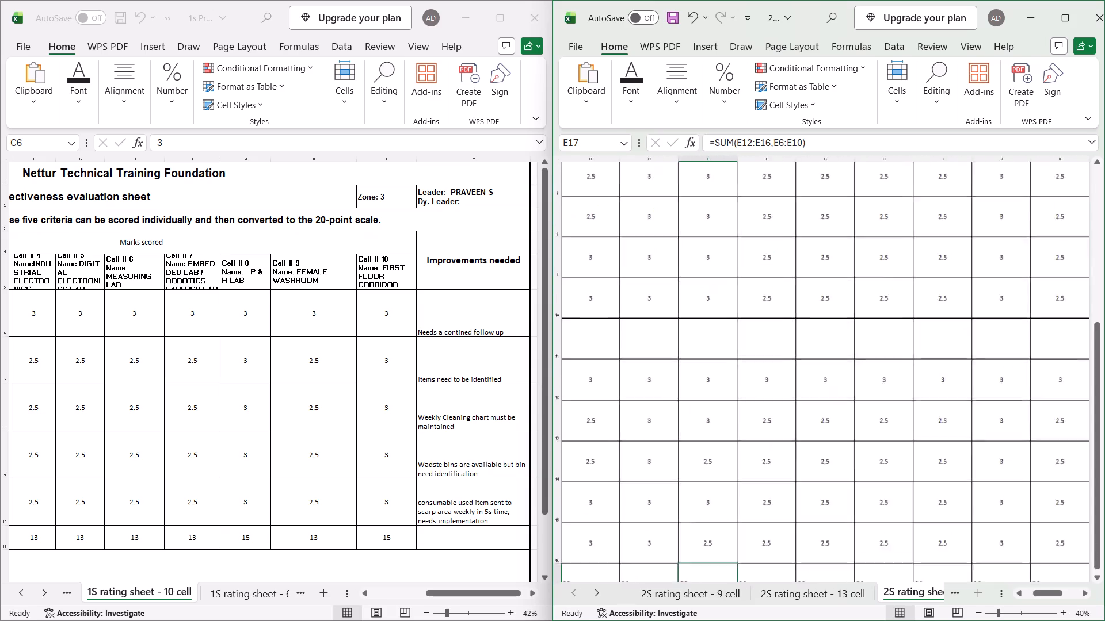
pyautogui.scroll(-3, 896, 347)
pyautogui.click(858, 324)
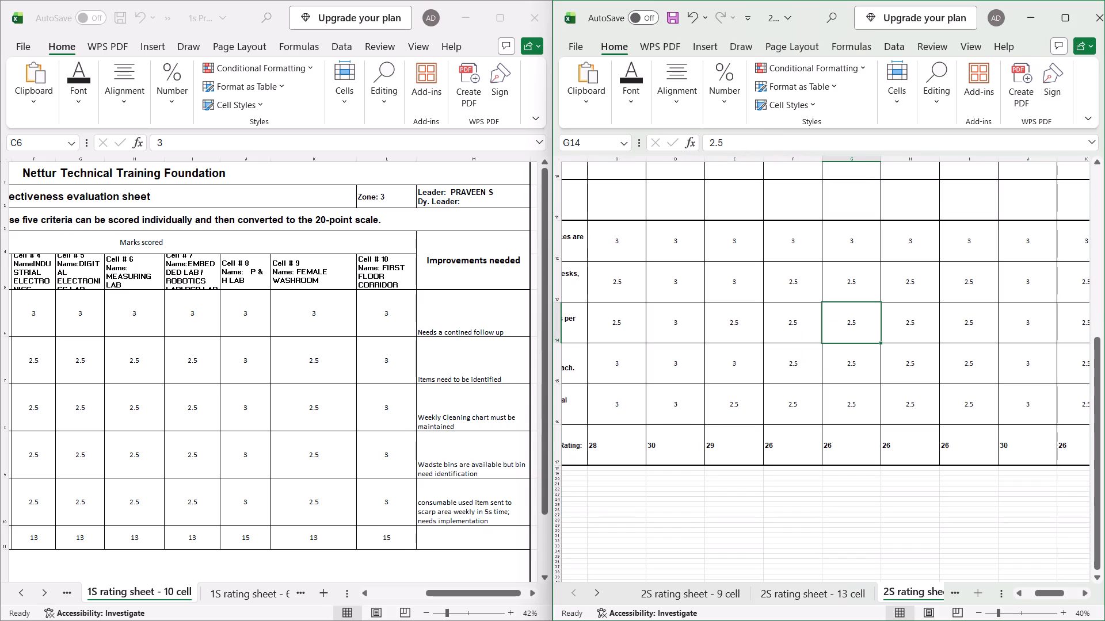
pyautogui.press('2')
pyautogui.press('Return')
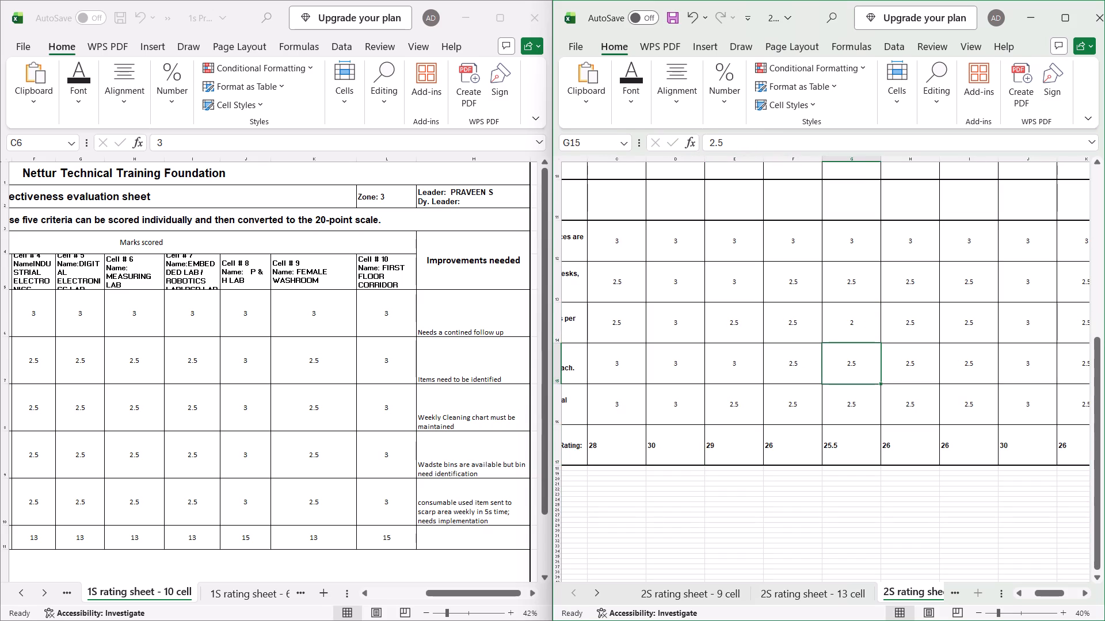
pyautogui.click(866, 402)
pyautogui.press('2')
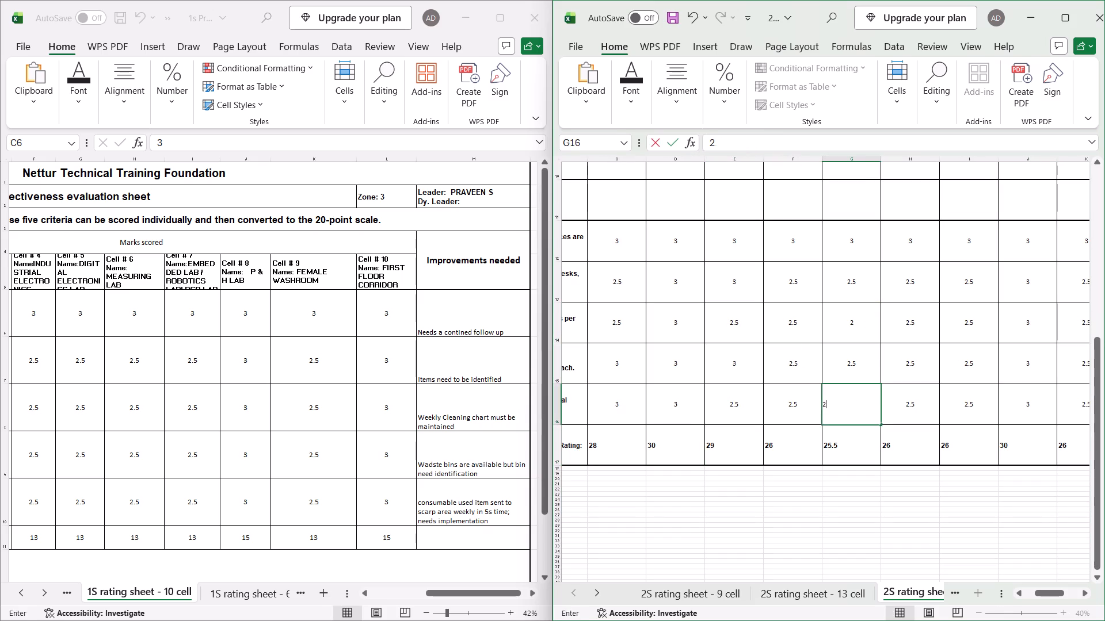
pyautogui.press('Return')
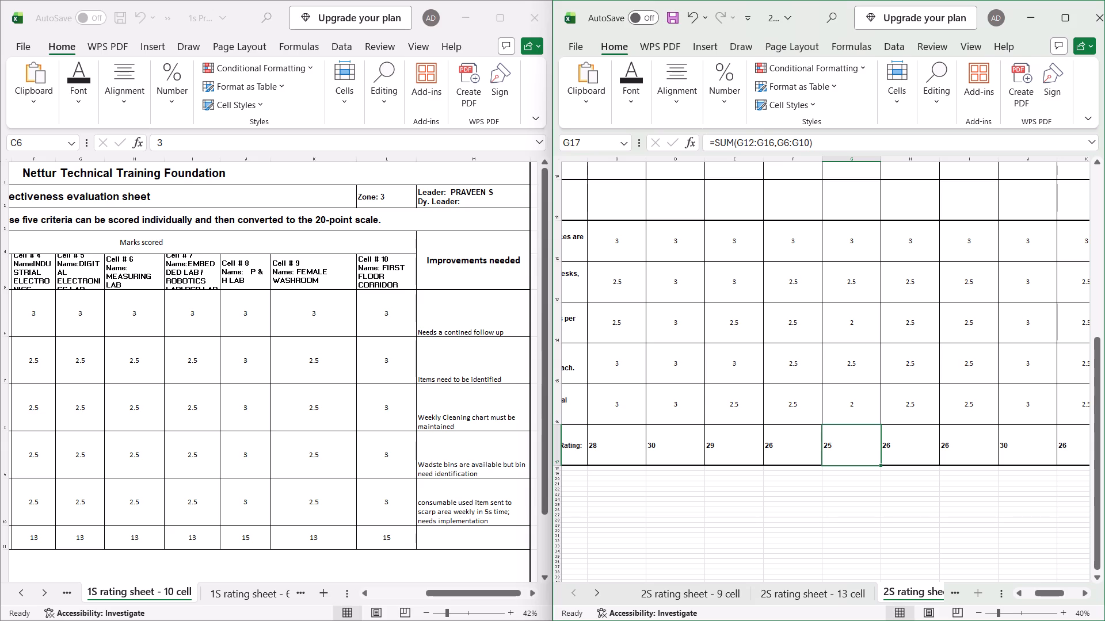
# Enter 3 in Cell #5's rating cell G17 in place of its sum formula.
pyautogui.press('3')
pyautogui.press('Return')
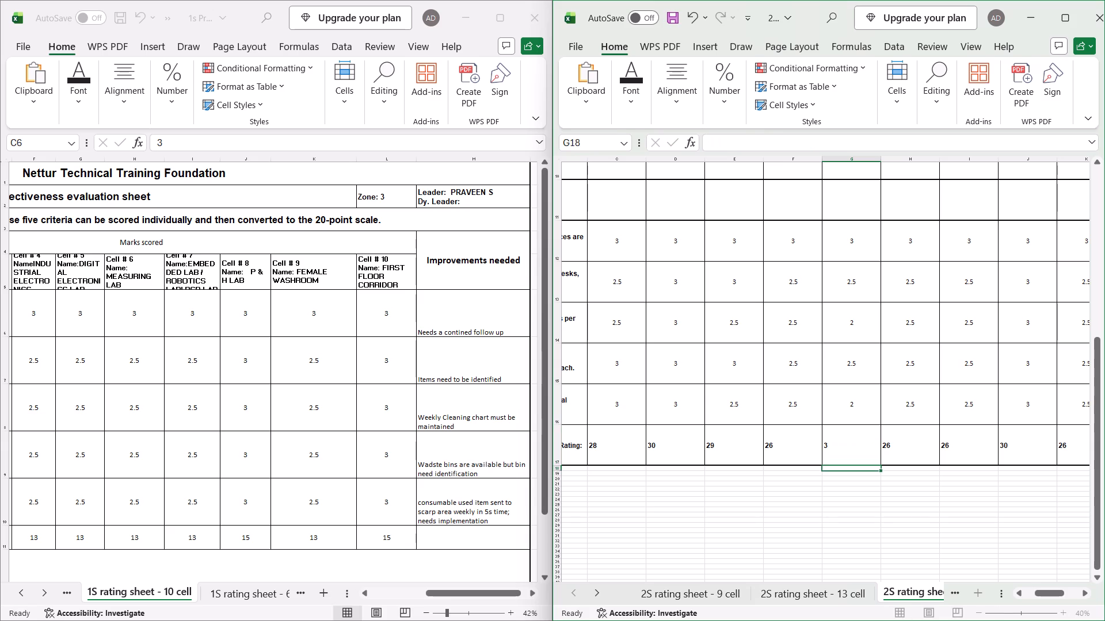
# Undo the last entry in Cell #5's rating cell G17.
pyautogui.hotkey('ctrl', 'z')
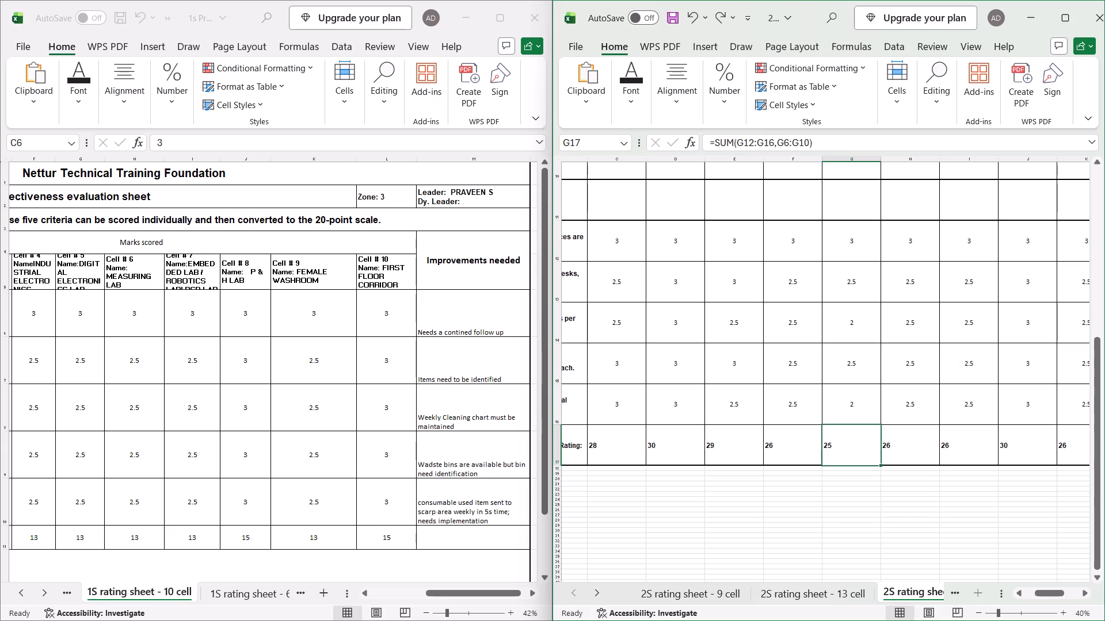
# Set Cell #5's 2S – Set in order mark for criterion 4 (G15) to 3 and criterion 5 (G16) to 2.5.
pyautogui.click(852, 401)
pyautogui.click(860, 365)
pyautogui.press('3')
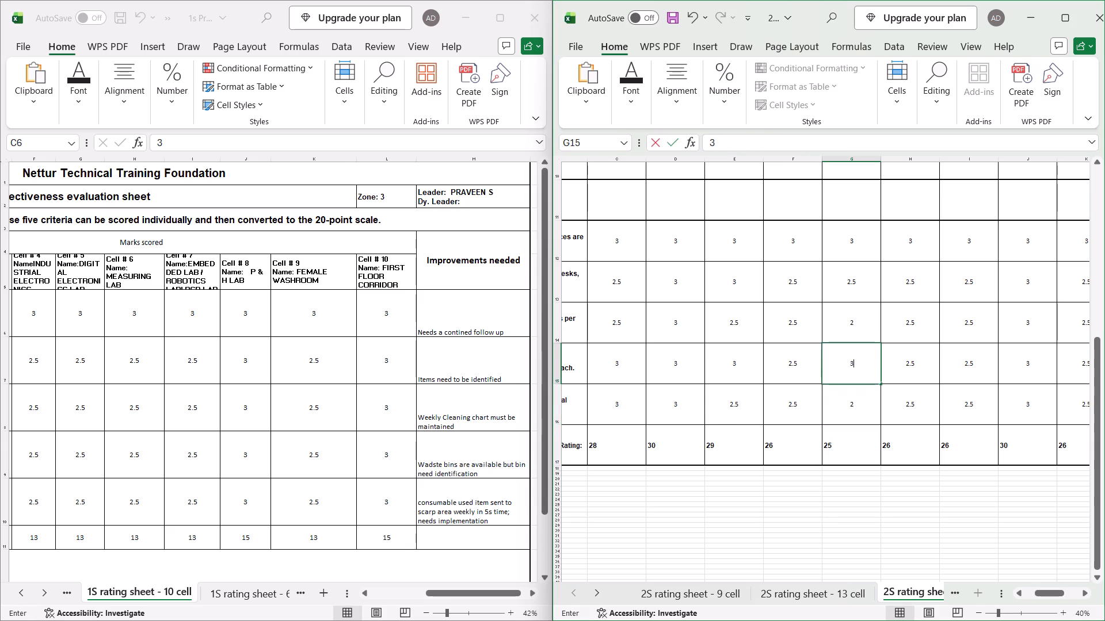
pyautogui.press('Return')
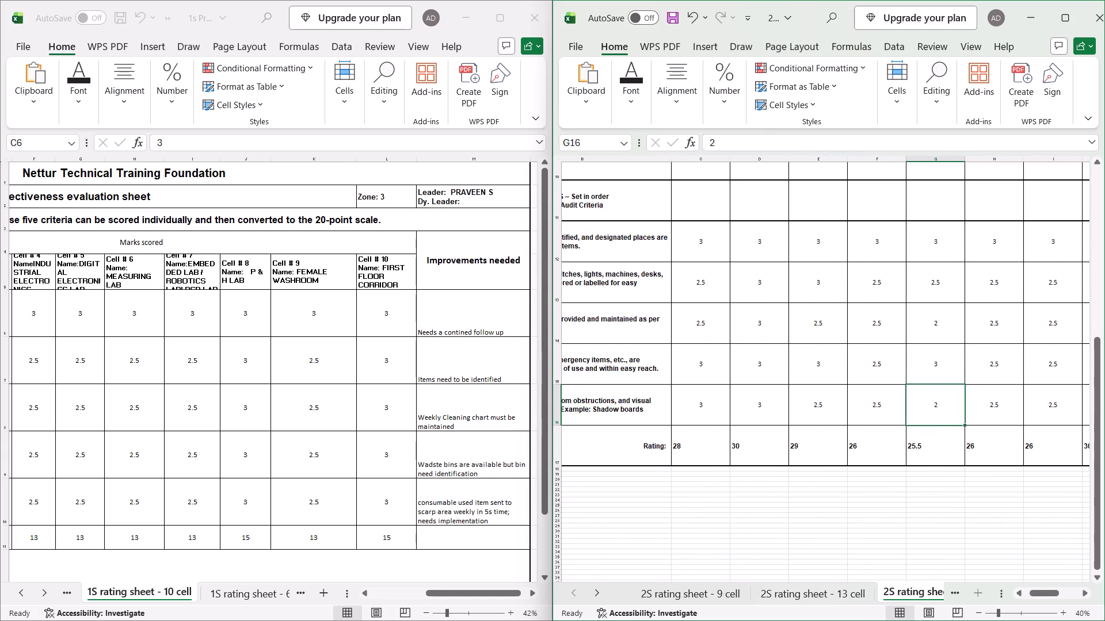
pyautogui.hscroll(-2, 932, 394)
pyautogui.hscroll(1, 932, 394)
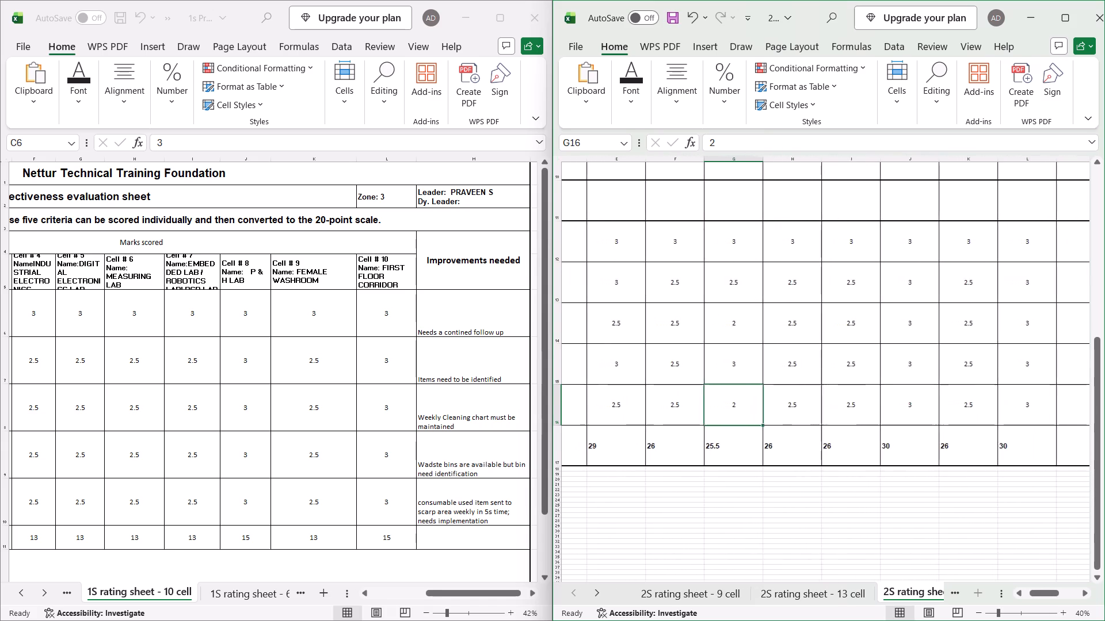
pyautogui.click(753, 395)
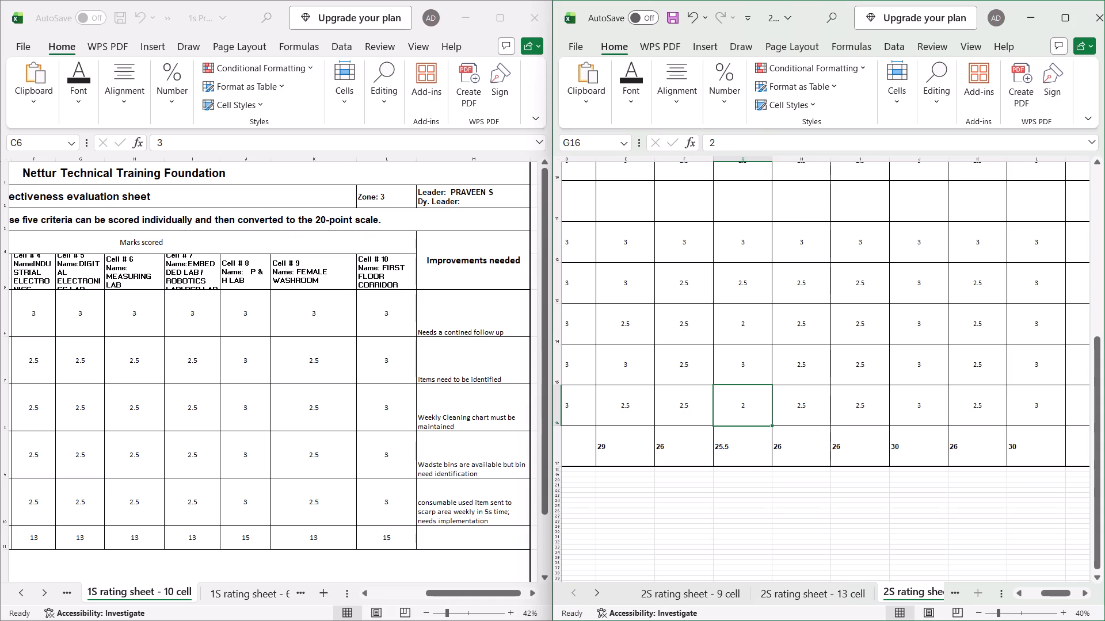
pyautogui.write('2.5')
pyautogui.press('Return')
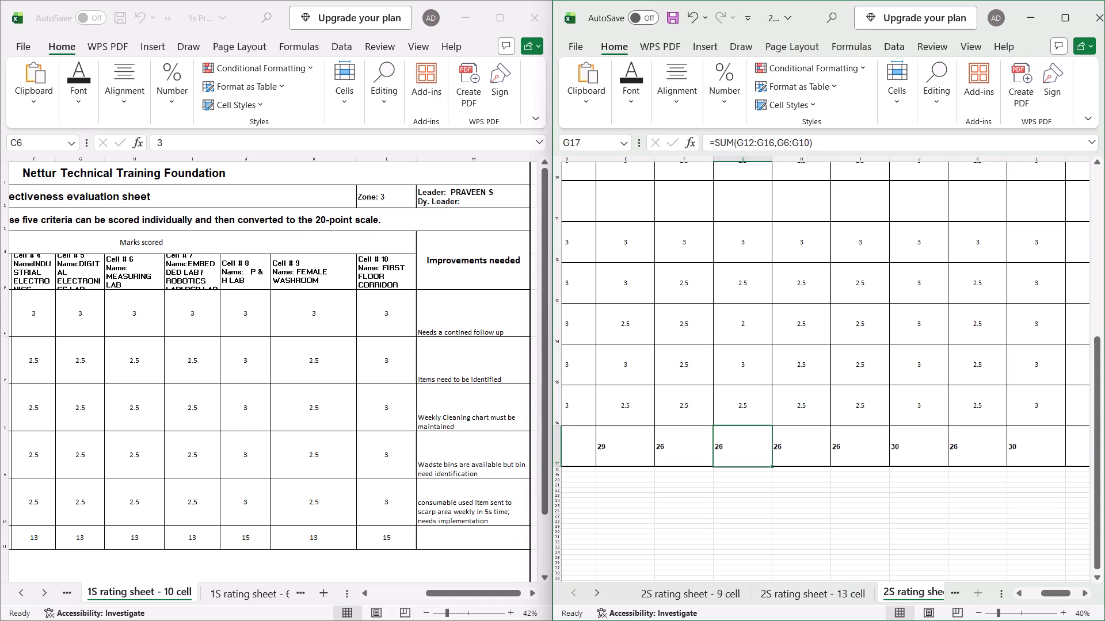
# Open the 2S rating sheet - 7 cell in the 2S workbook and the 1S rating sheet - 6 cell in the 1S workbook.
pyautogui.scroll(1, 858, 418)
pyautogui.scroll(-1, 858, 418)
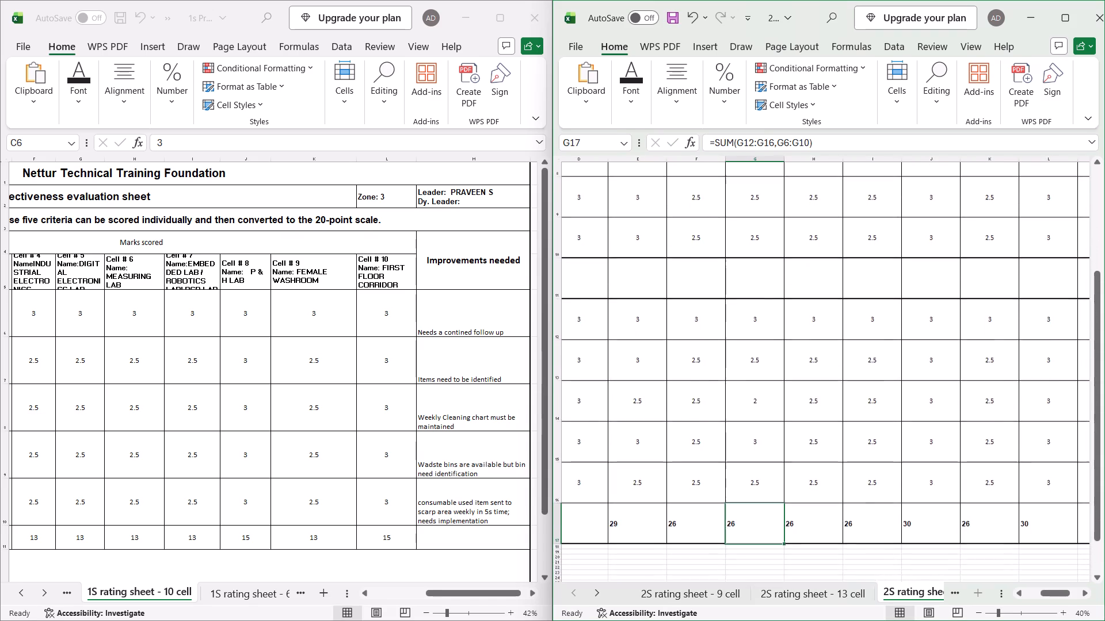
pyautogui.scroll(-1, 858, 418)
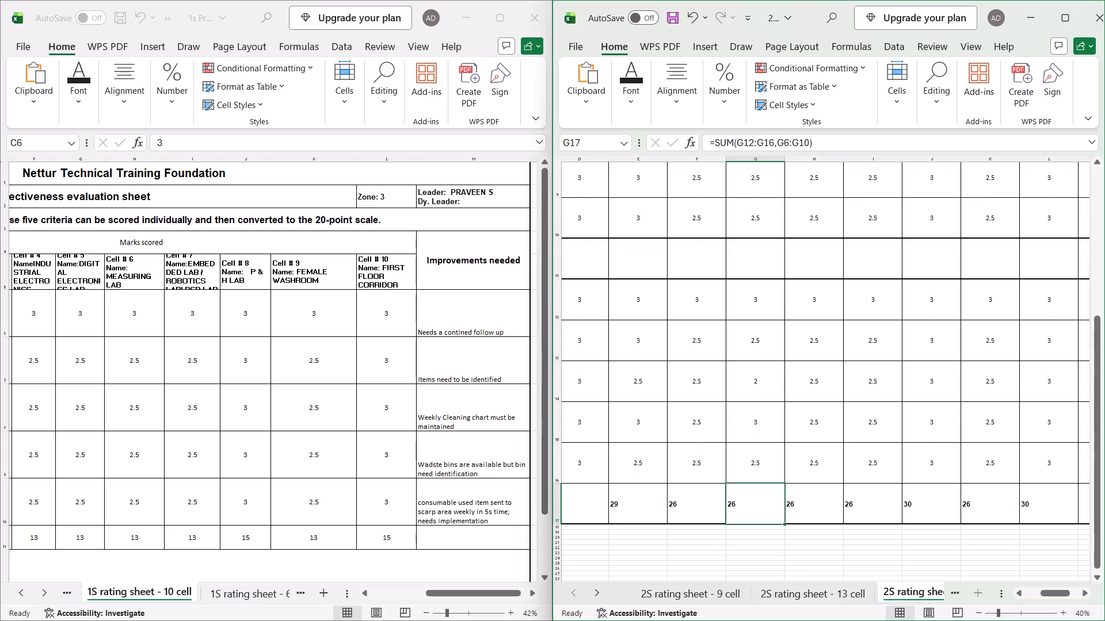
pyautogui.scroll(1, 850, 401)
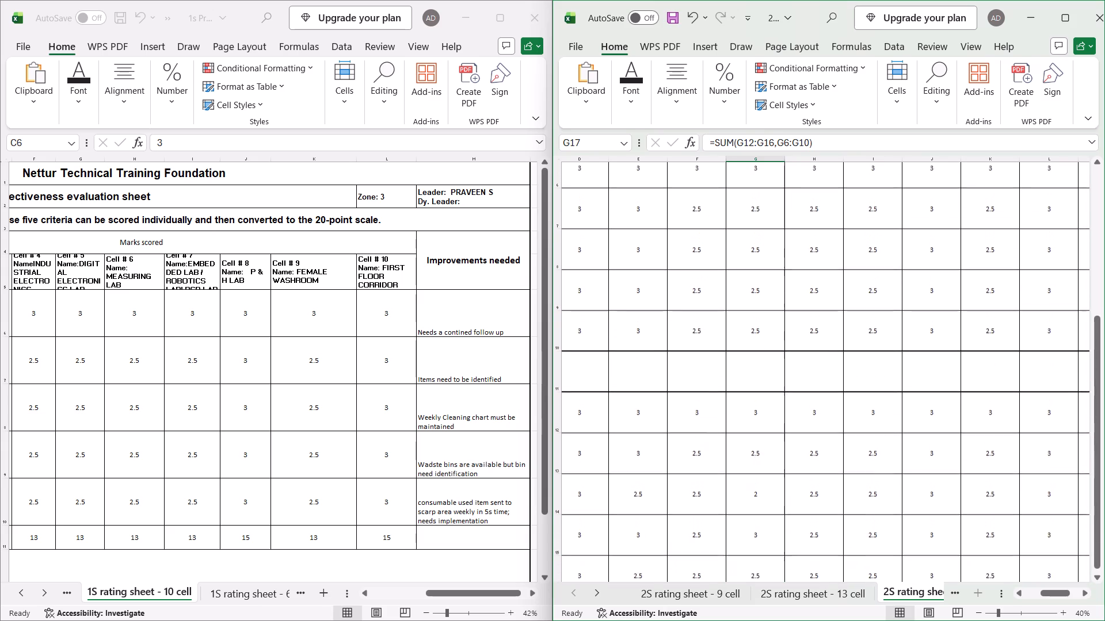
pyautogui.click(600, 600)
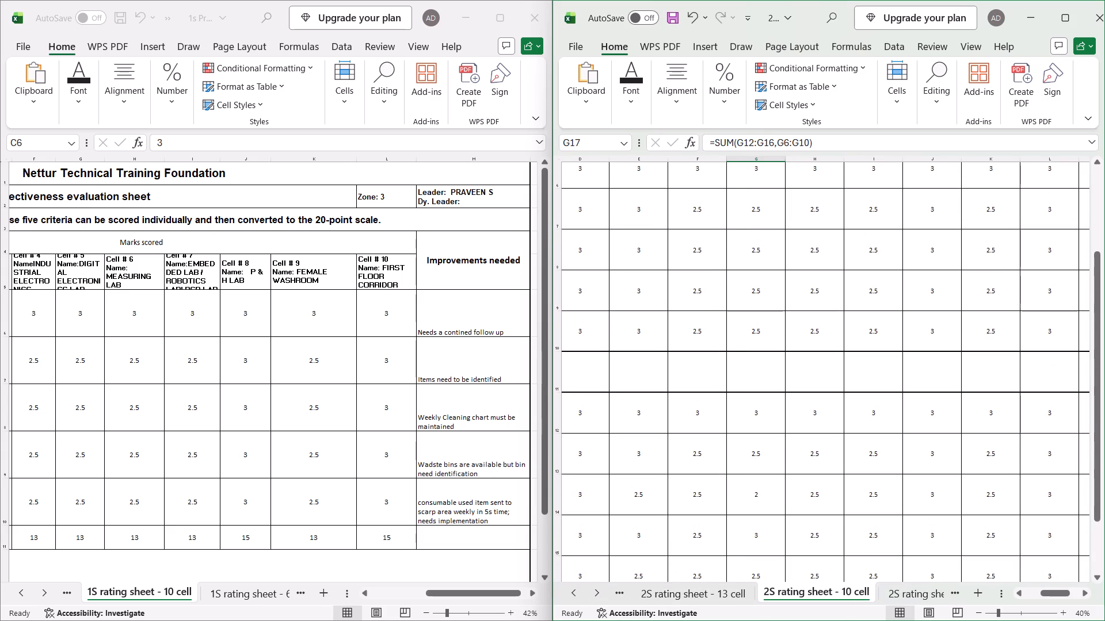
pyautogui.click(893, 593)
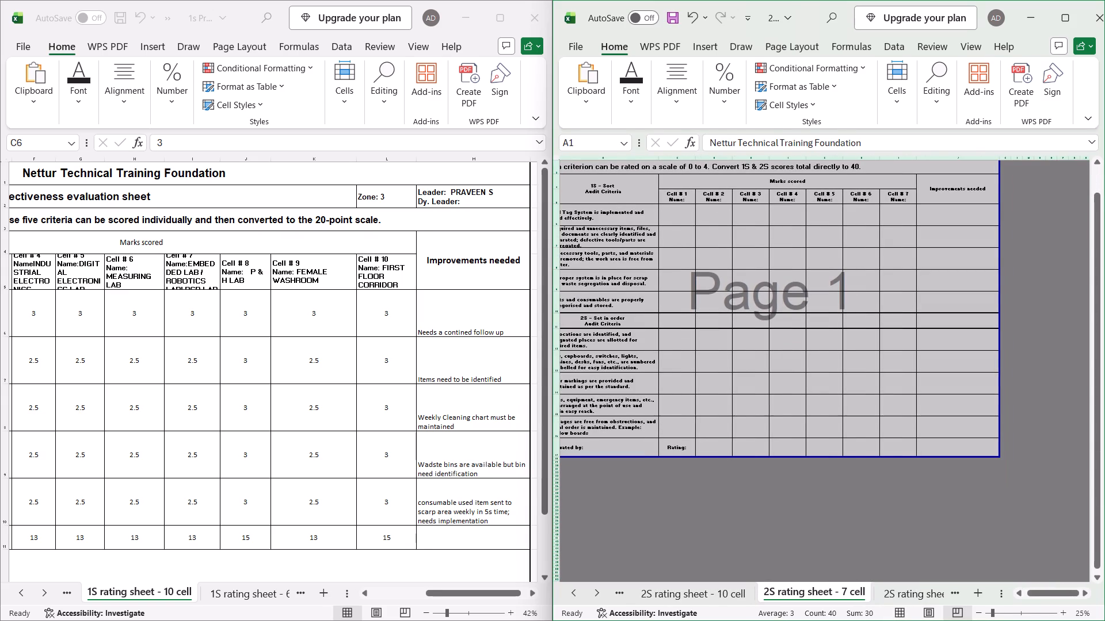
pyautogui.click(239, 593)
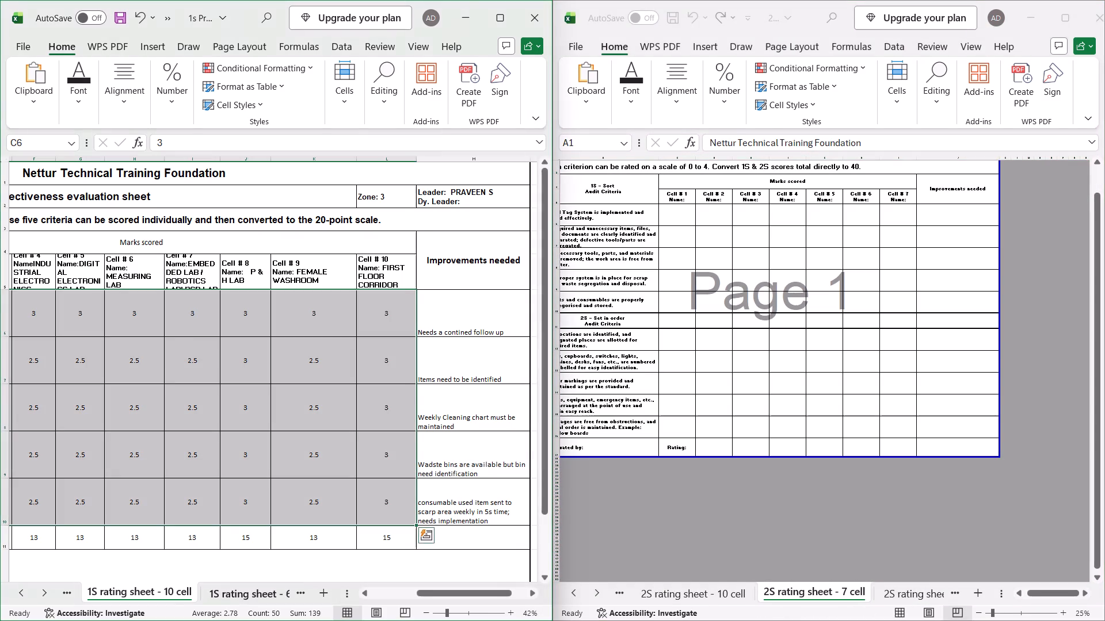
pyautogui.click(239, 593)
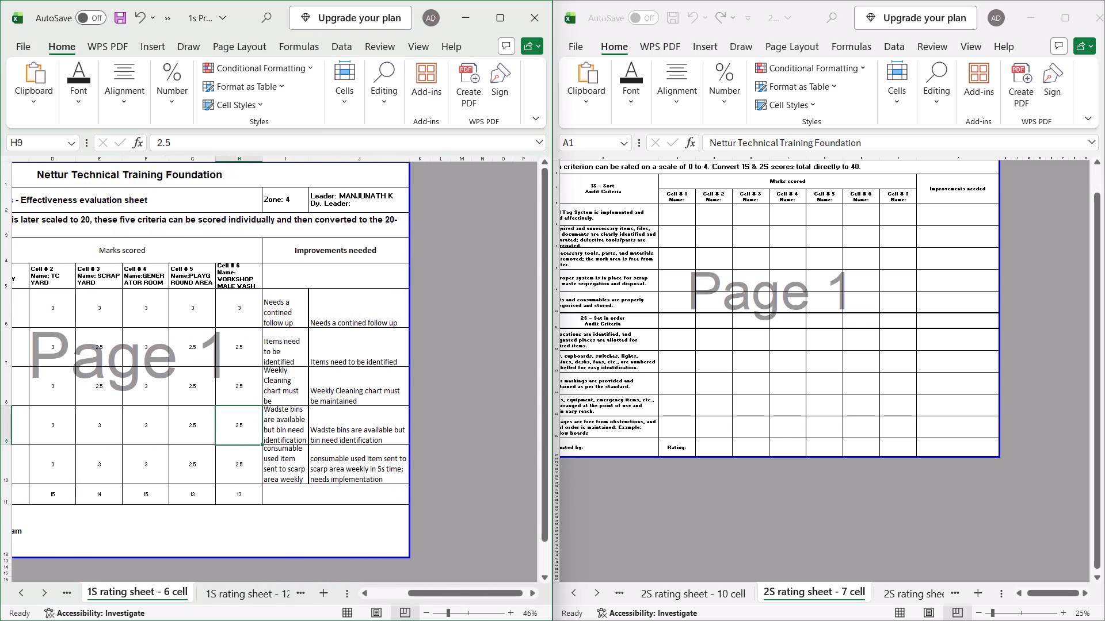
# Look through the 2S workbook's sheet names for one matching the 6-cell zone.
pyautogui.click(597, 597)
pyautogui.click(597, 597)
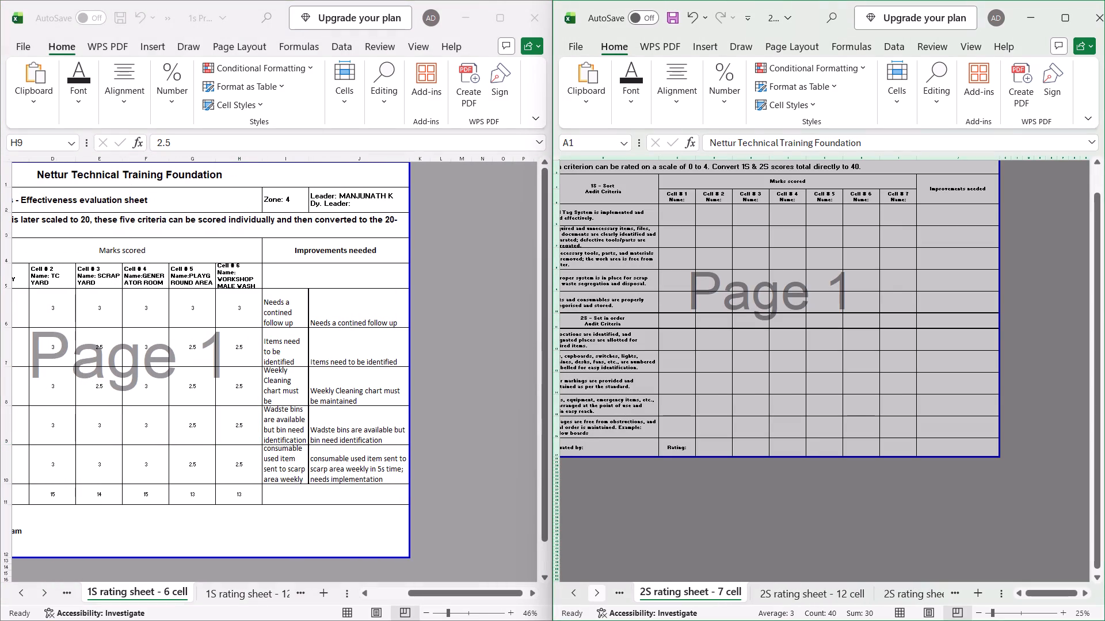
pyautogui.click(597, 597)
pyautogui.click(597, 597)
pyautogui.click(573, 593)
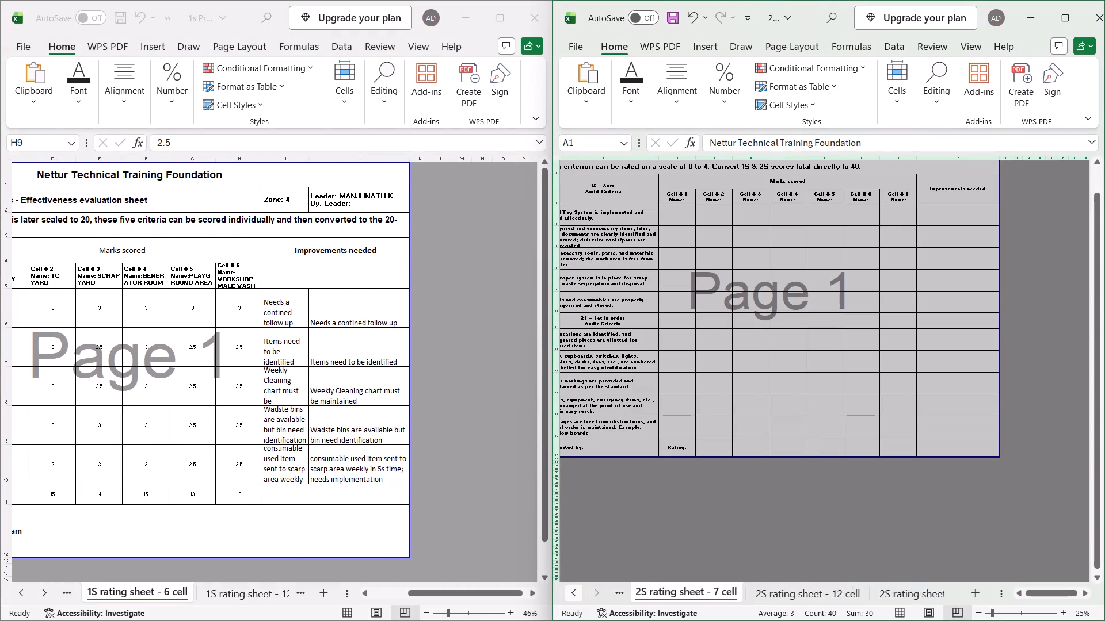
pyautogui.click(573, 593)
pyautogui.click(573, 593)
pyautogui.doubleClick(573, 593)
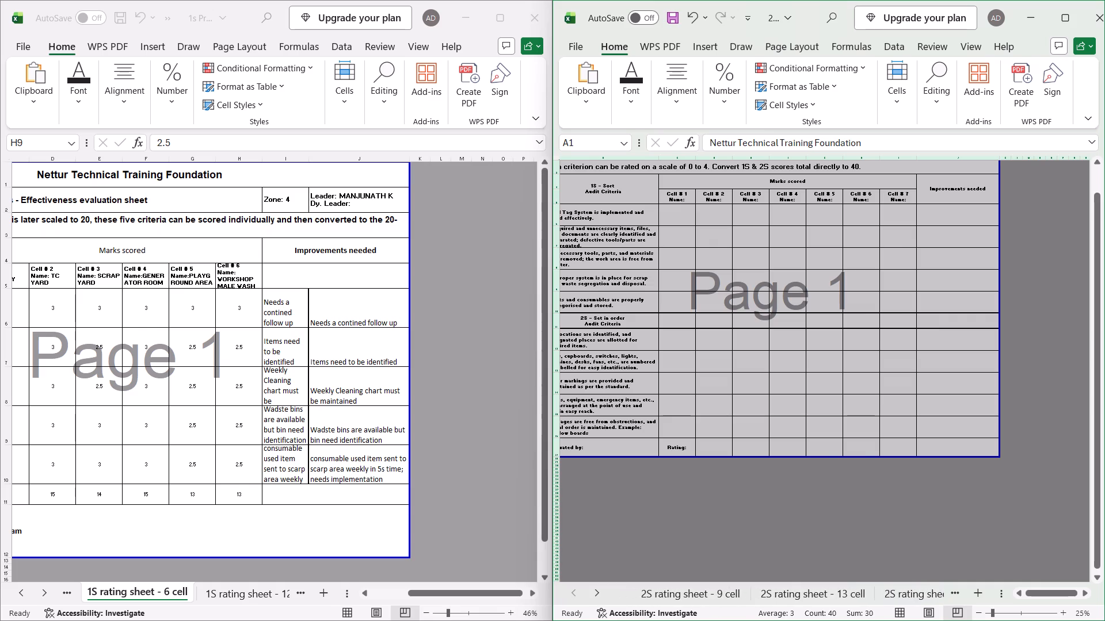
pyautogui.click(596, 591)
pyautogui.click(596, 591)
pyautogui.click(596, 591)
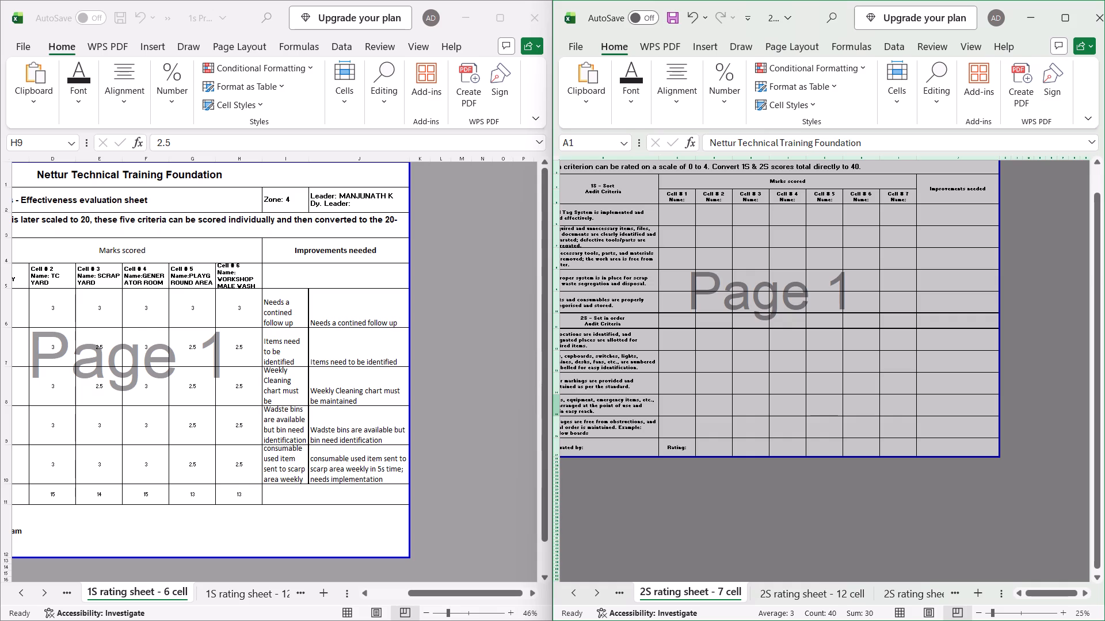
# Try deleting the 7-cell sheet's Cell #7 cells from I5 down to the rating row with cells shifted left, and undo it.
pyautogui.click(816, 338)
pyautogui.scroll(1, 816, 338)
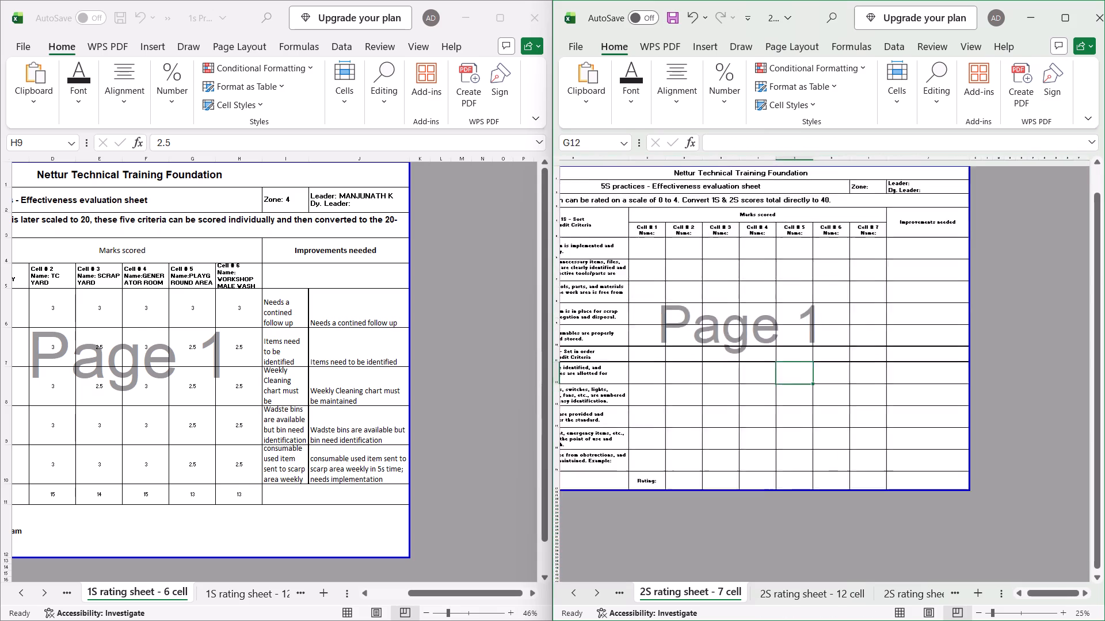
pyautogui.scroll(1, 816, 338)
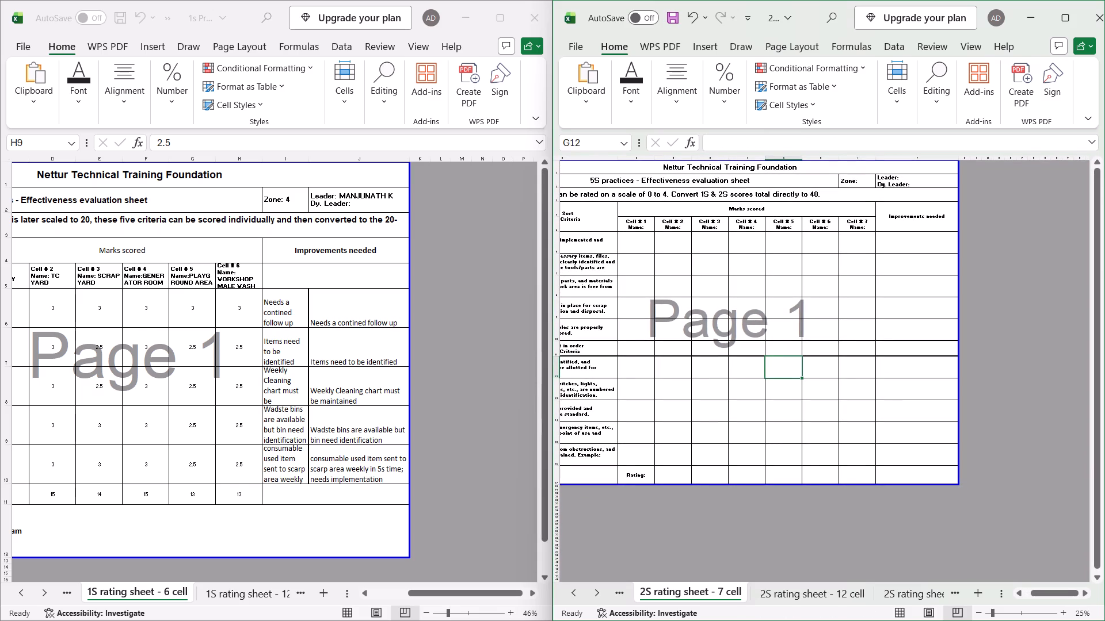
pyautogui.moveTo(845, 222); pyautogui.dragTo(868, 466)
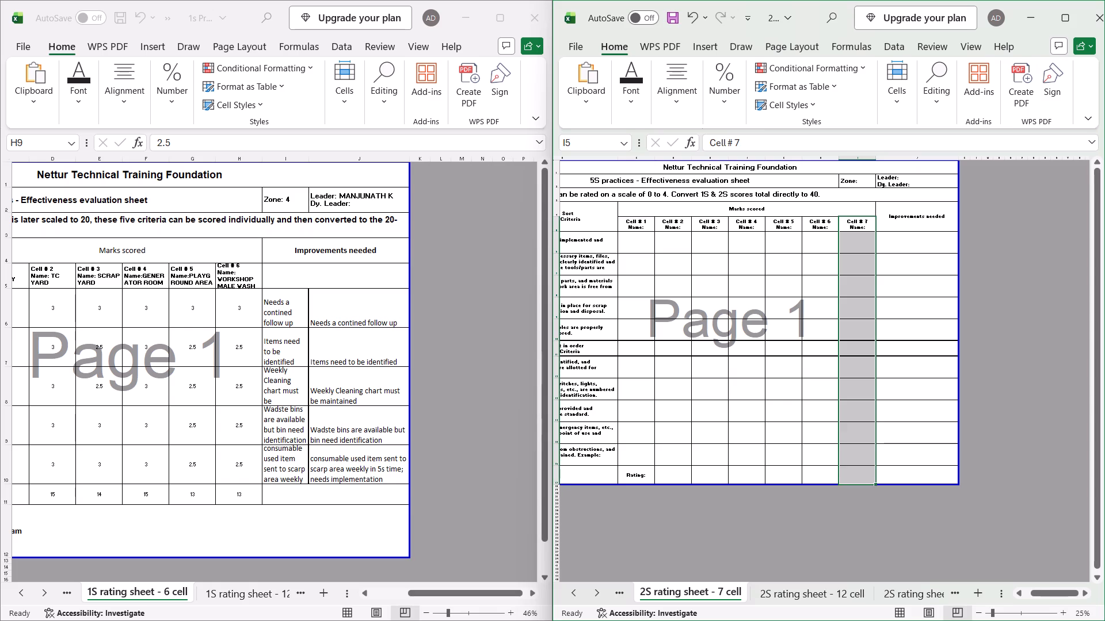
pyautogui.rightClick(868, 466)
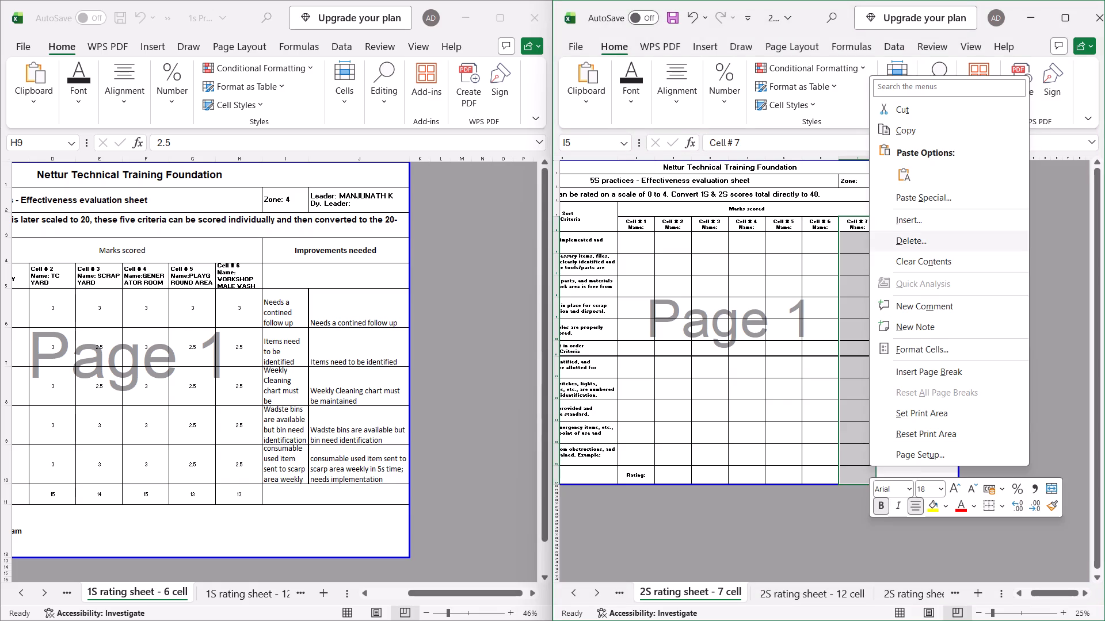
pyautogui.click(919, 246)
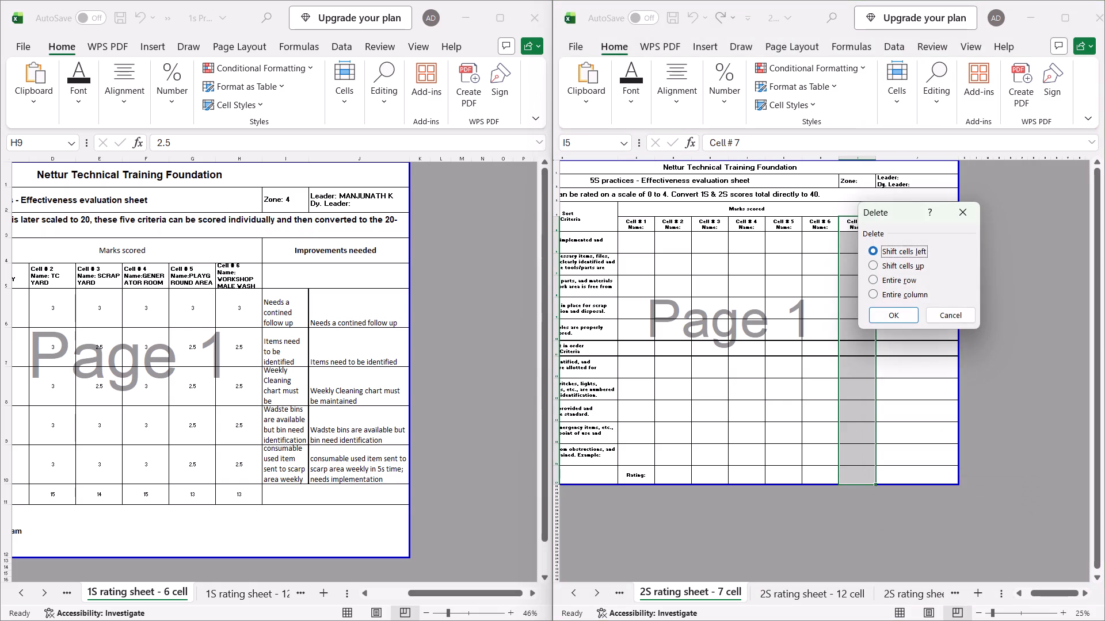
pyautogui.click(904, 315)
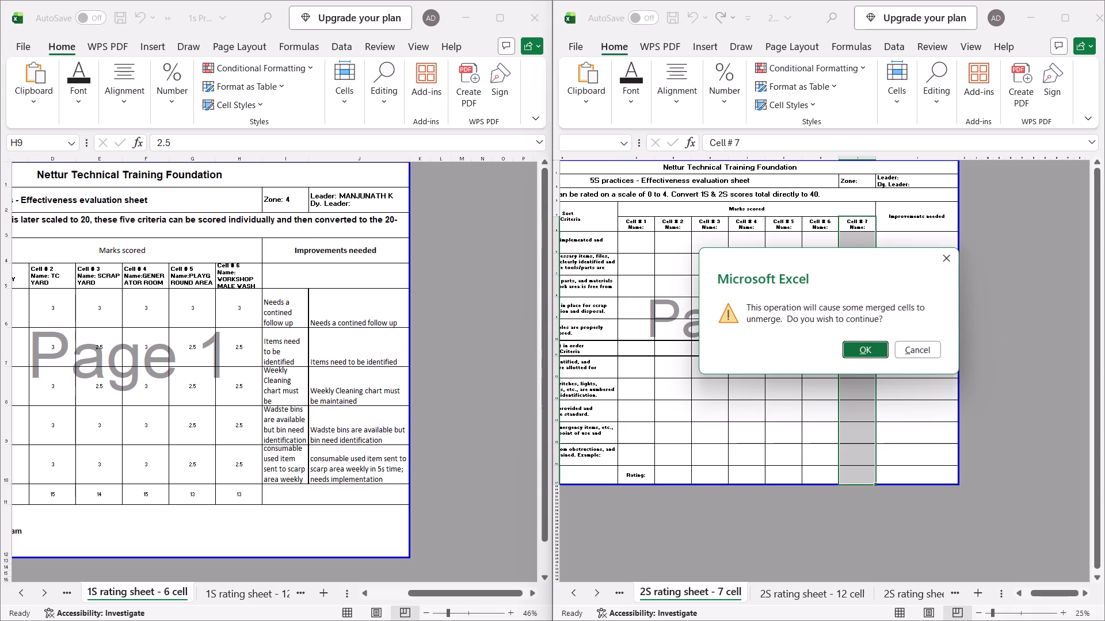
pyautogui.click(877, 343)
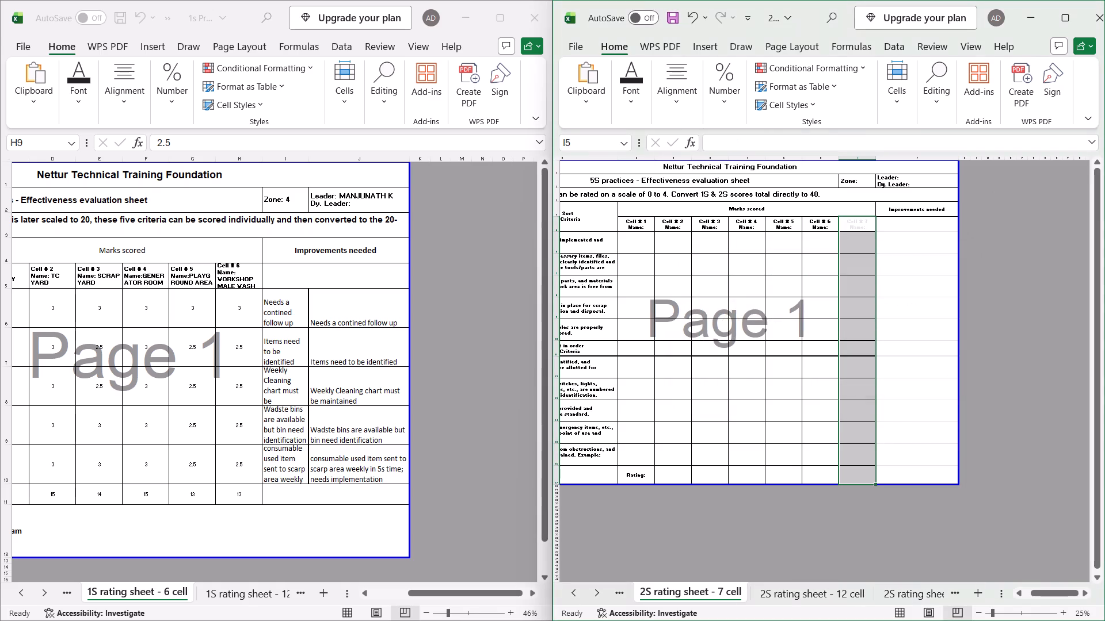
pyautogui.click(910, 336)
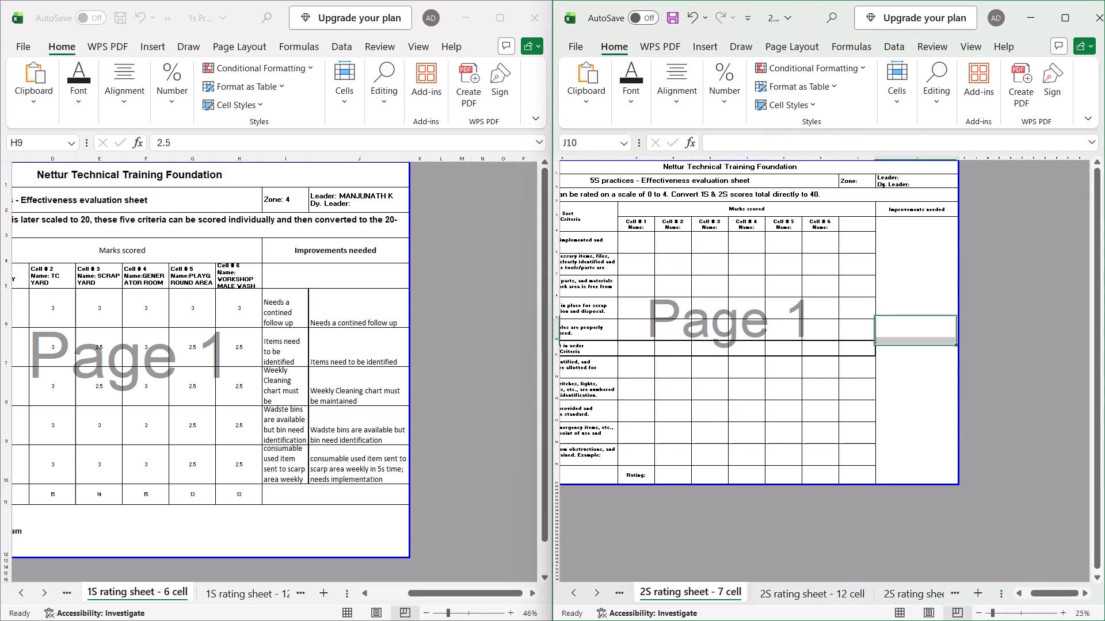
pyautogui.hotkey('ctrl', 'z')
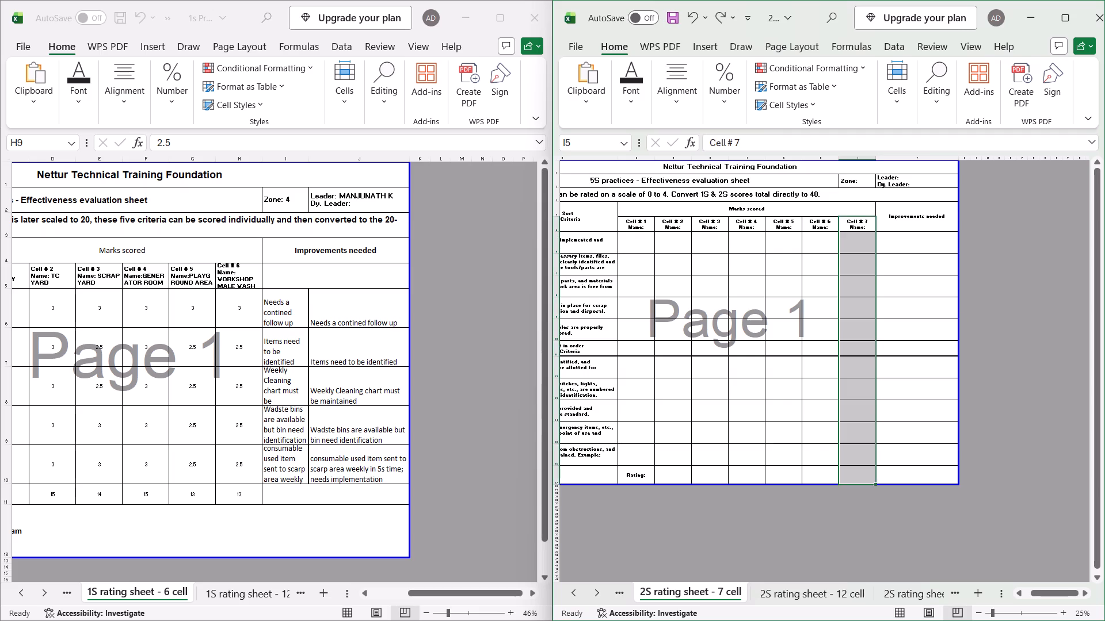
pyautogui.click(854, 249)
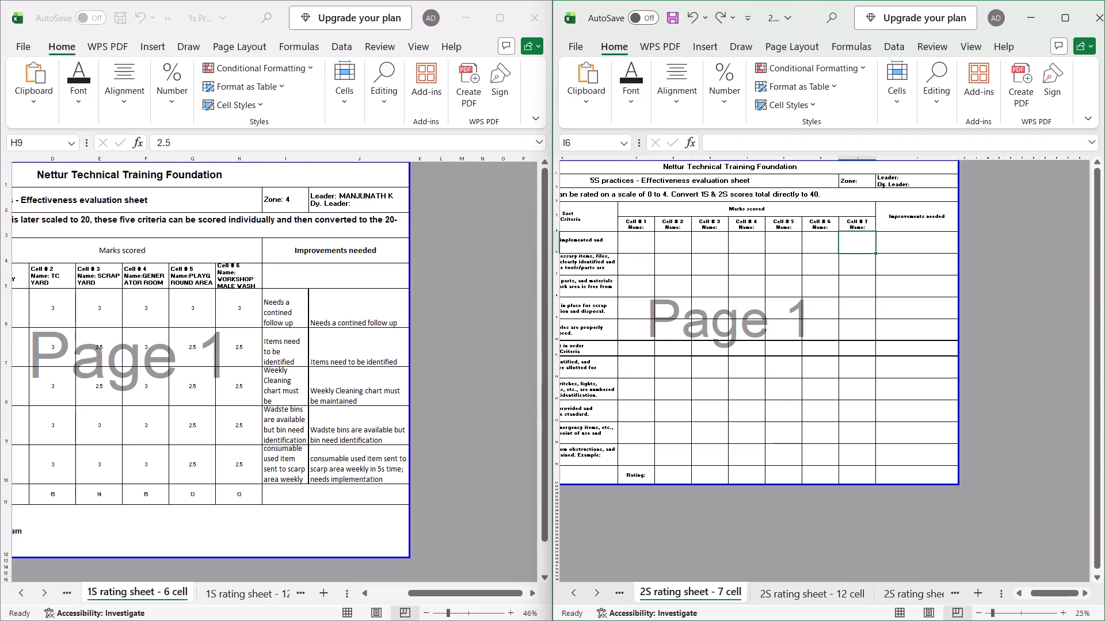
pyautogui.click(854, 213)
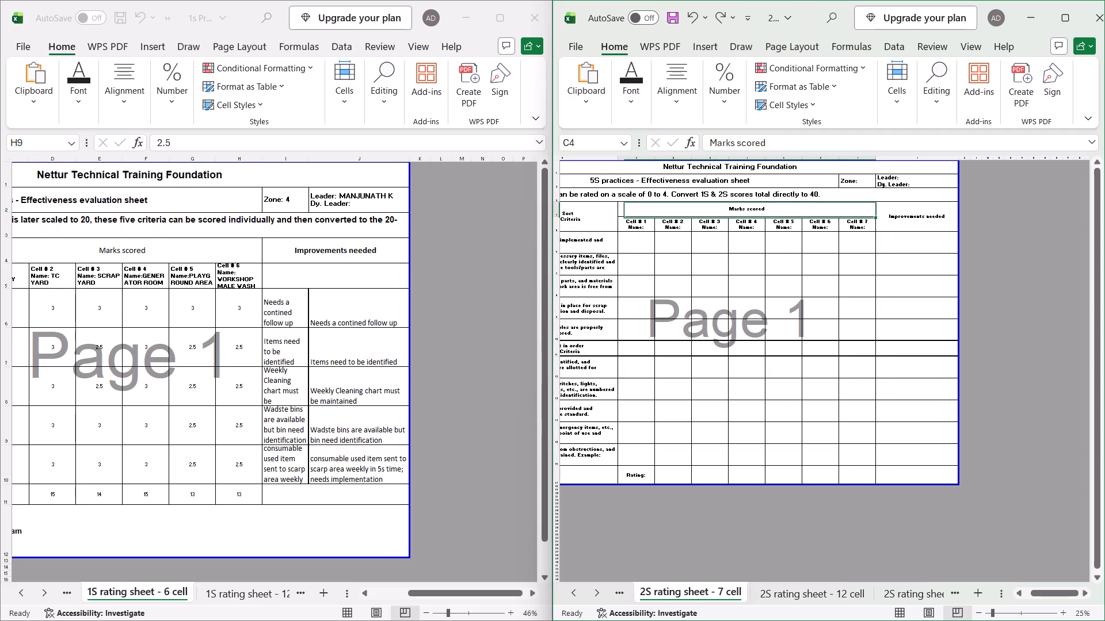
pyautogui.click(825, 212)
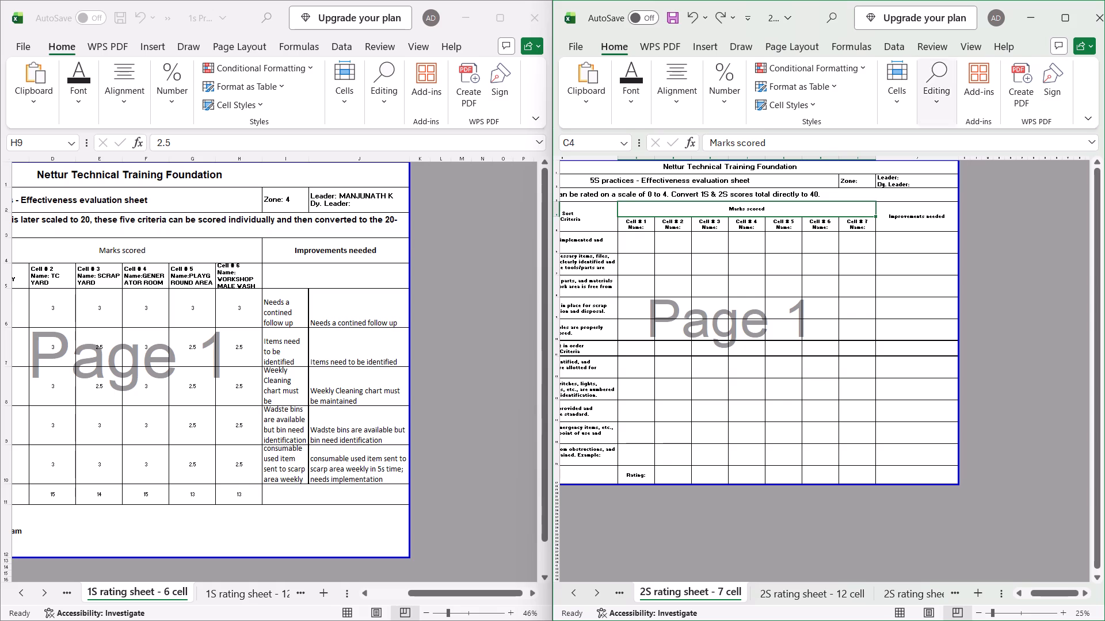
# Delete the 7-cell sheet's Cell #7 cells from I5 down to the rating row, shifting cells up.
pyautogui.click(1060, 9)
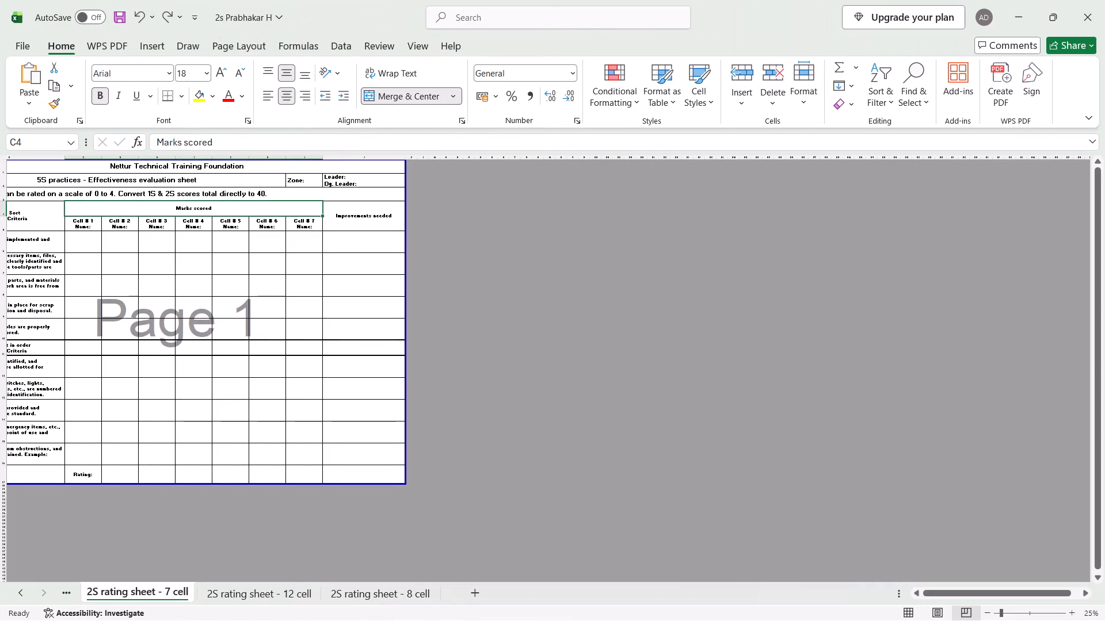
pyautogui.hscroll(6, 383, 343)
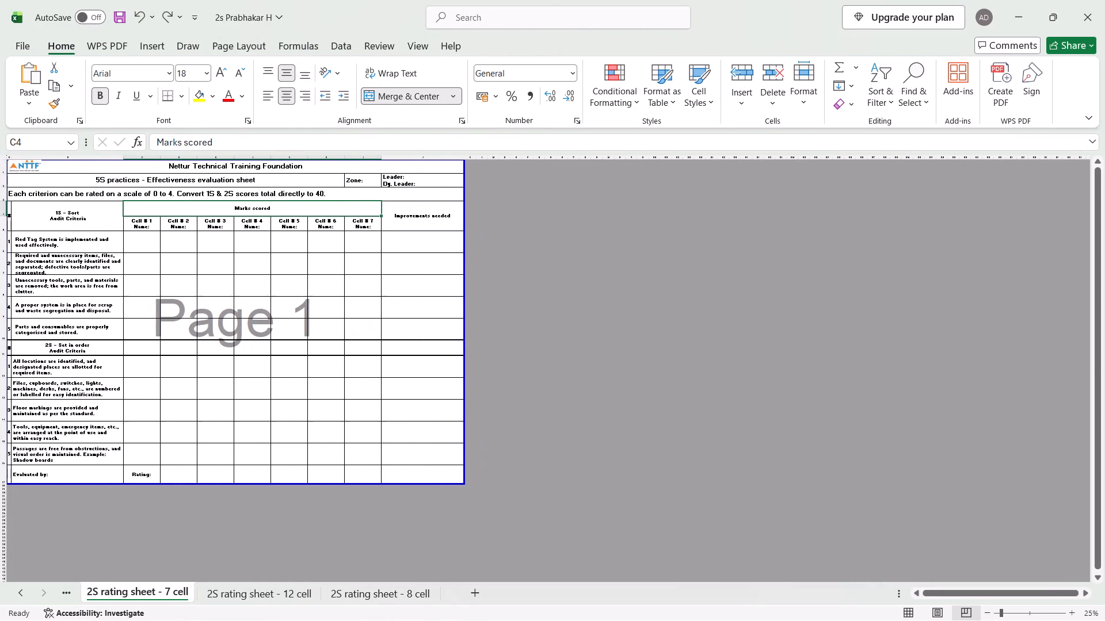
pyautogui.hscroll(5, 357, 408)
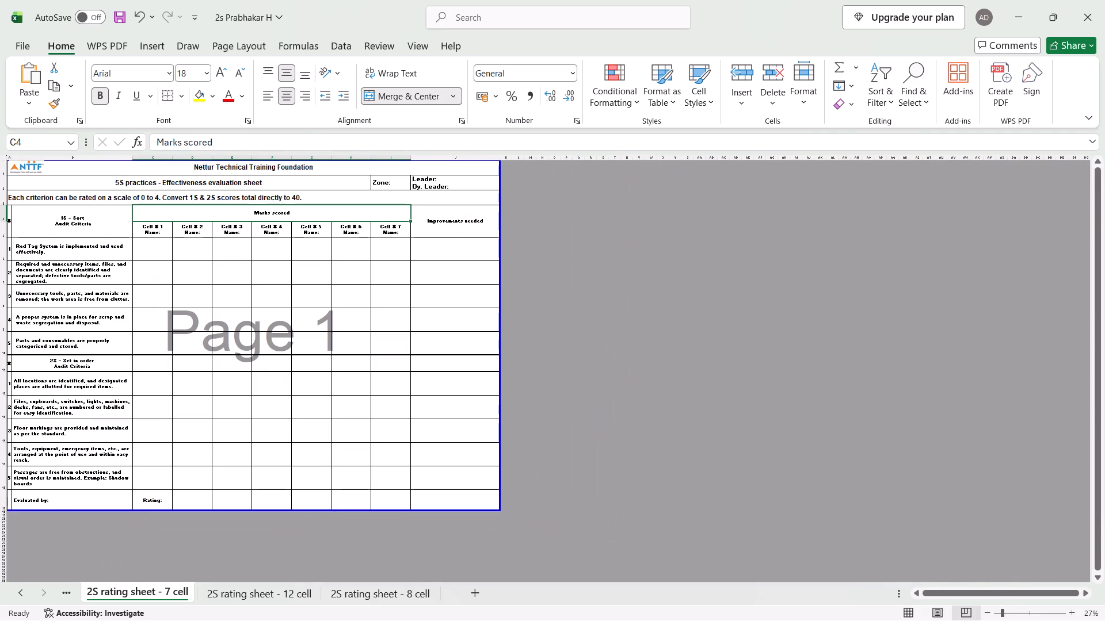
pyautogui.moveTo(389, 224); pyautogui.dragTo(379, 490)
pyautogui.rightClick(379, 490)
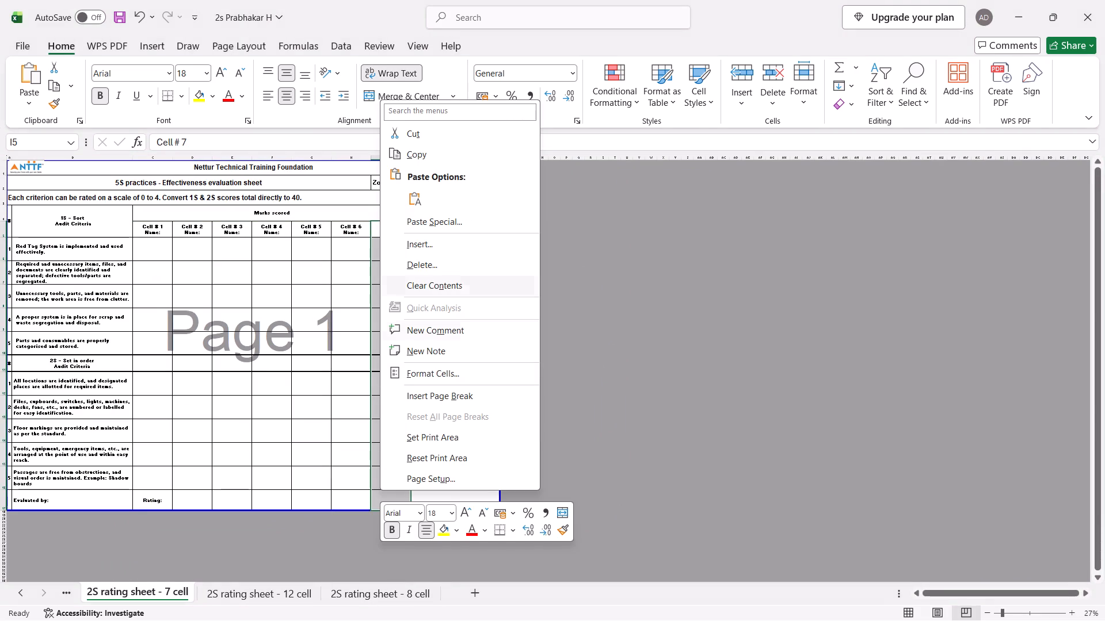
pyautogui.click(470, 266)
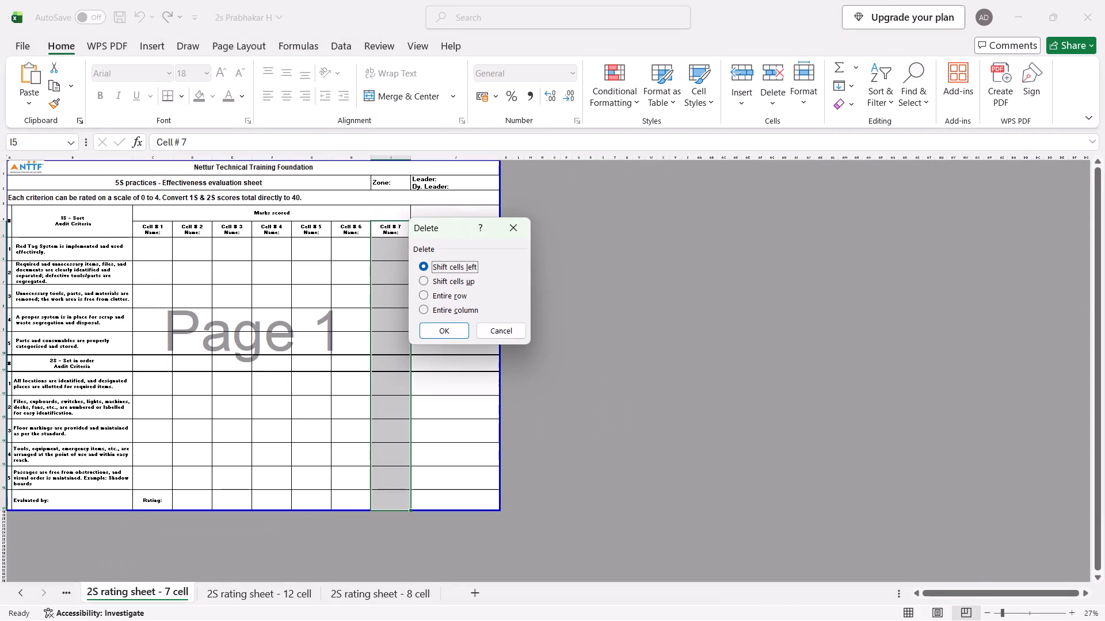
pyautogui.click(444, 278)
pyautogui.click(447, 331)
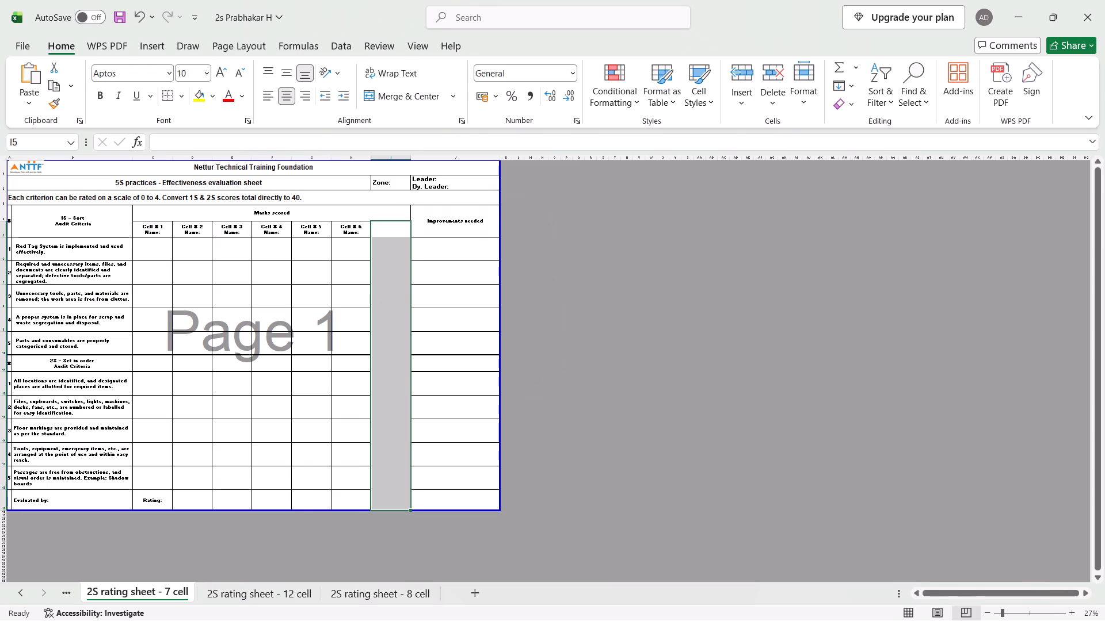
pyautogui.click(546, 399)
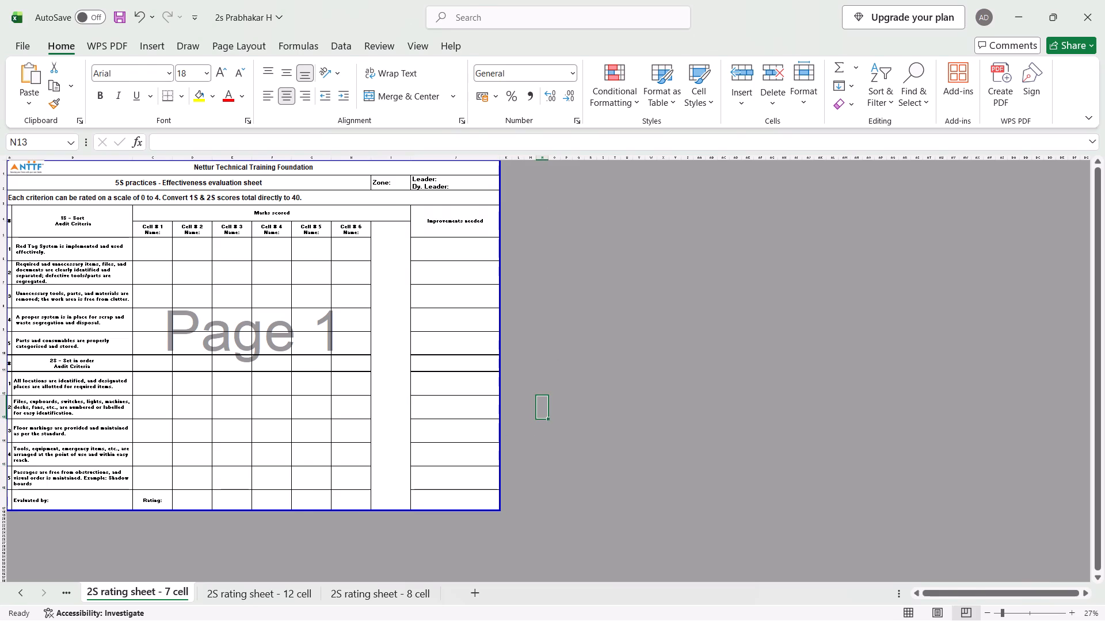
# Unmerge the Marks scored header in row 4 across columns C to I.
pyautogui.click(389, 233)
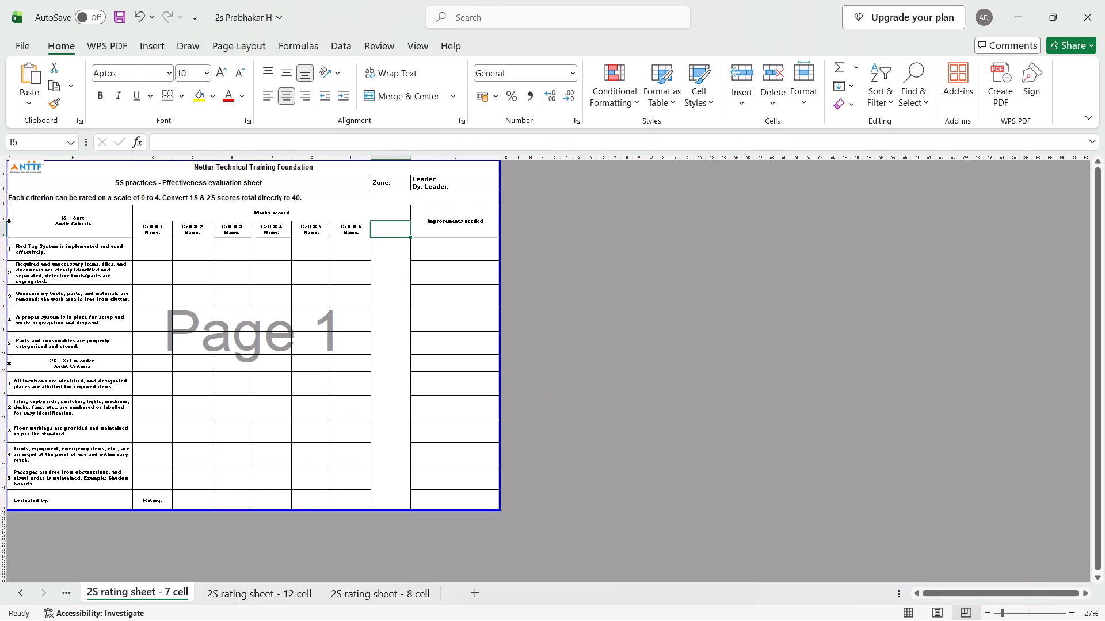
pyautogui.click(389, 215)
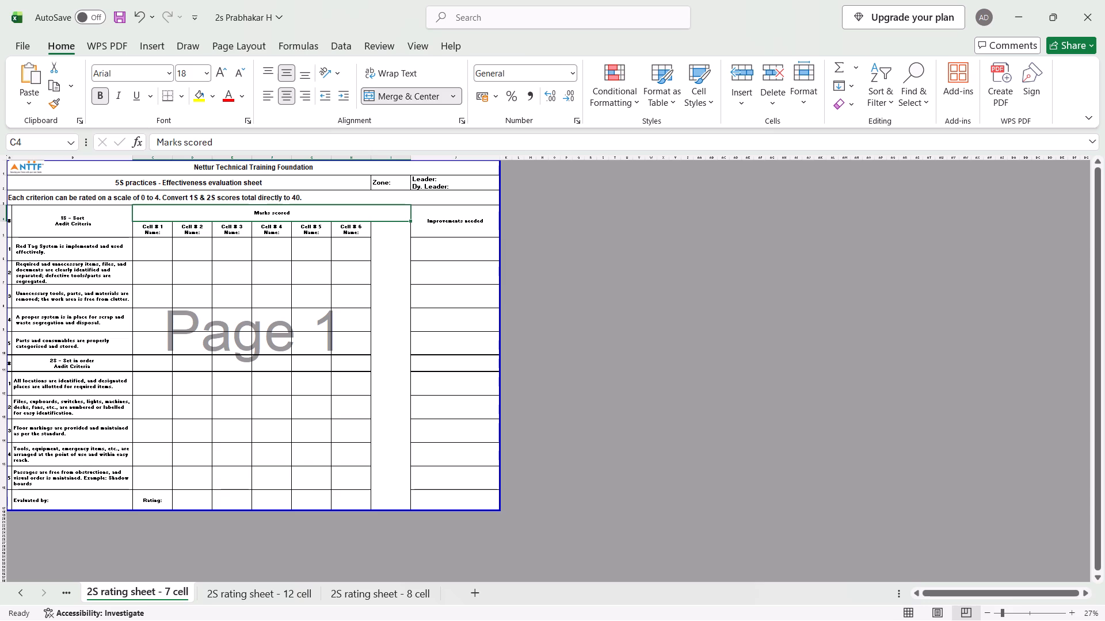
pyautogui.click(417, 93)
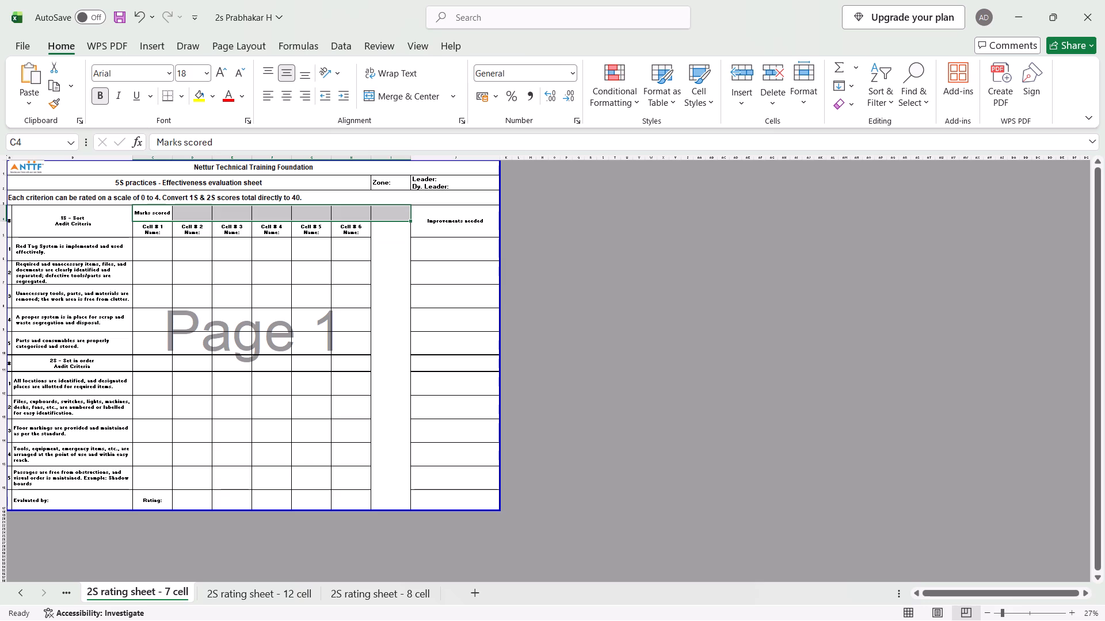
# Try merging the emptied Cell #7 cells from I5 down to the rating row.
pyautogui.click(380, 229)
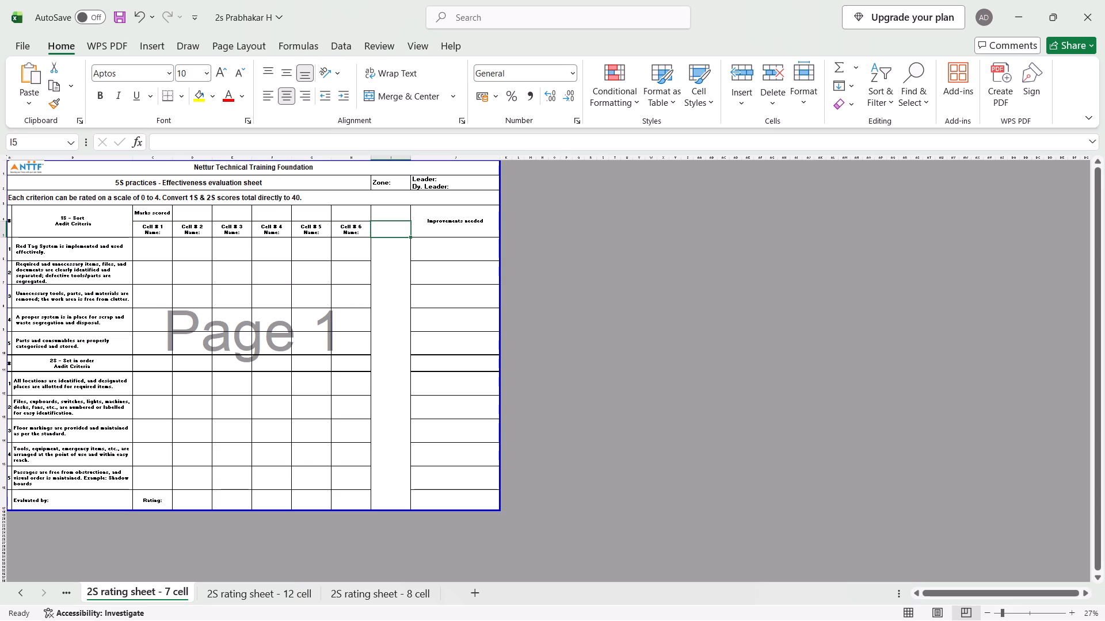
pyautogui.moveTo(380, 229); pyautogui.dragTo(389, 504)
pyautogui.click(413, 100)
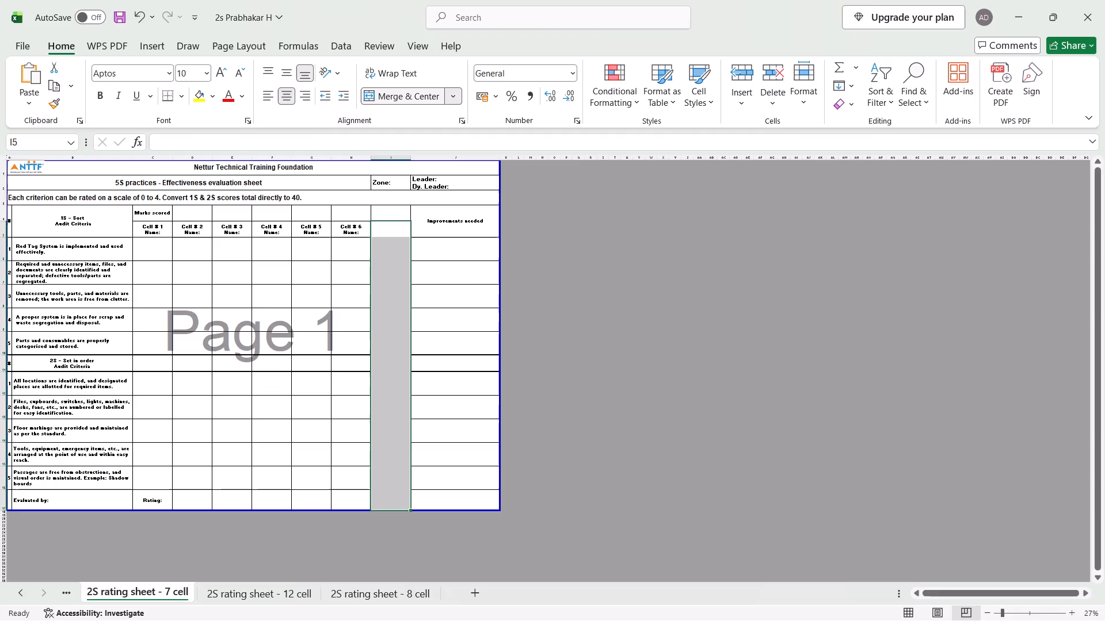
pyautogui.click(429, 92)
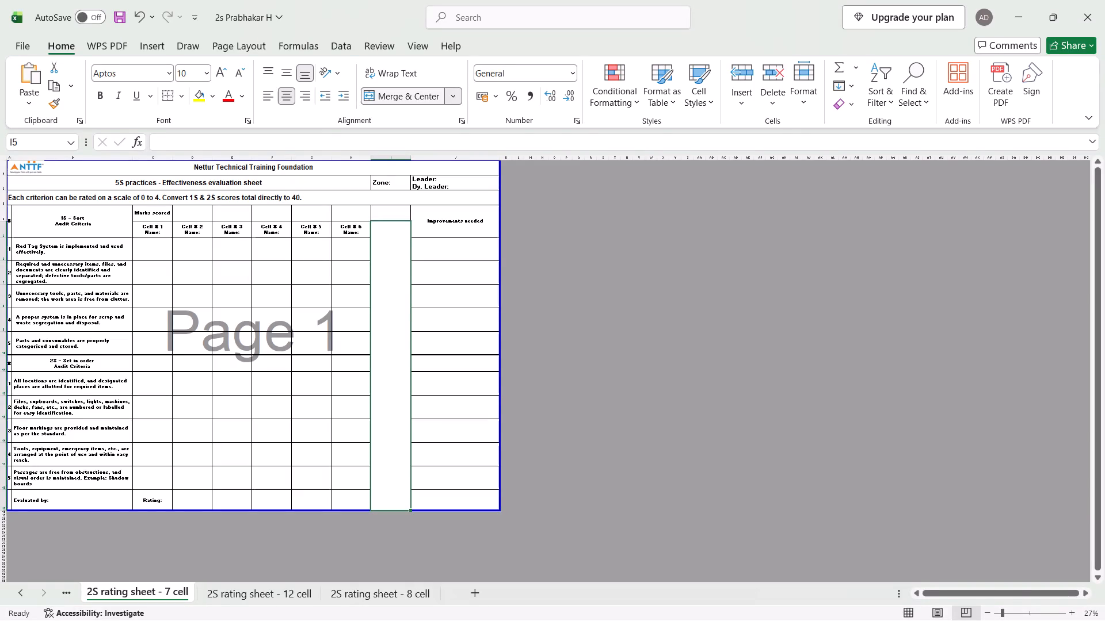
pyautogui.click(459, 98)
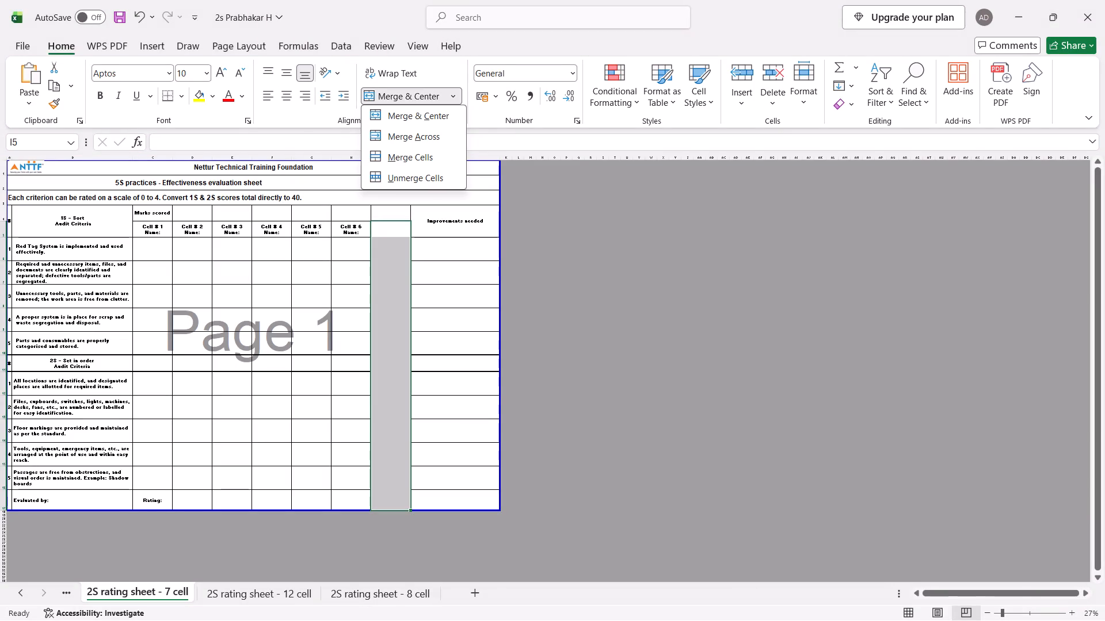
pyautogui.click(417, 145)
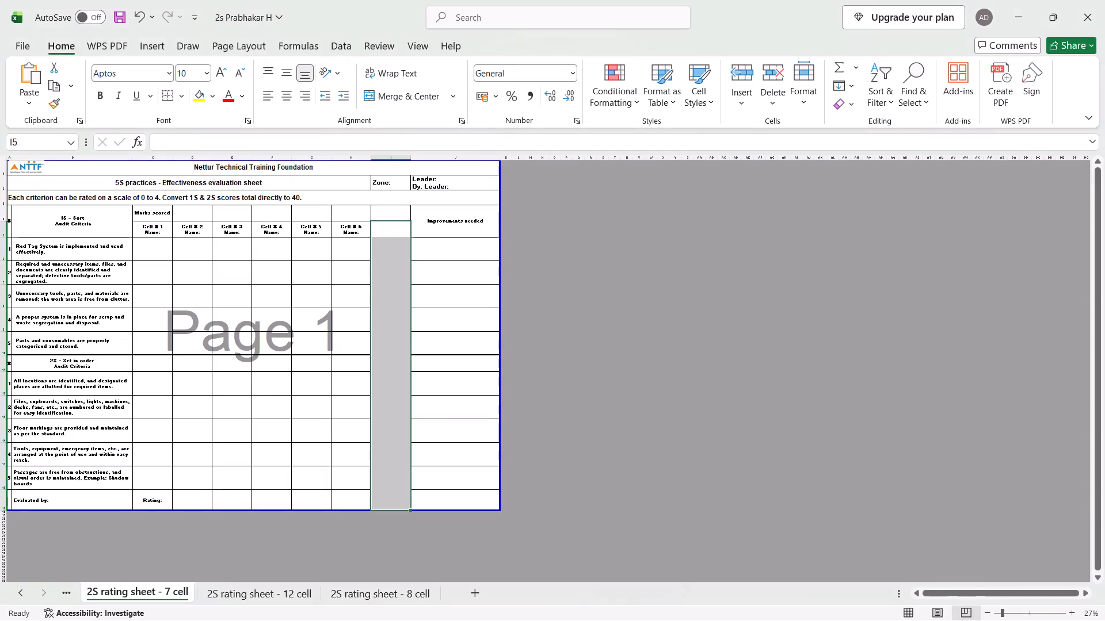
# Merge and center the Improvements needed header across I4:J5.
pyautogui.click(384, 225)
pyautogui.moveTo(394, 209); pyautogui.dragTo(455, 224)
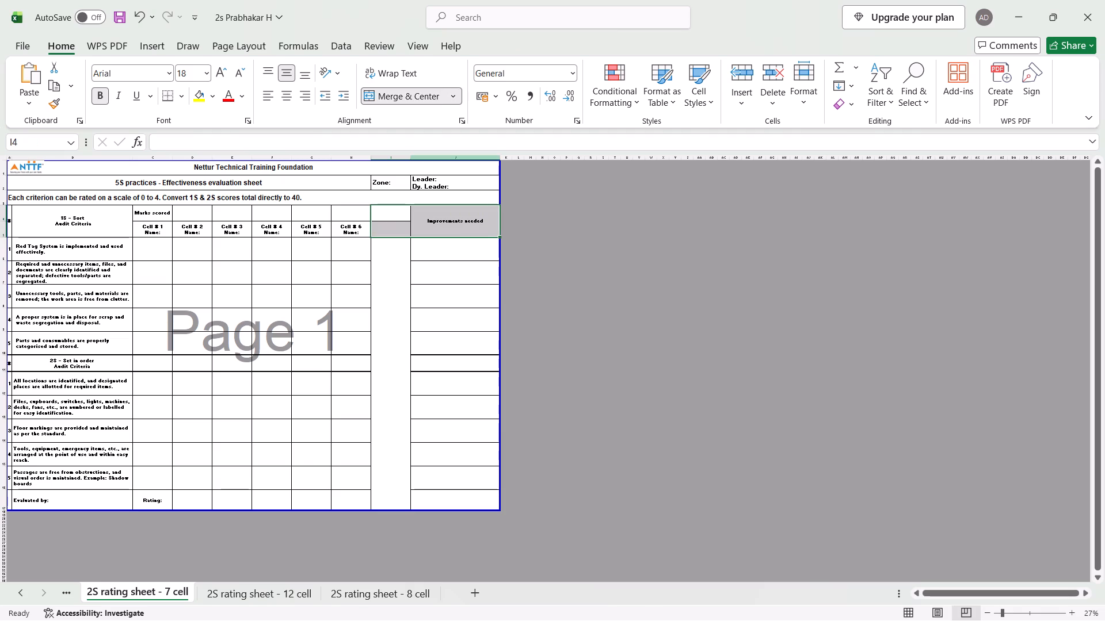
pyautogui.click(401, 97)
pyautogui.click(401, 97)
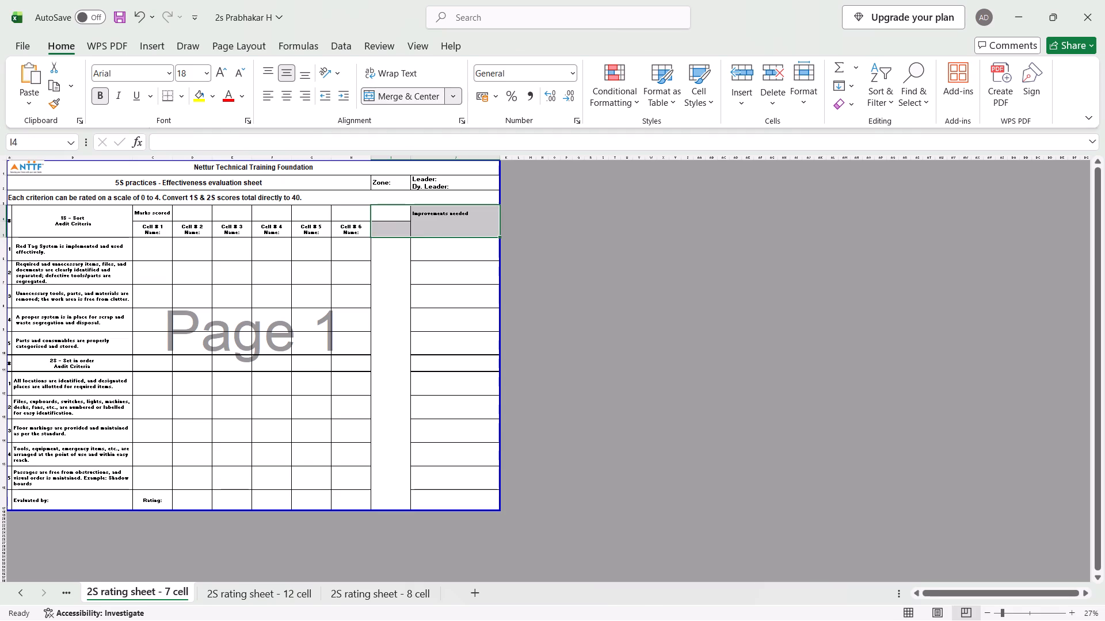
# Merge and center the criterion 1 improvement cells I6:J6 under the Improvements needed header.
pyautogui.click(399, 251)
pyautogui.moveTo(399, 251); pyautogui.dragTo(440, 440)
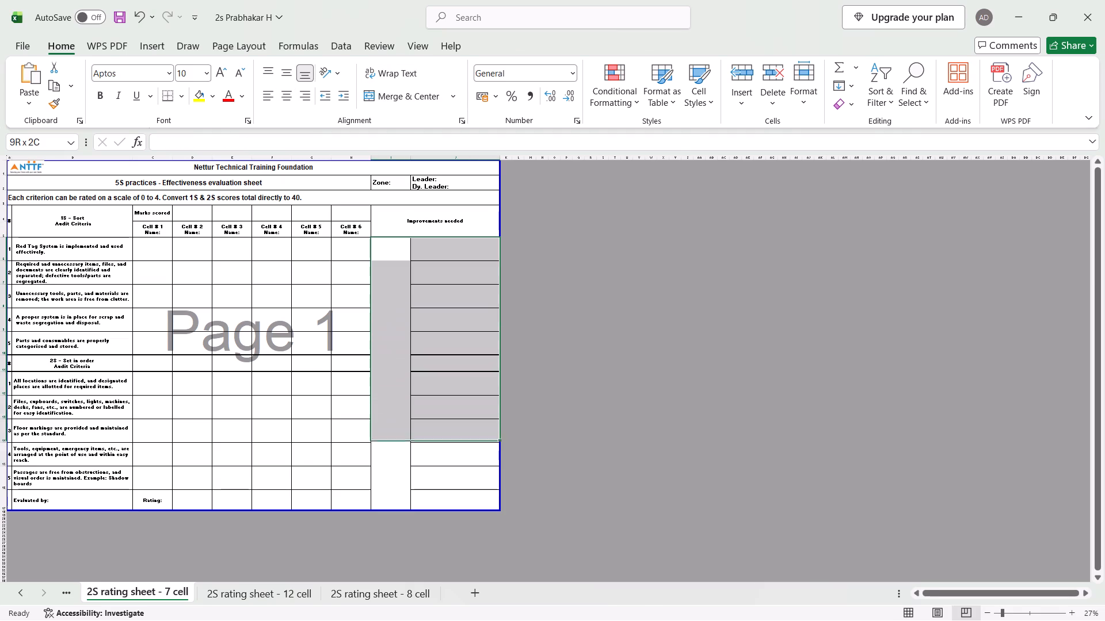
pyautogui.moveTo(440, 440); pyautogui.dragTo(465, 247)
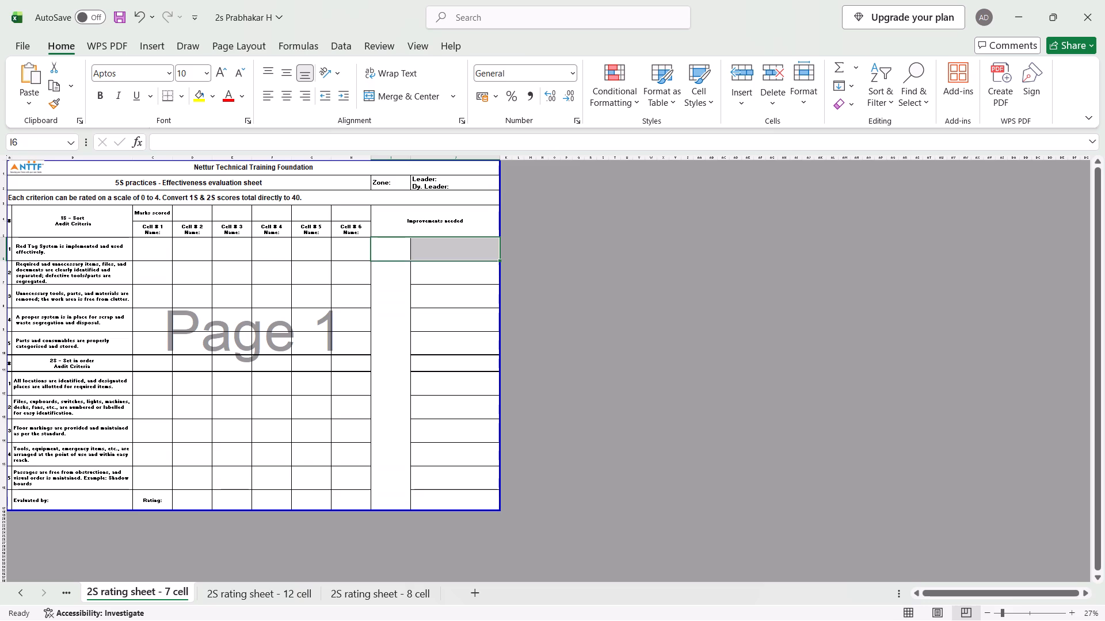
pyautogui.click(383, 98)
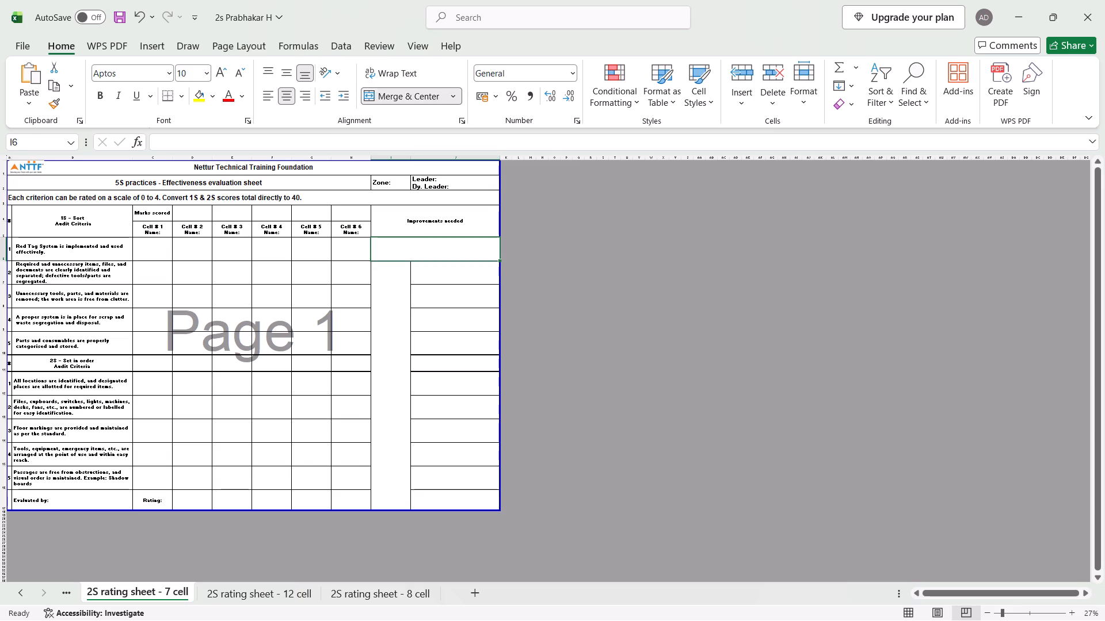
# Add bottom and top borders to the merged criterion 1 improvement cell I6.
pyautogui.click(399, 270)
pyautogui.click(399, 240)
pyautogui.click(171, 97)
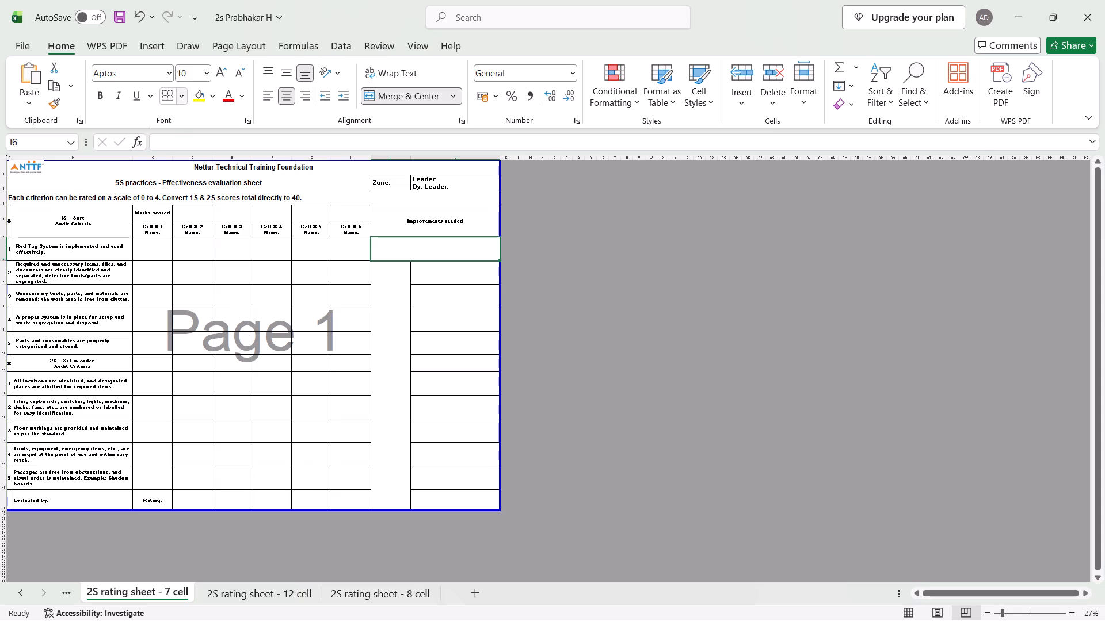
pyautogui.click(178, 97)
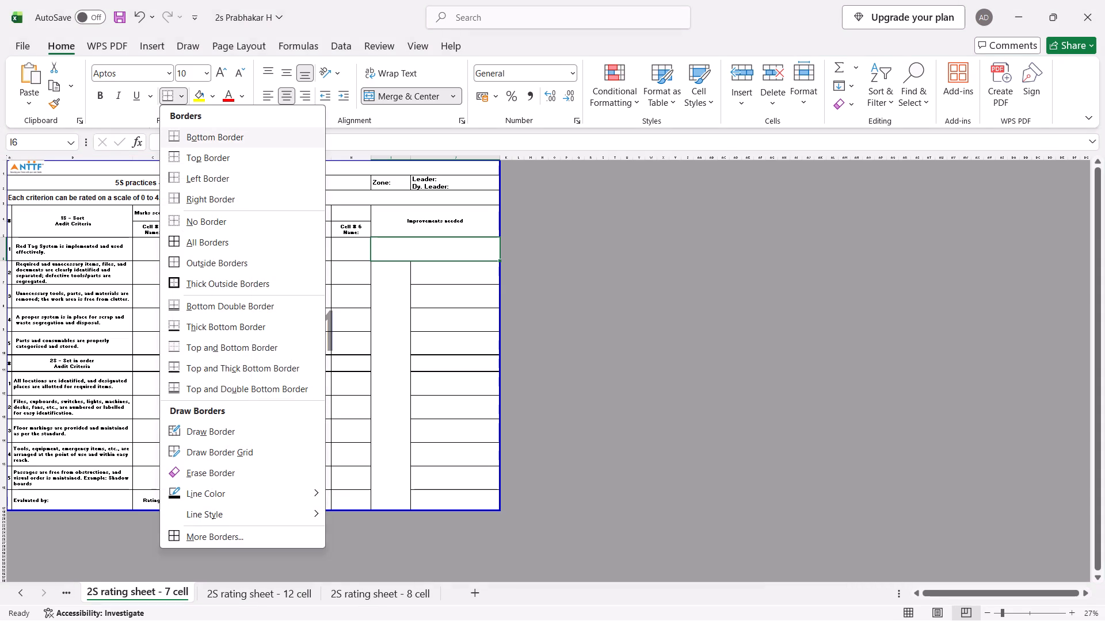
pyautogui.click(201, 158)
# Merge and center the improvement cells for criterion 2 (I7:J7) and criterion 3 (I8:J8), each row separately.
pyautogui.click(379, 283)
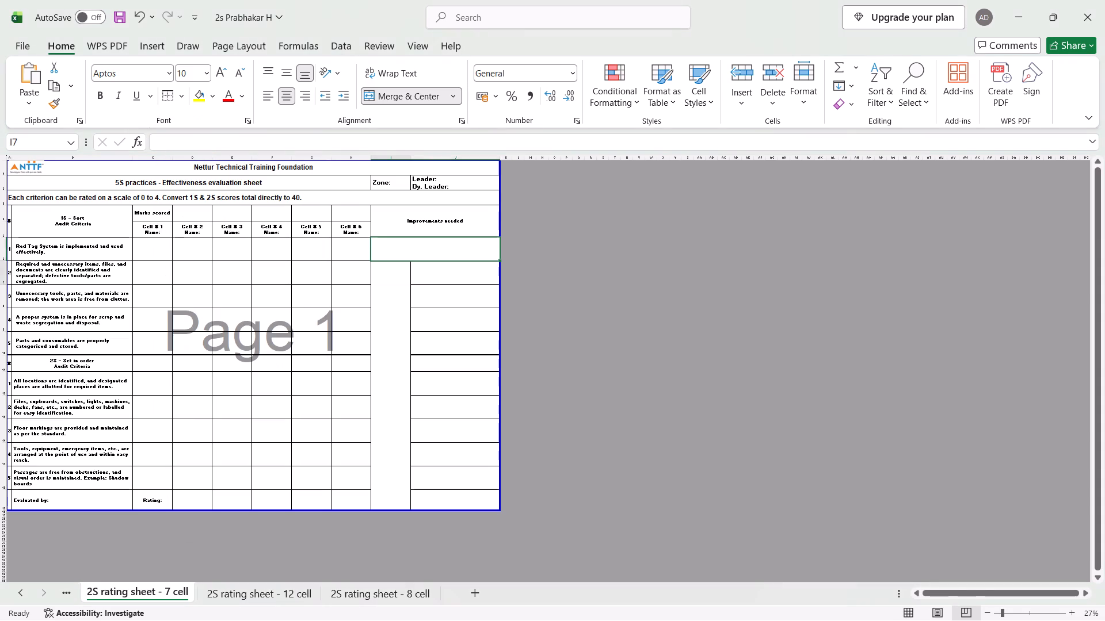
pyautogui.moveTo(383, 276); pyautogui.dragTo(425, 274)
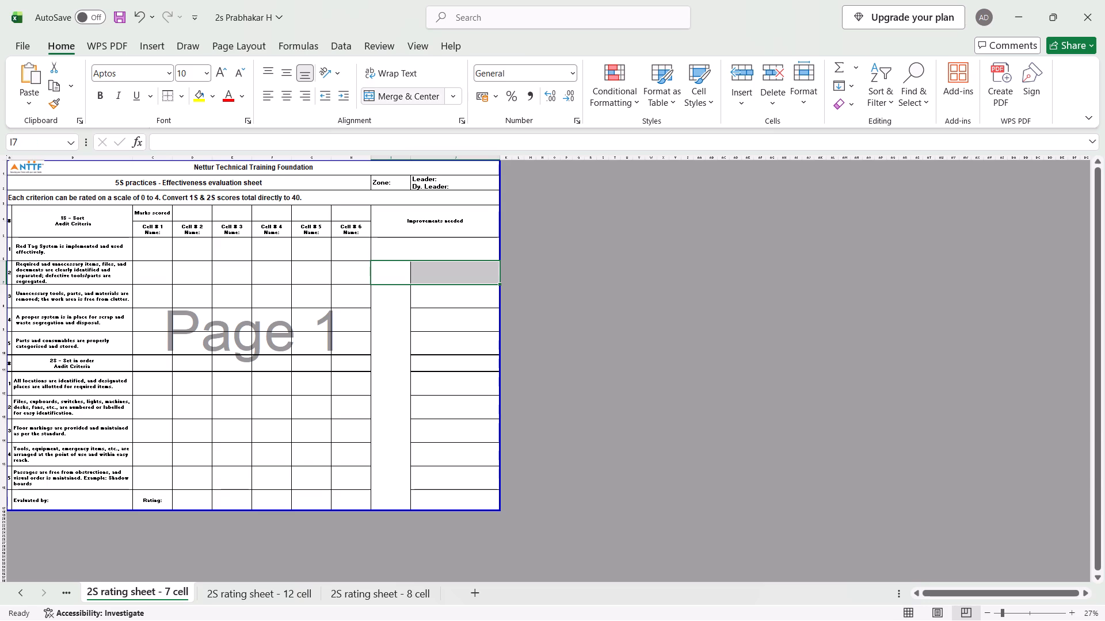
pyautogui.click(407, 103)
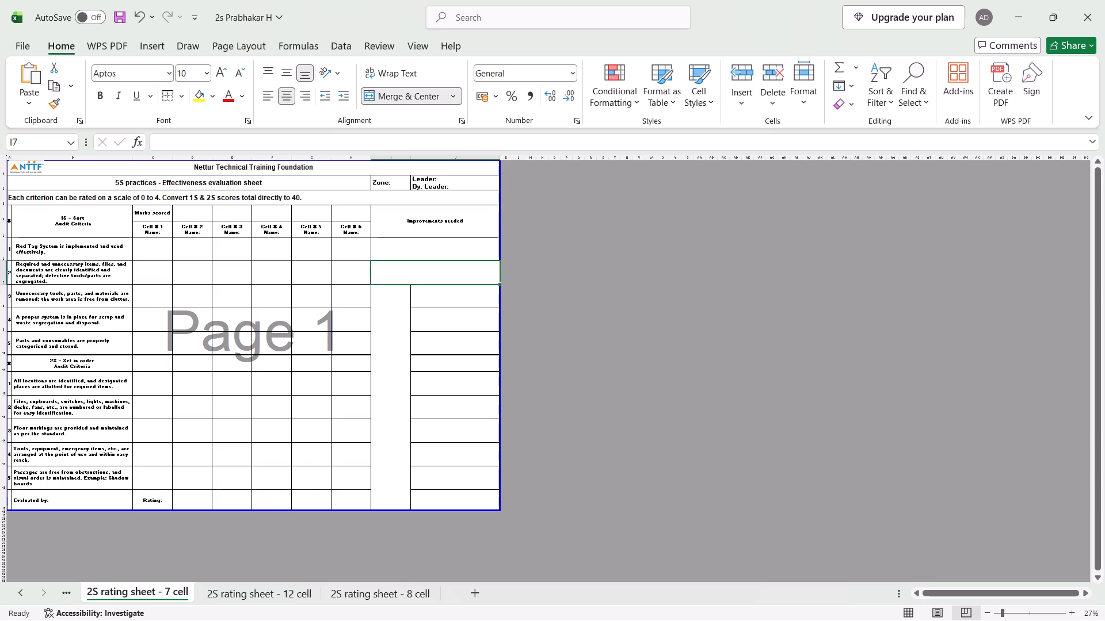
pyautogui.moveTo(391, 296); pyautogui.dragTo(450, 300)
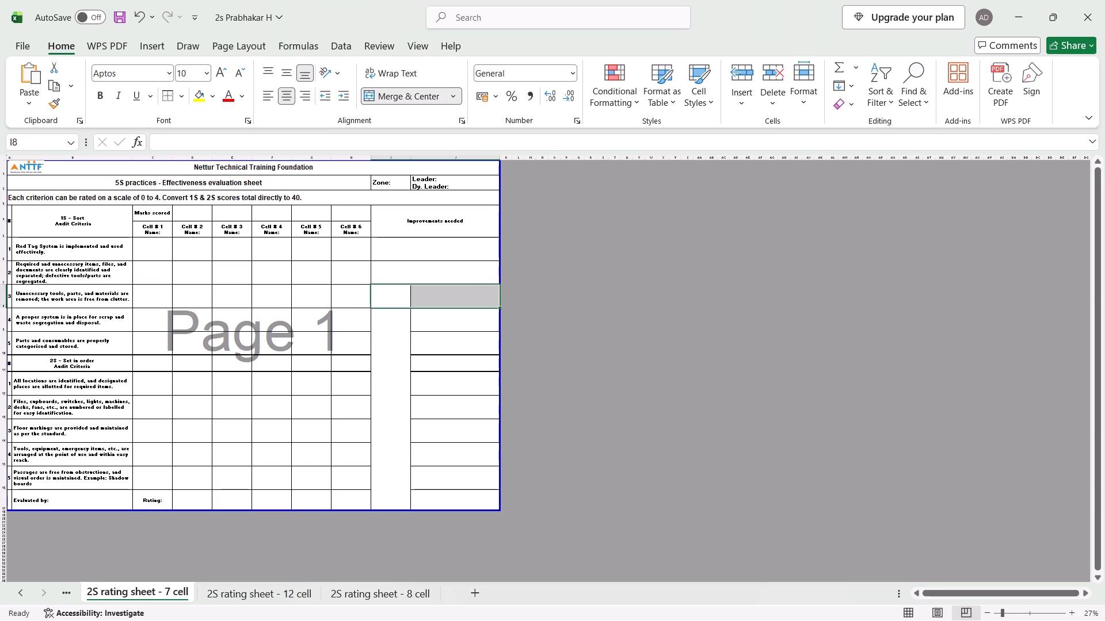
pyautogui.click(391, 101)
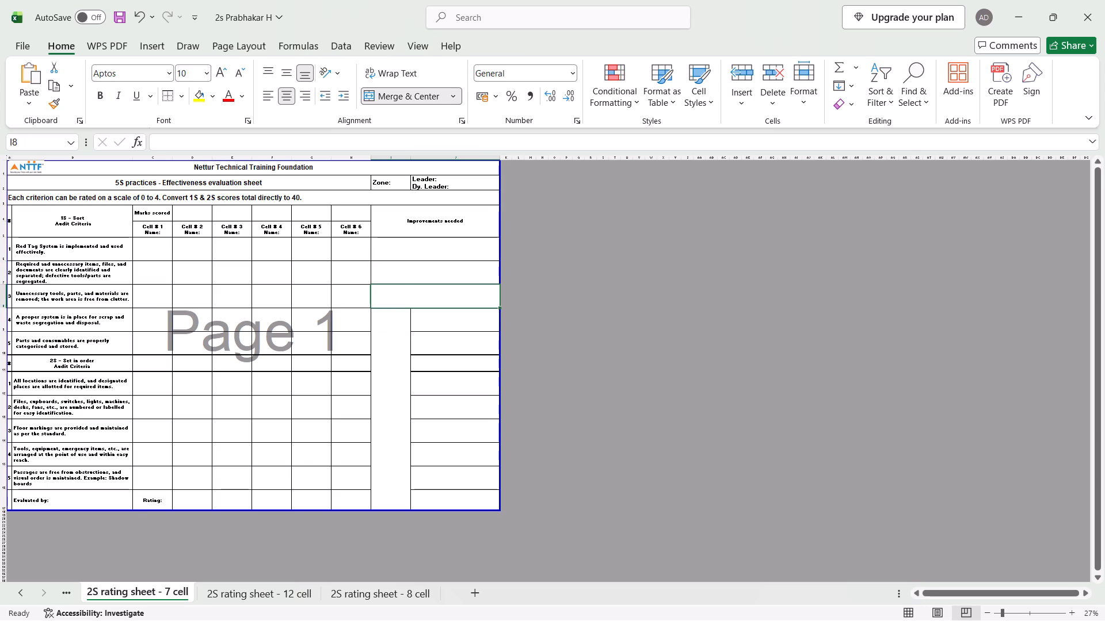
# Add a bottom border to the merged improvement cells of criterion 2 (I7) and criterion 3 (I8).
pyautogui.moveTo(397, 316); pyautogui.dragTo(460, 324)
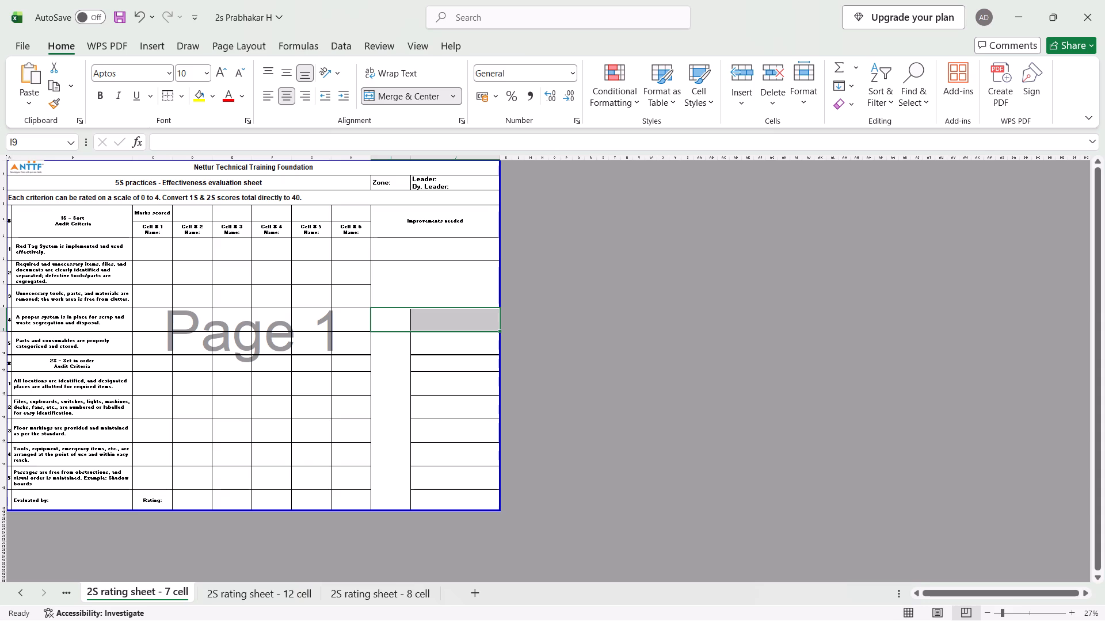
pyautogui.moveTo(387, 270); pyautogui.dragTo(454, 275)
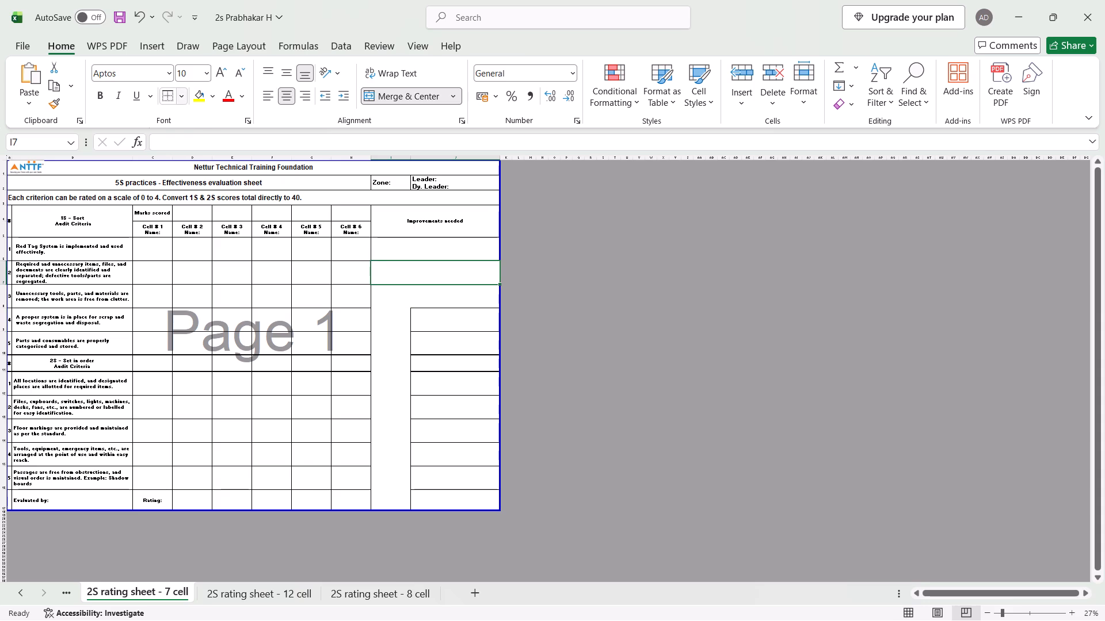
pyautogui.click(178, 99)
pyautogui.click(208, 141)
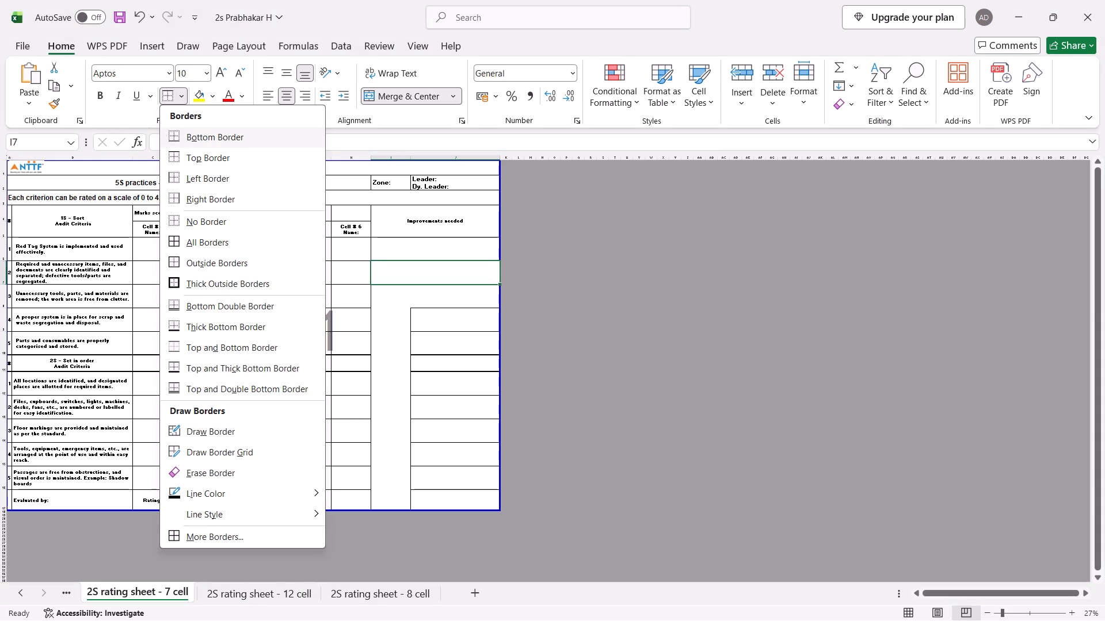
pyautogui.moveTo(382, 295); pyautogui.dragTo(445, 296)
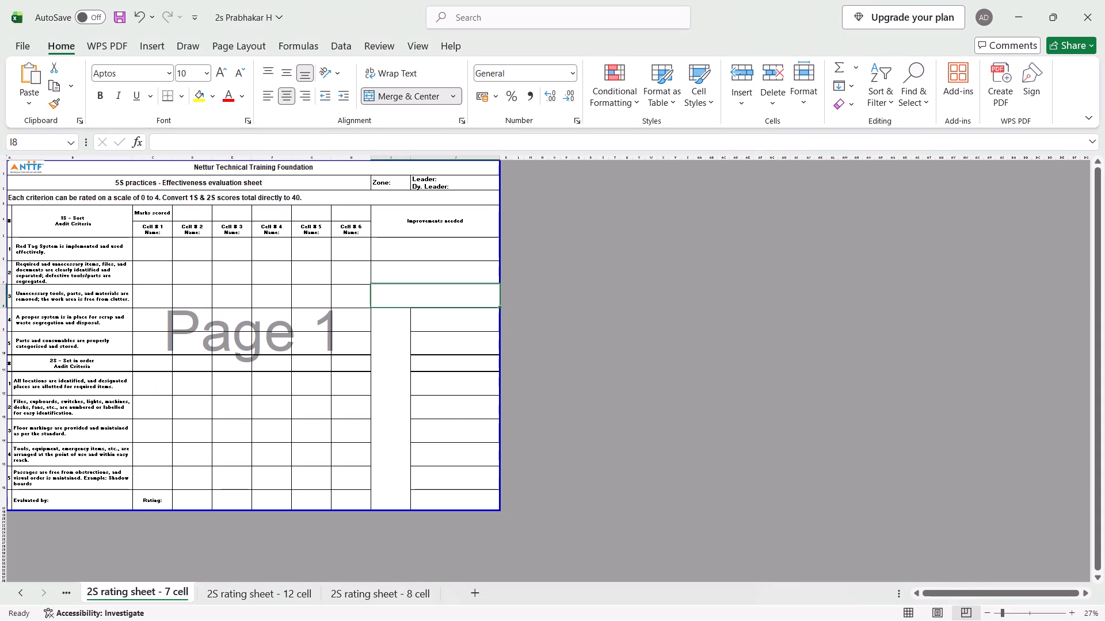
pyautogui.moveTo(445, 296); pyautogui.dragTo(448, 296)
pyautogui.click(169, 95)
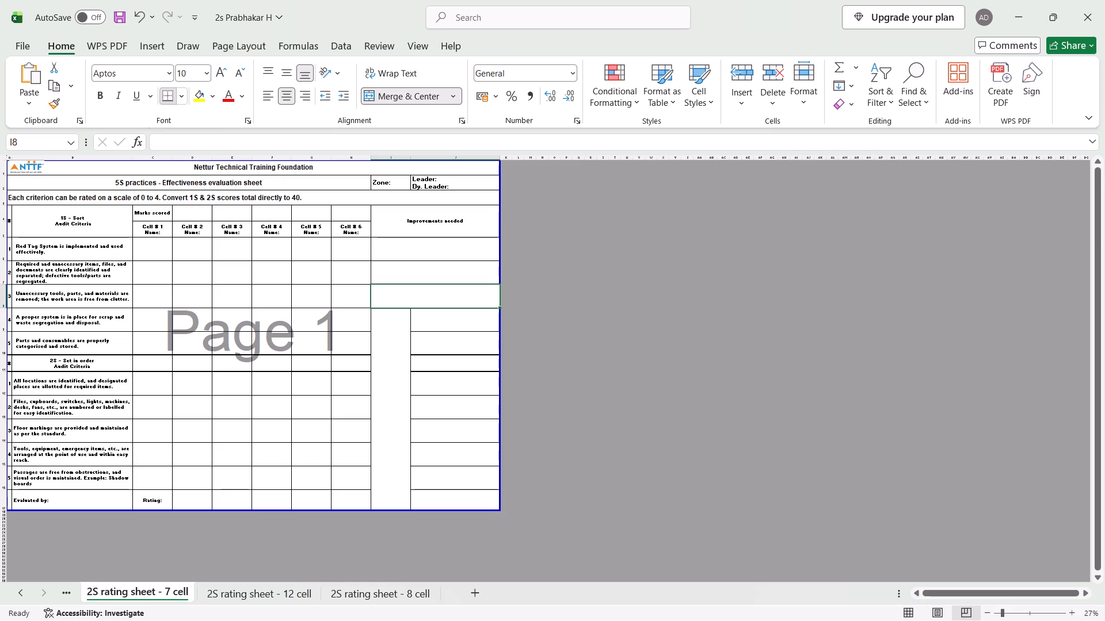
# Merge and center the improvement cells for 1S criteria 4 (I9:J9) and 5 (I10:J10) separately, giving each a bottom border.
pyautogui.moveTo(380, 313); pyautogui.dragTo(466, 325)
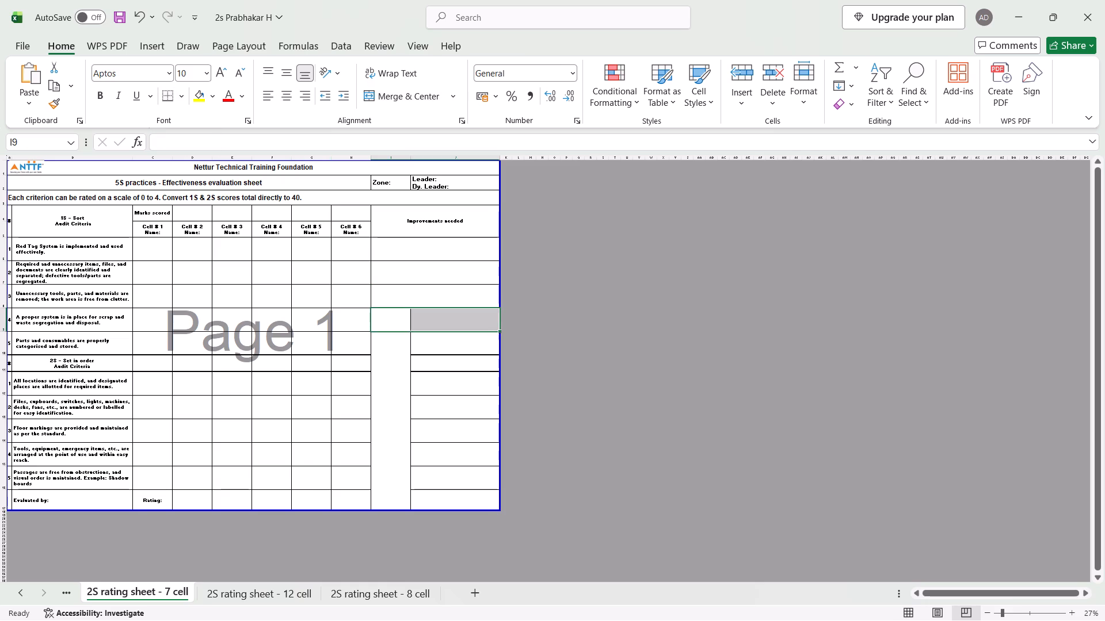
pyautogui.click(426, 91)
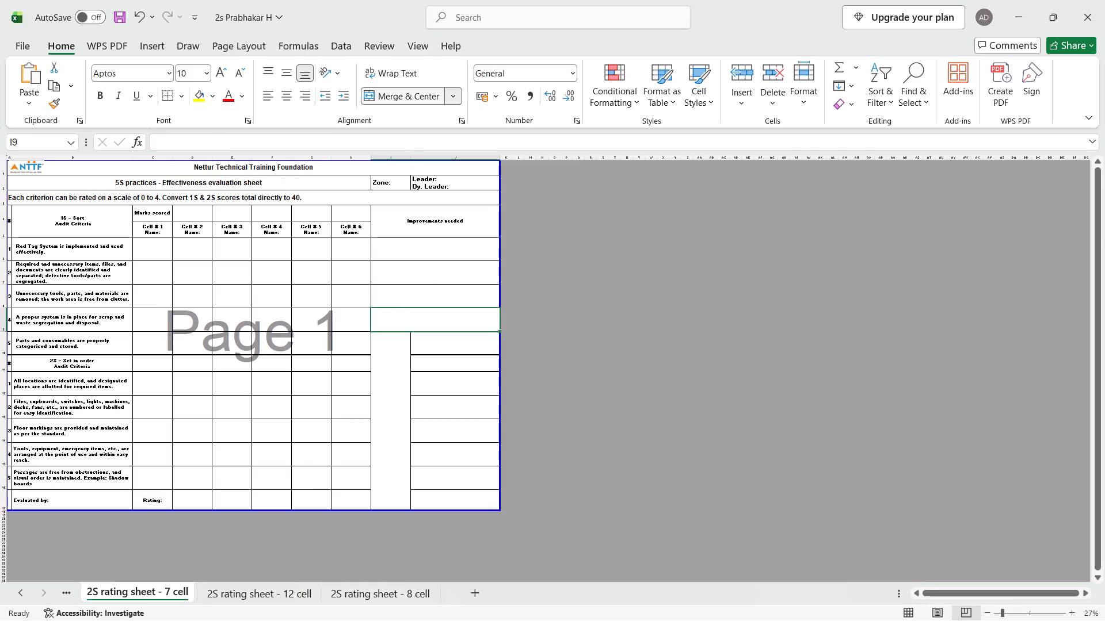
pyautogui.click(173, 92)
pyautogui.moveTo(384, 348); pyautogui.dragTo(482, 344)
pyautogui.click(396, 91)
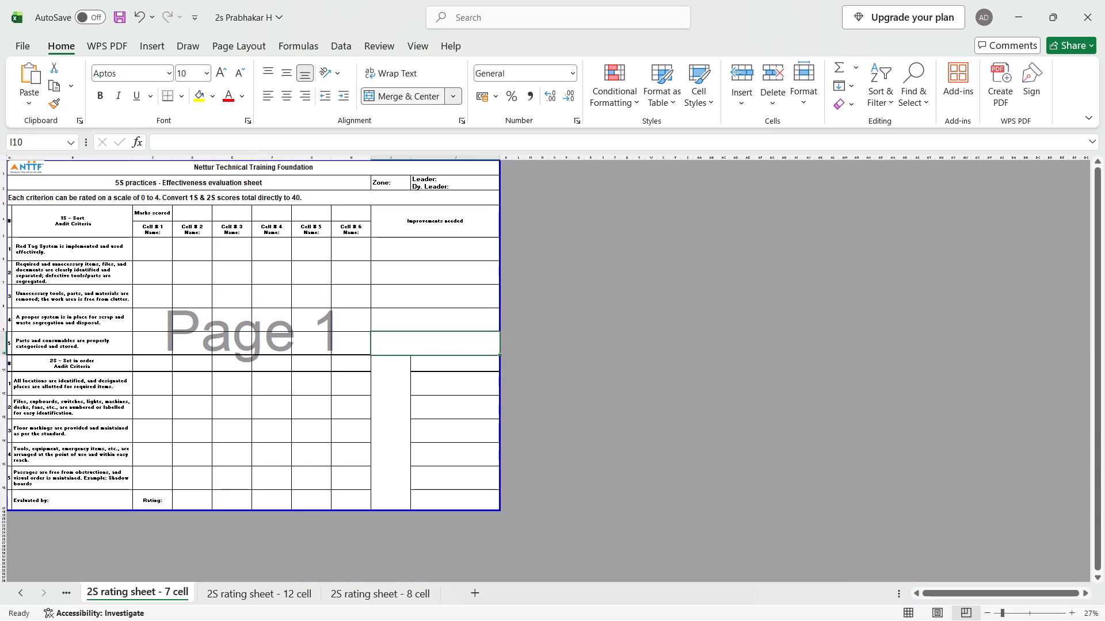
pyautogui.click(167, 96)
# Merge and center cells I11:J11 in the 2S – Set in order header row and add a bottom border.
pyautogui.moveTo(385, 359); pyautogui.dragTo(471, 359)
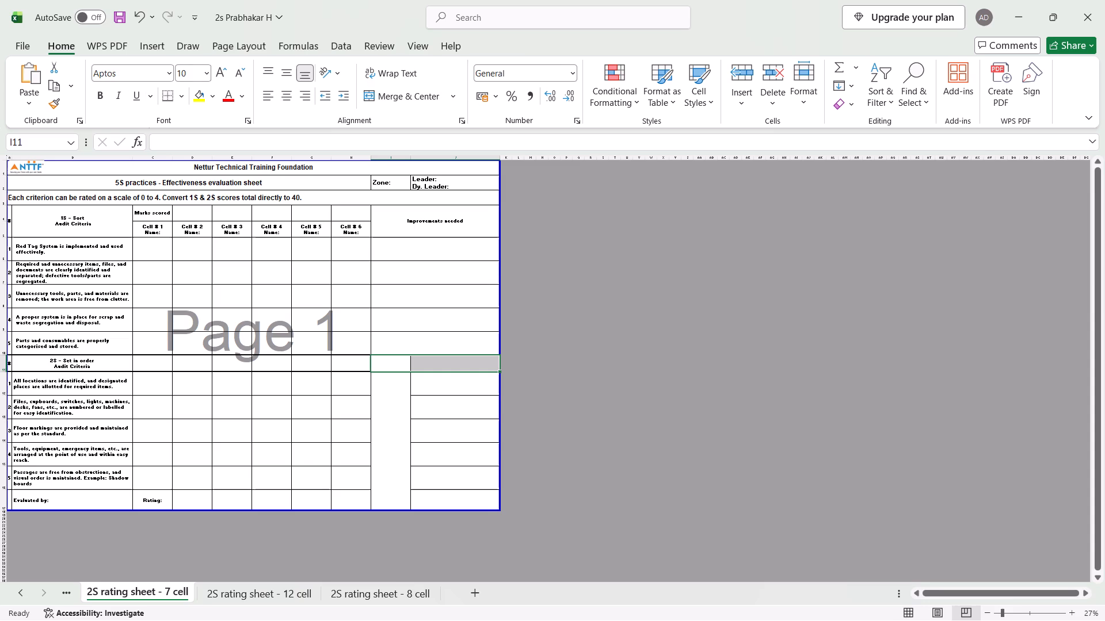
pyautogui.click(398, 89)
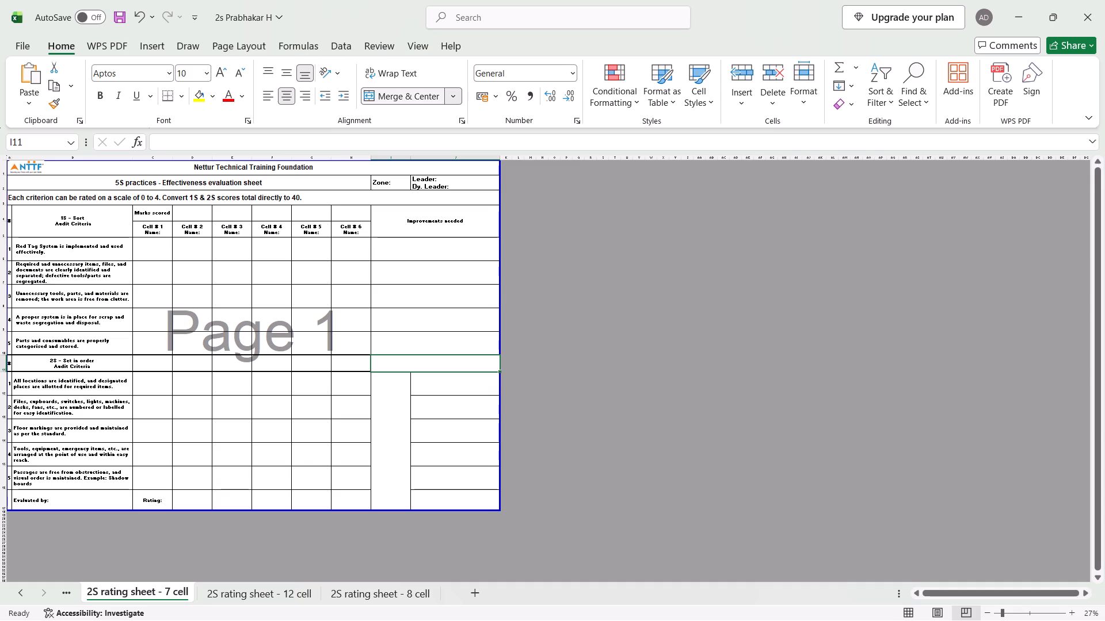
pyautogui.click(161, 89)
# Merge and center the improvement cells for 2S criteria 1 (I12:J12) and 2 (I13:J13) separately, giving each a bottom border.
pyautogui.moveTo(391, 386); pyautogui.dragTo(448, 383)
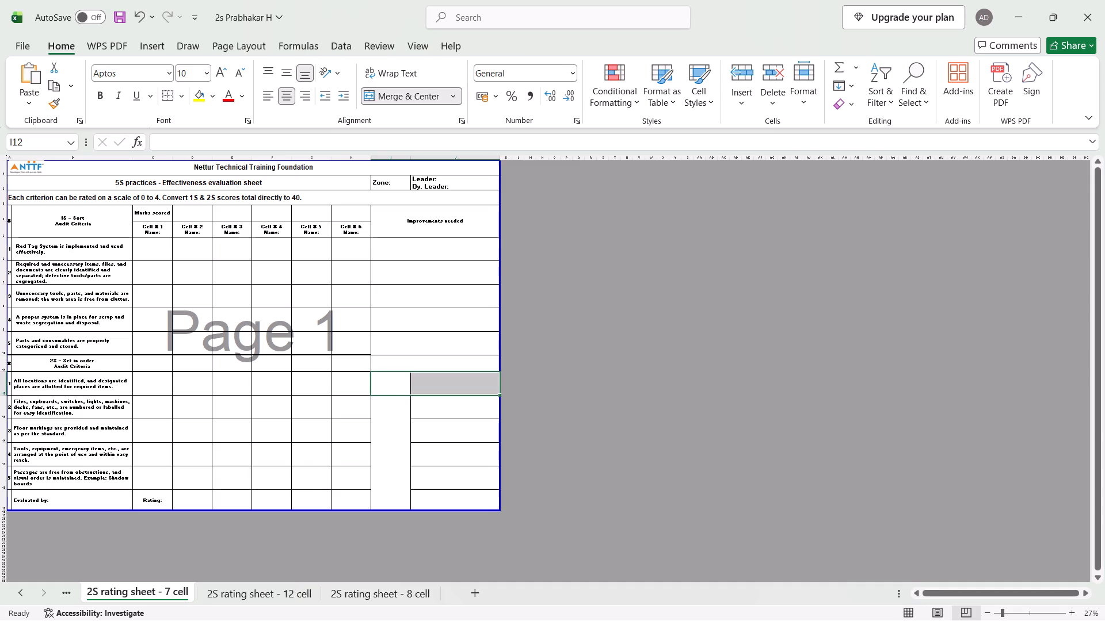
pyautogui.click(386, 97)
pyautogui.click(164, 97)
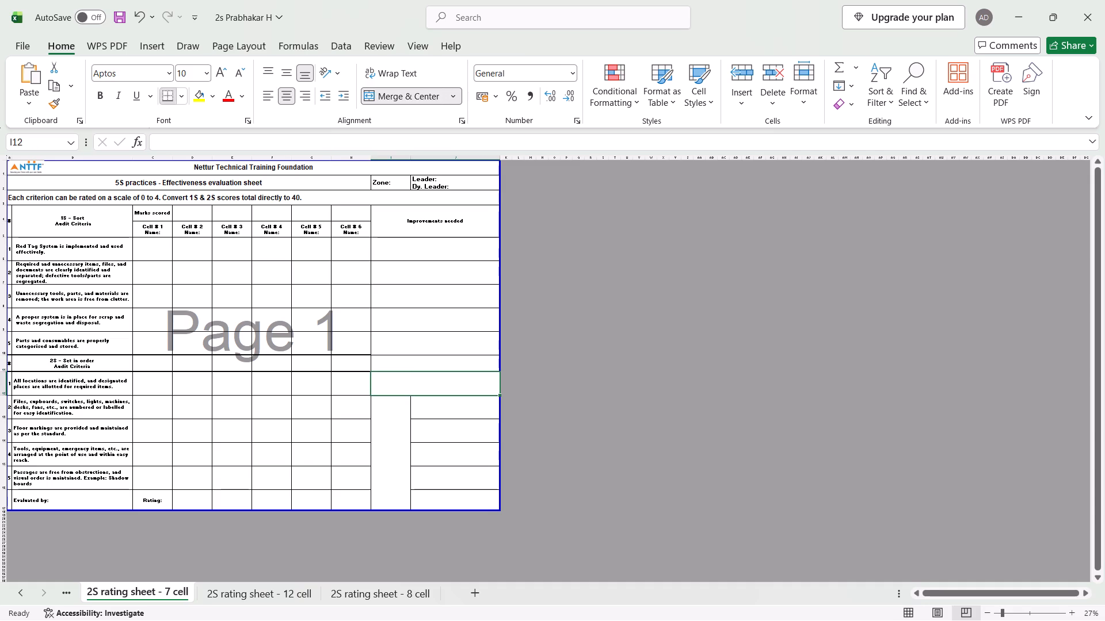
pyautogui.moveTo(388, 406); pyautogui.dragTo(458, 407)
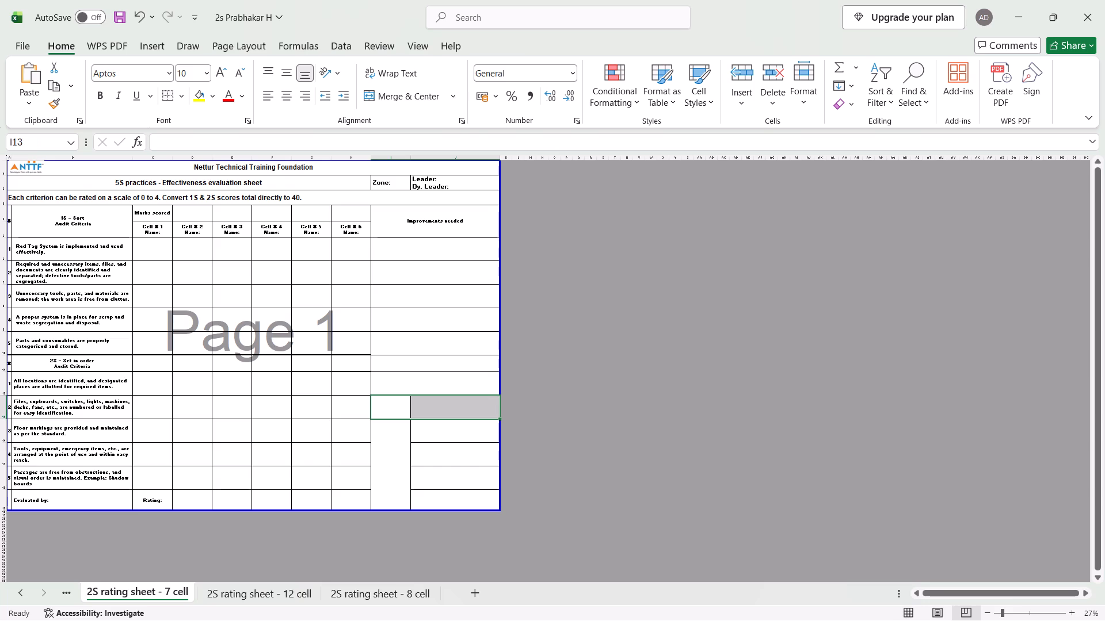
pyautogui.click(404, 89)
pyautogui.click(159, 94)
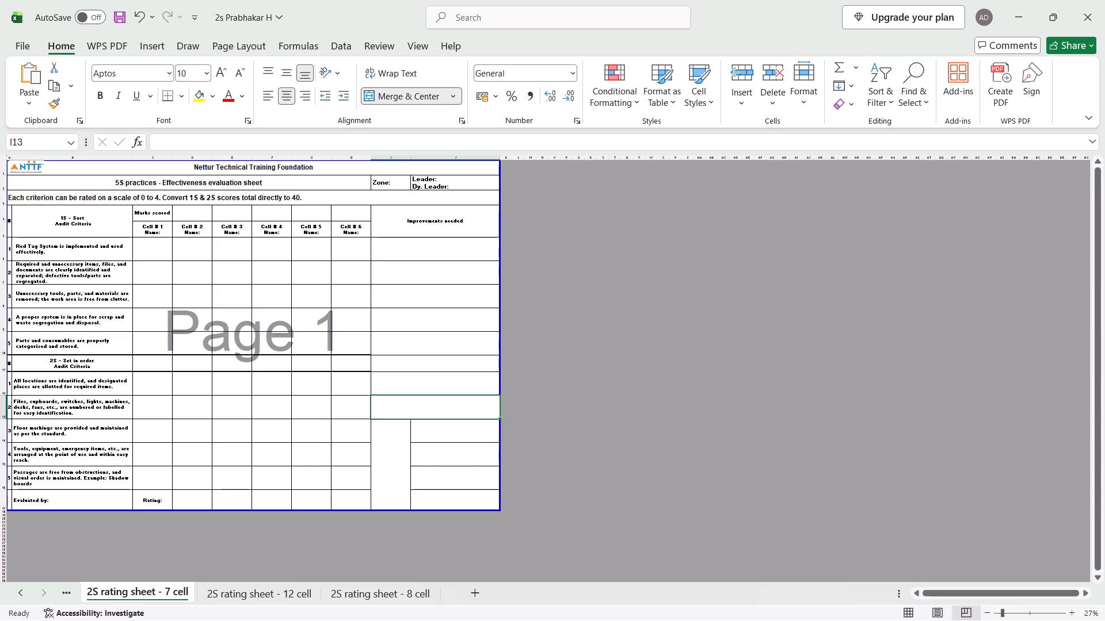
pyautogui.click(164, 95)
# Merge and center the improvement cells for 2S criteria 3 to 5 (I14:J14, I15:J15, I16:J16) row by row, each with a bottom border.
pyautogui.moveTo(378, 431); pyautogui.dragTo(454, 439)
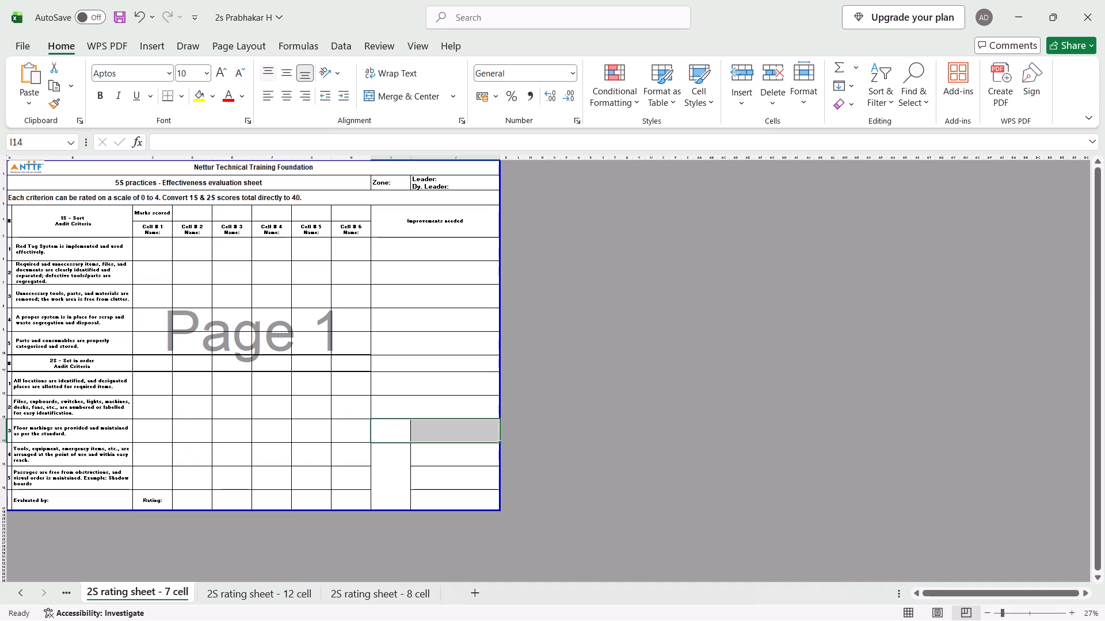
pyautogui.click(163, 99)
pyautogui.moveTo(375, 457); pyautogui.dragTo(441, 465)
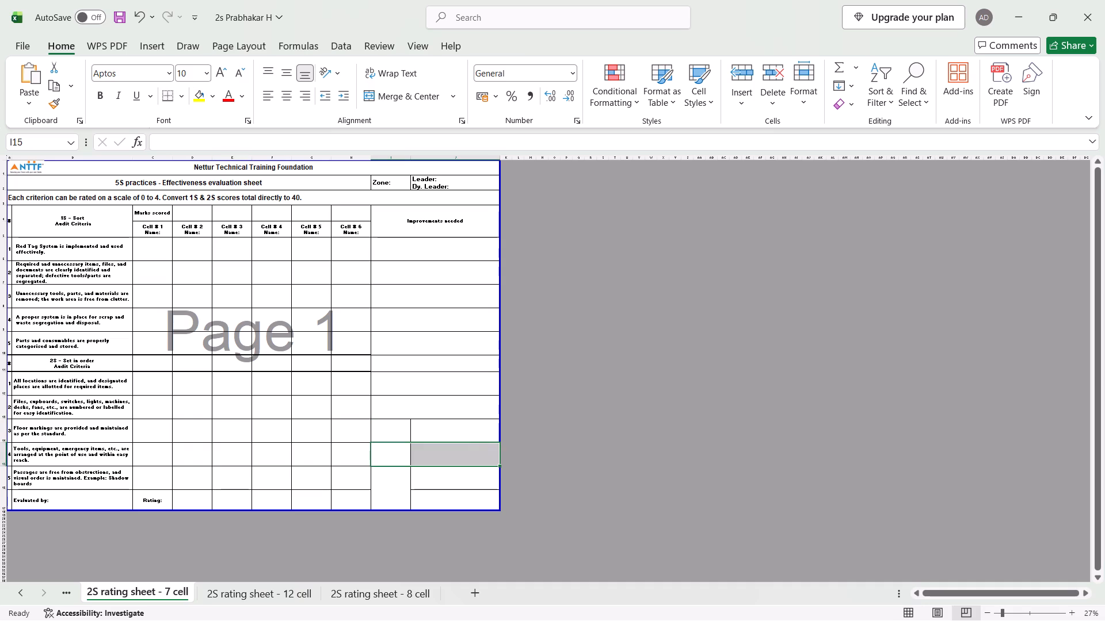
pyautogui.click(385, 99)
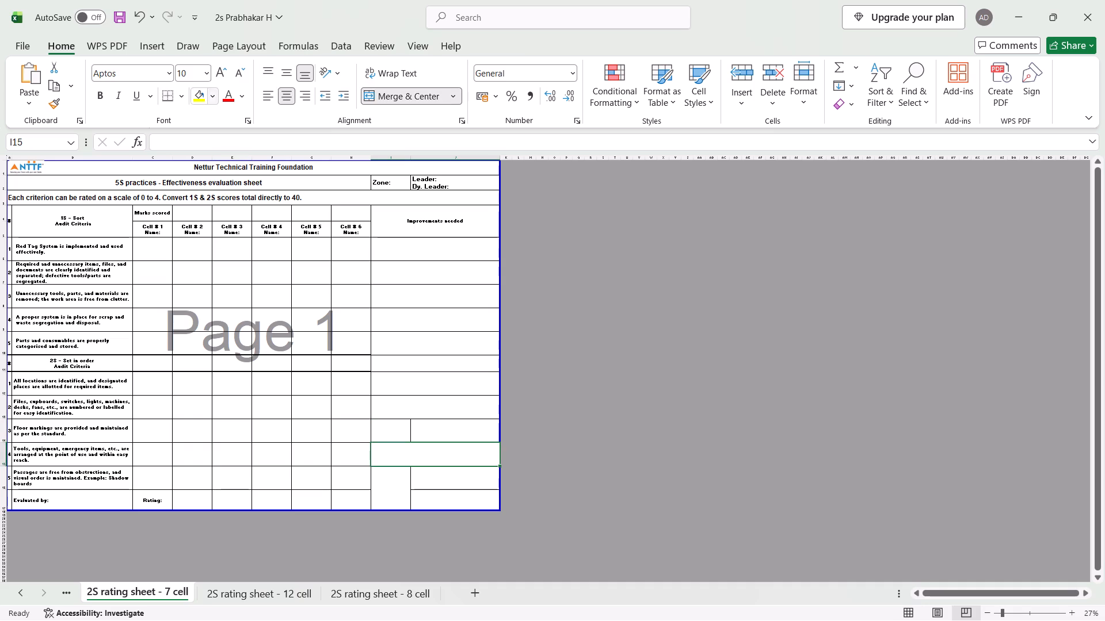
pyautogui.click(172, 94)
pyautogui.moveTo(382, 430); pyautogui.dragTo(443, 438)
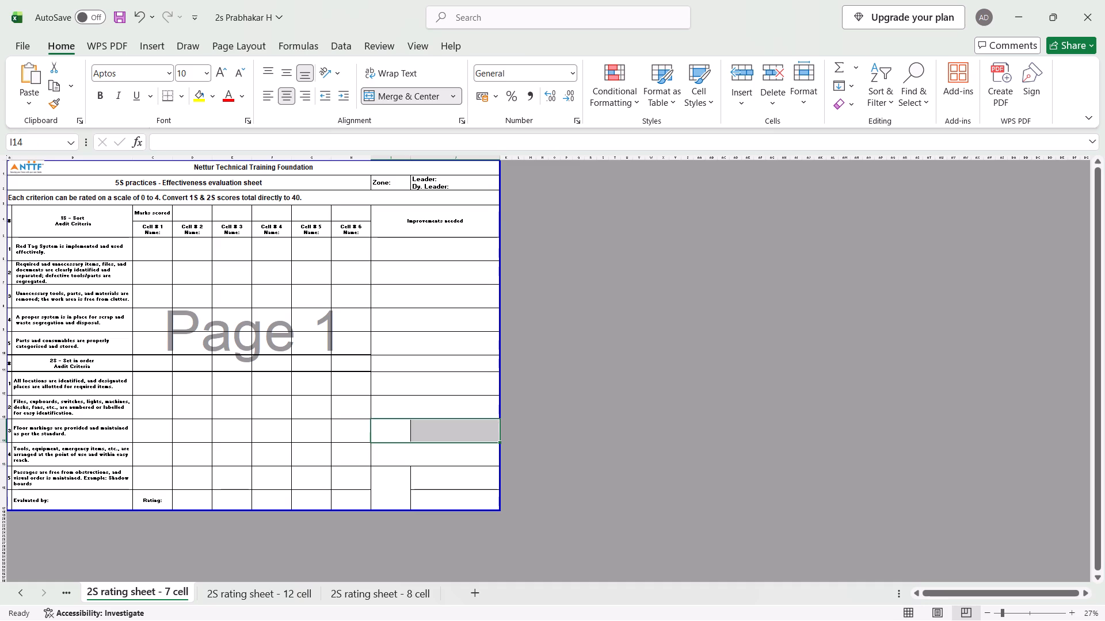
pyautogui.click(414, 98)
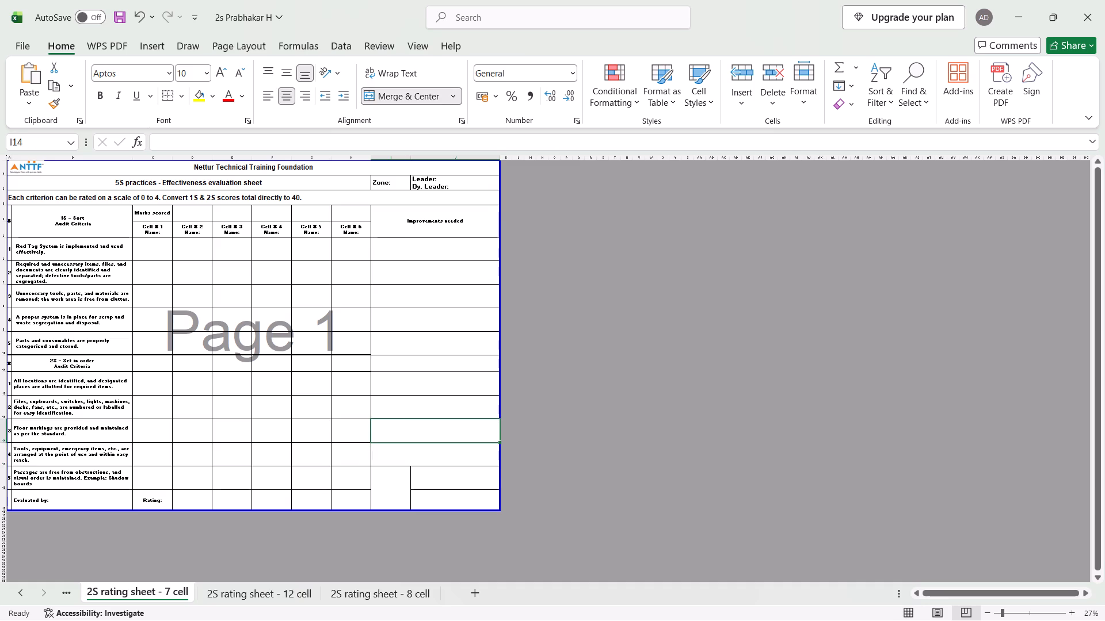
pyautogui.click(166, 96)
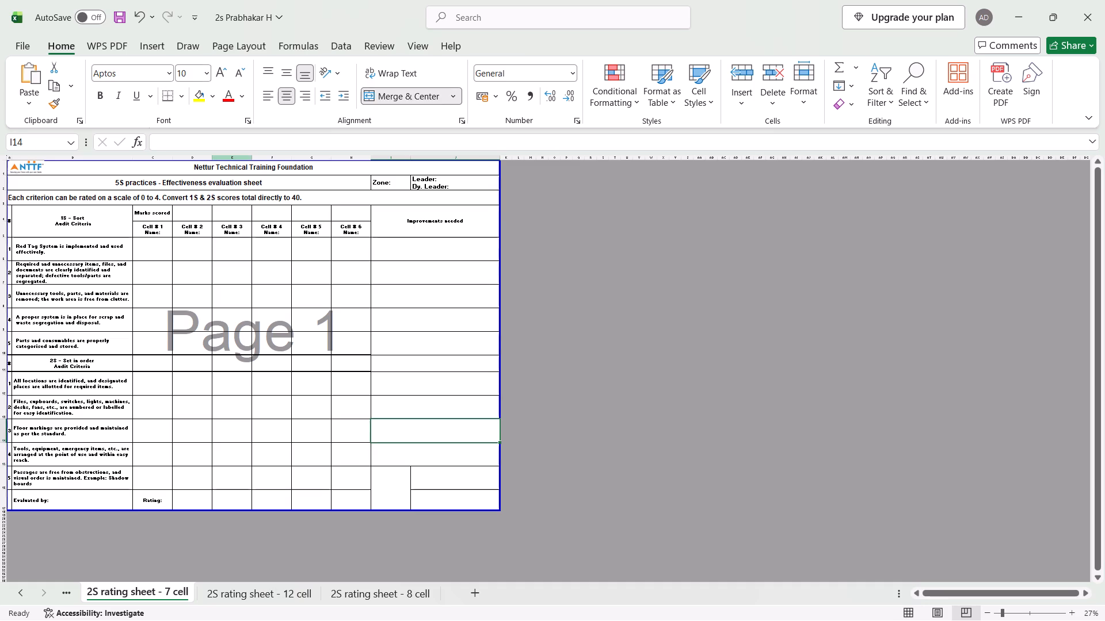
pyautogui.moveTo(385, 478); pyautogui.dragTo(447, 484)
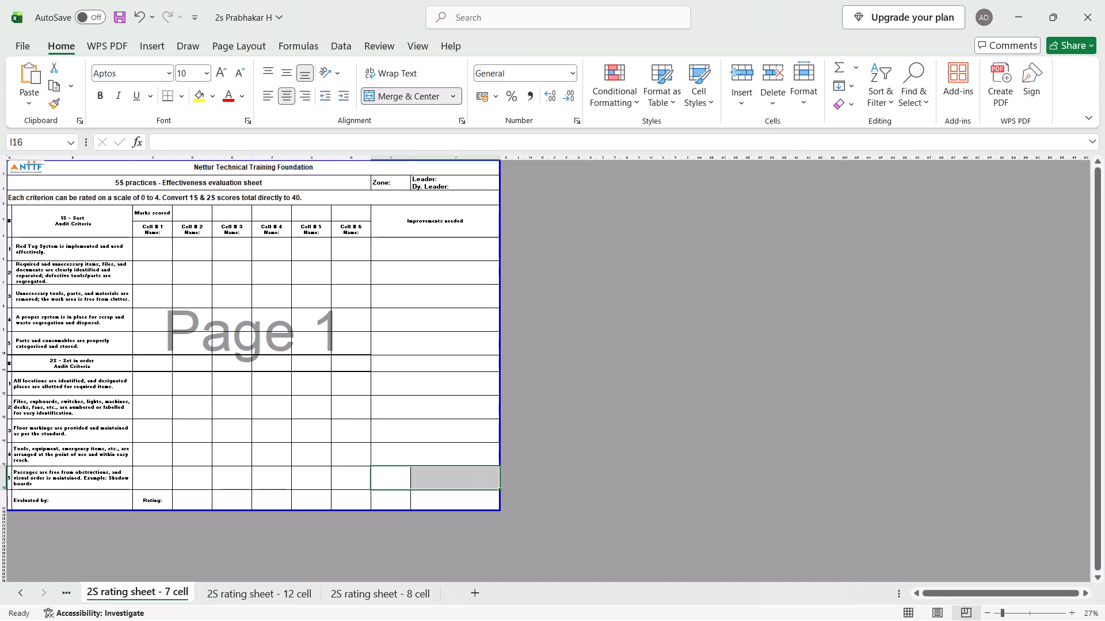
pyautogui.click(422, 95)
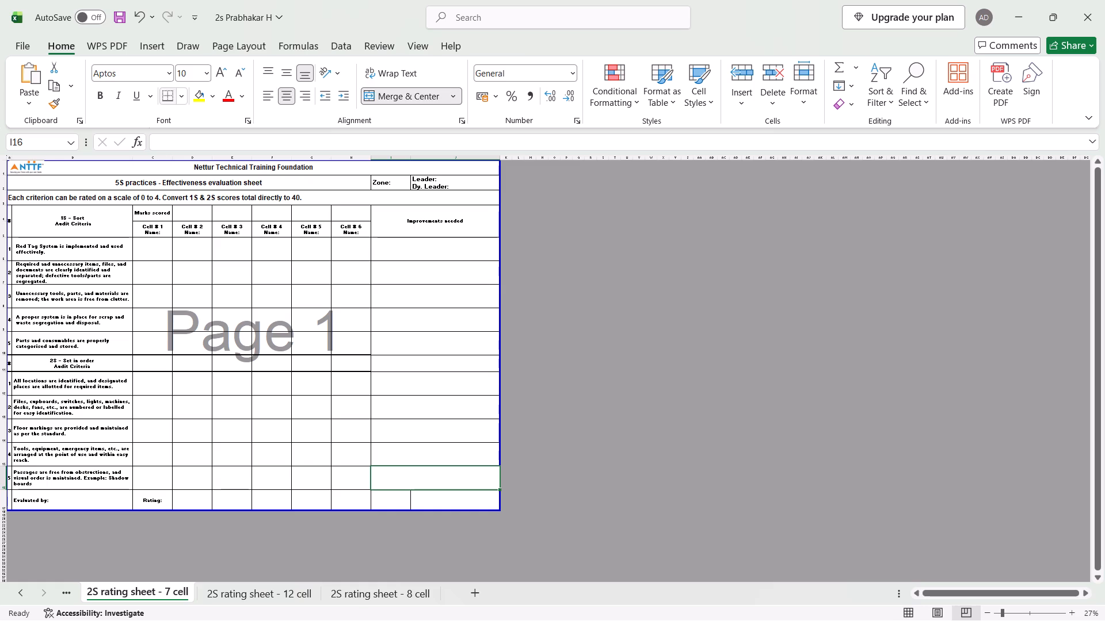
pyautogui.click(165, 103)
# Merge and center cells I17:J17 in the Rating row beneath the improvement cells.
pyautogui.moveTo(377, 496); pyautogui.dragTo(451, 500)
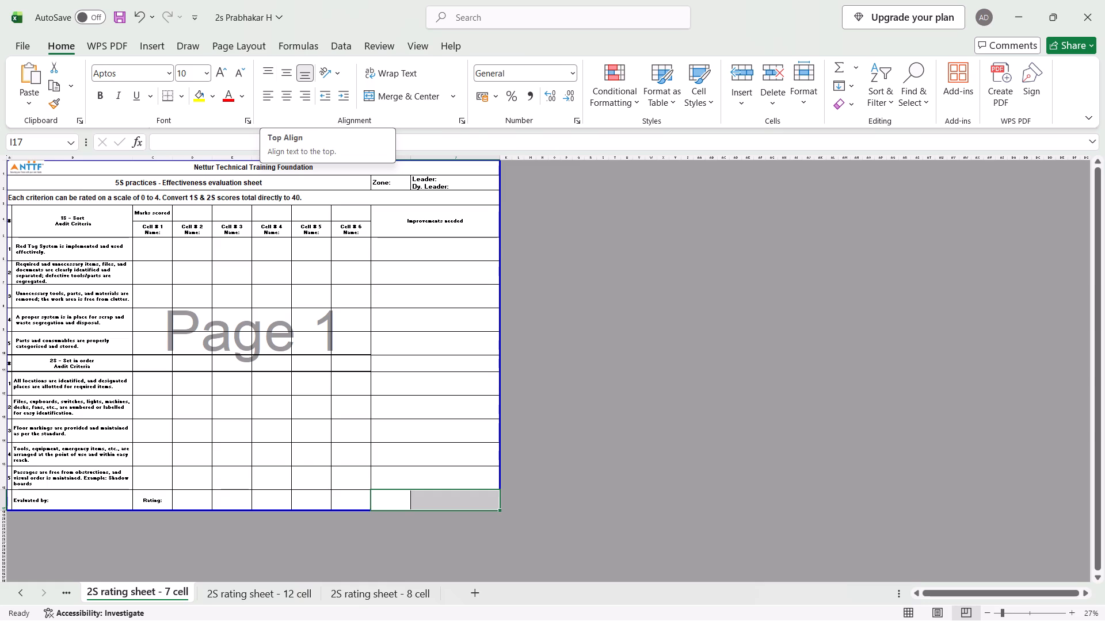
pyautogui.click(380, 100)
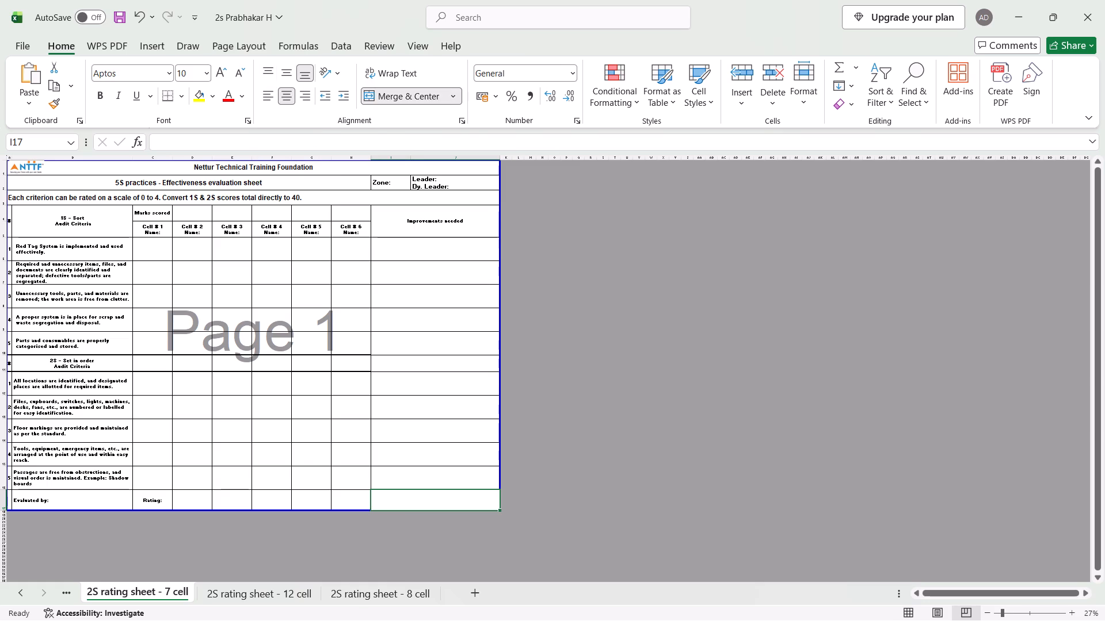
pyautogui.click(444, 543)
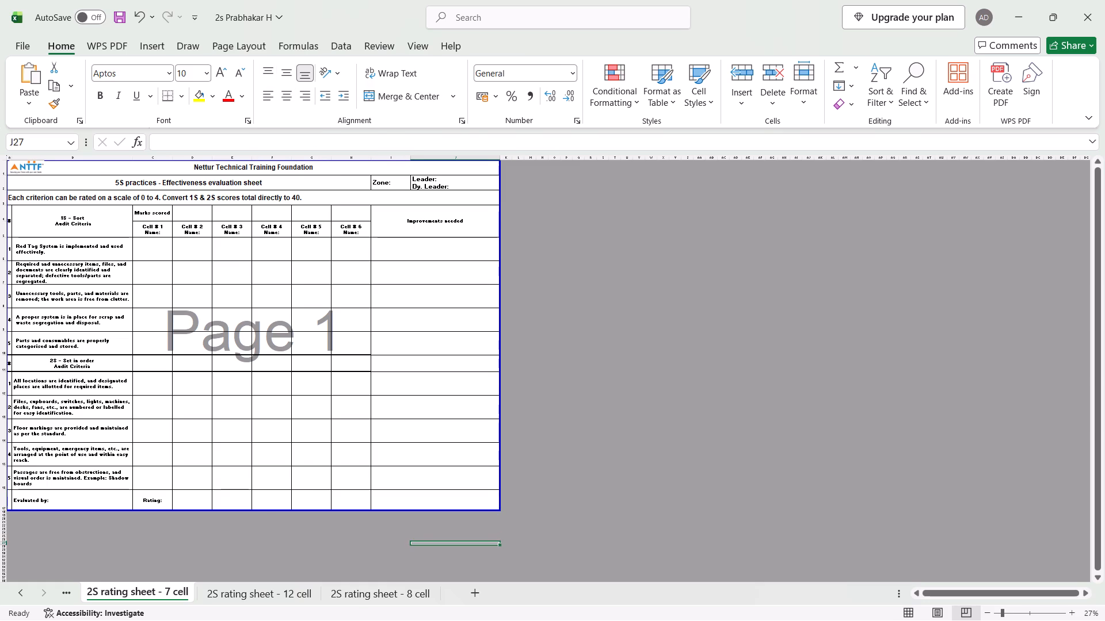
pyautogui.hscroll(1, 423, 474)
# Merge and center the Marks scored header across all six cell columns, C4:H4.
pyautogui.moveTo(151, 209); pyautogui.dragTo(359, 217)
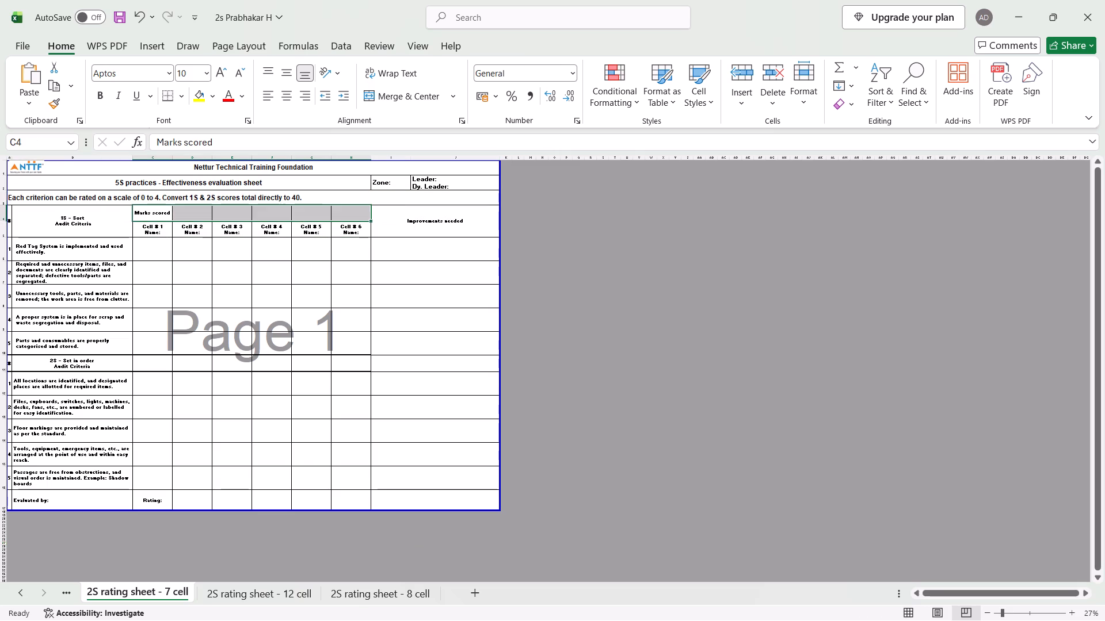
pyautogui.click(394, 92)
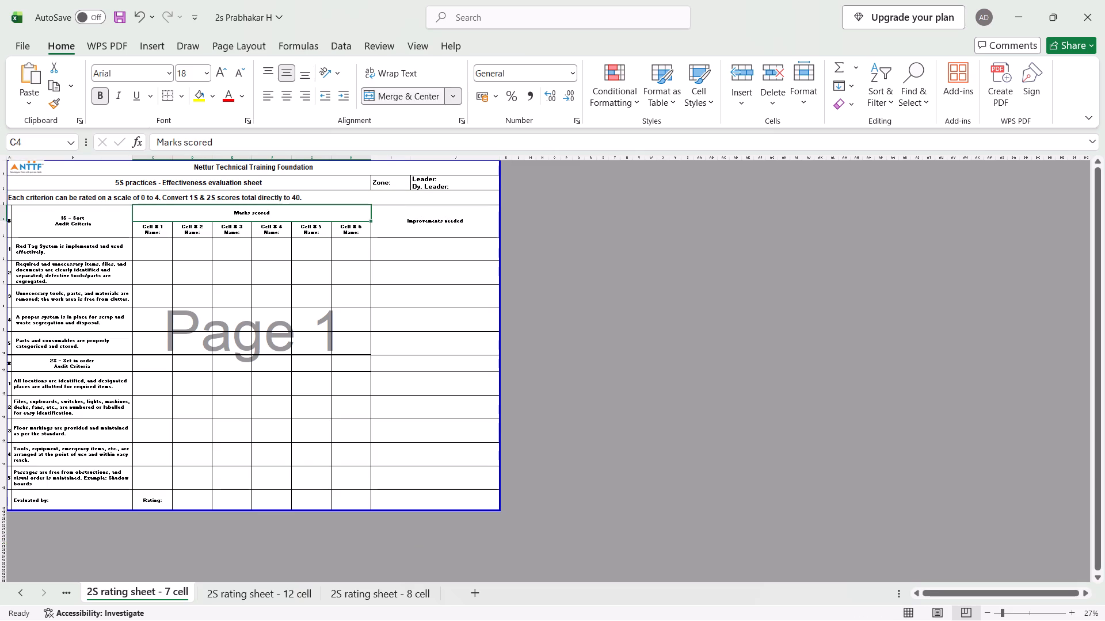
pyautogui.click(423, 320)
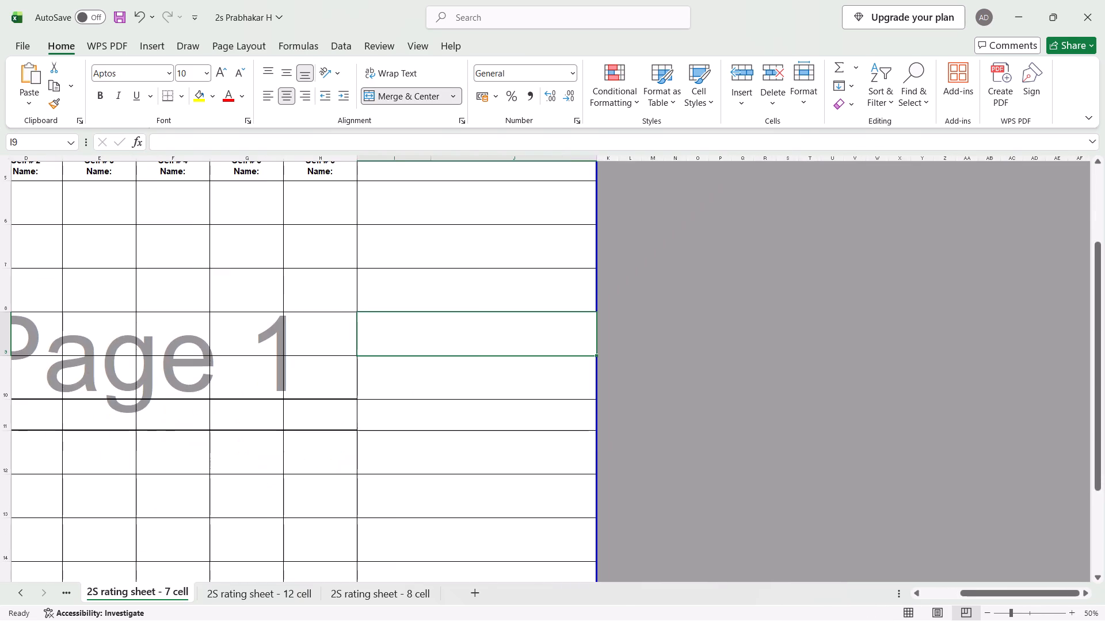
# Copy the Zone 4 leader's name from the 1S six-cell sheet into the Leader line of the 2S sheet's header (J2).
pyautogui.hscroll(4, 423, 320)
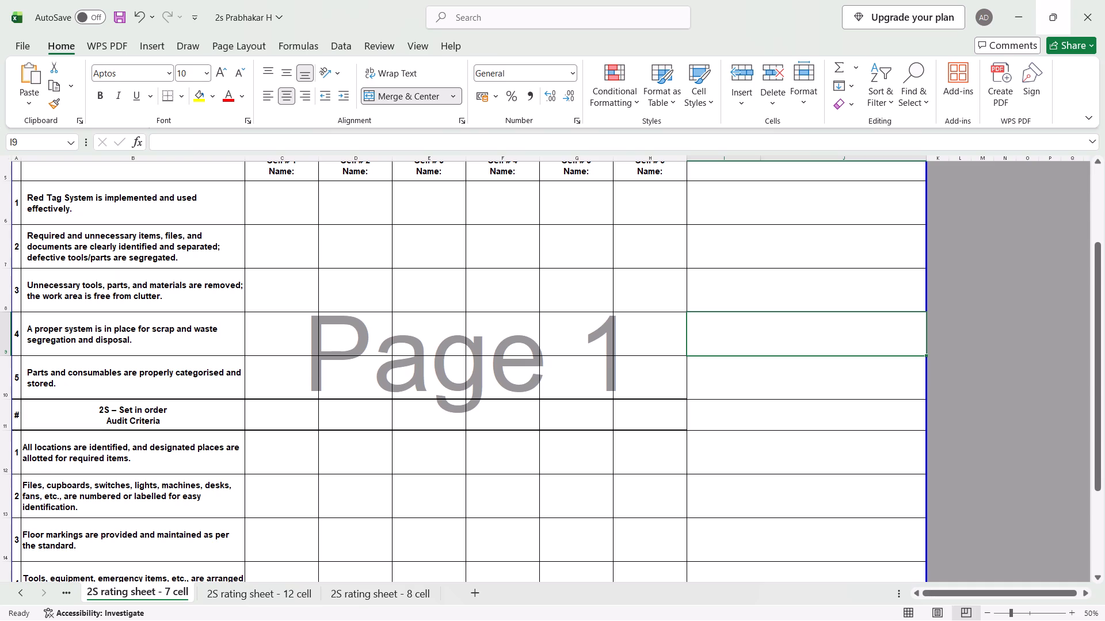
pyautogui.click(1003, 118)
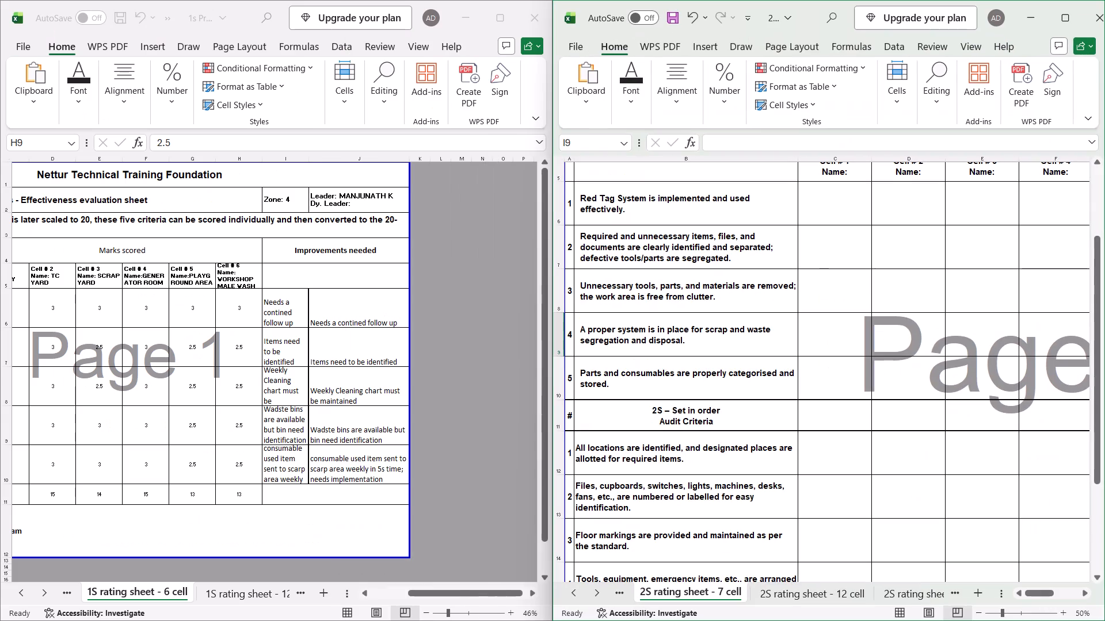
pyautogui.click(363, 216)
pyautogui.doubleClick(399, 197)
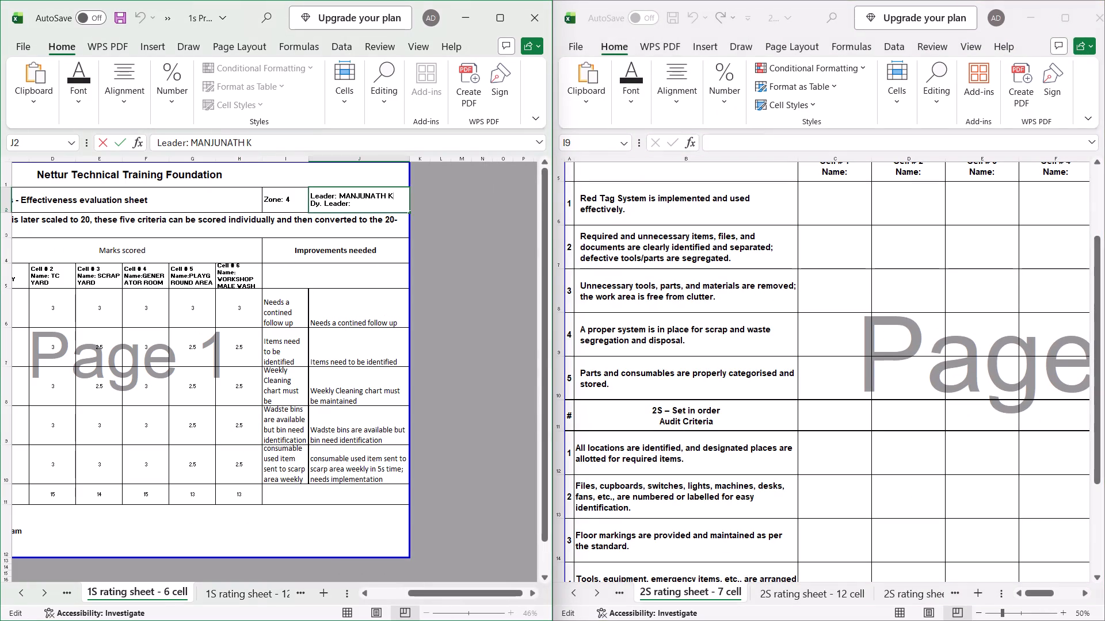
pyautogui.moveTo(399, 197); pyautogui.dragTo(341, 200)
pyautogui.moveTo(341, 200); pyautogui.dragTo(341, 197)
pyautogui.hotkey('ctrl', 'c')
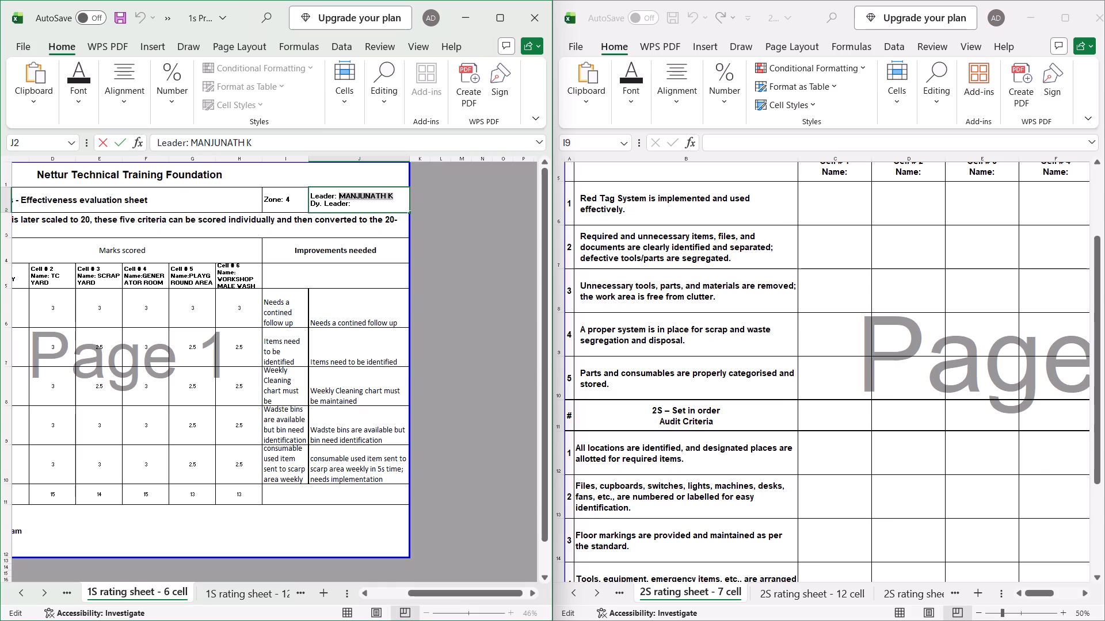
pyautogui.hscroll(-2, 761, 246)
pyautogui.scroll(5, 761, 246)
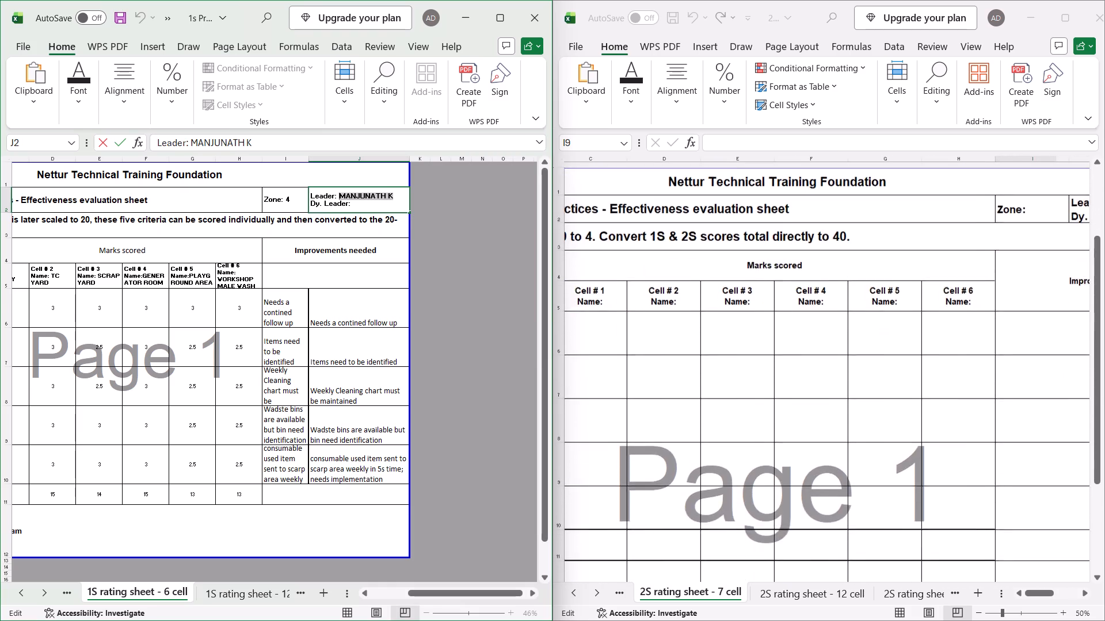
pyautogui.hscroll(-1, 761, 246)
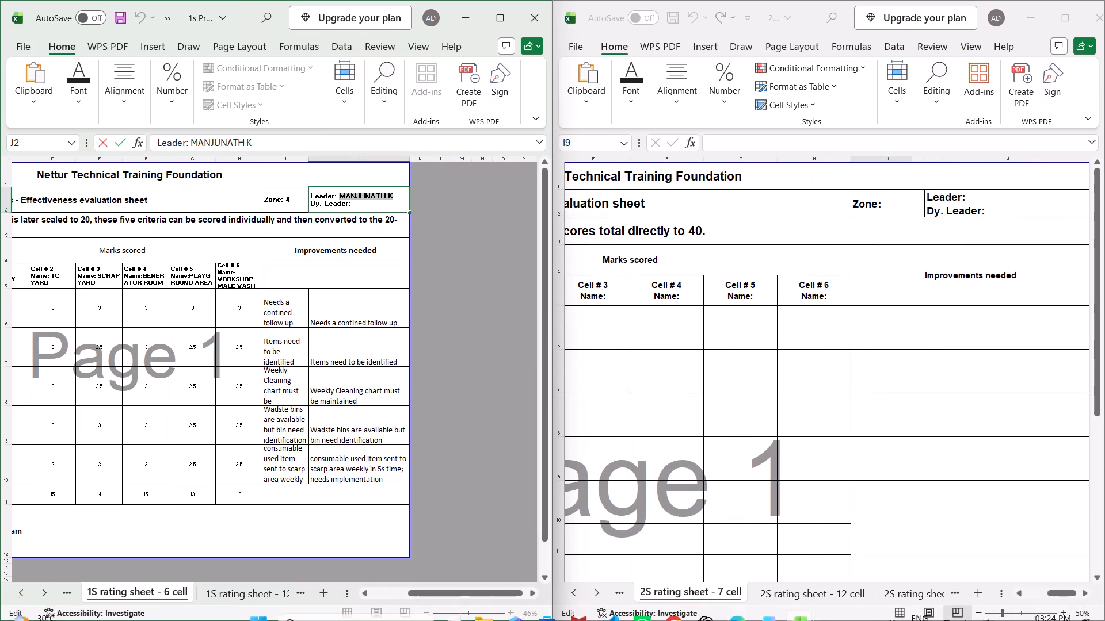
pyautogui.doubleClick(978, 197)
pyautogui.doubleClick(978, 197)
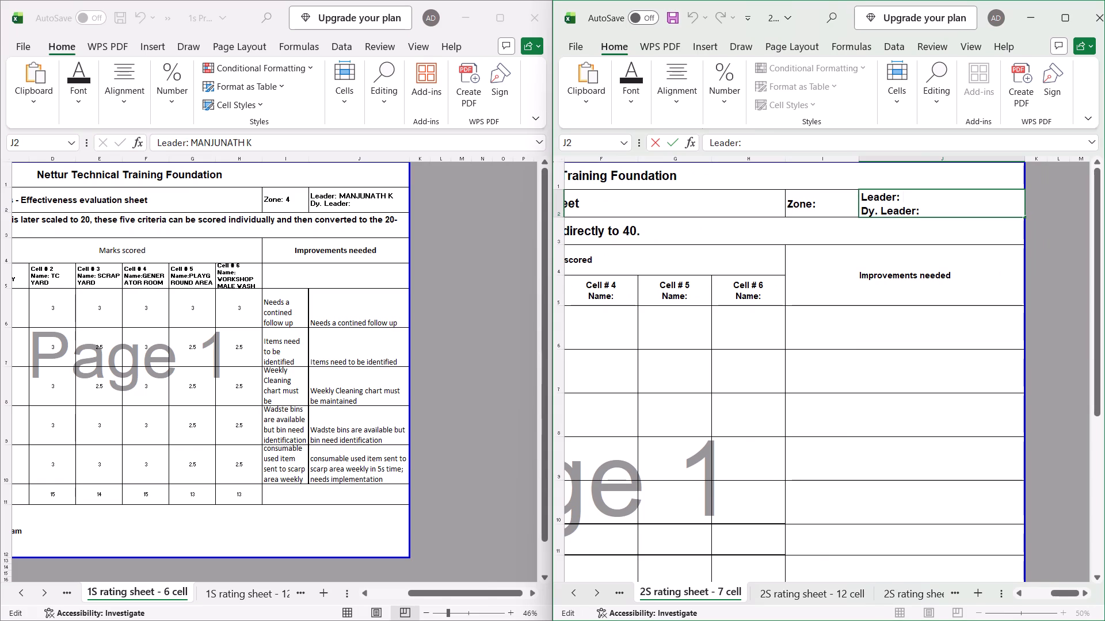
pyautogui.hotkey('ctrl', 'v')
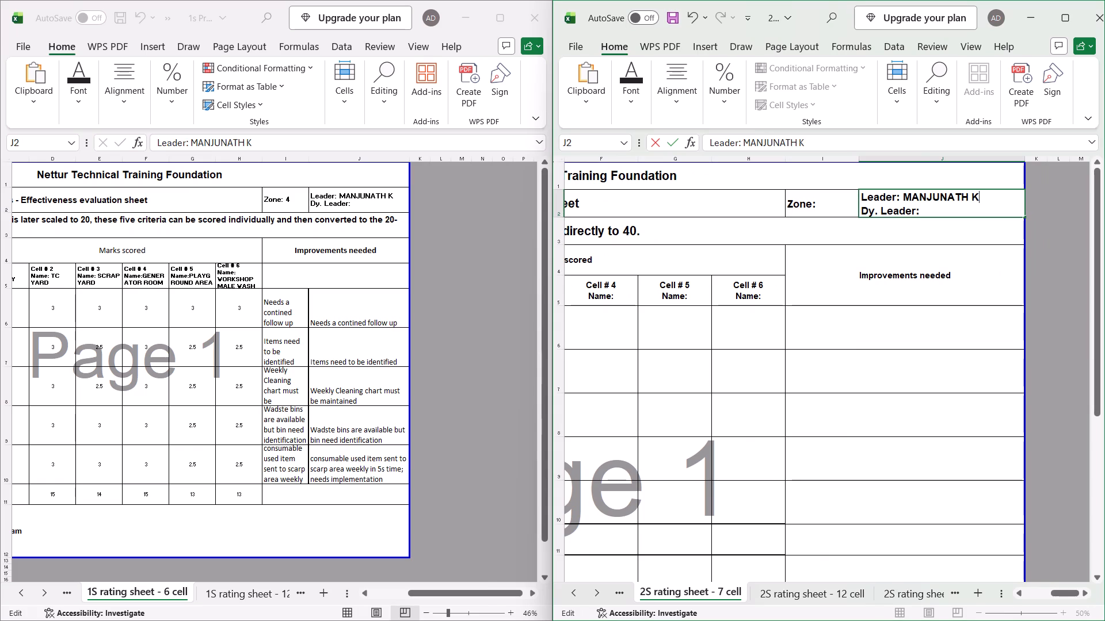
# Enter 04 as the zone number in the 2S sheet's header cell I2.
pyautogui.doubleClick(832, 198)
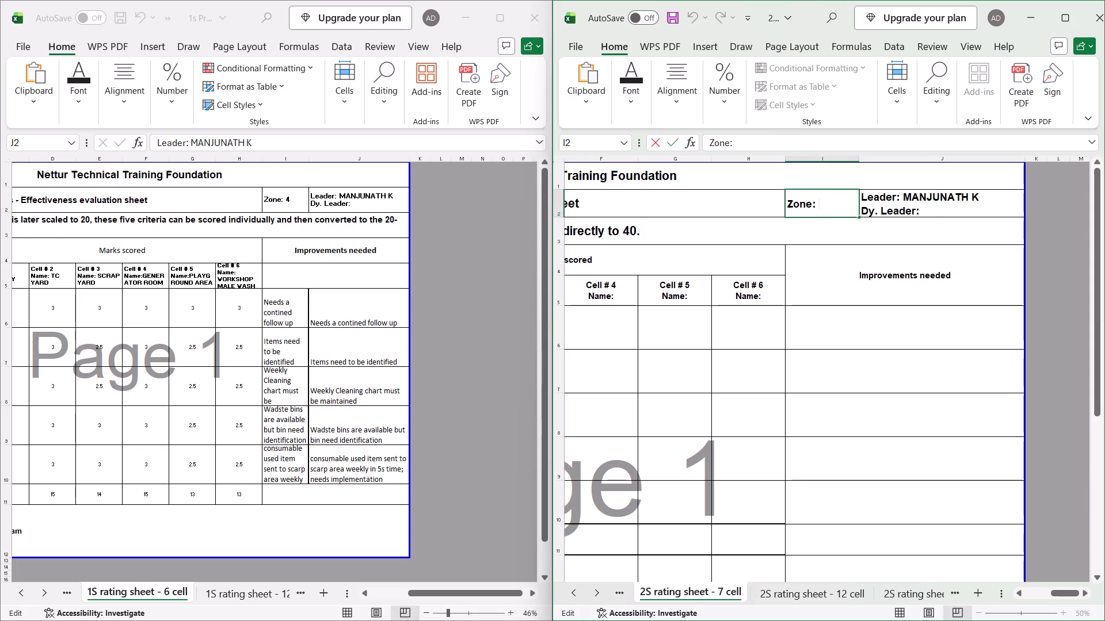
pyautogui.write('04')
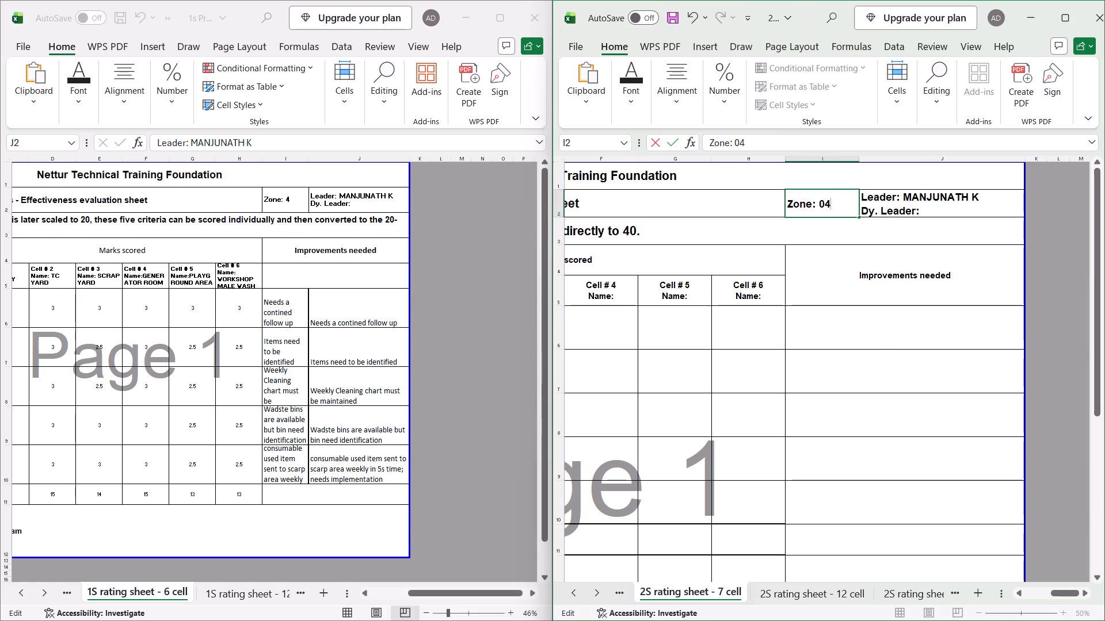
# Copy the six cells' scores (C6:H10) from the 1S sheet into the 1S criteria rows C6:H10 of the 2S sheet.
pyautogui.hscroll(3, 744, 288)
pyautogui.scroll(-1, 744, 288)
pyautogui.hscroll(4, 205, 328)
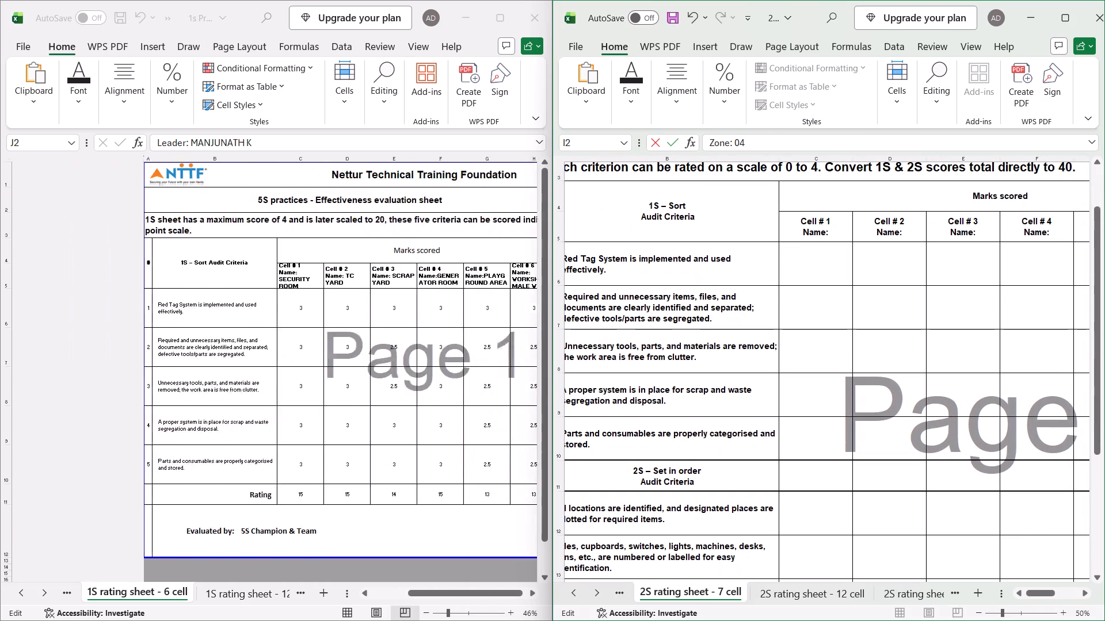
pyautogui.hscroll(-2, 189, 327)
pyautogui.hscroll(4, 185, 326)
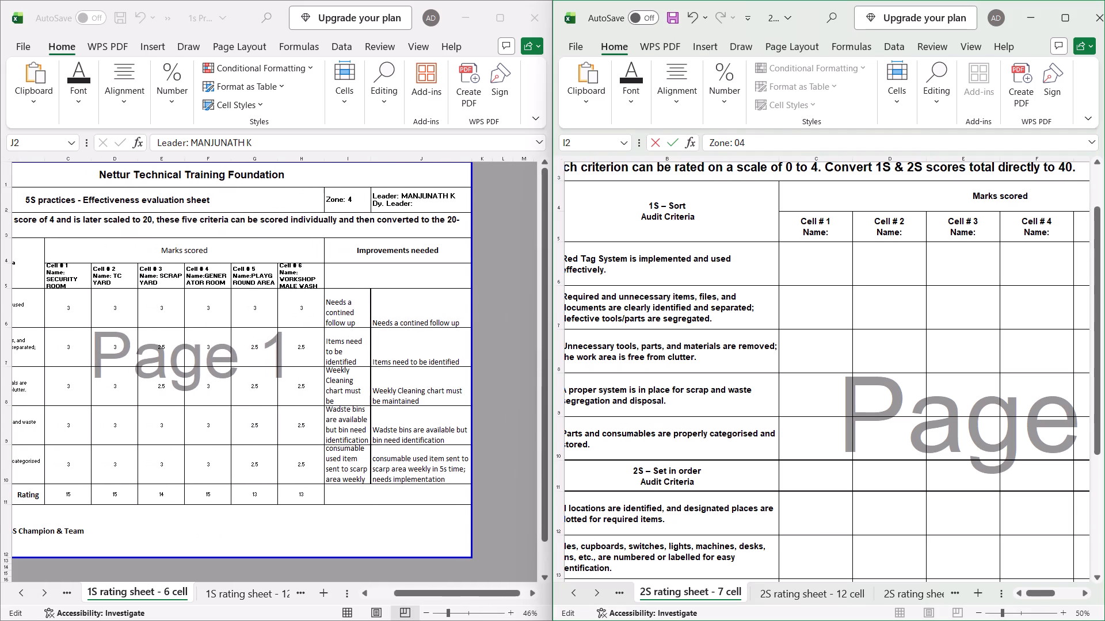
pyautogui.moveTo(60, 304); pyautogui.dragTo(74, 321)
pyautogui.moveTo(74, 321); pyautogui.dragTo(310, 467)
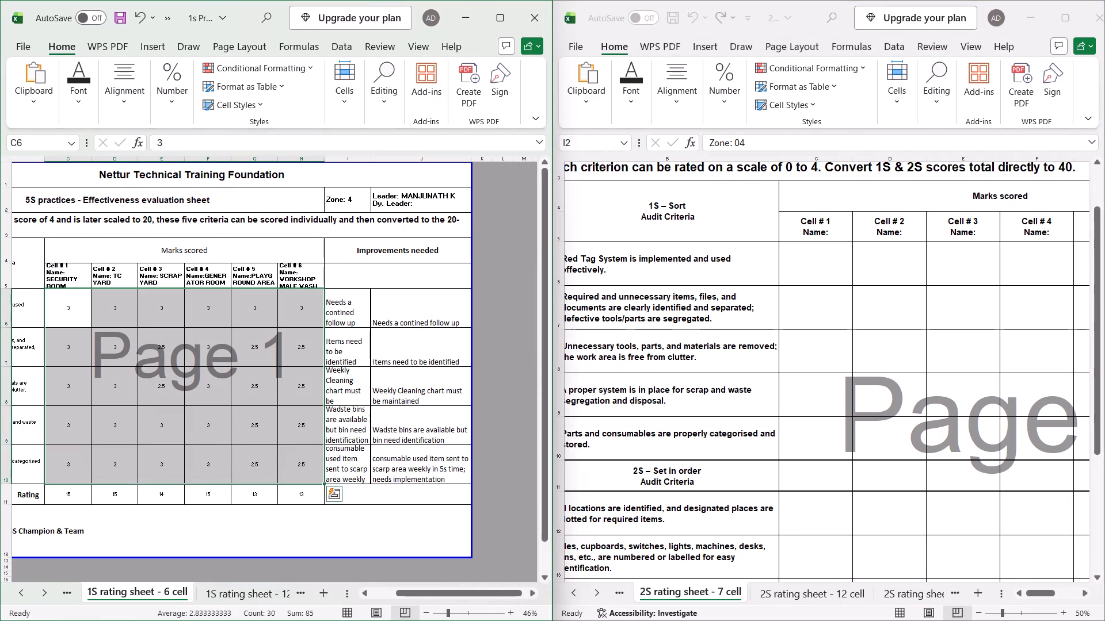
pyautogui.hotkey('ctrl', 'c')
pyautogui.hscroll(-1, 821, 353)
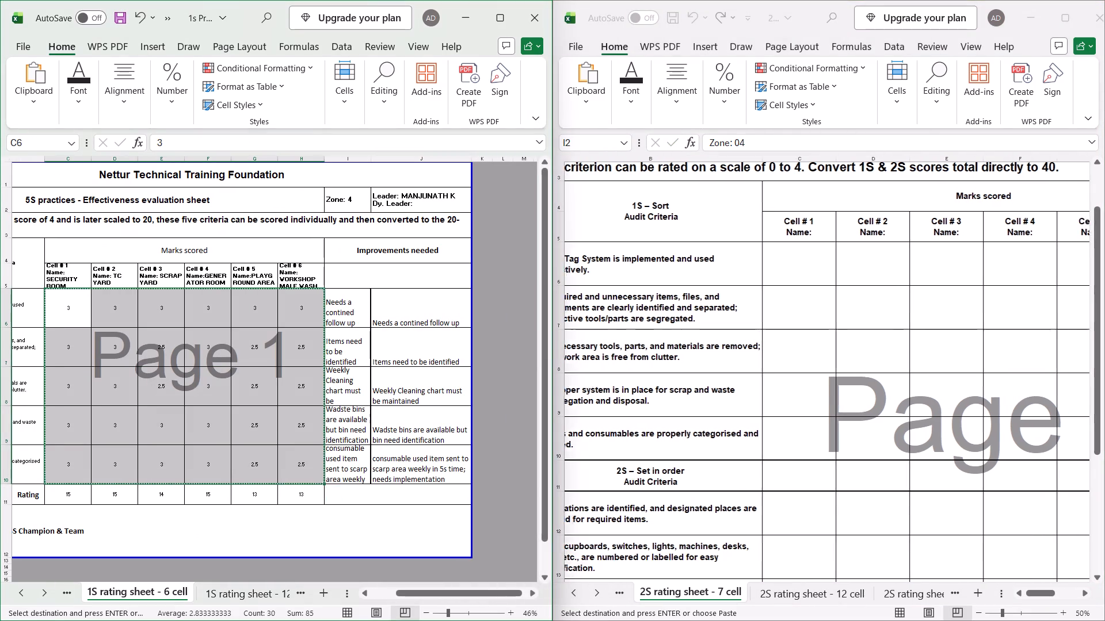
pyautogui.hscroll(-2, 821, 353)
pyautogui.moveTo(654, 266); pyautogui.dragTo(665, 267)
pyautogui.moveTo(665, 267); pyautogui.dragTo(1019, 436)
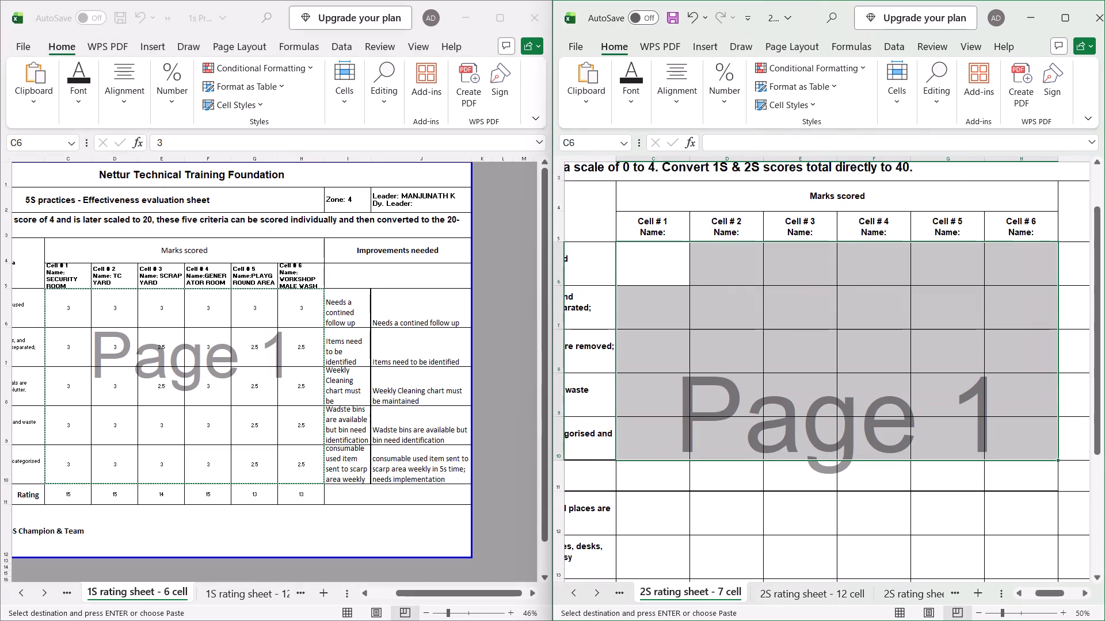
pyautogui.hotkey('ctrl', 'v')
# Paste the same copied scores into the 2S Set in order criteria rows, C12:H16.
pyautogui.scroll(-2, 1019, 436)
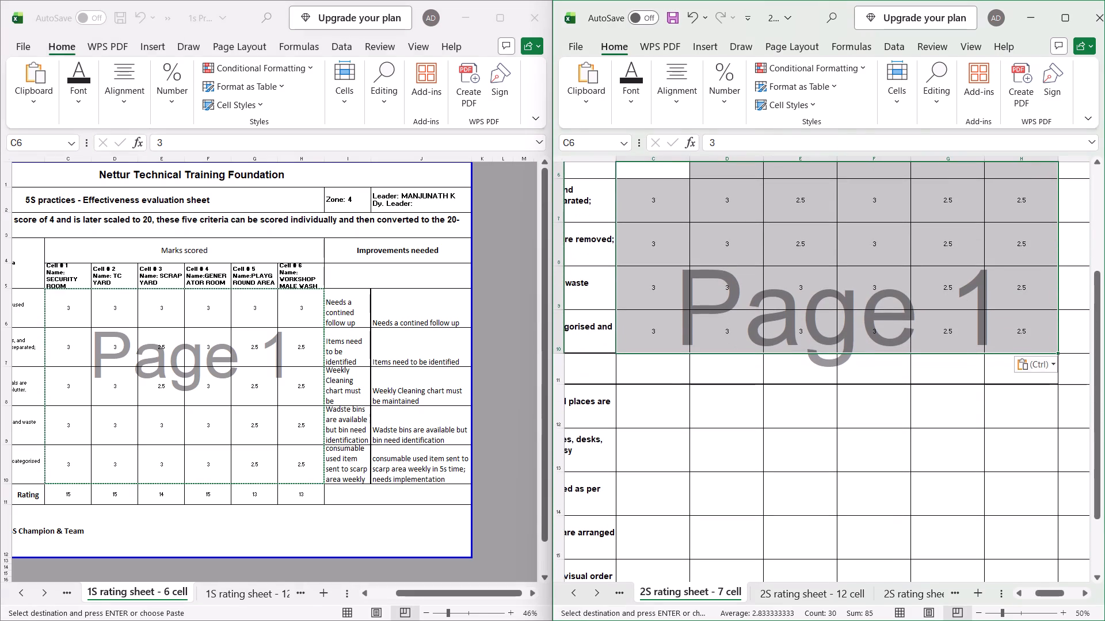
pyautogui.moveTo(643, 412); pyautogui.dragTo(1022, 604)
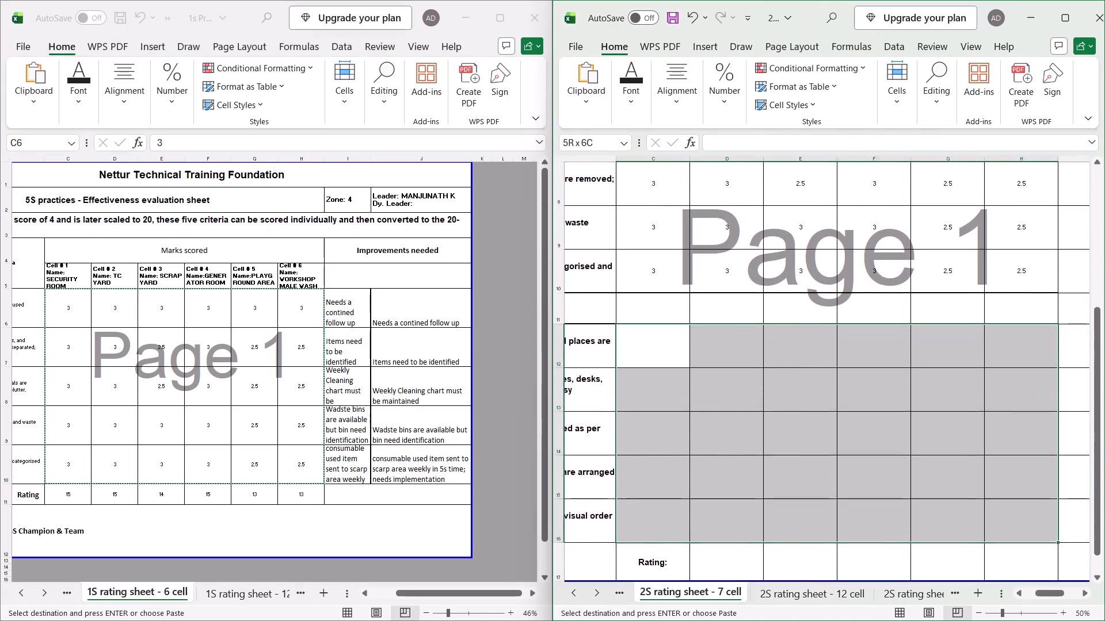
pyautogui.moveTo(1022, 604); pyautogui.dragTo(1034, 473)
pyautogui.hotkey('ctrl', 'v')
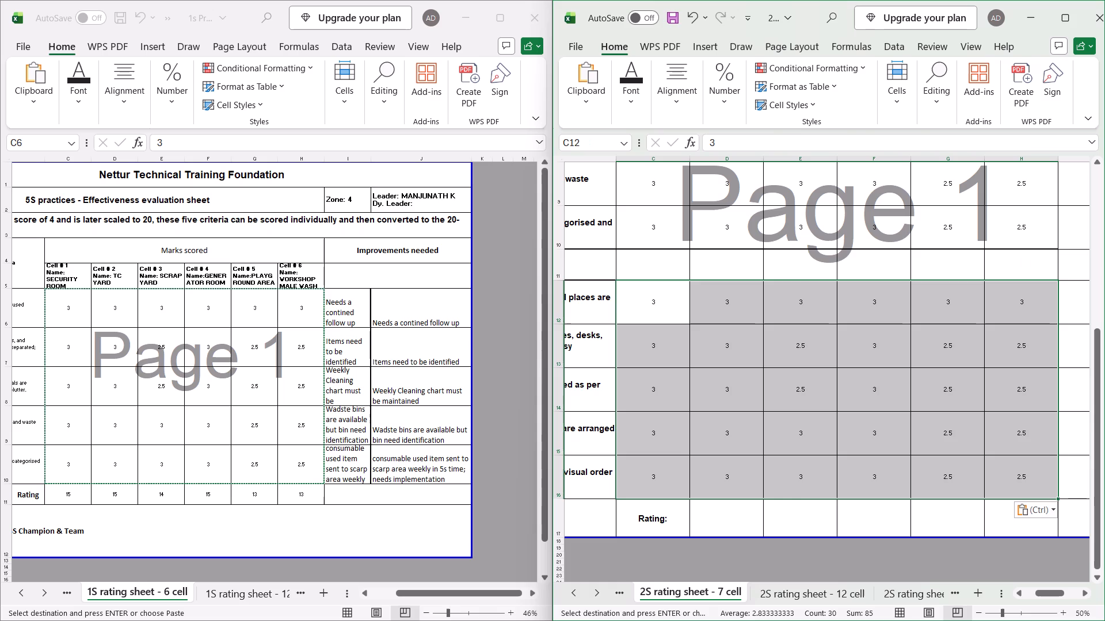
# Format all the marks in C6:H16 as bold Arial, size 18.
pyautogui.scroll(2, 800, 409)
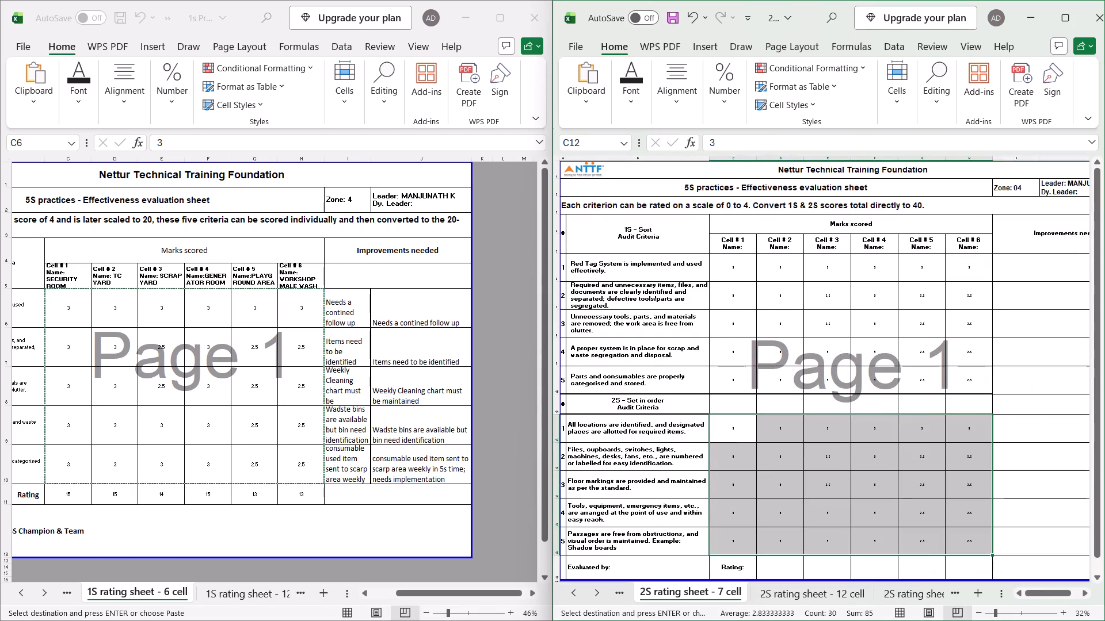
pyautogui.moveTo(730, 270); pyautogui.dragTo(980, 528)
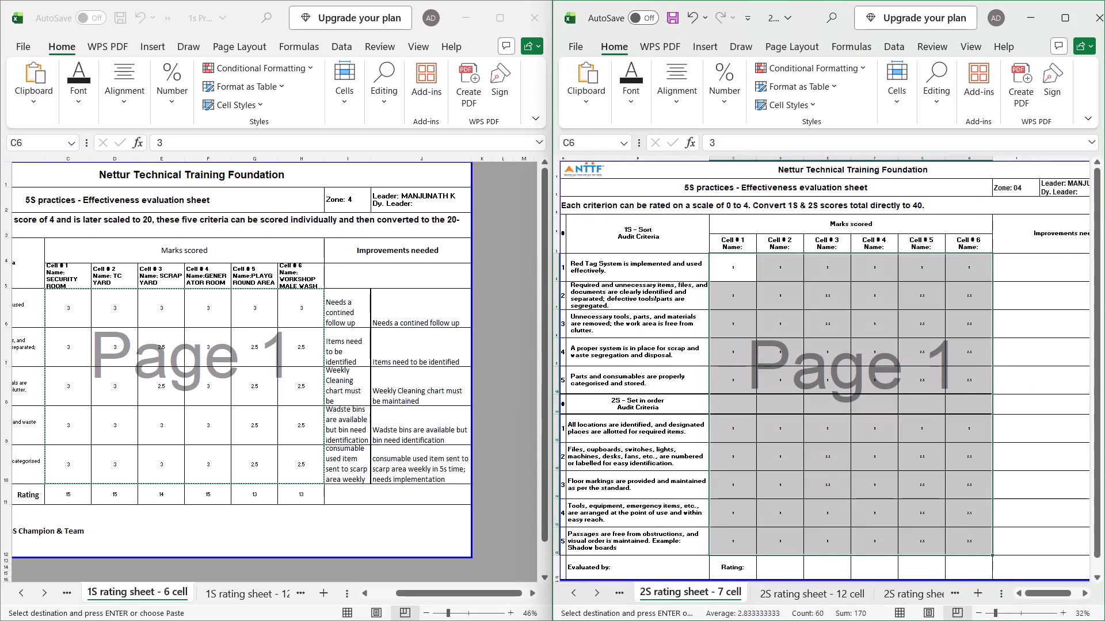
pyautogui.rightClick(798, 308)
pyautogui.click(834, 191)
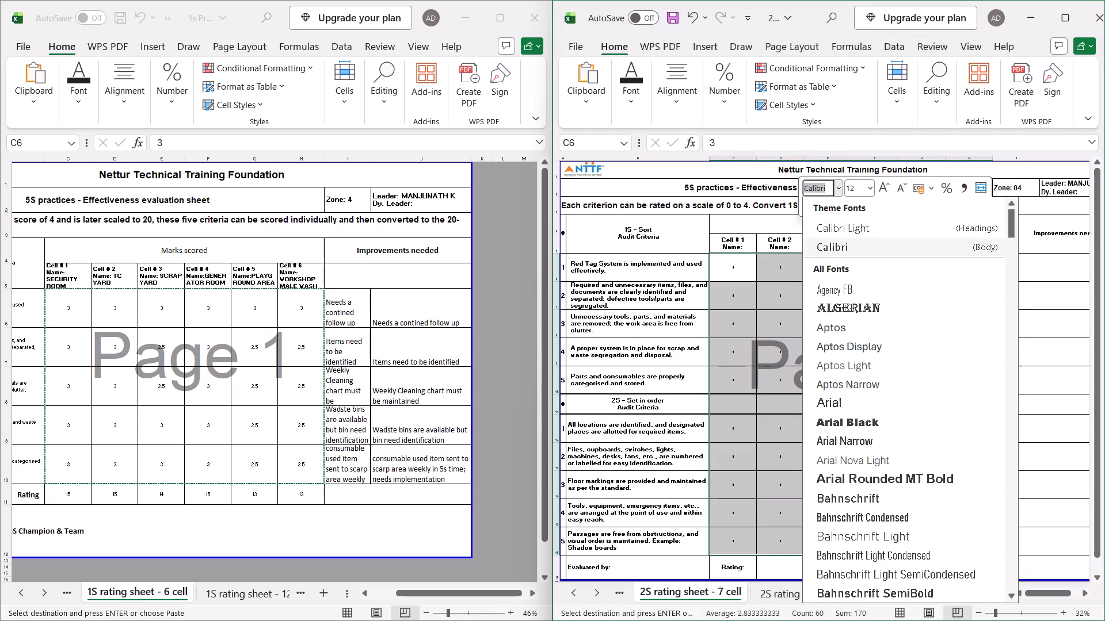
pyautogui.click(839, 410)
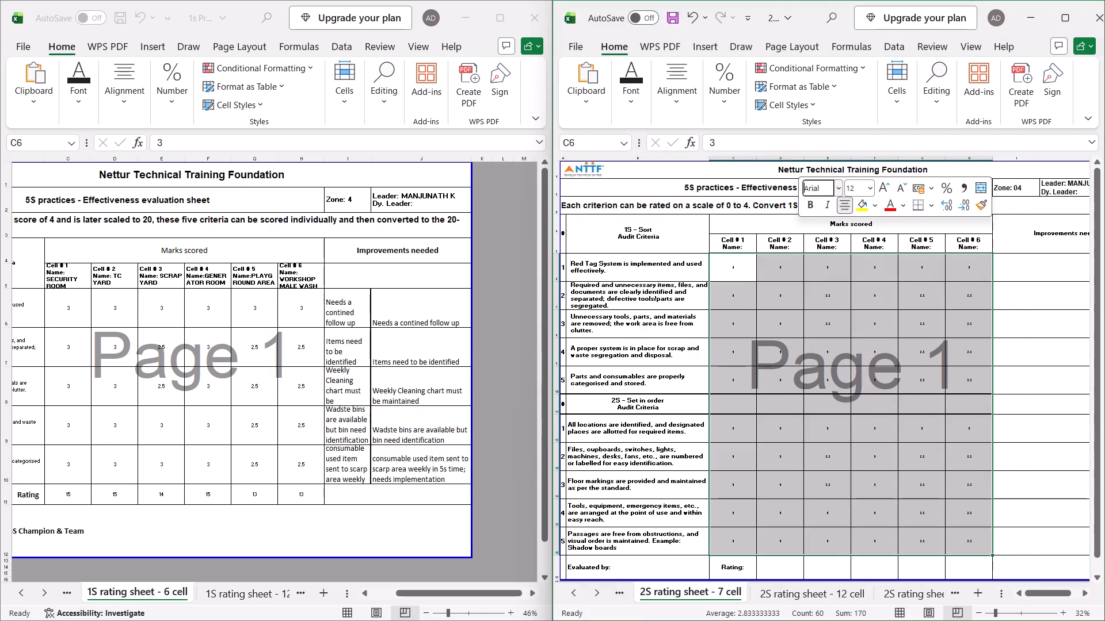
pyautogui.click(806, 205)
pyautogui.click(854, 186)
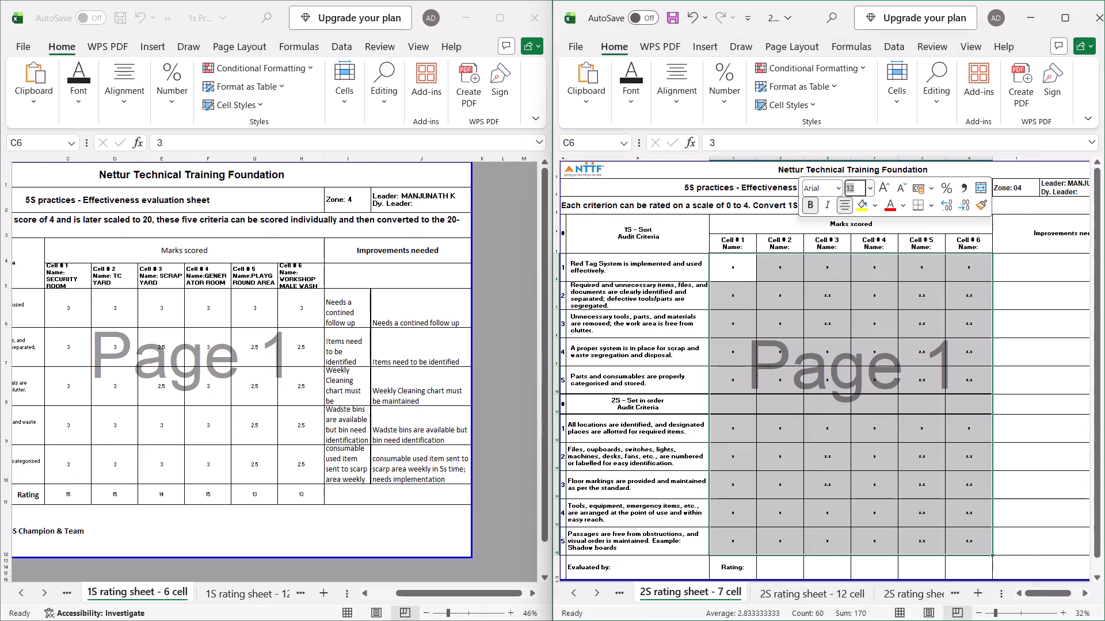
pyautogui.write('18')
pyautogui.press('Return')
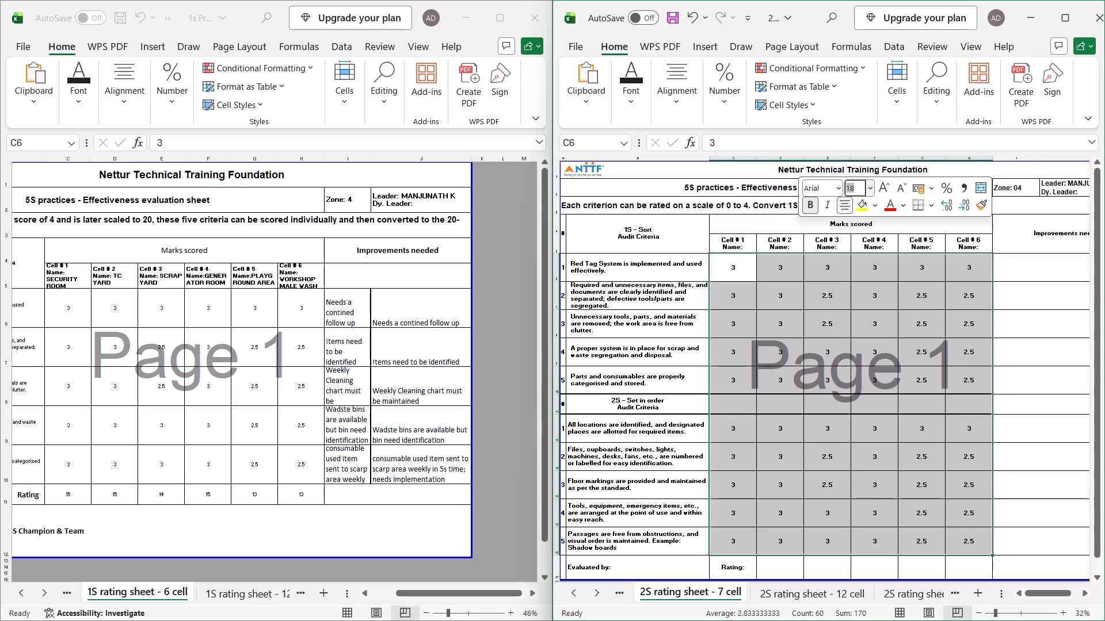
# Copy the Rating: label from C17 into B17, spaced well after the Evaluated by: text.
pyautogui.scroll(-1, 785, 455)
pyautogui.doubleClick(734, 477)
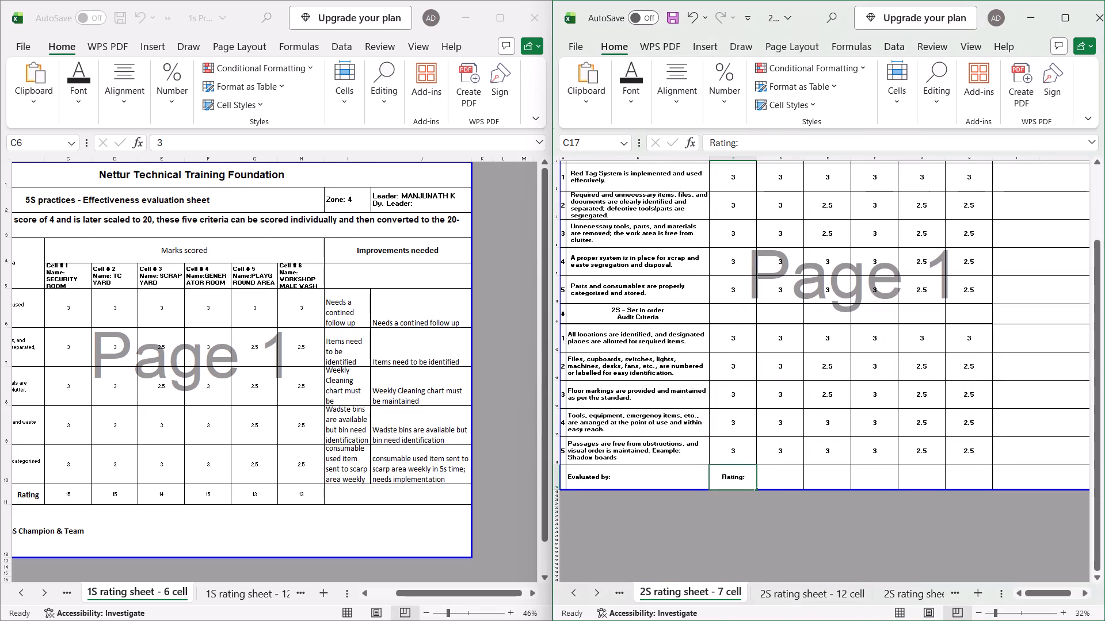
pyautogui.hotkey('ctrl', 'a')
pyautogui.hotkey('ctrl', 'c')
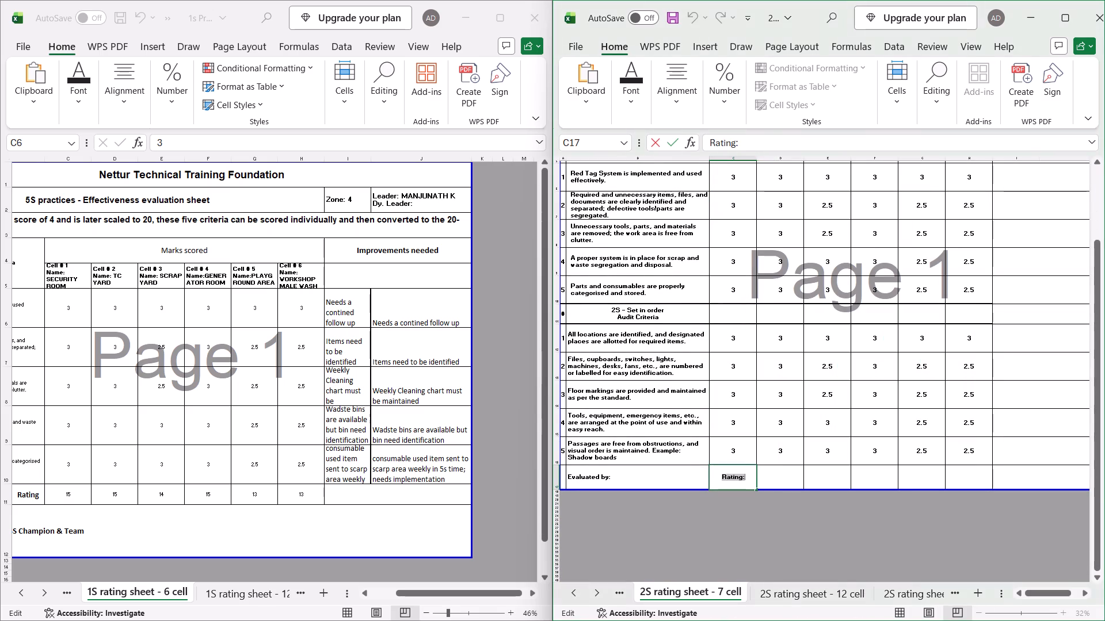
pyautogui.doubleClick(666, 482)
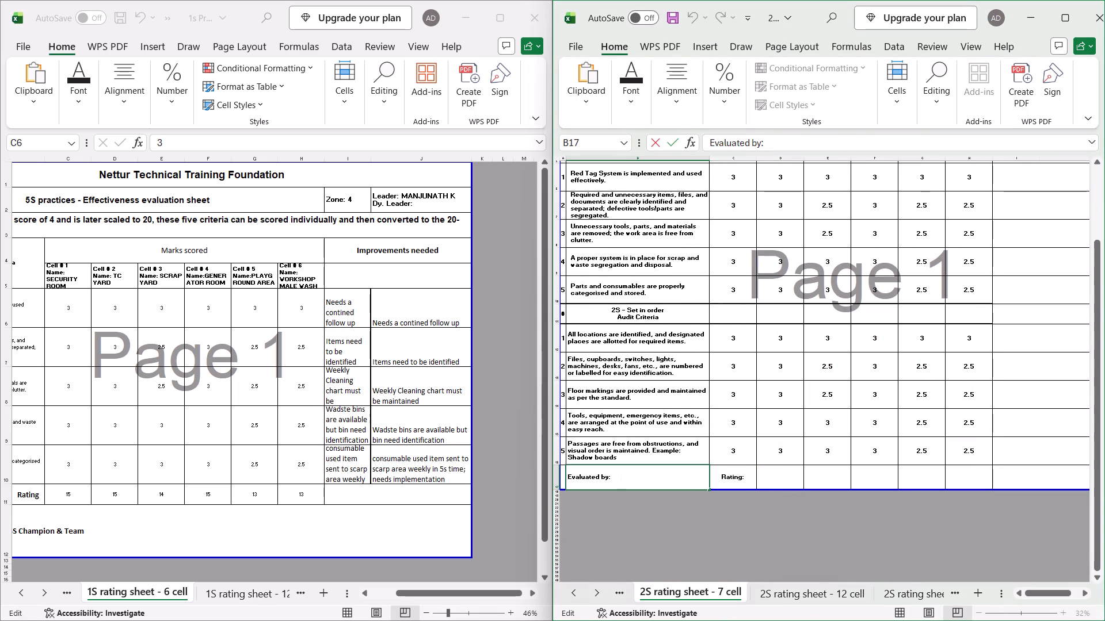
pyautogui.press('space')
pyautogui.press('space')
pyautogui.press('space')
pyautogui.press('space')
pyautogui.press('space')
pyautogui.press('space')
pyautogui.press('space')
pyautogui.press('space')
pyautogui.press('space')
pyautogui.press('space')
pyautogui.press('space')
pyautogui.press('space')
pyautogui.press('space')
pyautogui.press('space')
pyautogui.press('space')
pyautogui.press('space')
pyautogui.press('space')
pyautogui.press('space')
pyautogui.press('space')
pyautogui.press('space')
pyautogui.press('space')
pyautogui.hotkey('ctrl', 'v')
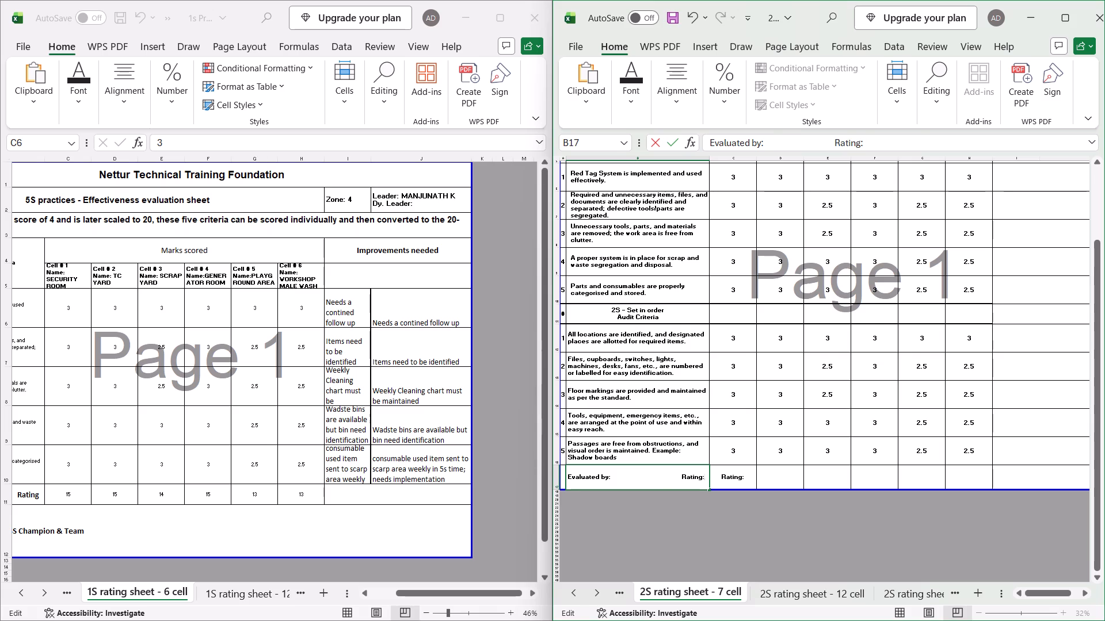
# Replace the Rating: label in C17 with a SUM formula totalling Cell # 1's marks in C6:C10 and C12:C16.
pyautogui.click(740, 469)
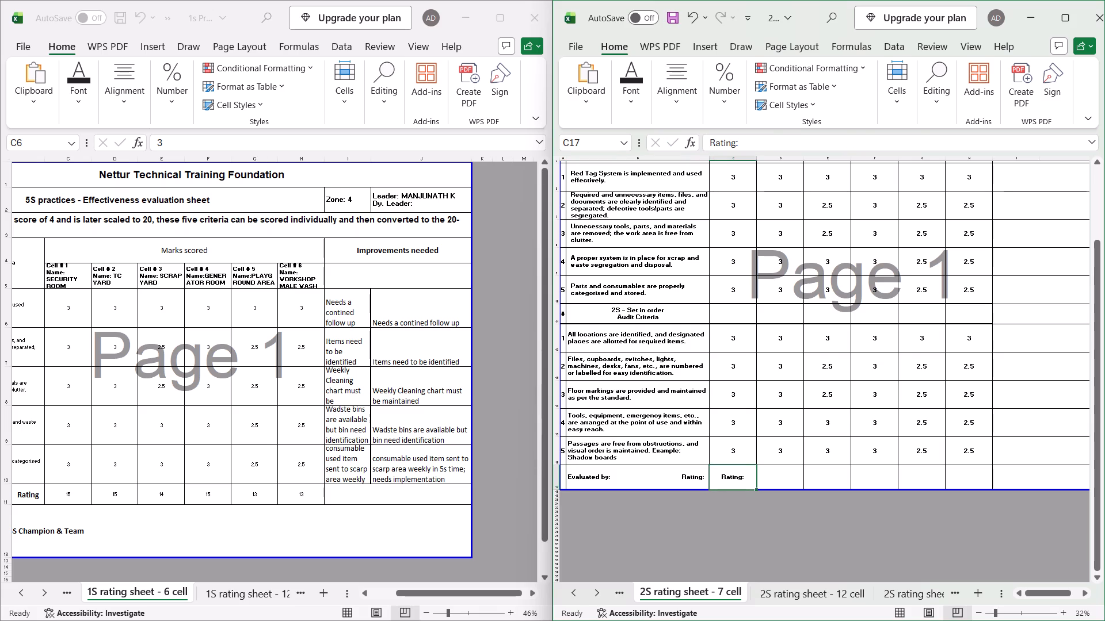
pyautogui.write('=sum')
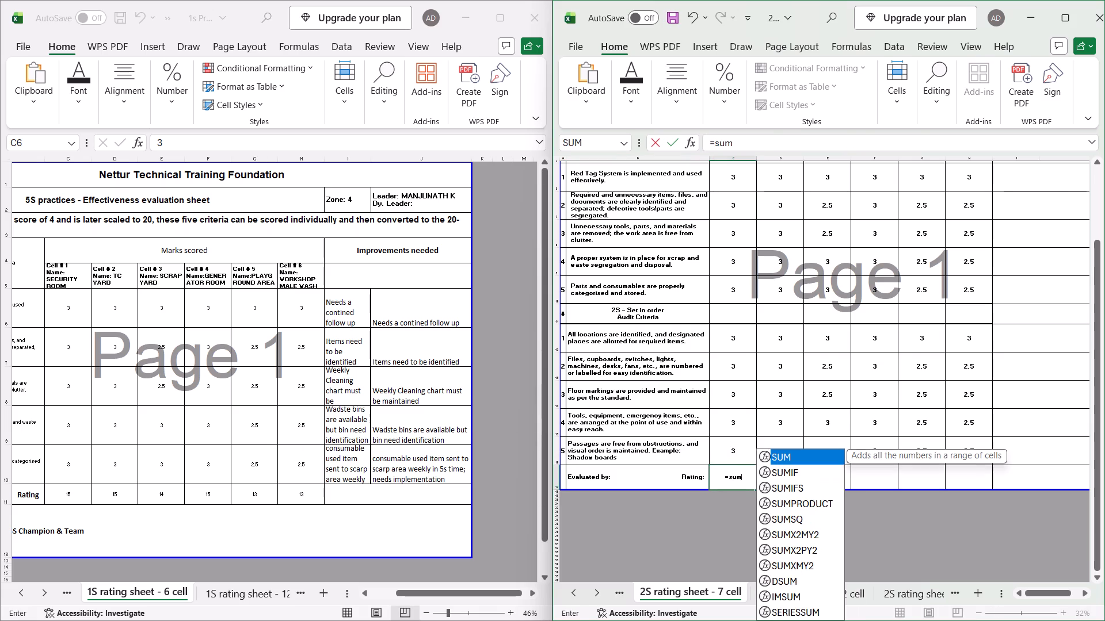
pyautogui.hotkey('shift', '(')
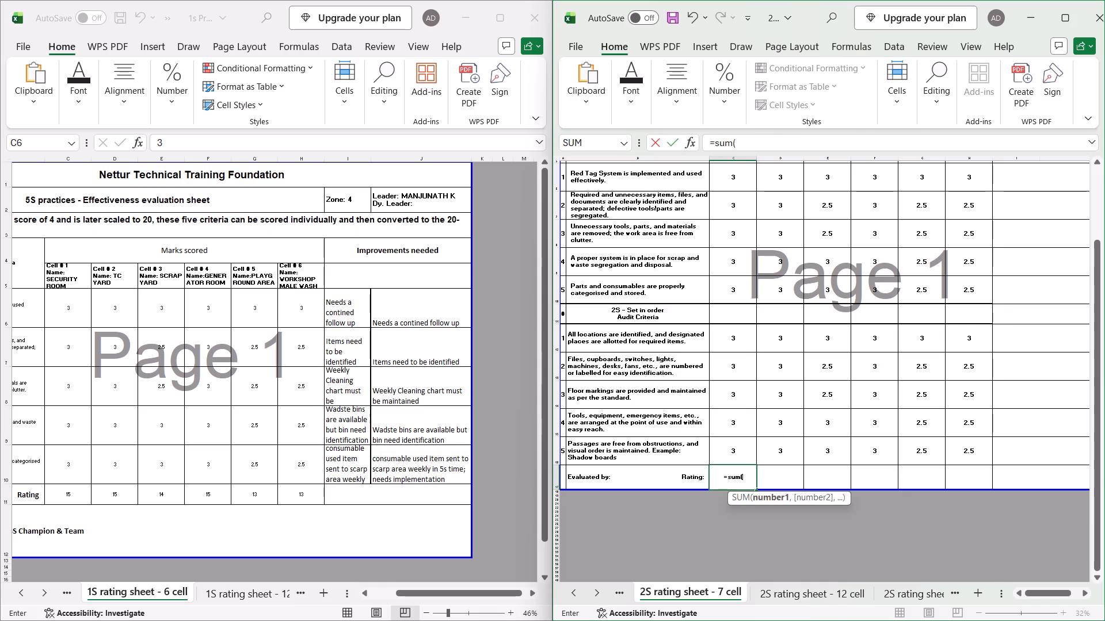
pyautogui.scroll(1, 730, 422)
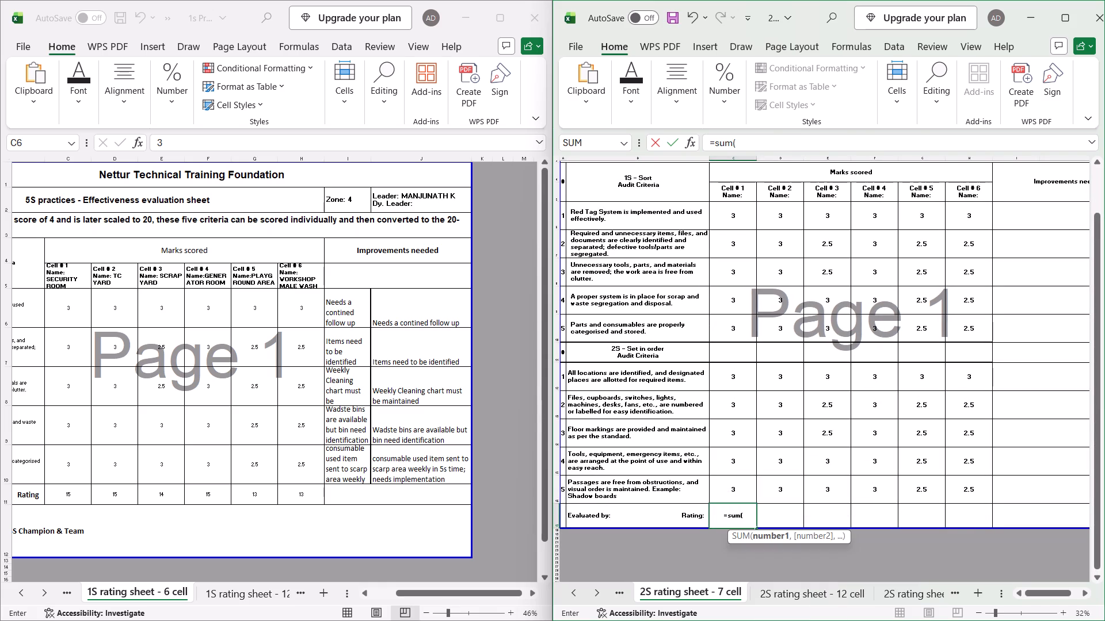
pyautogui.moveTo(731, 216); pyautogui.dragTo(738, 327)
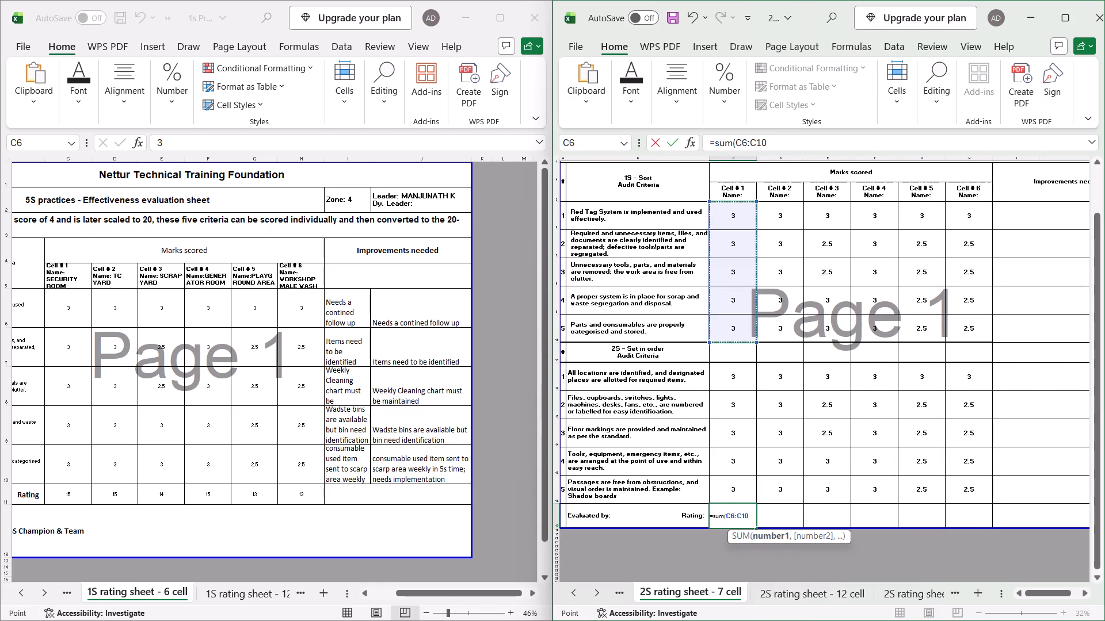
pyautogui.keyDown('ctrl'); pyautogui.moveTo(734, 381); pyautogui.dragTo(745, 487); pyautogui.keyUp('ctrl')
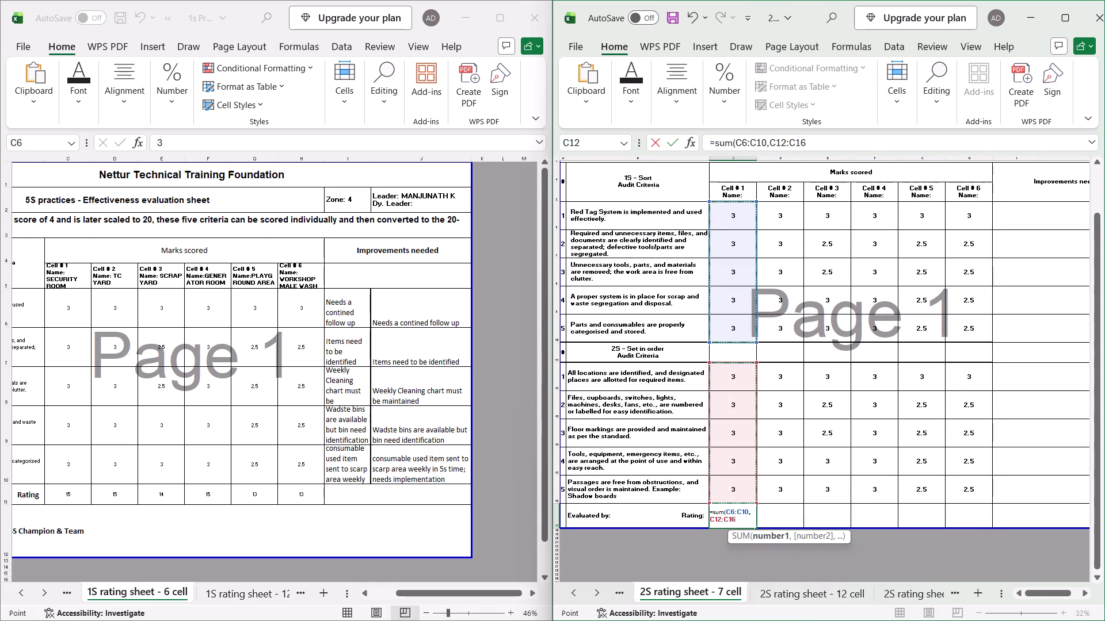
pyautogui.hotkey('shift', ')')
pyautogui.press('Return')
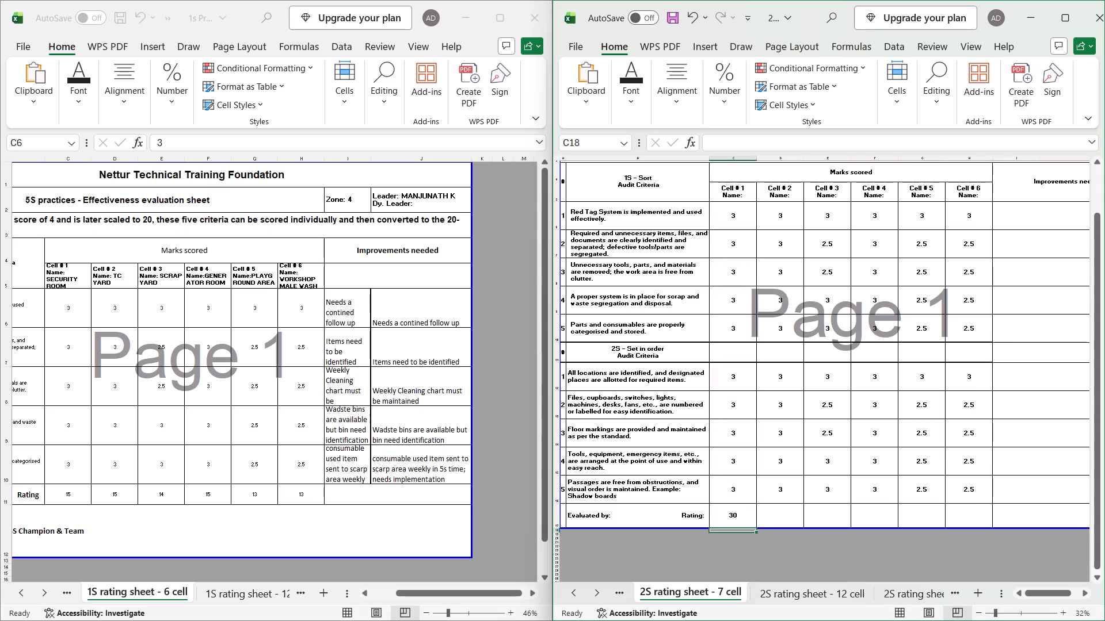
# Fill the rating total formula from C17 across D17:H17 for the other five cells.
pyautogui.moveTo(723, 519); pyautogui.dragTo(927, 512)
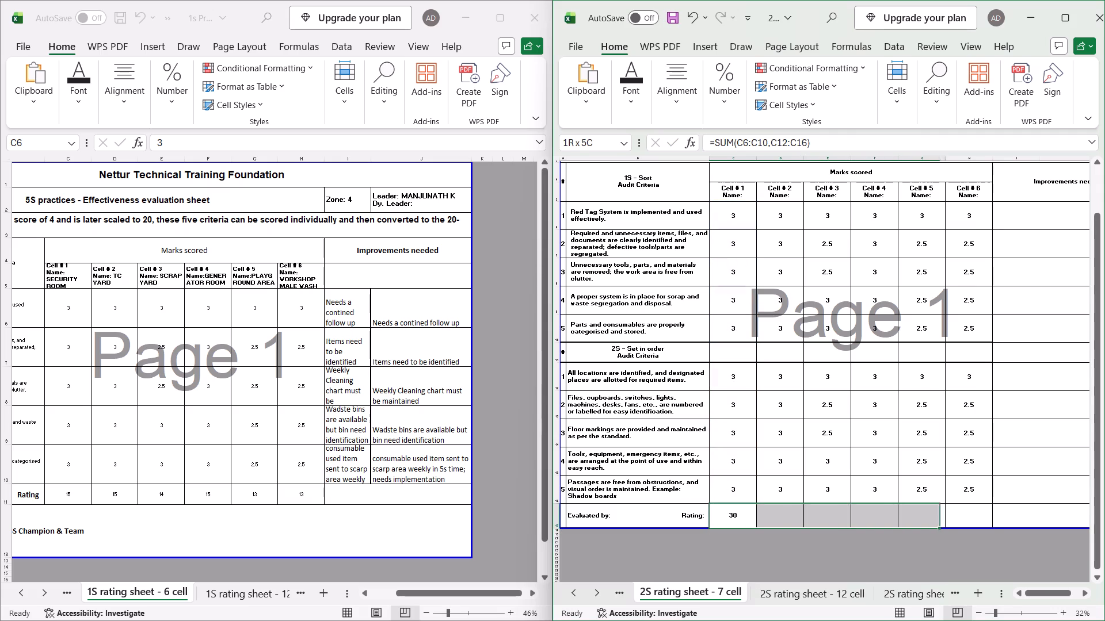
pyautogui.moveTo(927, 512); pyautogui.dragTo(959, 512)
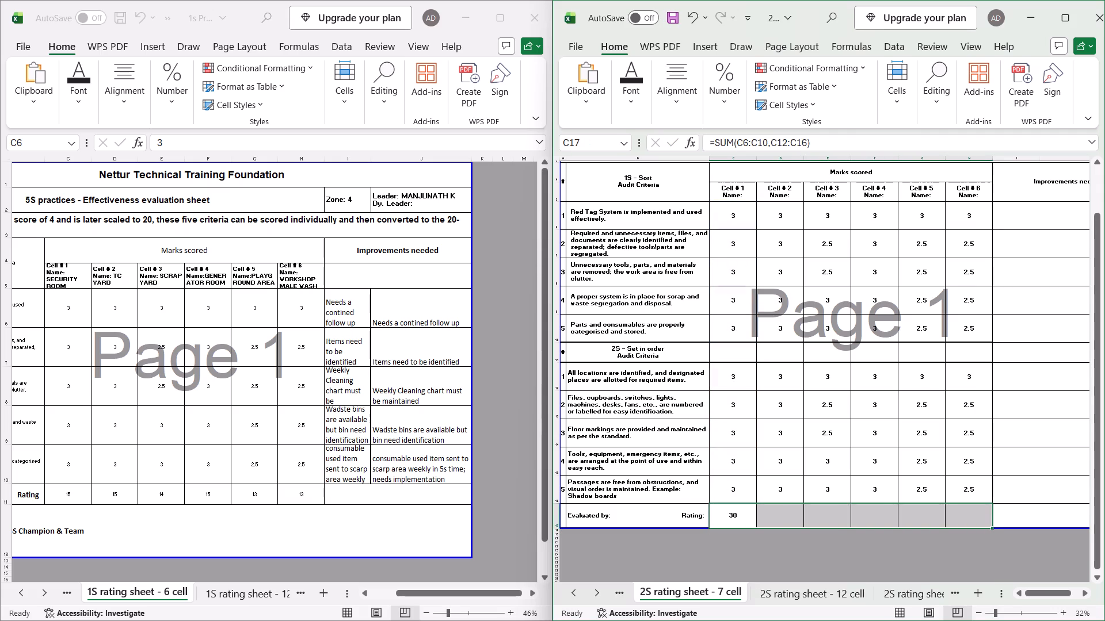
pyautogui.click(959, 512)
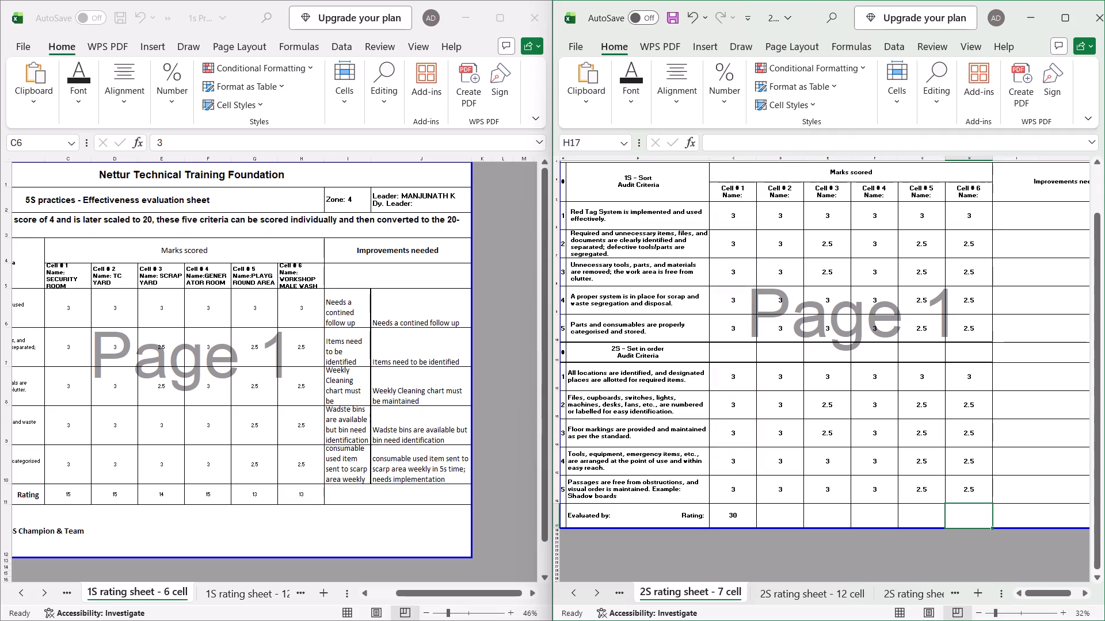
pyautogui.click(742, 518)
pyautogui.moveTo(756, 527); pyautogui.dragTo(940, 519)
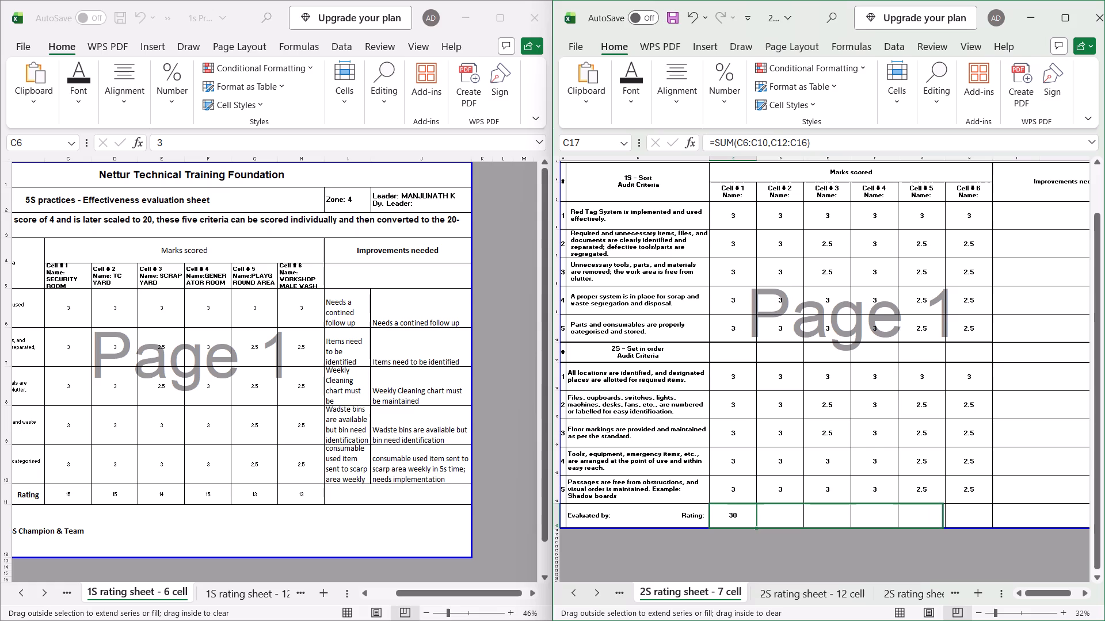
pyautogui.moveTo(940, 519); pyautogui.dragTo(971, 522)
# Change the Set in order scores to 2.5 in F15 and F13, and to 2 in E16.
pyautogui.click(890, 471)
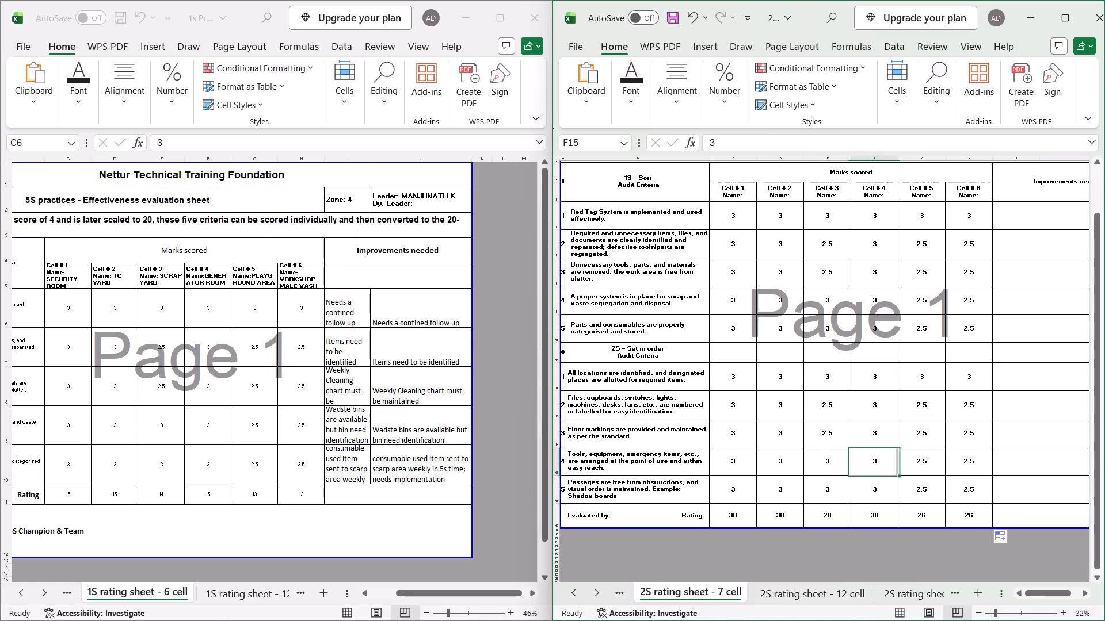
pyautogui.click(890, 471)
pyautogui.write('2.5')
pyautogui.press('Return')
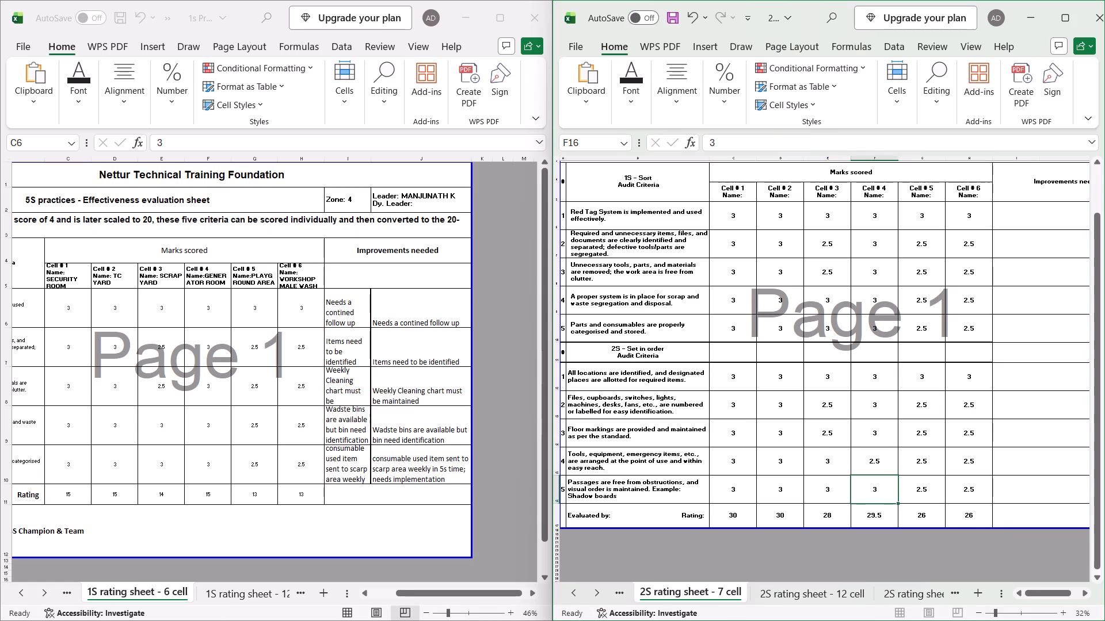
pyautogui.click(864, 402)
pyautogui.write('2.5')
pyautogui.press('Return')
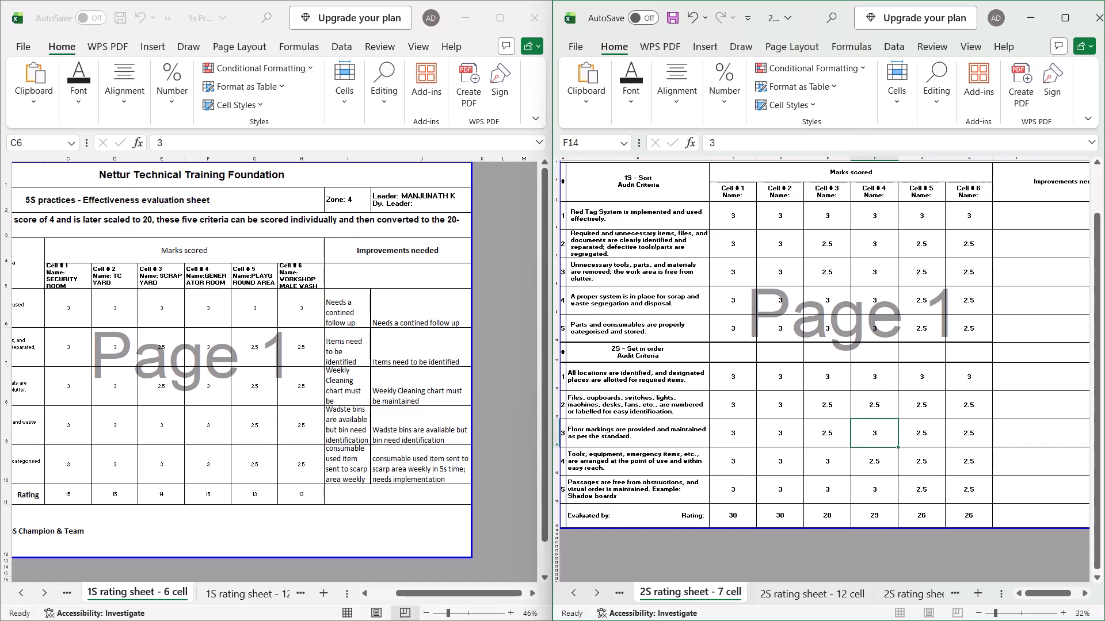
pyautogui.click(826, 497)
pyautogui.press('2')
pyautogui.press('Return')
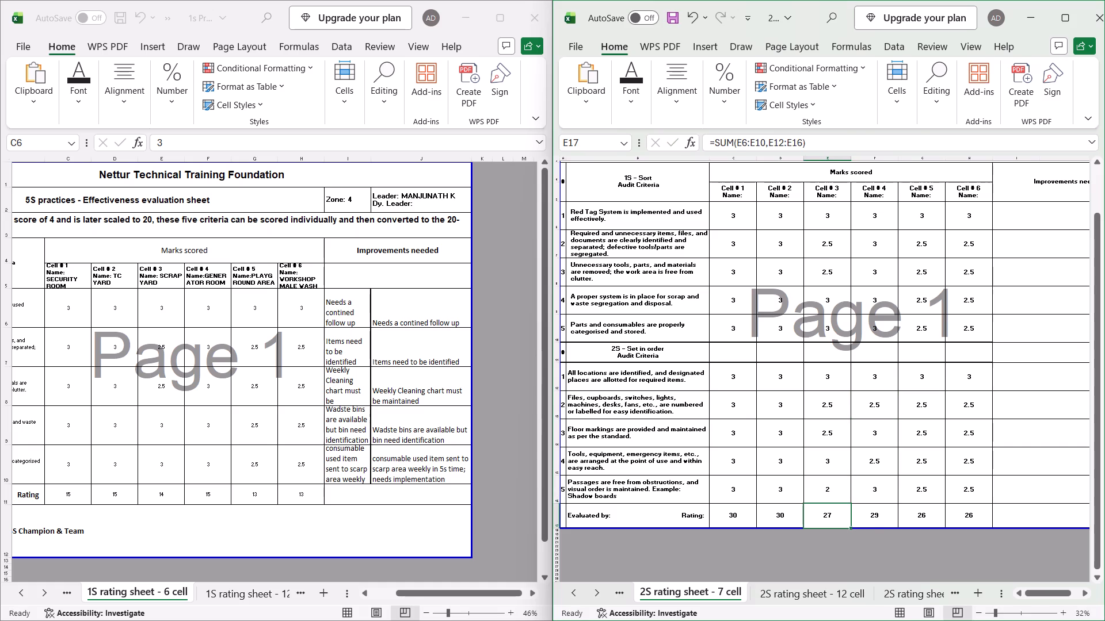
# Rename the current 2S sheet as 2S rating sheet - 6 cell.
pyautogui.hscroll(-1, 805, 497)
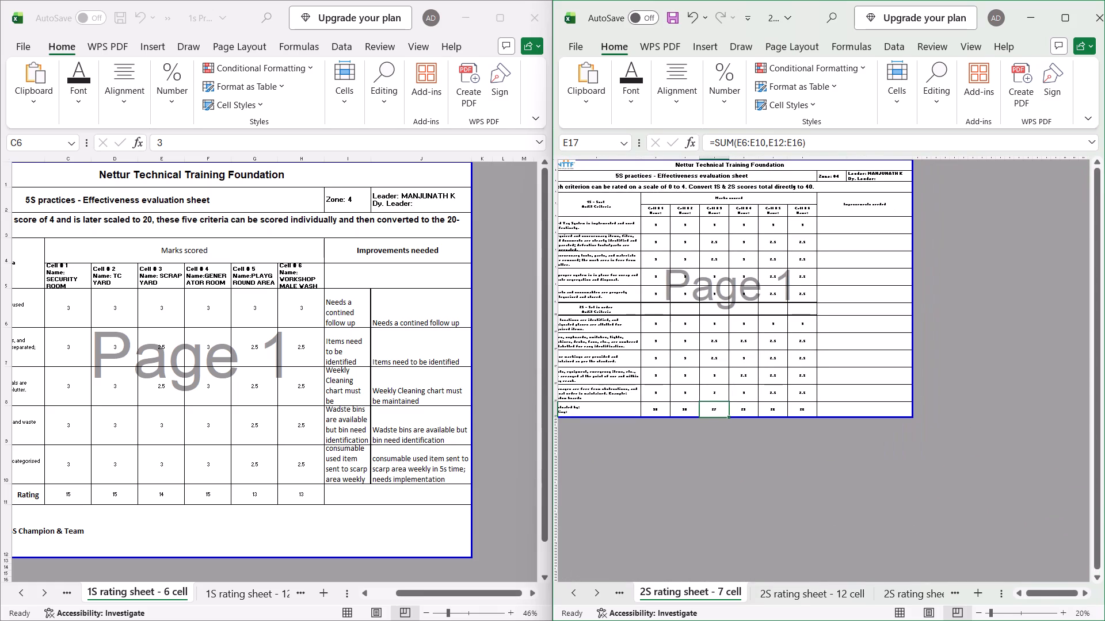
pyautogui.rightClick(723, 589)
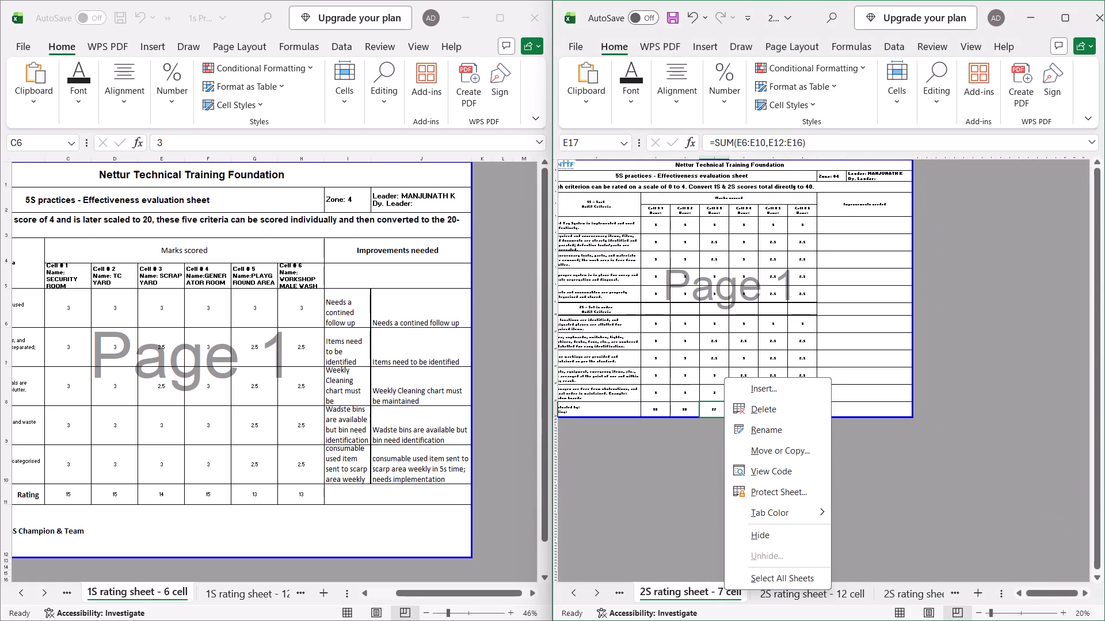
pyautogui.click(783, 437)
pyautogui.click(726, 592)
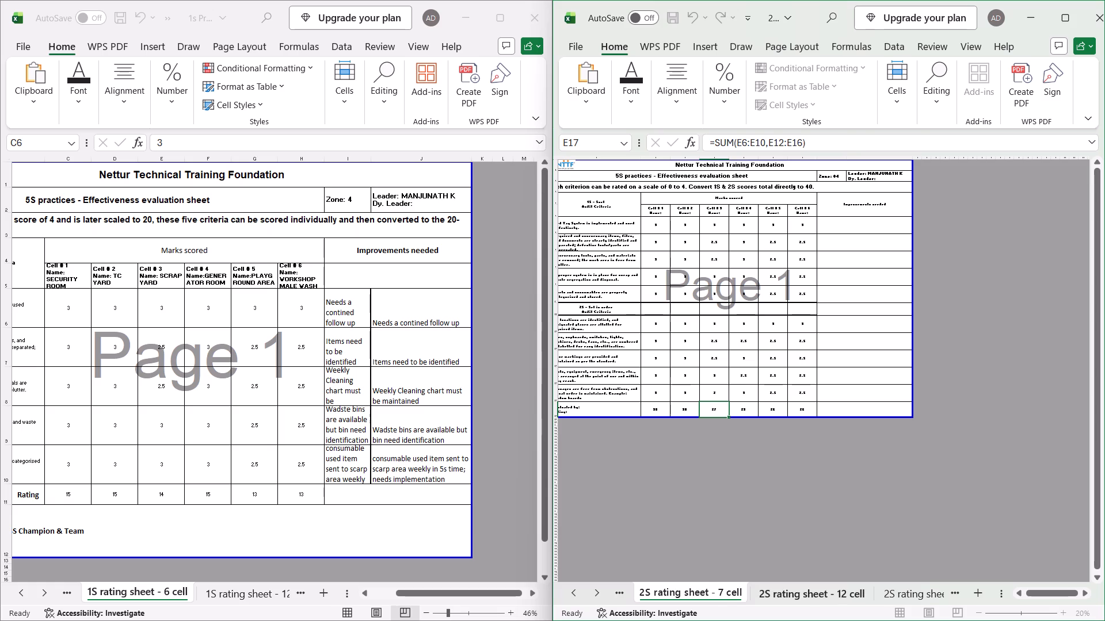
pyautogui.press('BackSpace')
pyautogui.press('BackSpace')
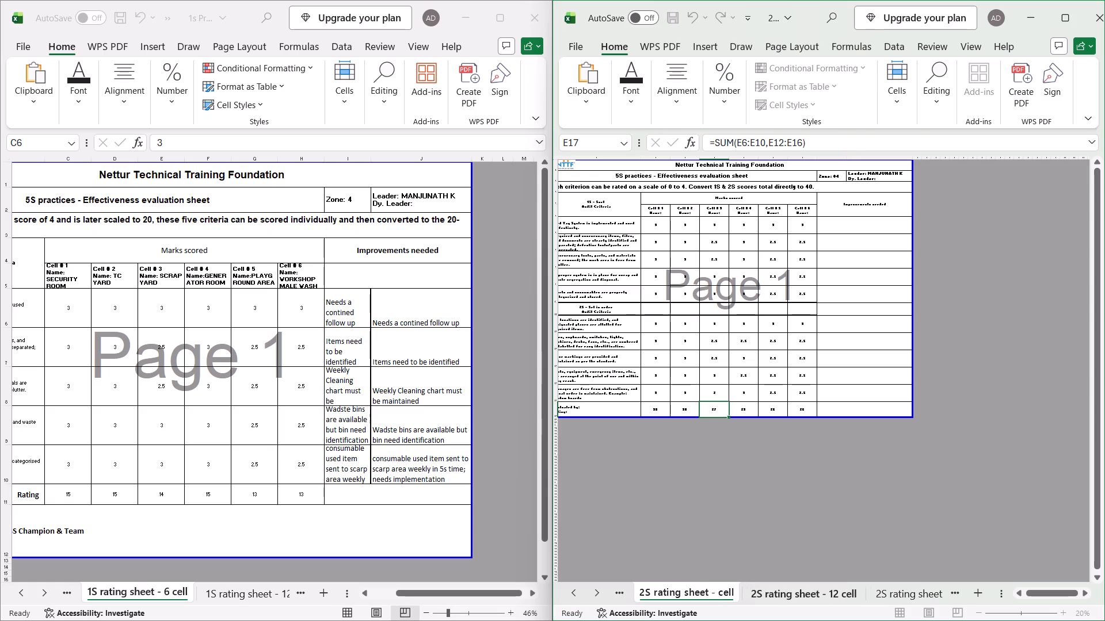
pyautogui.write('6')
pyautogui.press('space')
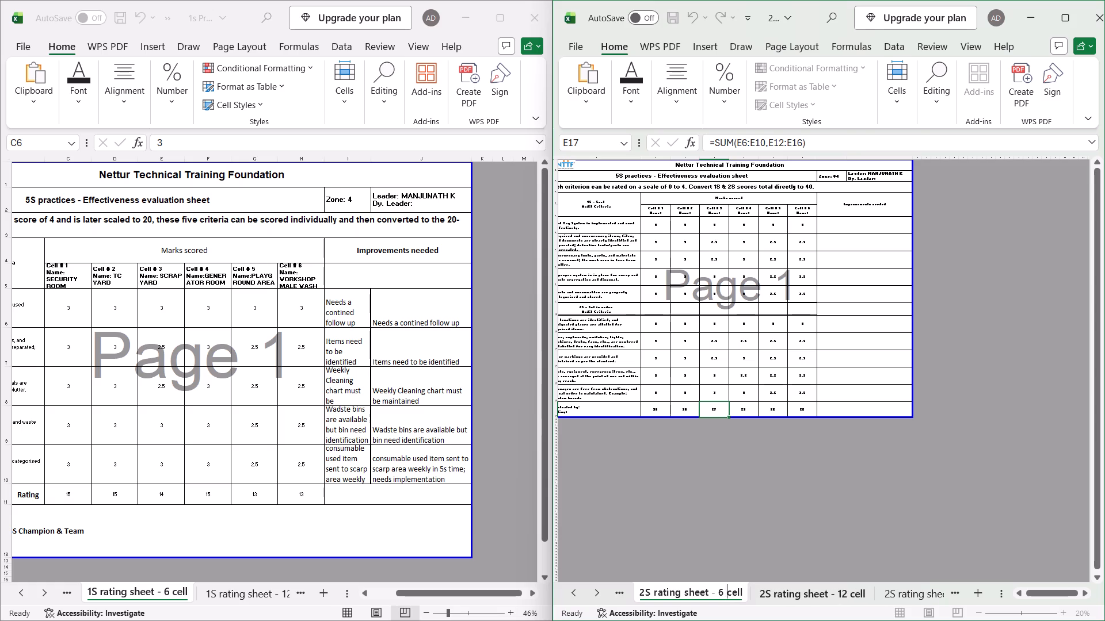
pyautogui.press('Return')
# Copy the leader's name from O2 of the 1S 12-cell sheet into the Leader: line in O2 of the 2S 12-cell sheet.
pyautogui.click(791, 588)
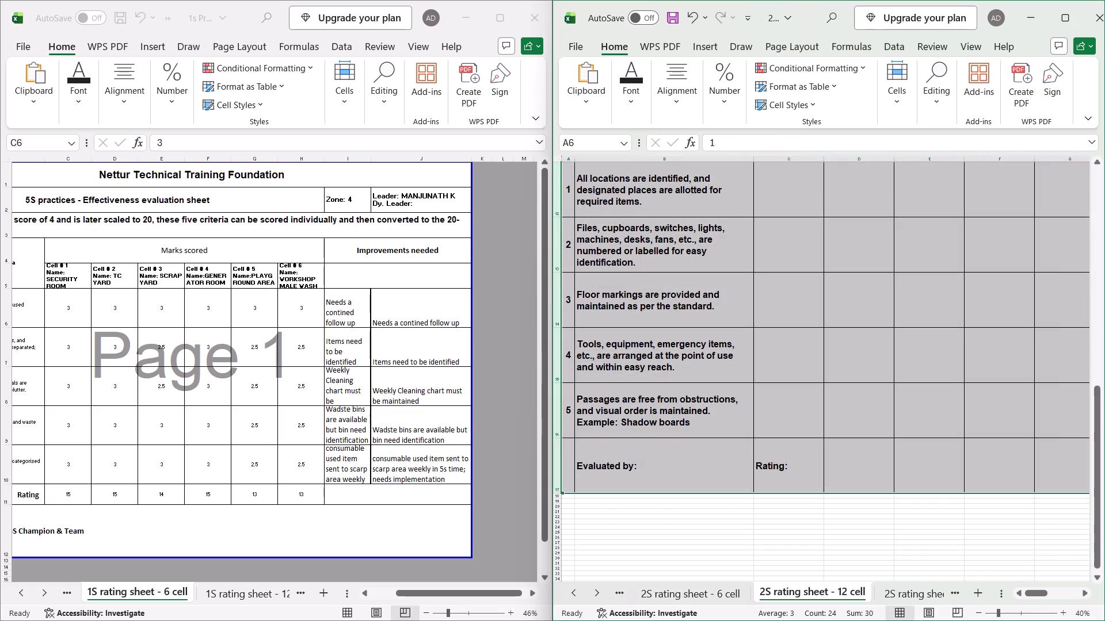
pyautogui.click(791, 588)
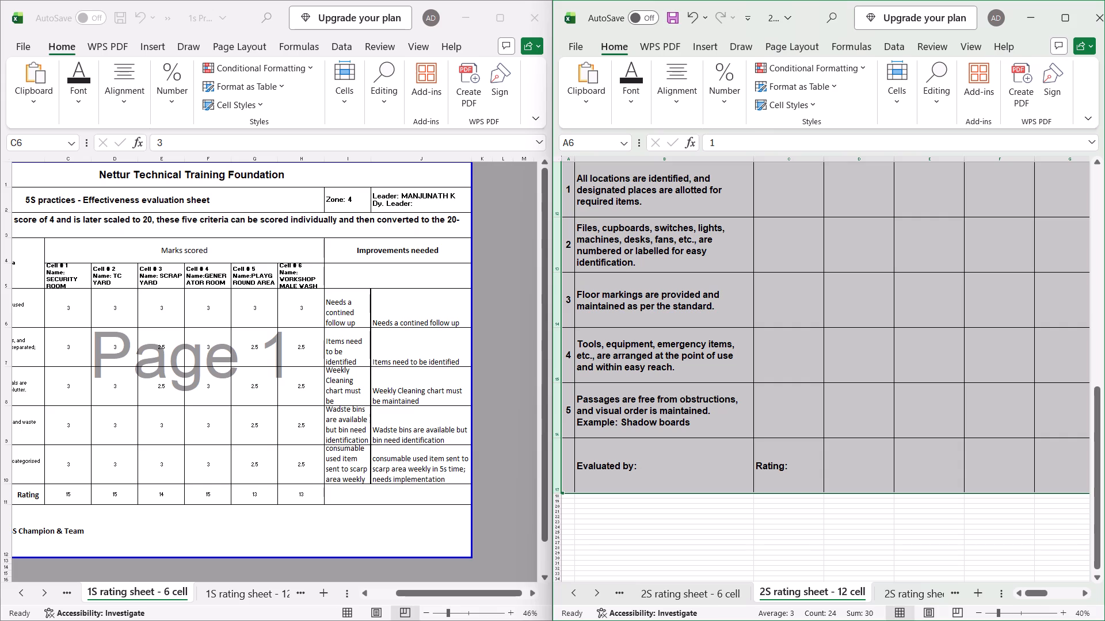
pyautogui.click(243, 601)
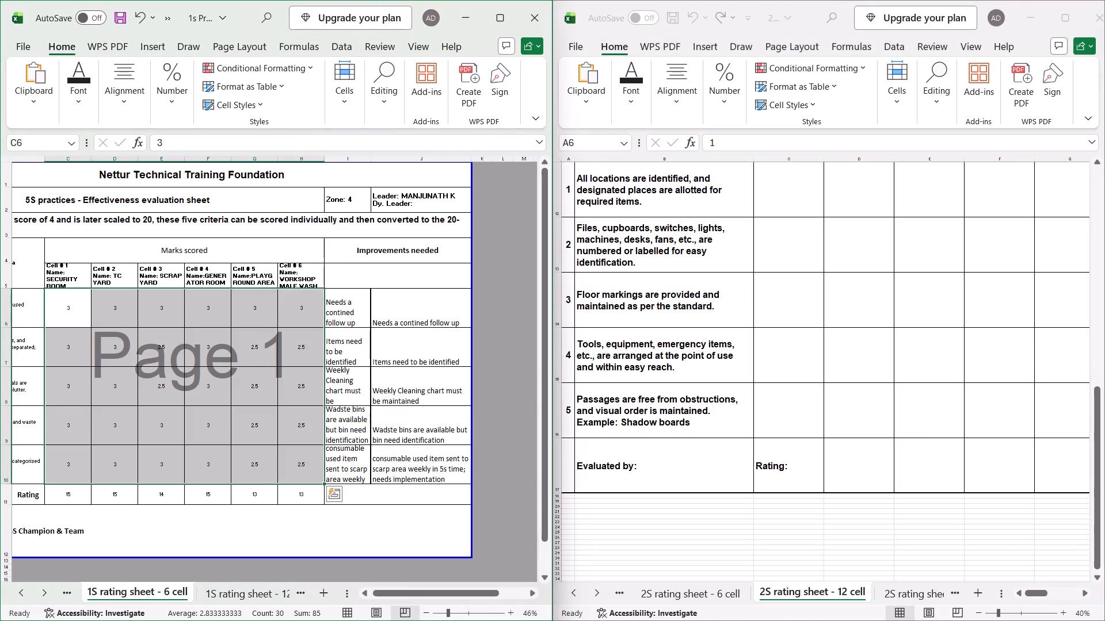
pyautogui.click(233, 592)
pyautogui.hscroll(-3, 380, 419)
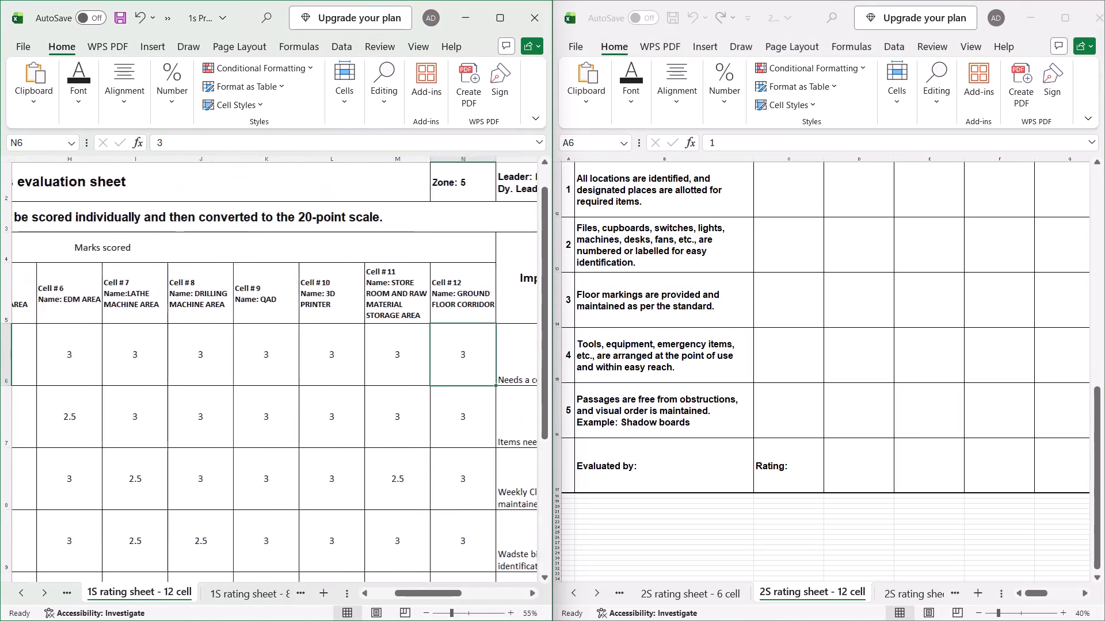
pyautogui.scroll(1, 380, 419)
pyautogui.doubleClick(409, 214)
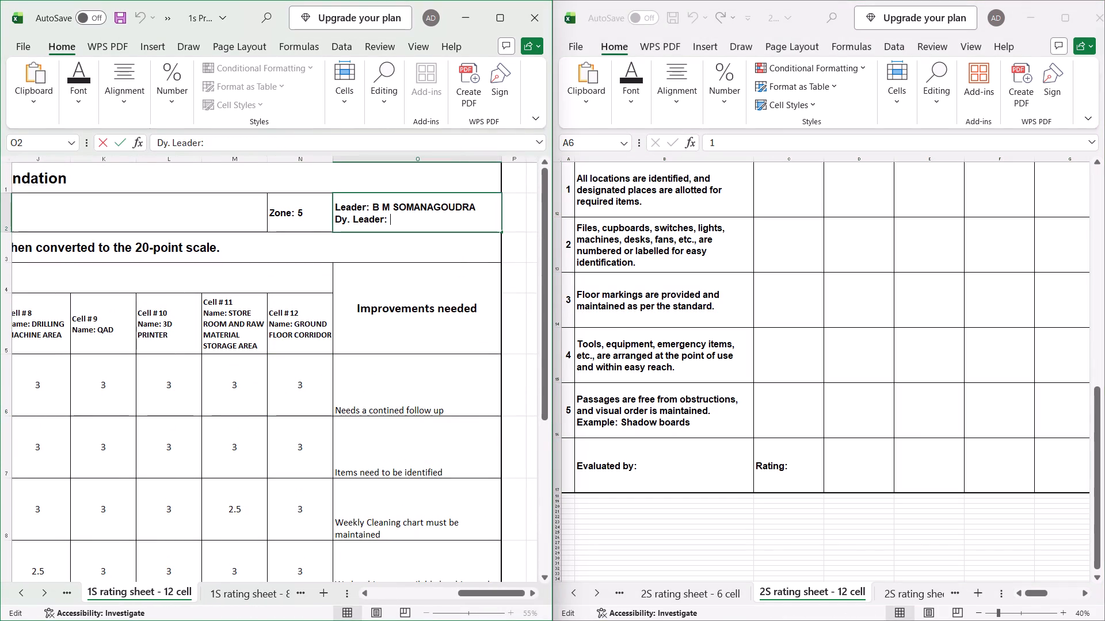
pyautogui.moveTo(372, 206); pyautogui.dragTo(491, 201)
pyautogui.hotkey('ctrl', 'c')
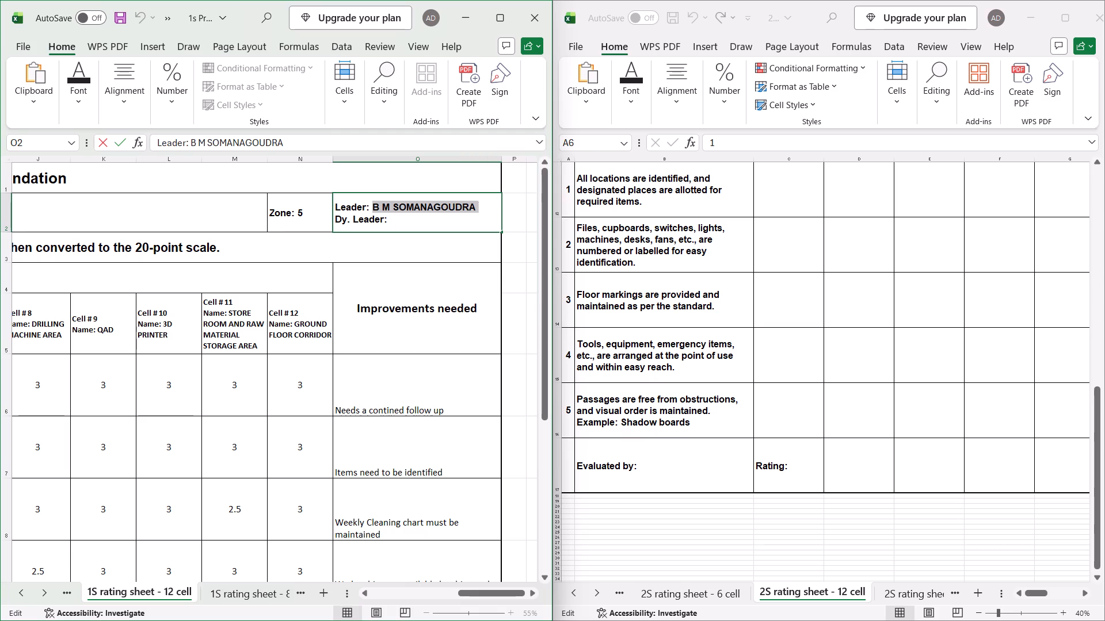
pyautogui.scroll(3, 797, 276)
pyautogui.hscroll(-1, 797, 276)
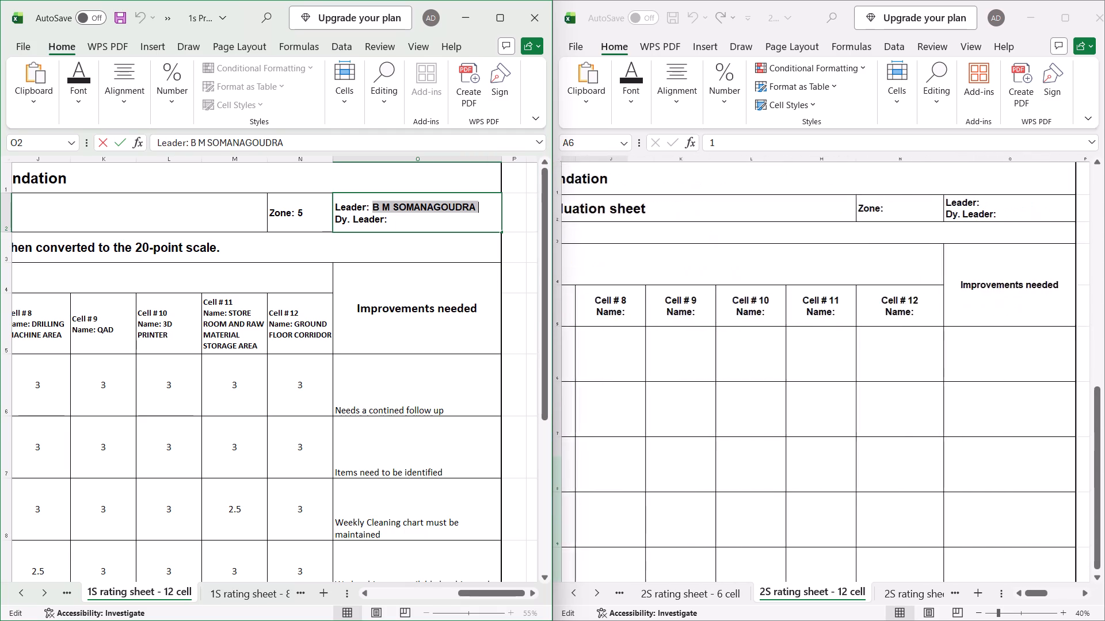
pyautogui.hscroll(-1, 797, 276)
pyautogui.doubleClick(885, 204)
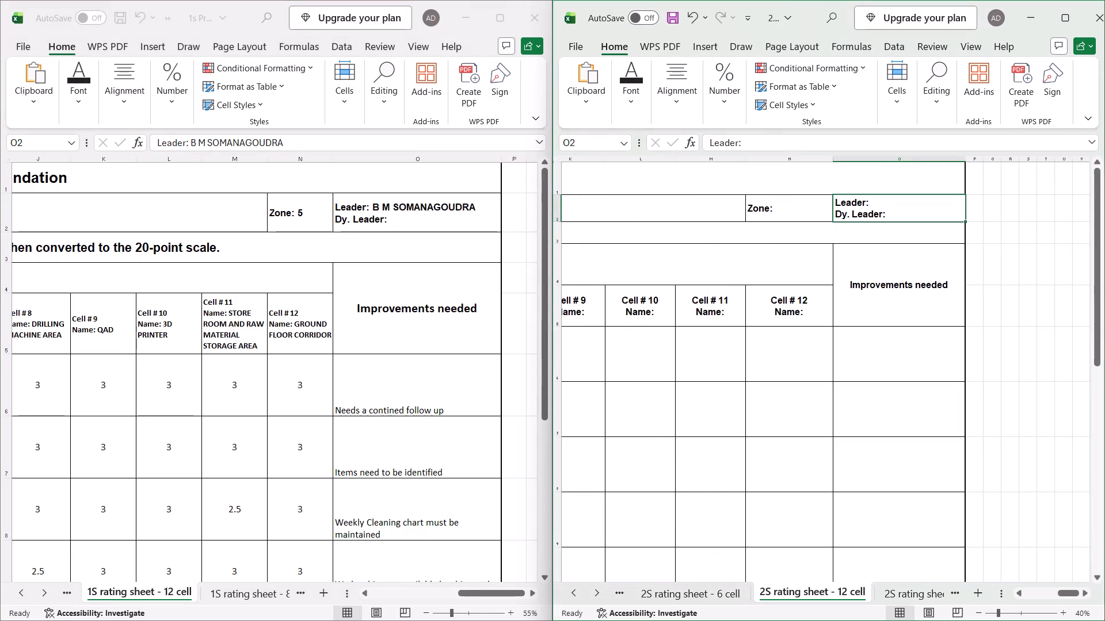
pyautogui.click(885, 204)
pyautogui.click(885, 204)
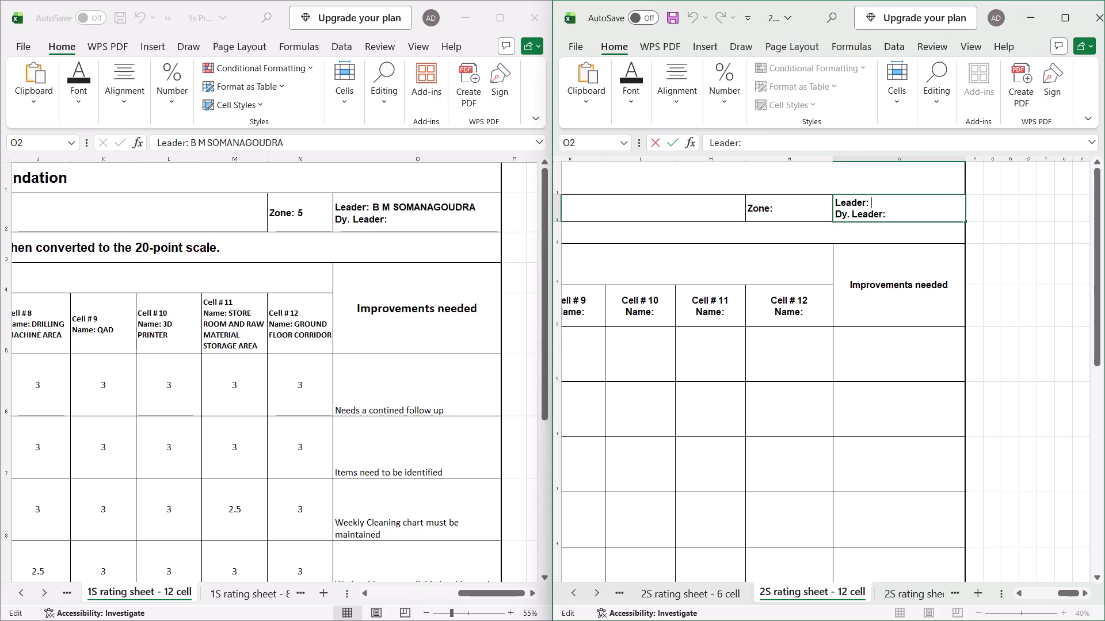
pyautogui.hotkey('ctrl', 'v')
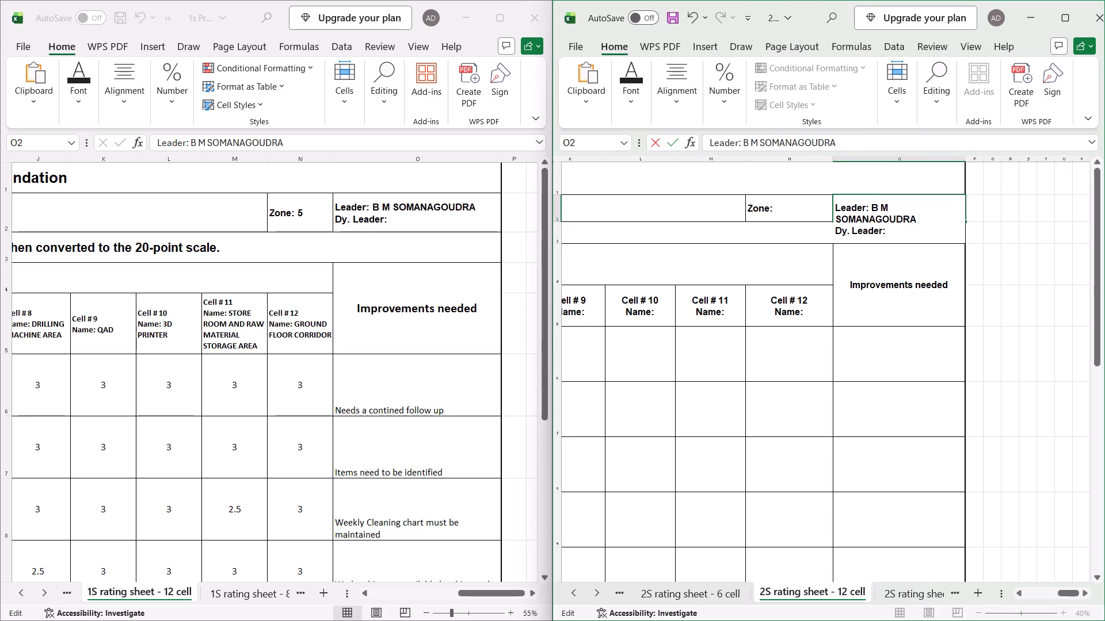
pyautogui.click(893, 257)
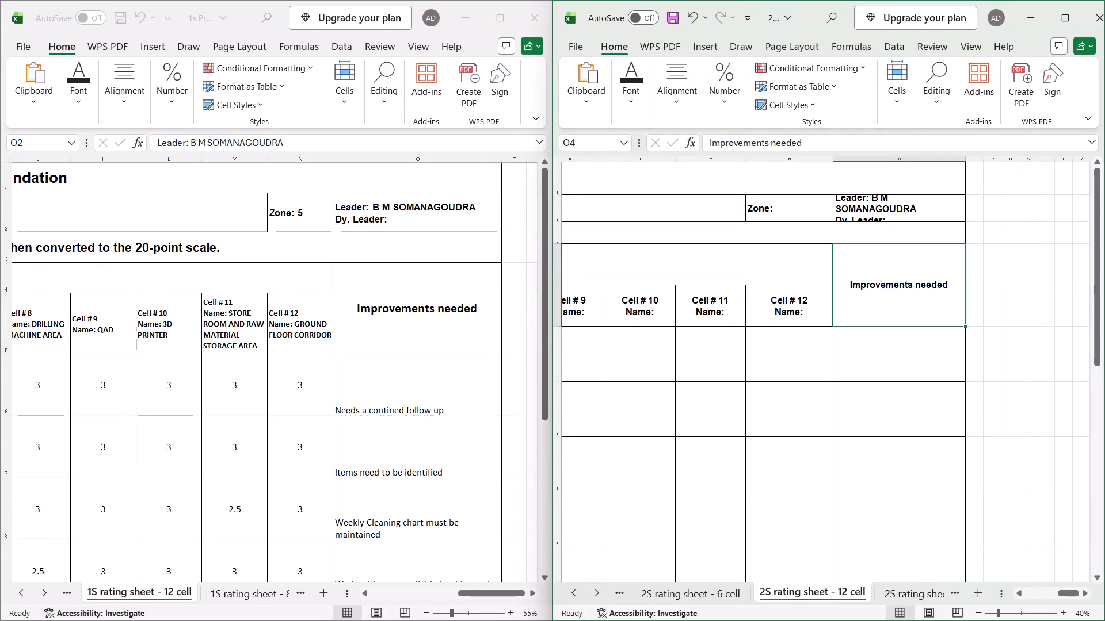
# Increase the height of row 2 on the 2S 12-cell sheet to fit all three lines of leader text.
pyautogui.moveTo(559, 221); pyautogui.dragTo(559, 235)
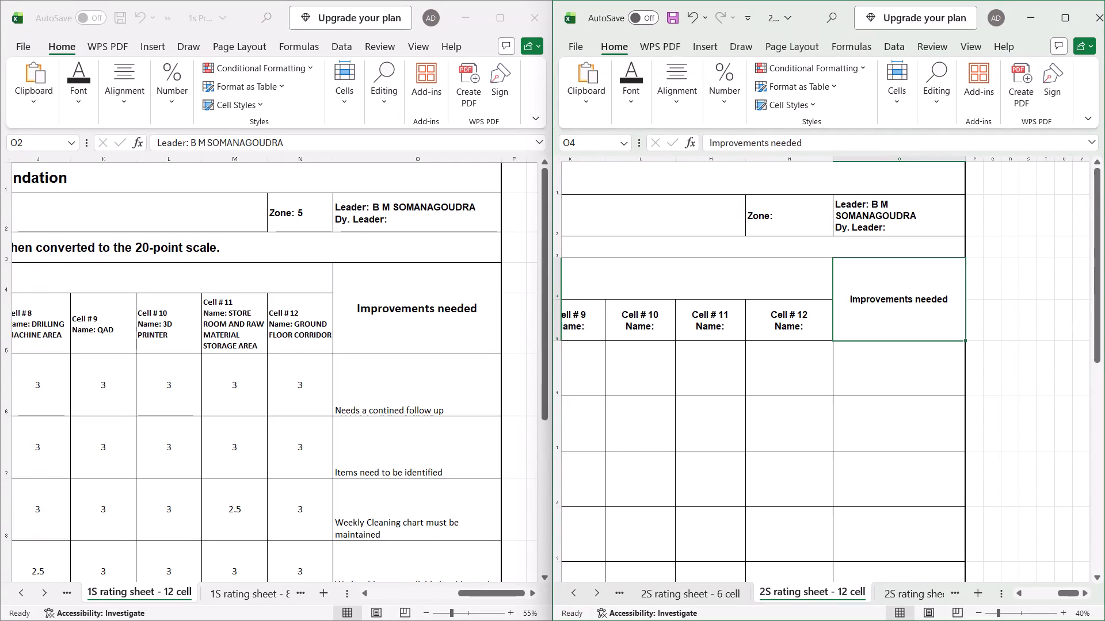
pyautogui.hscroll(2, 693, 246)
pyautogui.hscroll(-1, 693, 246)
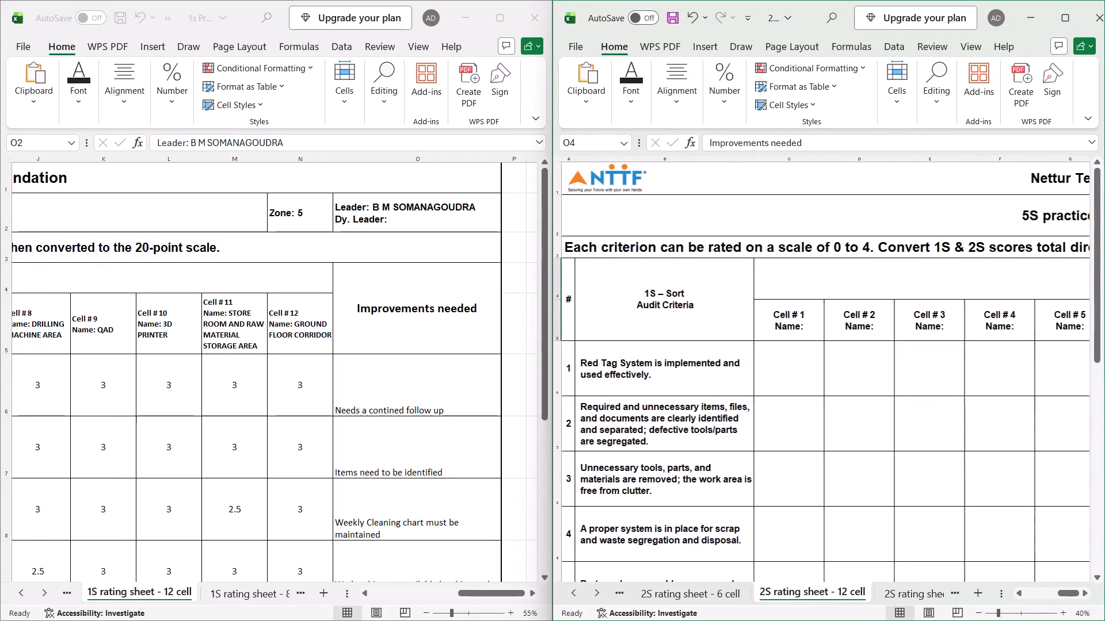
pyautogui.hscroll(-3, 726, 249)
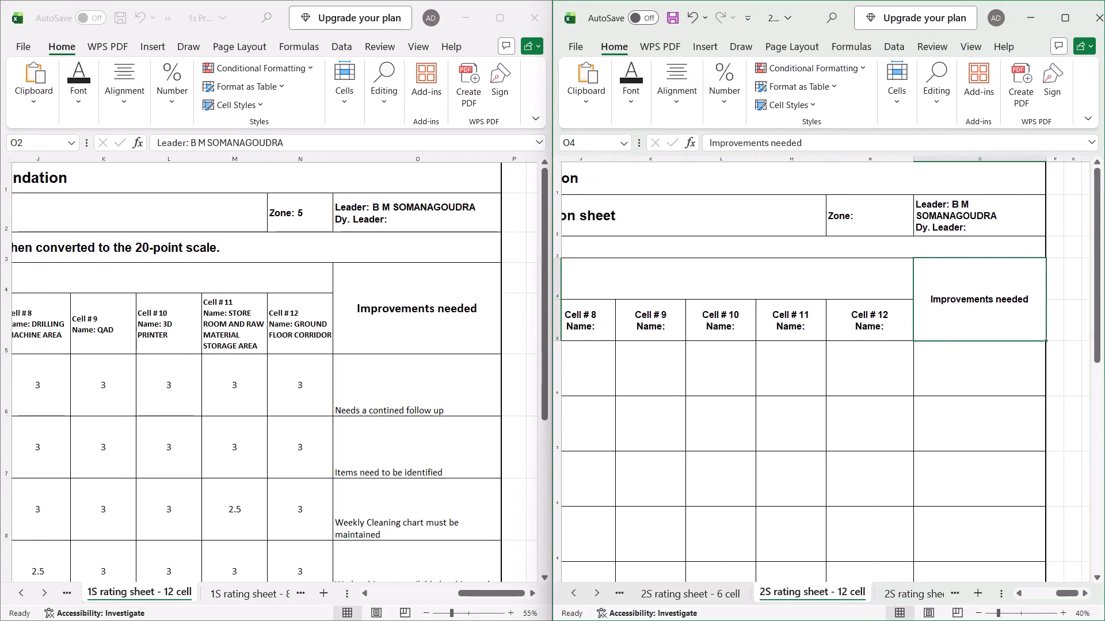
# Enter 05 after the Zone: label in N2 of the 2S 12-cell sheet.
pyautogui.doubleClick(873, 217)
pyautogui.write('05')
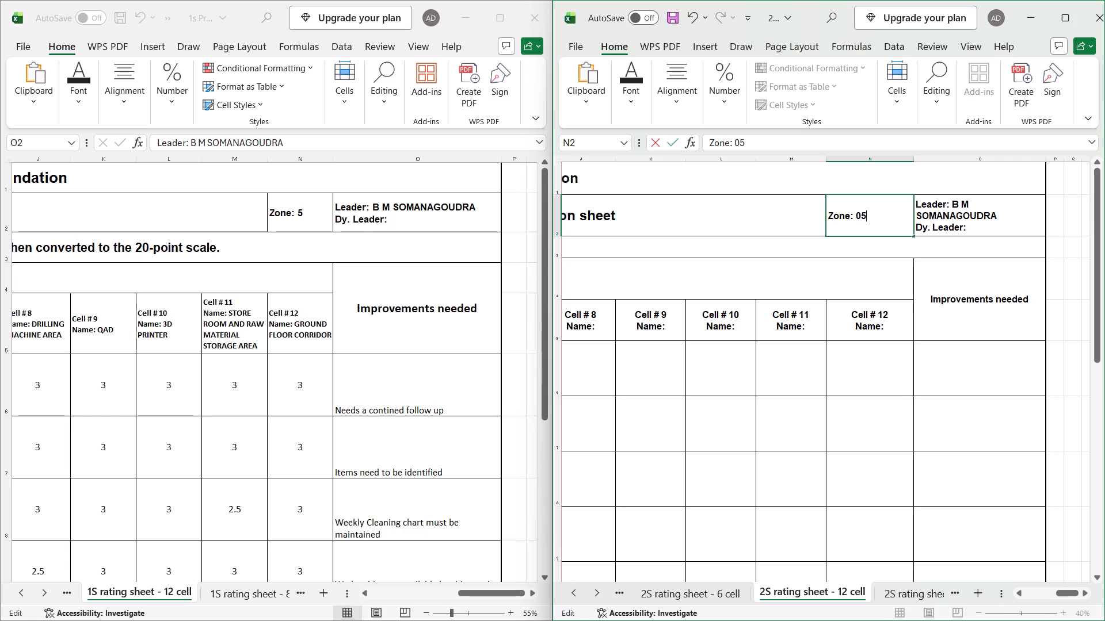
# Copy the Sort scores in C6:N10 of the 1S 12-cell sheet into C6:N10 of the 2S 12-cell sheet.
pyautogui.hscroll(2, 844, 300)
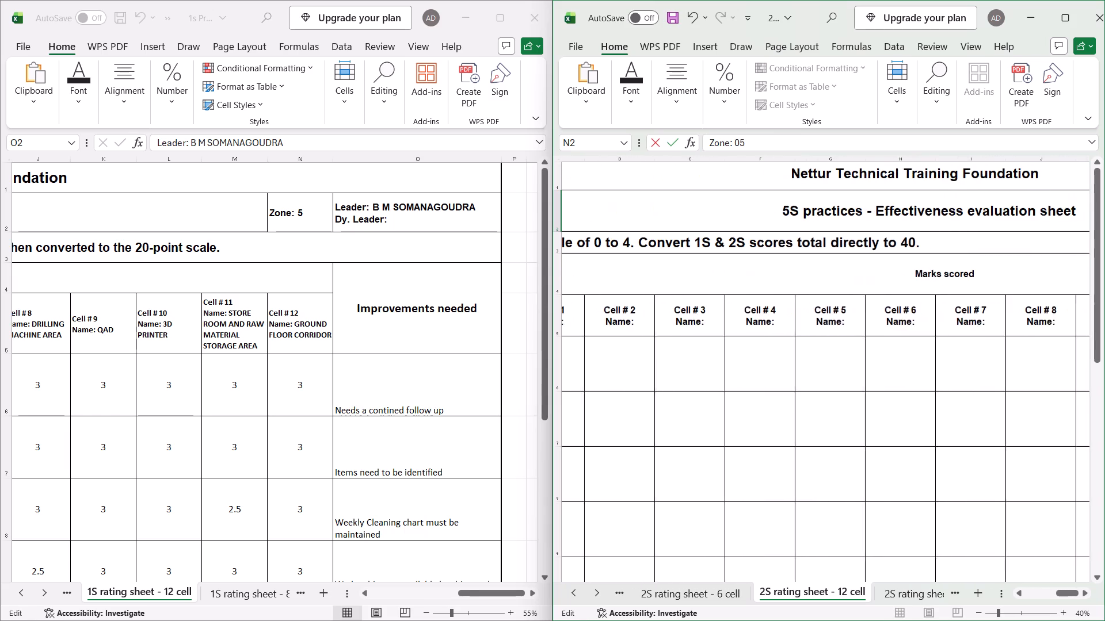
pyautogui.keyDown('ctrl'); pyautogui.scroll(-3, 844, 300); pyautogui.keyUp('ctrl')
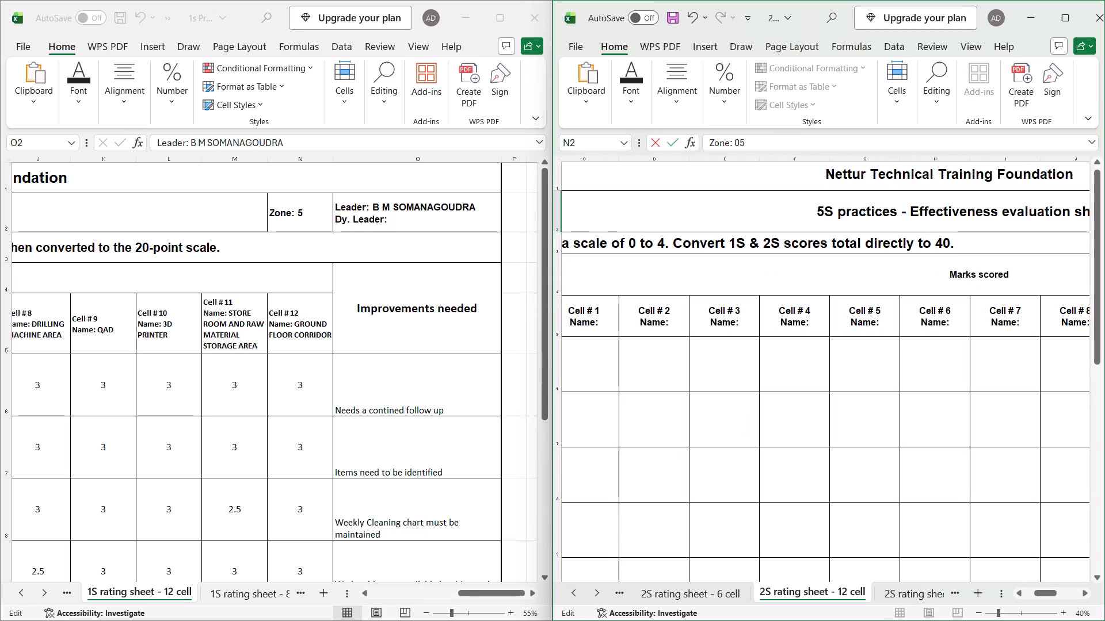
pyautogui.keyDown('ctrl'); pyautogui.scroll(-7, 844, 300); pyautogui.keyUp('ctrl')
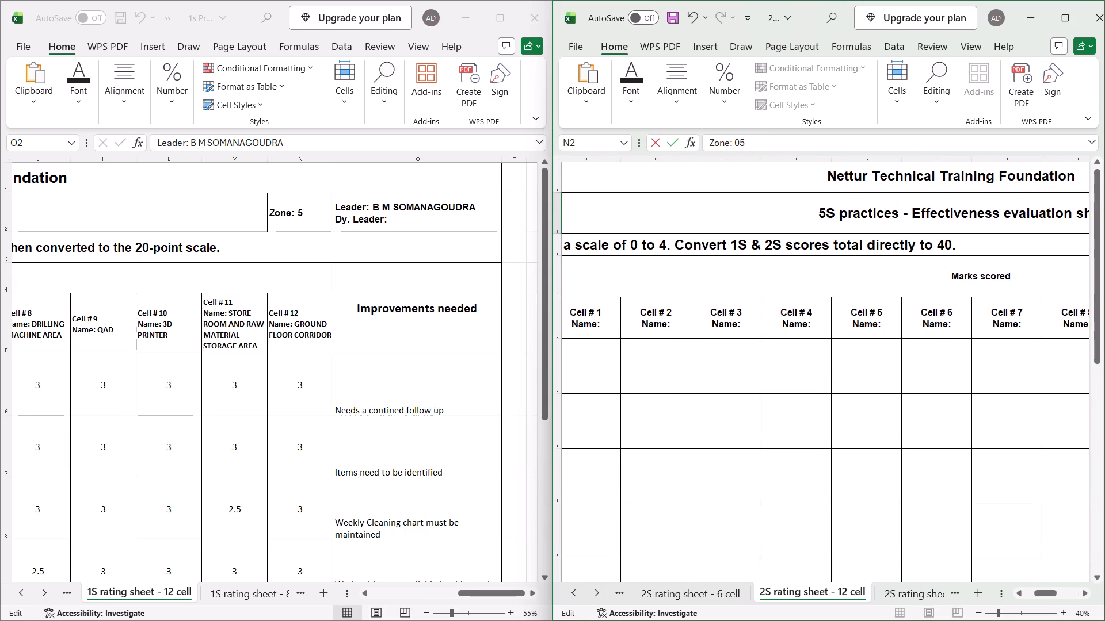
pyautogui.hscroll(3, 742, 348)
pyautogui.hscroll(-1, 742, 348)
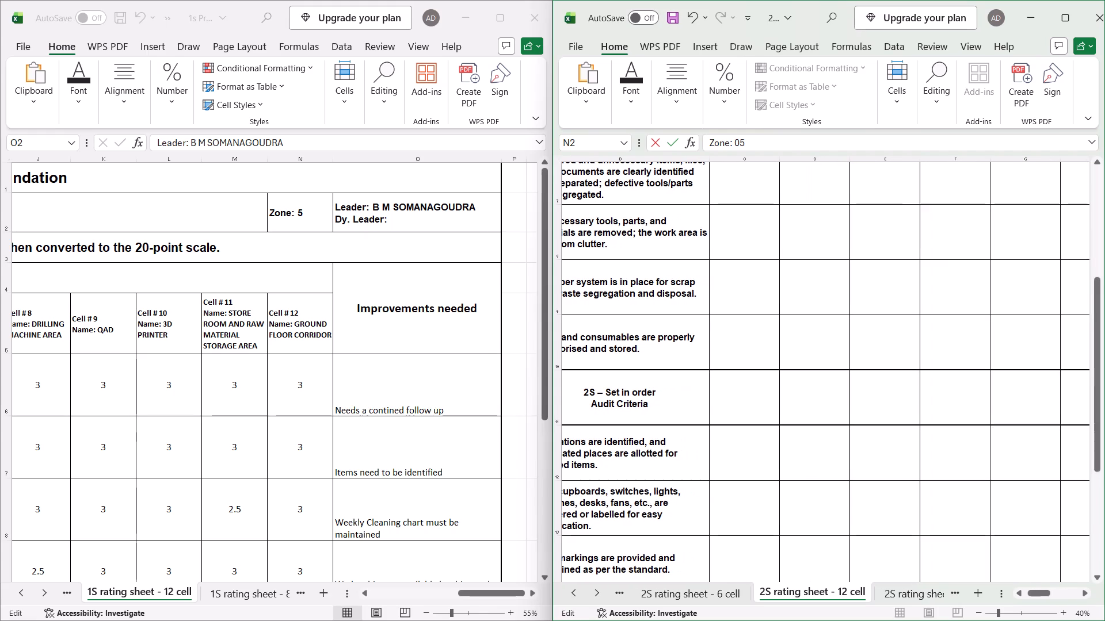
pyautogui.hscroll(2, 306, 476)
pyautogui.scroll(-1, 306, 476)
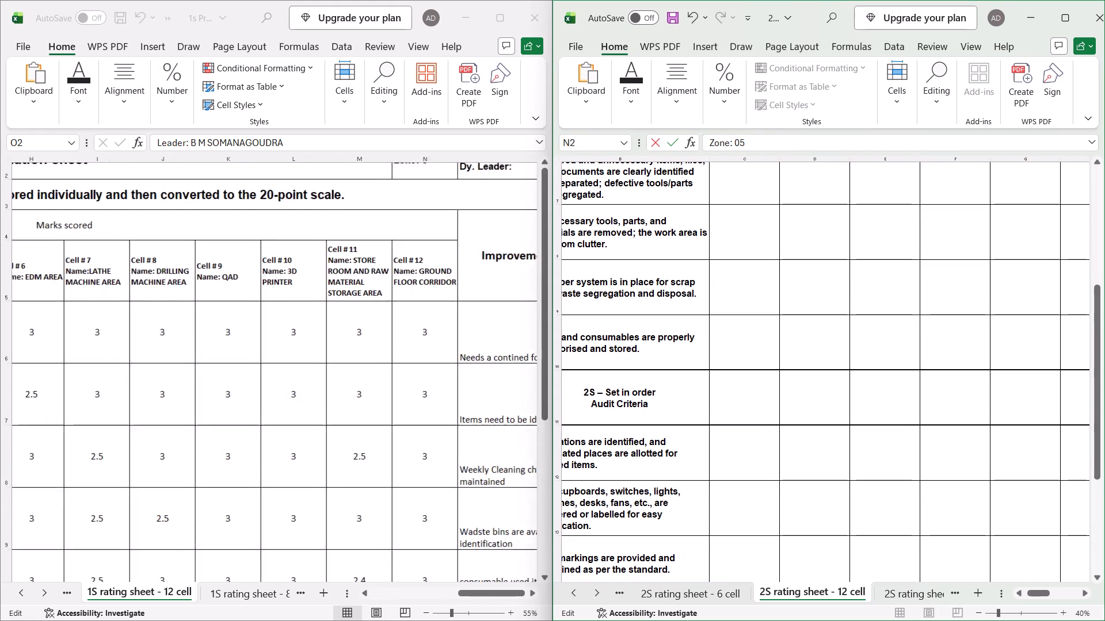
pyautogui.scroll(-1, 306, 476)
pyautogui.hscroll(5, 306, 476)
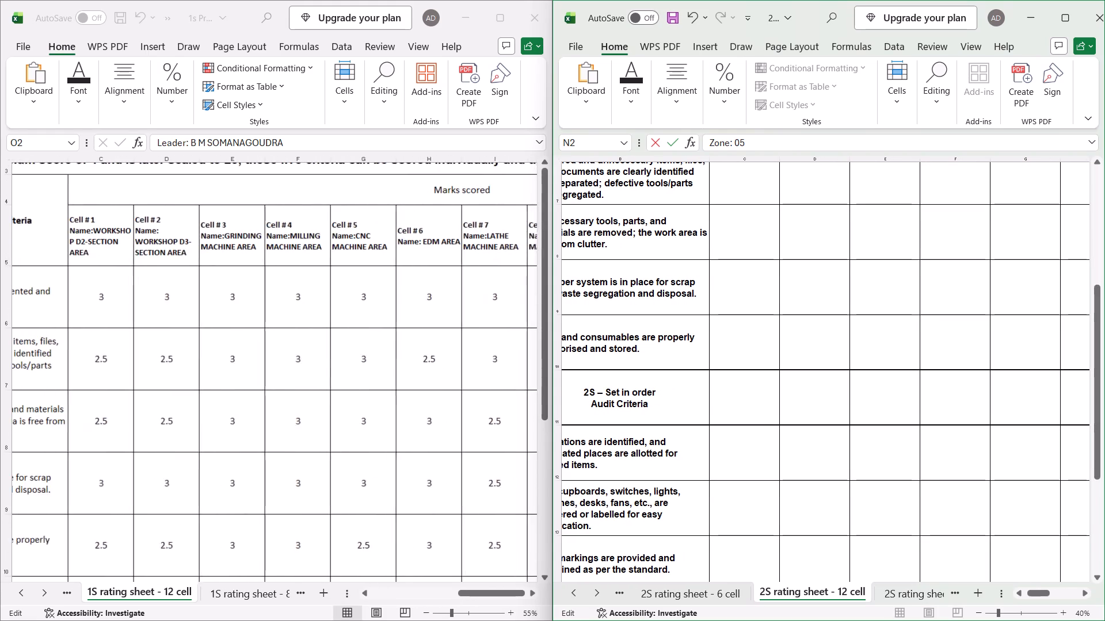
pyautogui.hscroll(1, 306, 476)
pyautogui.click(170, 276)
pyautogui.moveTo(159, 285); pyautogui.dragTo(490, 553)
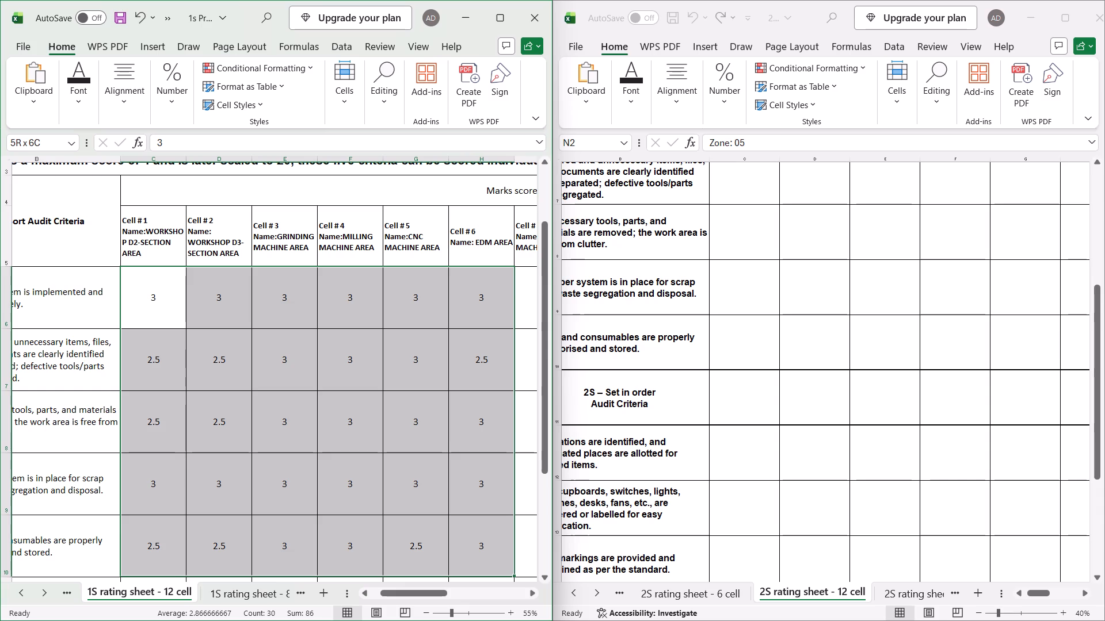
pyautogui.moveTo(490, 553); pyautogui.dragTo(485, 566)
pyautogui.moveTo(485, 566); pyautogui.dragTo(486, 589)
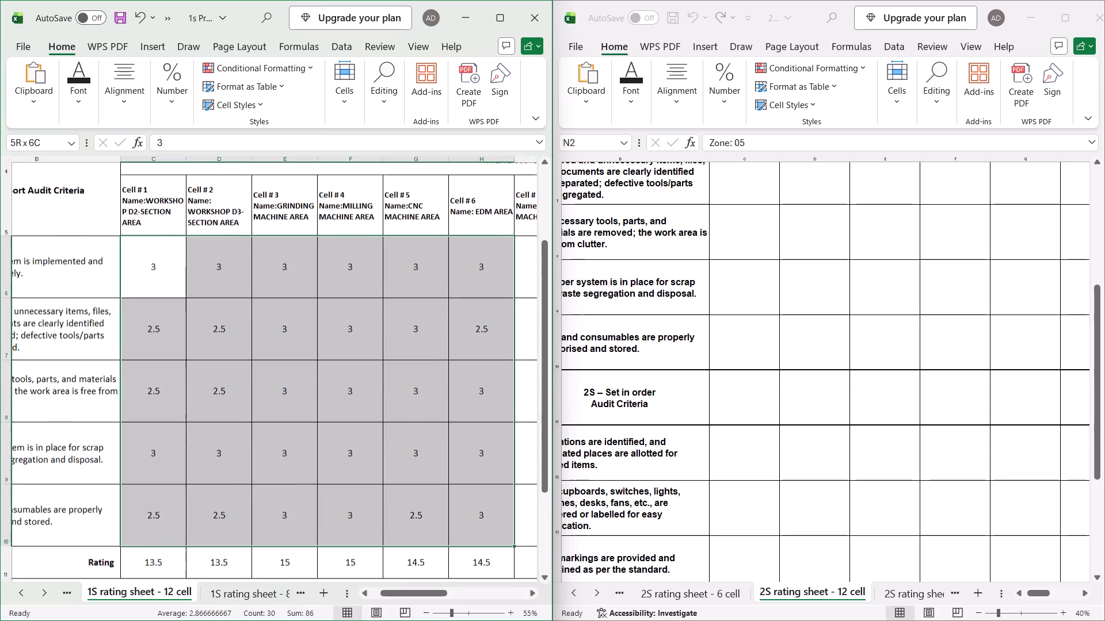
pyautogui.moveTo(486, 589); pyautogui.dragTo(542, 463)
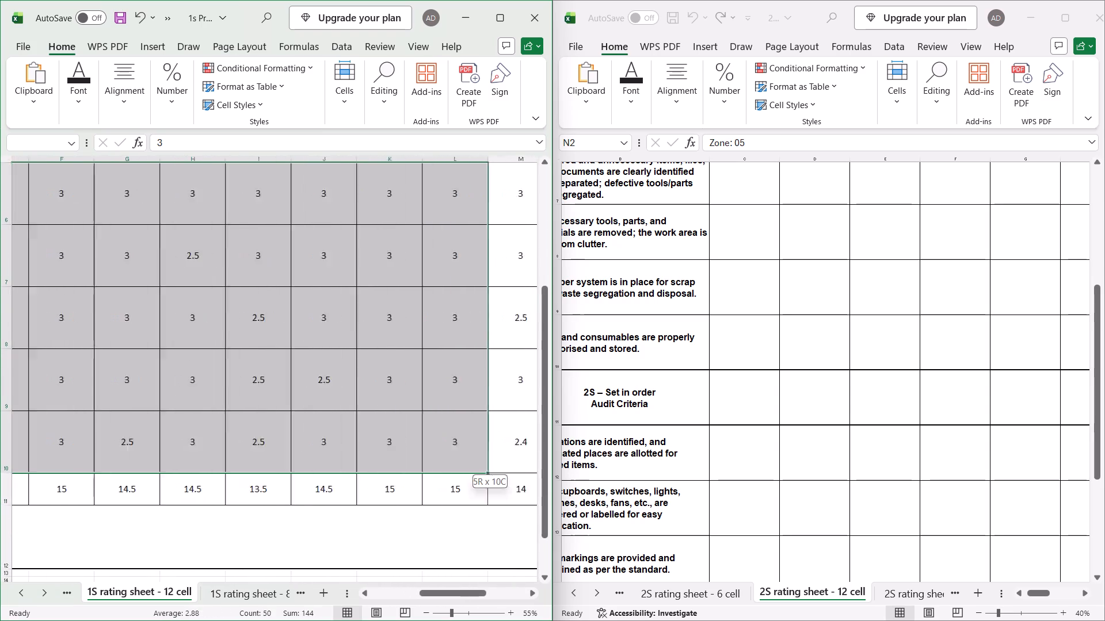
pyautogui.moveTo(542, 463); pyautogui.dragTo(329, 462)
pyautogui.hotkey('ctrl', 'c')
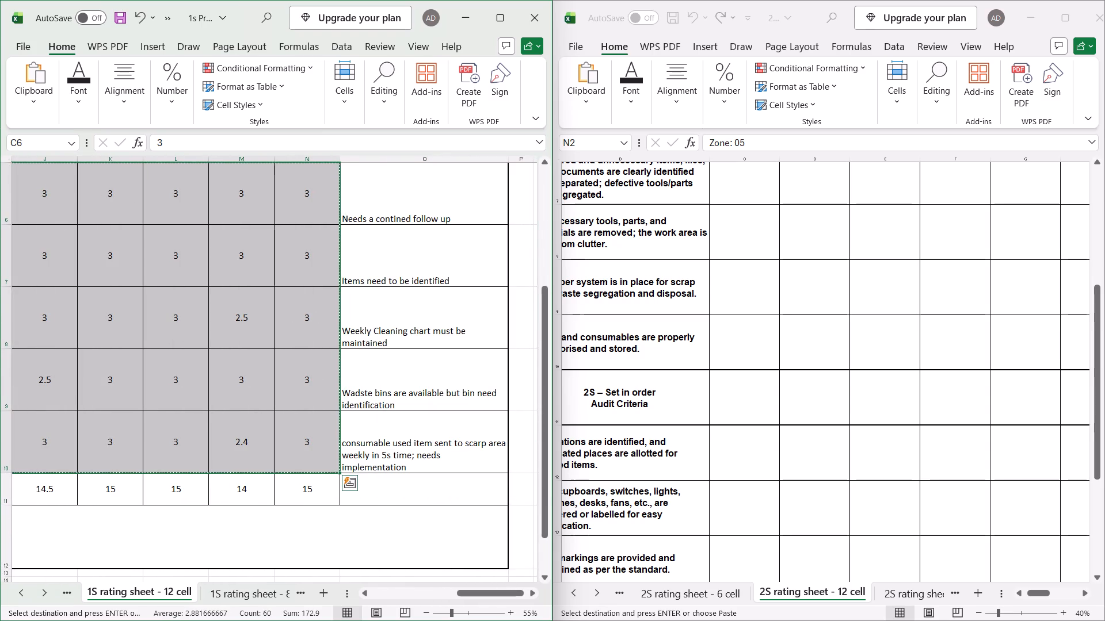
pyautogui.scroll(1, 829, 442)
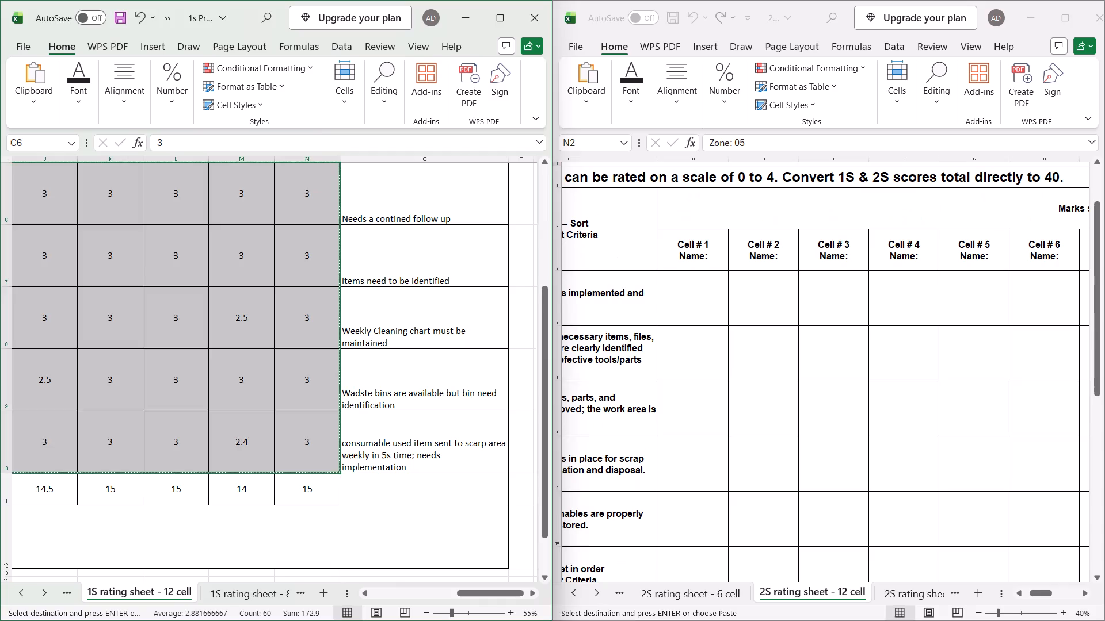
pyautogui.doubleClick(704, 302)
pyautogui.moveTo(704, 302); pyautogui.dragTo(988, 502)
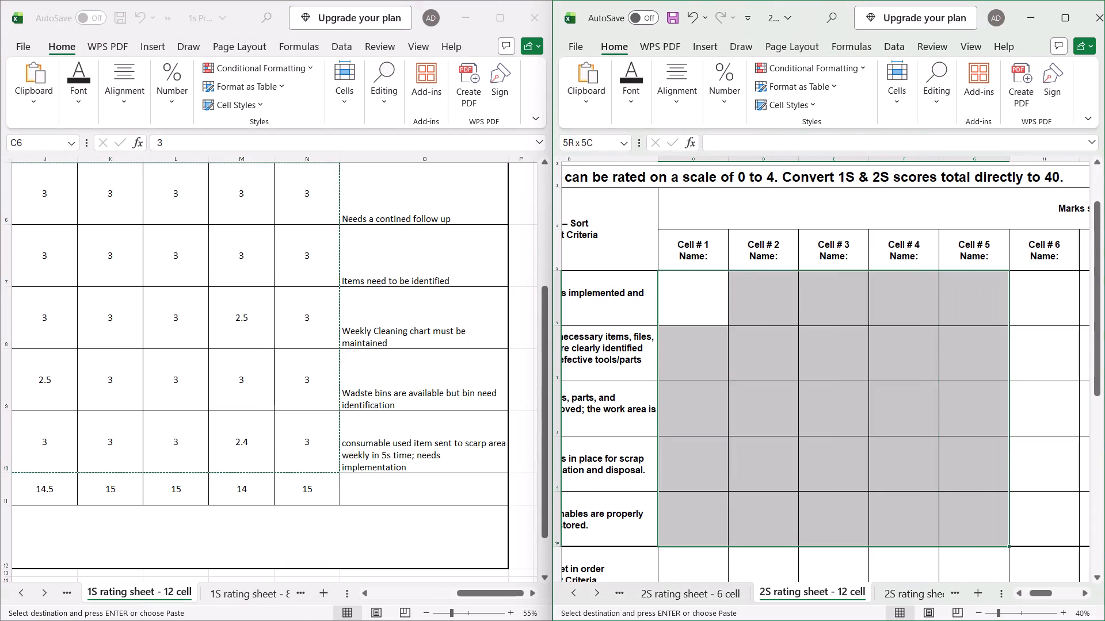
pyautogui.moveTo(988, 502); pyautogui.dragTo(1064, 495)
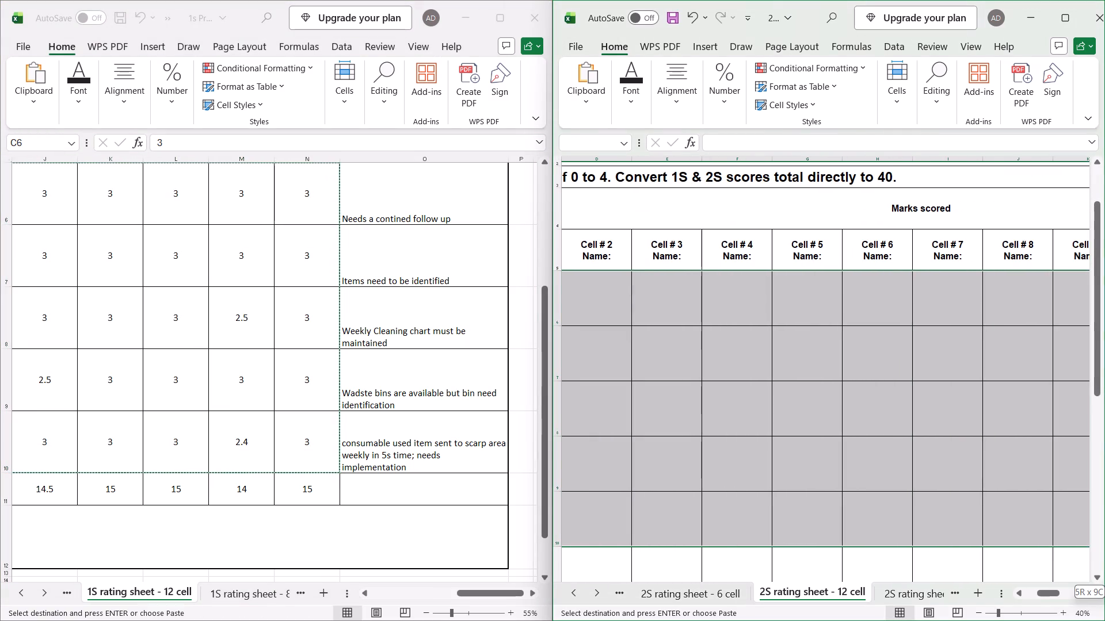
pyautogui.moveTo(1064, 495); pyautogui.dragTo(1056, 493)
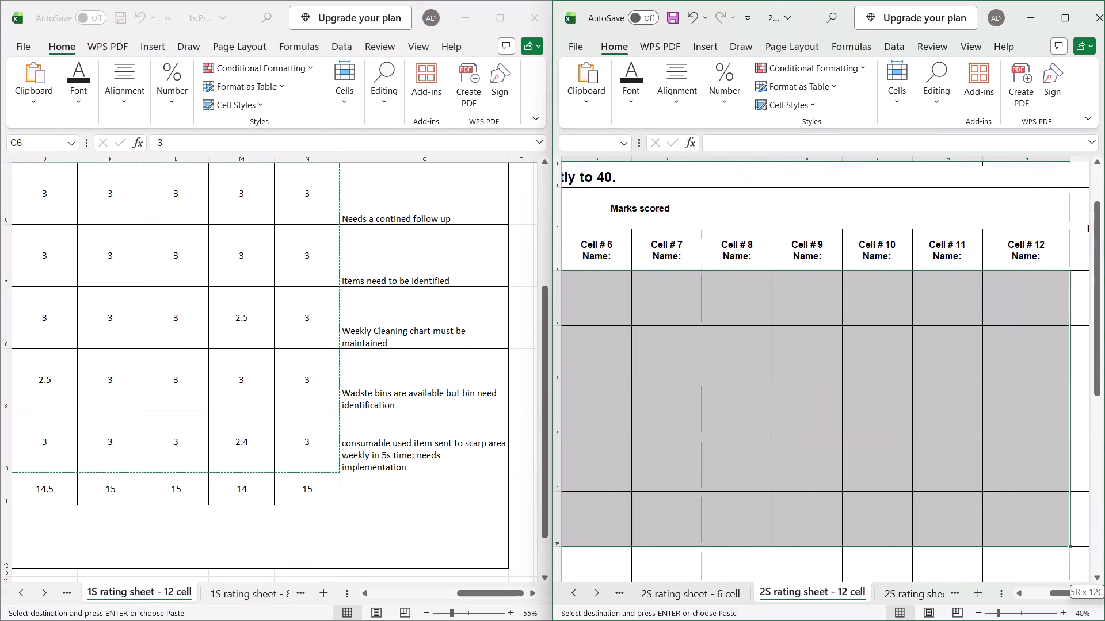
pyautogui.moveTo(1056, 493); pyautogui.dragTo(1030, 526)
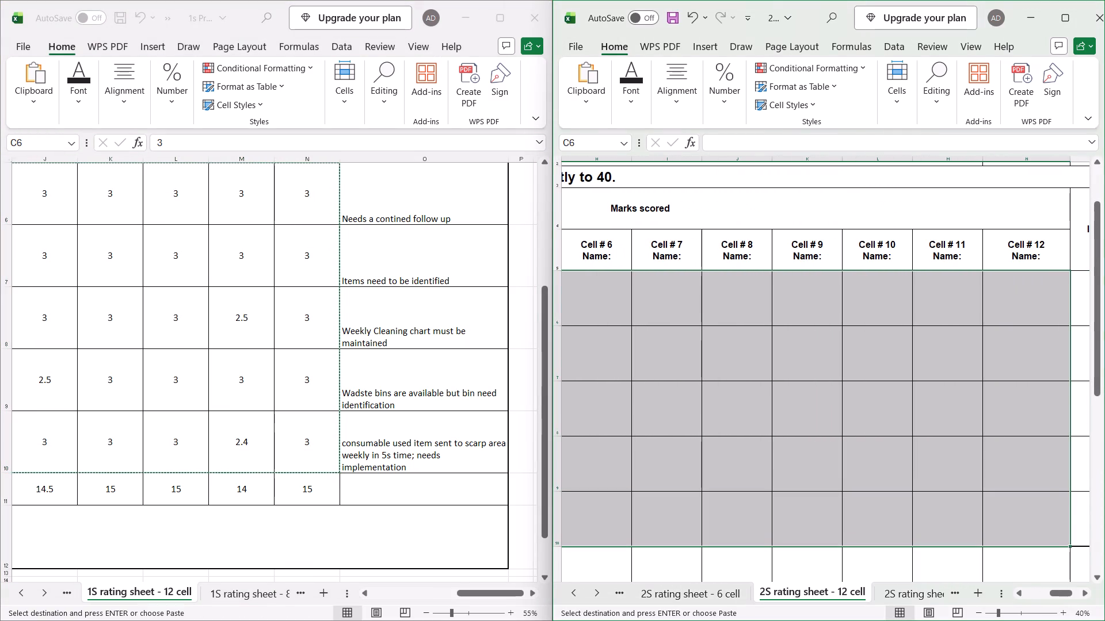
pyautogui.hotkey('ctrl', 'v')
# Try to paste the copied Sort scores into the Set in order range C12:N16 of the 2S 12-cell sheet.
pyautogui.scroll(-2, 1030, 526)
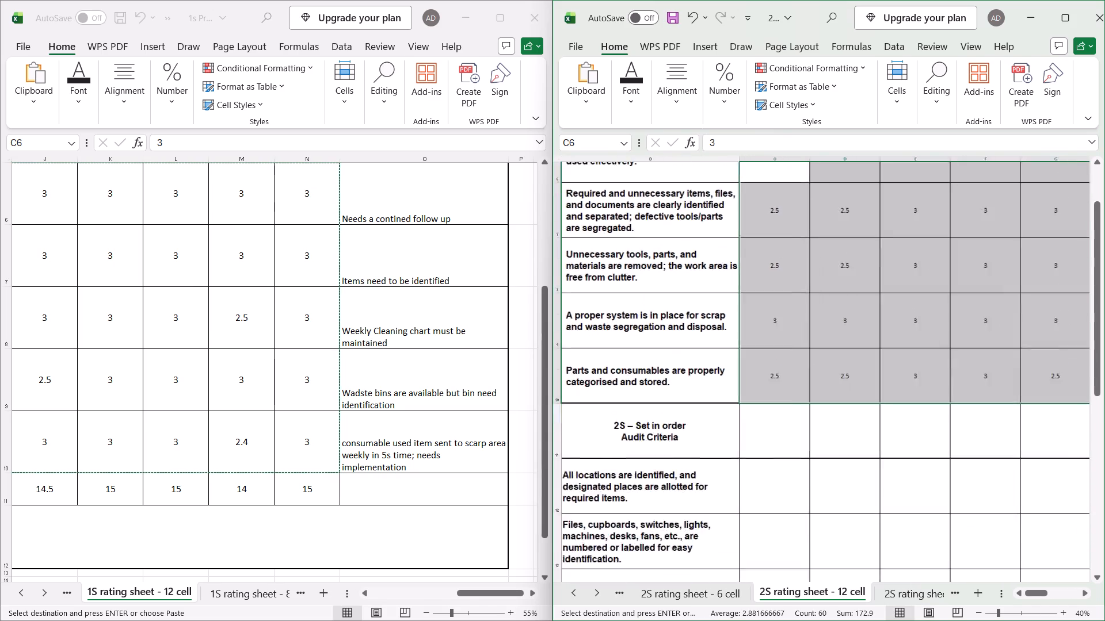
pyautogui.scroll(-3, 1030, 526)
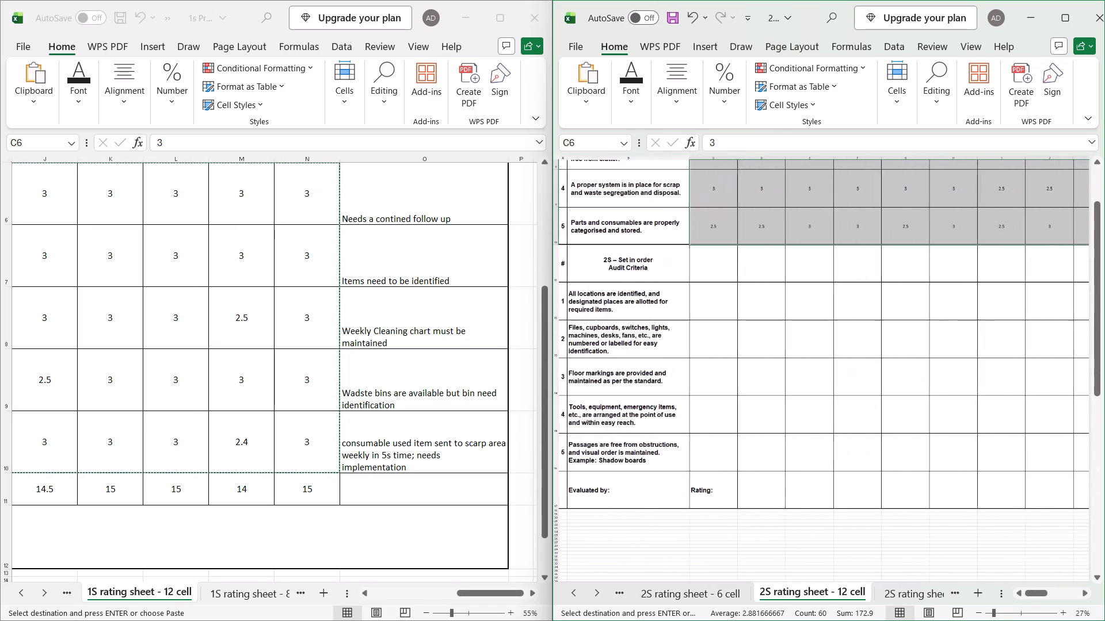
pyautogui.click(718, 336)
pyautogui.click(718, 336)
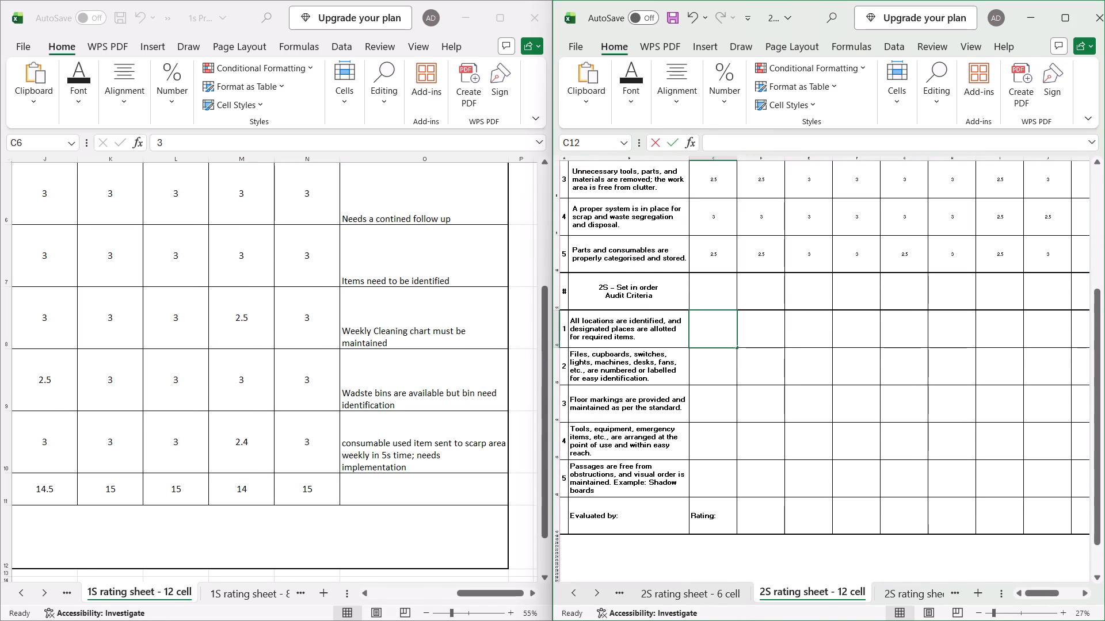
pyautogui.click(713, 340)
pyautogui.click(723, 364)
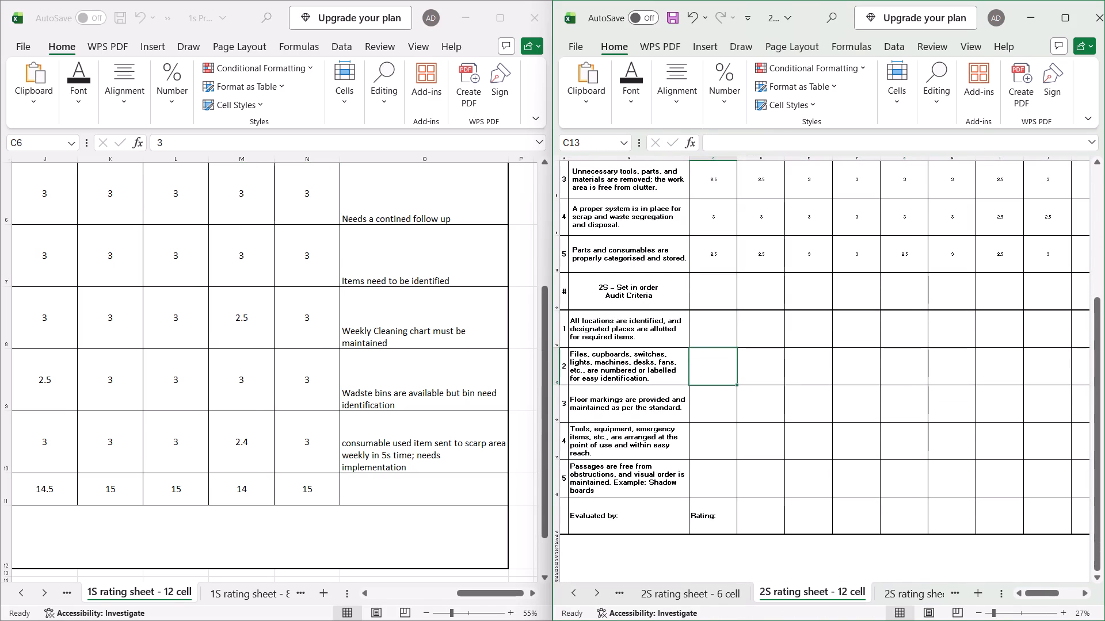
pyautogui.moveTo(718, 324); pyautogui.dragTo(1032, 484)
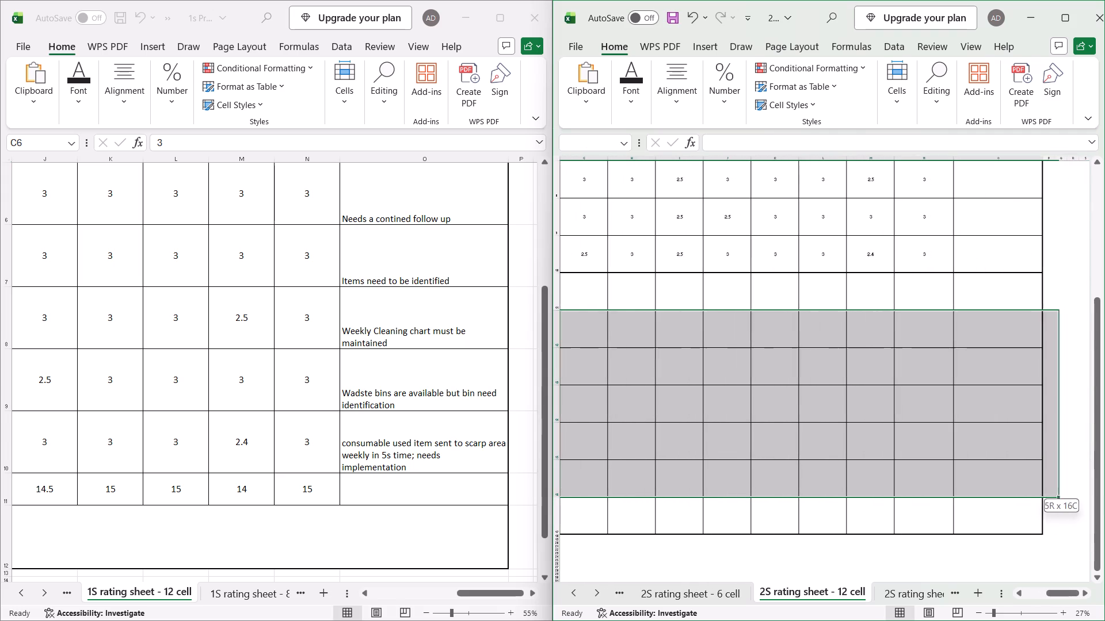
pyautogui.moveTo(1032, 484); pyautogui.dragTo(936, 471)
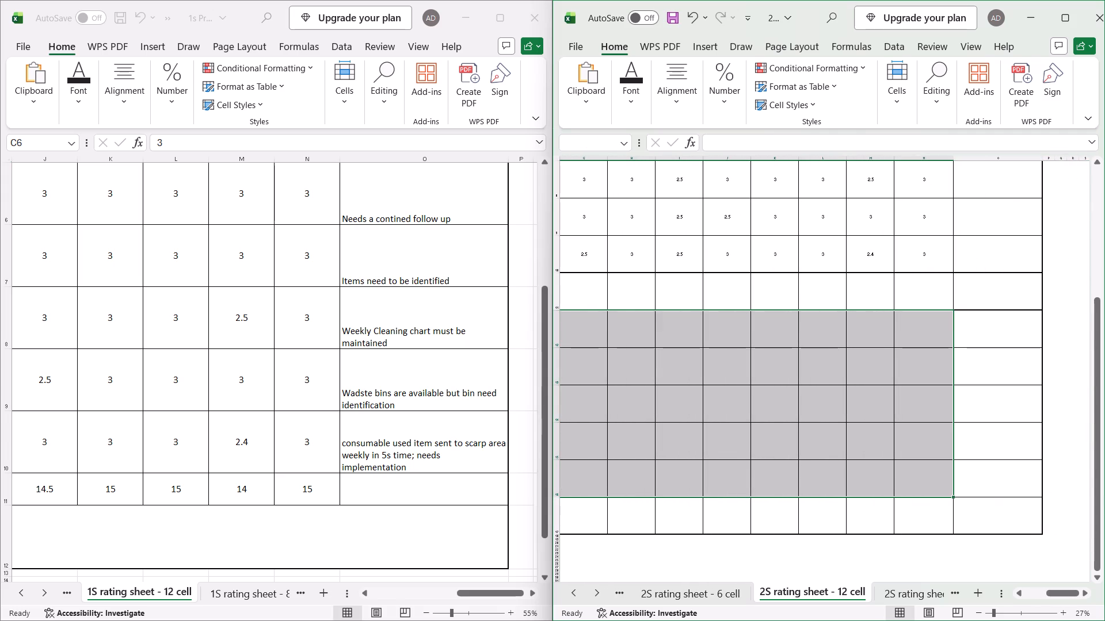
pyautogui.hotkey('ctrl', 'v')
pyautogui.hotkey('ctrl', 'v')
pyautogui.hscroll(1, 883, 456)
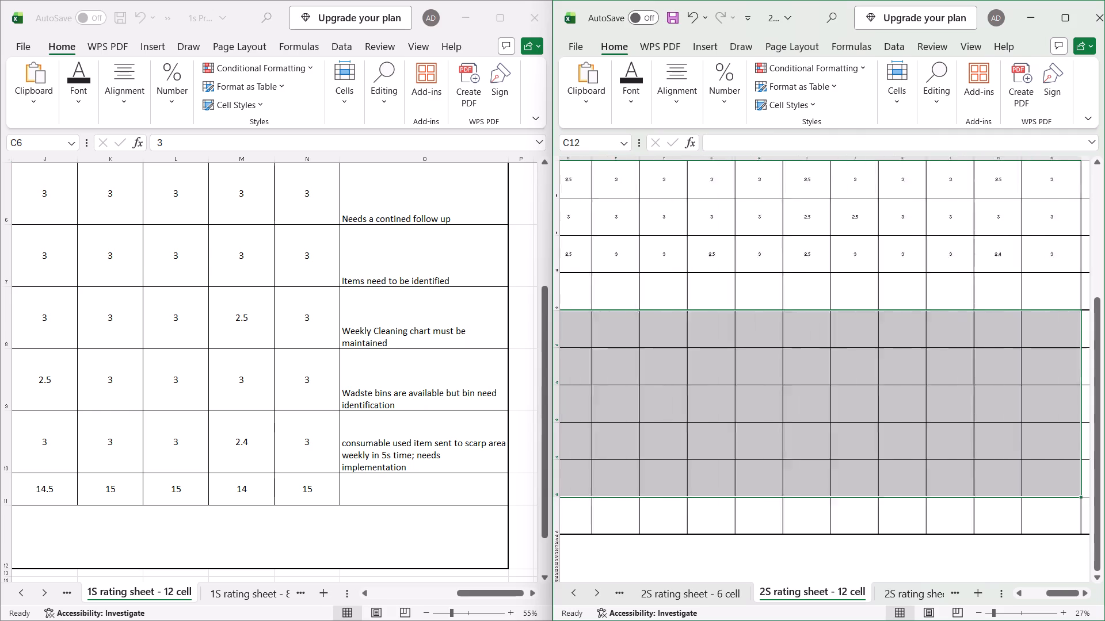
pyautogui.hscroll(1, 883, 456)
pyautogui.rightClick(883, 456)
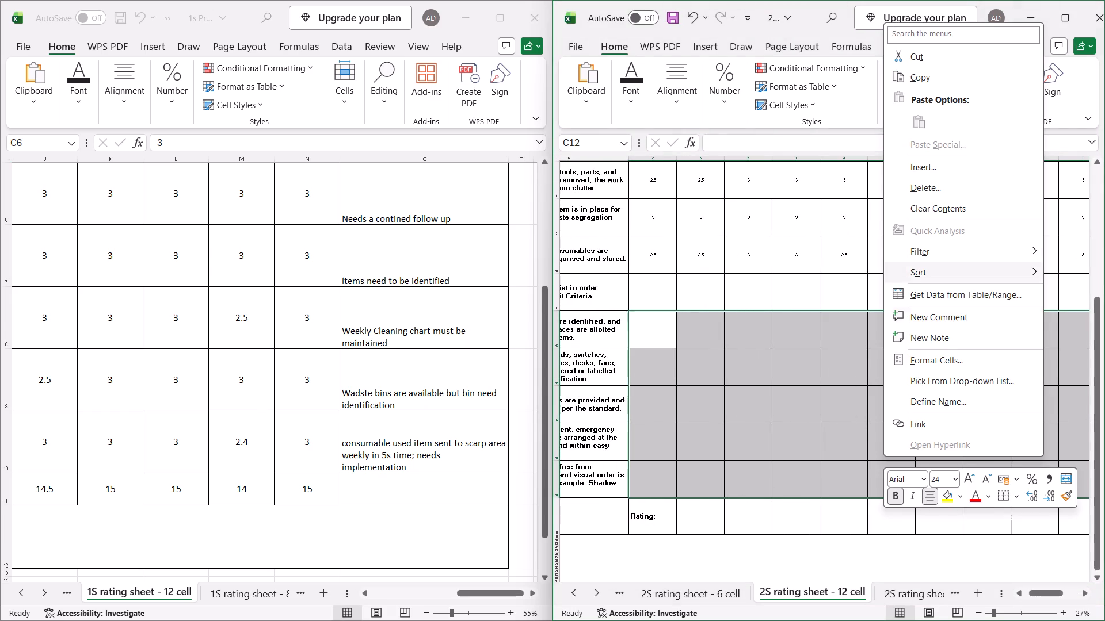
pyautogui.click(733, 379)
# Paste the Sort score block from the clipboard history into the Set in order range C12:N16.
pyautogui.click(649, 341)
pyautogui.moveTo(649, 341); pyautogui.dragTo(822, 390)
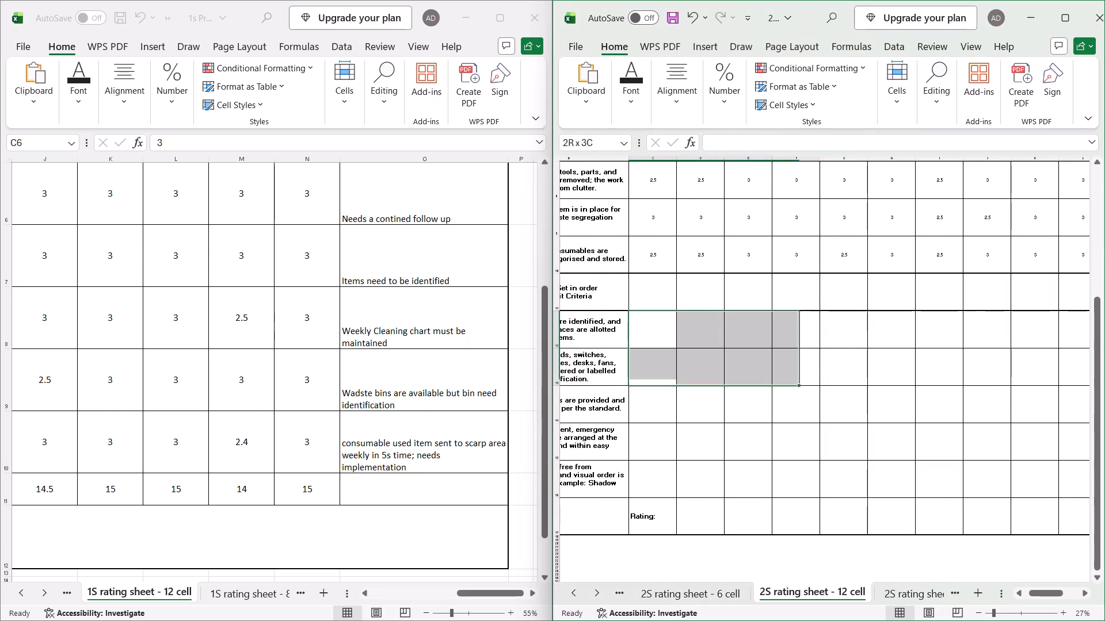
pyautogui.moveTo(822, 390); pyautogui.dragTo(1088, 496)
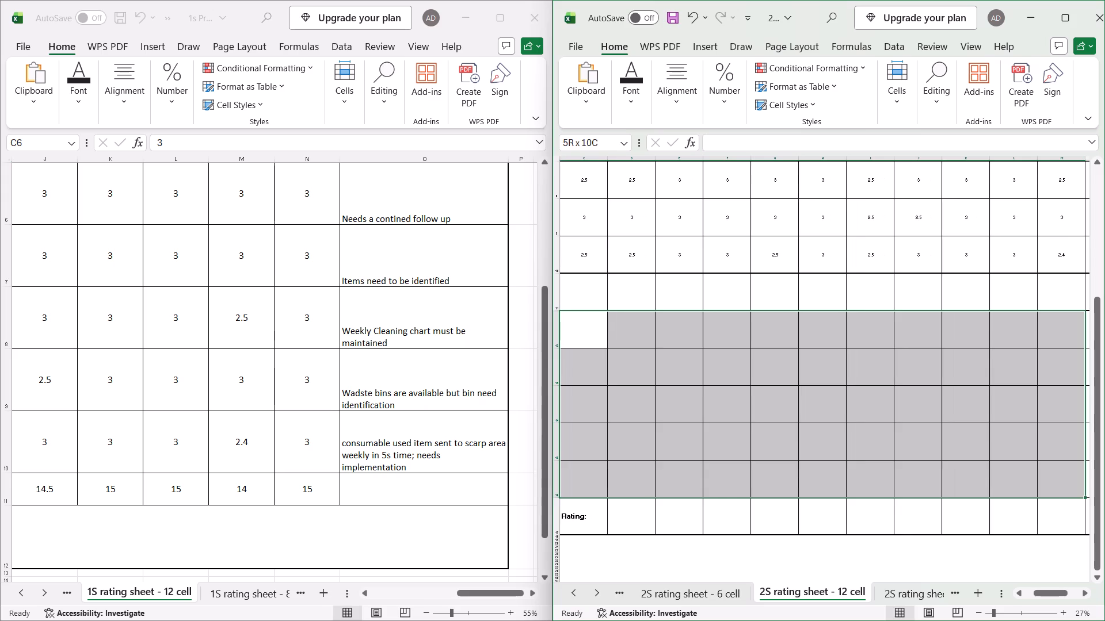
pyautogui.moveTo(1088, 496); pyautogui.dragTo(929, 494)
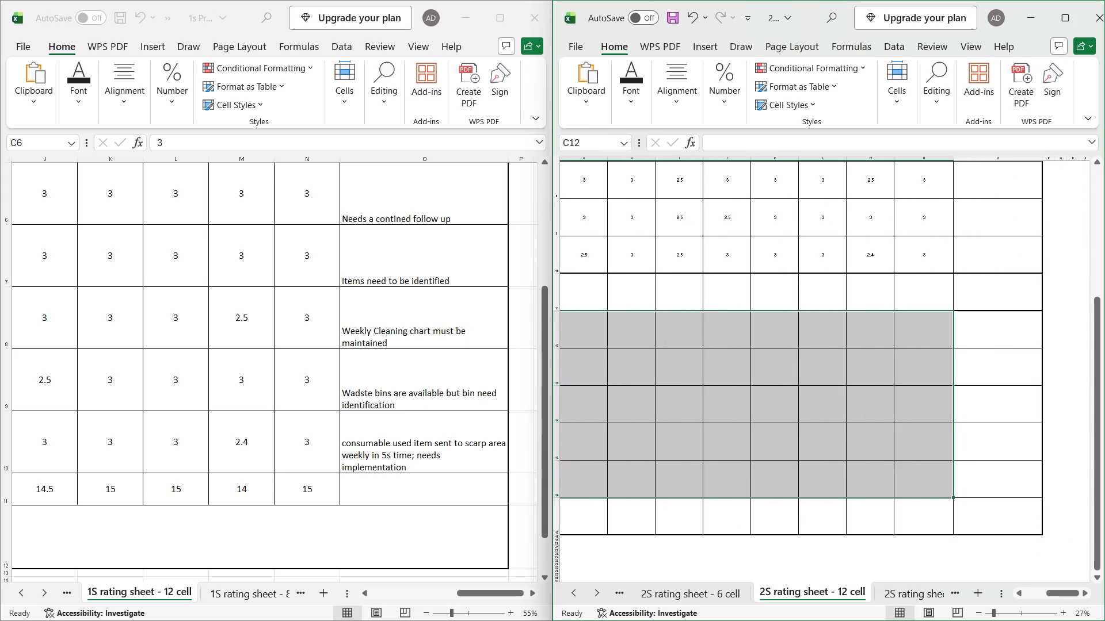
pyautogui.hotkey('ctrl', 'v')
pyautogui.hscroll(2, 929, 494)
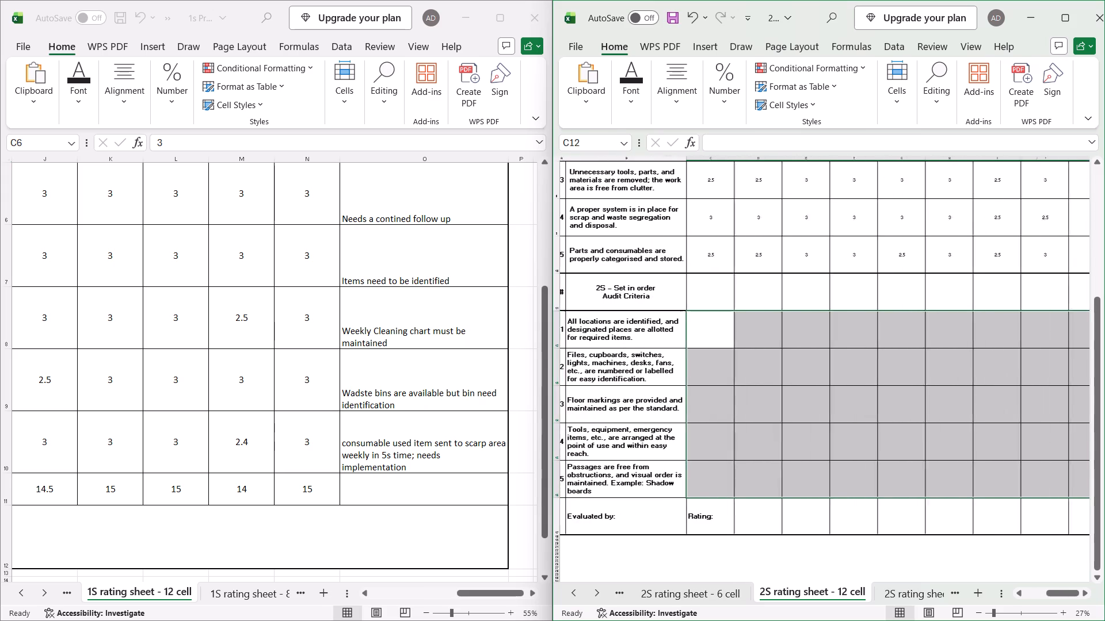
pyautogui.press('super+v')
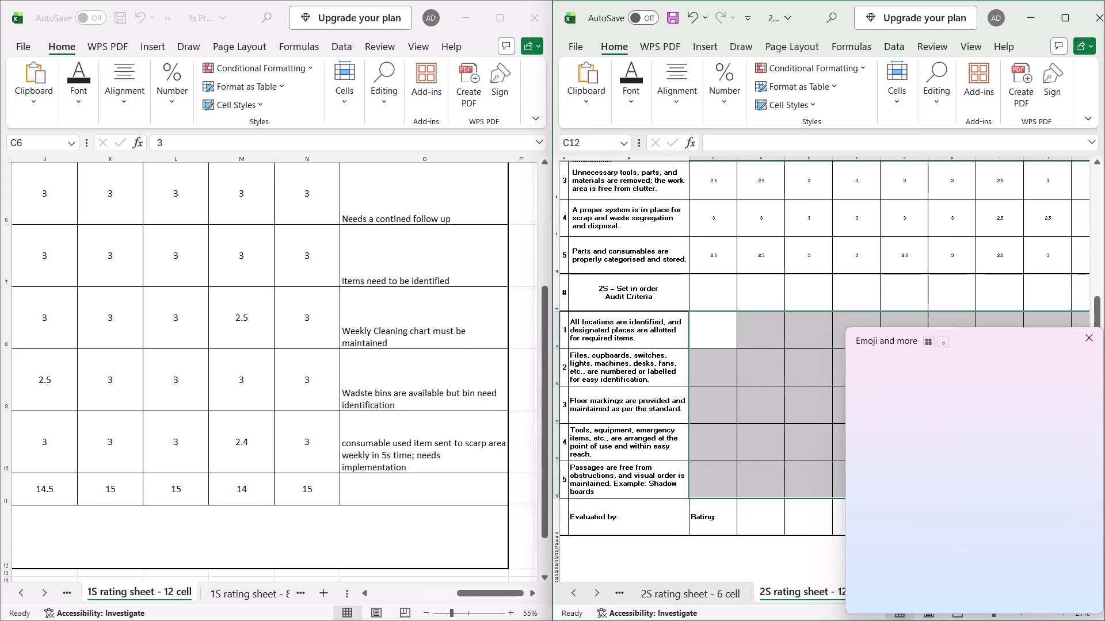
pyautogui.click(938, 468)
pyautogui.hotkey('ctrl', 'v')
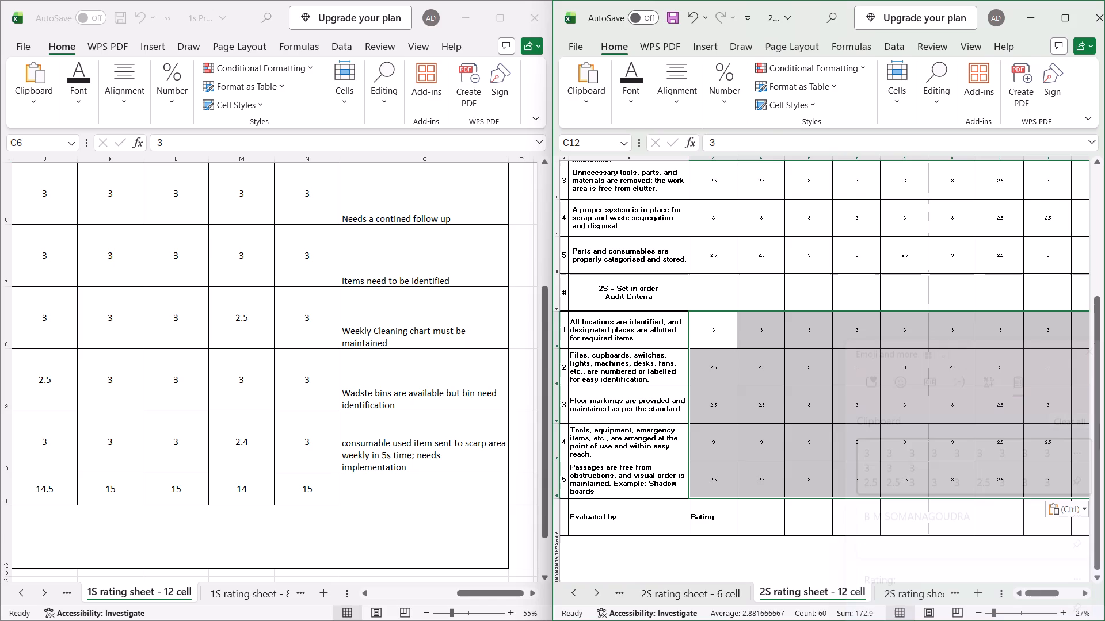
# Format the score range C6:N16 of the 2S 12-cell sheet as bold Arial, size 20.
pyautogui.scroll(3, 842, 443)
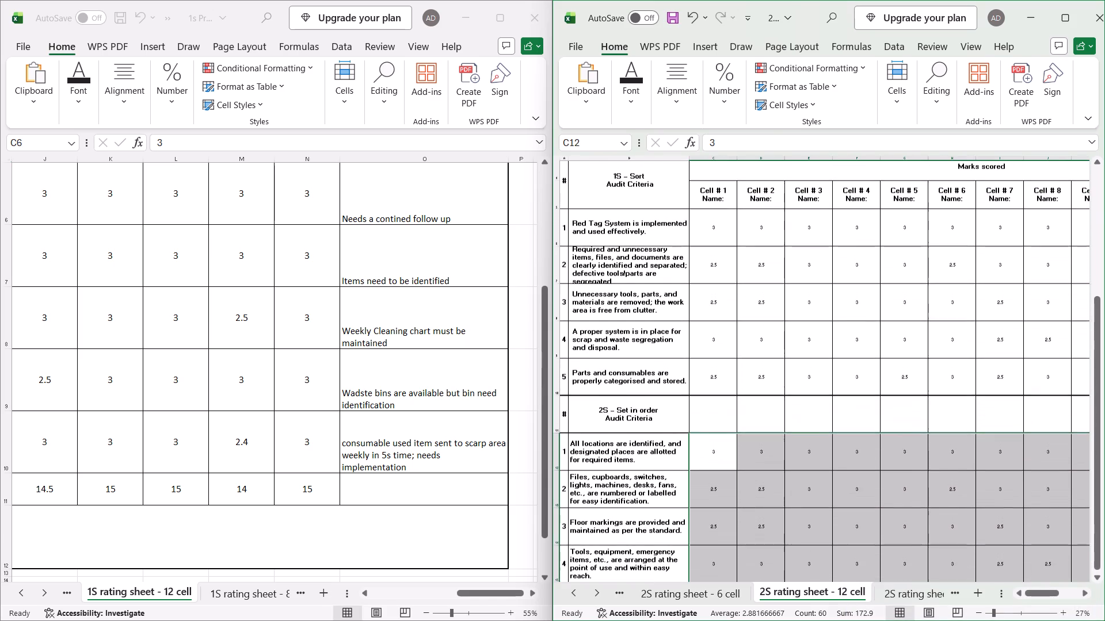
pyautogui.moveTo(715, 233); pyautogui.dragTo(1060, 531)
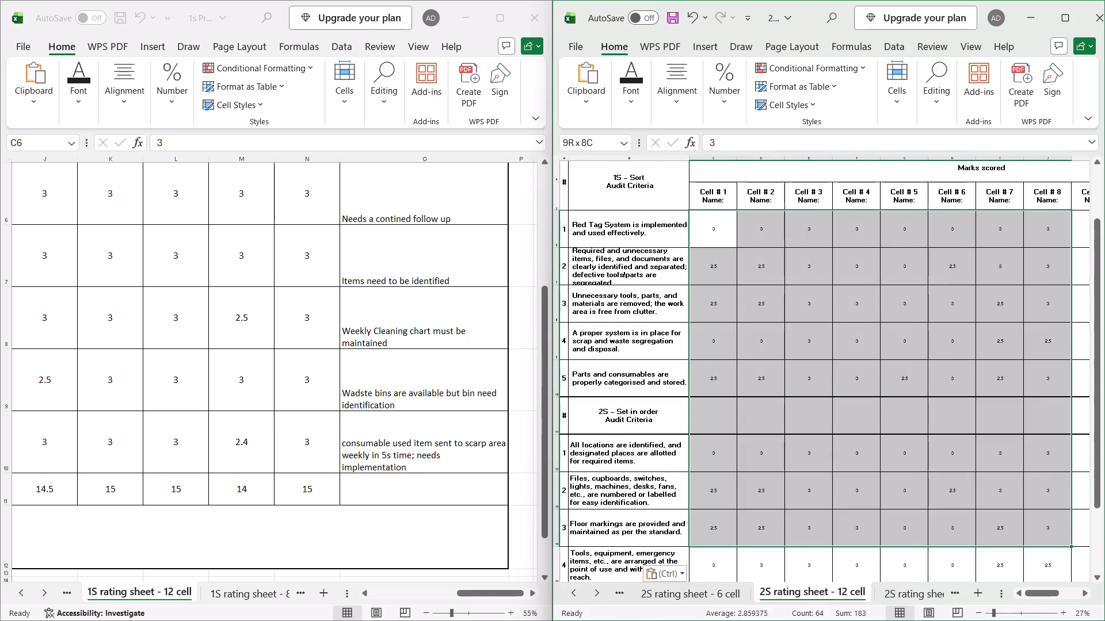
pyautogui.moveTo(1060, 531); pyautogui.dragTo(1094, 527)
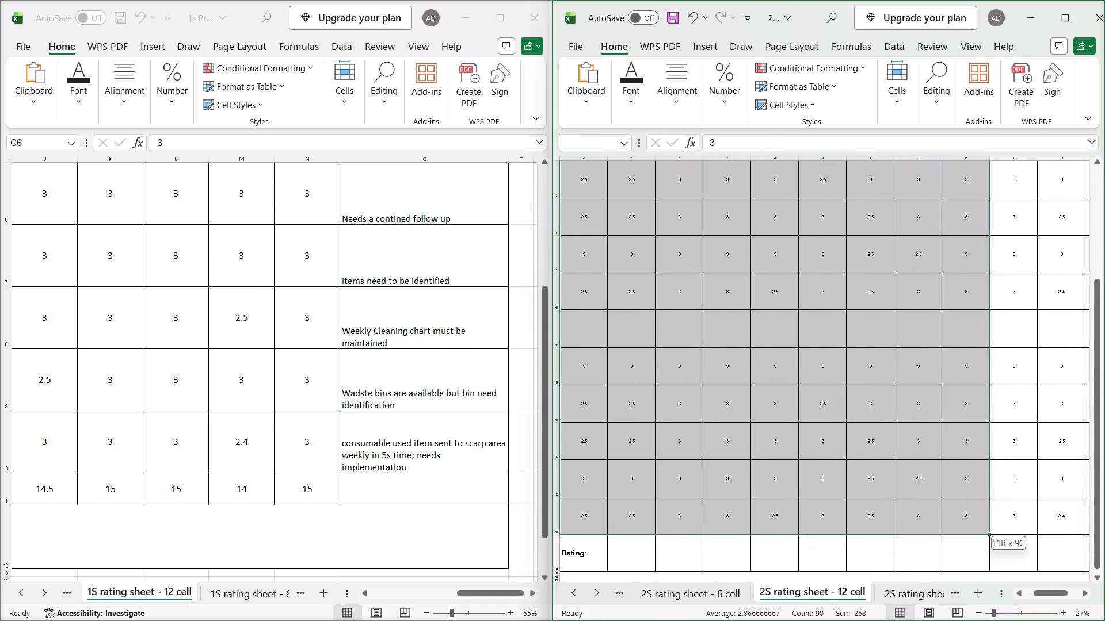
pyautogui.moveTo(1094, 527); pyautogui.dragTo(1029, 529)
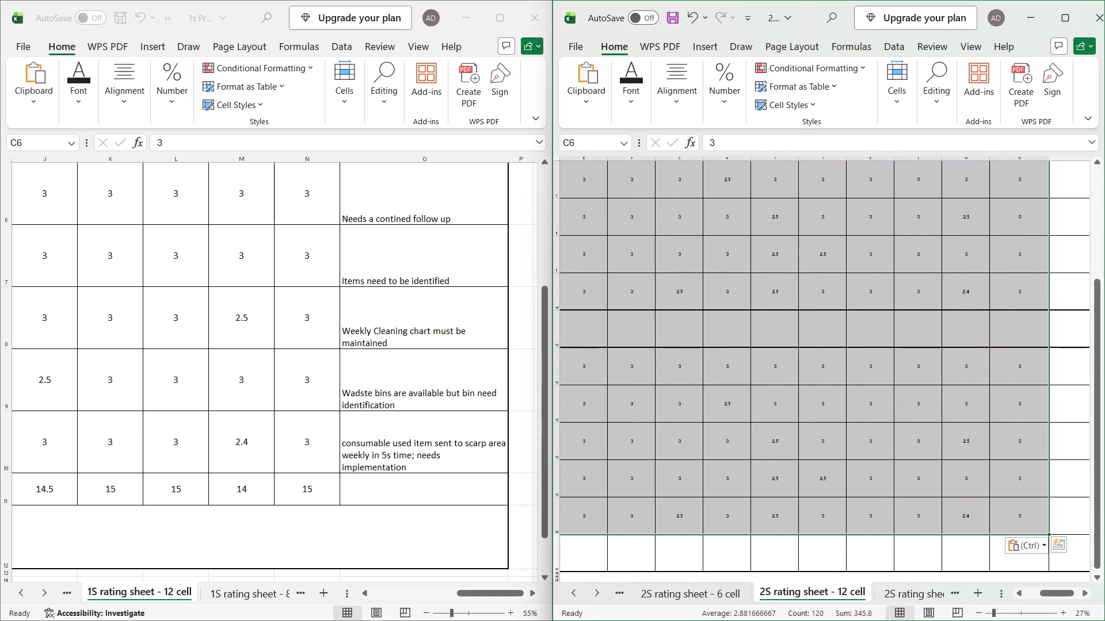
pyautogui.rightClick(951, 484)
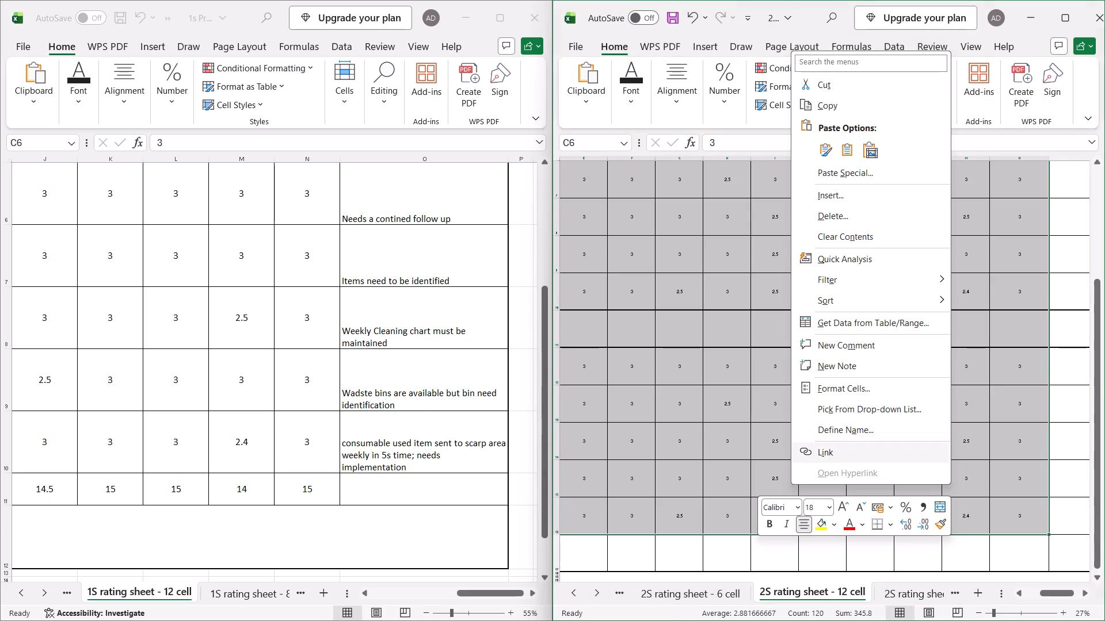
pyautogui.click(797, 504)
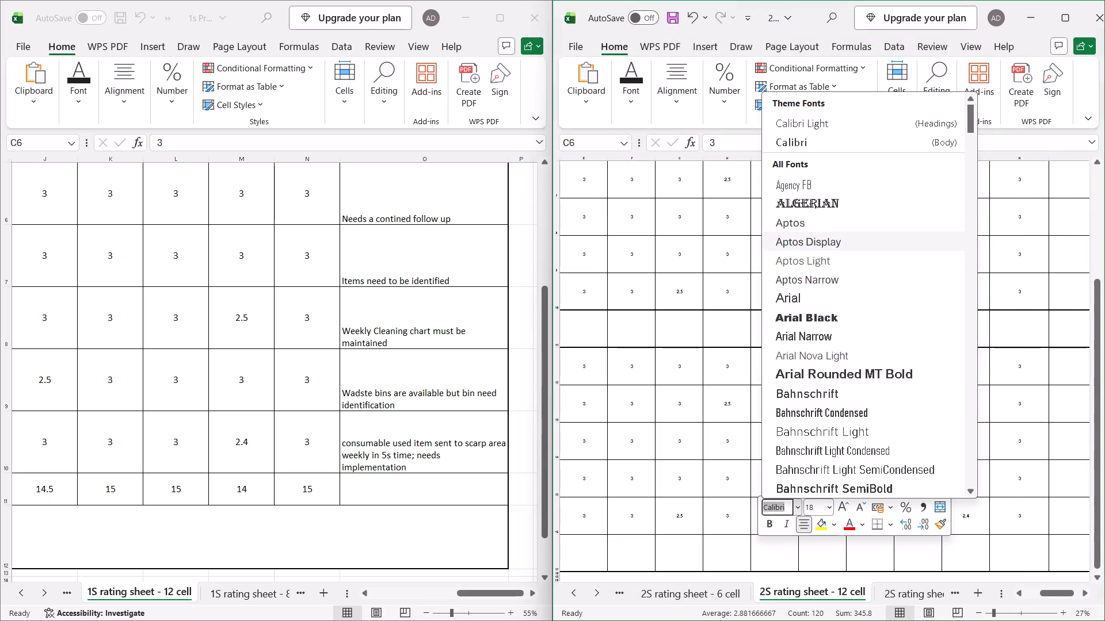
pyautogui.click(807, 301)
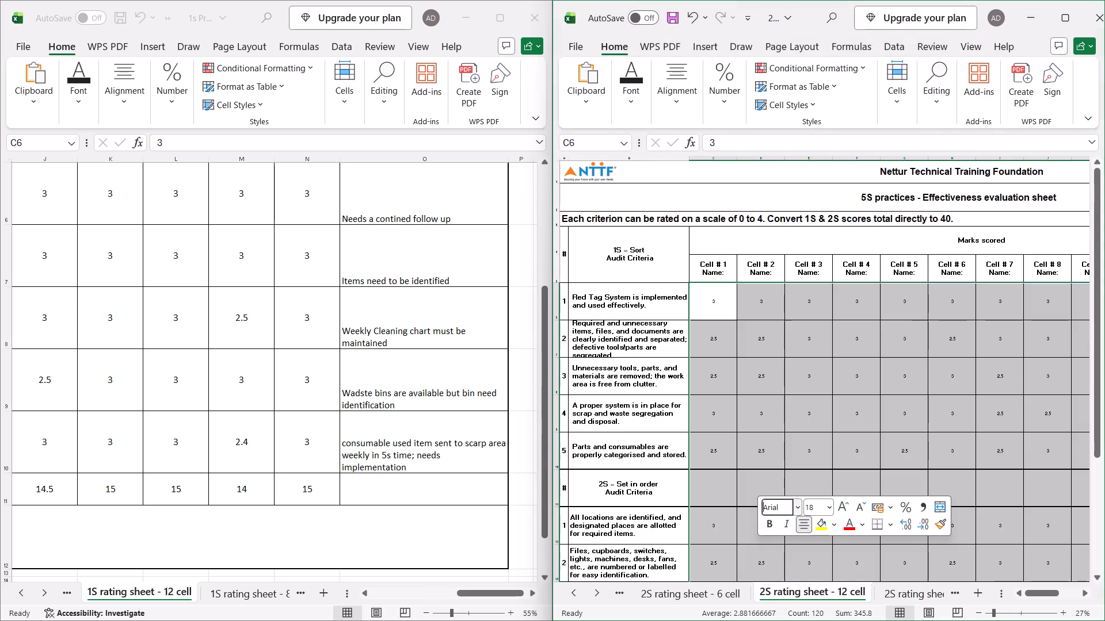
pyautogui.click(773, 523)
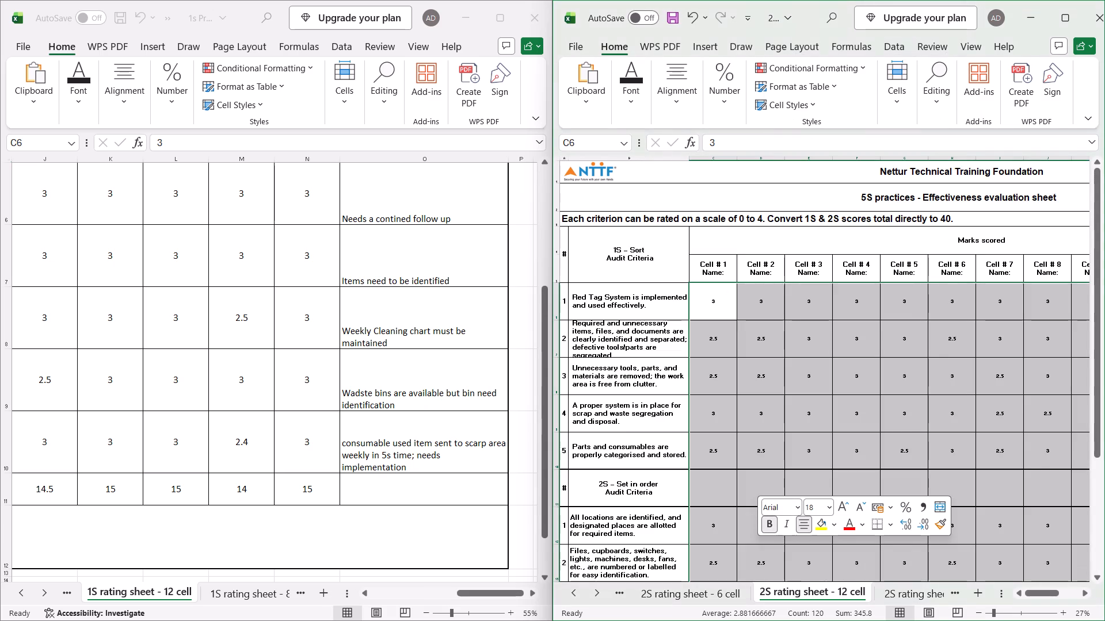
pyautogui.click(817, 507)
pyautogui.write('20')
pyautogui.press('Return')
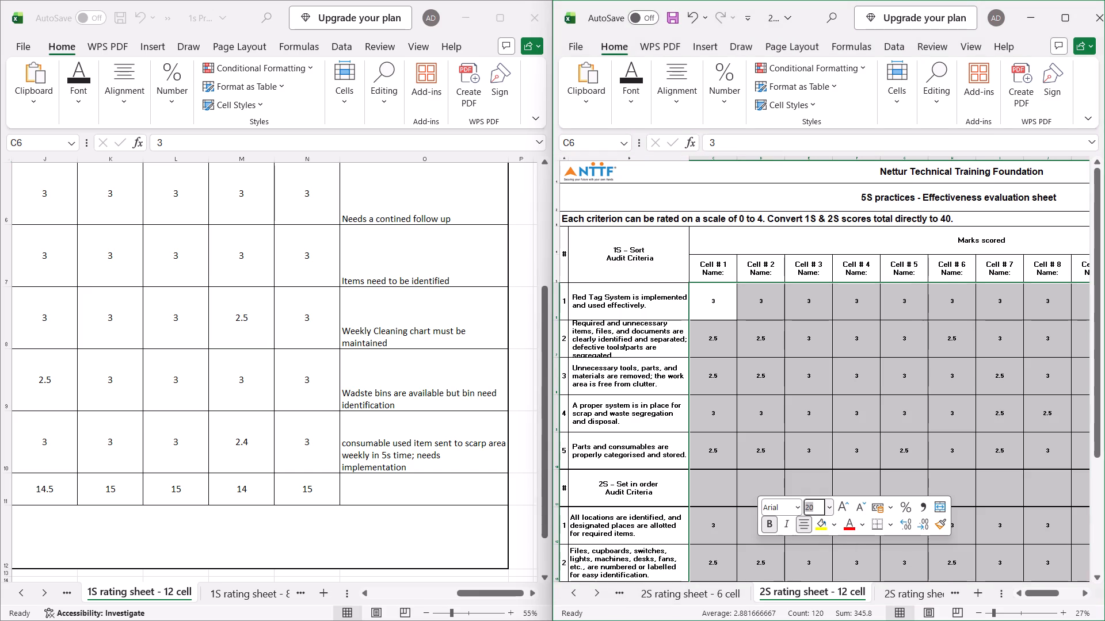
pyautogui.click(818, 463)
# Copy the Rating: label text from C17 and clear it from that cell.
pyautogui.hscroll(-1, 818, 463)
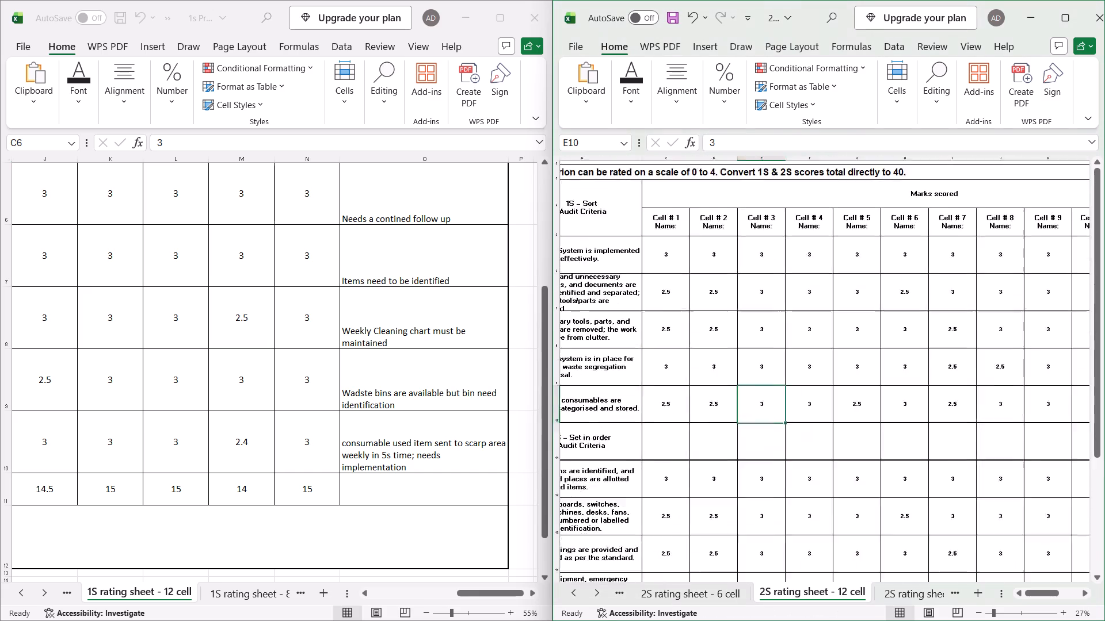
pyautogui.hscroll(-1, 818, 463)
pyautogui.scroll(-1, 818, 463)
pyautogui.click(643, 492)
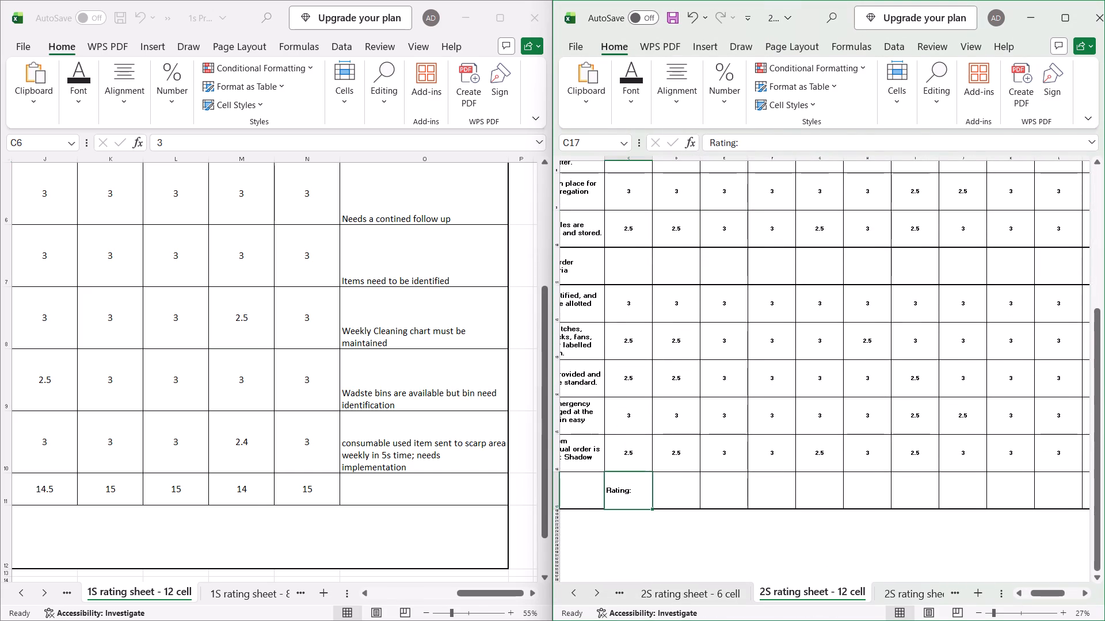
pyautogui.doubleClick(643, 492)
pyautogui.moveTo(643, 492); pyautogui.dragTo(604, 492)
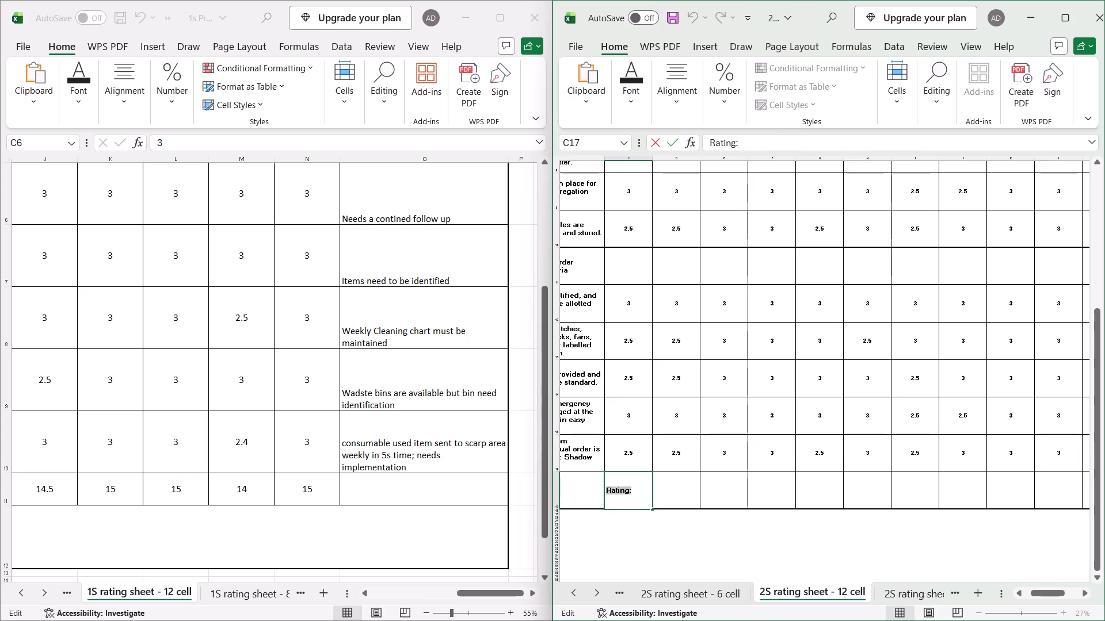
pyautogui.hotkey('ctrl', 'c')
pyautogui.press('Delete')
# Append a run of spaces and the copied Rating: label after Evaluated by: in B17.
pyautogui.click(599, 496)
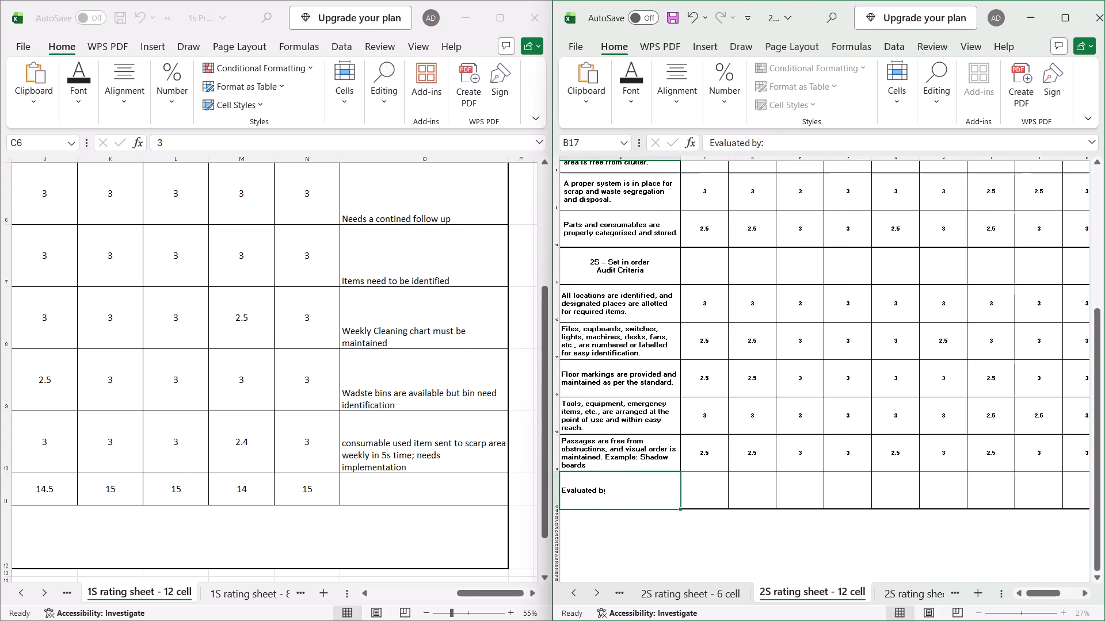
pyautogui.click(780, 135)
pyautogui.press('space')
pyautogui.press('space')
pyautogui.press('space')
pyautogui.press('space')
pyautogui.press('space')
pyautogui.press('space')
pyautogui.press('space')
pyautogui.press('space')
pyautogui.press('space')
pyautogui.press('space')
pyautogui.press('space')
pyautogui.press('space')
pyautogui.press('space')
pyautogui.press('space')
pyautogui.press('space')
pyautogui.press('space')
pyautogui.press('space')
pyautogui.press('space')
pyautogui.press('space')
pyautogui.press('space')
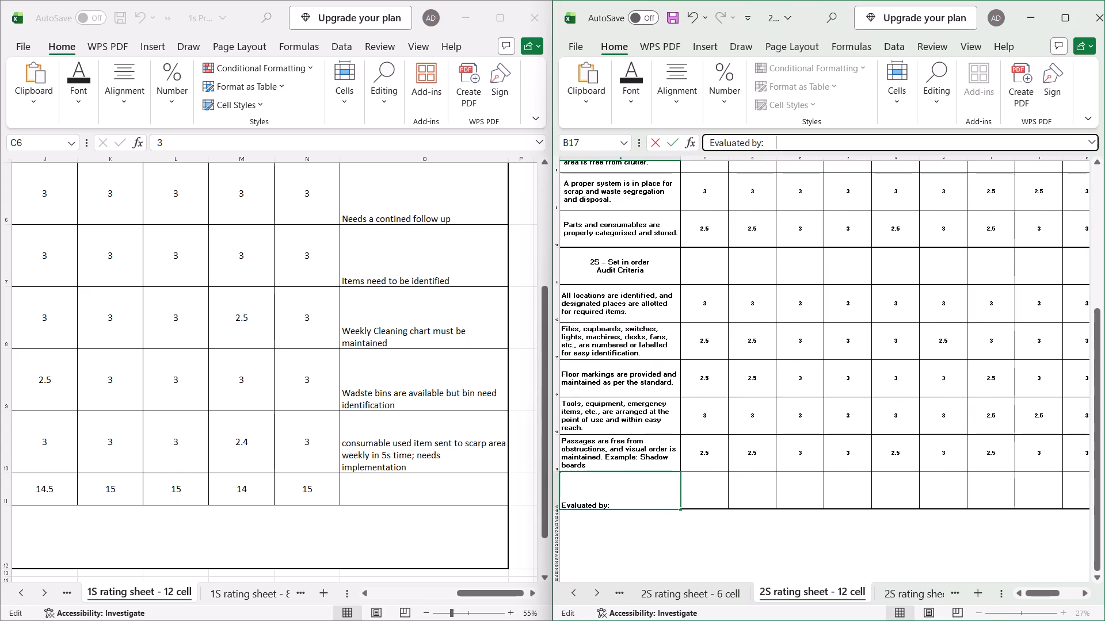
pyautogui.press('space')
pyautogui.press('space')
pyautogui.press('space')
pyautogui.hotkey('ctrl', 'v')
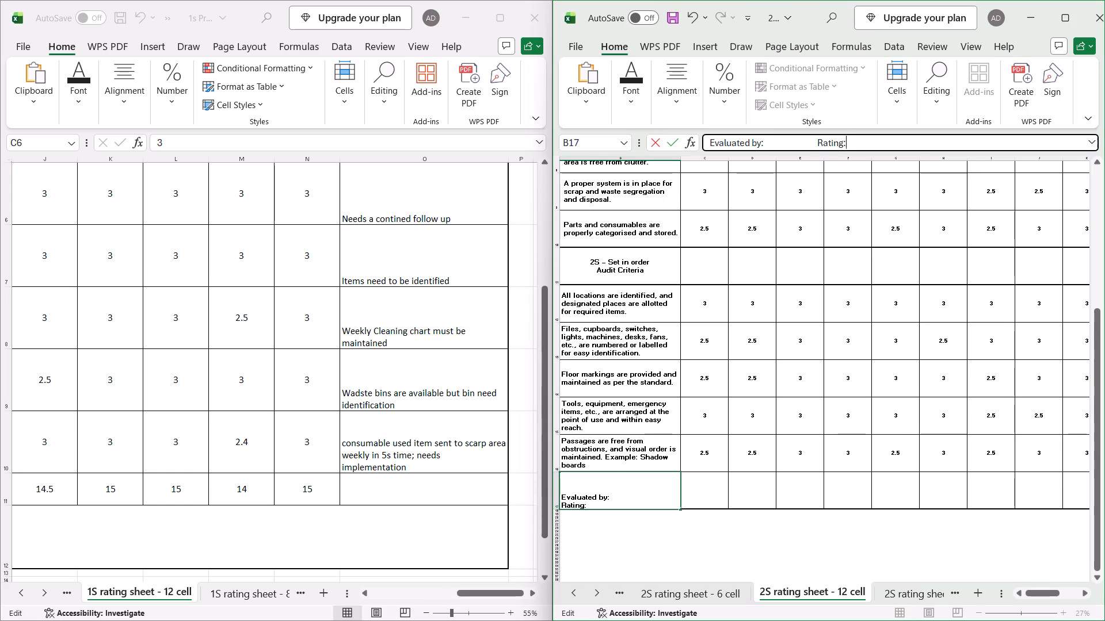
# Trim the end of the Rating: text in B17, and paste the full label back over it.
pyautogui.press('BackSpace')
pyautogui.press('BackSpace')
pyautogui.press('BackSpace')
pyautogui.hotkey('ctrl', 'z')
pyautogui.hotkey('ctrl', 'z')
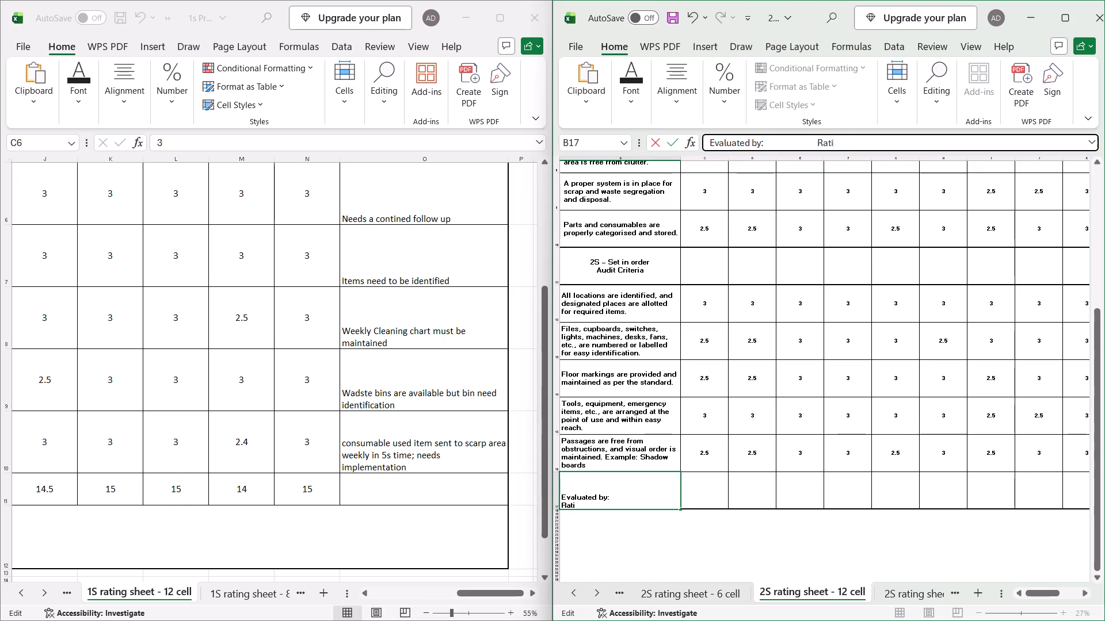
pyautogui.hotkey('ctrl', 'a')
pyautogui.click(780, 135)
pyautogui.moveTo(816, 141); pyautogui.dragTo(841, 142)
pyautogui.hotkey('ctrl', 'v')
# Remove surplus spaces before Rating: in B17 so both labels fit on one line.
pyautogui.press('Left')
pyautogui.press('Left')
pyautogui.press('Left')
pyautogui.press('Left')
pyautogui.press('Left')
pyautogui.press('Left')
pyautogui.press('Left')
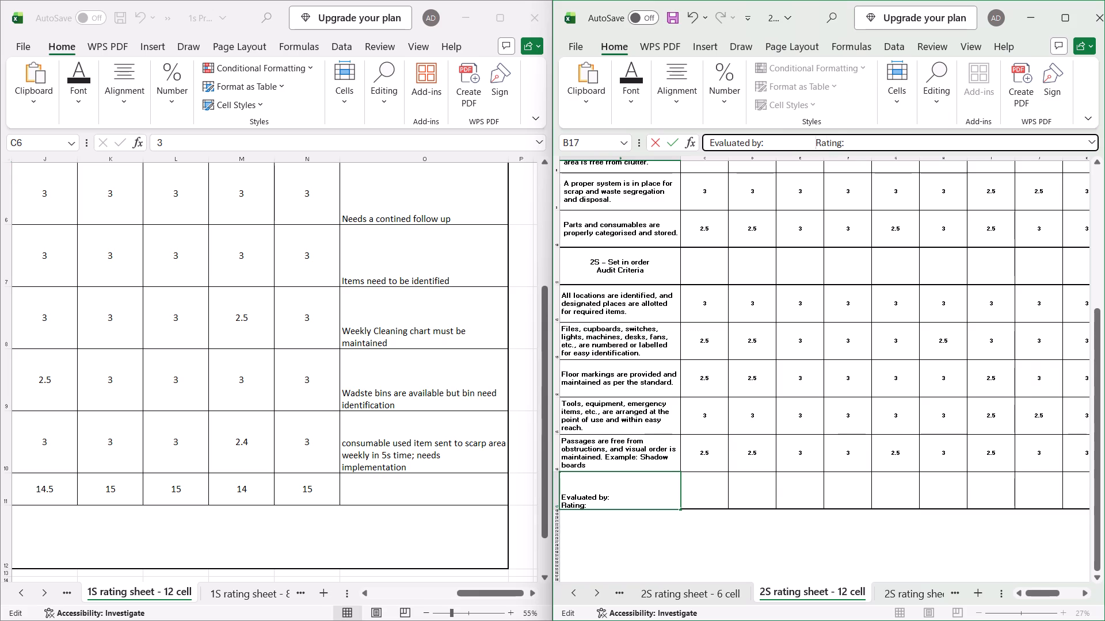
pyautogui.press('BackSpace')
pyautogui.press('BackSpace')
pyautogui.press('BackSpace')
pyautogui.press('BackSpace')
pyautogui.press('BackSpace')
pyautogui.press('BackSpace')
pyautogui.press('BackSpace')
pyautogui.press('BackSpace')
pyautogui.press('BackSpace')
pyautogui.press('BackSpace')
pyautogui.press('BackSpace')
pyautogui.press('BackSpace')
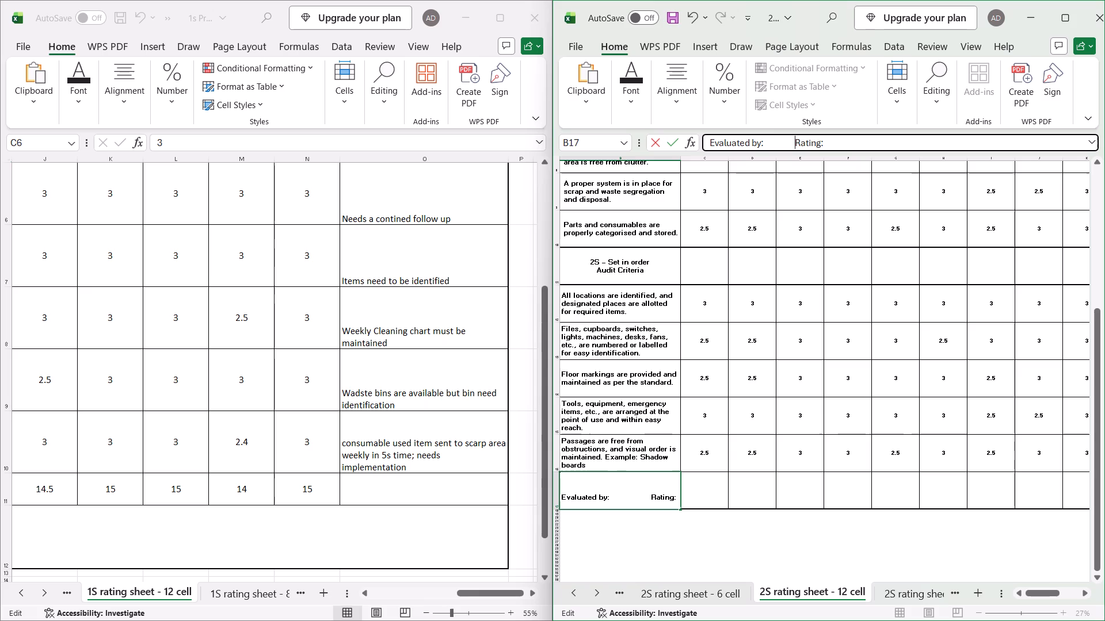
# Enter the formula =sum(C6:C10,C12:C16) in C17 to total Cell # 1's Sort and Set in order scores.
pyautogui.doubleClick(713, 488)
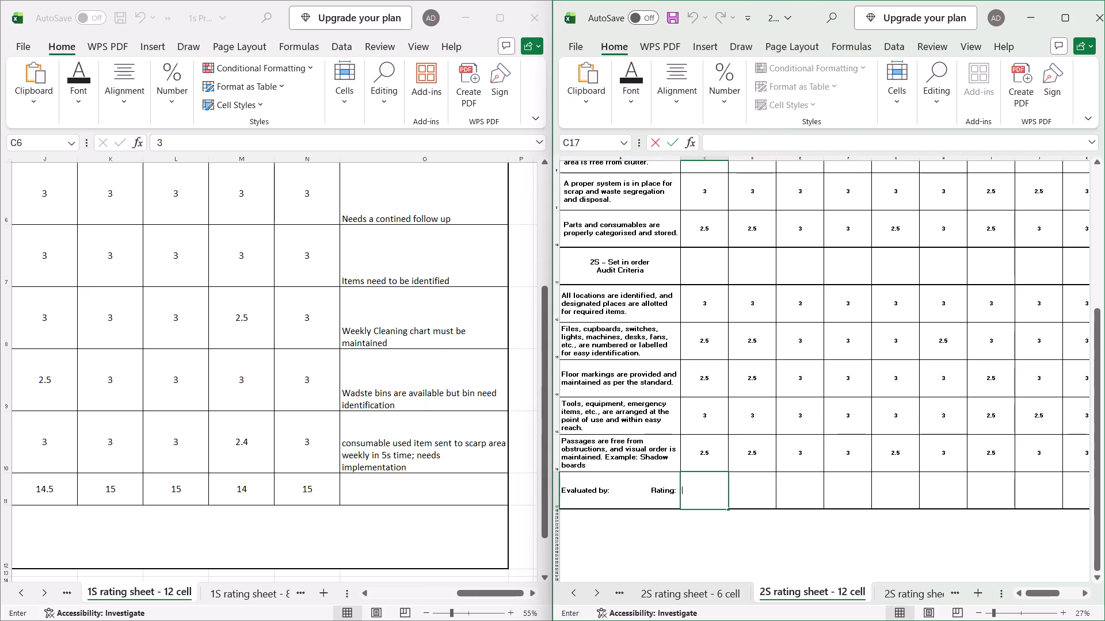
pyautogui.write('=sum')
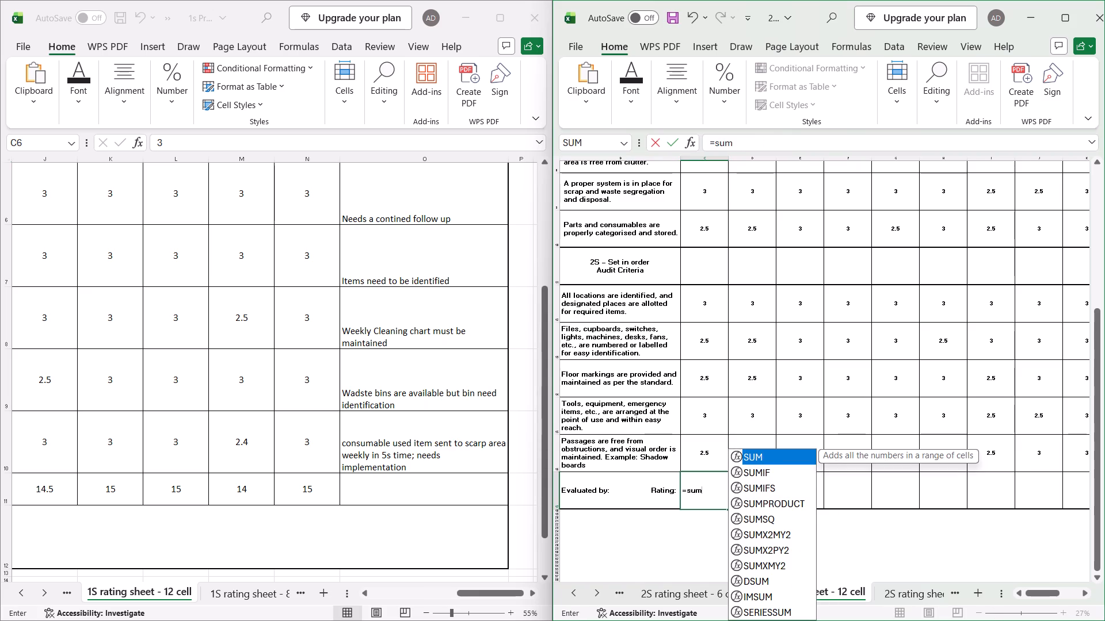
pyautogui.hotkey('shift', '(')
pyautogui.scroll(4, 717, 360)
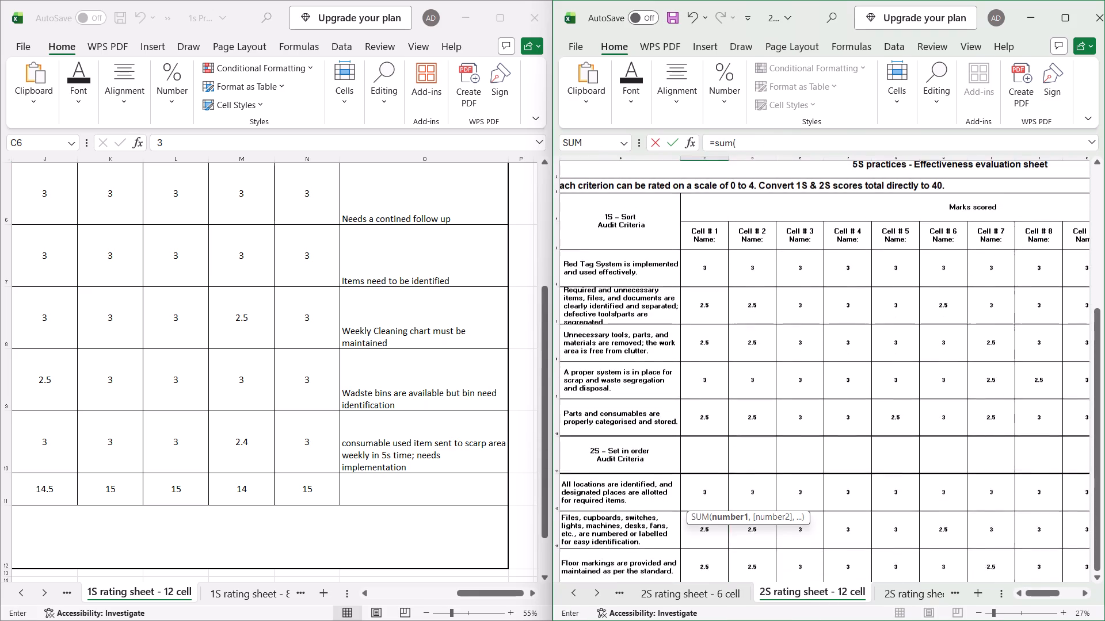
pyautogui.keyDown('ctrl'); pyautogui.moveTo(710, 292); pyautogui.dragTo(709, 428); pyautogui.keyUp('ctrl')
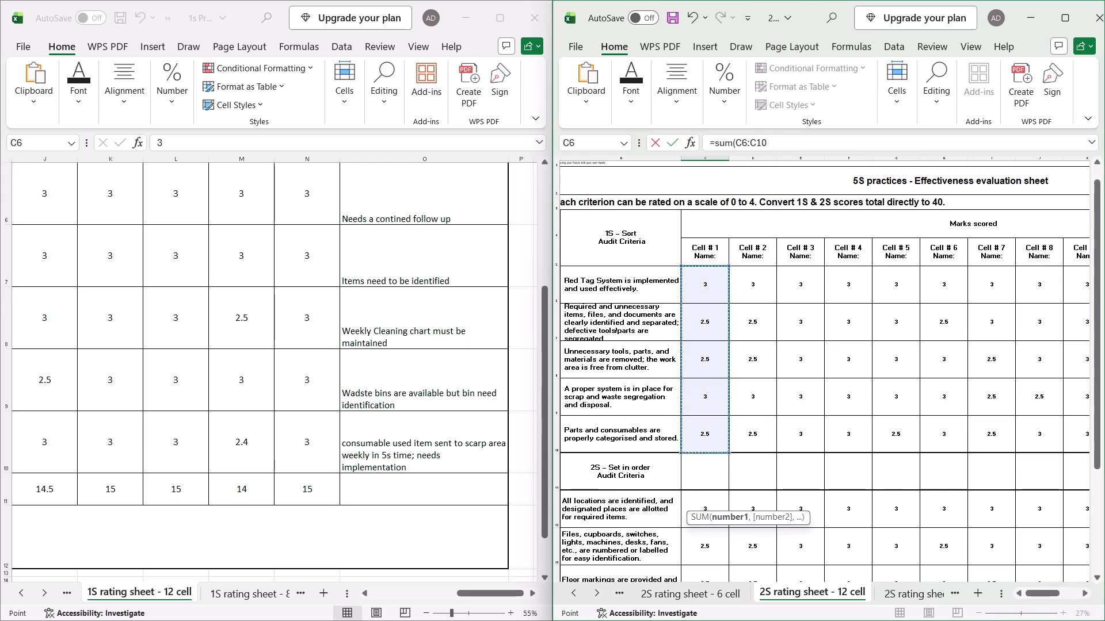
pyautogui.scroll(-3, 709, 428)
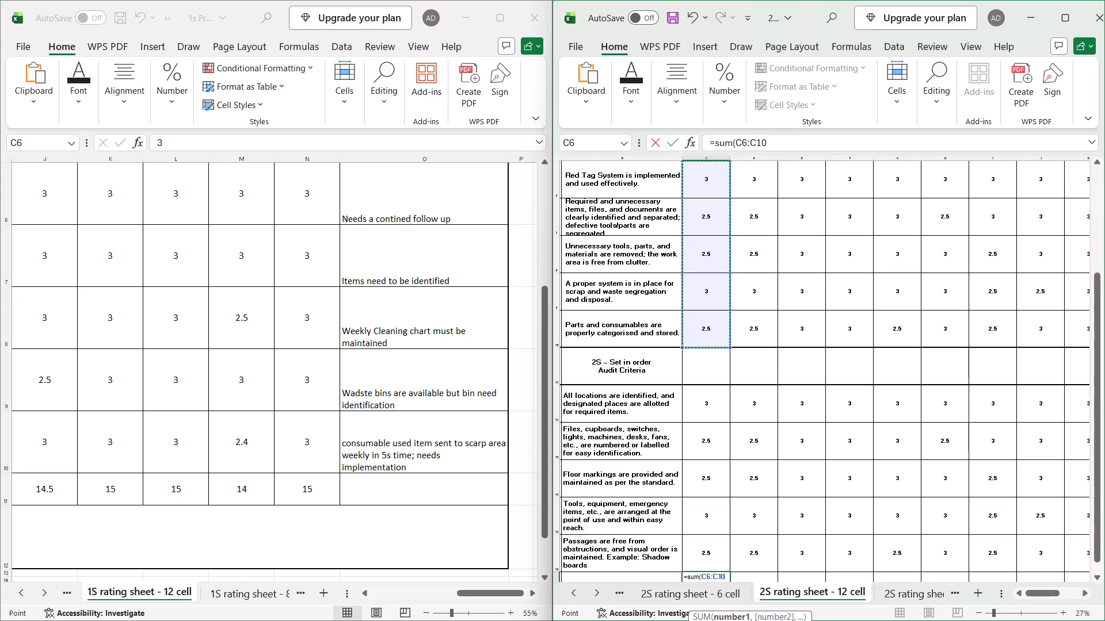
pyautogui.keyDown('ctrl'); pyautogui.moveTo(707, 407); pyautogui.dragTo(713, 552); pyautogui.keyUp('ctrl')
pyautogui.scroll(-2, 713, 552)
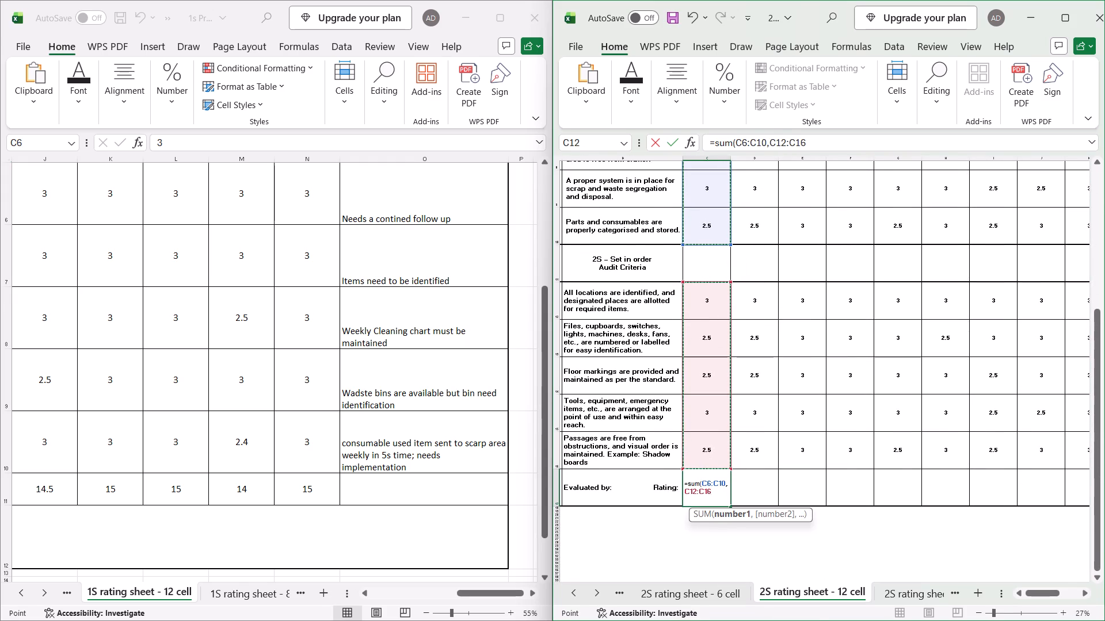
pyautogui.click(824, 146)
pyautogui.hotkey('shift', ')')
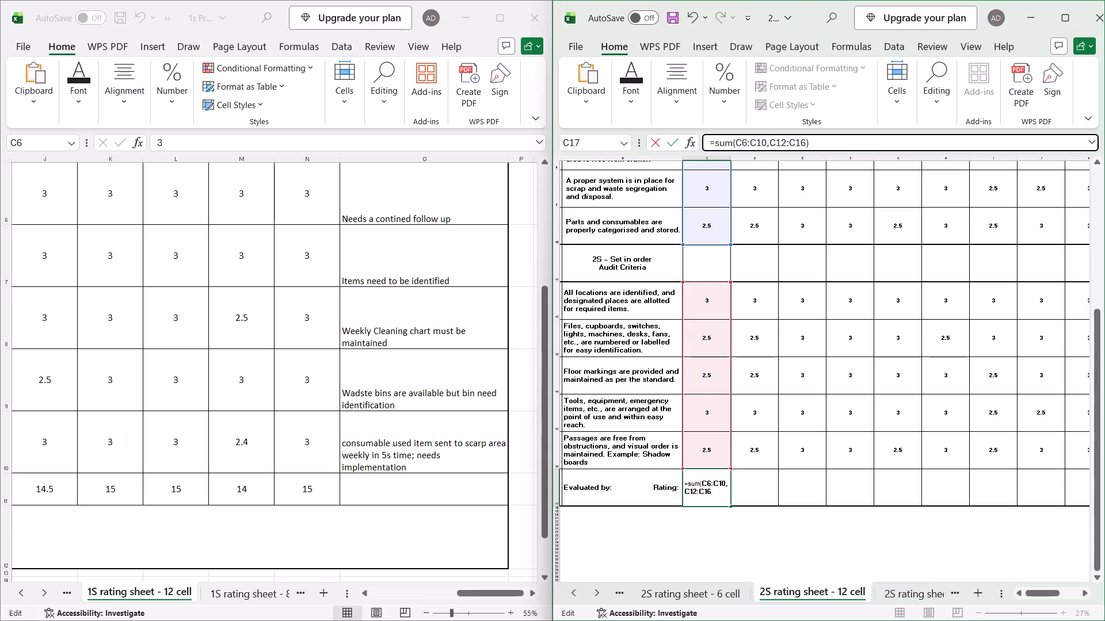
pyautogui.press('Return')
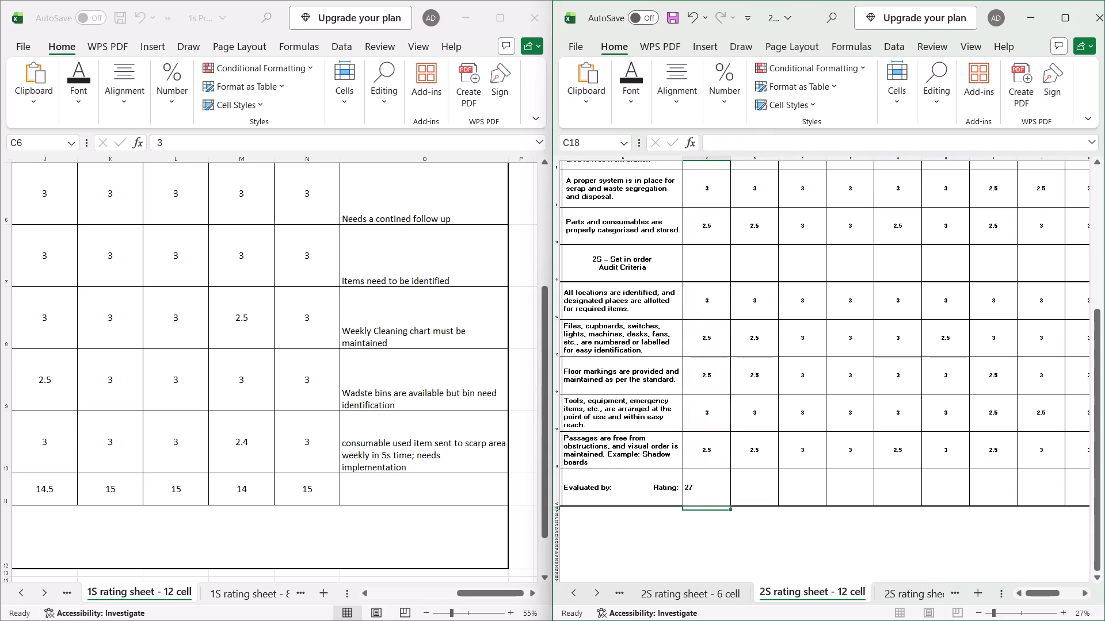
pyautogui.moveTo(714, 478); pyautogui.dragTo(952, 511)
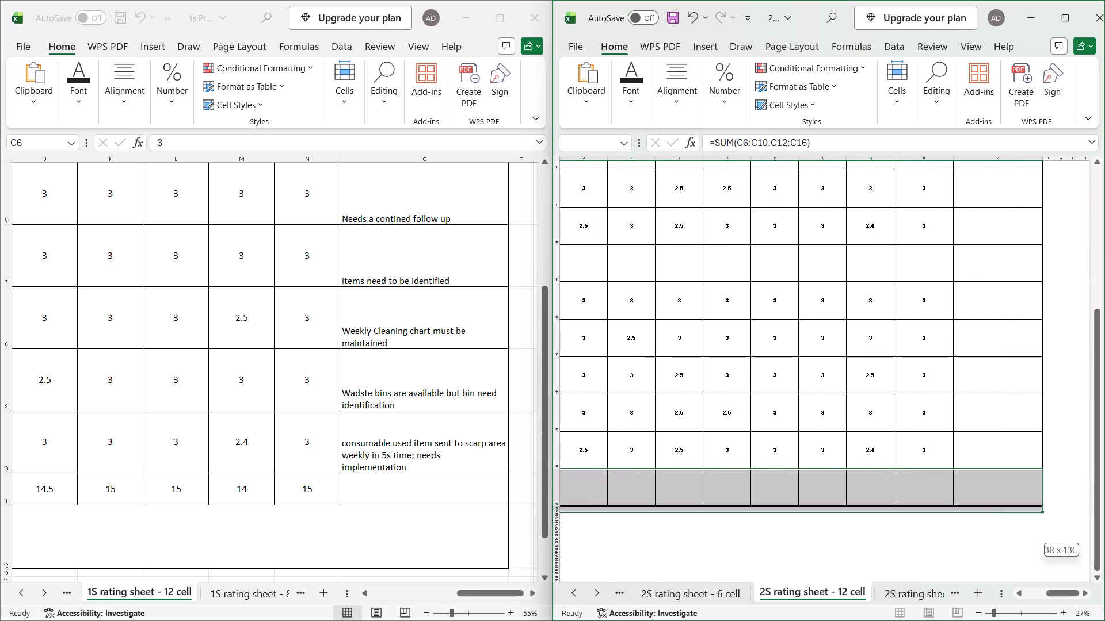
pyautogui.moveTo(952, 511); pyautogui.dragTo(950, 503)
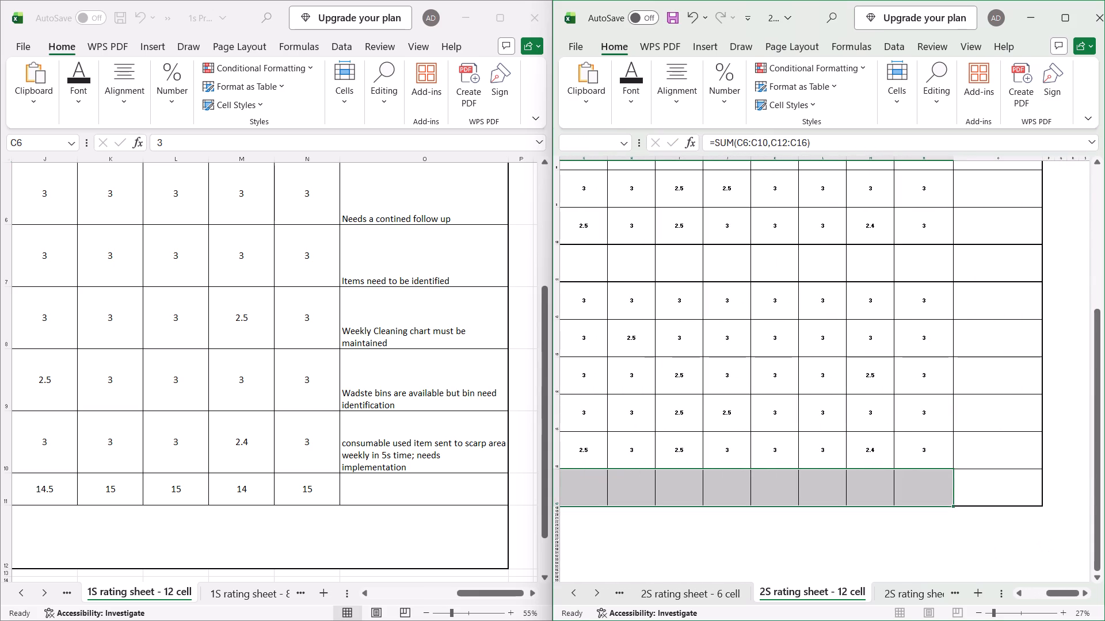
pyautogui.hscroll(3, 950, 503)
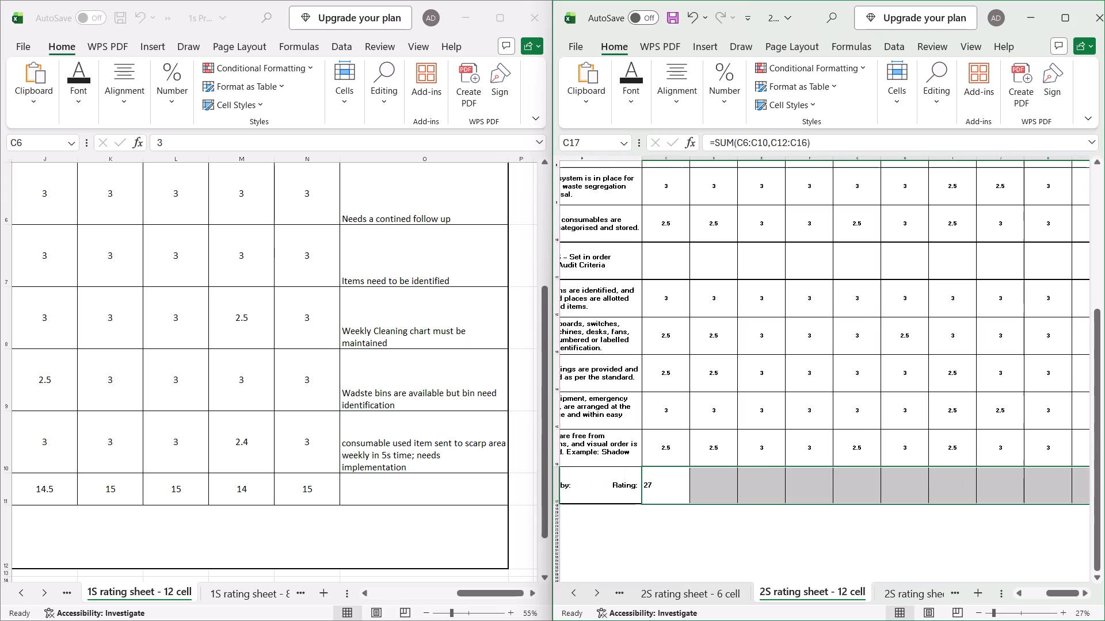
# Fill the rating total formula from C17 across row 17 to N17 for all twelve cells.
pyautogui.click(676, 493)
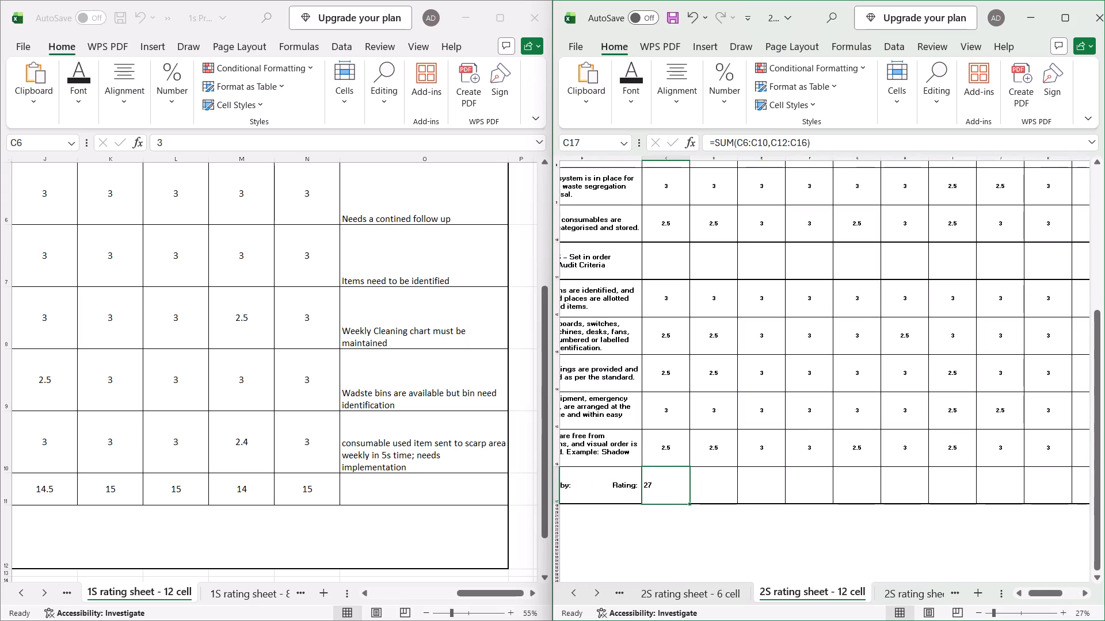
pyautogui.moveTo(689, 503); pyautogui.dragTo(1100, 510)
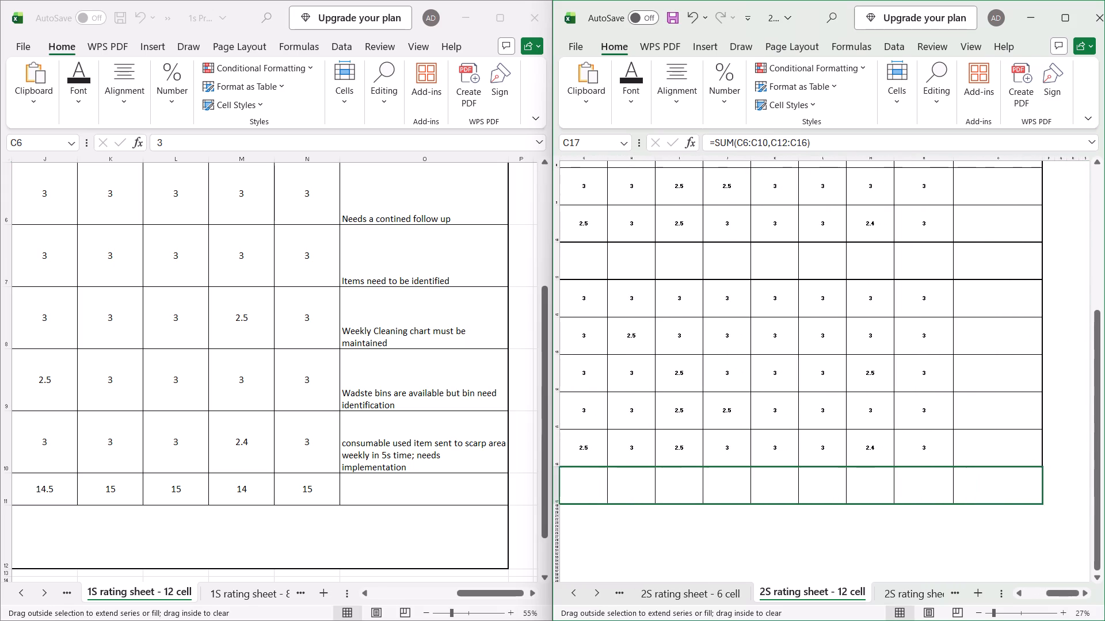
pyautogui.moveTo(1100, 510); pyautogui.dragTo(937, 505)
pyautogui.hscroll(2, 937, 505)
pyautogui.hscroll(-1, 932, 504)
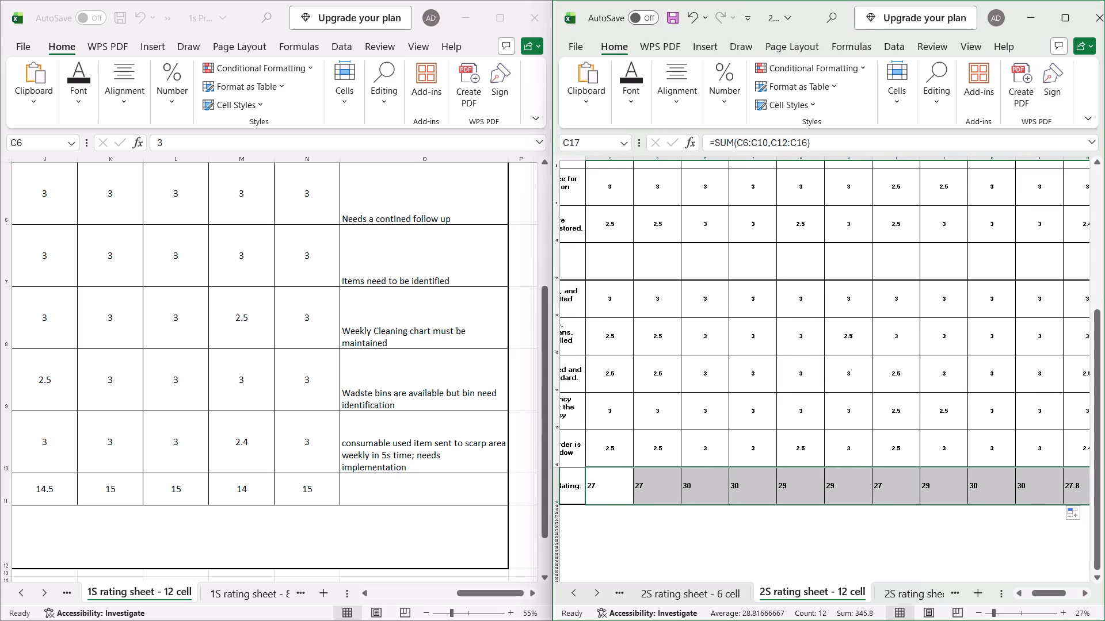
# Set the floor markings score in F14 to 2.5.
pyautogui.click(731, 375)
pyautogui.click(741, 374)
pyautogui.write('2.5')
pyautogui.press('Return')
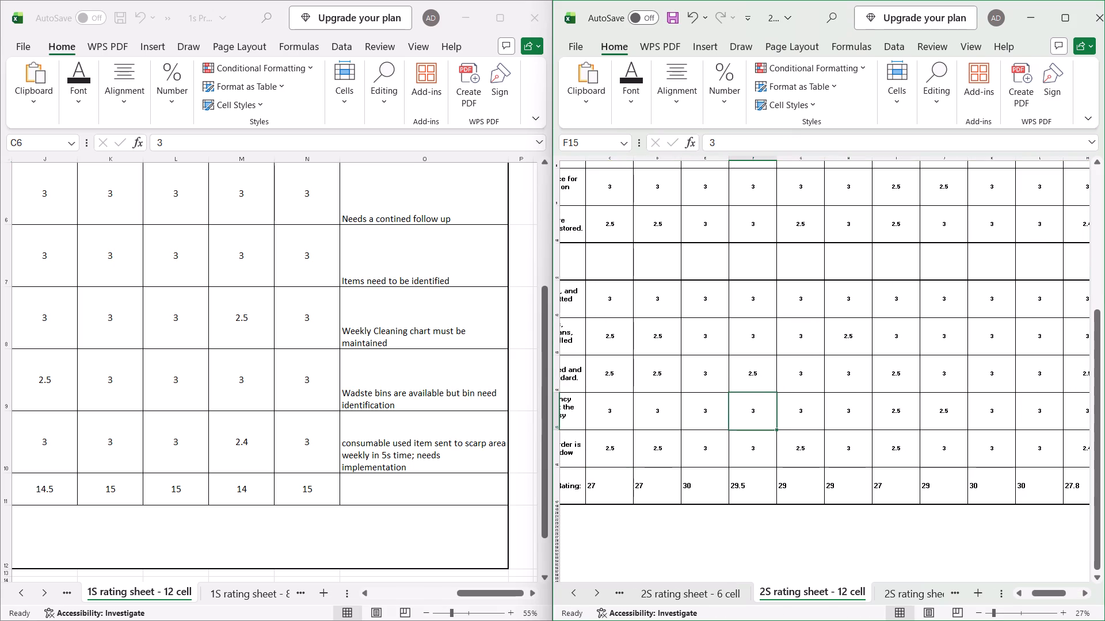
# Set the Set in order scores in F16, F14 and E14 to 2.
pyautogui.click(761, 460)
pyautogui.press('2')
pyautogui.press('Return')
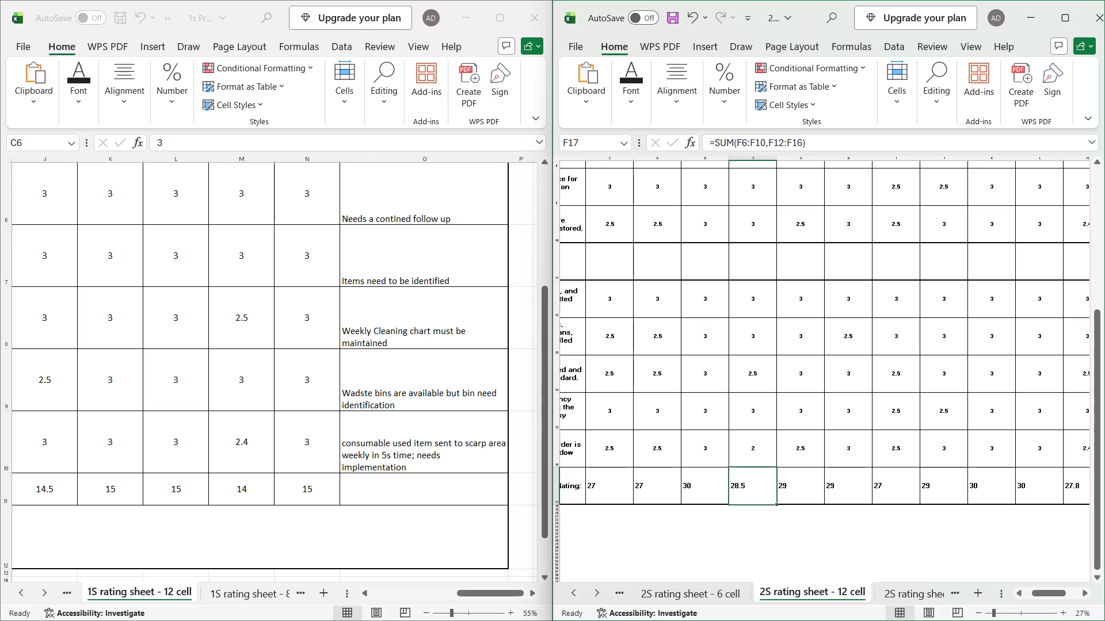
pyautogui.click(757, 378)
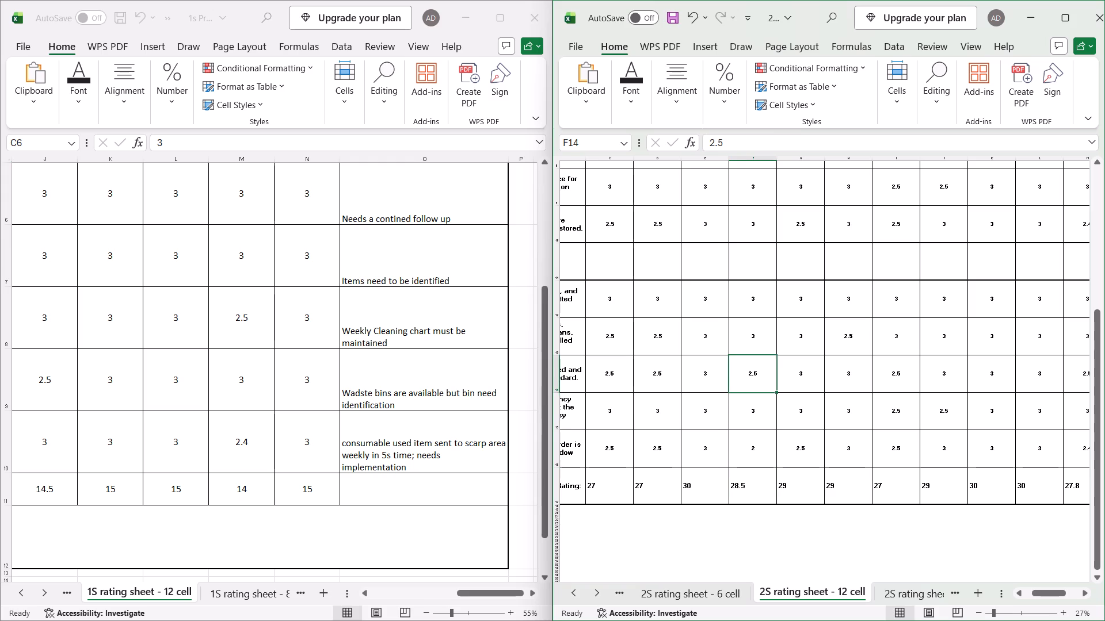
pyautogui.press('2')
pyautogui.press('Return')
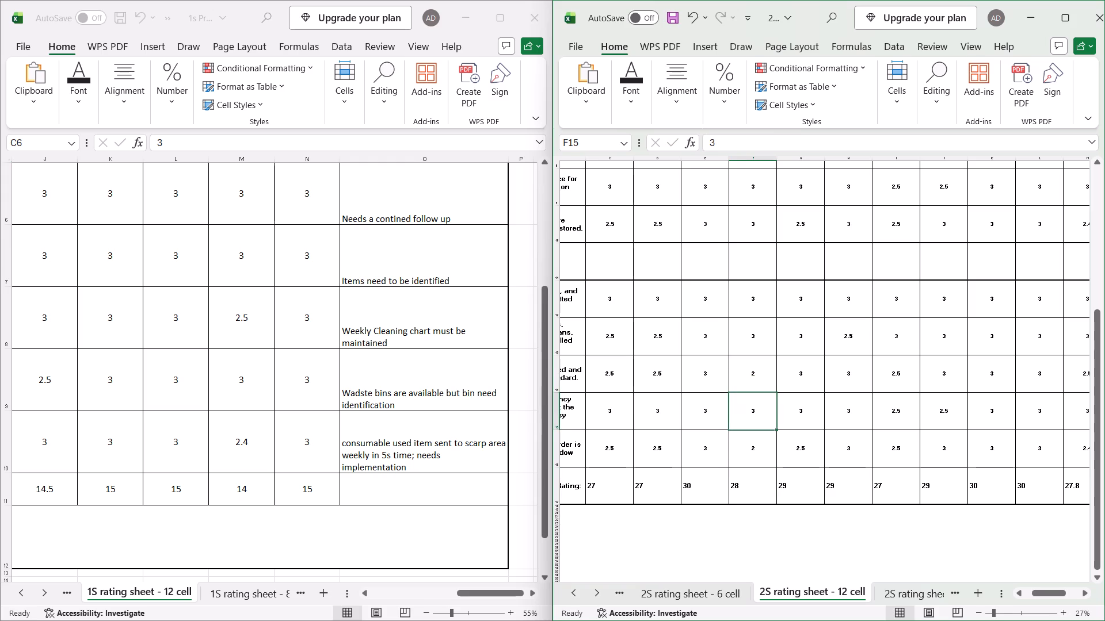
pyautogui.click(702, 374)
pyautogui.press('2')
pyautogui.press('Return')
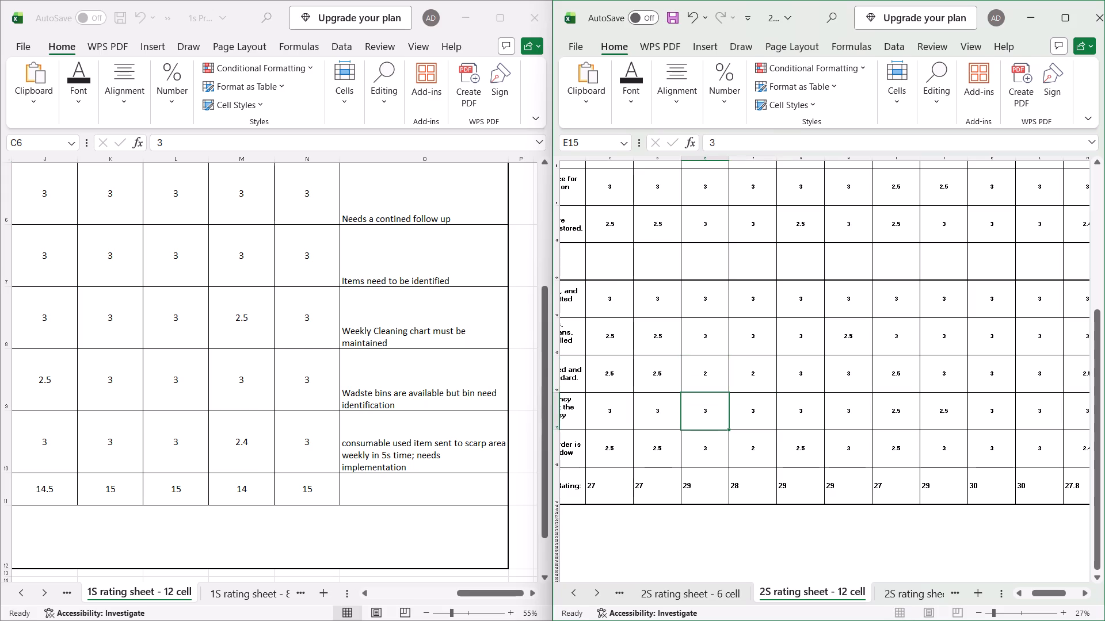
# Set the Set in order scores in K16 and K13 to 2.
pyautogui.click(984, 456)
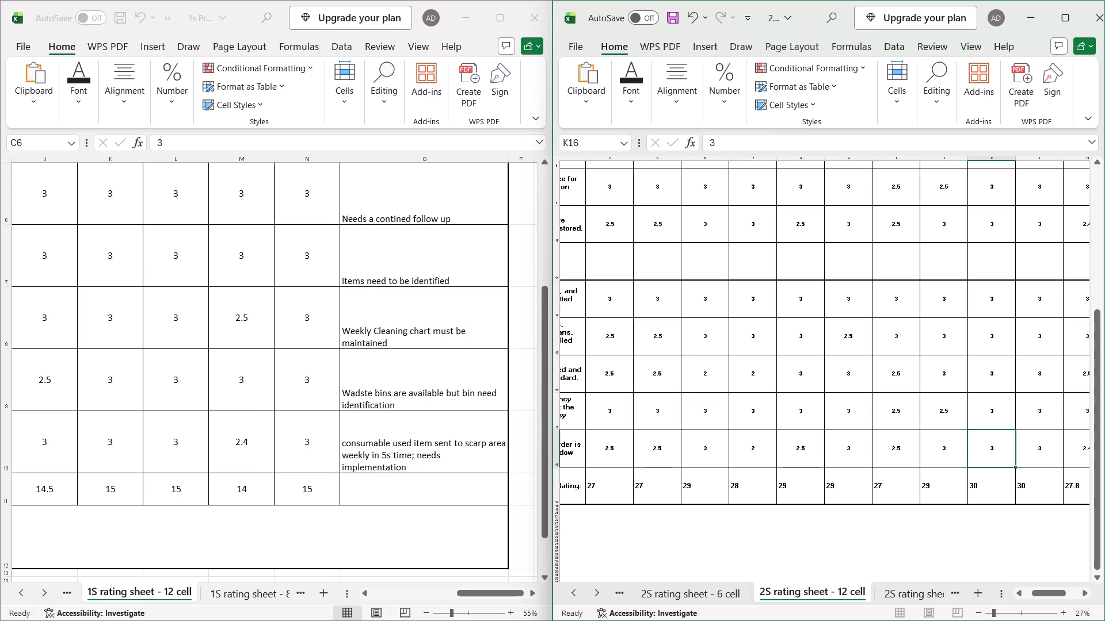
pyautogui.press('2')
pyautogui.press('Return')
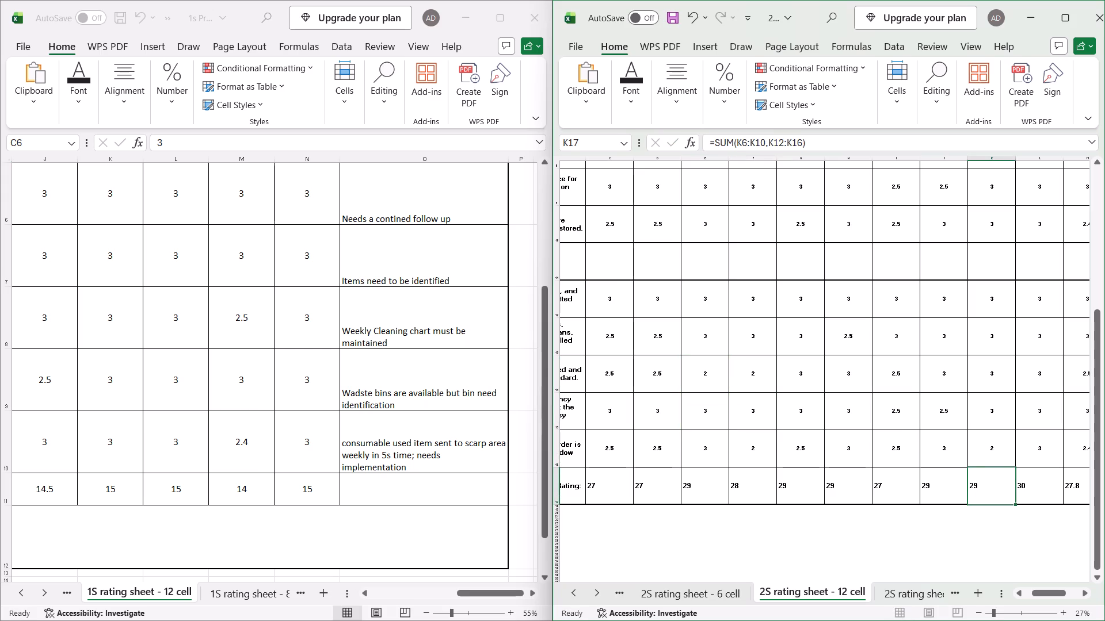
pyautogui.click(990, 344)
pyautogui.press('2')
pyautogui.press('Return')
# Set the passages and visual order score in M16 to 2.5.
pyautogui.hscroll(-1, 990, 344)
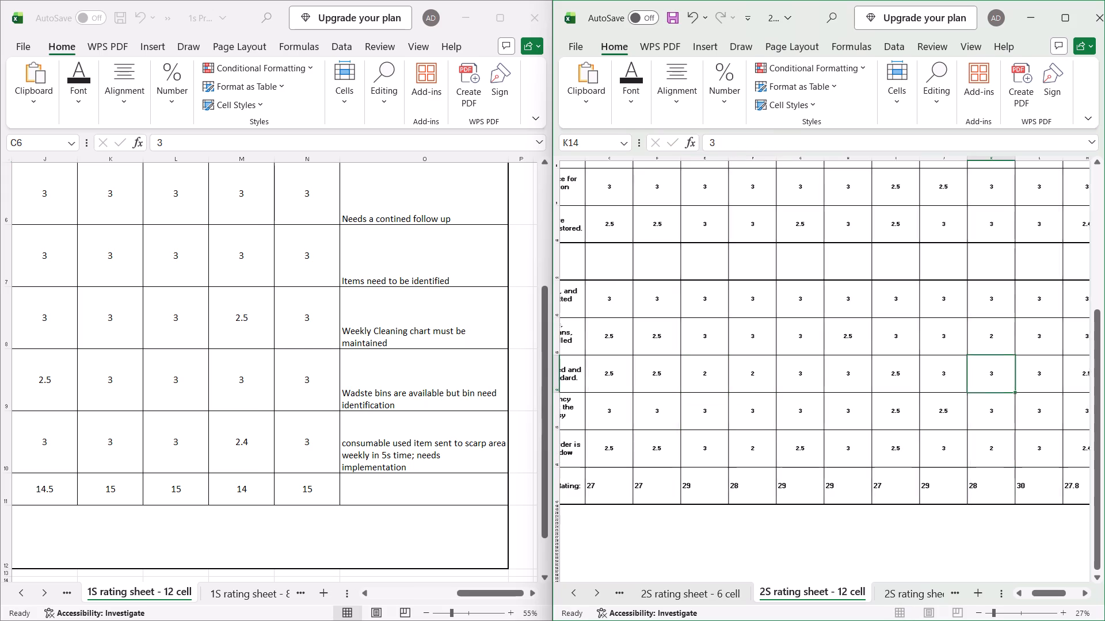
pyautogui.hscroll(-2, 990, 344)
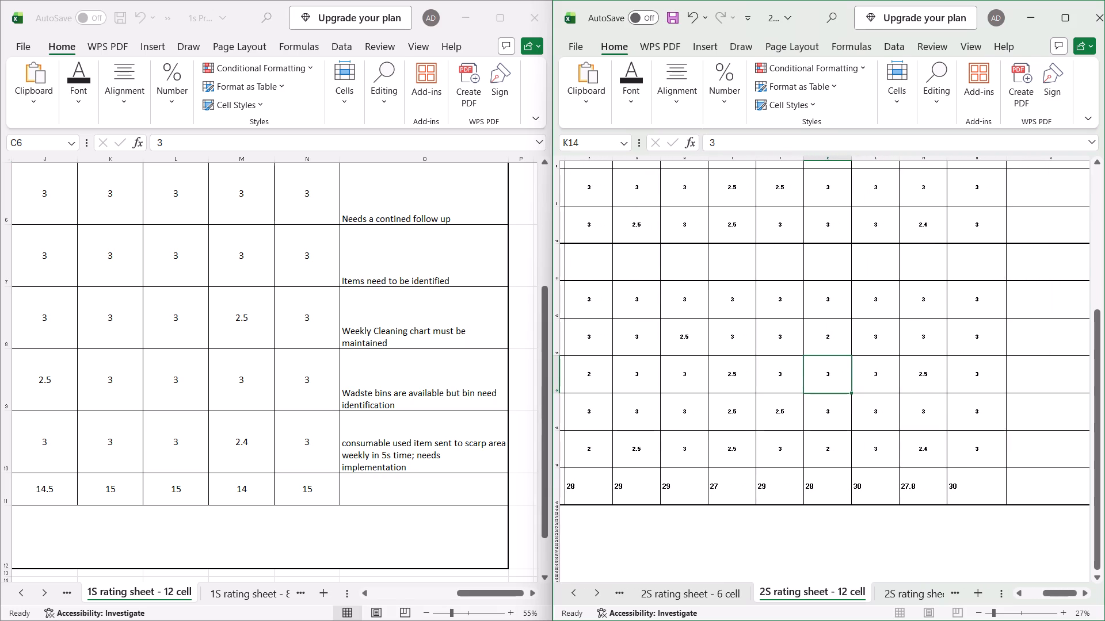
pyautogui.scroll(1, 932, 408)
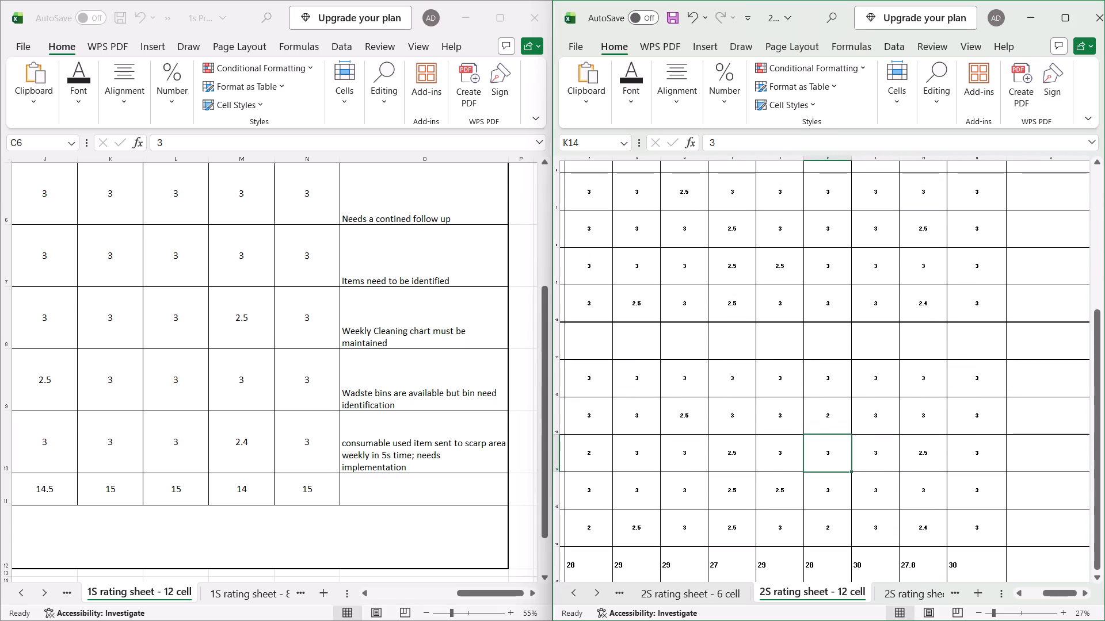
pyautogui.scroll(2, 932, 408)
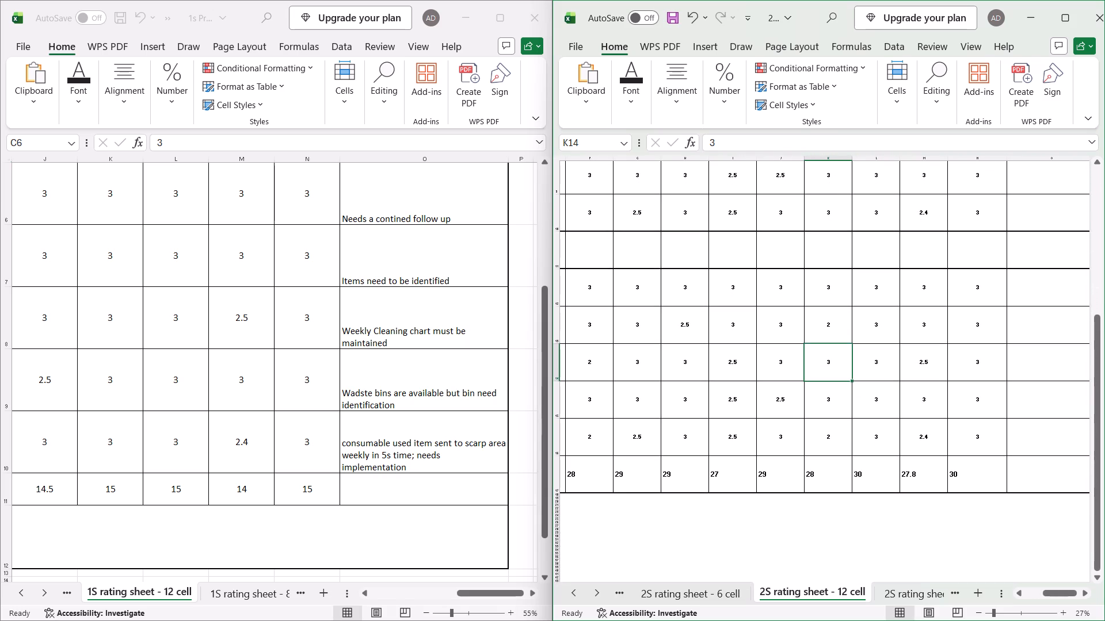
pyautogui.click(933, 366)
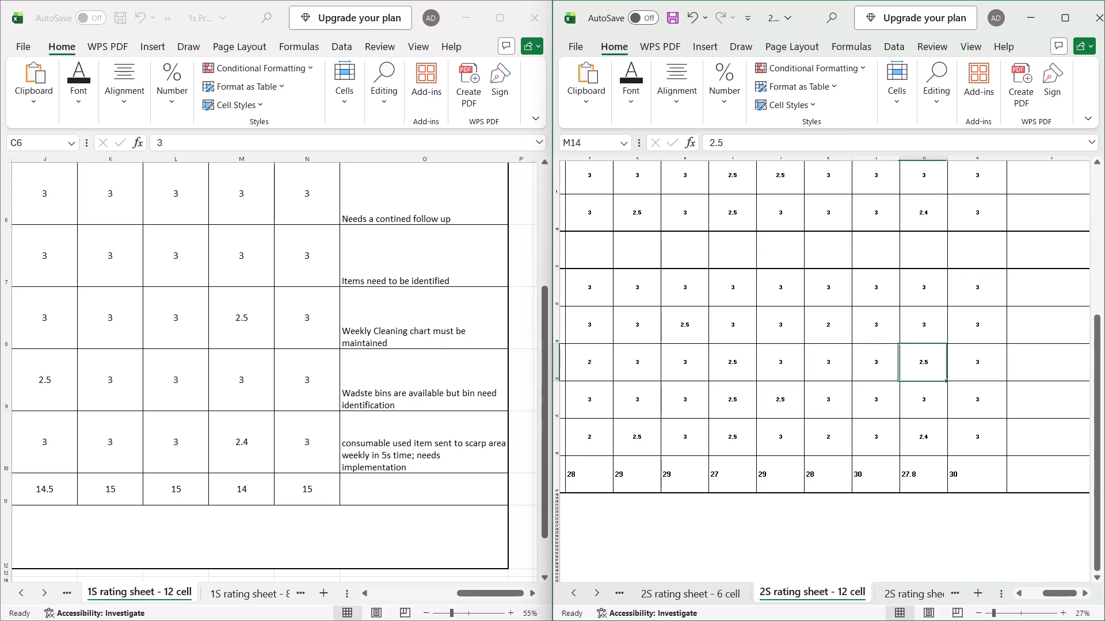
pyautogui.doubleClick(927, 432)
pyautogui.press('BackSpace')
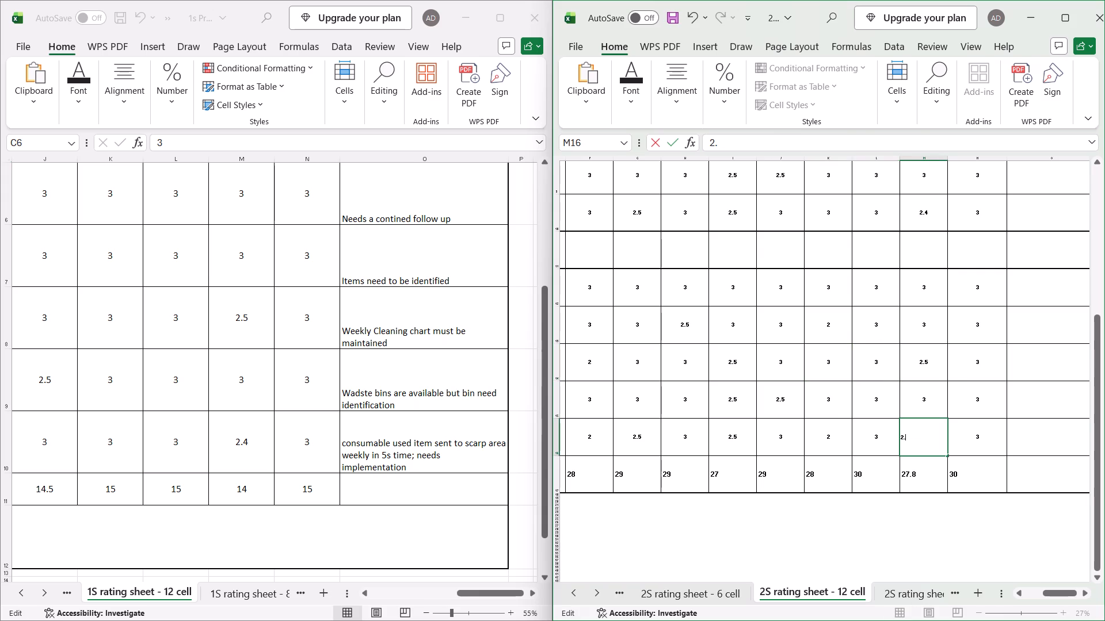
pyautogui.press('5')
pyautogui.press('Return')
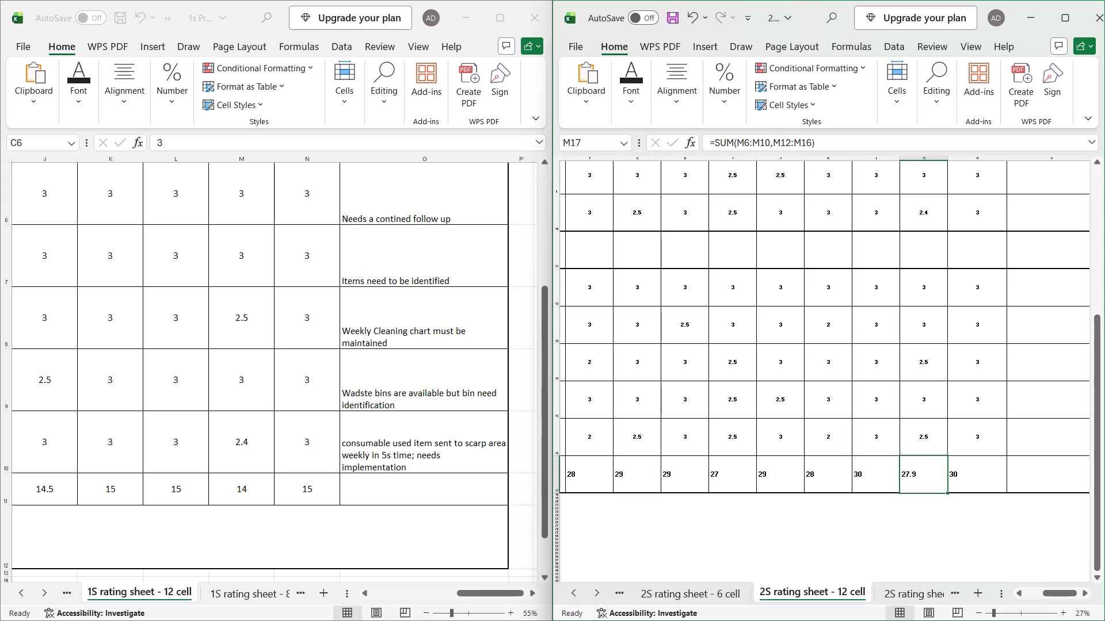
# Open the 2S rating sheet - 8 cell and the matching 1S rating sheet - 8 cell in the other workbook.
pyautogui.scroll(1, 1001, 411)
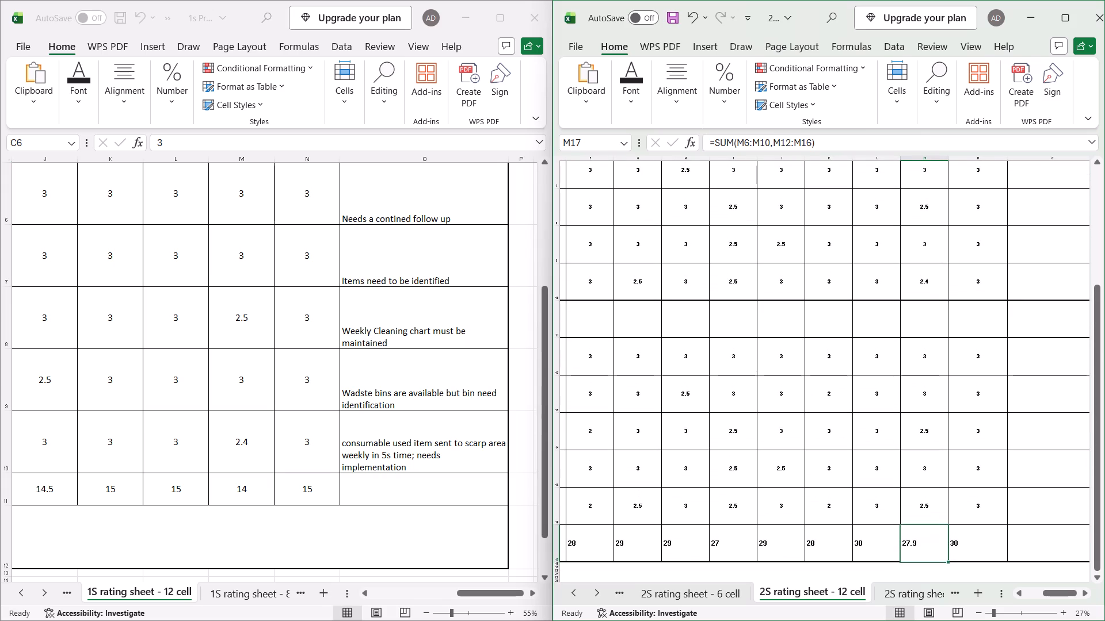
pyautogui.hscroll(3, 879, 414)
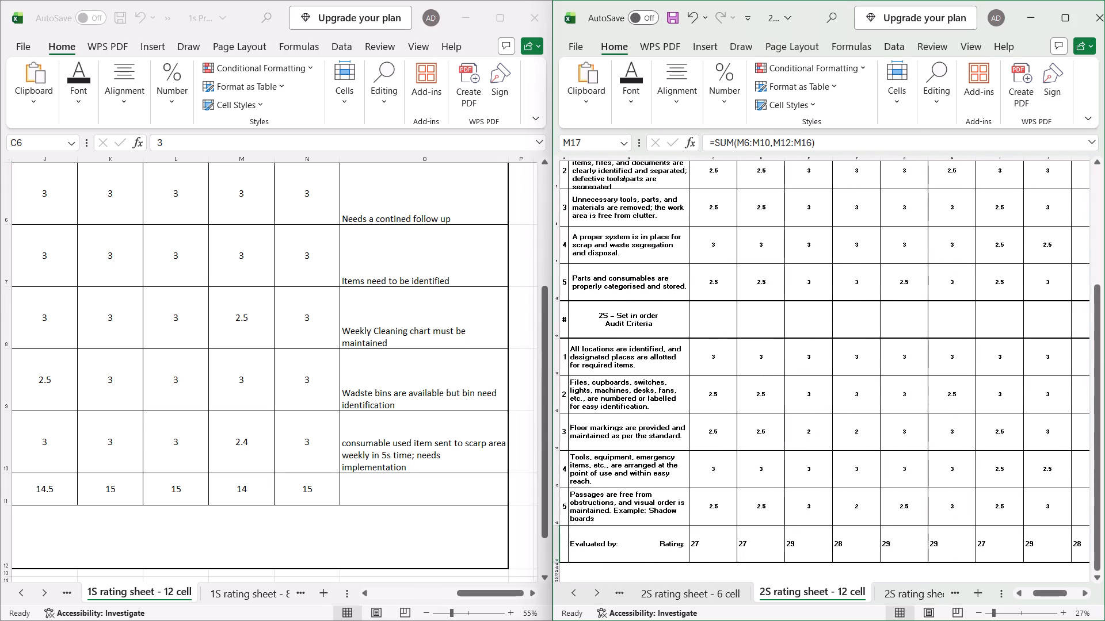
pyautogui.click(909, 594)
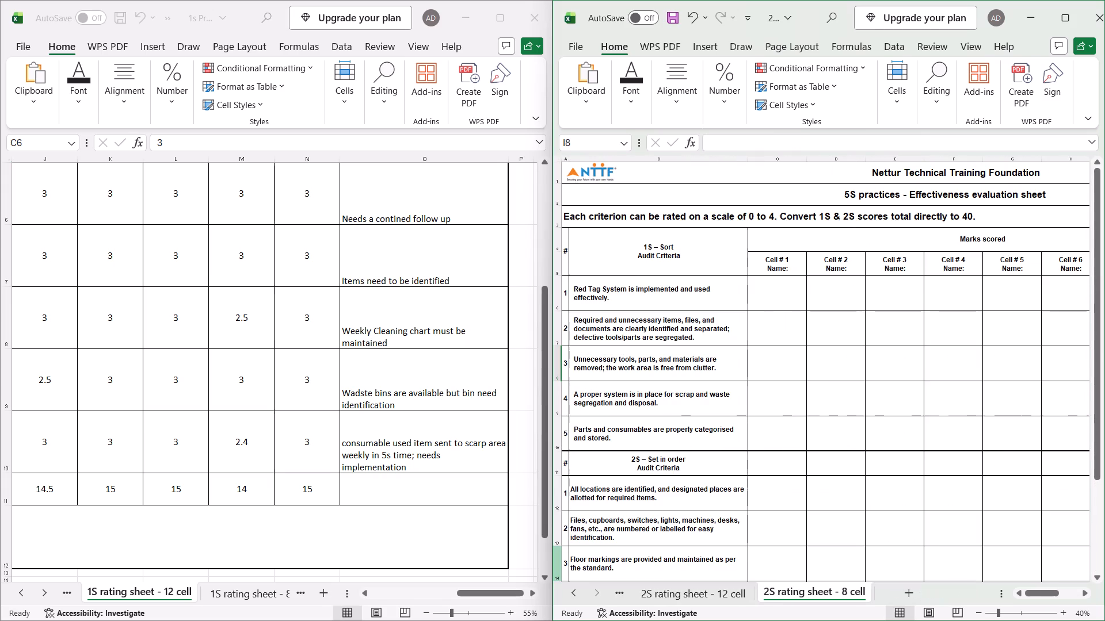
pyautogui.click(263, 597)
pyautogui.click(263, 597)
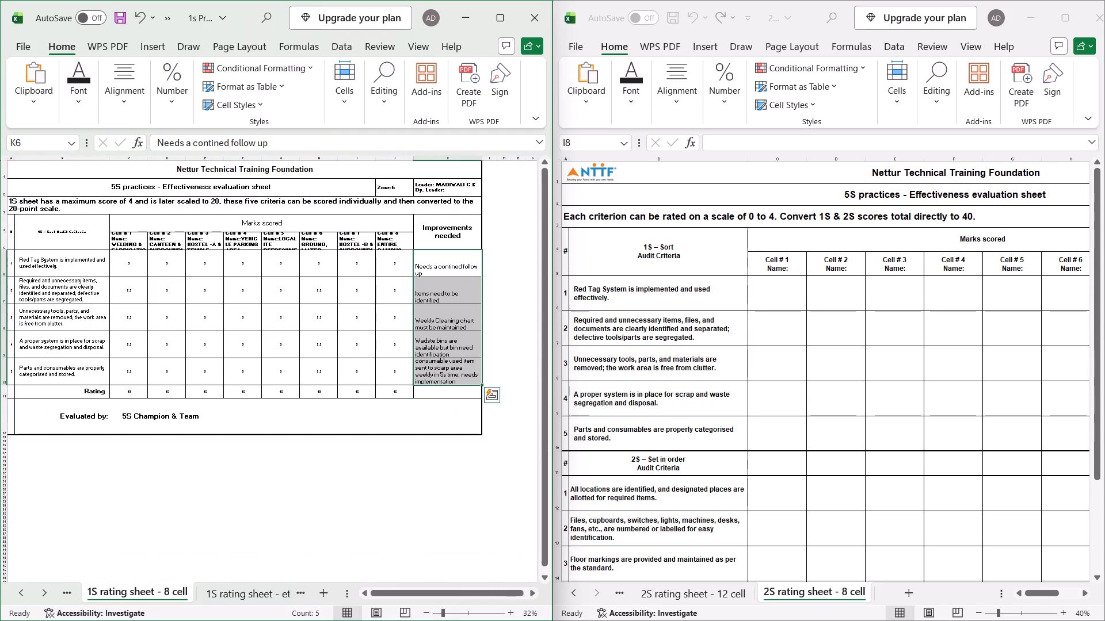
pyautogui.click(234, 596)
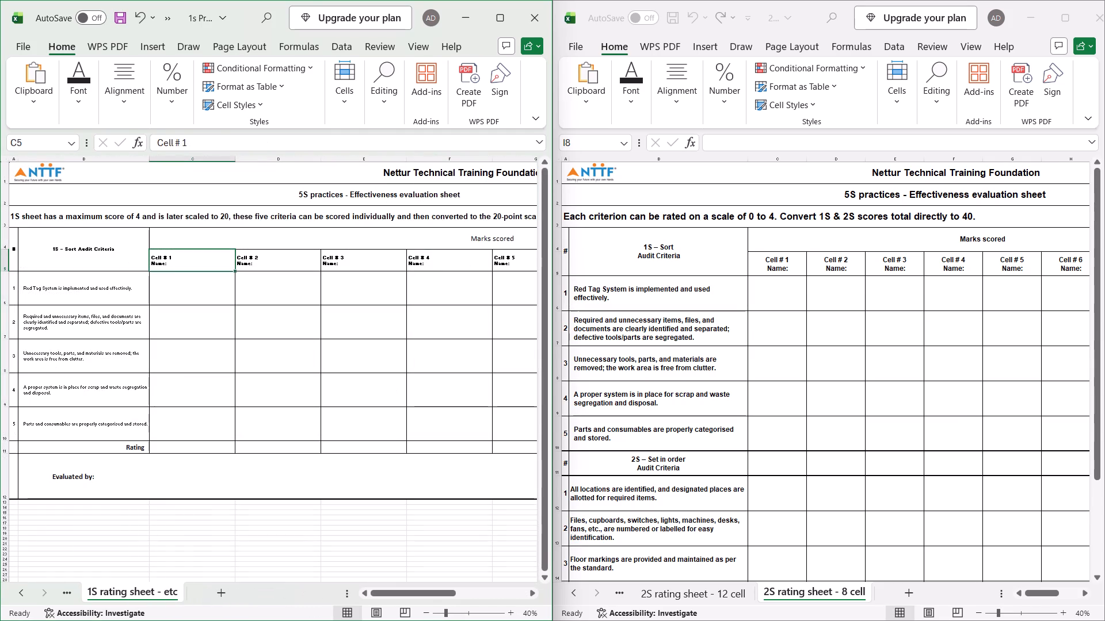
pyautogui.click(25, 592)
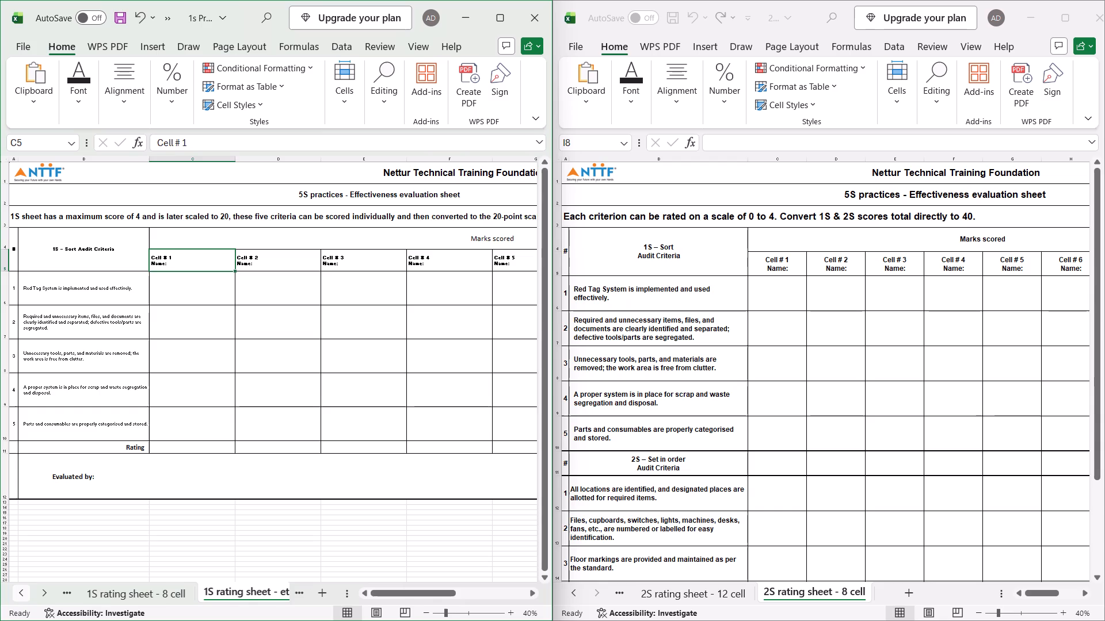
pyautogui.click(121, 596)
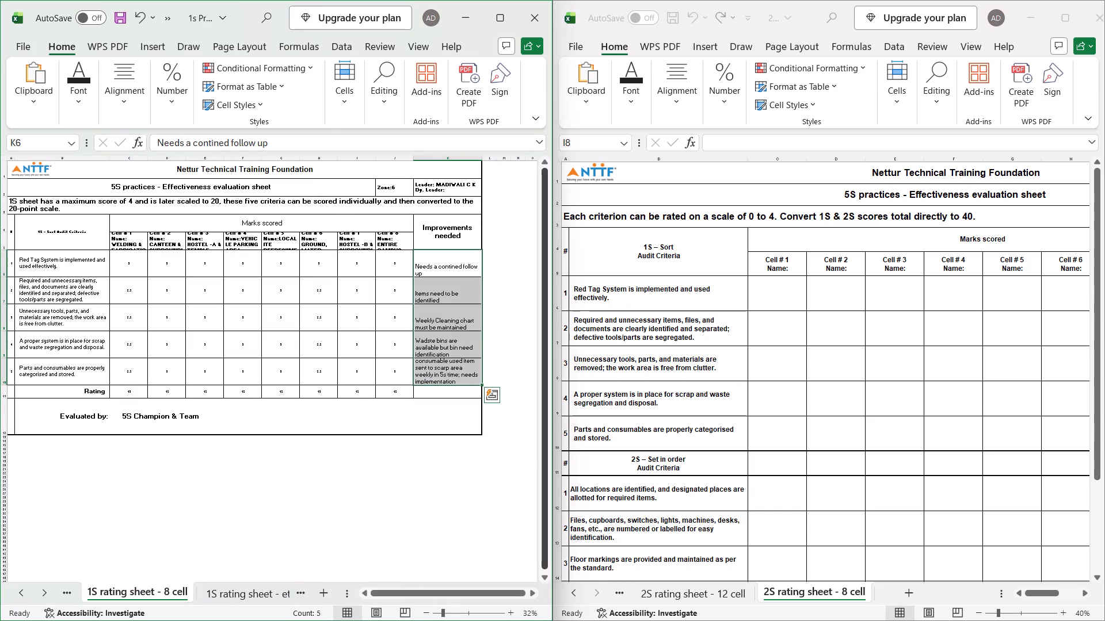
# Copy the leader's name from K2 of the 1S 8 cell sheet into the Leader: line of K2 on the 2S sheet.
pyautogui.hscroll(-4, 860, 302)
pyautogui.scroll(1, 860, 302)
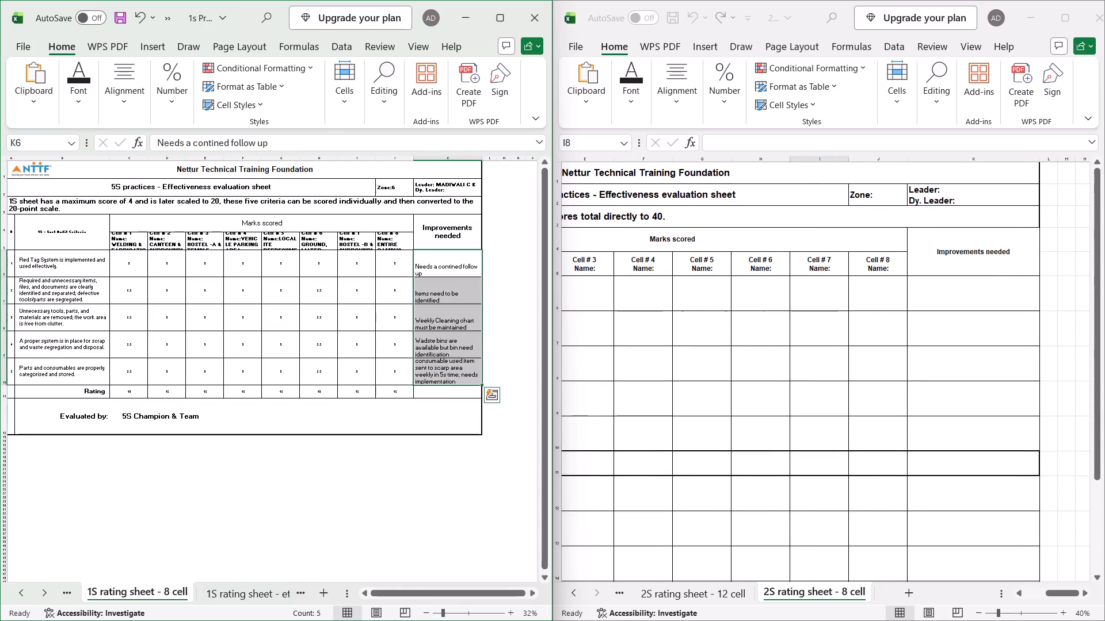
pyautogui.doubleClick(448, 185)
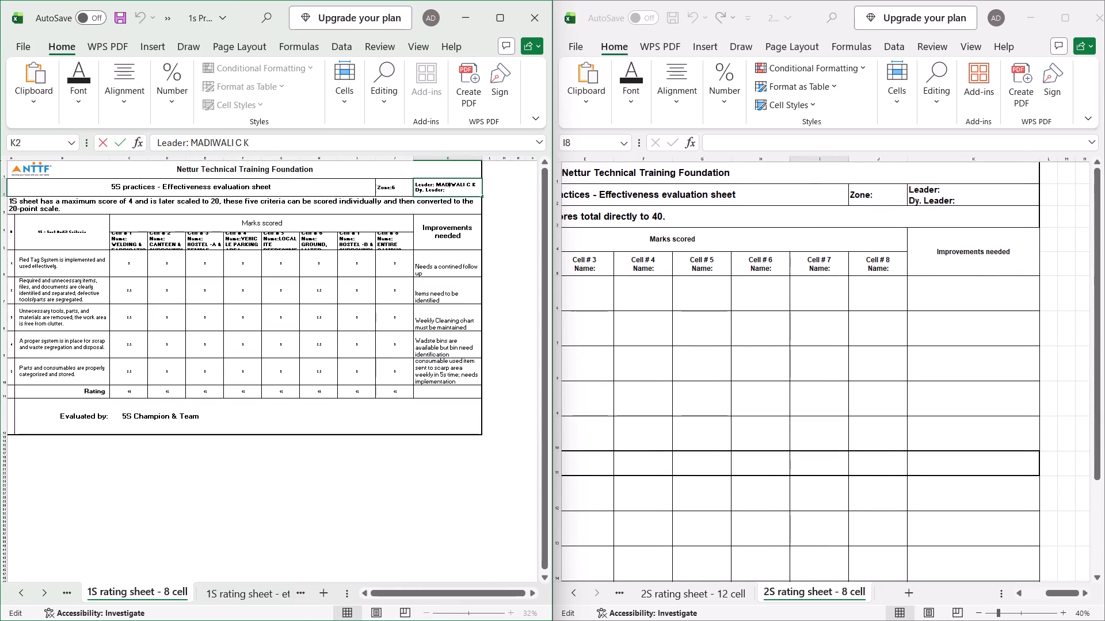
pyautogui.moveTo(436, 183); pyautogui.dragTo(474, 183)
pyautogui.hotkey('ctrl', 'c')
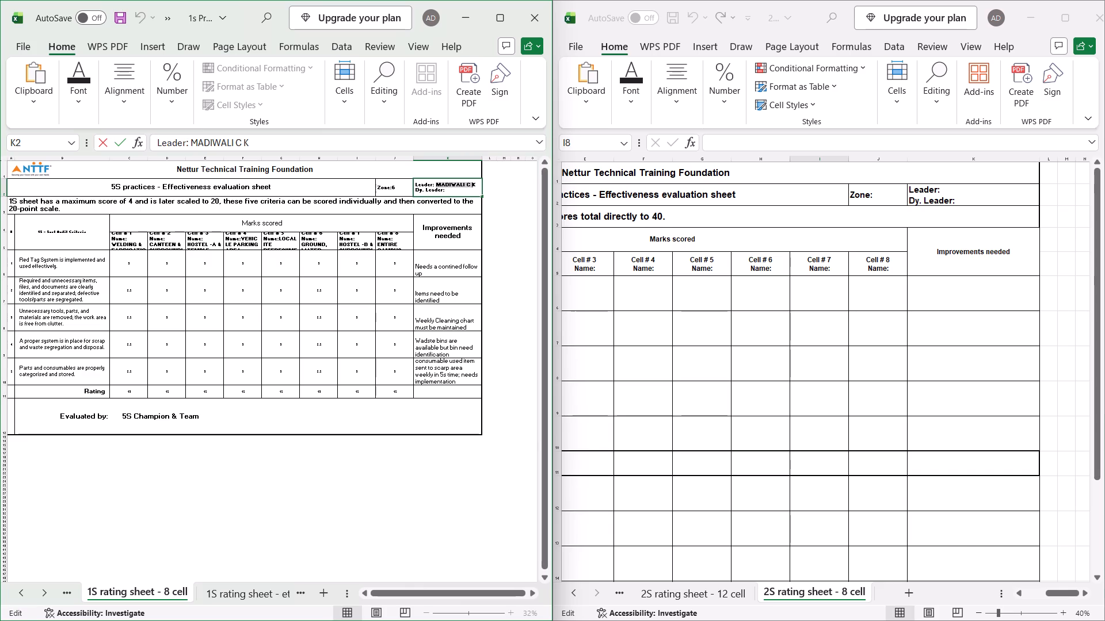
pyautogui.doubleClick(948, 186)
pyautogui.doubleClick(947, 191)
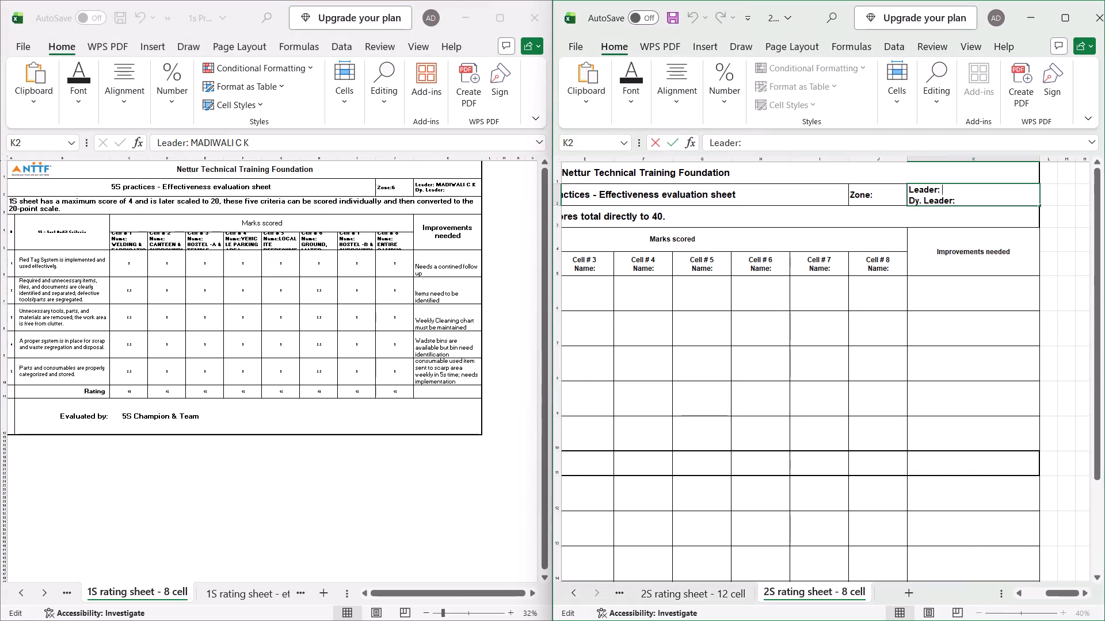
pyautogui.hotkey('ctrl', 'v')
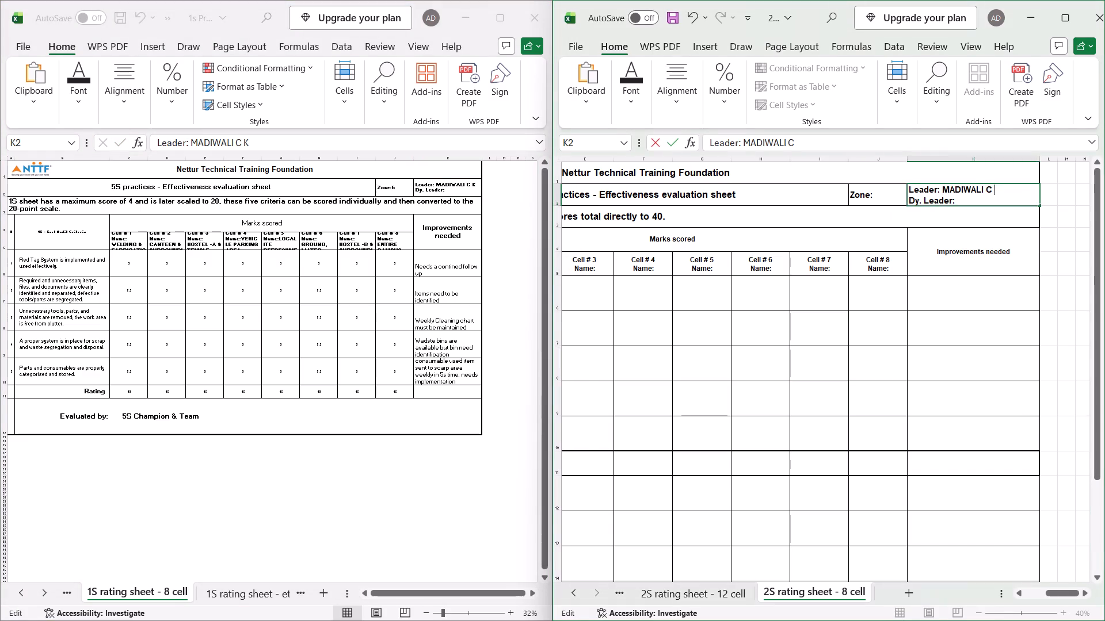
# Enter 06 after the Zone: label in J2 of the 2S rating sheet - 8 cell.
pyautogui.doubleClick(883, 199)
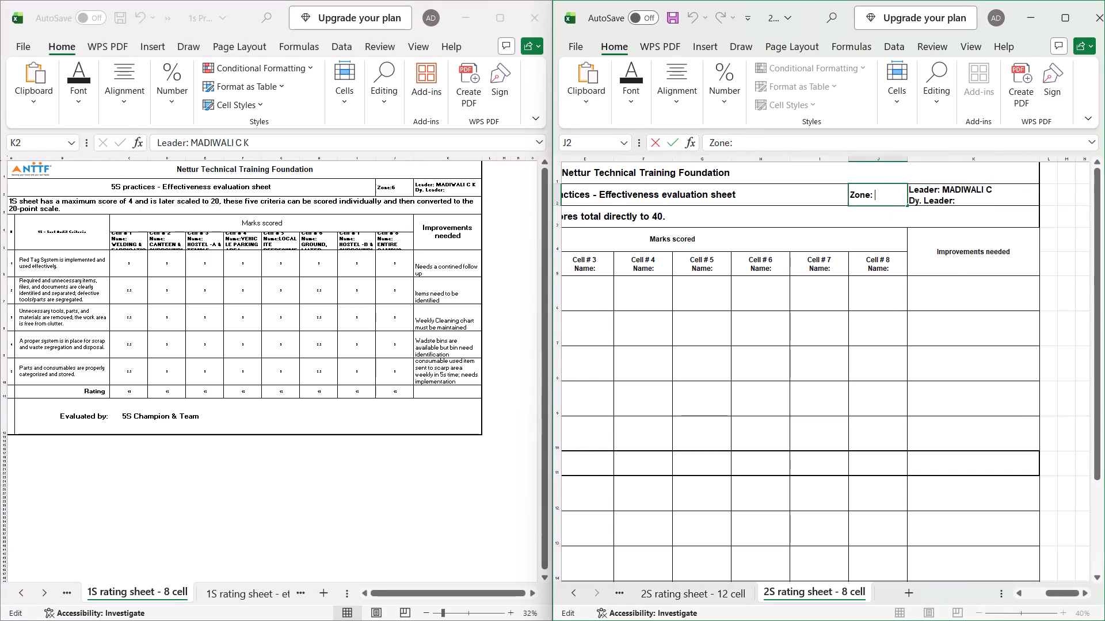
pyautogui.write('06')
pyautogui.hscroll(3, 725, 318)
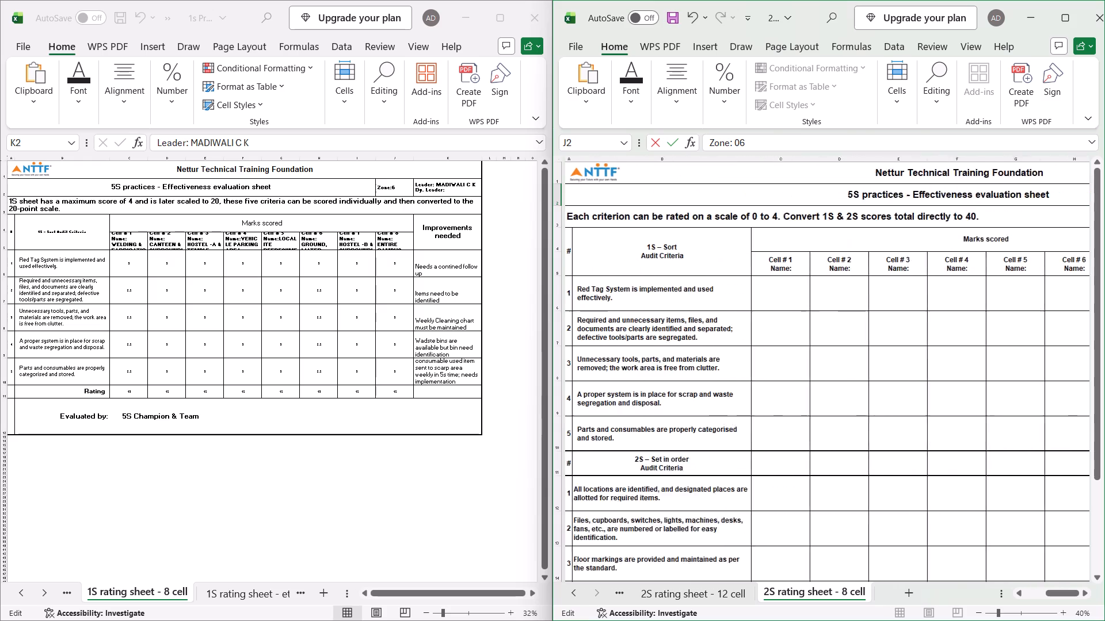
# Copy the eight cells' 1S scores from C6:J10 of the 1S 8 cell sheet into C6:J10 of the 2S sheet.
pyautogui.doubleClick(134, 263)
pyautogui.moveTo(134, 263); pyautogui.dragTo(355, 345)
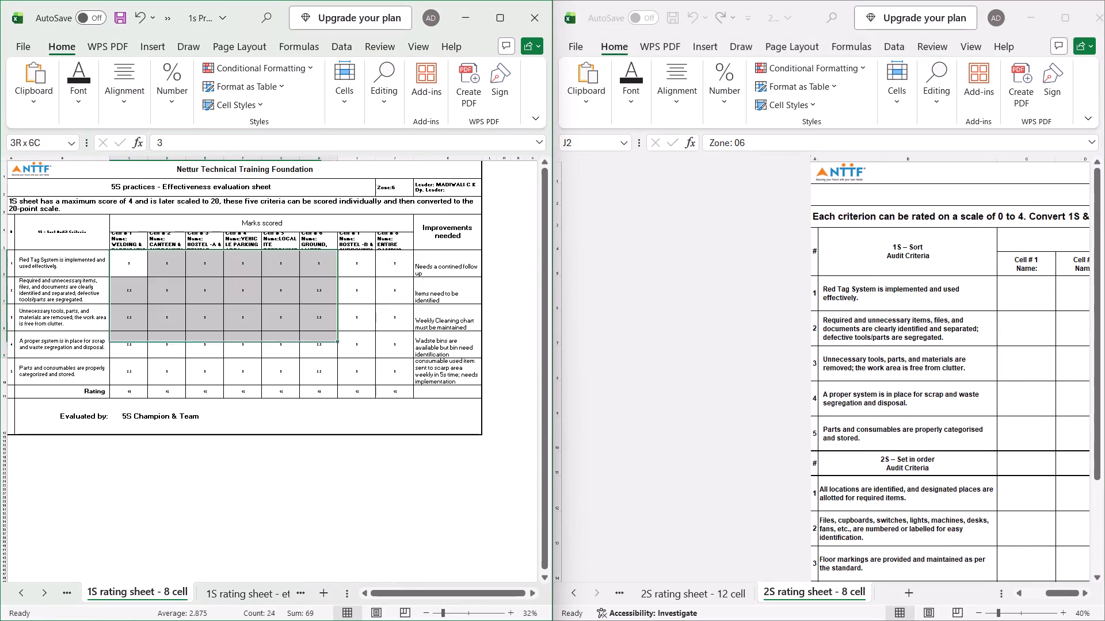
pyautogui.moveTo(355, 345); pyautogui.dragTo(410, 377)
pyautogui.hotkey('ctrl', 'c')
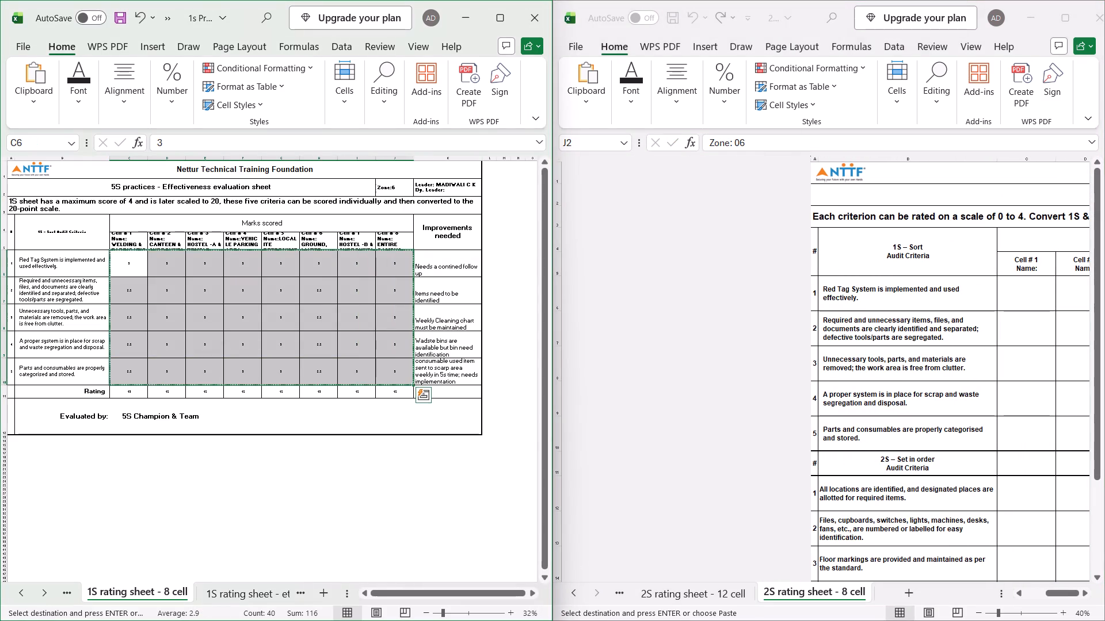
pyautogui.click(886, 404)
pyautogui.hscroll(2, 779, 384)
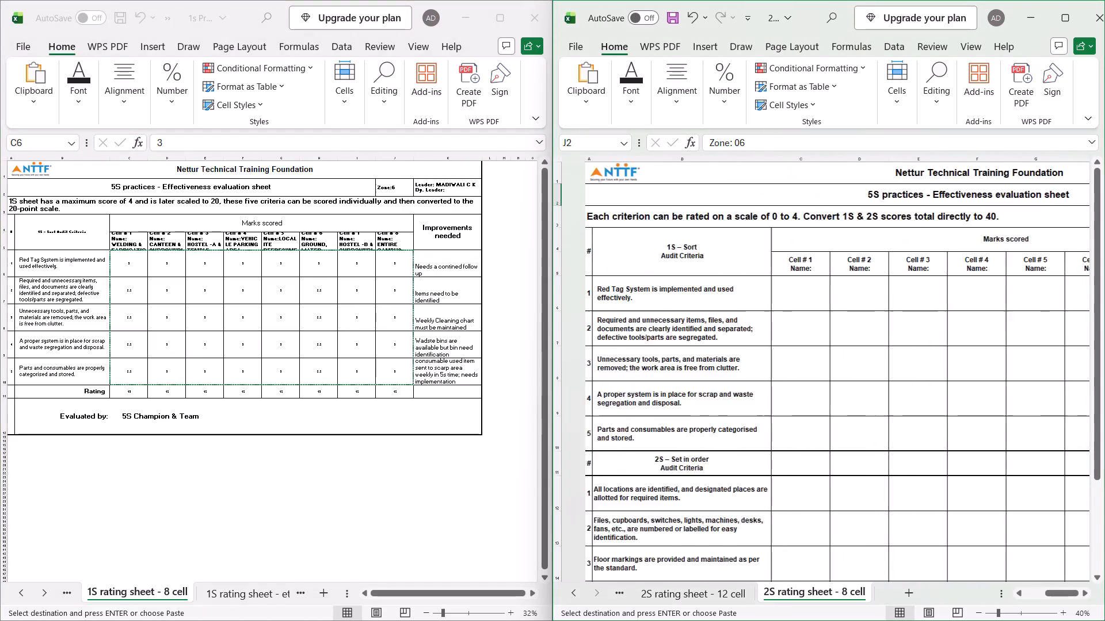
pyautogui.hscroll(-1, 779, 384)
pyautogui.moveTo(779, 294); pyautogui.dragTo(1069, 447)
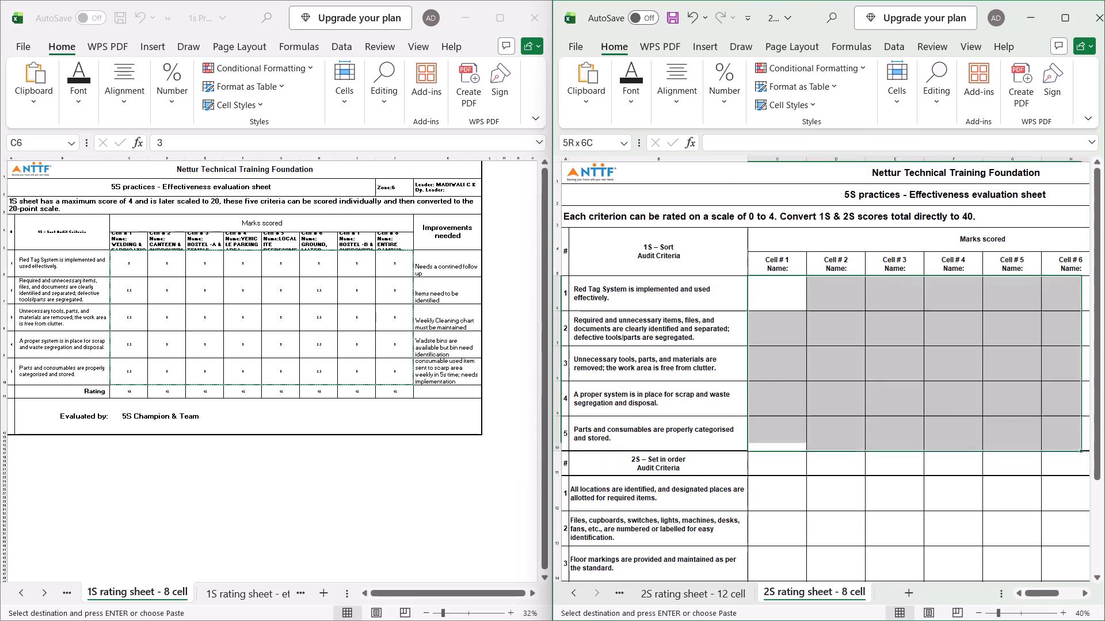
pyautogui.moveTo(1069, 447); pyautogui.dragTo(883, 427)
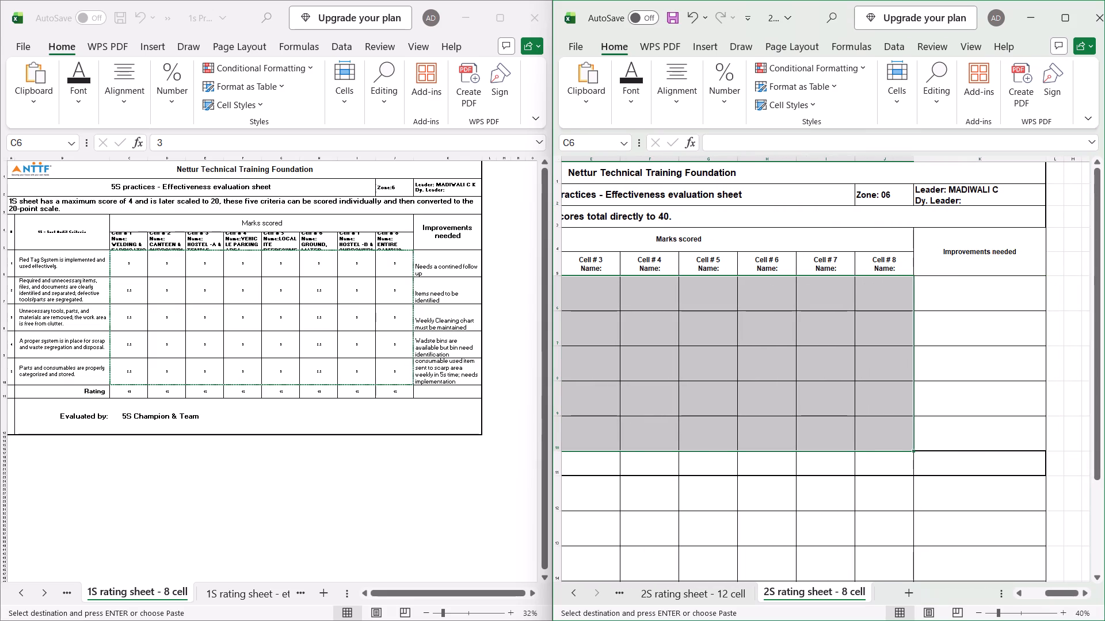
pyautogui.hotkey('ctrl', 'v')
# Paste the same copied scores into the 2S – Set in order criteria block, C12:J16.
pyautogui.scroll(-3, 883, 427)
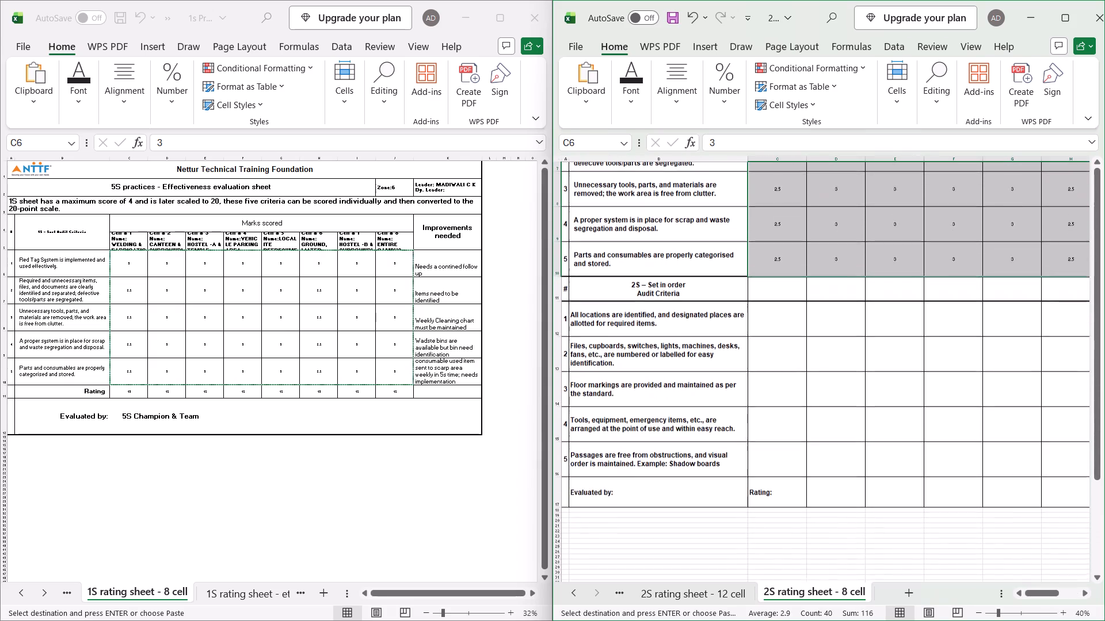
pyautogui.hscroll(-1, 883, 427)
pyautogui.moveTo(722, 325); pyautogui.dragTo(1104, 484)
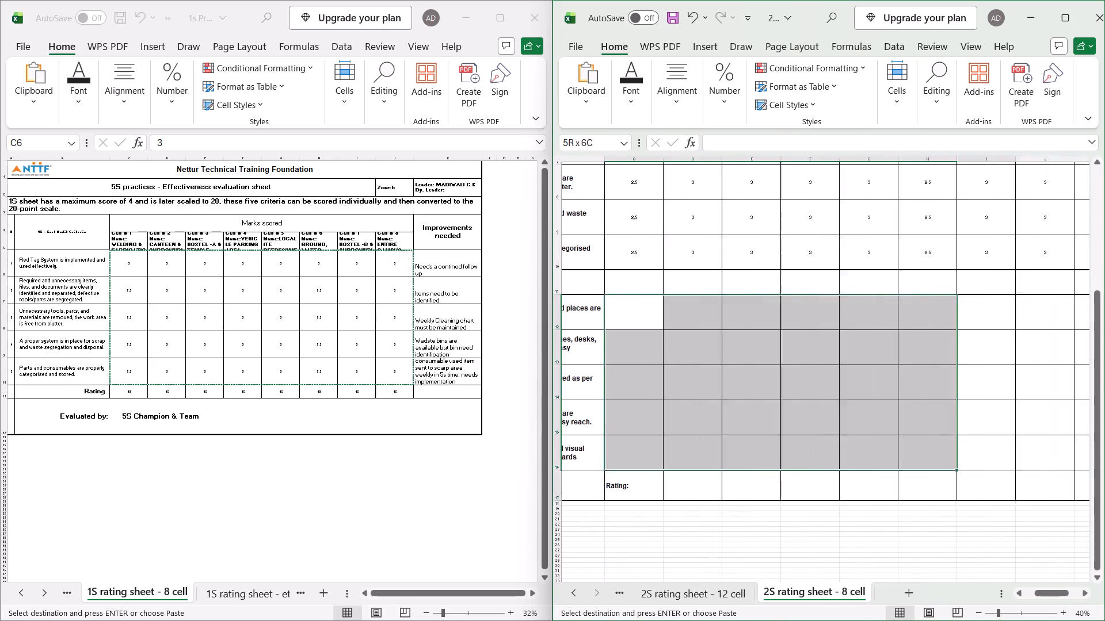
pyautogui.moveTo(1104, 484); pyautogui.dragTo(881, 459)
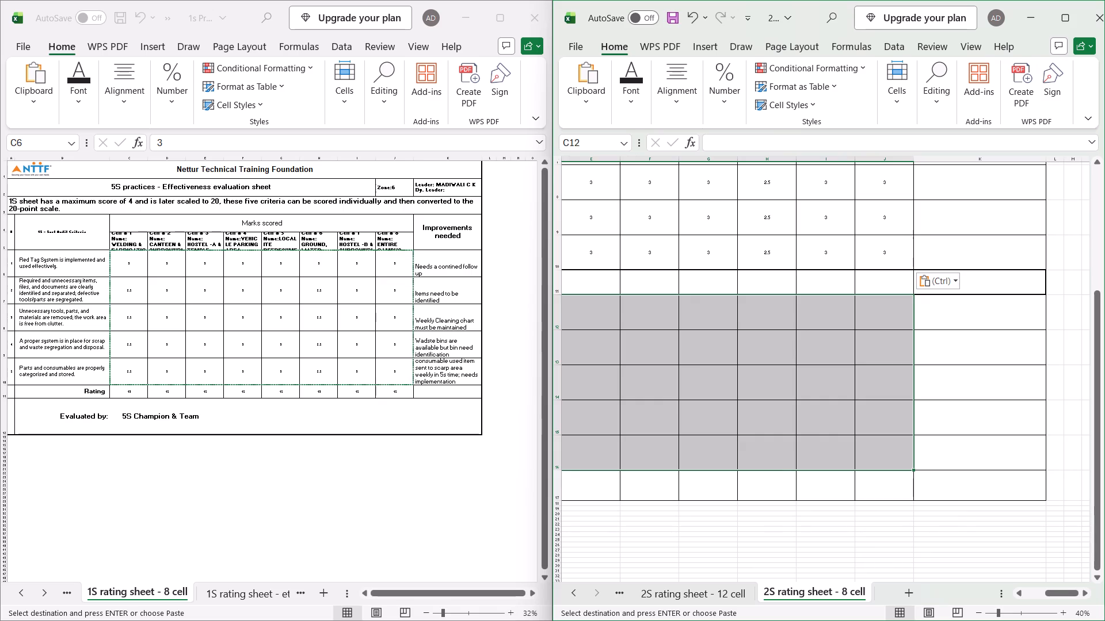
pyautogui.hotkey('ctrl', 'v')
# Copy the Rating: label from C17 into B17, spaced well after the Evaluated by: text.
pyautogui.doubleClick(778, 491)
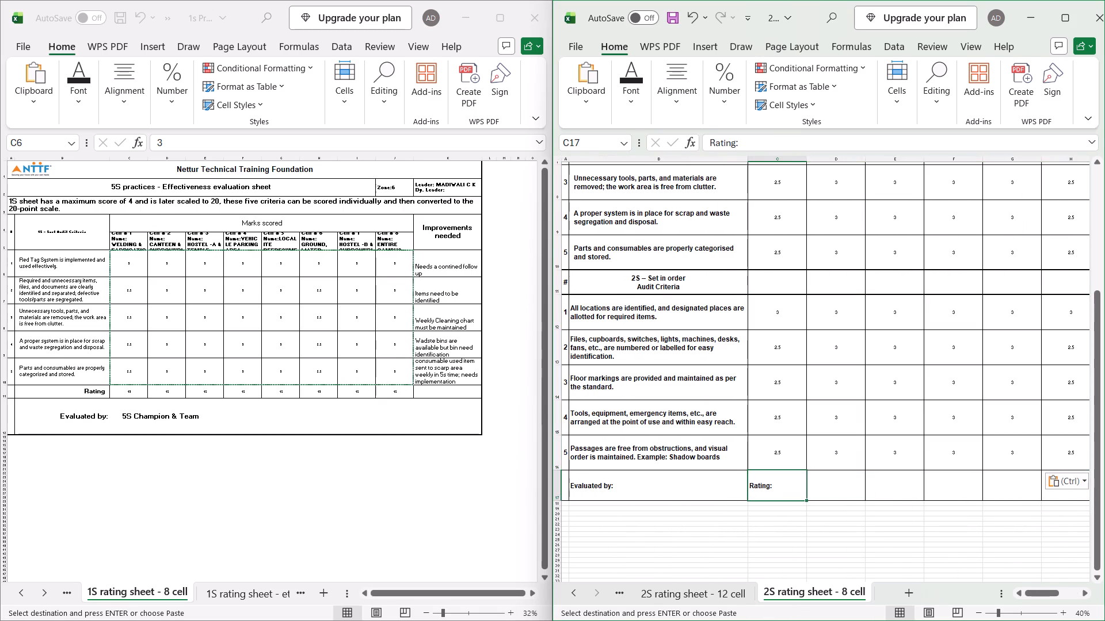
pyautogui.moveTo(778, 491); pyautogui.dragTo(745, 491)
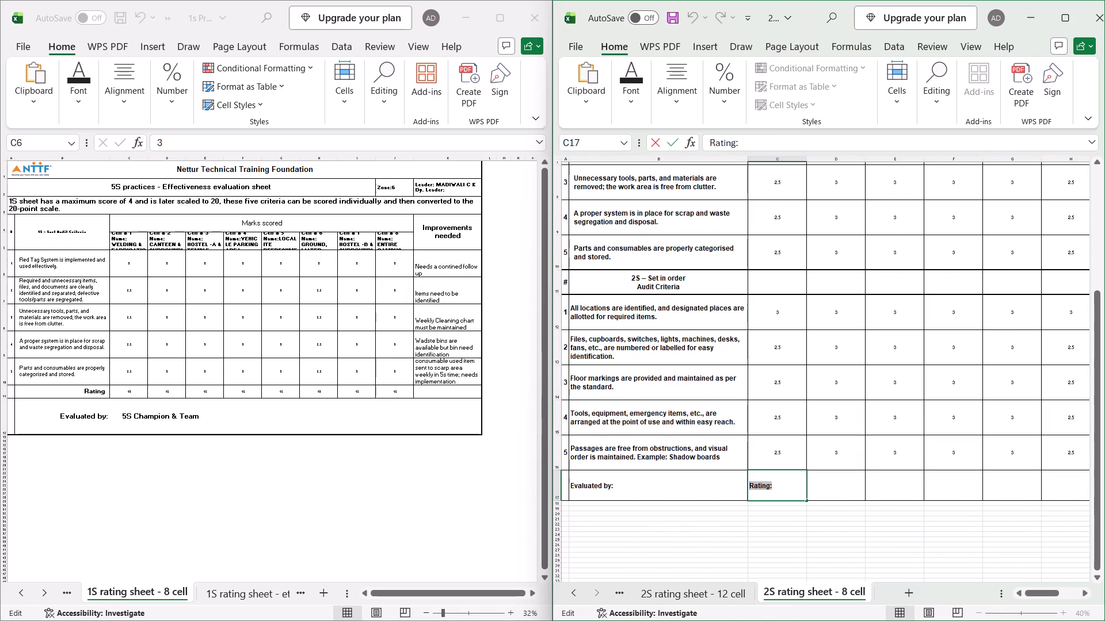
pyautogui.hotkey('ctrl', 'c')
pyautogui.doubleClick(708, 490)
pyautogui.press('space')
pyautogui.press('space')
pyautogui.press('space')
pyautogui.press('space')
pyautogui.press('space')
pyautogui.press('space')
pyautogui.press('space')
pyautogui.press('space')
pyautogui.press('space')
pyautogui.press('space')
pyautogui.press('space')
pyautogui.press('space')
pyautogui.press('space')
pyautogui.press('space')
pyautogui.press('space')
pyautogui.press('space')
pyautogui.press('space')
pyautogui.press('space')
pyautogui.press('space')
pyautogui.press('space')
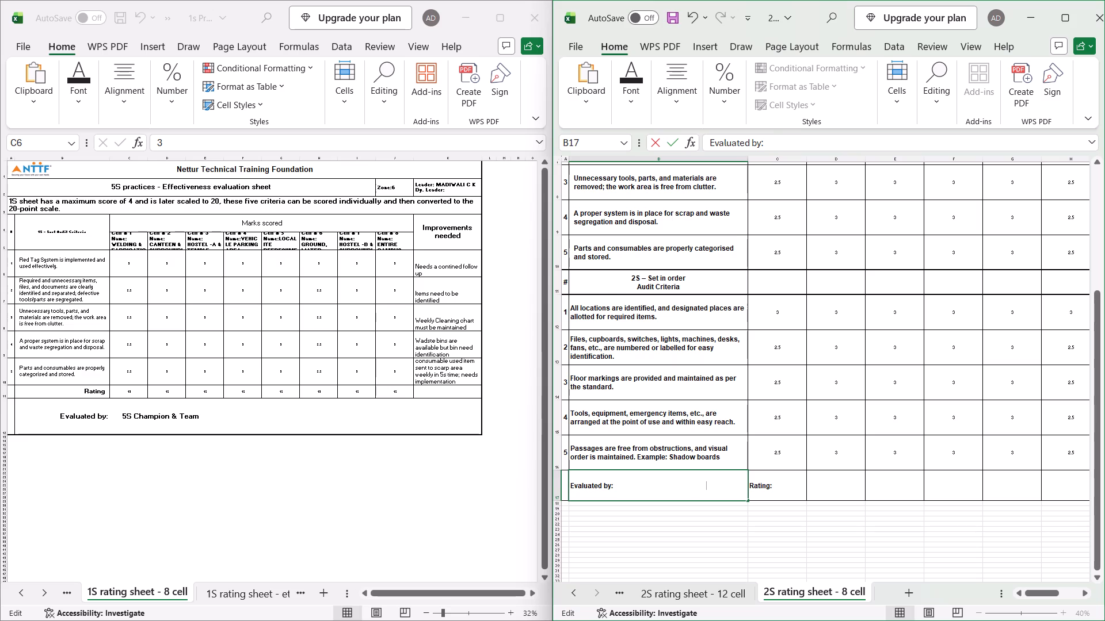
pyautogui.hotkey('ctrl', 'v')
pyautogui.keyDown('ctrl'); pyautogui.click(708, 490); pyautogui.keyUp('ctrl')
# Replace the Rating: label in C17 with a SUM formula totalling C6:C10 and C12:C16.
pyautogui.doubleClick(784, 482)
pyautogui.press('BackSpace')
pyautogui.press('BackSpace')
pyautogui.press('BackSpace')
pyautogui.press('BackSpace')
pyautogui.press('BackSpace')
pyautogui.press('BackSpace')
pyautogui.press('BackSpace')
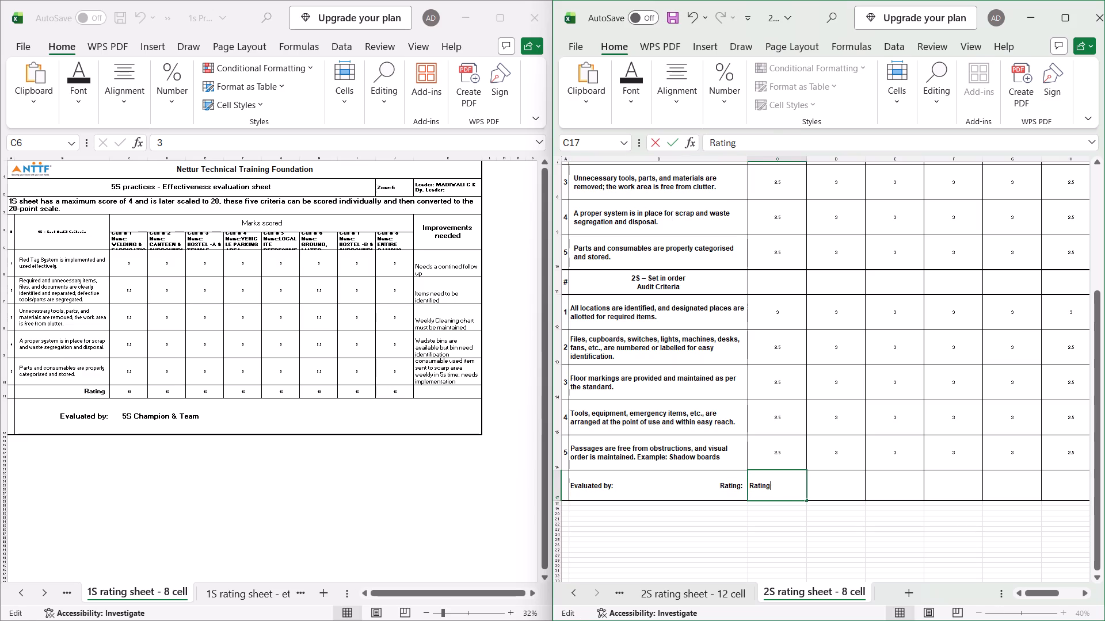
pyautogui.press('BackSpace')
pyautogui.write('=sum')
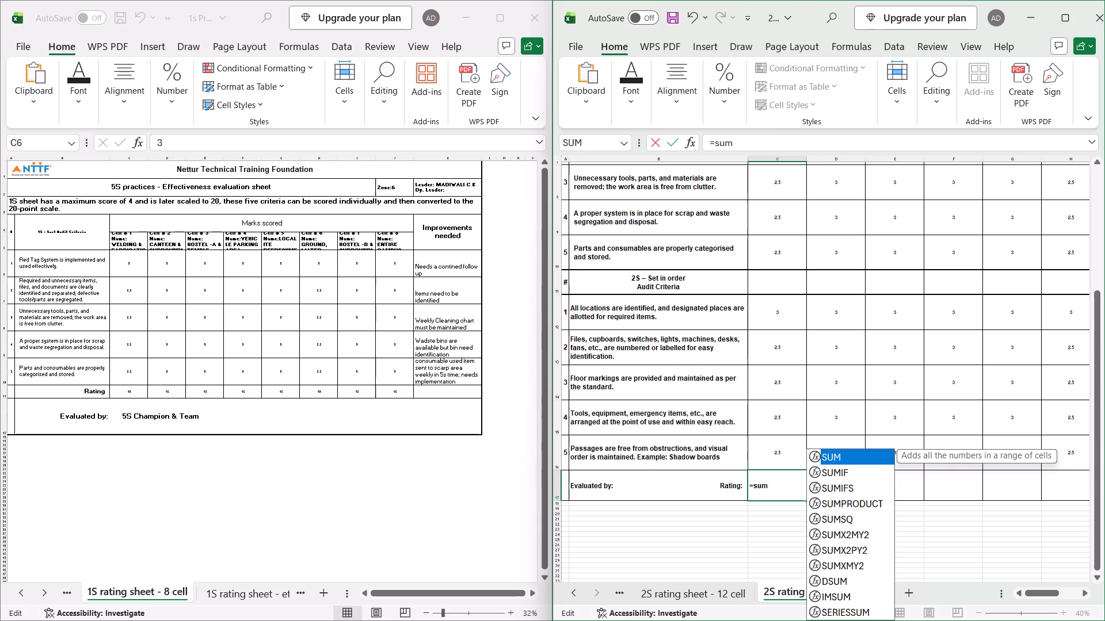
pyautogui.hotkey('shift', '(')
pyautogui.scroll(2, 790, 376)
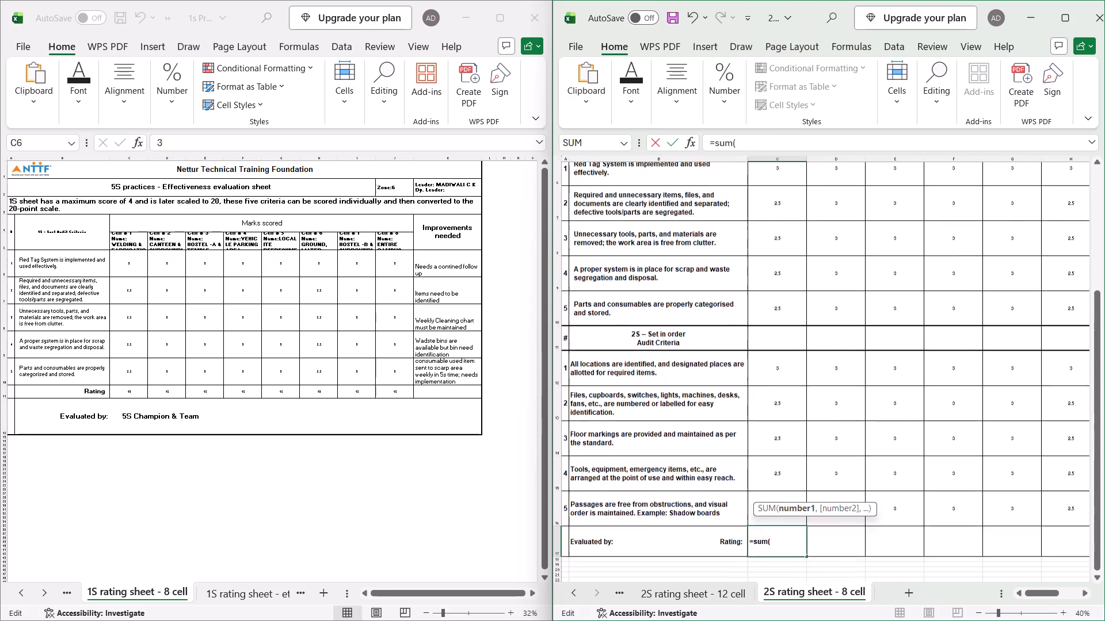
pyautogui.scroll(3, 790, 376)
pyautogui.moveTo(768, 302); pyautogui.dragTo(795, 405)
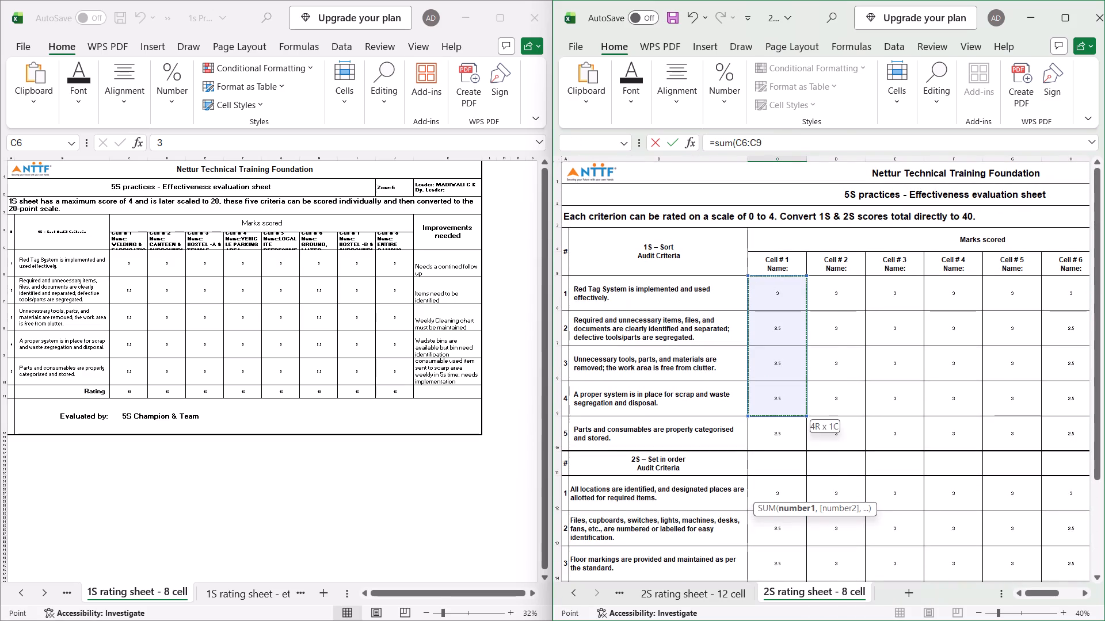
pyautogui.moveTo(795, 405); pyautogui.dragTo(793, 423)
pyautogui.scroll(-3, 793, 423)
pyautogui.keyDown('ctrl'); pyautogui.moveTo(778, 316); pyautogui.dragTo(778, 453); pyautogui.keyUp('ctrl')
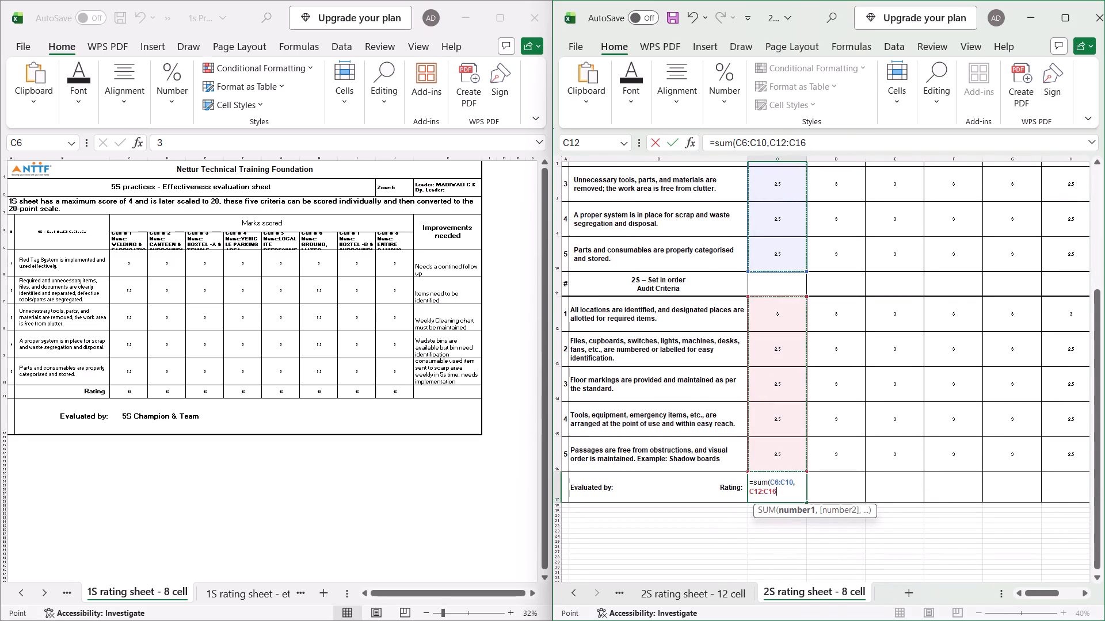
pyautogui.hotkey('shift', ')')
pyautogui.press('Return')
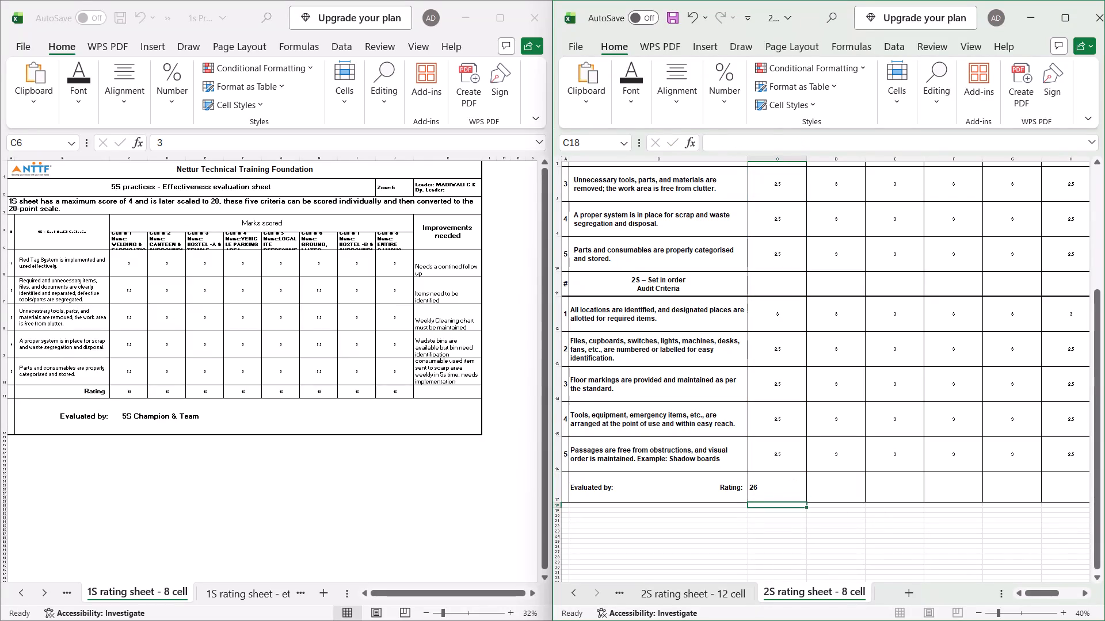
# Fill the C17 rating formula across the row through Cell # 8 in J17.
pyautogui.click(762, 489)
pyautogui.moveTo(805, 501); pyautogui.dragTo(1061, 500)
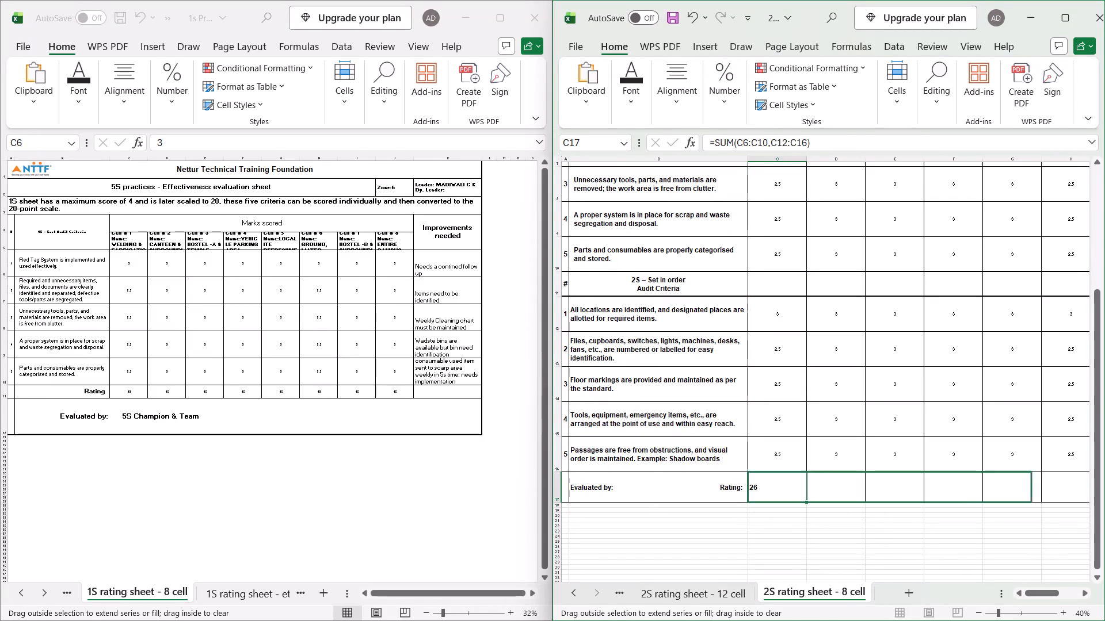
pyautogui.moveTo(1061, 500); pyautogui.dragTo(1015, 504)
pyautogui.hscroll(1, 940, 476)
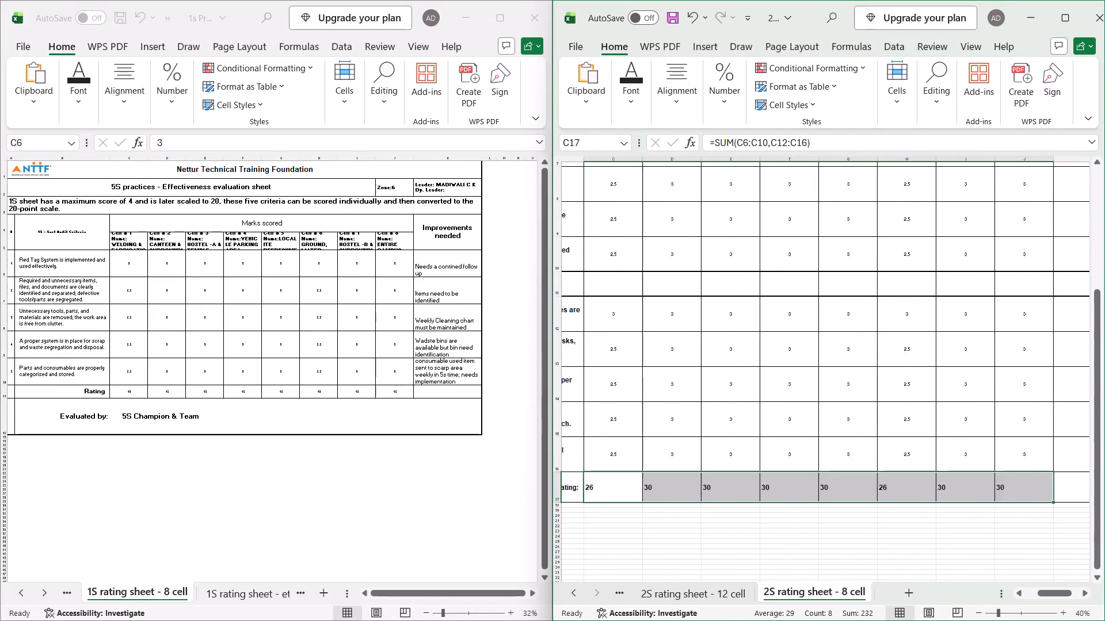
pyautogui.hscroll(1, 940, 476)
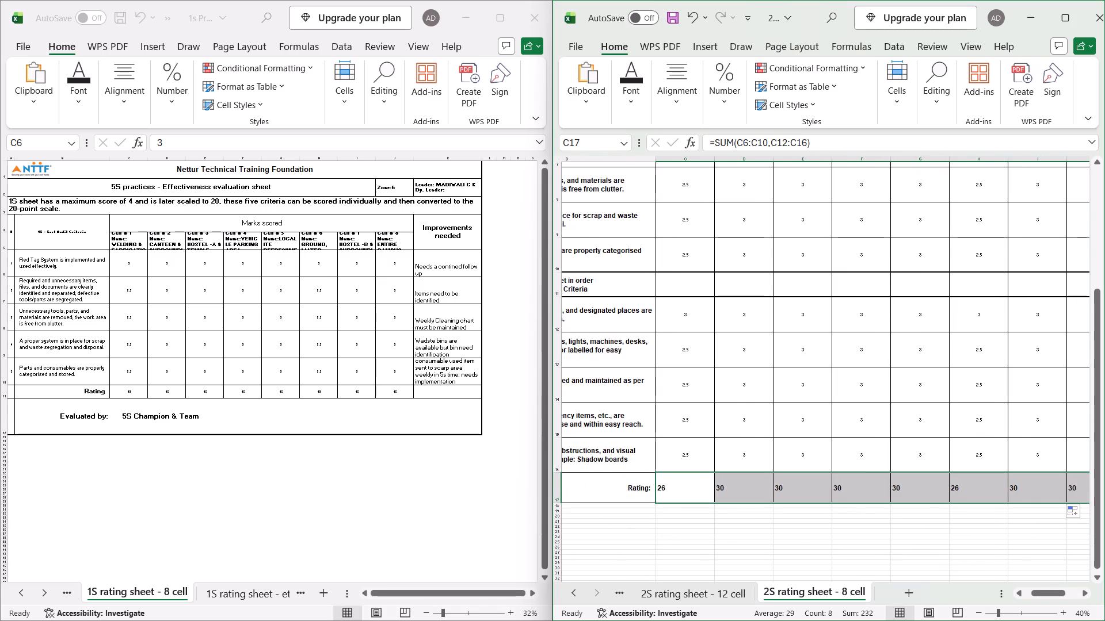
# Set Cell # 1's scores for tools arrangement in C15 and passages and visual order in C16 to 2.
pyautogui.click(706, 423)
pyautogui.click(706, 423)
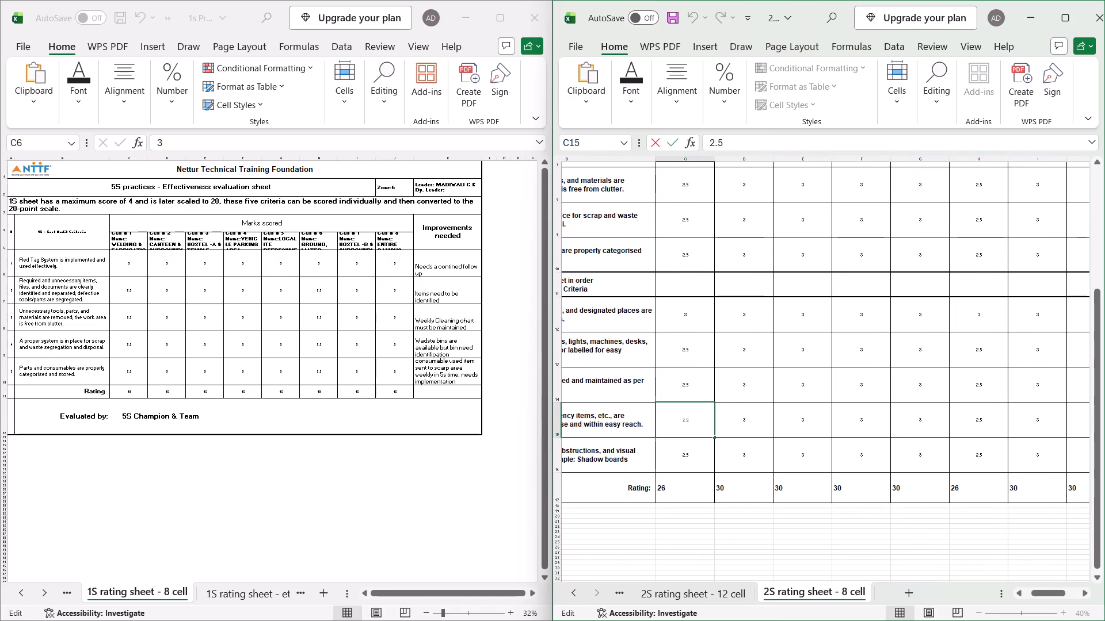
pyautogui.press('BackSpace')
pyautogui.press('BackSpace')
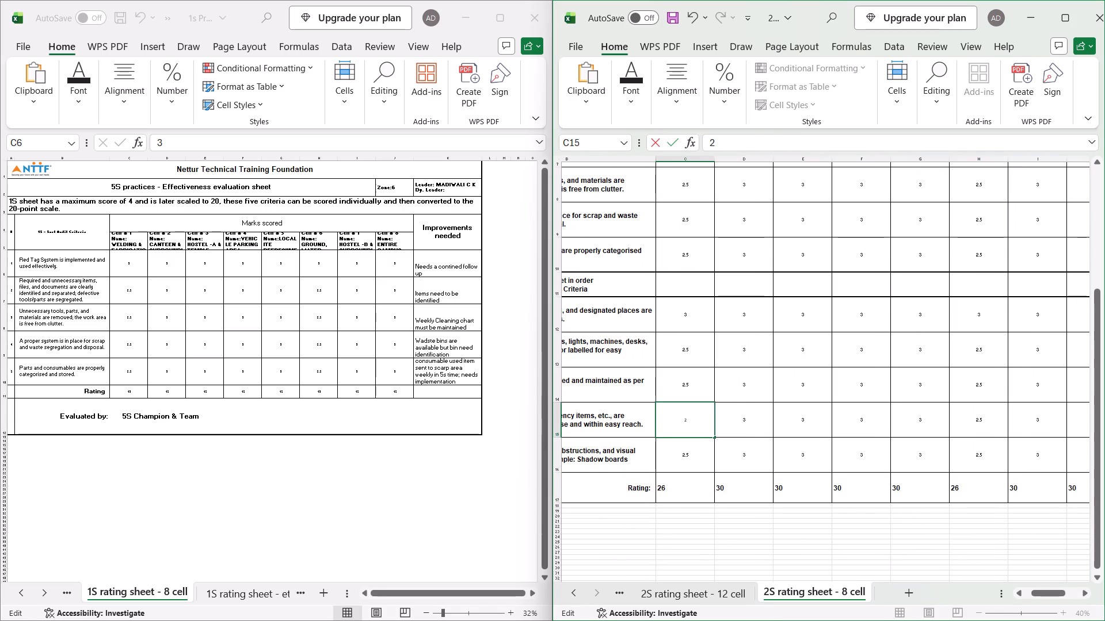
pyautogui.press('Return')
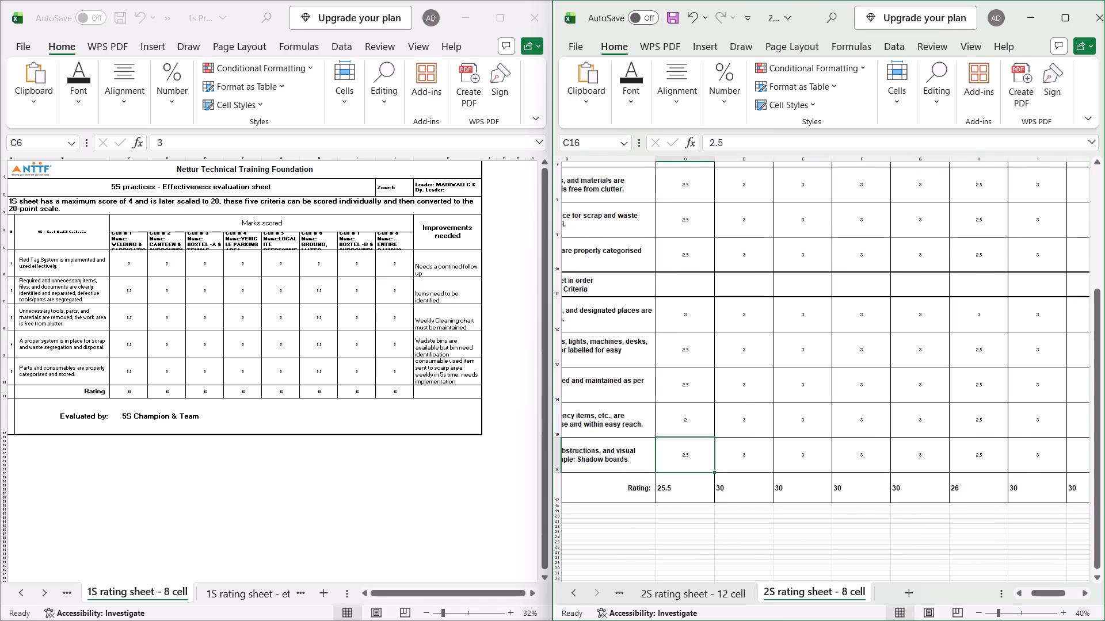
pyautogui.doubleClick(696, 448)
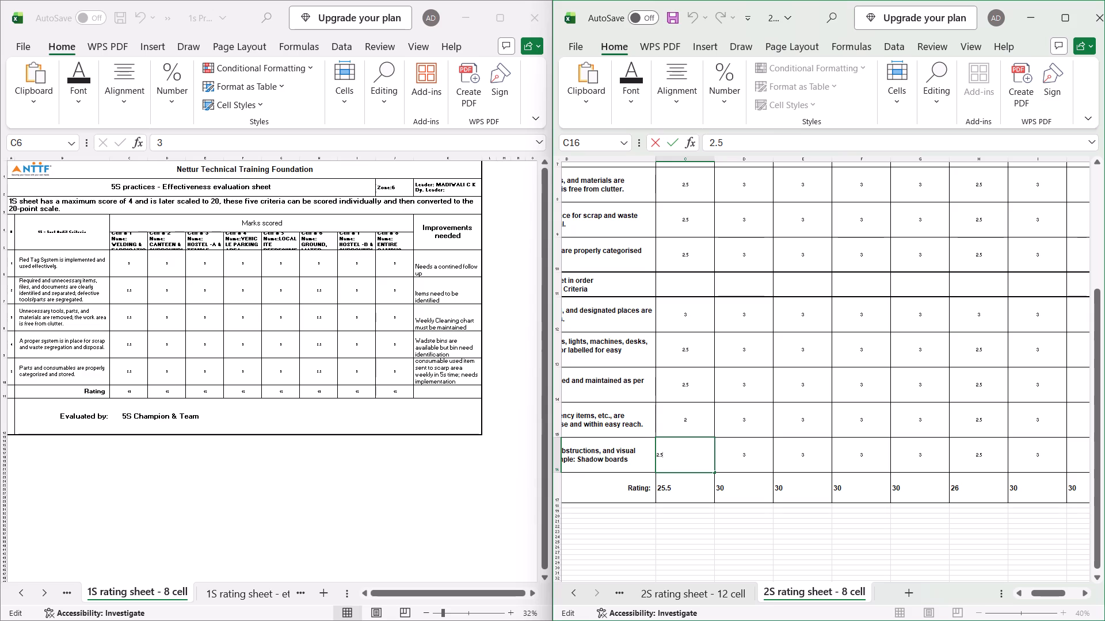
pyautogui.press('BackSpace')
pyautogui.press('BackSpace')
pyautogui.press('Return')
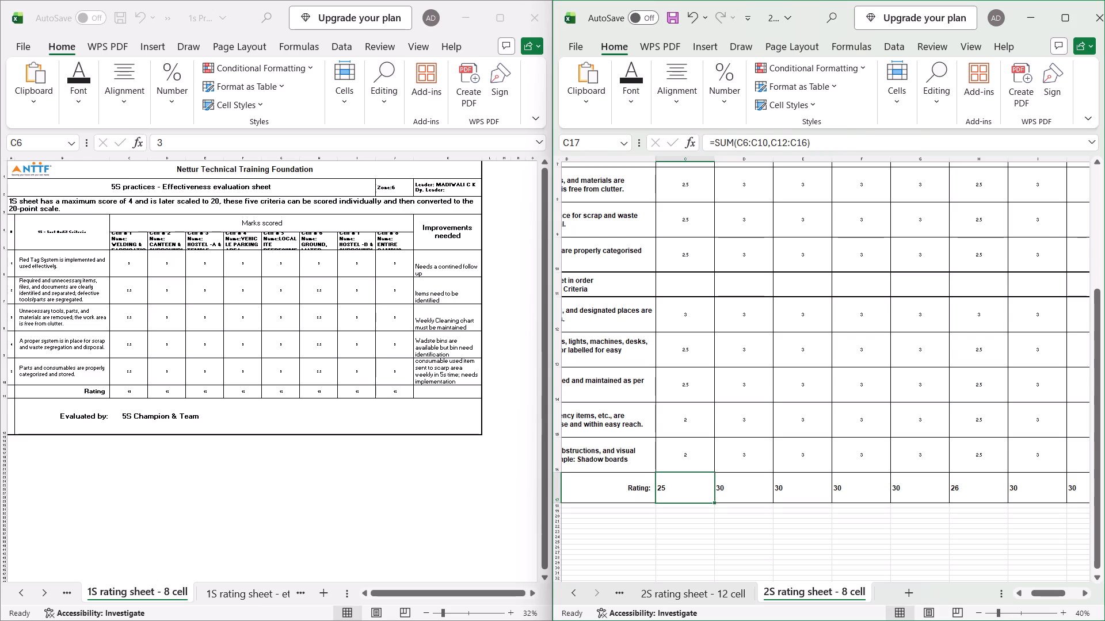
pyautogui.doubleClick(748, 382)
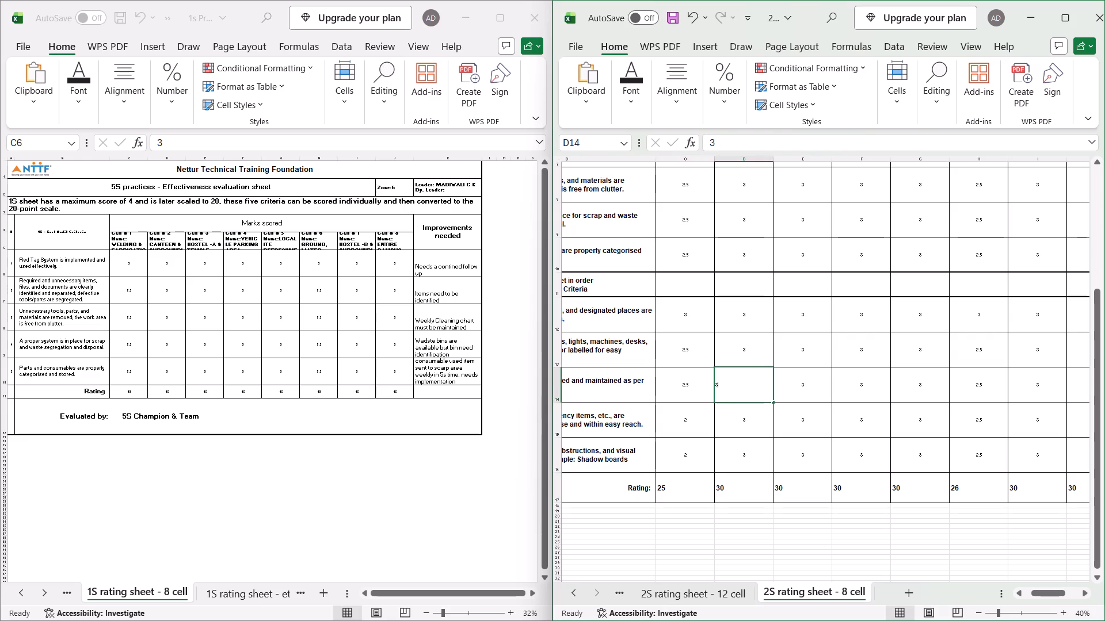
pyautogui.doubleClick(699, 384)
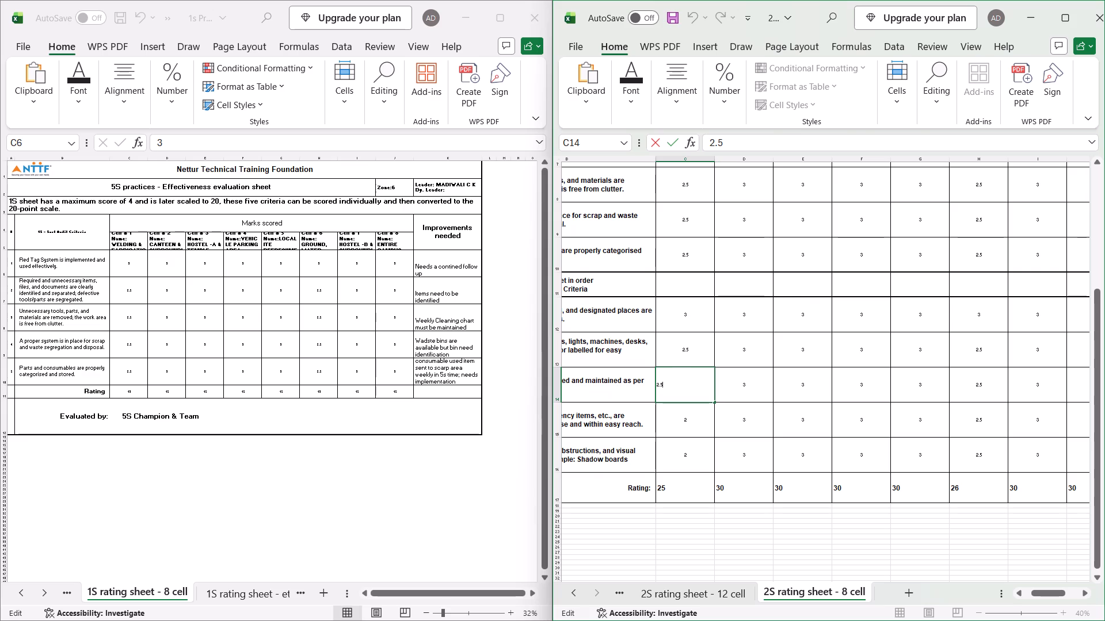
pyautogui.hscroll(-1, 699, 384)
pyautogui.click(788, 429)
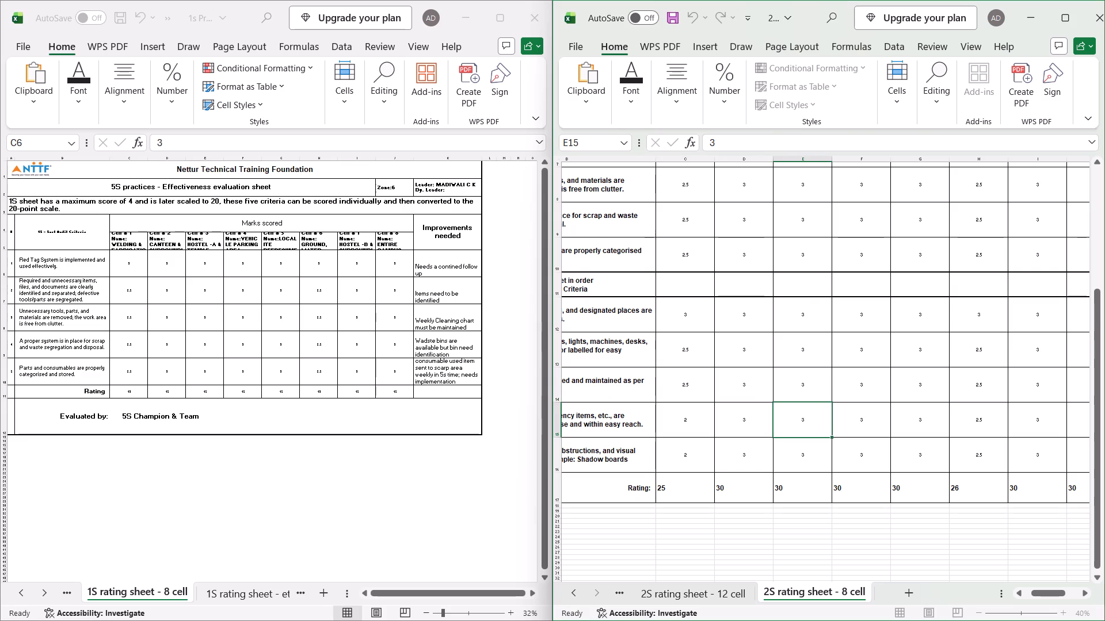
# Set Cell # 2's scores for tools arrangement in D15 and floor markings in D14 to 2.5.
pyautogui.doubleClick(744, 415)
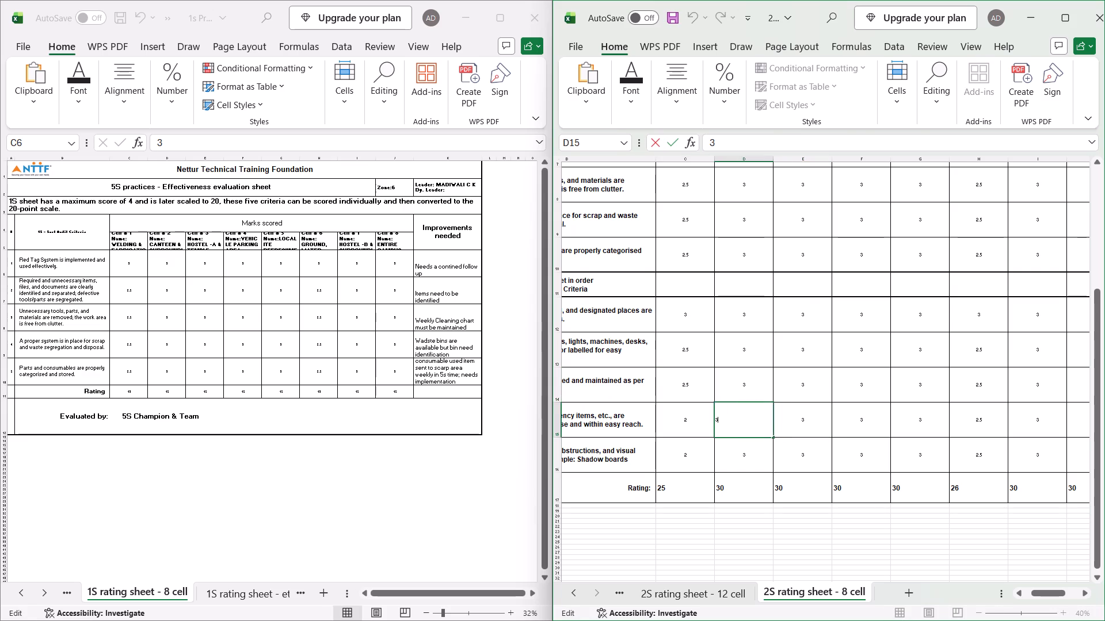
pyautogui.press('BackSpace')
pyautogui.write('2.5')
pyautogui.press('Return')
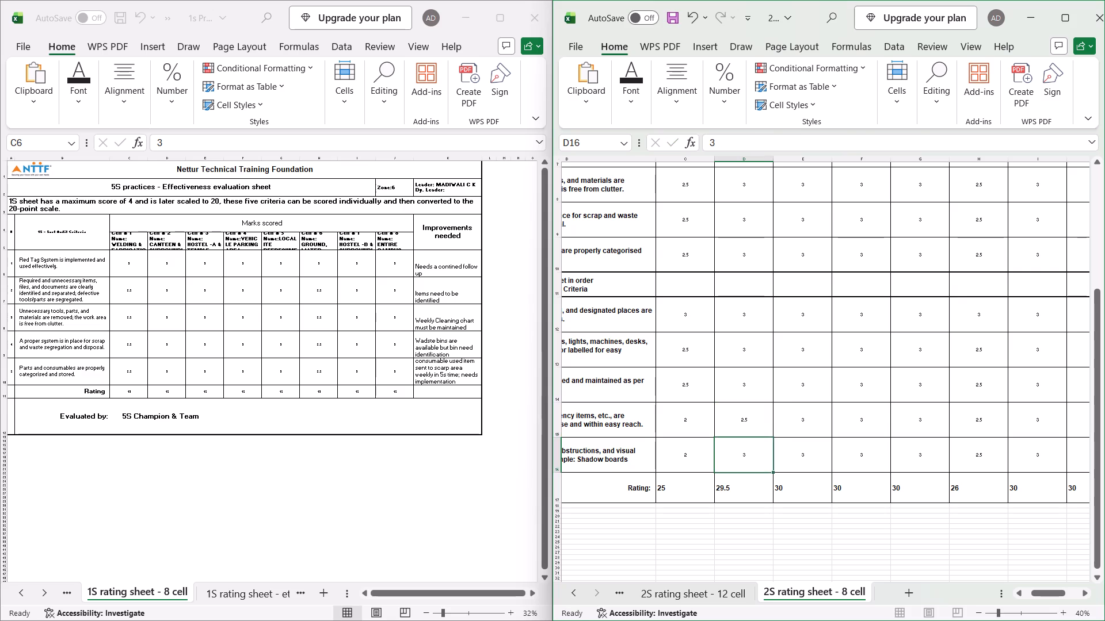
pyautogui.click(763, 389)
pyautogui.write('2.5')
pyautogui.press('Return')
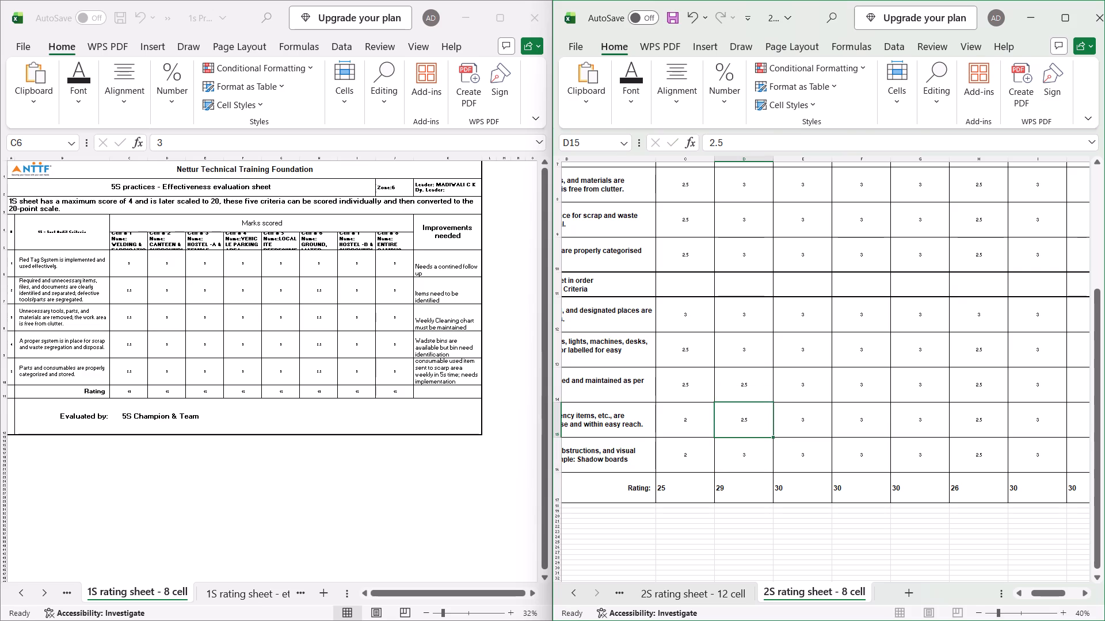
# Set Cell # 3's tools arrangement score in E15 to 2.
pyautogui.click(829, 416)
pyautogui.press('2')
pyautogui.press('Return')
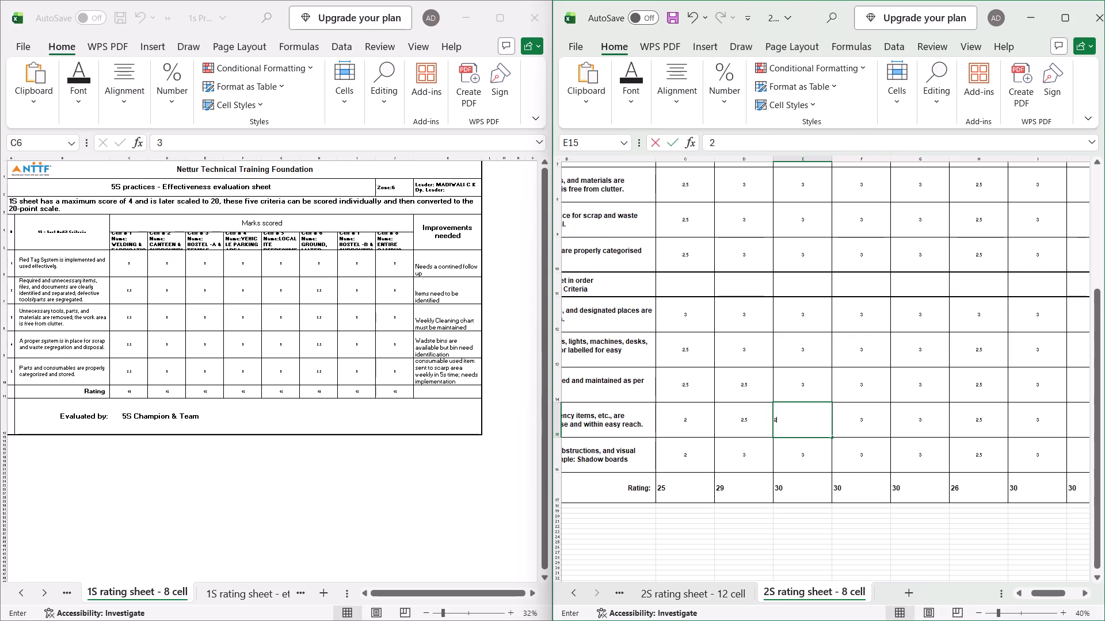
# Set Cell # 4's scores for tools arrangement in F15 and floor markings in F14 to 2.
pyautogui.click(870, 424)
pyautogui.press('2')
pyautogui.press('Return')
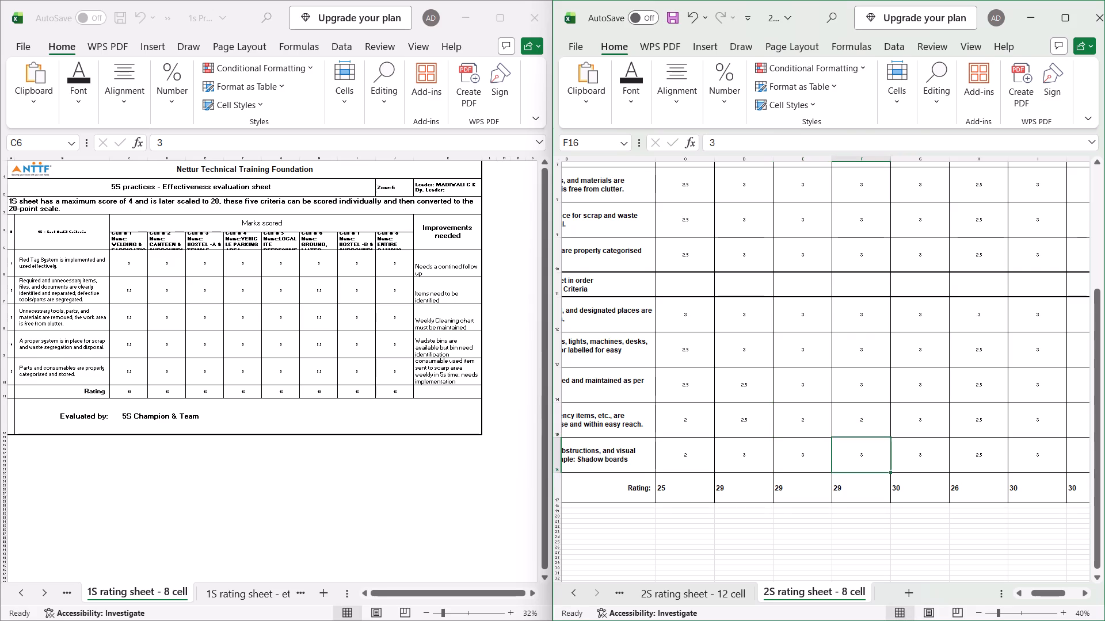
pyautogui.click(877, 382)
pyautogui.press('2')
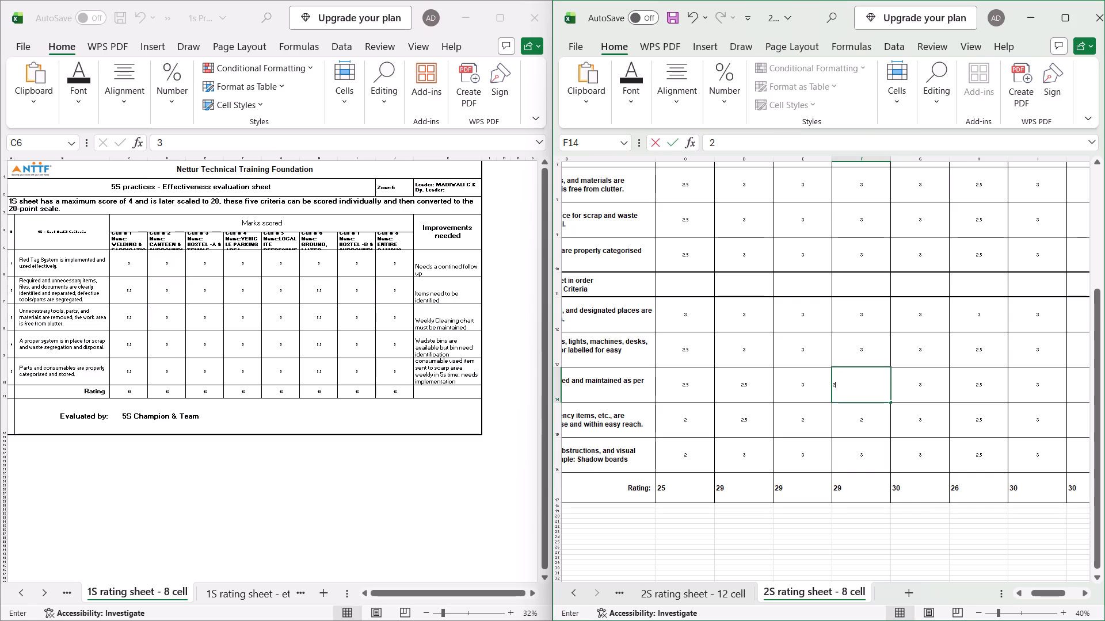
pyautogui.press('Return')
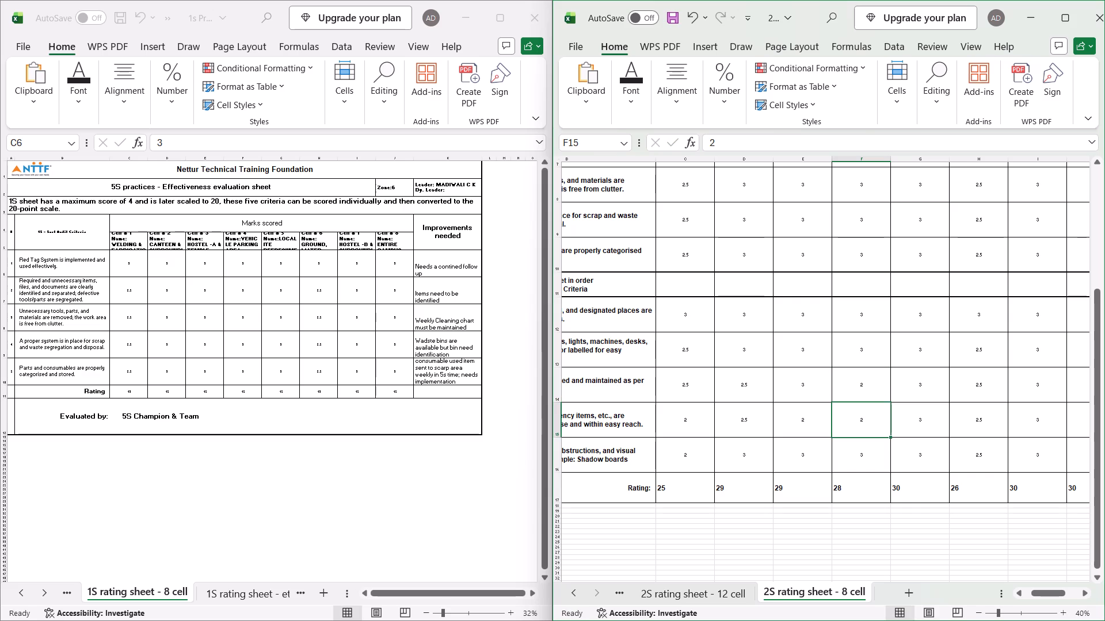
# Set Cell # 6's scores for passages in H16 and labelling in H13 to 2, and floor markings in H14 to 3.
pyautogui.click(976, 457)
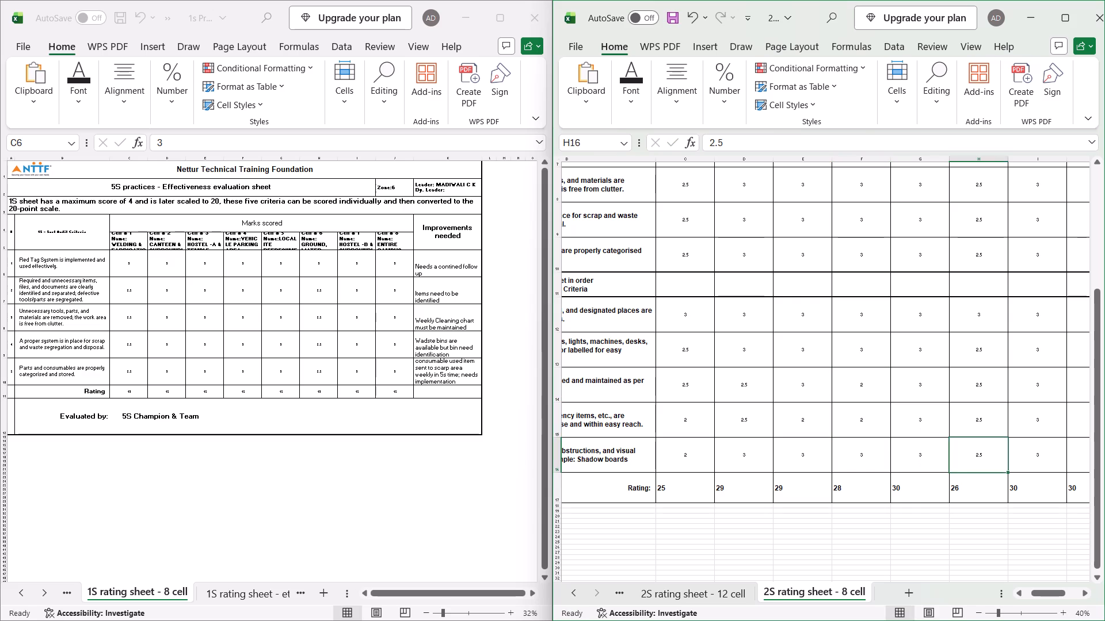
pyautogui.click(976, 457)
pyautogui.press('2')
pyautogui.press('Return')
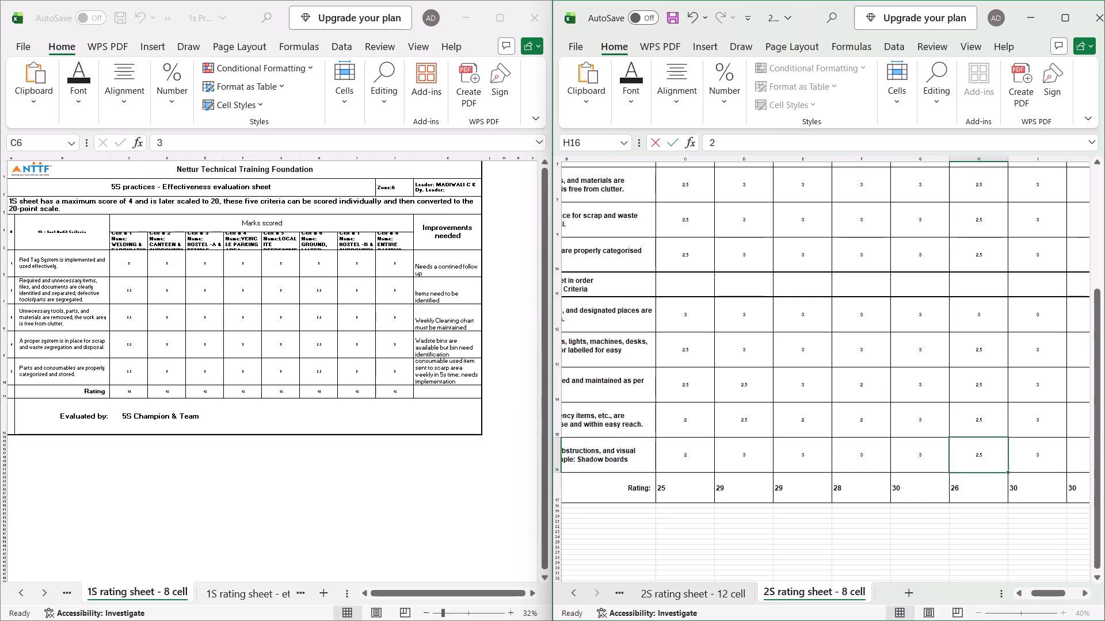
pyautogui.click(998, 394)
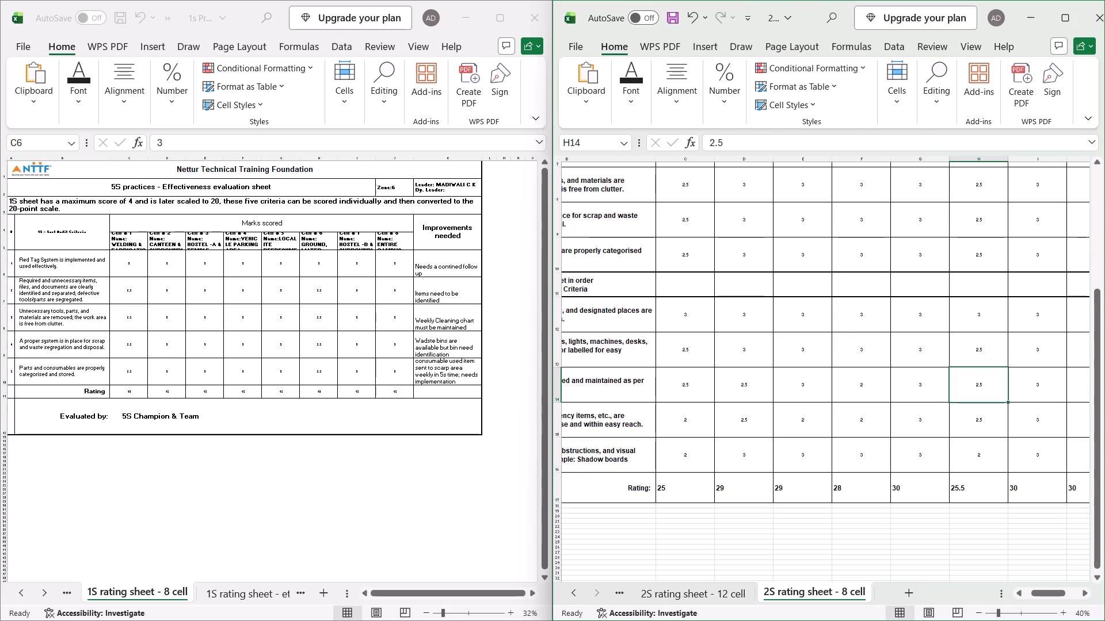
pyautogui.press('3')
pyautogui.press('Return')
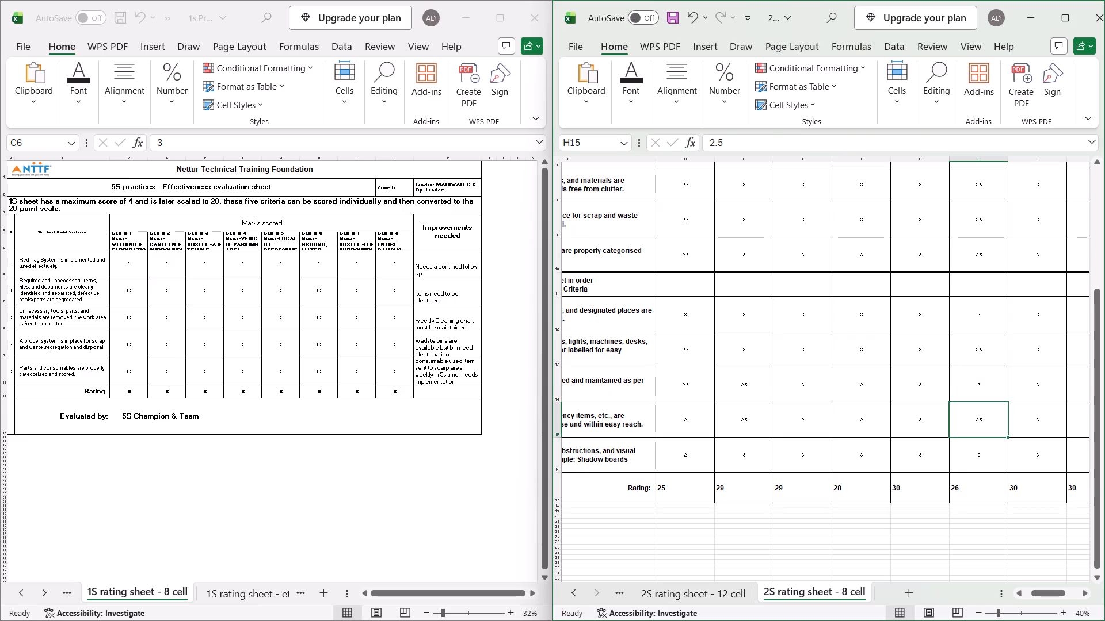
pyautogui.click(990, 355)
pyautogui.press('2')
pyautogui.press('Return')
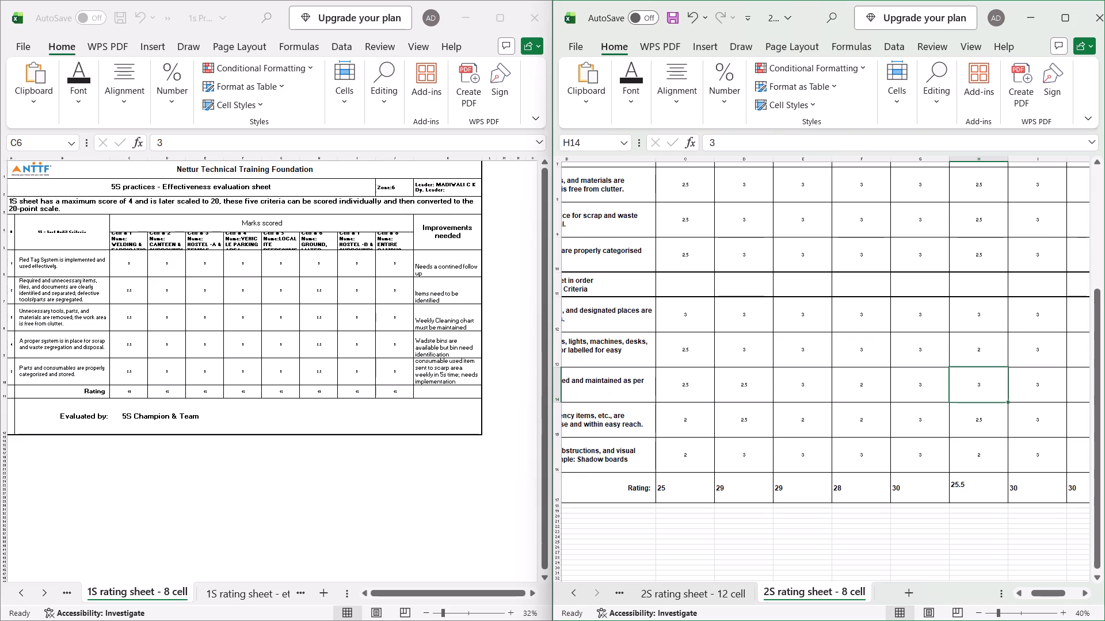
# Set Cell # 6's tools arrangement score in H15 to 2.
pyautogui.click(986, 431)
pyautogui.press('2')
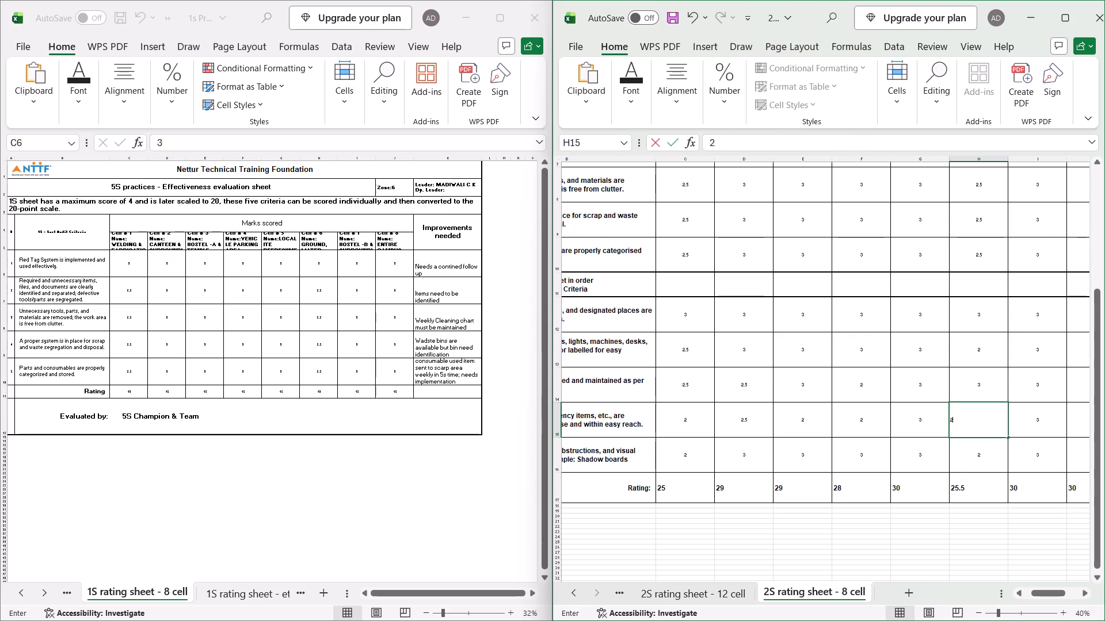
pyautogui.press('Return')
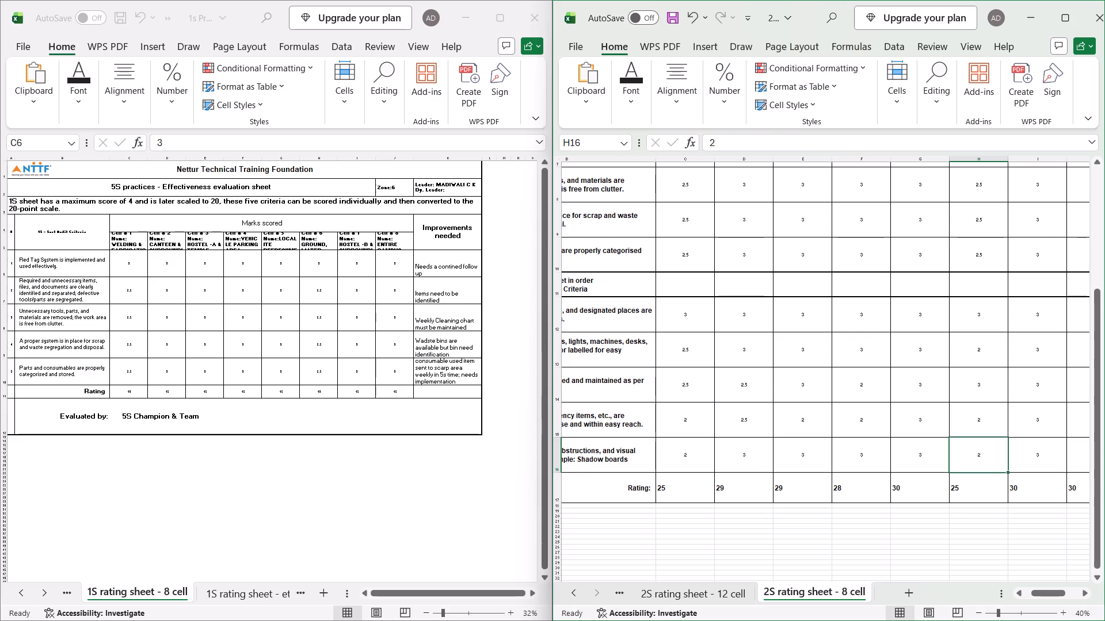
# Set Cell # 6's tools arrangement score in H15 to 3.
pyautogui.click(984, 421)
pyautogui.press('3')
pyautogui.press('Return')
# Set Cell # 7's passages and visual order score in I16 to 2.
pyautogui.click(1045, 454)
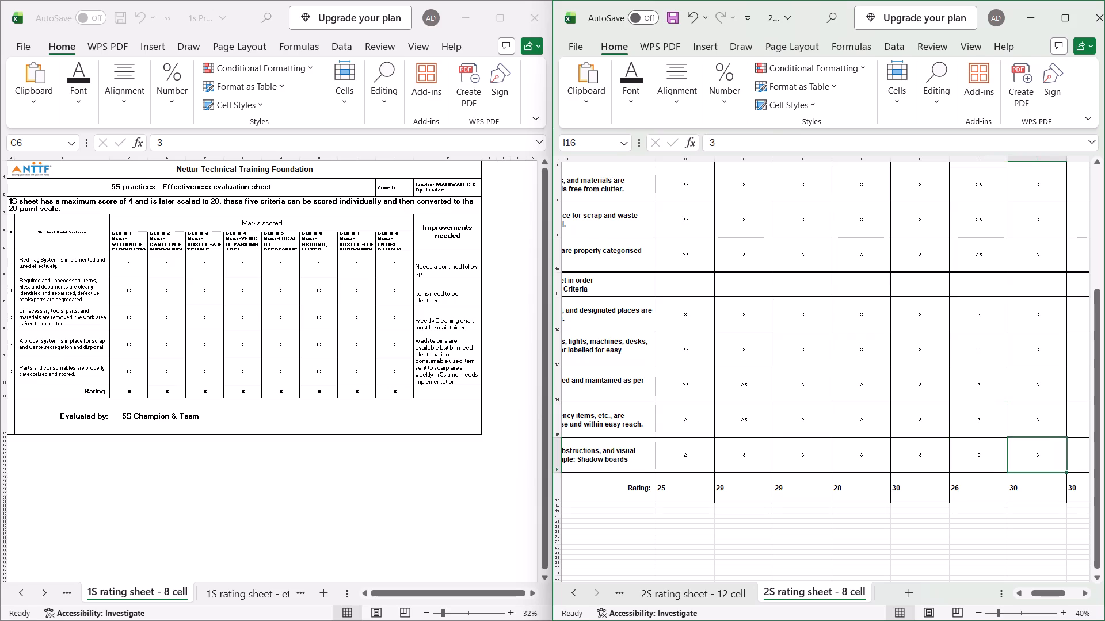
pyautogui.press('2')
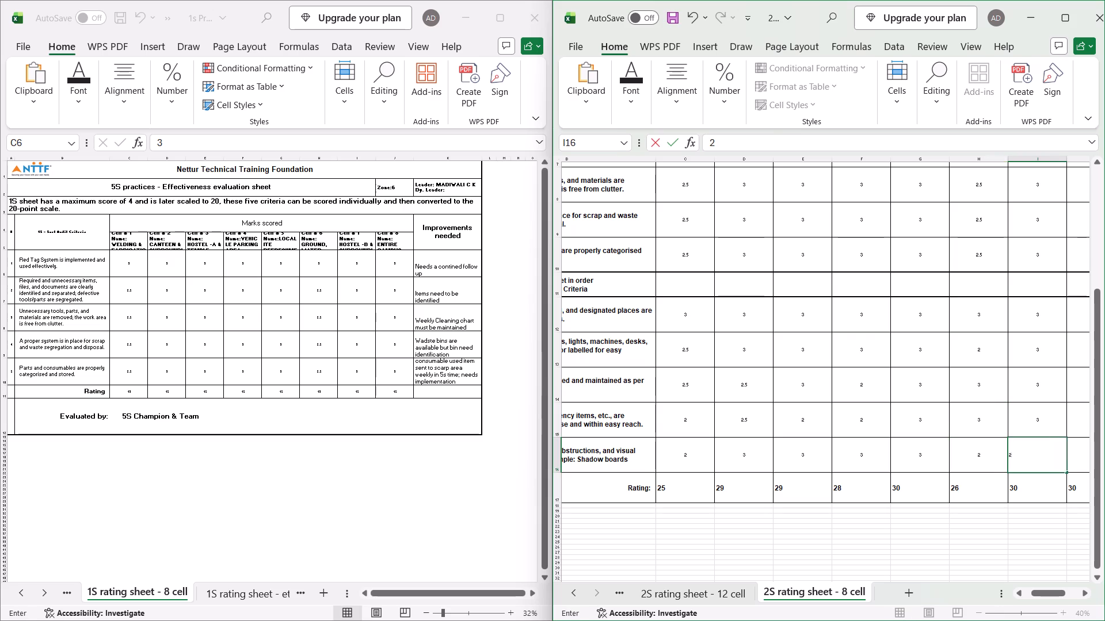
pyautogui.press('Return')
# Set Cell # 8's scores for passages in J16 and labelling in J13 to 2.5, and floor markings in J14 to 3.
pyautogui.hscroll(-3, 1045, 454)
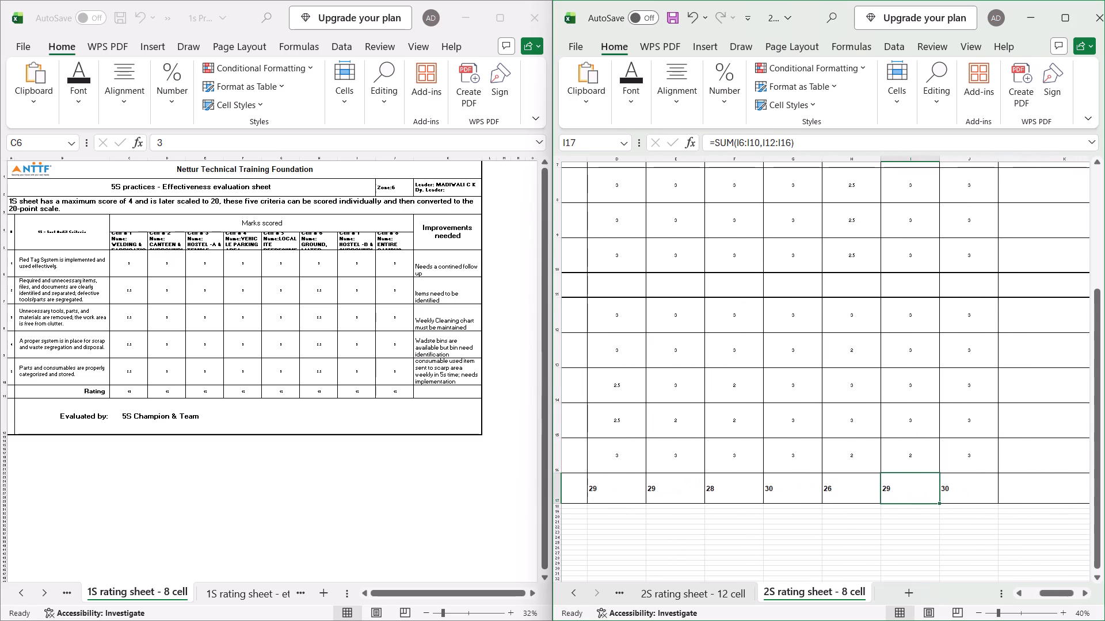
pyautogui.click(980, 451)
pyautogui.write('2.5')
pyautogui.press('Return')
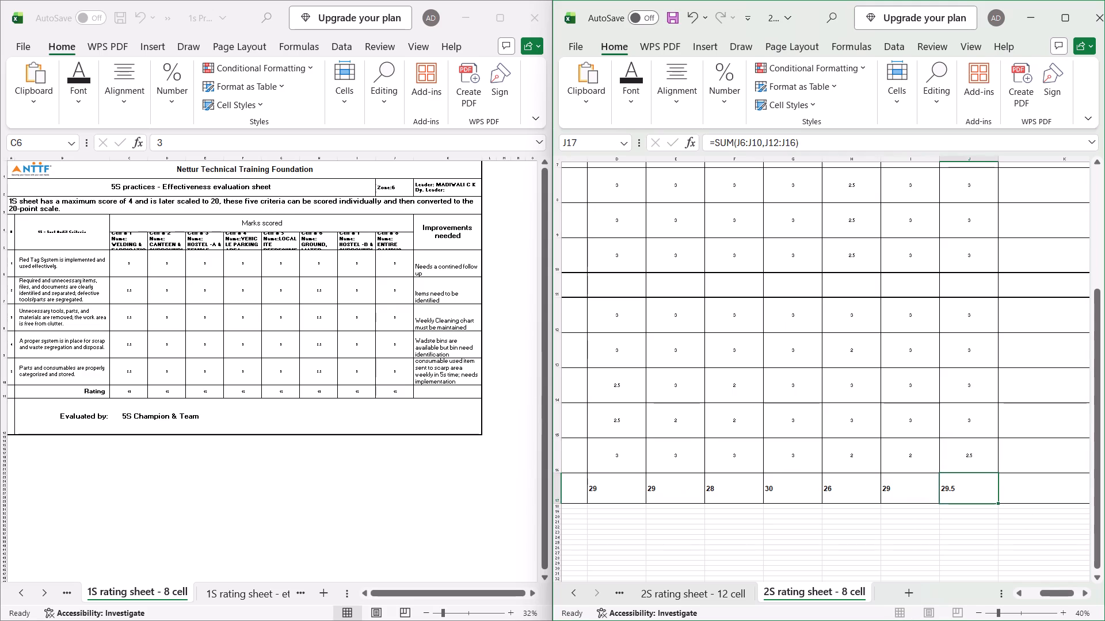
pyautogui.click(980, 353)
pyautogui.write('2.5')
pyautogui.press('Return')
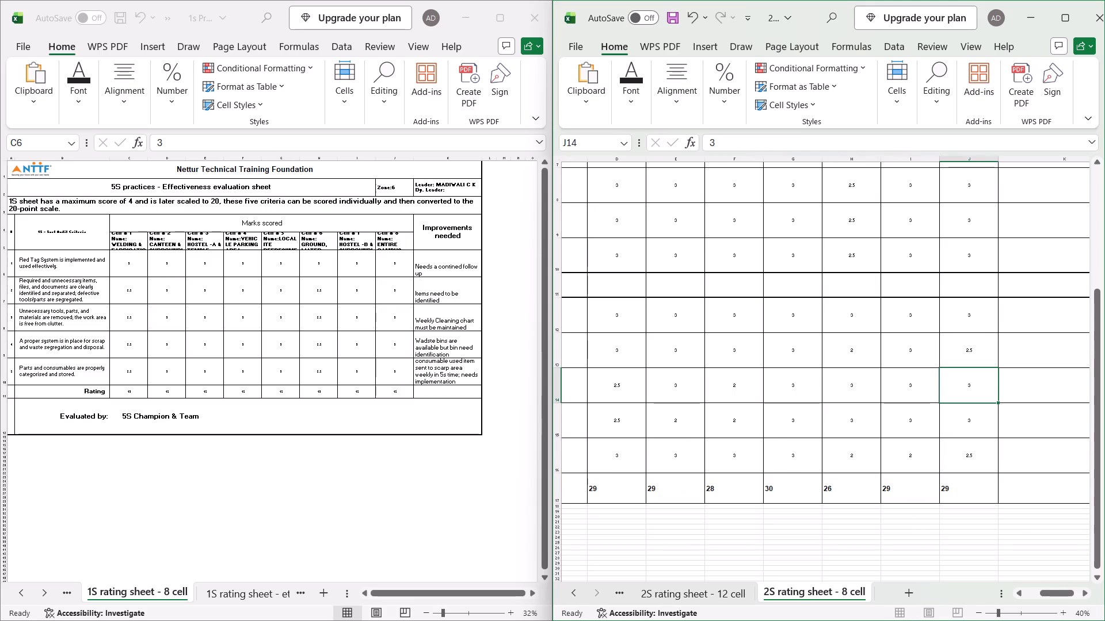
pyautogui.press('3')
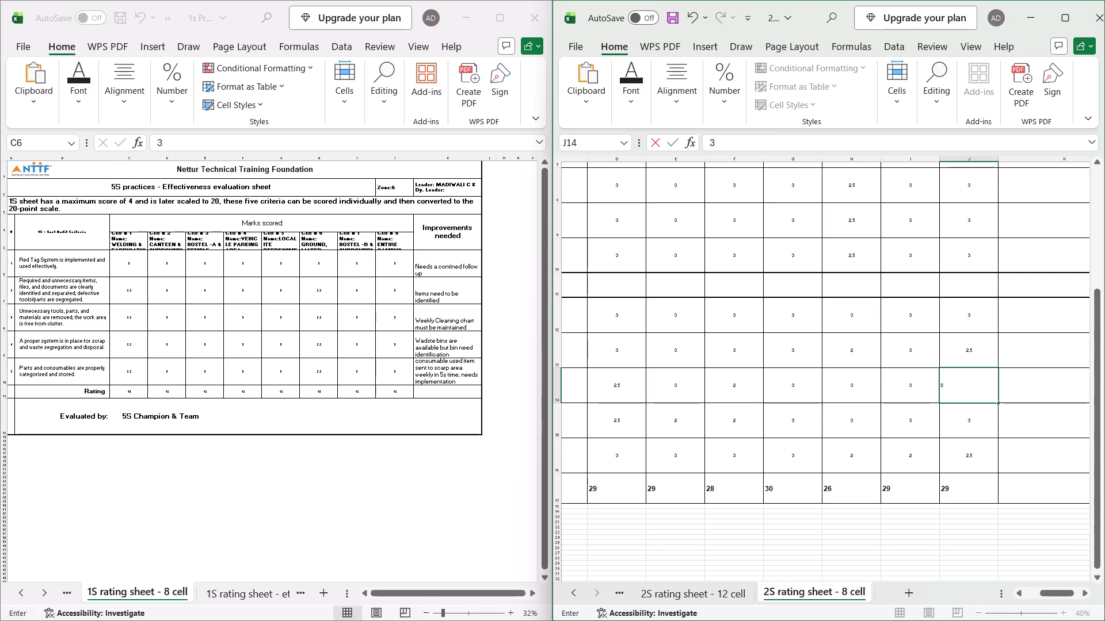
pyautogui.press('BackSpace')
pyautogui.press('3')
pyautogui.press('Return')
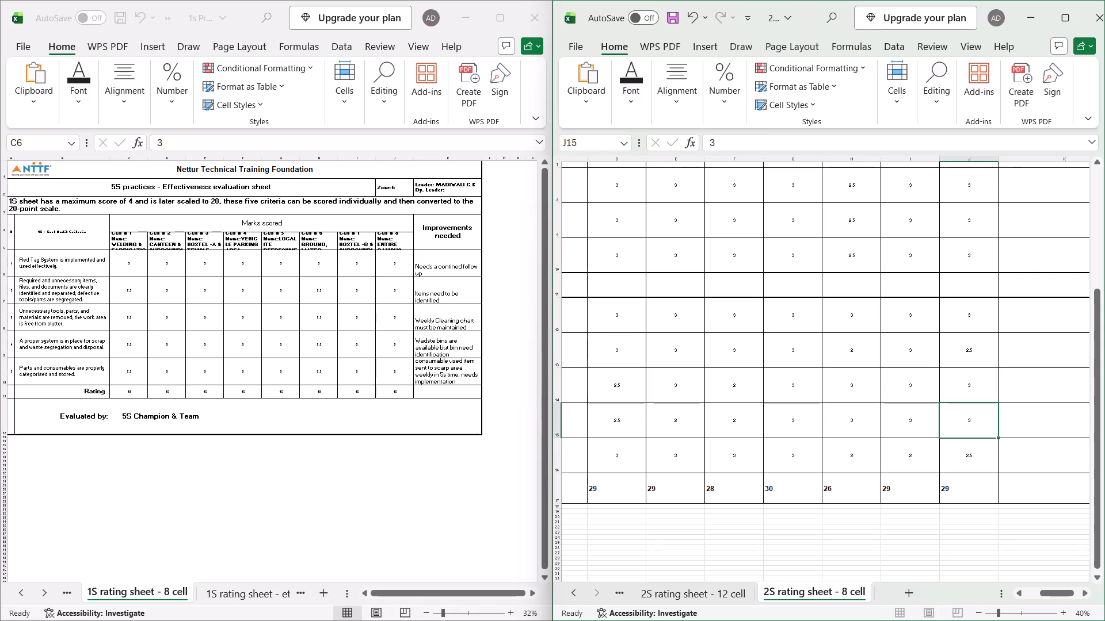
# Maximize the 2S workbook and open Zone 01's 2S rating sheet - 9 cell.
pyautogui.hscroll(1, 971, 419)
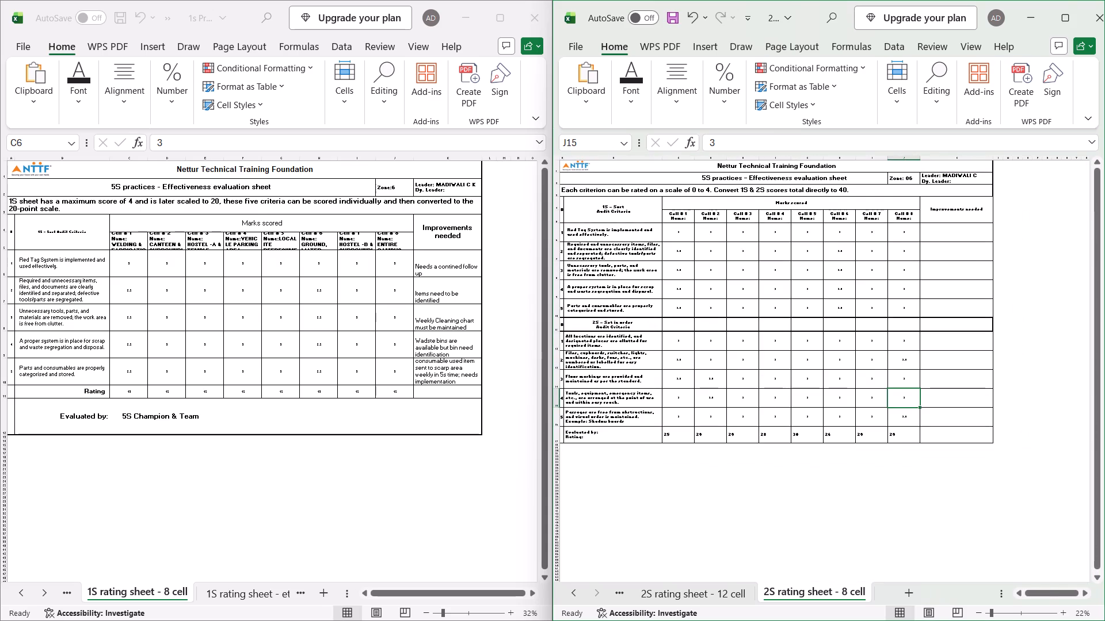
pyautogui.click(1067, 26)
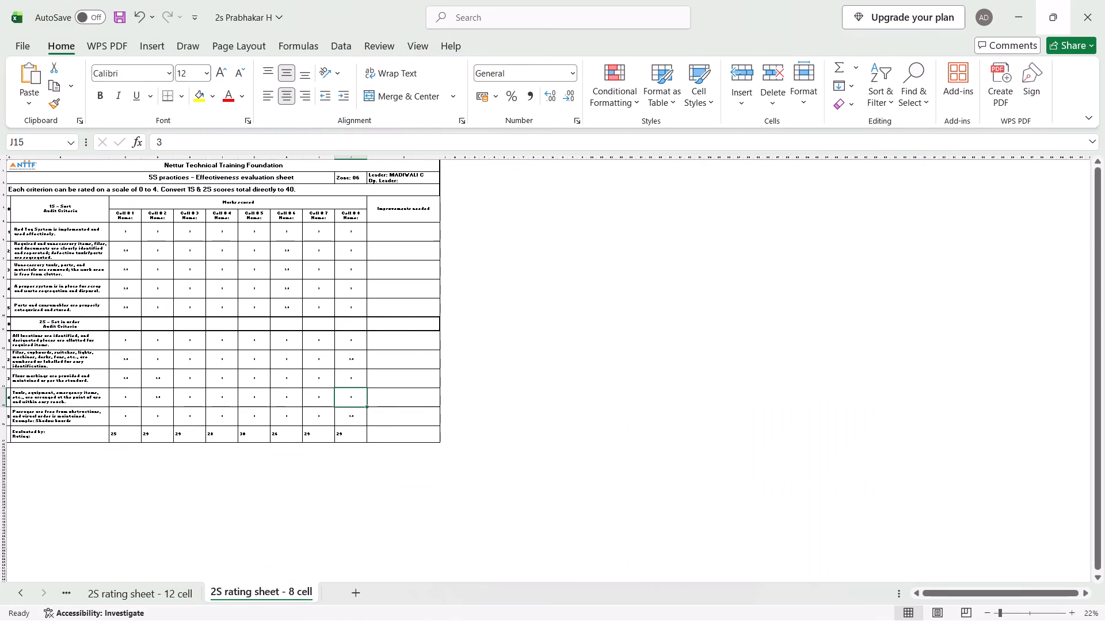
pyautogui.hscroll(6, 429, 375)
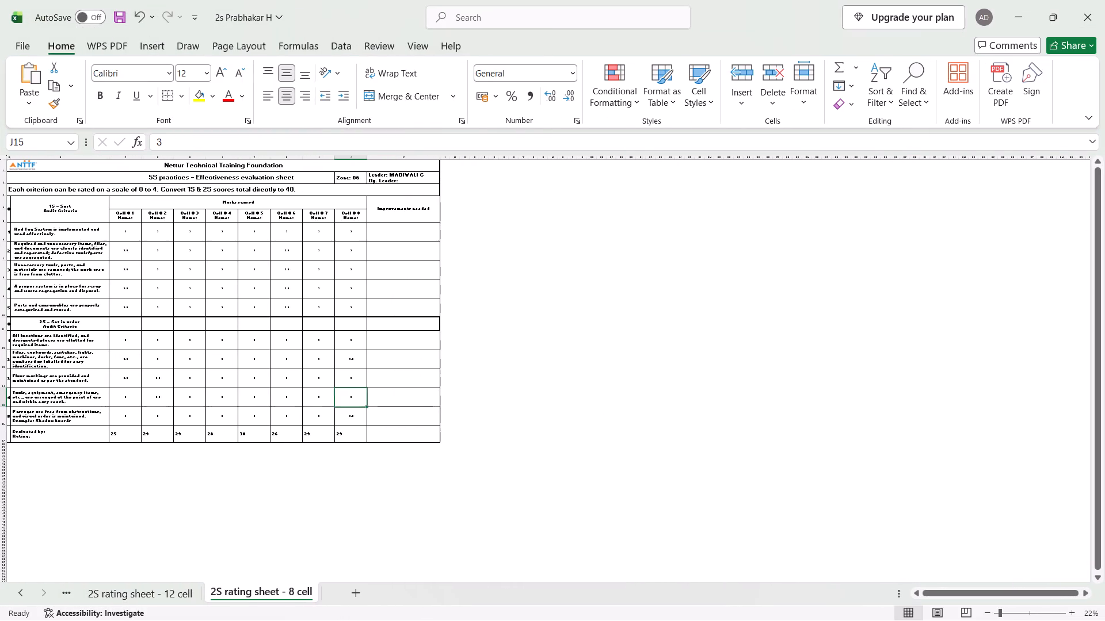
pyautogui.click(162, 592)
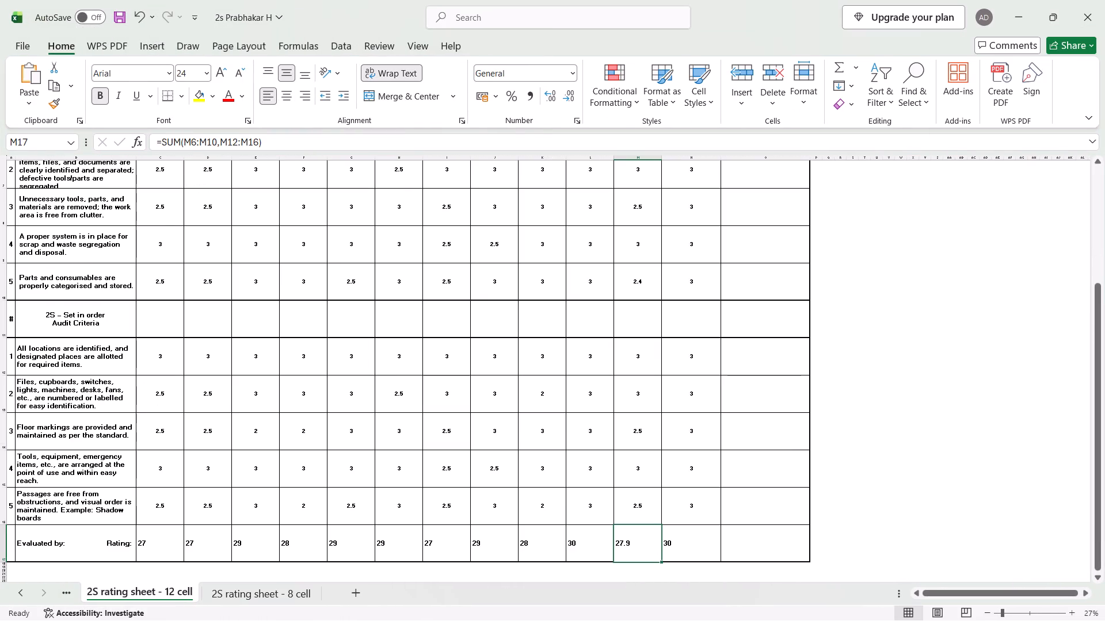
pyautogui.tripleClick(19, 592)
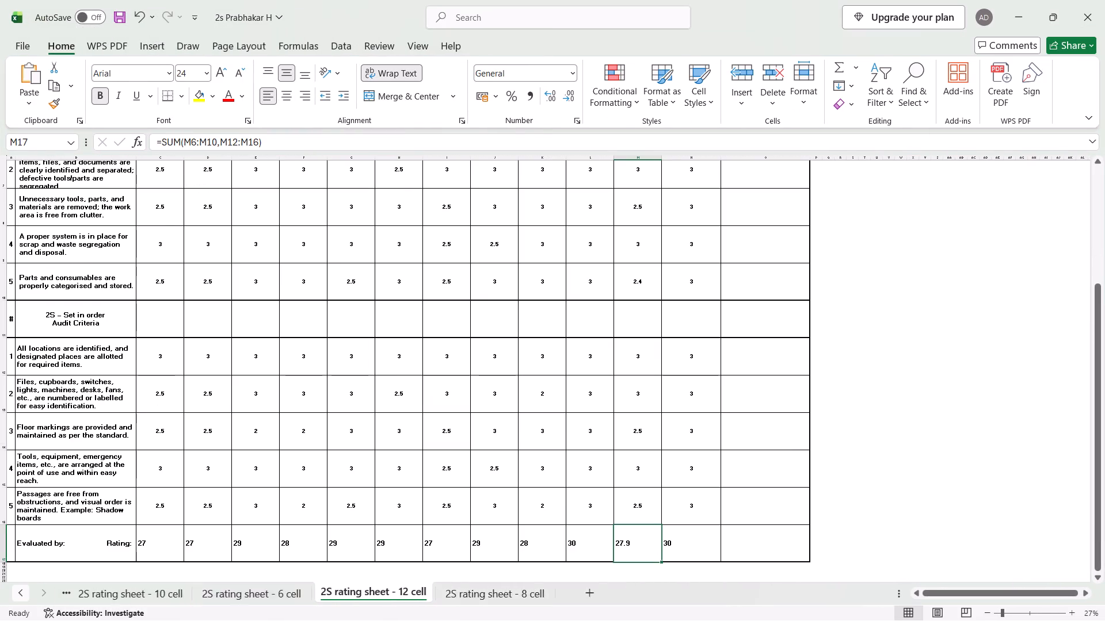
pyautogui.tripleClick(19, 592)
pyautogui.click(19, 592)
pyautogui.click(104, 591)
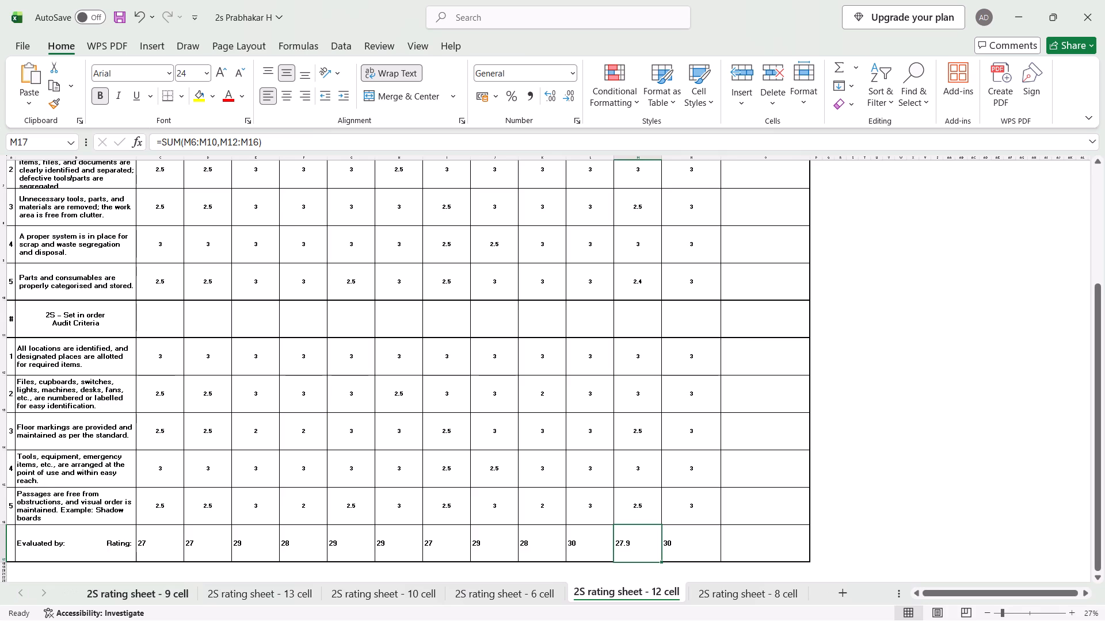
pyautogui.scroll(1, 259, 463)
pyautogui.hscroll(1, 259, 463)
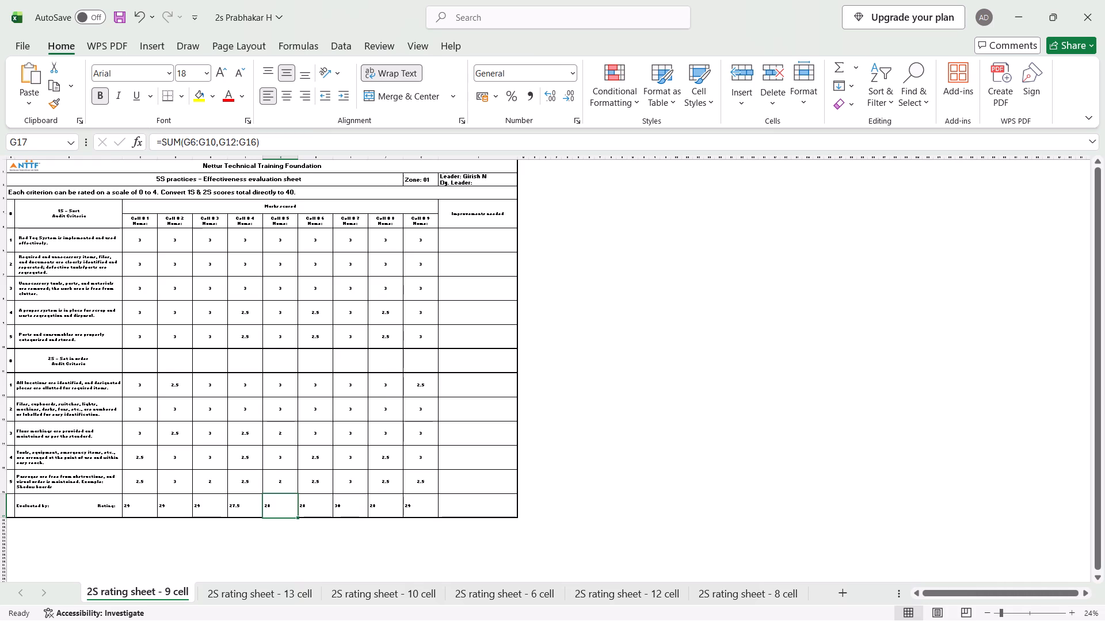
# Set Cell # 6's tools arrangement score in H15 to 2 and its passages and visual order score in H16 to 3.
pyautogui.doubleClick(324, 462)
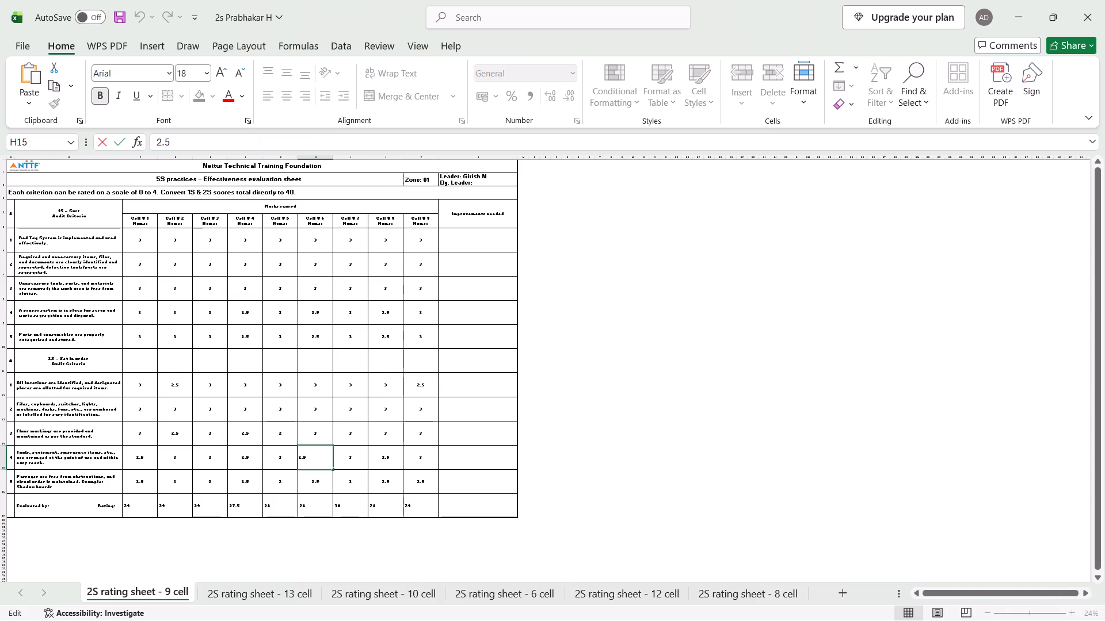
pyautogui.press('BackSpace')
pyautogui.press('BackSpace')
pyautogui.press('Return')
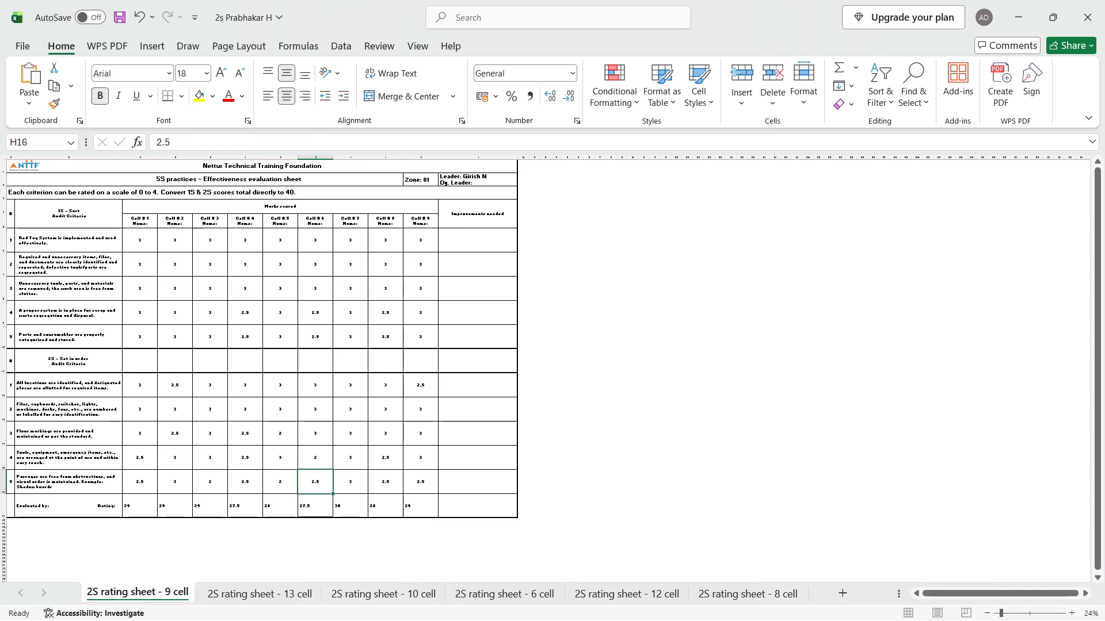
pyautogui.doubleClick(323, 480)
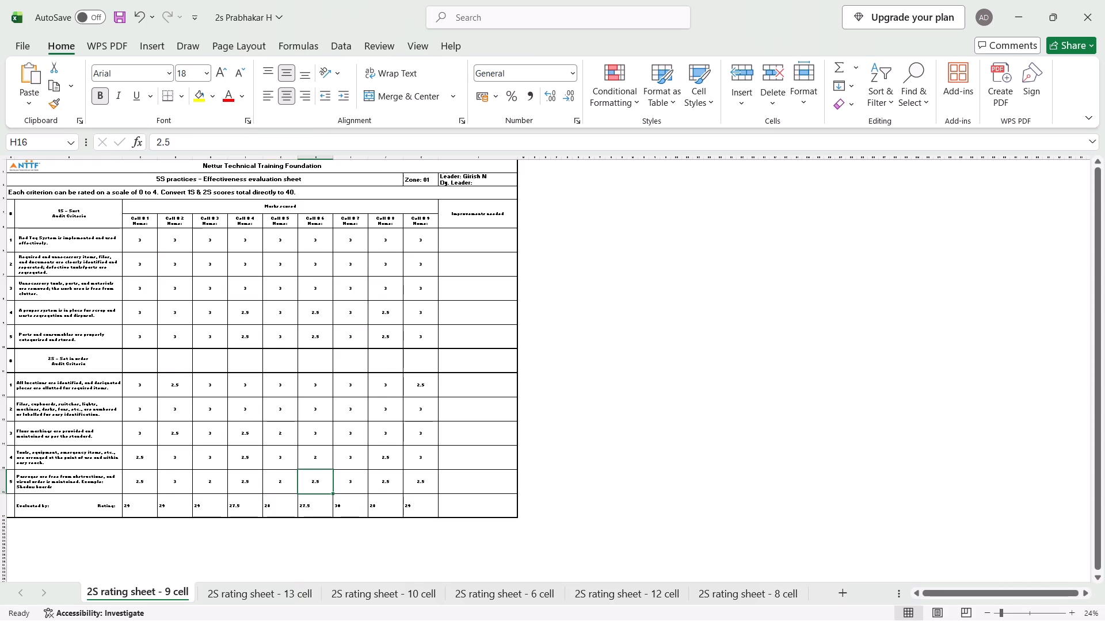
pyautogui.press('BackSpace')
pyautogui.press('BackSpace')
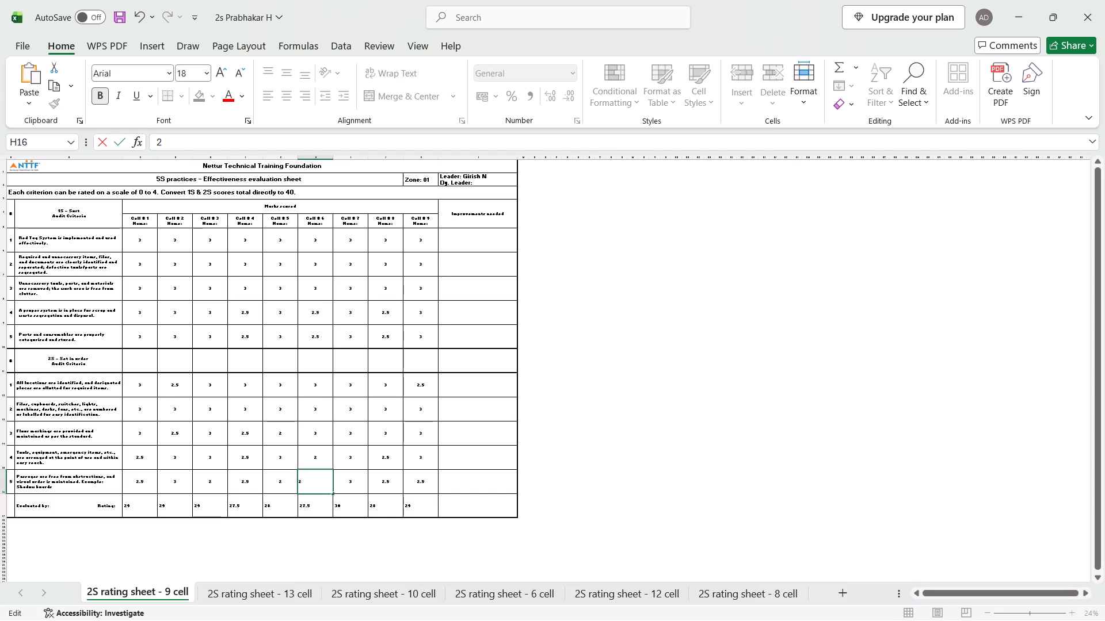
pyautogui.press('BackSpace')
pyautogui.press('3')
pyautogui.press('Return')
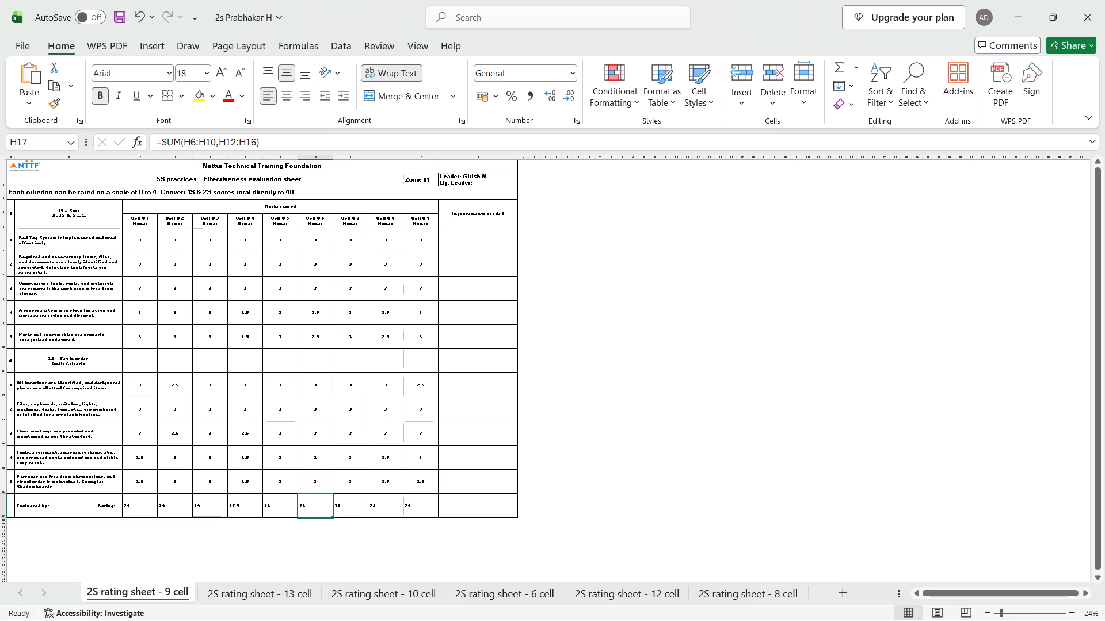
# Set Cell # 4's score for numbering or labelling files, cupboards and switches in F13 to 2.5.
pyautogui.doubleClick(248, 407)
pyautogui.press('BackSpace')
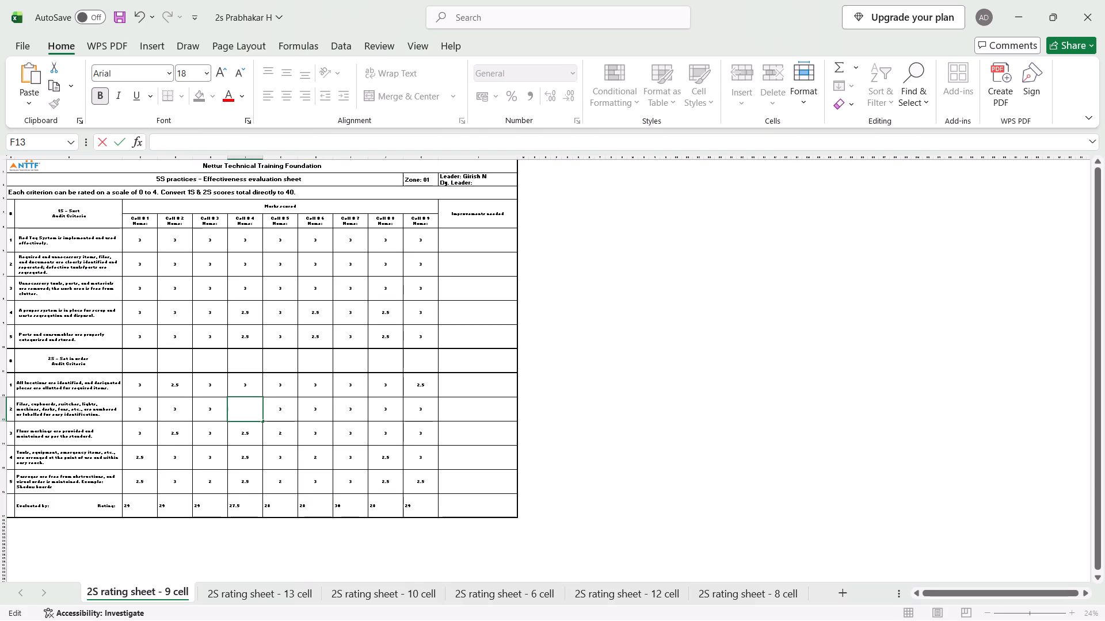
pyautogui.write('2.5')
pyautogui.press('Return')
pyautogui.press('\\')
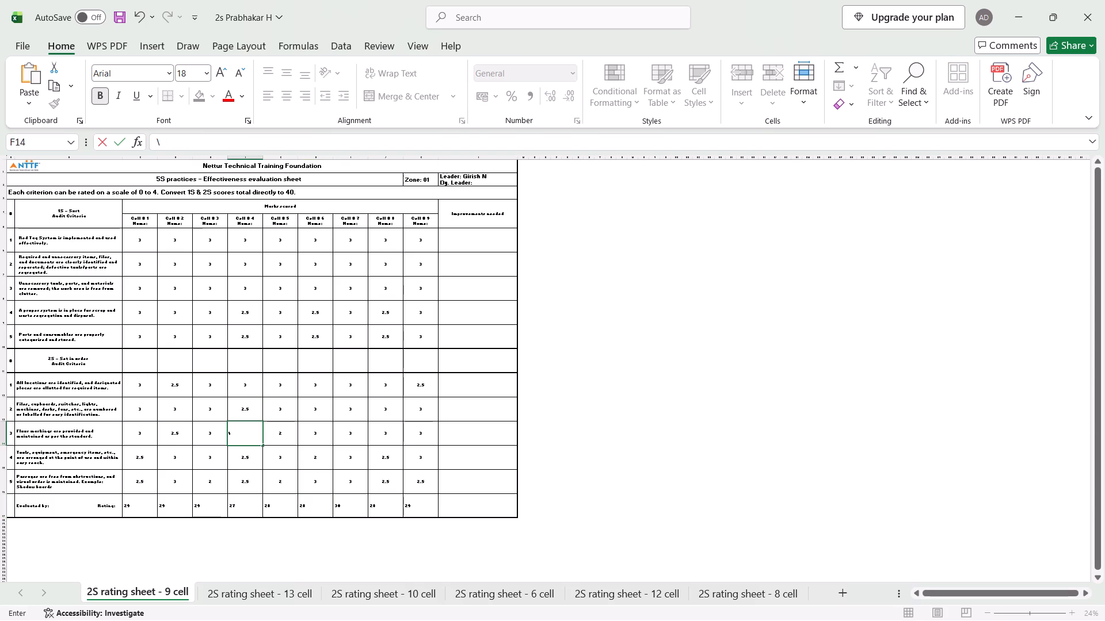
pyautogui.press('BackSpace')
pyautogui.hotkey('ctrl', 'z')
# Set Cell # 4's floor markings score in F14 to 2.5.
pyautogui.hotkey('ctrl', 'z')
pyautogui.hotkey('ctrl', 'z')
pyautogui.press('Return')
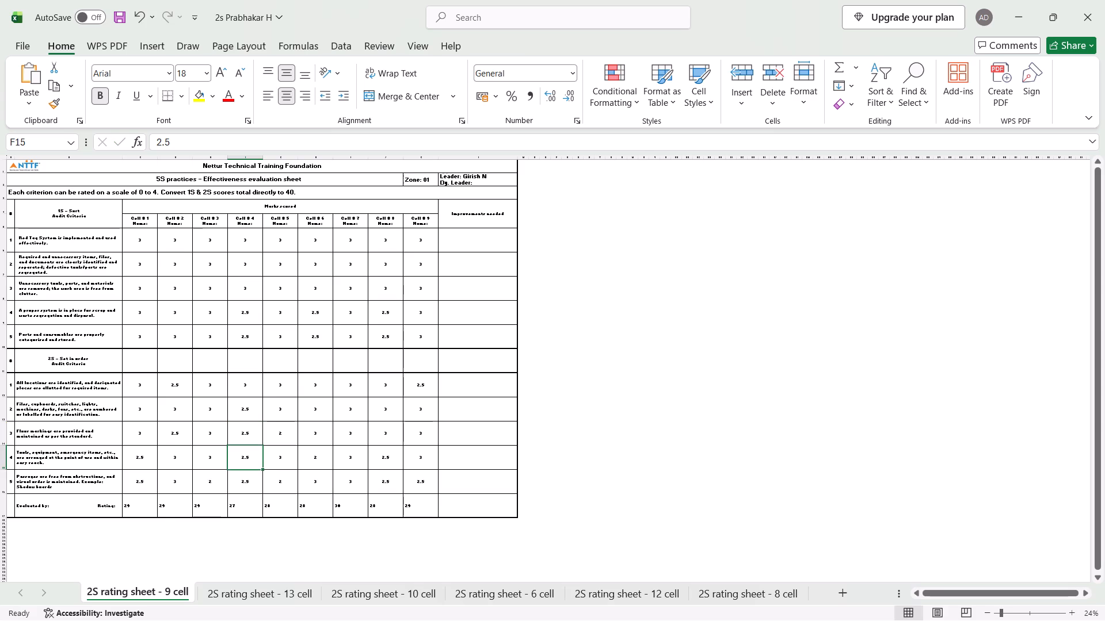
# Set Cell # 3's score for tools and equipment arrangement in E15 to 2.
pyautogui.click(218, 457)
pyautogui.click(218, 457)
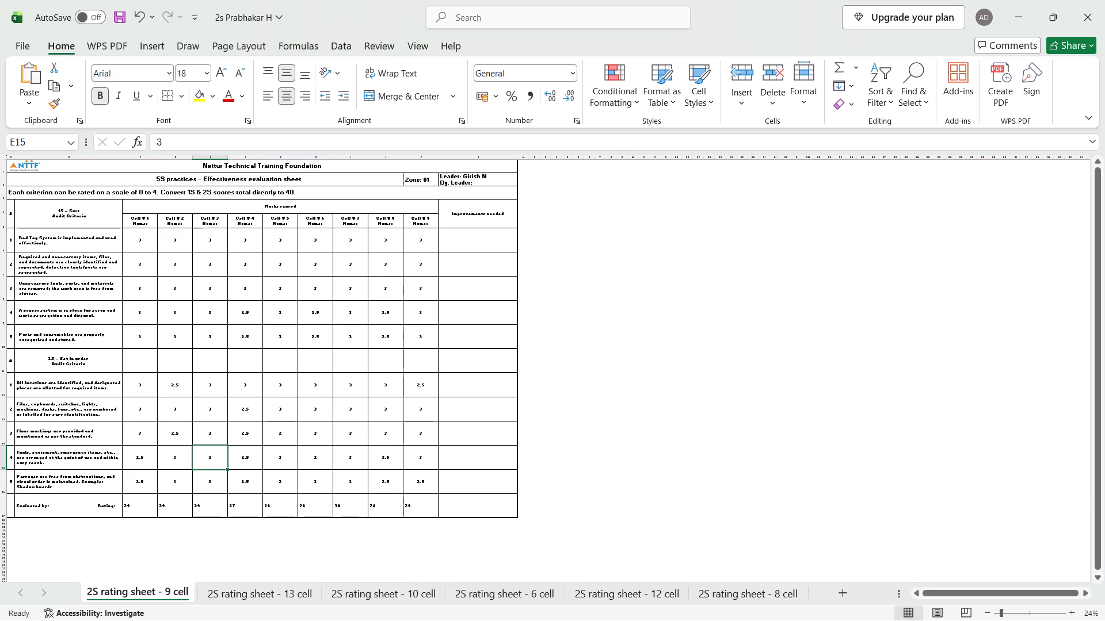
pyautogui.doubleClick(218, 457)
pyautogui.press('2')
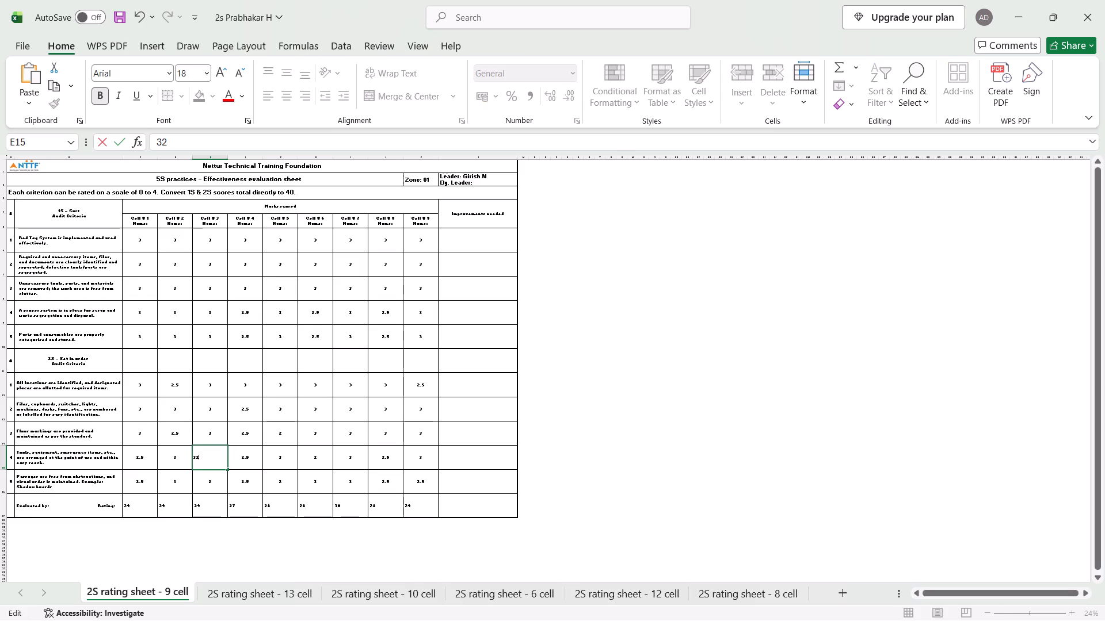
pyautogui.press('Return')
pyautogui.click(218, 457)
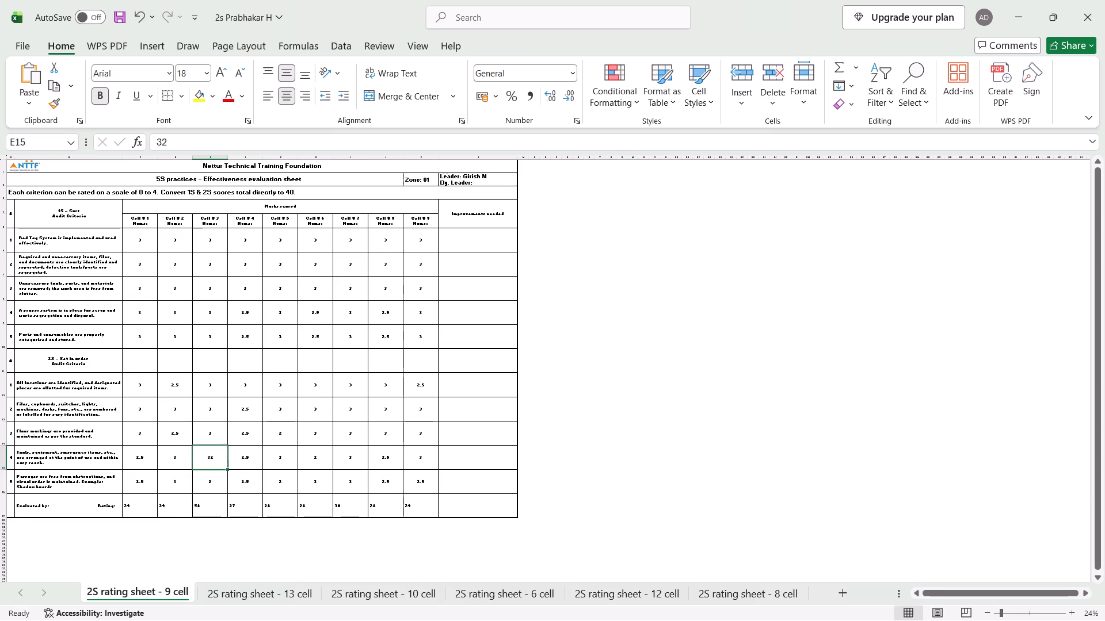
pyautogui.press('2')
pyautogui.press('Return')
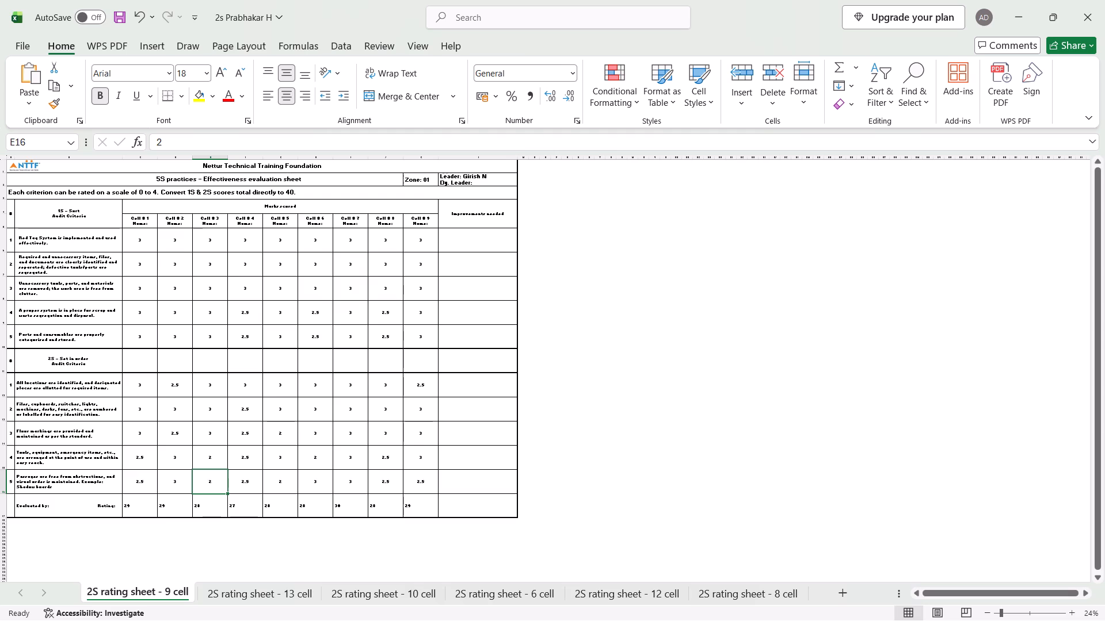
# Place the 2S workbook side by side with the 1S workbook and open Zone 06's 2S rating sheet - 8 cell.
pyautogui.hscroll(-1, 288, 466)
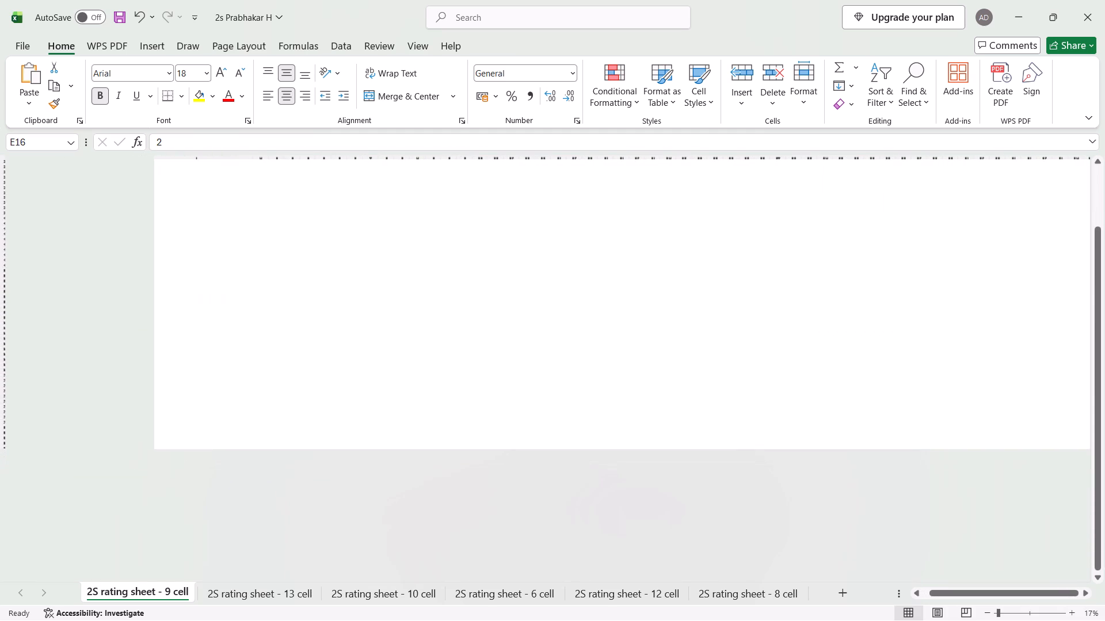
pyautogui.scroll(3, 299, 367)
pyautogui.hscroll(2, 307, 352)
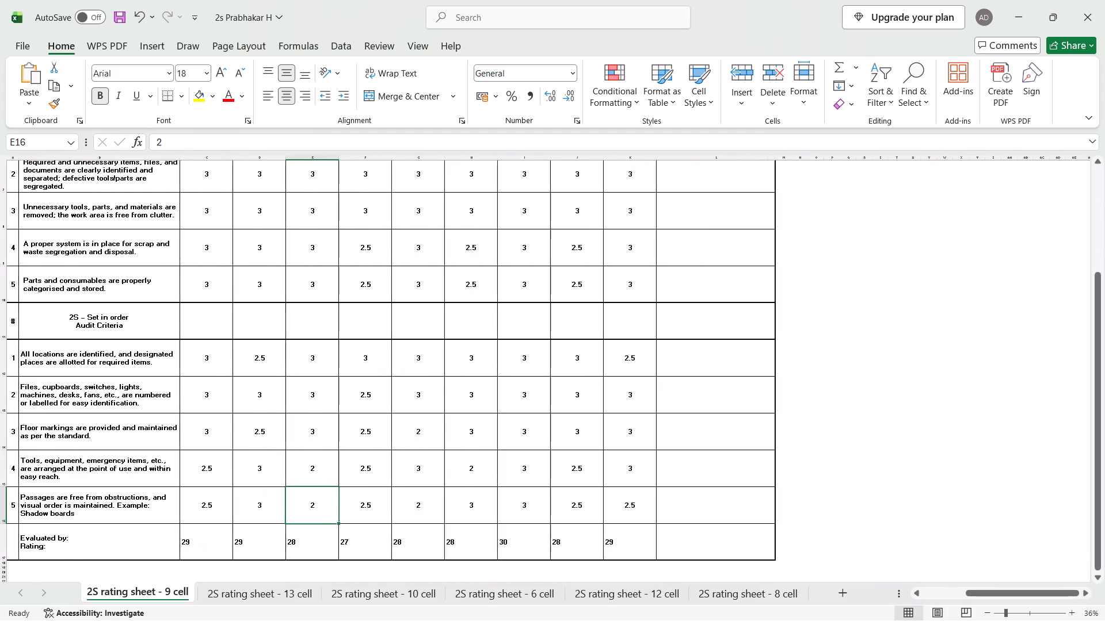
pyautogui.hscroll(1, 307, 352)
pyautogui.scroll(5, 307, 352)
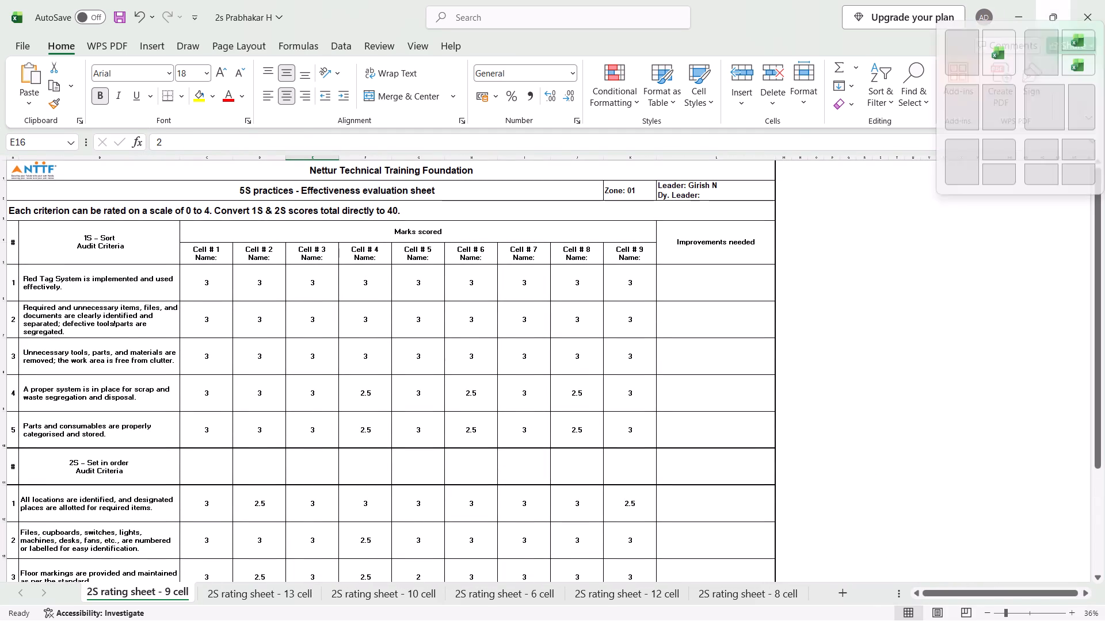
pyautogui.click(992, 99)
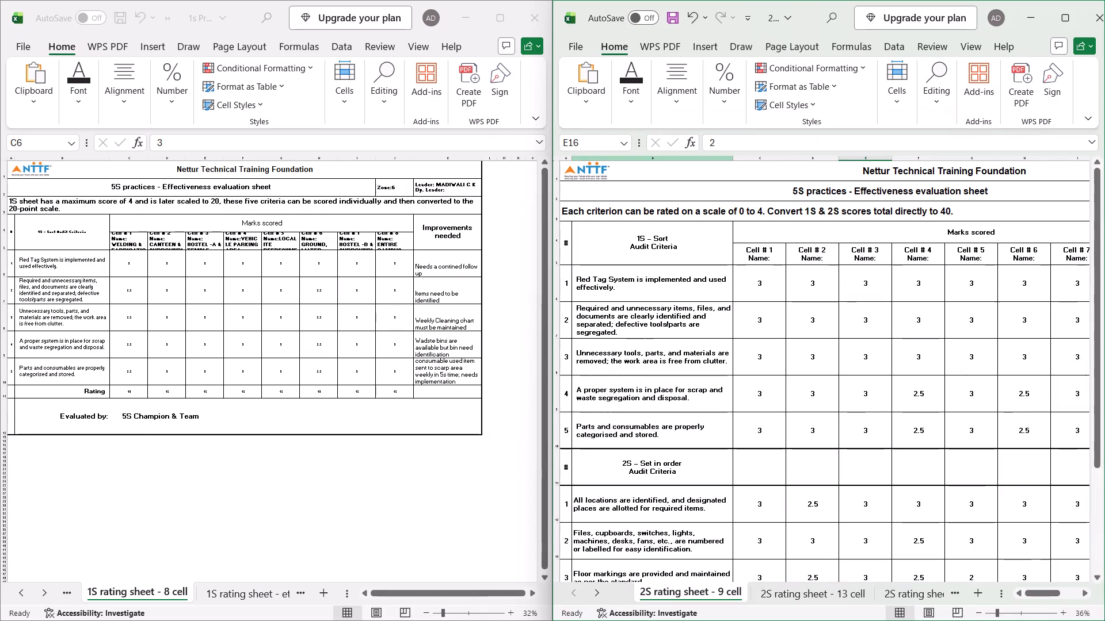
pyautogui.scroll(2, 329, 294)
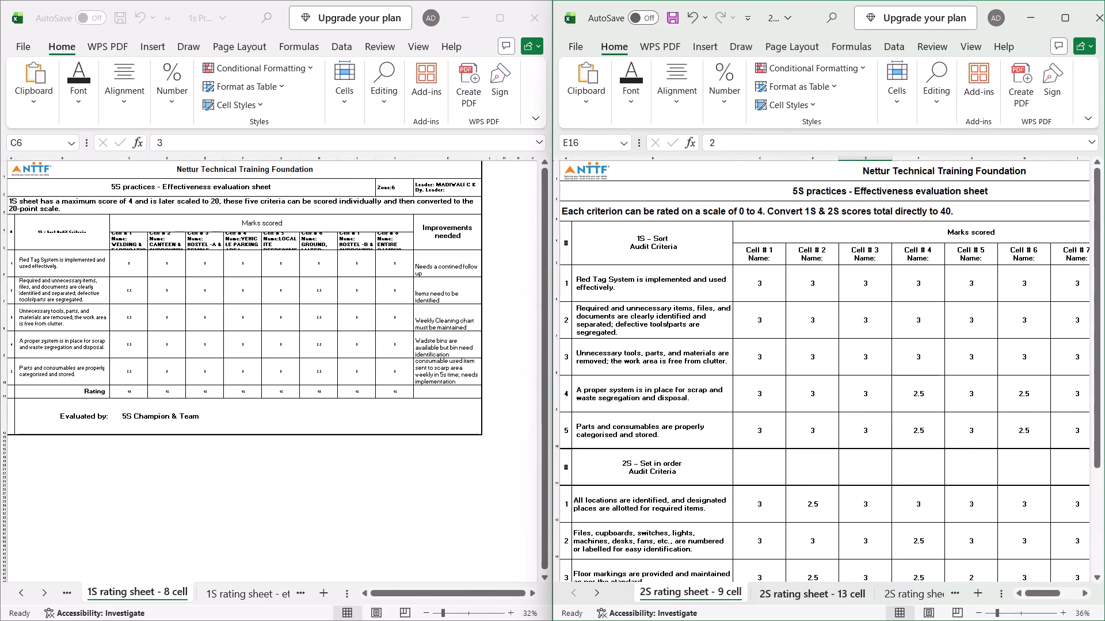
pyautogui.hscroll(-2, 890, 593)
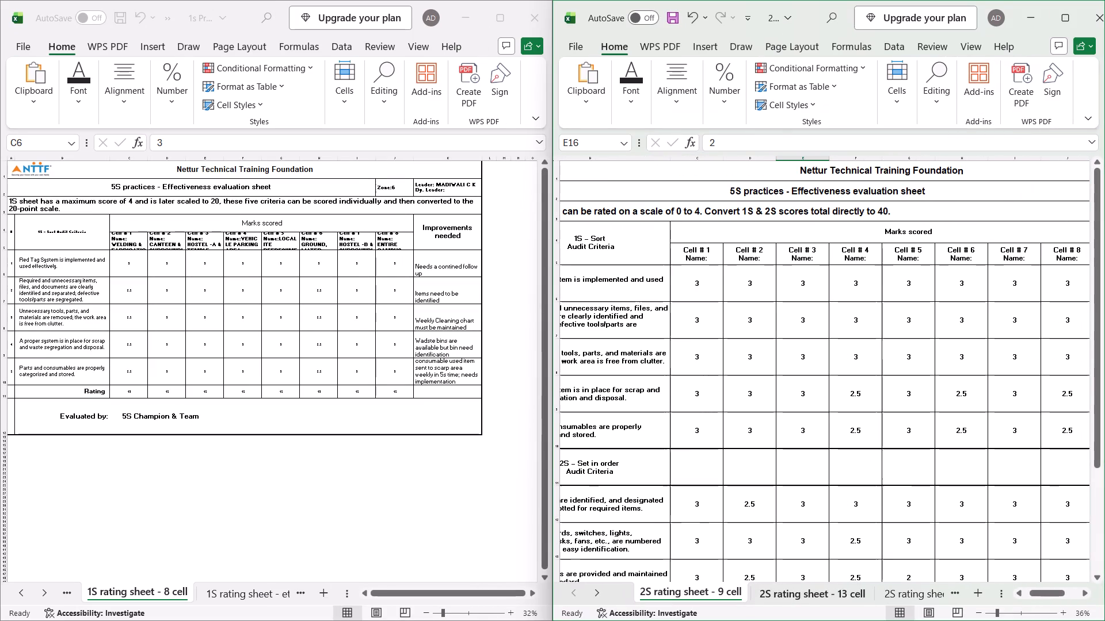
pyautogui.tripleClick(602, 595)
pyautogui.click(602, 595)
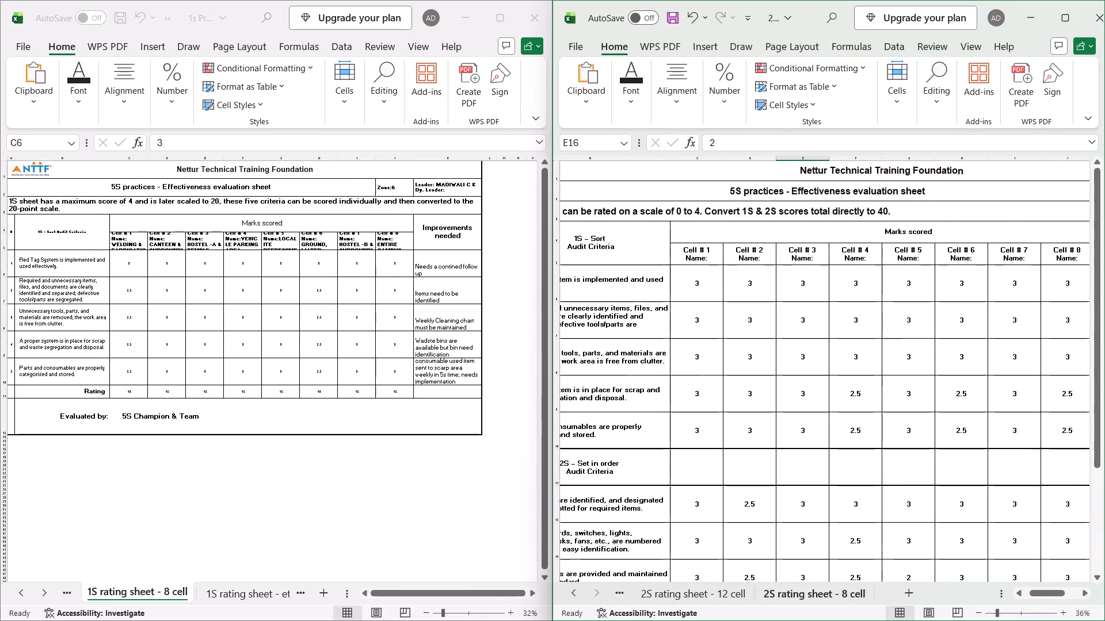
pyautogui.click(818, 597)
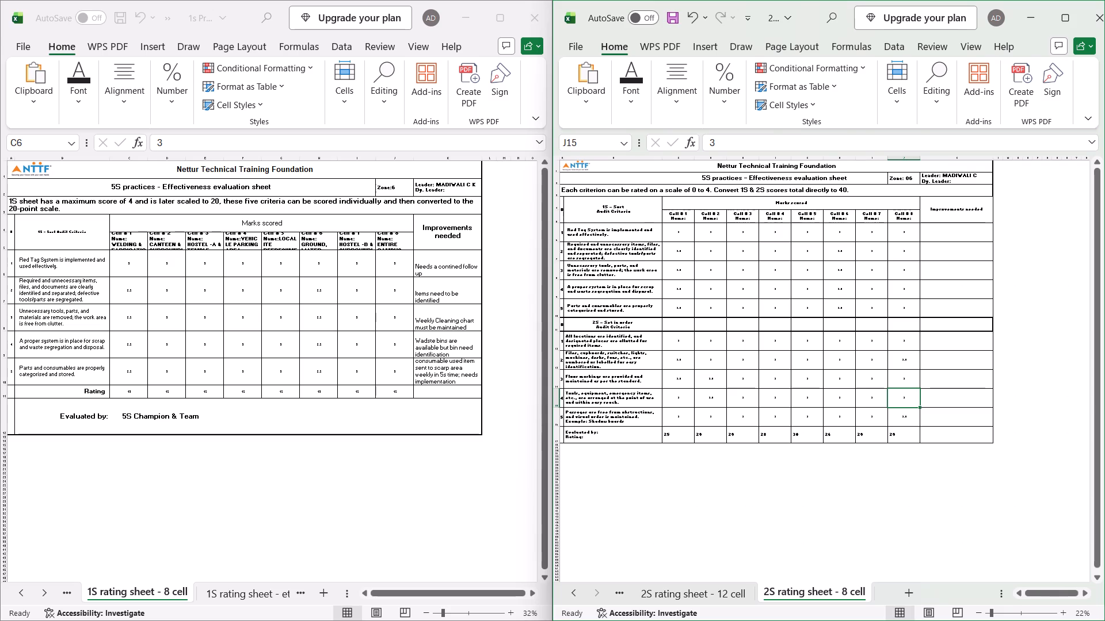
# Format all 1S and 2S scores of Cells # 1 to # 8 in C6:J16 as bold Arial, size 18.
pyautogui.click(686, 243)
pyautogui.moveTo(677, 233); pyautogui.dragTo(904, 404)
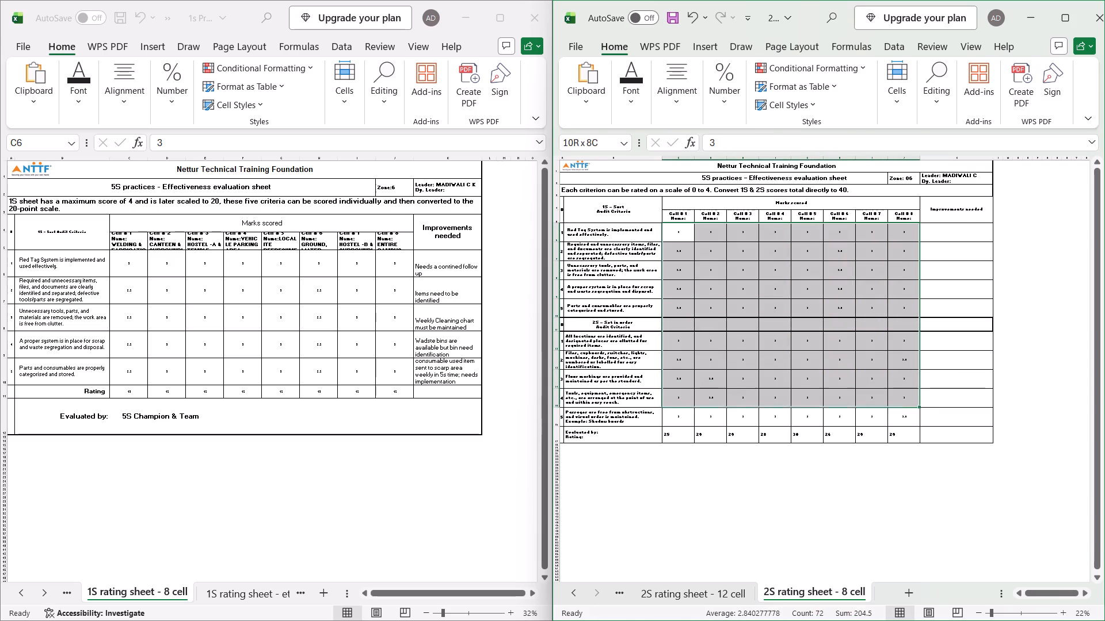
pyautogui.moveTo(904, 404); pyautogui.dragTo(910, 411)
pyautogui.rightClick(856, 411)
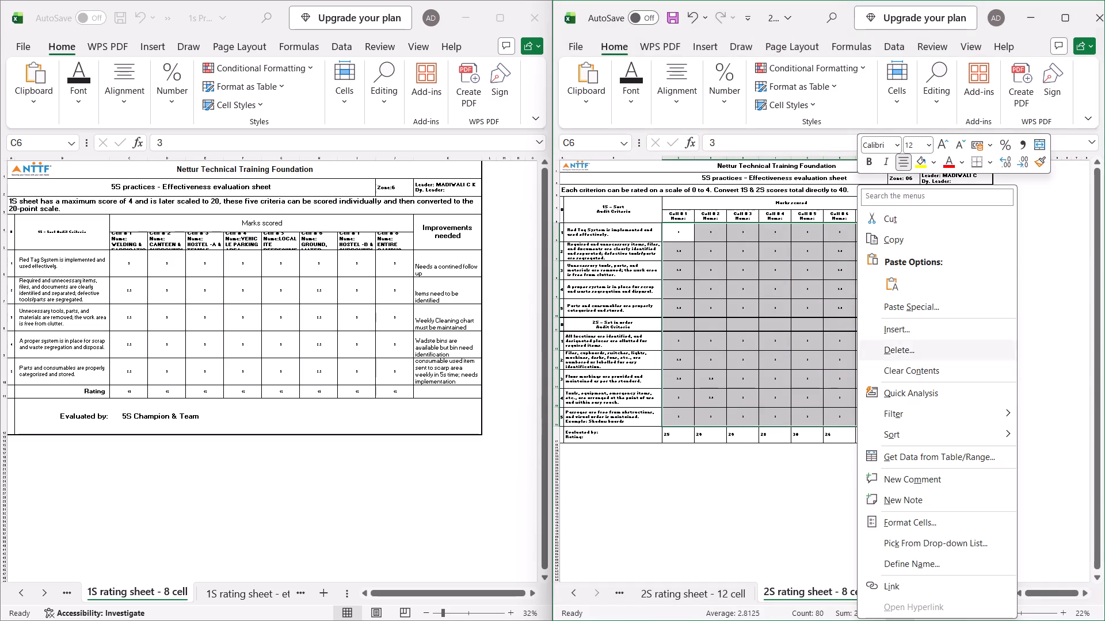
pyautogui.click(742, 311)
pyautogui.rightClick(735, 285)
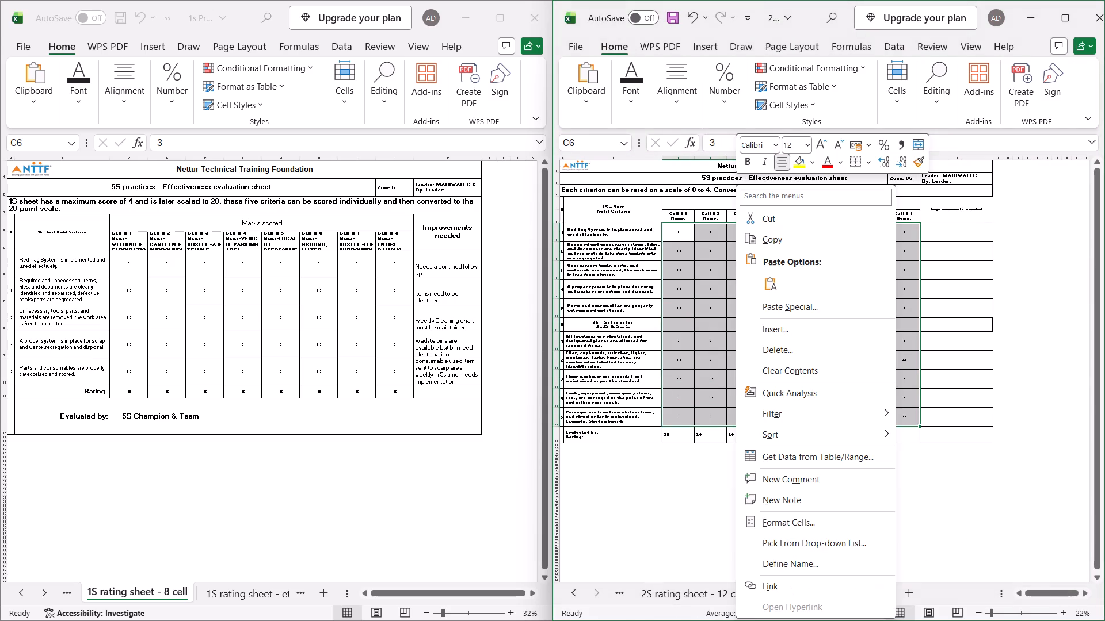
pyautogui.click(774, 140)
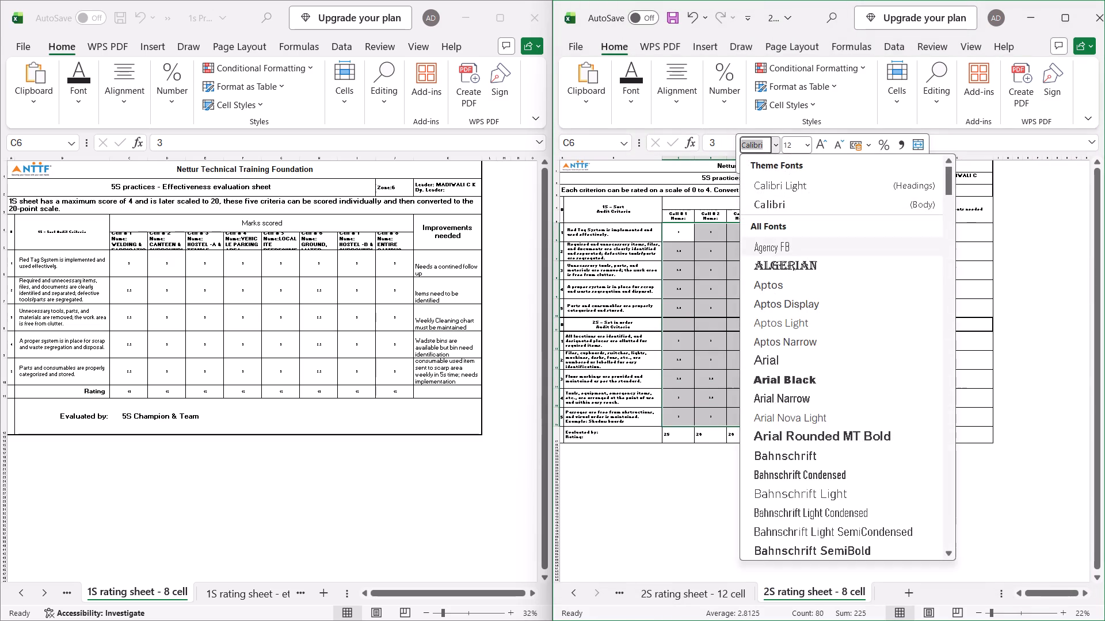
pyautogui.click(780, 361)
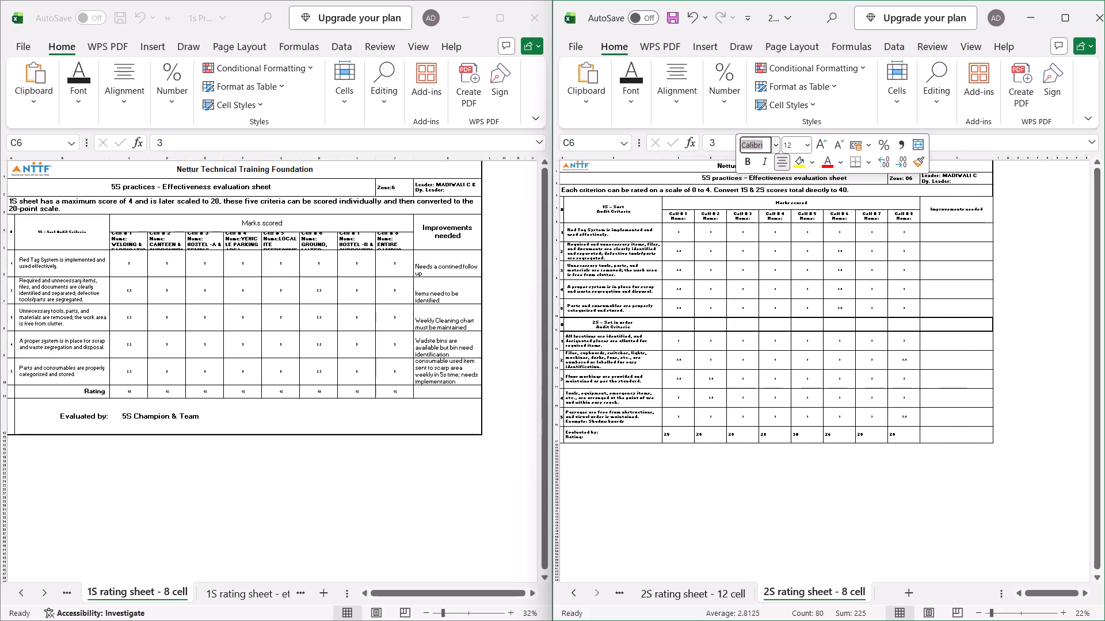
pyautogui.click(746, 158)
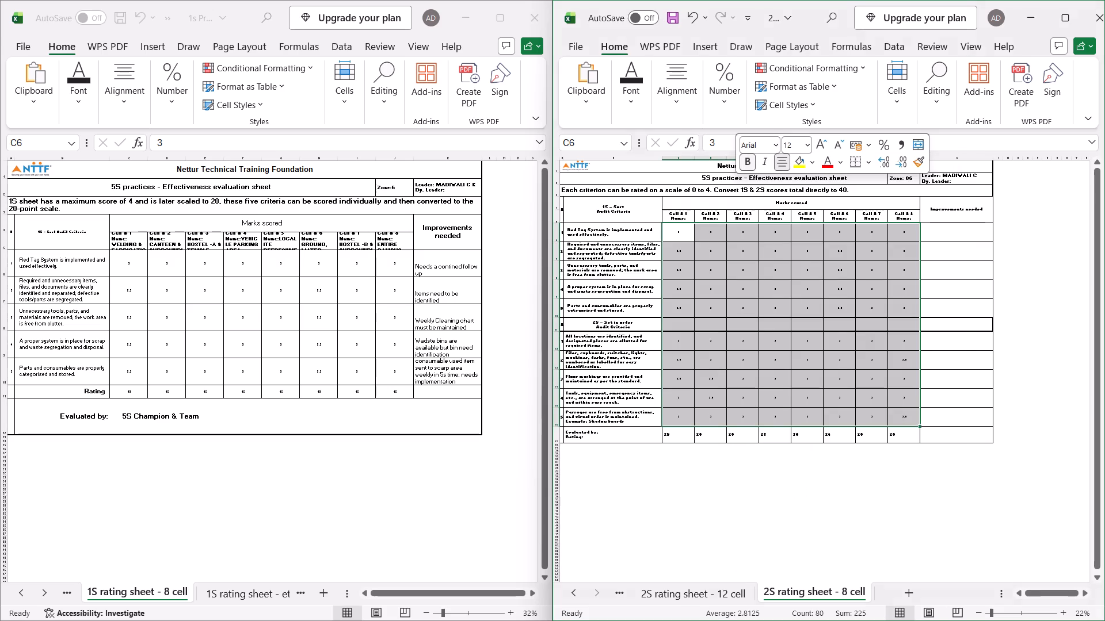
pyautogui.click(797, 143)
pyautogui.write('18')
pyautogui.press('Return')
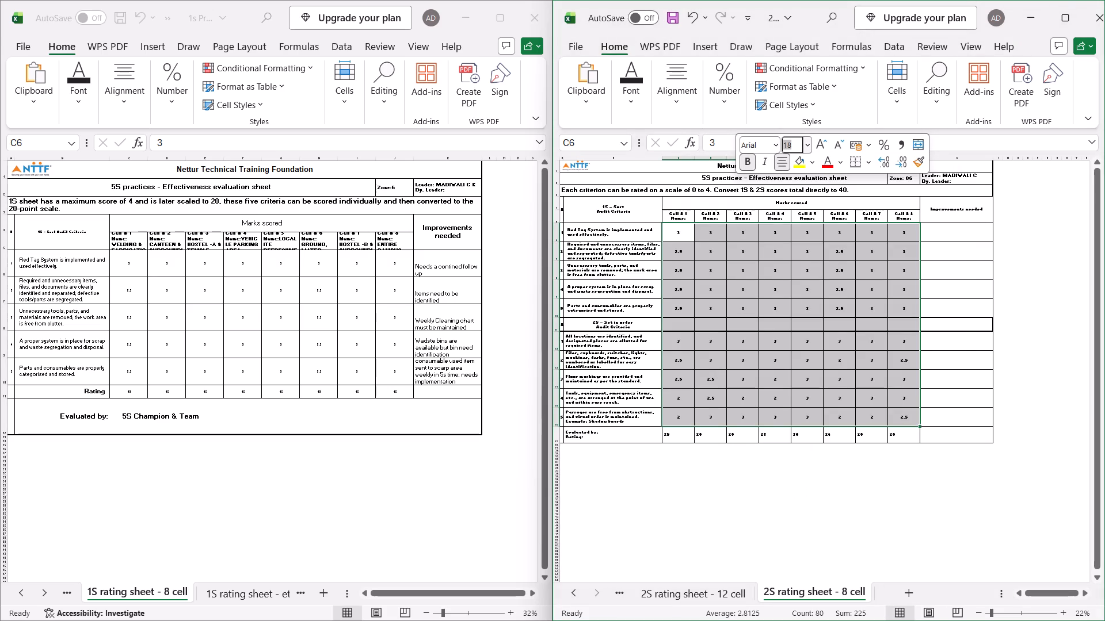
pyautogui.click(723, 270)
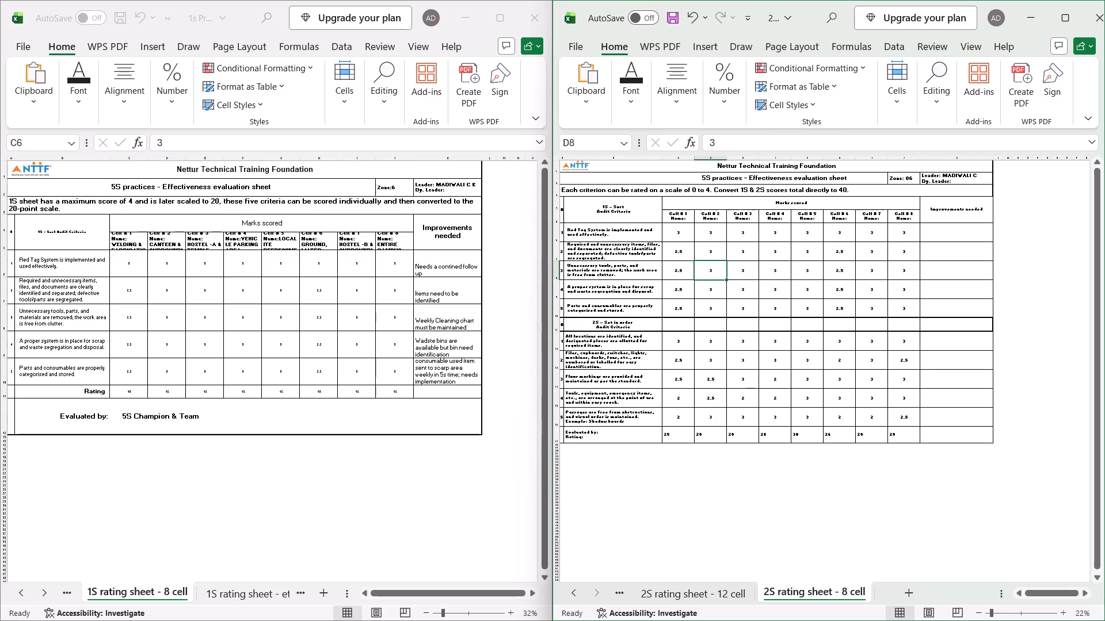
# Compare Zone 5's 12 cell rating sheets in the 2S and 1S workbooks, checking the zone, leader and scores.
pyautogui.click(706, 592)
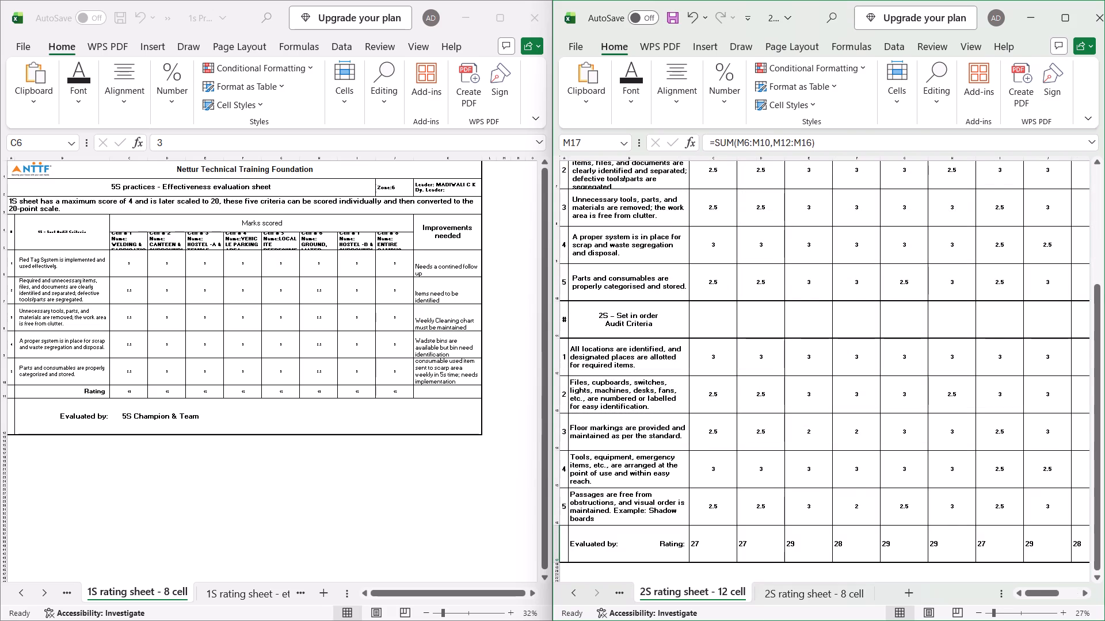
pyautogui.click(28, 596)
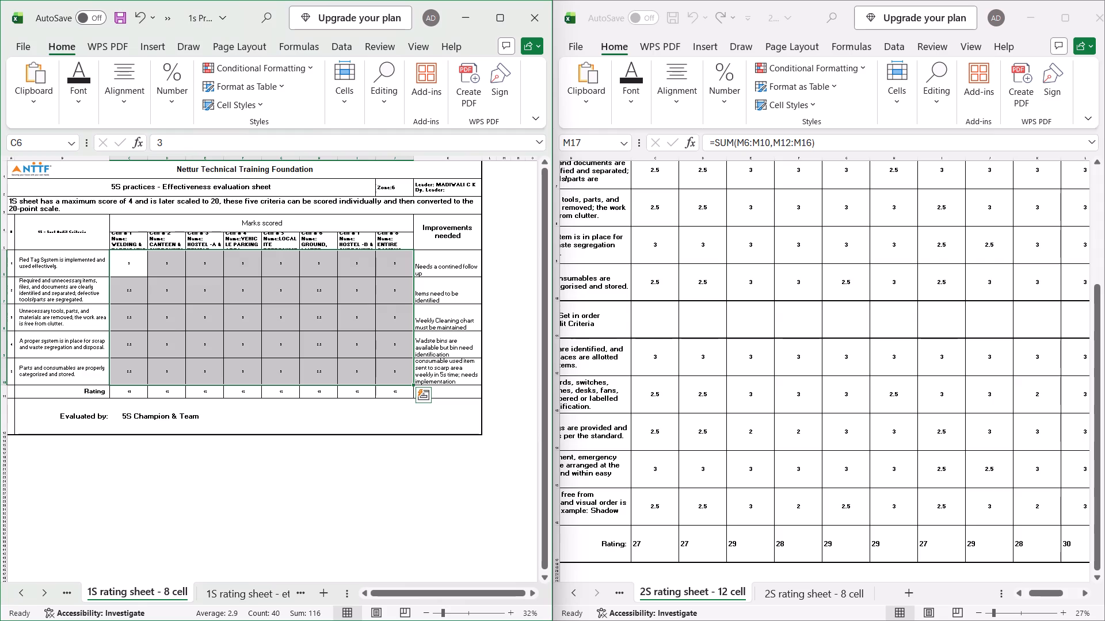
pyautogui.click(47, 596)
pyautogui.click(25, 595)
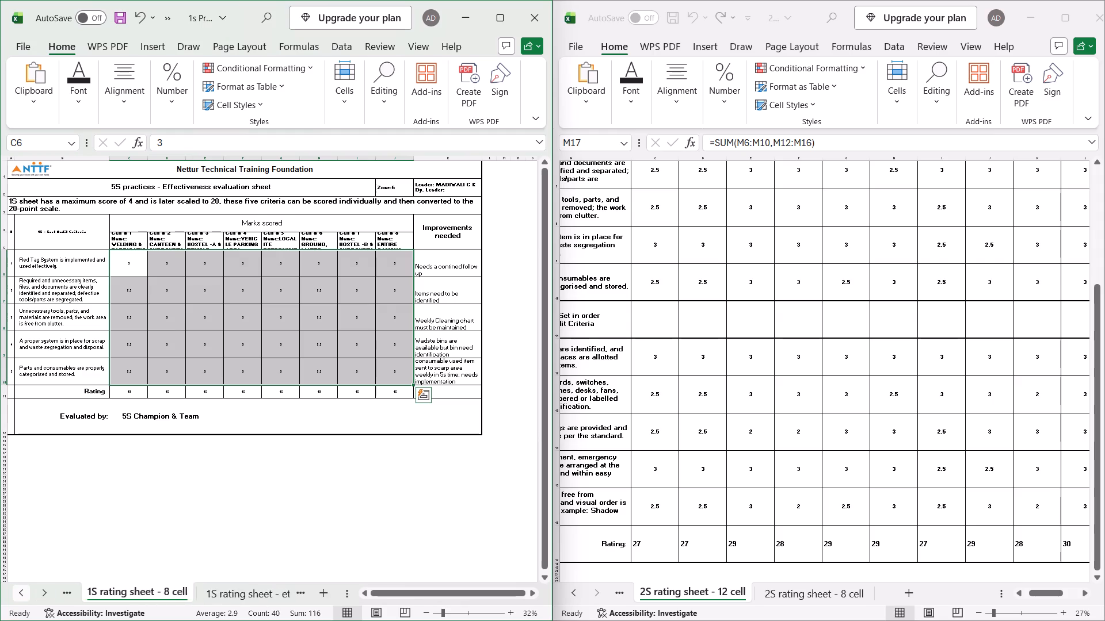
pyautogui.click(25, 595)
pyautogui.click(124, 586)
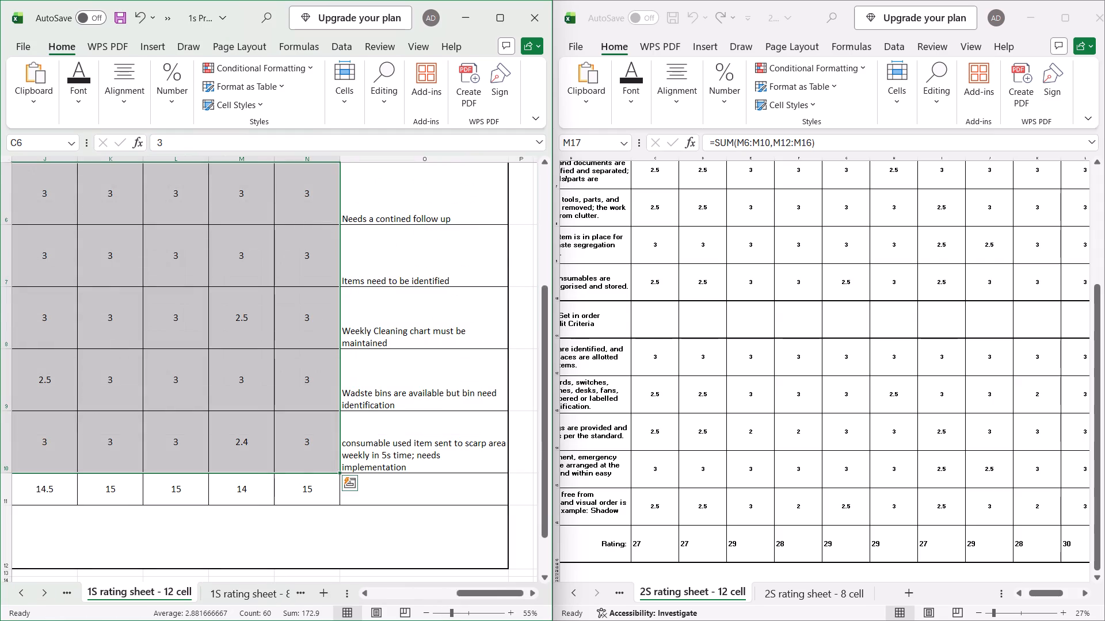
pyautogui.scroll(3, 356, 392)
pyautogui.scroll(1, 866, 329)
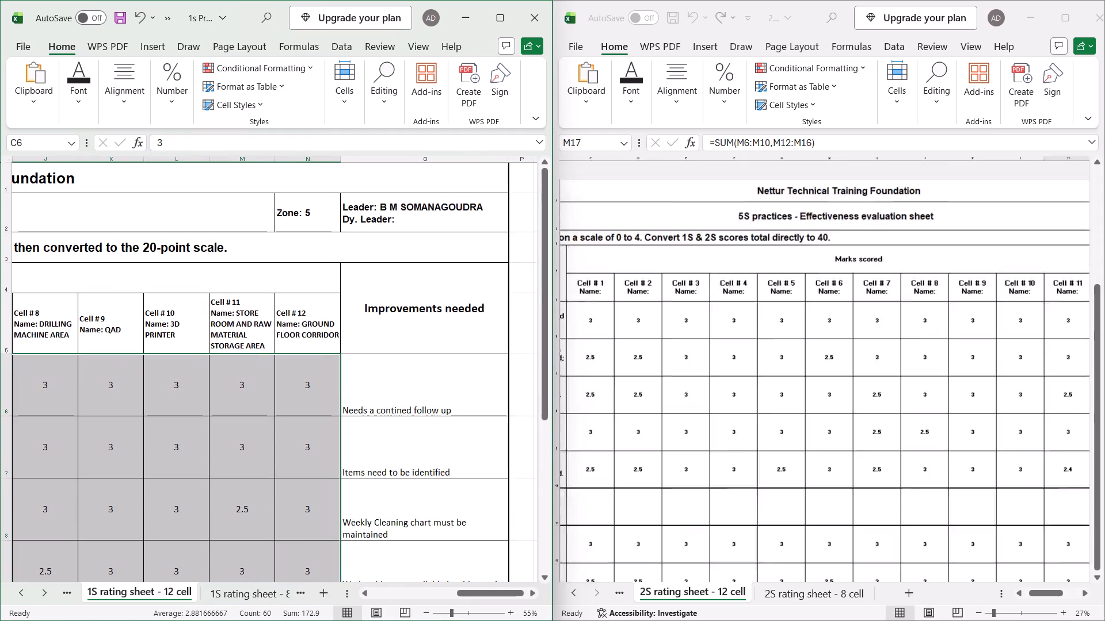
pyautogui.hscroll(-1, 866, 329)
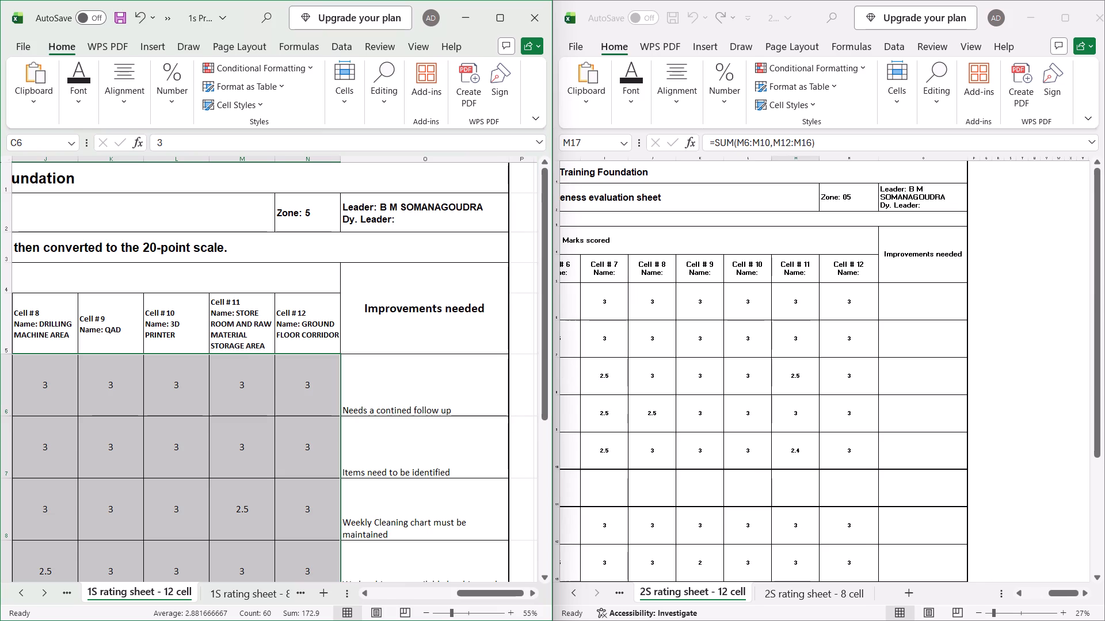
pyautogui.scroll(4, 908, 190)
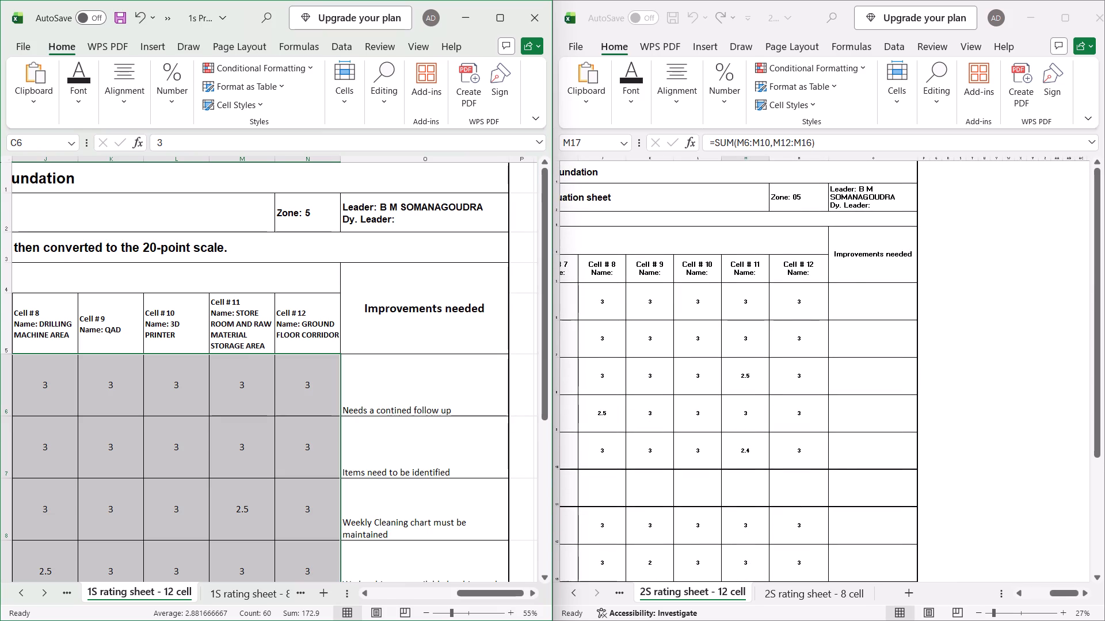
# Open Zone 4's 6 cell rating sheets in both the 2S and 1S workbooks to compare them.
pyautogui.click(21, 596)
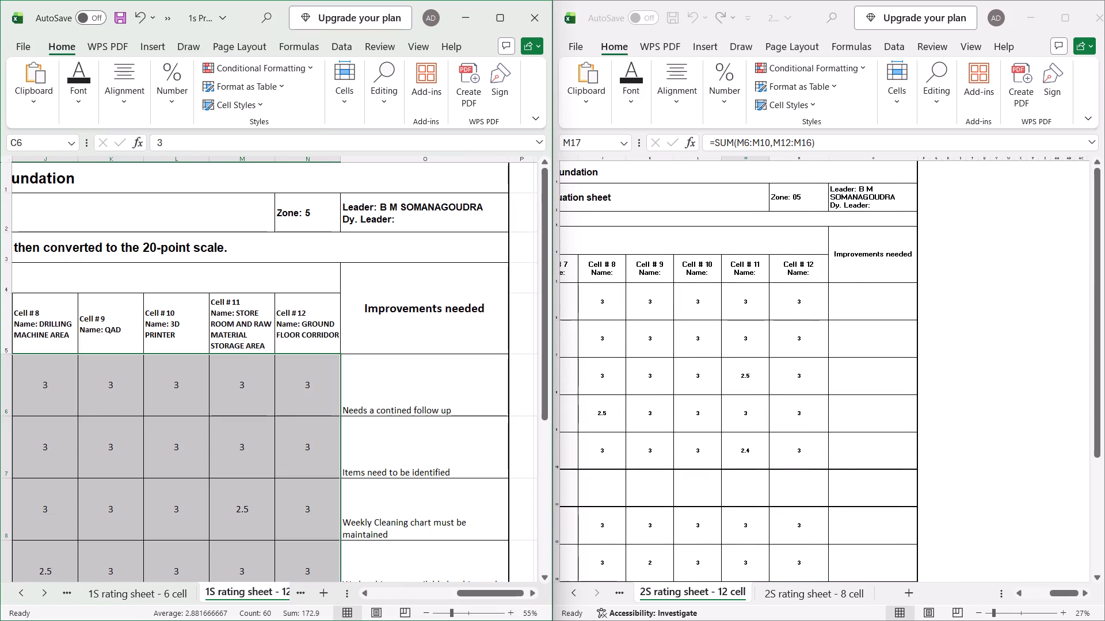
pyautogui.click(574, 596)
pyautogui.click(574, 596)
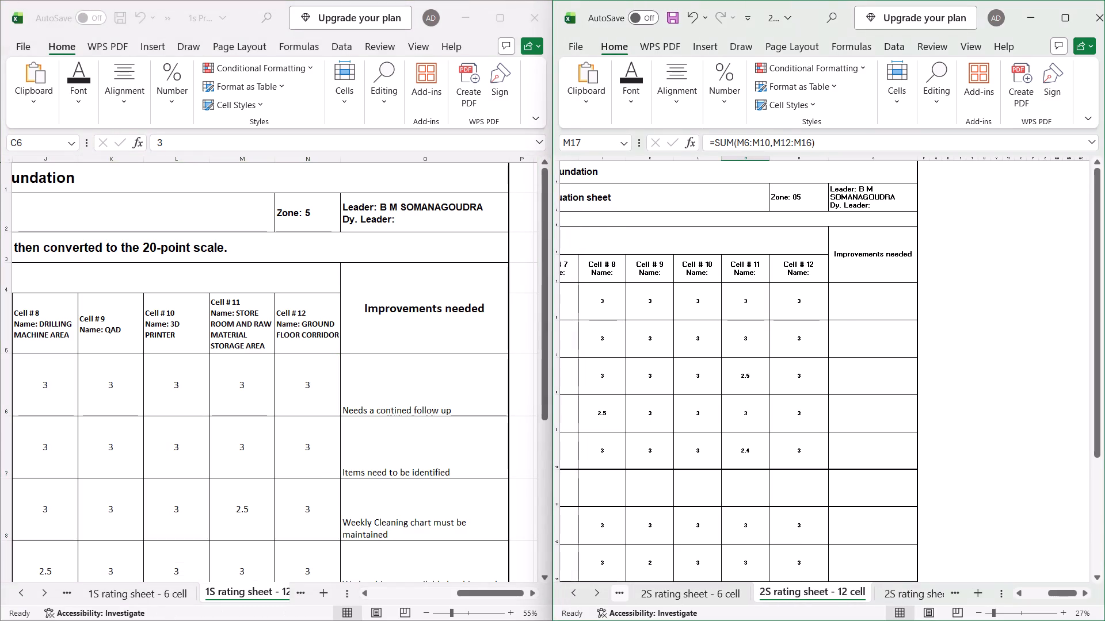
pyautogui.click(684, 595)
pyautogui.scroll(1, 722, 415)
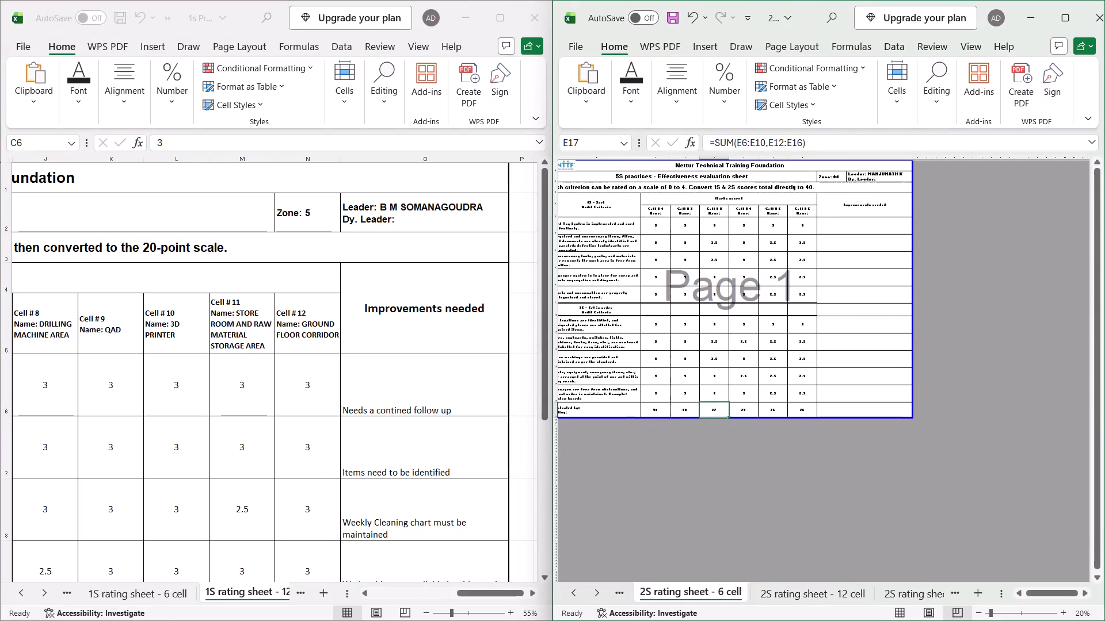
pyautogui.doubleClick(157, 593)
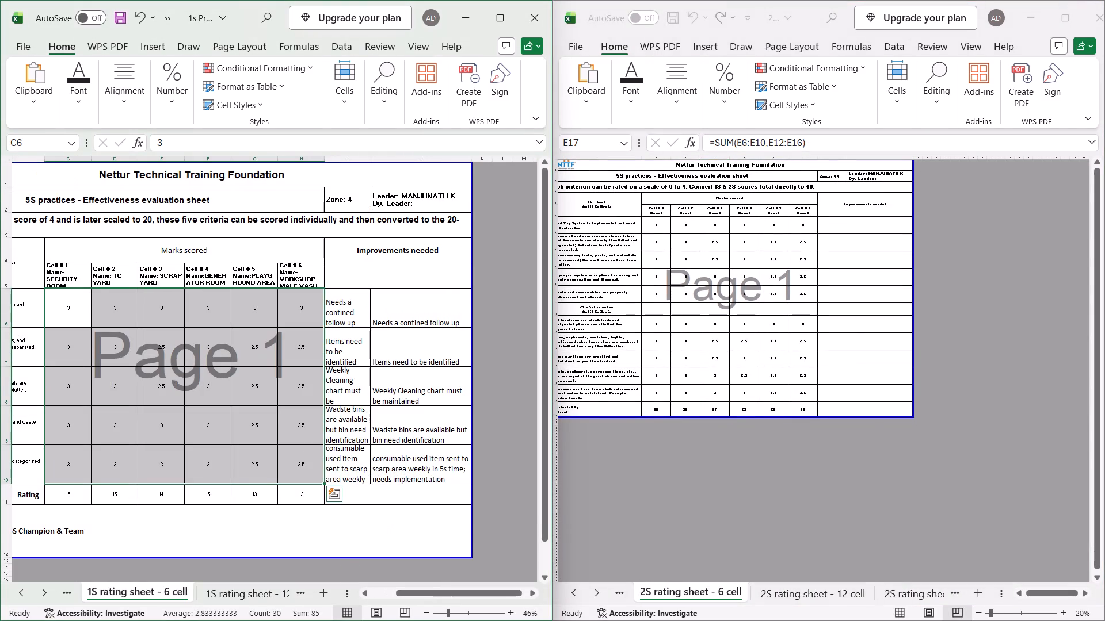
pyautogui.click(18, 593)
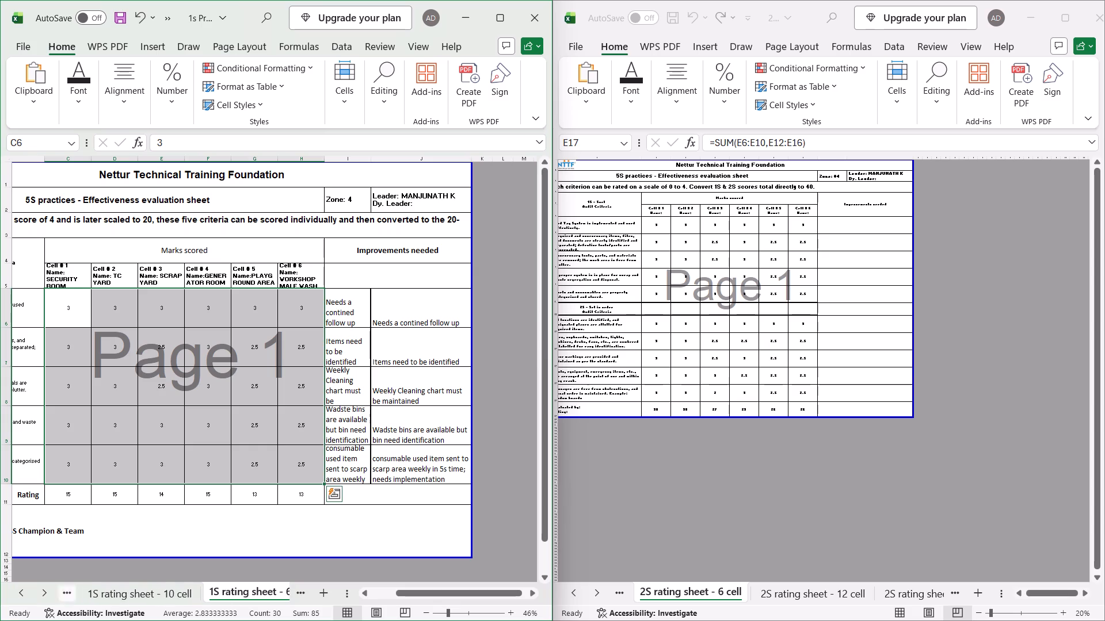
# Compare Zone 3's 10 cell rating sheets in the 1S and 2S workbooks, checking the zone, leader and scores.
pyautogui.click(131, 584)
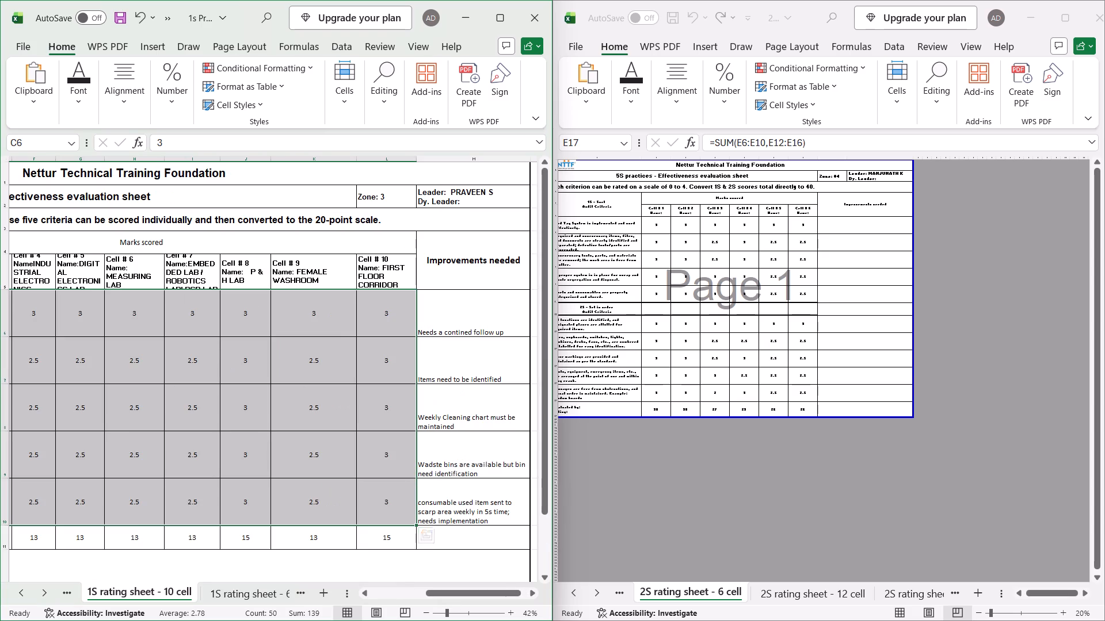
pyautogui.click(577, 595)
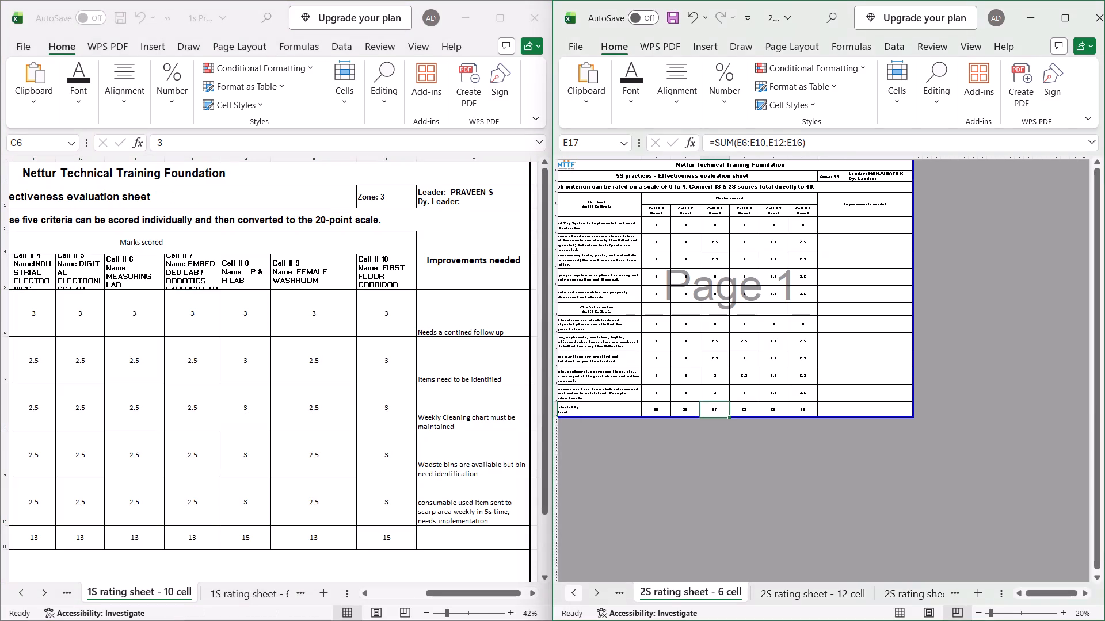
pyautogui.click(577, 595)
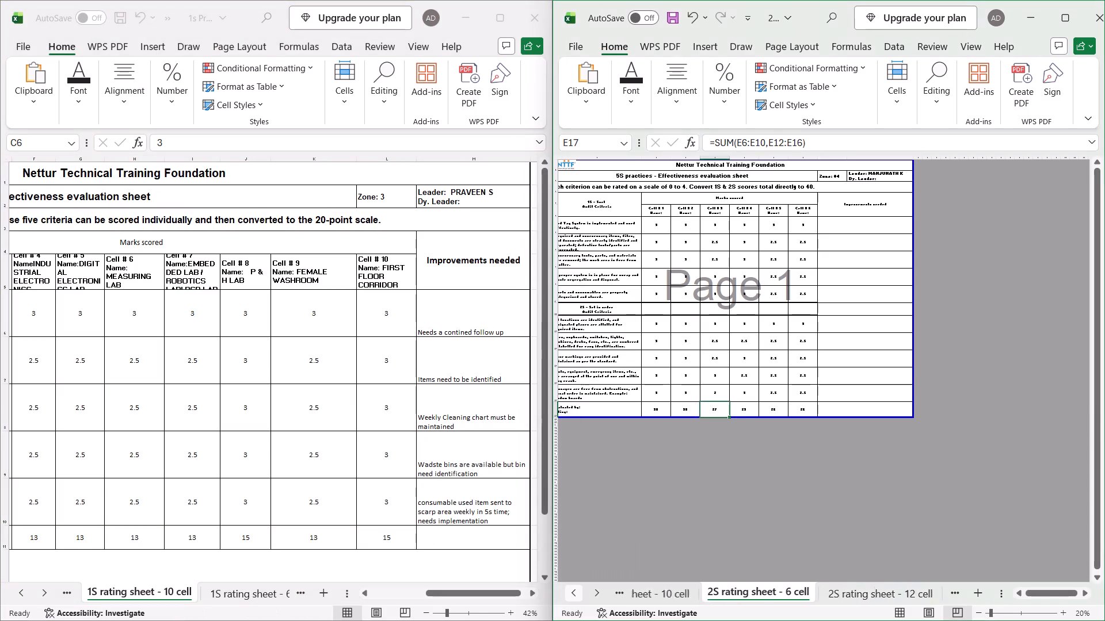
pyautogui.click(679, 598)
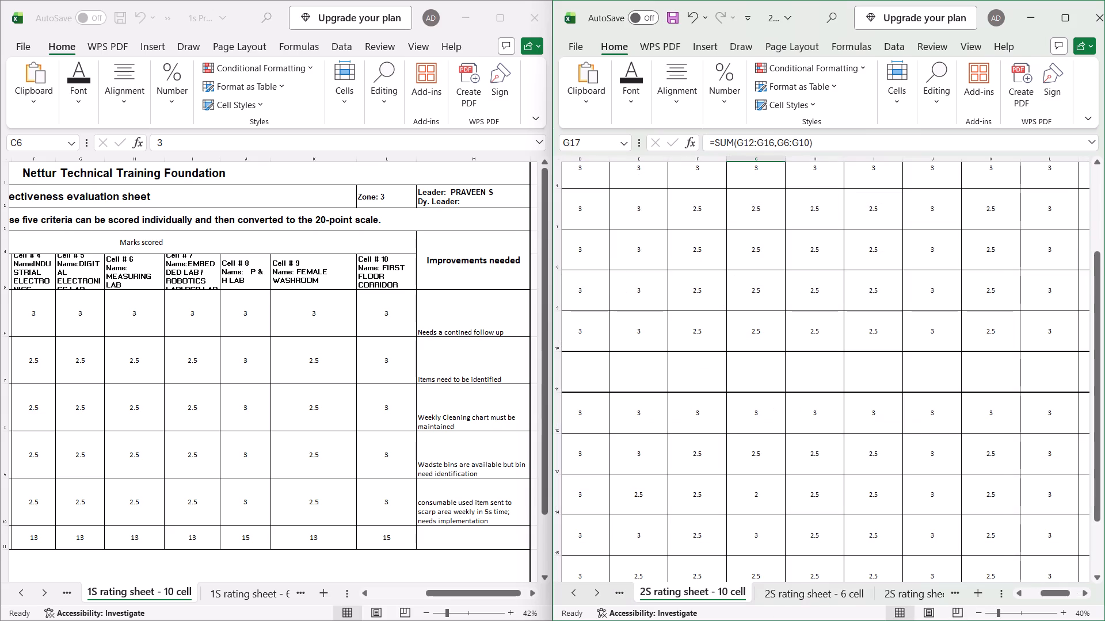
pyautogui.hscroll(-1, 741, 521)
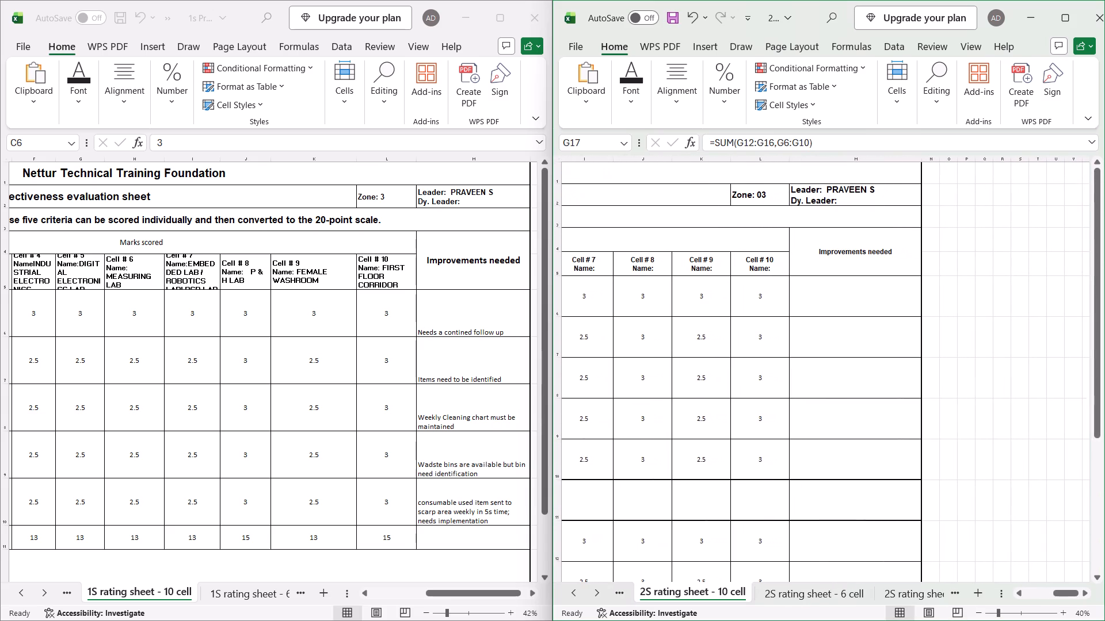
# Compare Zone 2's 13 cell rating sheets in the 1S and 2S workbooks, checking the zone, leader and scores.
pyautogui.click(24, 592)
pyautogui.click(24, 592)
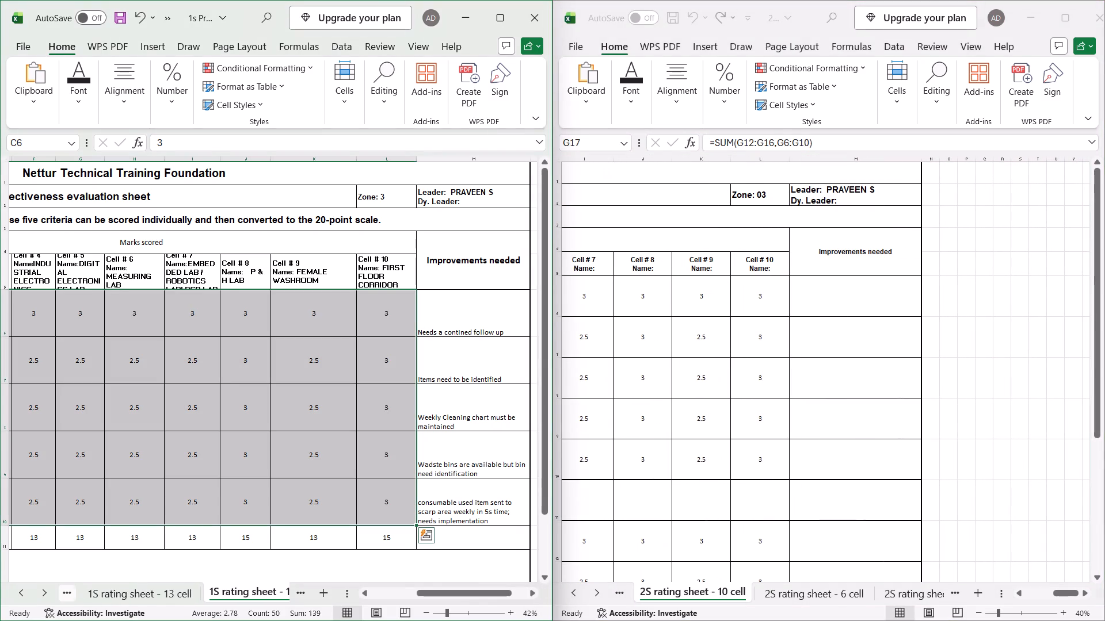
pyautogui.click(134, 593)
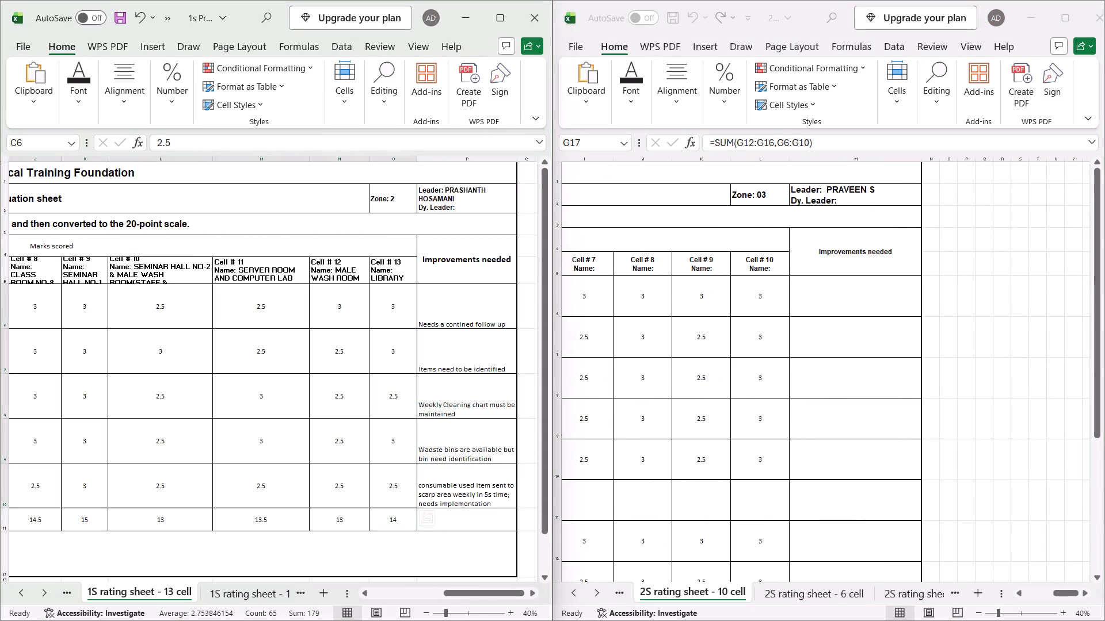
pyautogui.click(570, 595)
pyautogui.click(570, 595)
pyautogui.click(687, 595)
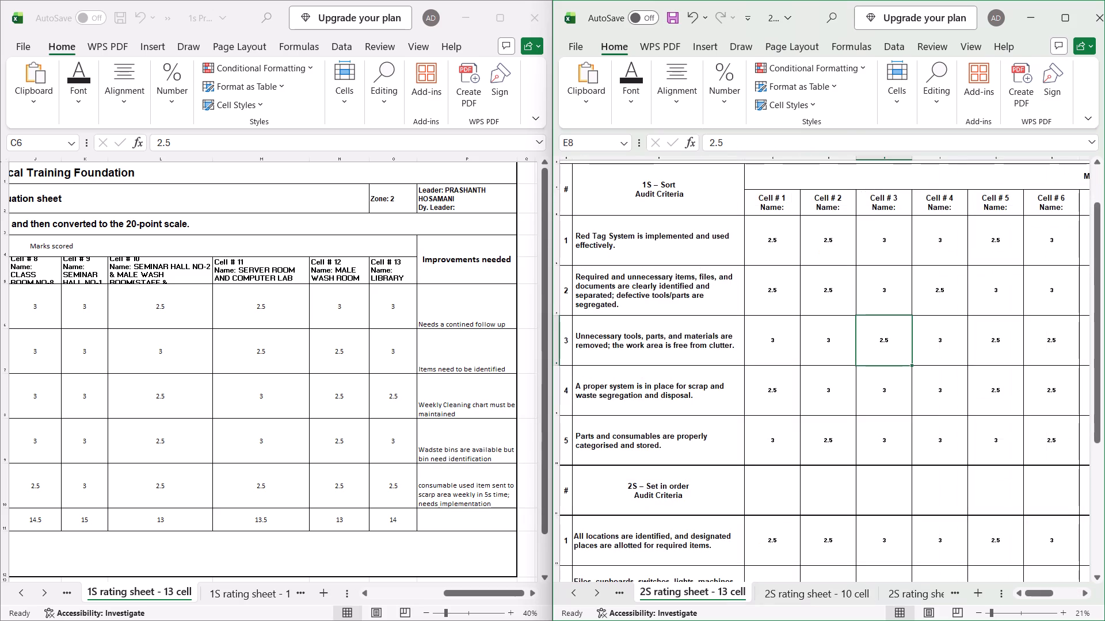
pyautogui.hscroll(-2, 794, 446)
pyautogui.scroll(1, 794, 446)
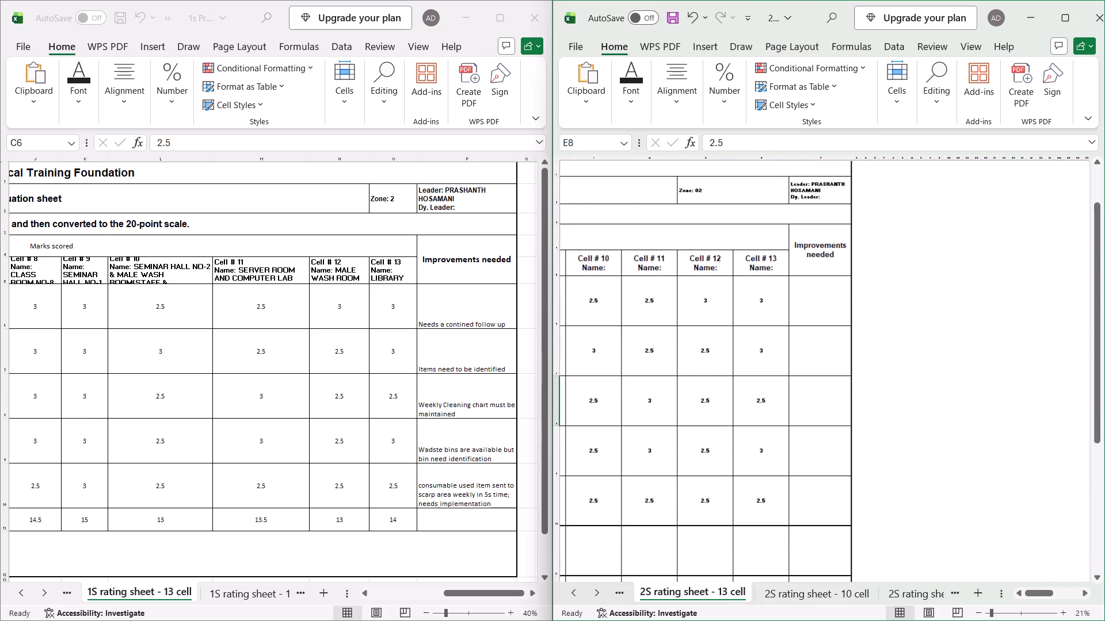
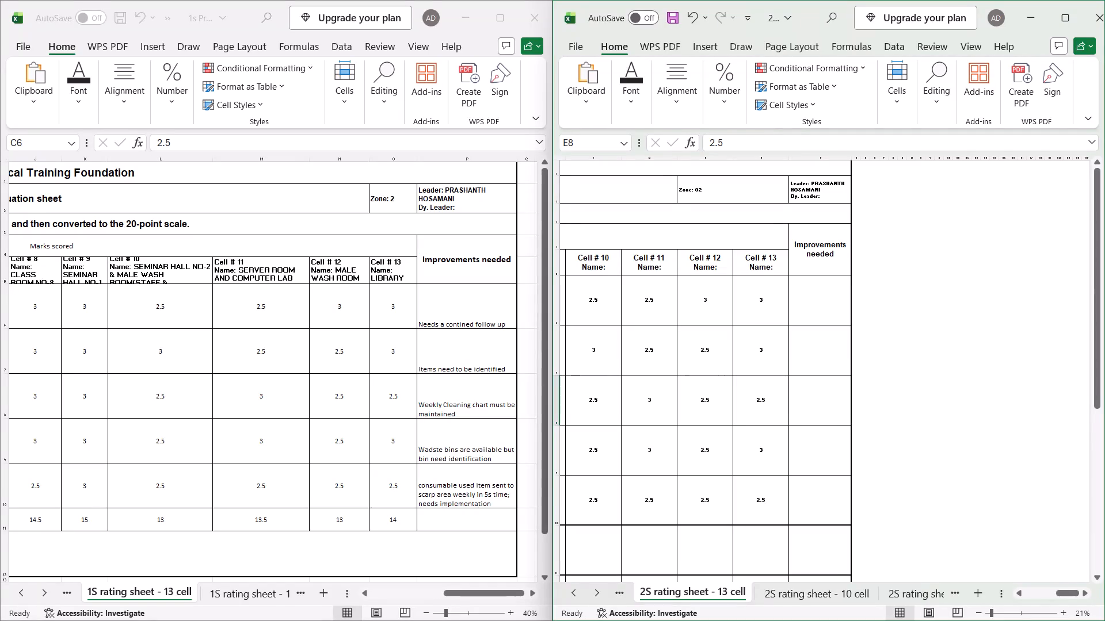
# Compare the zone 1 marks on the 9 cell rating sheets of the 1S and 2S workbooks.
pyautogui.click(21, 593)
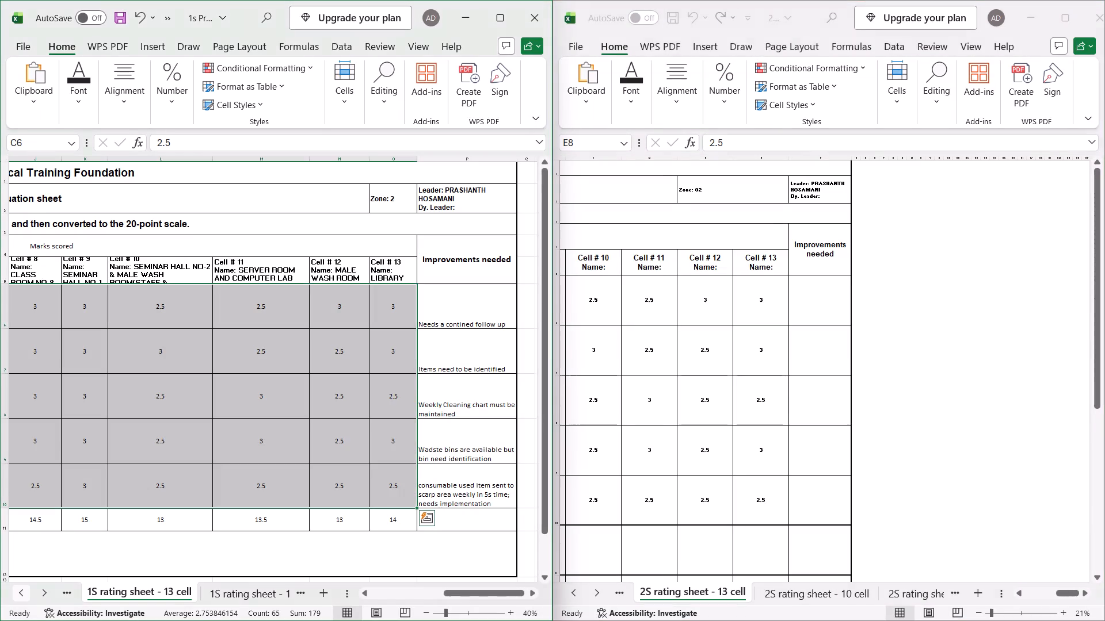
pyautogui.click(21, 593)
pyautogui.click(126, 595)
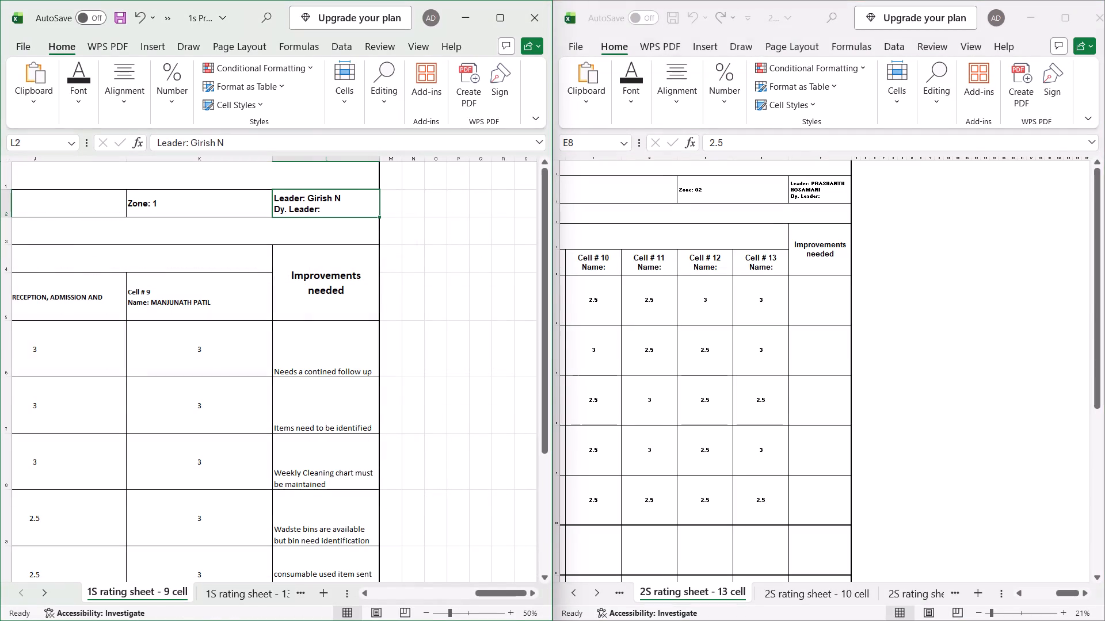
pyautogui.click(576, 596)
pyautogui.click(576, 596)
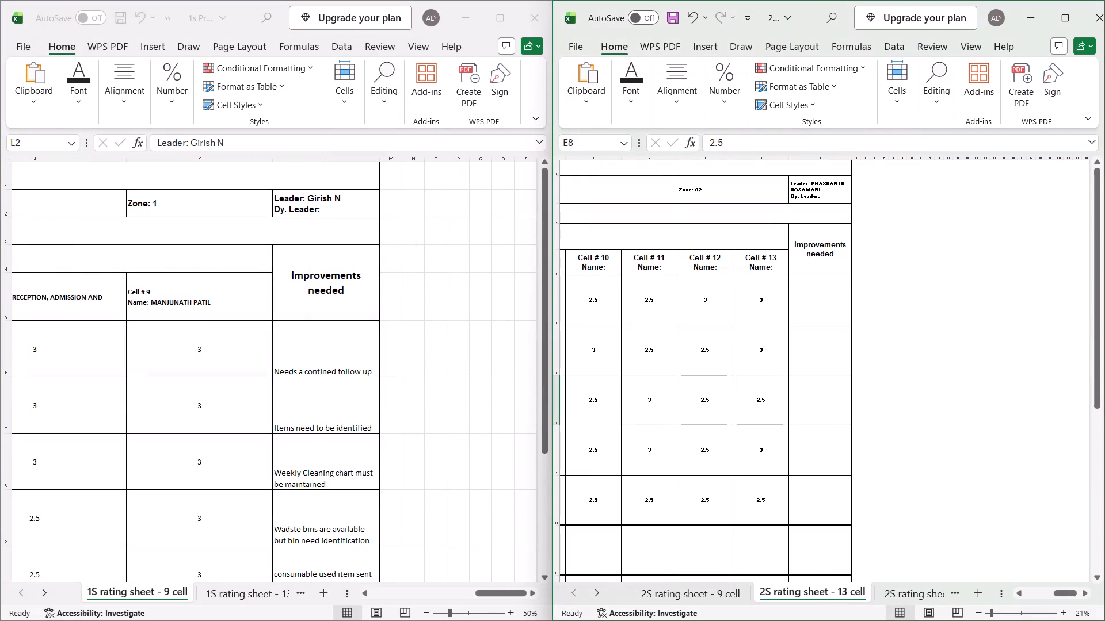
pyautogui.click(689, 604)
pyautogui.hscroll(-2, 786, 457)
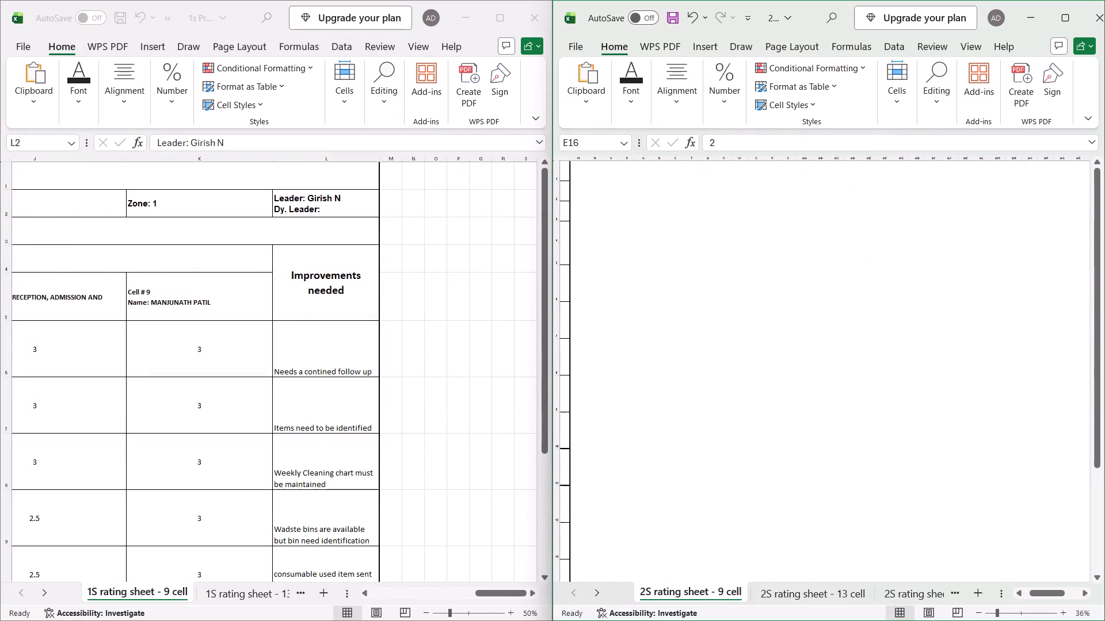
pyautogui.scroll(2, 786, 457)
pyautogui.hscroll(1, 786, 457)
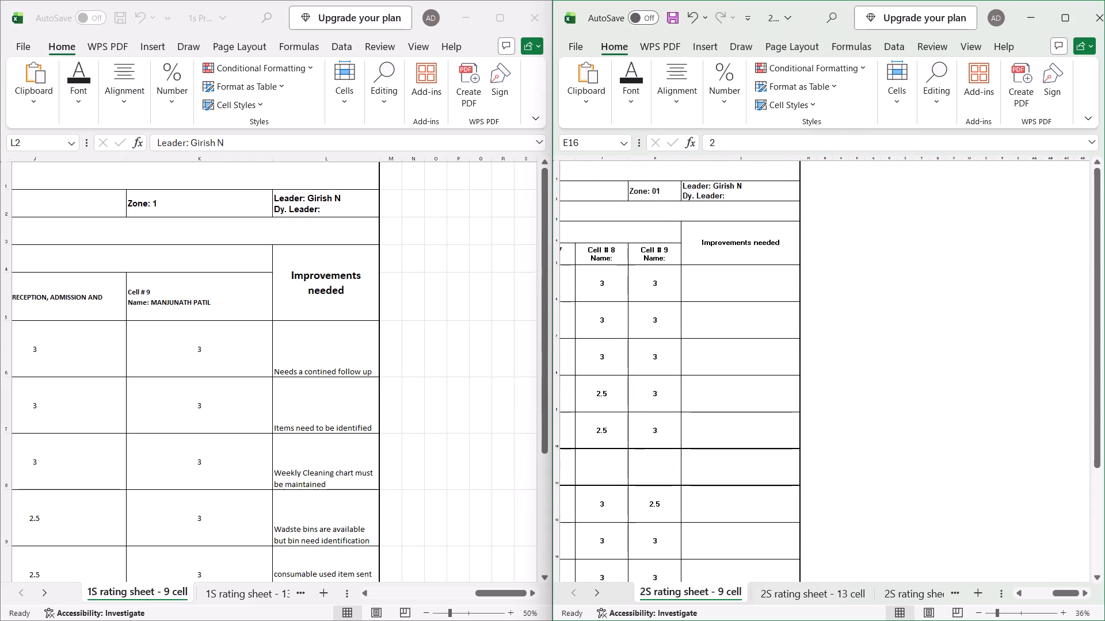
pyautogui.hscroll(4, 403, 307)
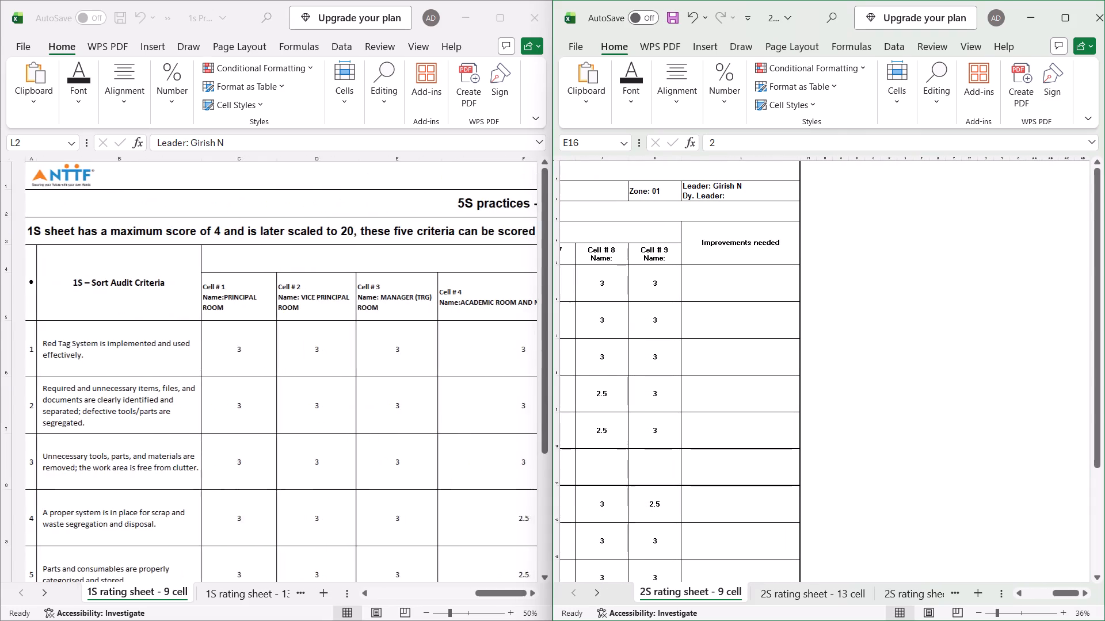
pyautogui.scroll(-1, 403, 307)
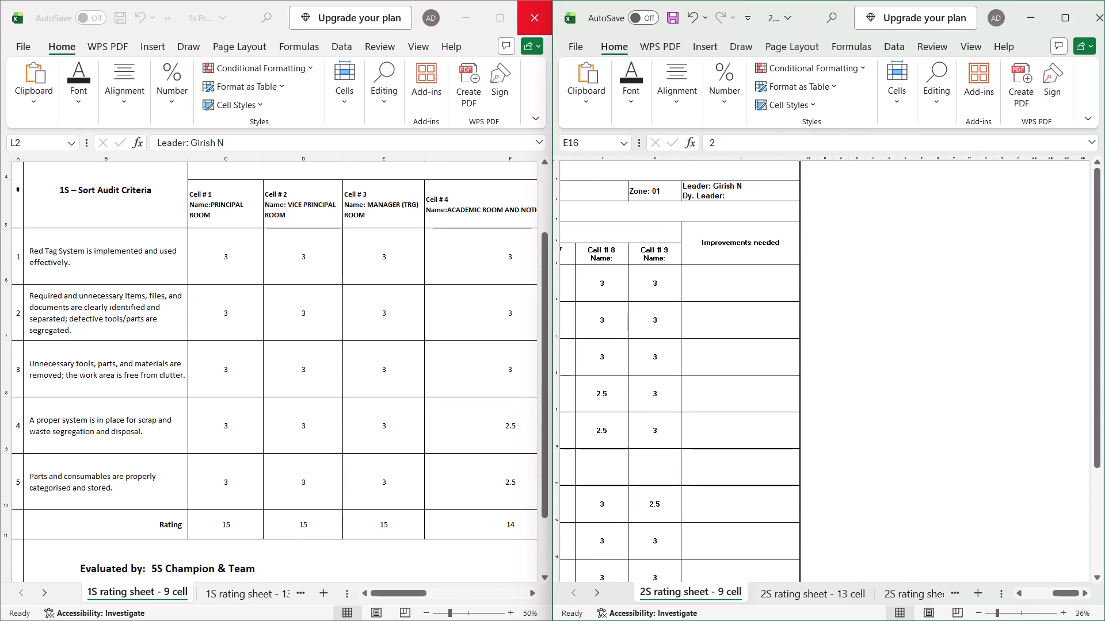
# Close the 1S workbook with its changes saved, and maximize the 2S workbook window.
pyautogui.click(531, 20)
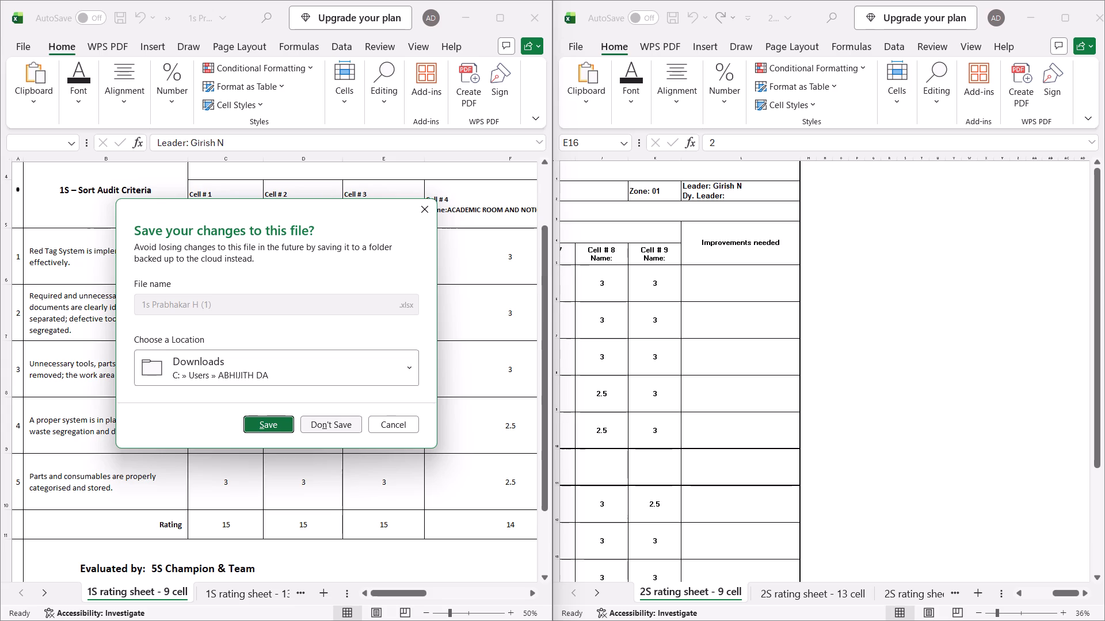
pyautogui.click(272, 428)
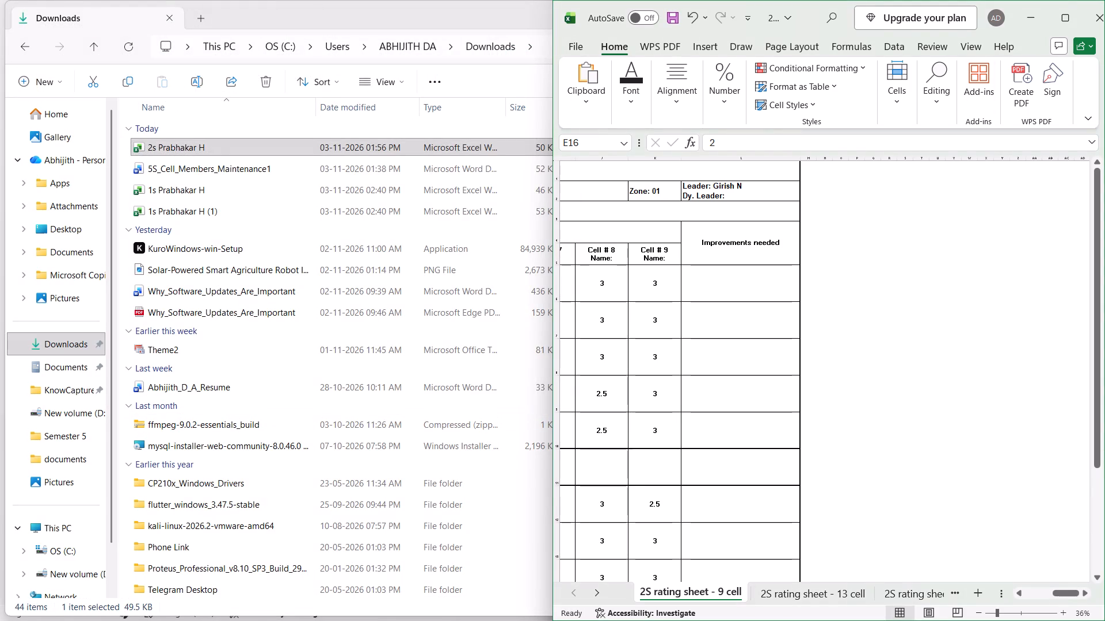
pyautogui.click(1060, 24)
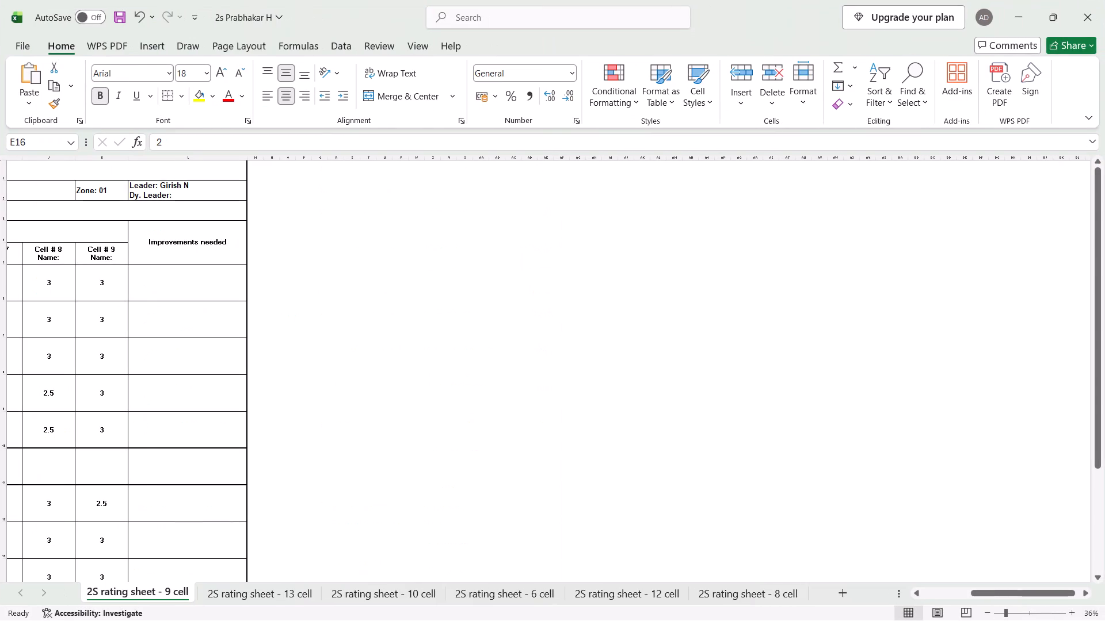
# Widen the Improvements needed column on the 2S rating sheet - 12 cell so the leader's name fits on one line.
pyautogui.hscroll(5, 279, 386)
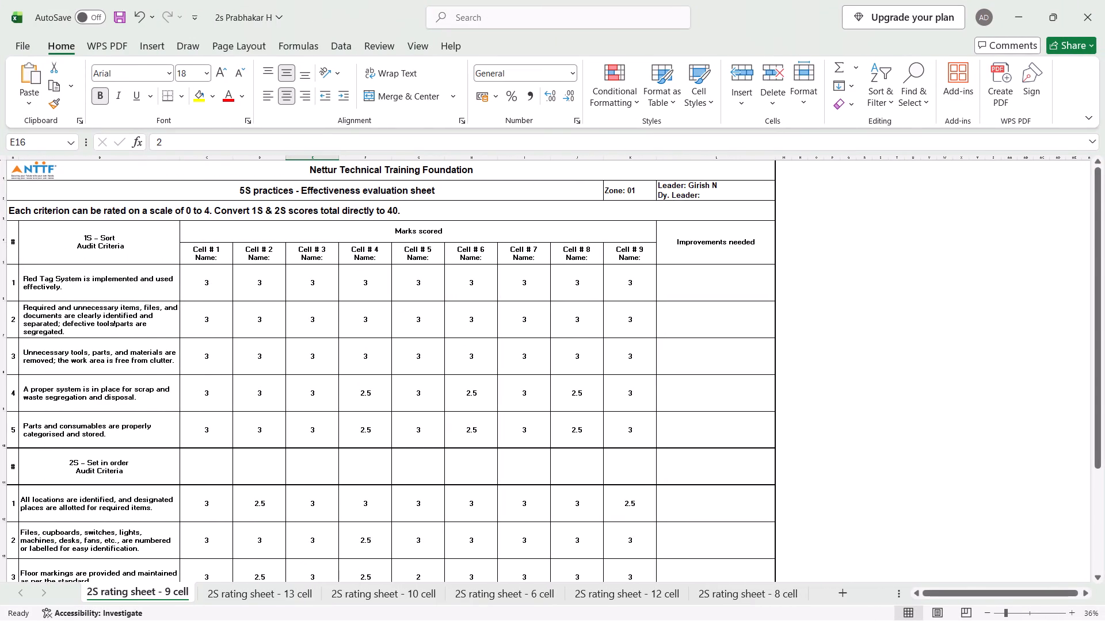
pyautogui.click(356, 601)
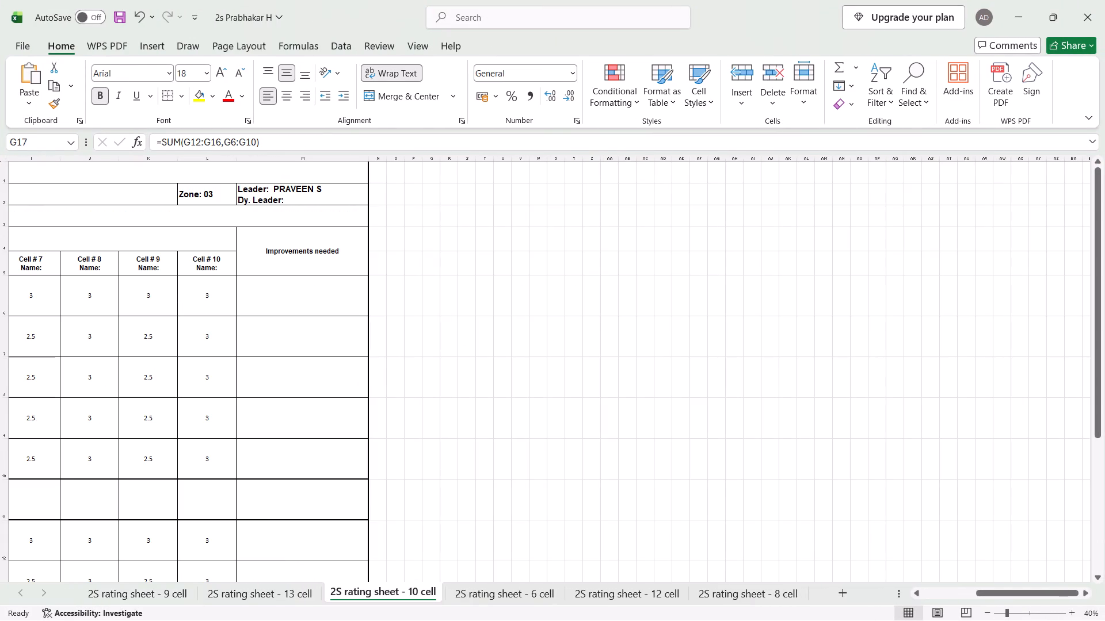
pyautogui.click(481, 596)
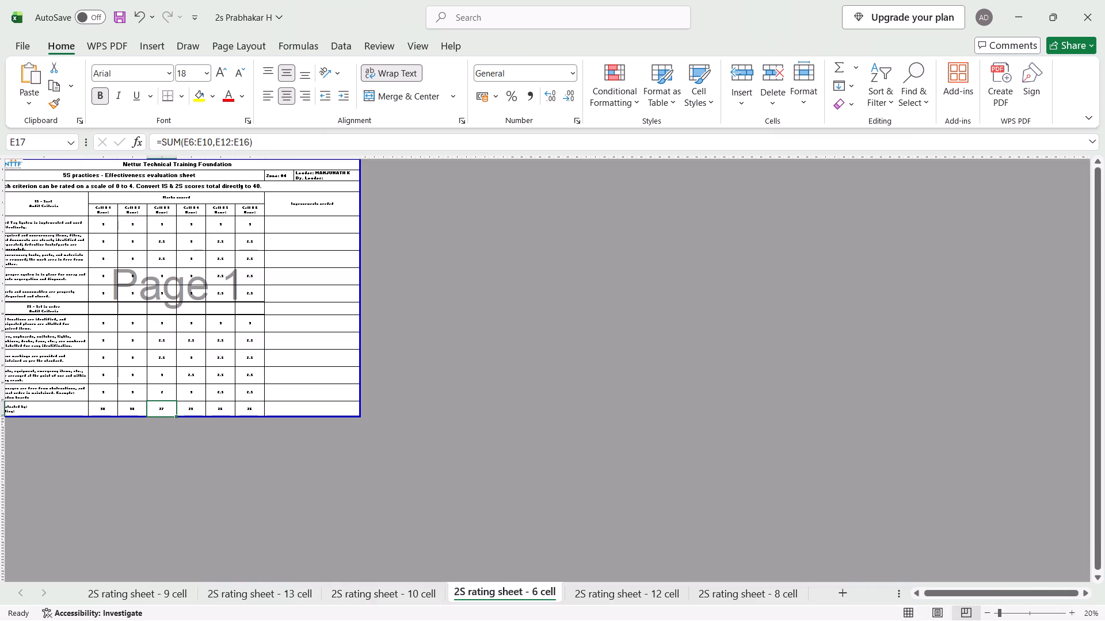
pyautogui.click(591, 592)
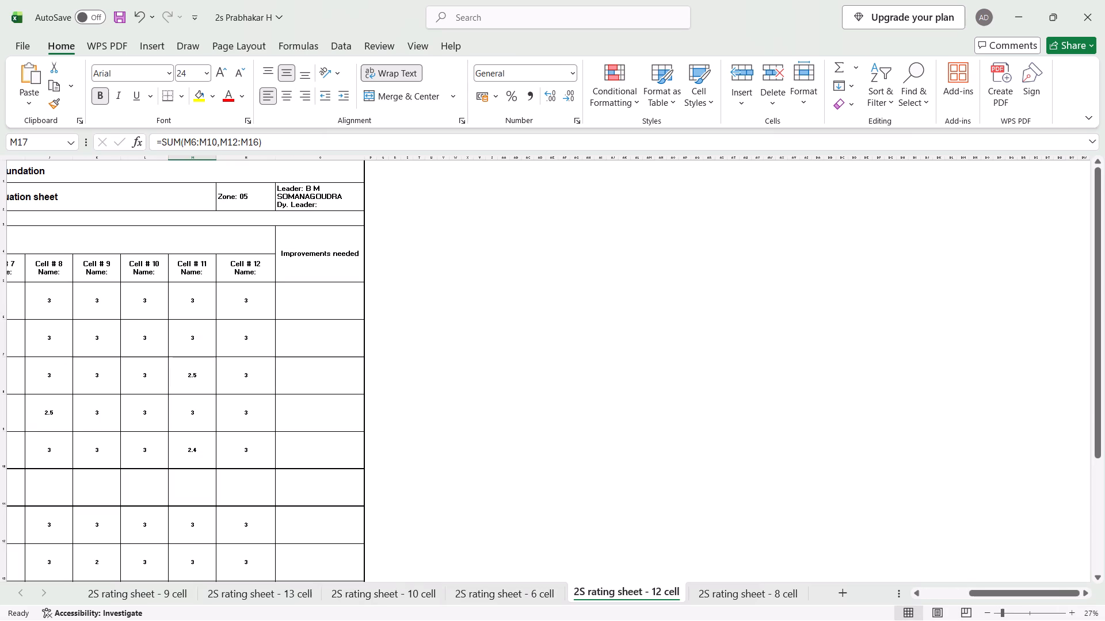
pyautogui.hscroll(4, 333, 319)
pyautogui.scroll(2, 333, 319)
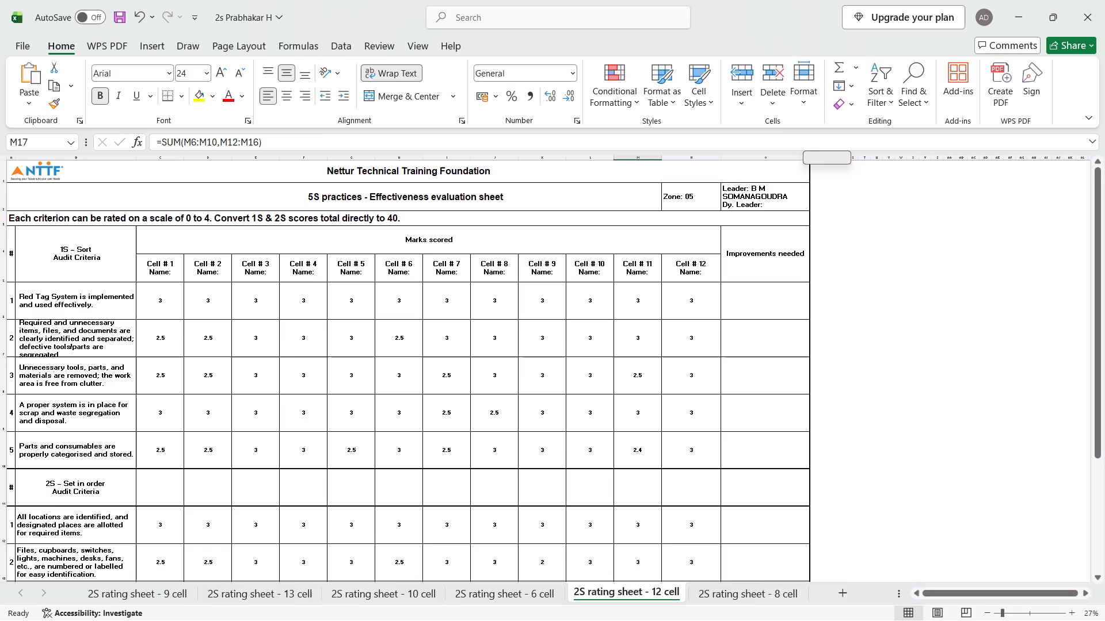
pyautogui.click(807, 166)
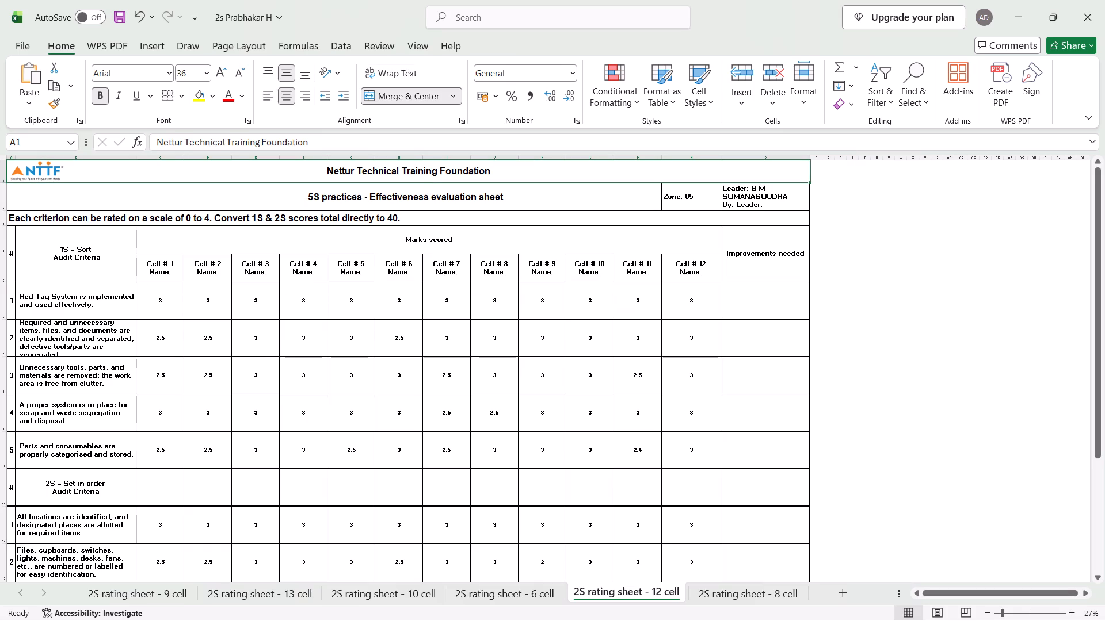
pyautogui.moveTo(809, 158); pyautogui.dragTo(825, 156)
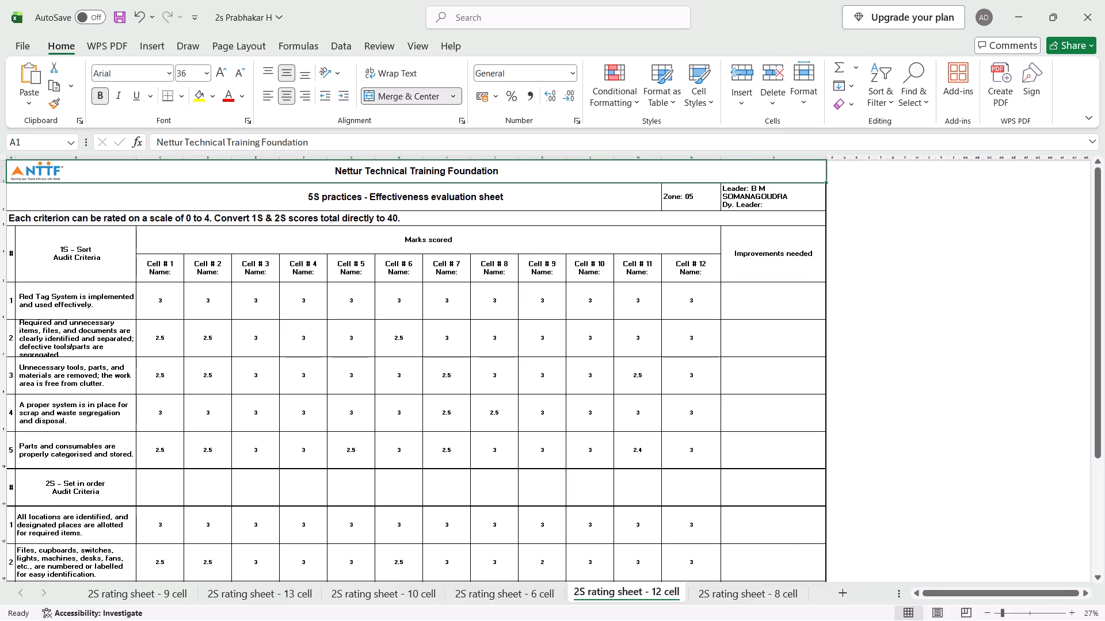
pyautogui.moveTo(825, 156); pyautogui.dragTo(851, 156)
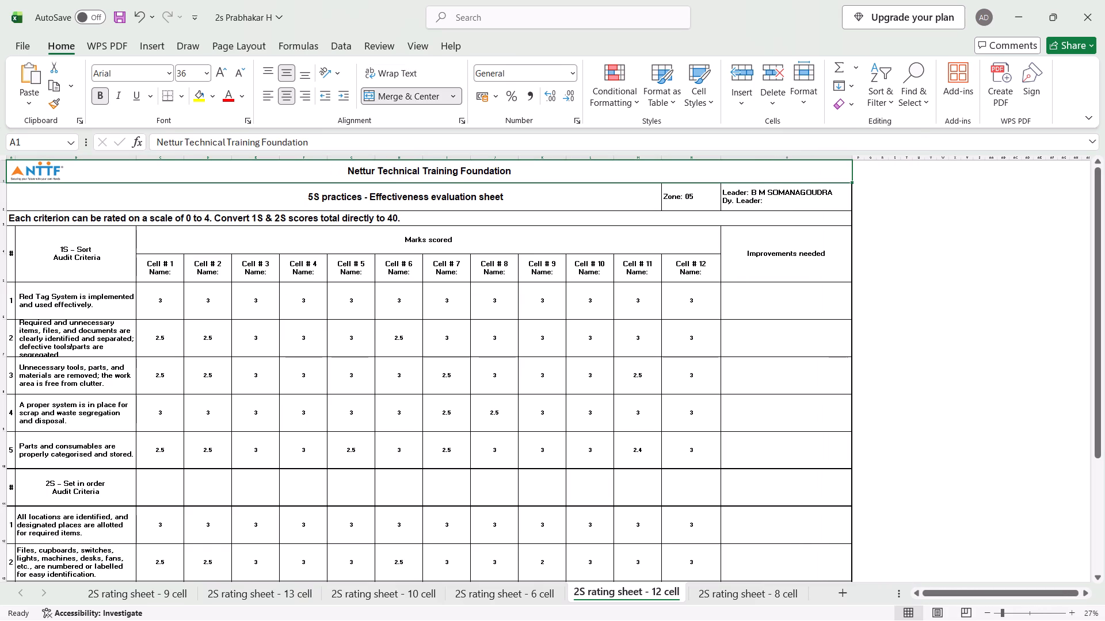
pyautogui.click(866, 255)
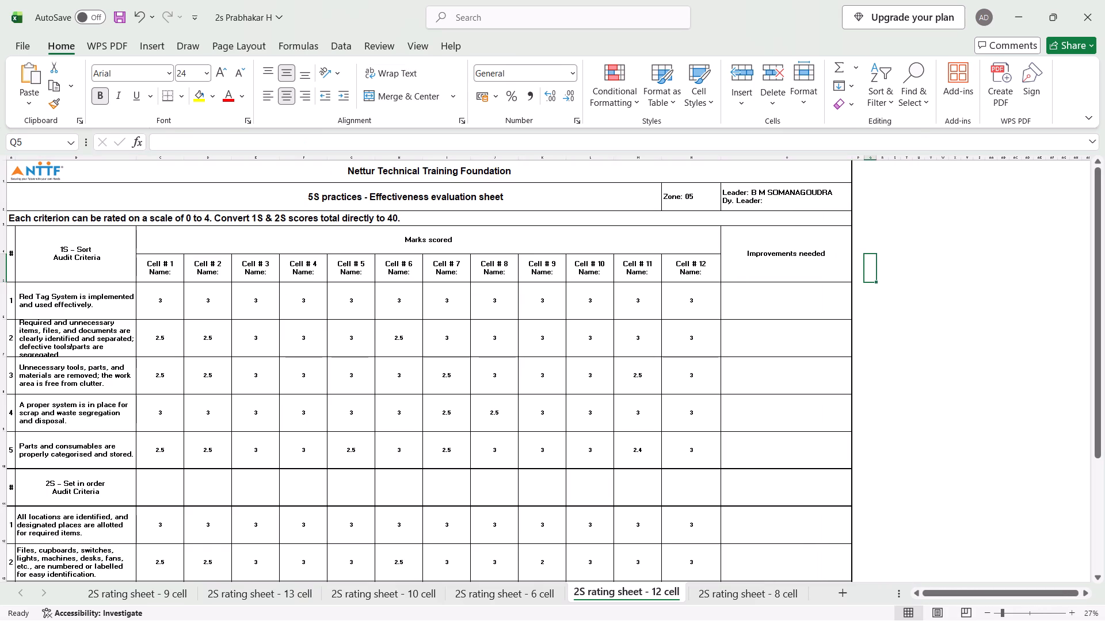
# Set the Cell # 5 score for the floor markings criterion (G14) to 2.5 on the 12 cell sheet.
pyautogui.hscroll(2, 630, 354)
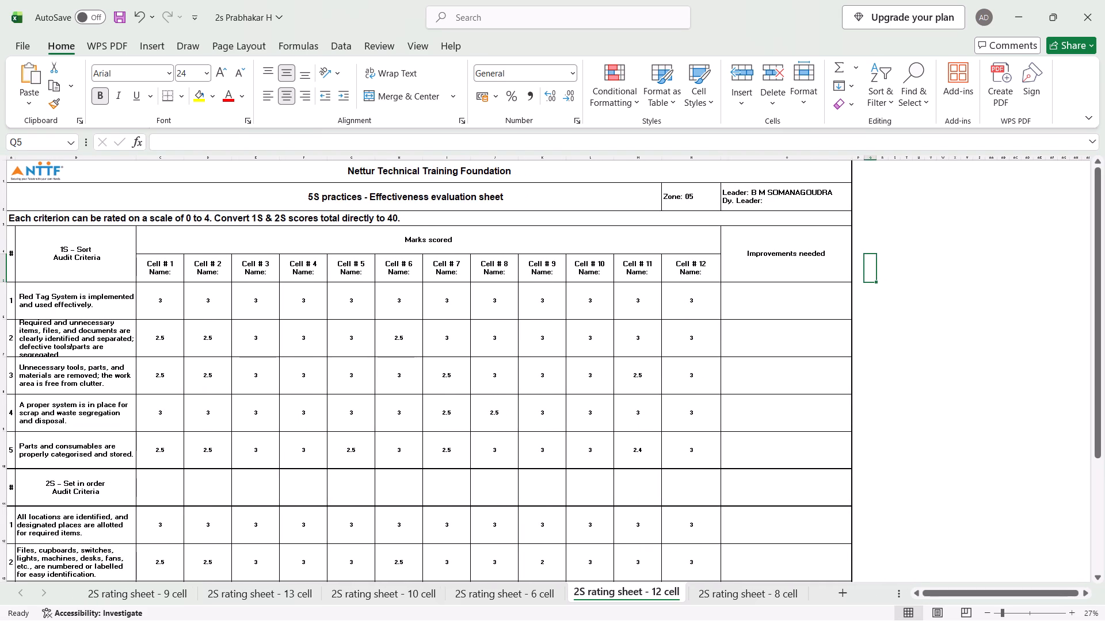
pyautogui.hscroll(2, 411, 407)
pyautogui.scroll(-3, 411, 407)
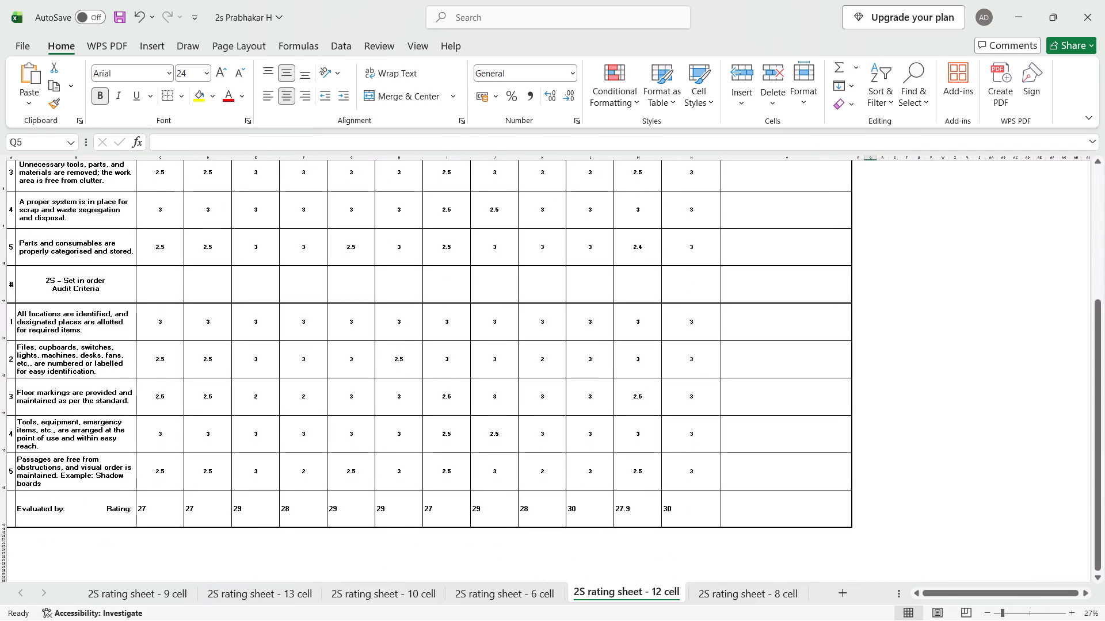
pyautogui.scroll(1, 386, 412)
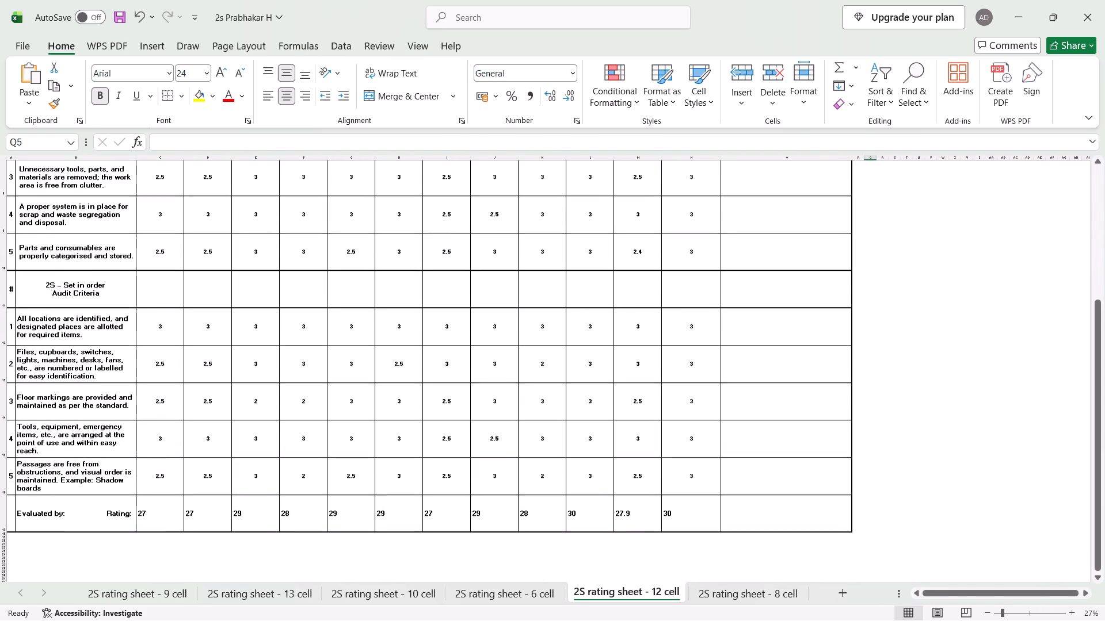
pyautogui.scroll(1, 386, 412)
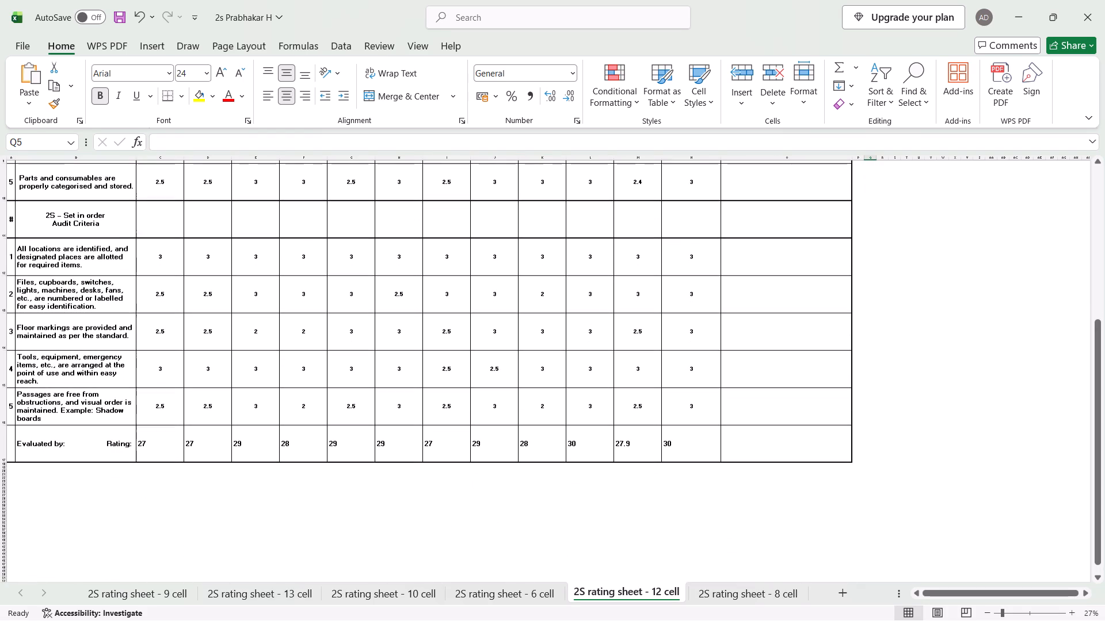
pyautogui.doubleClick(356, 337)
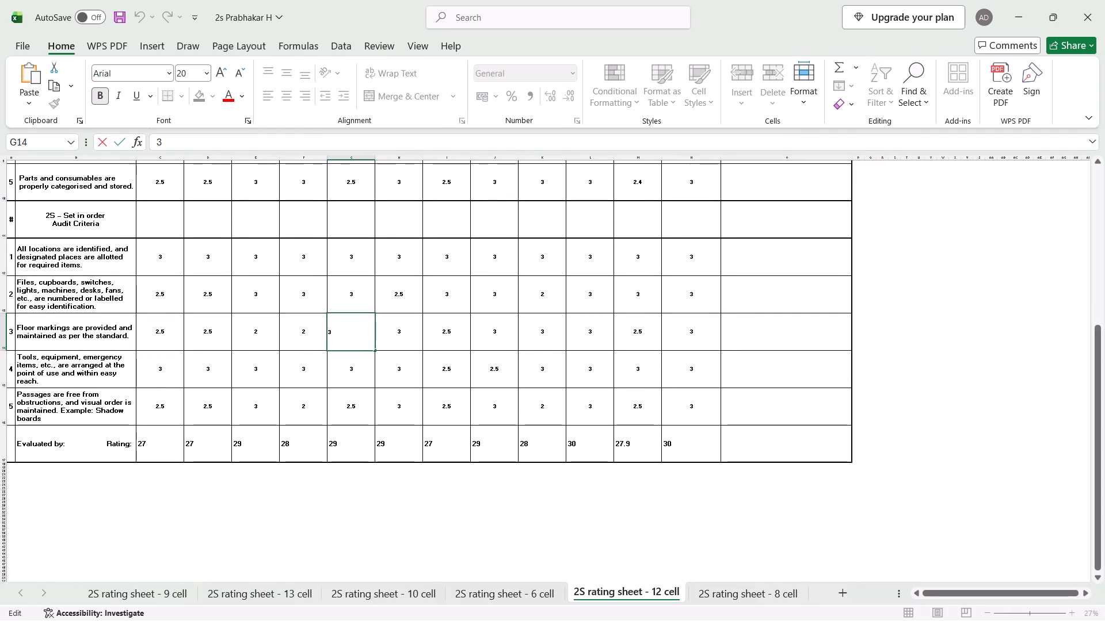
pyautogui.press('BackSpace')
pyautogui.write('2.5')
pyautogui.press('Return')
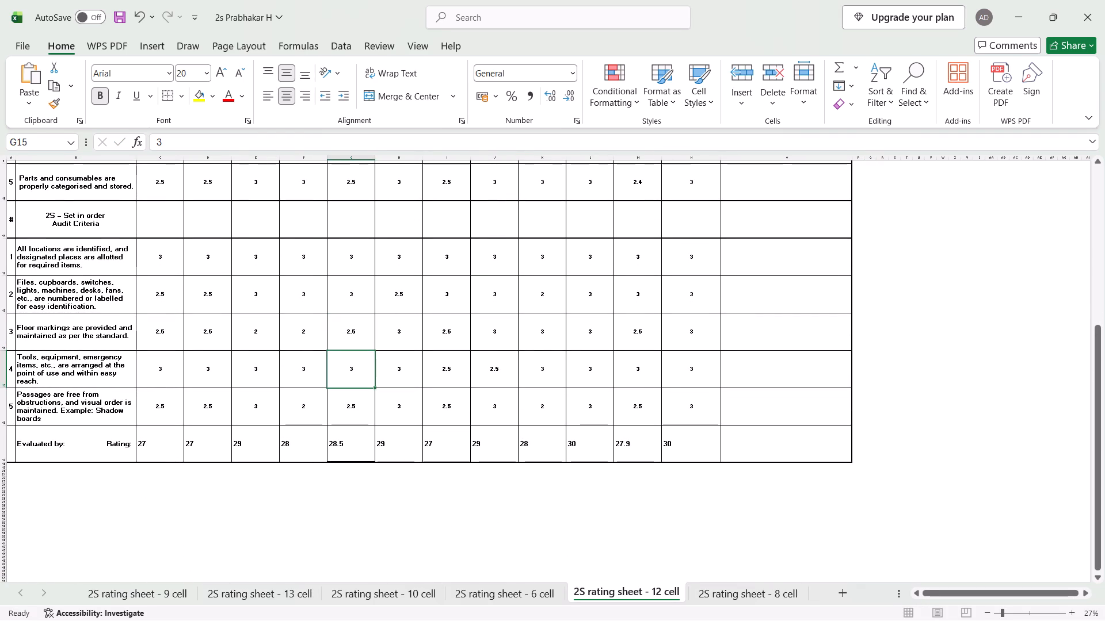
# Set the Cell # 5 score for the floor markings criterion (G14) to 2.
pyautogui.scroll(6, 375, 385)
pyautogui.scroll(-1, 375, 385)
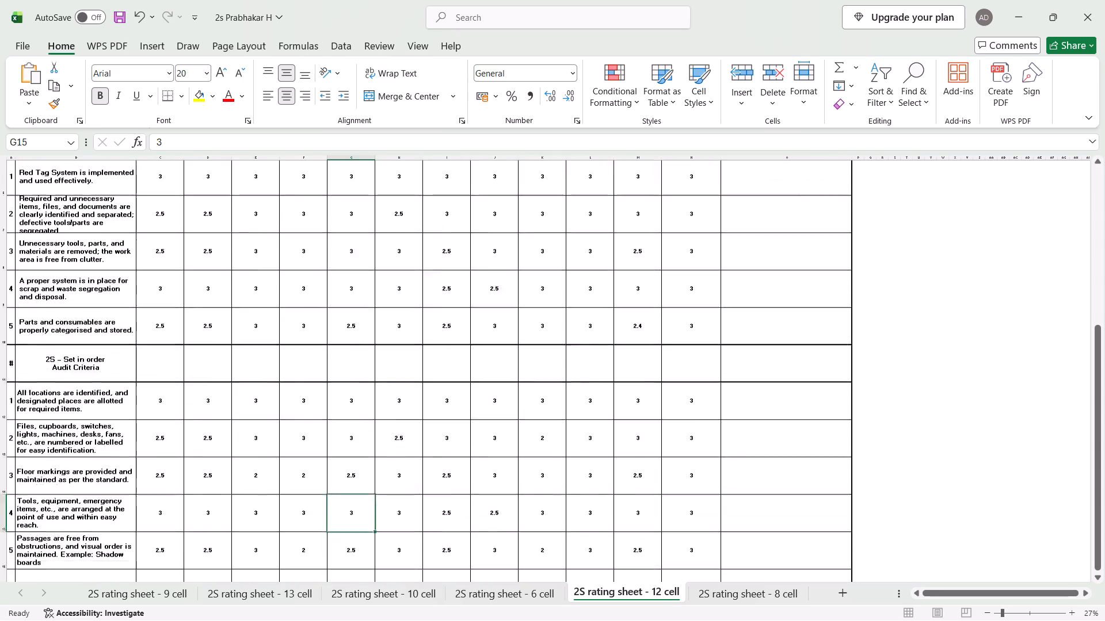
pyautogui.scroll(-2, 375, 385)
pyautogui.doubleClick(364, 352)
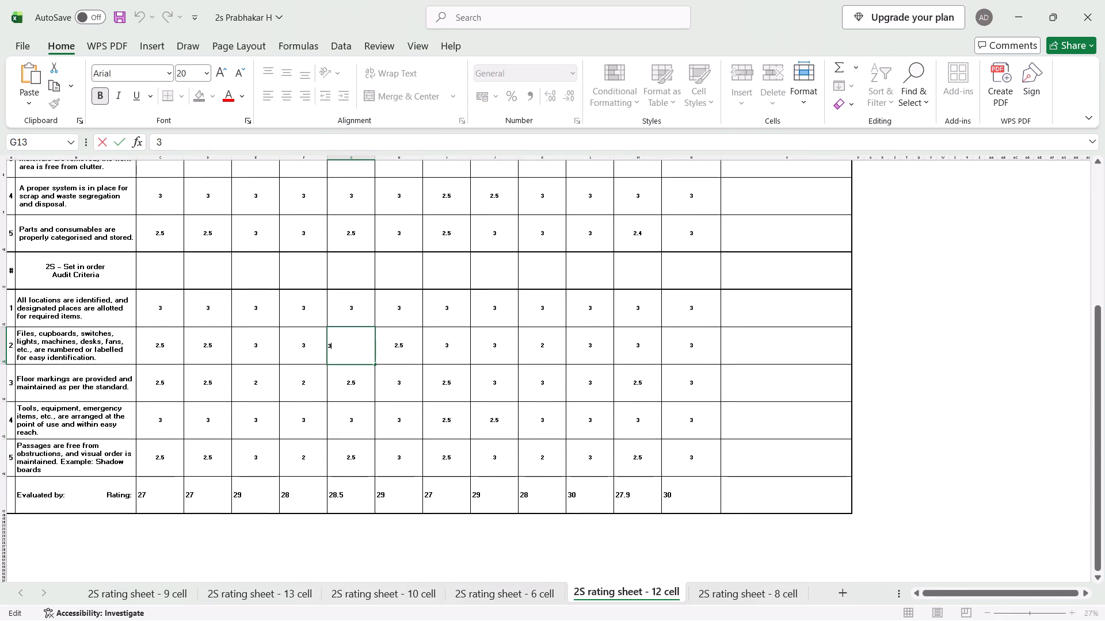
pyautogui.doubleClick(357, 390)
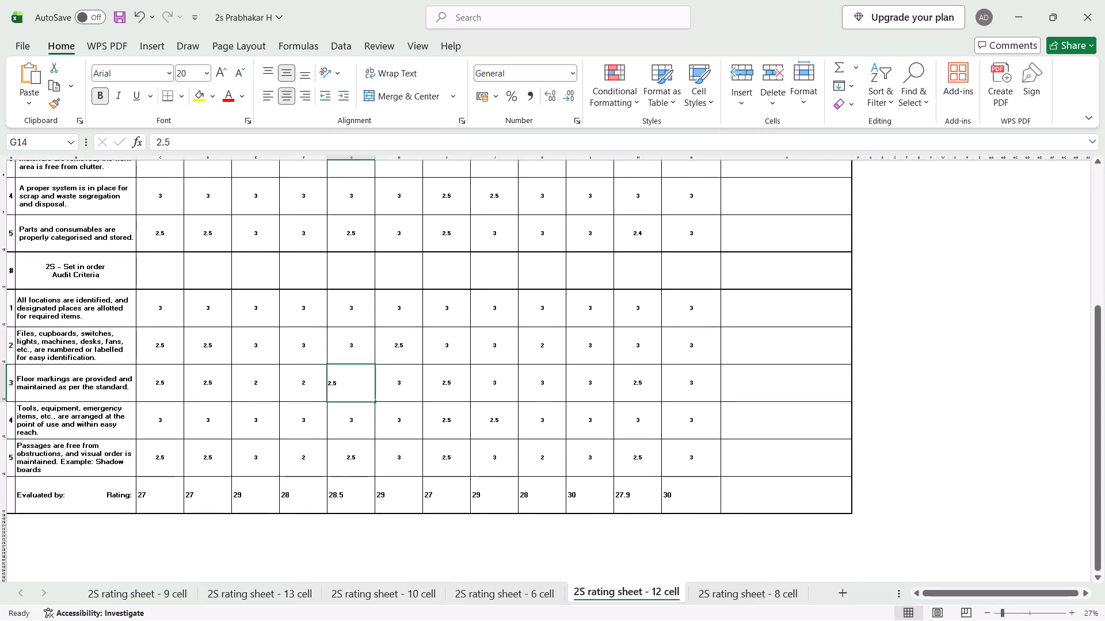
pyautogui.press('BackSpace')
pyautogui.press('BackSpace')
pyautogui.press('BackSpace')
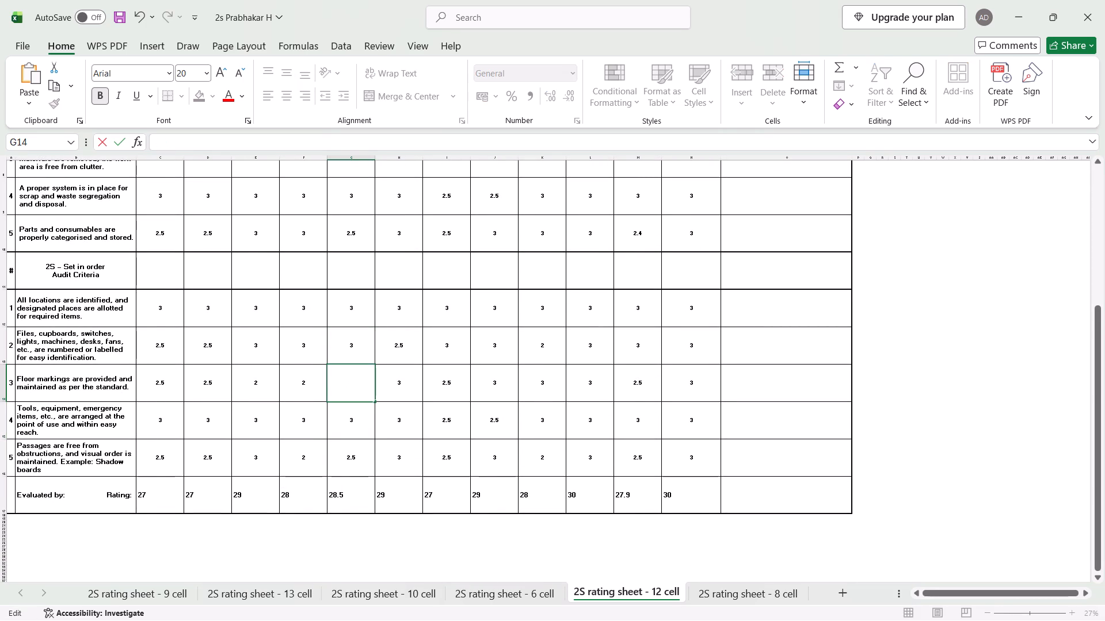
pyautogui.press('2')
pyautogui.press('Return')
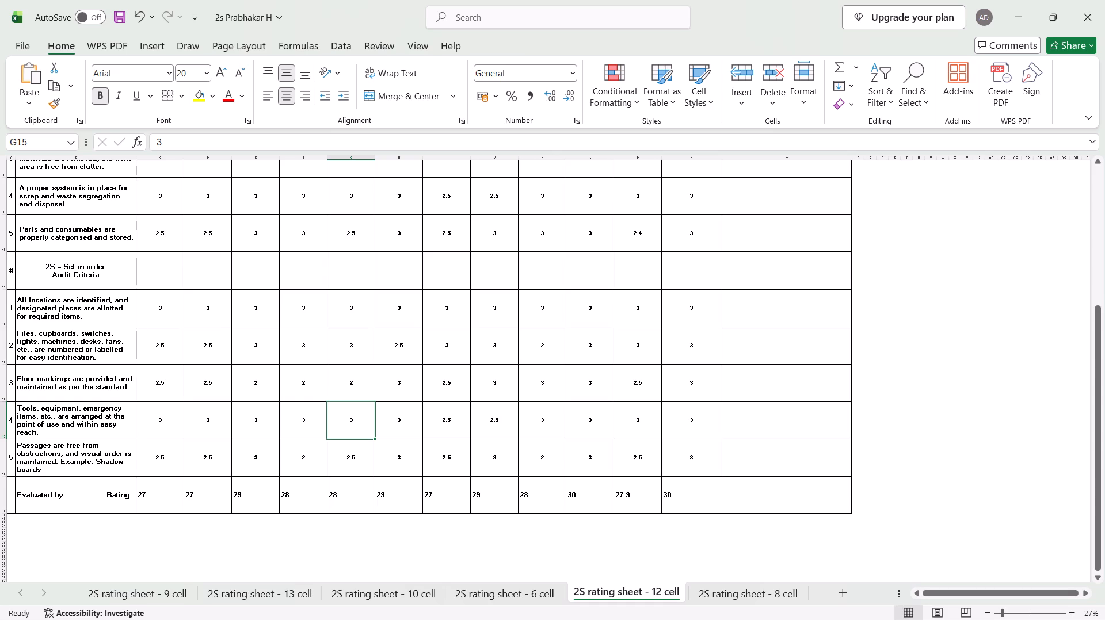
# Set the Cell # 6 score for the tools, equipment and emergency items criterion (H15) to 2.
pyautogui.click(402, 420)
pyautogui.click(402, 420)
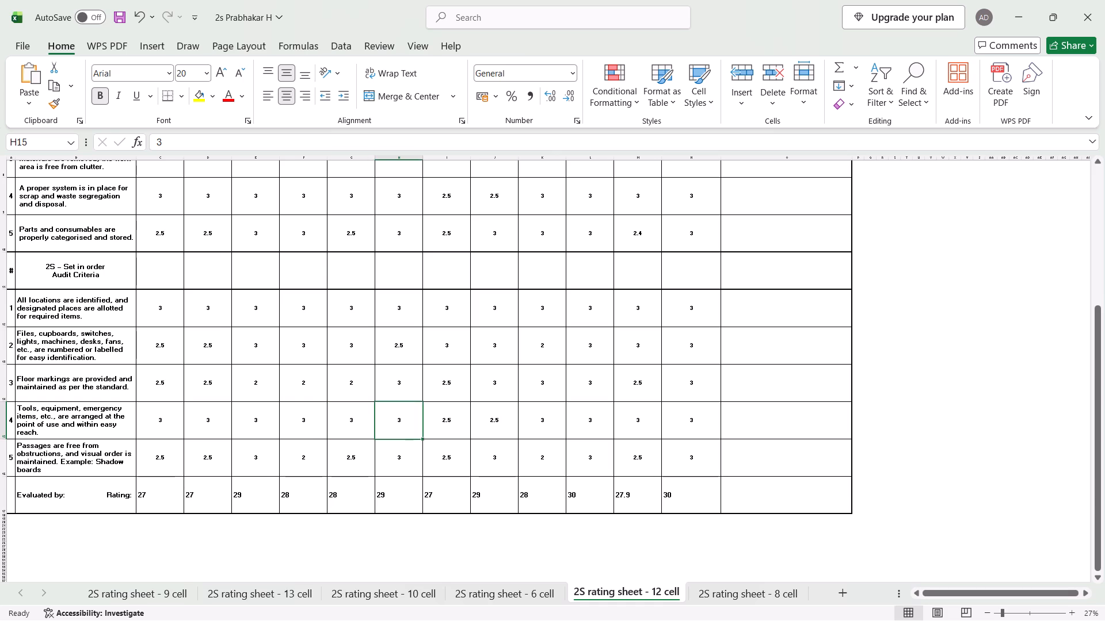
pyautogui.click(402, 420)
pyautogui.write('2.5')
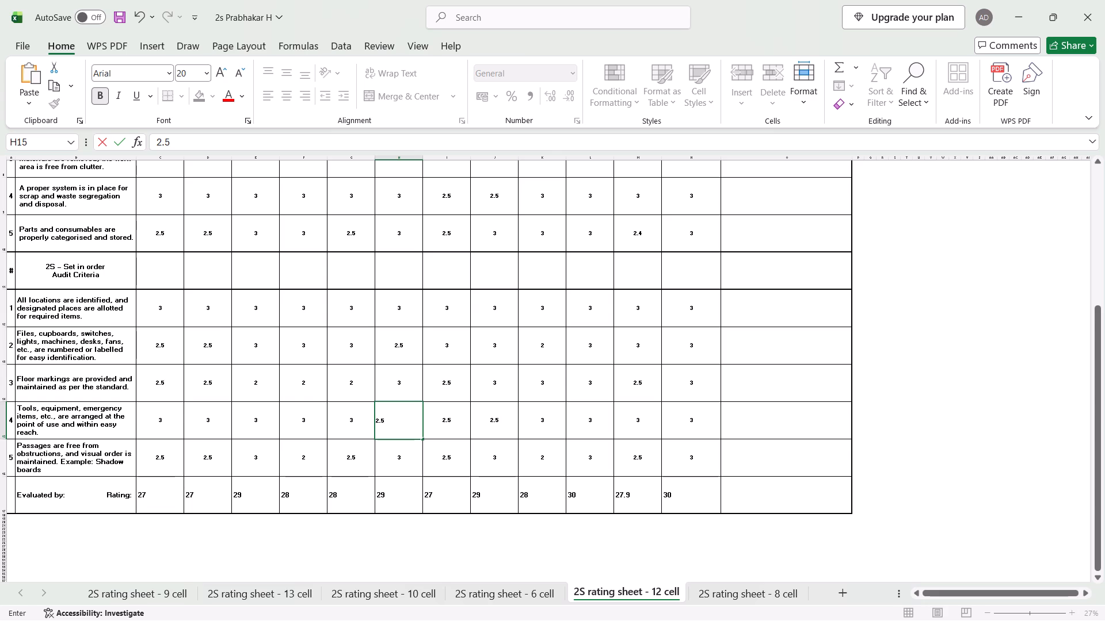
pyautogui.press('BackSpace')
pyautogui.press('BackSpace')
pyautogui.press('Return')
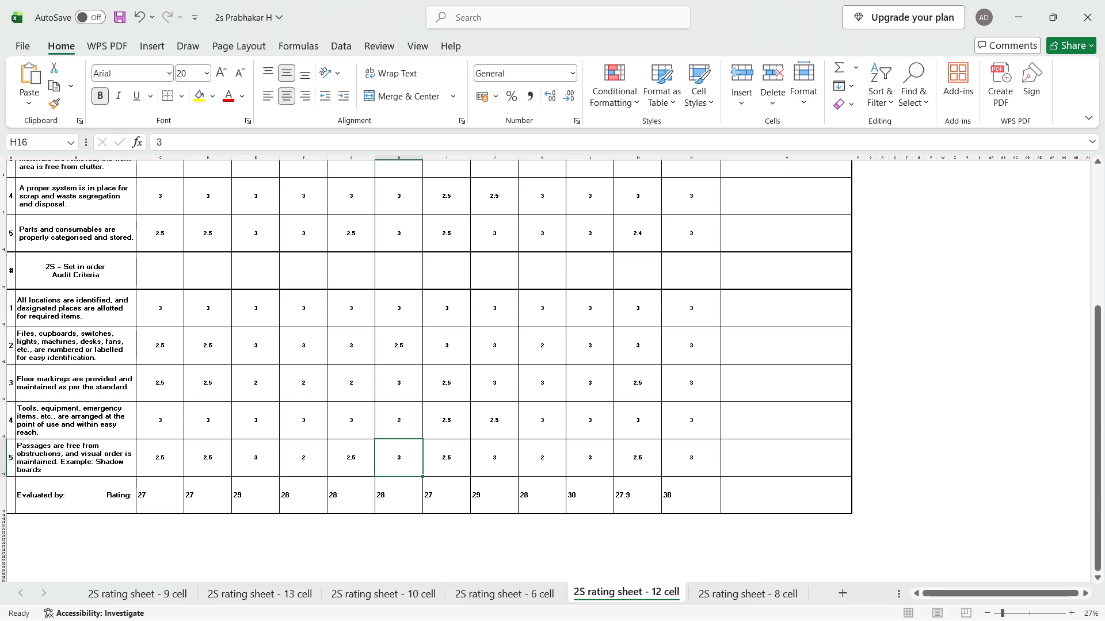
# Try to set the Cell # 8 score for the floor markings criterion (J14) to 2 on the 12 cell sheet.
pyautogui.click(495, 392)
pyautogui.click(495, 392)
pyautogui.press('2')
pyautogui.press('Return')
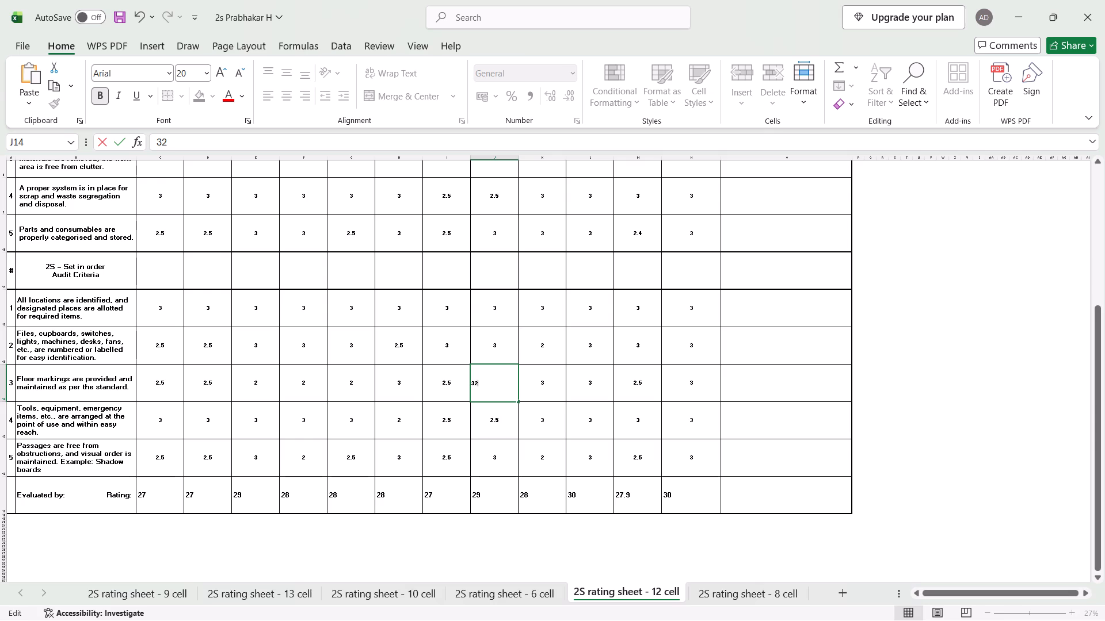
# Set the Cell # 6 score for the passages and visual order criterion (H16) to 2.
pyautogui.click(406, 453)
pyautogui.click(406, 453)
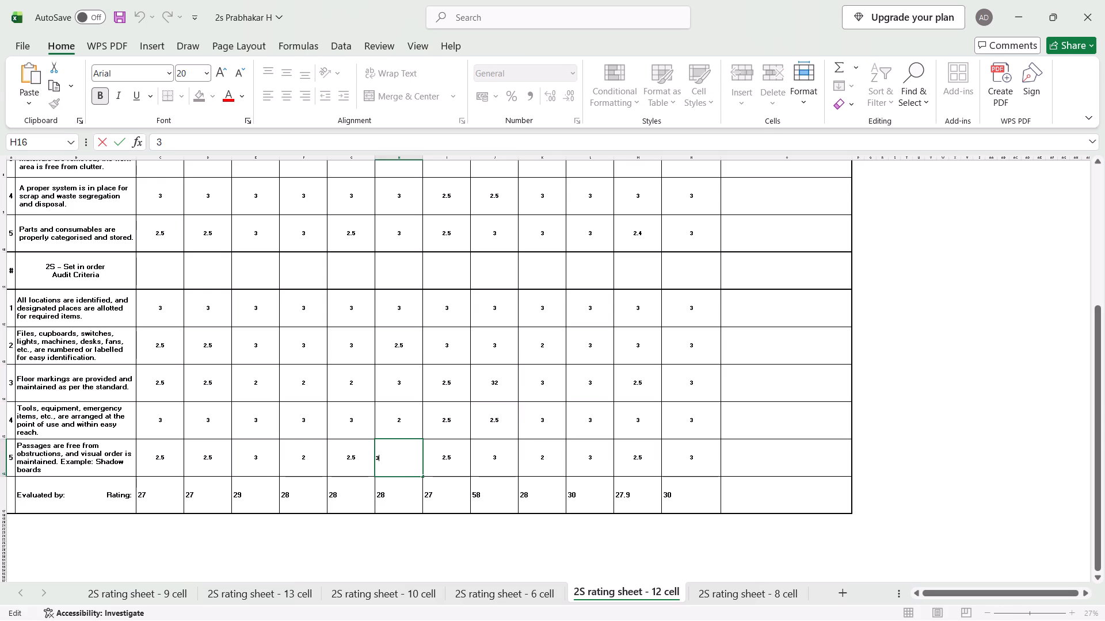
pyautogui.press('BackSpace')
pyautogui.press('2')
pyautogui.press('Return')
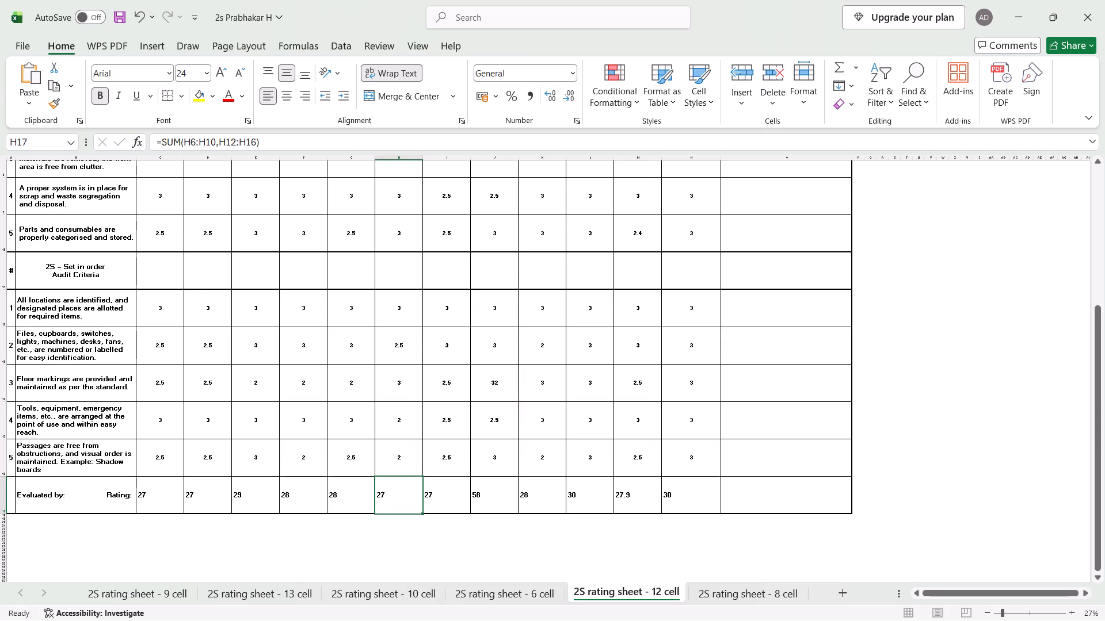
# Set the Cell # 7 scores for the floor markings (I14) and tools, equipment and emergency items (I15) criteria to 2.
pyautogui.click(459, 371)
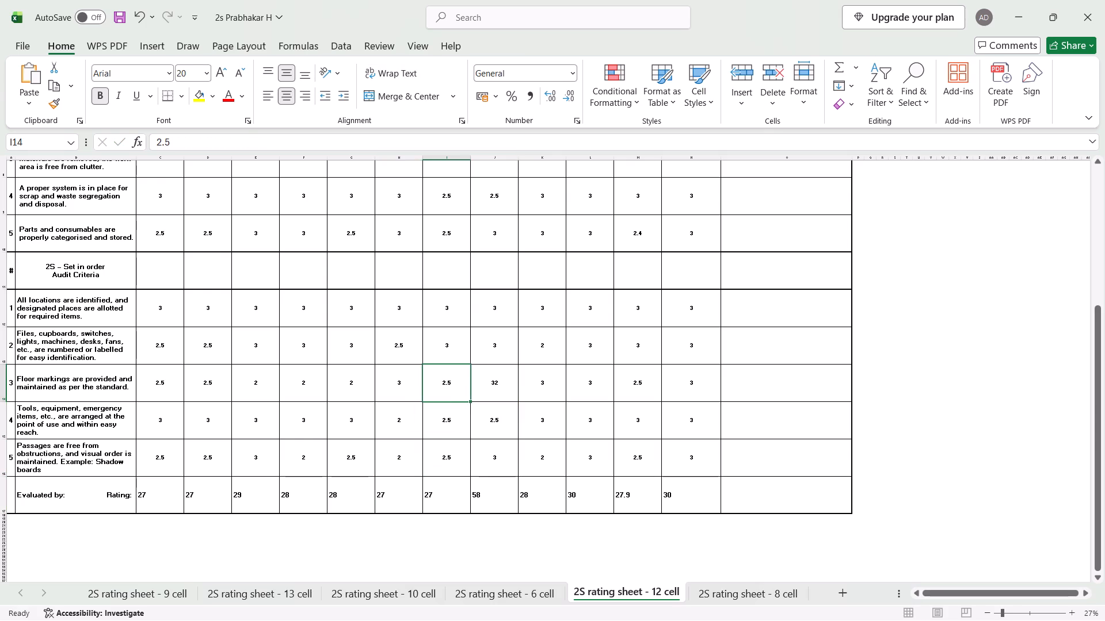
pyautogui.click(459, 371)
pyautogui.press('BackSpace')
pyautogui.press('BackSpace')
pyautogui.press('BackSpace')
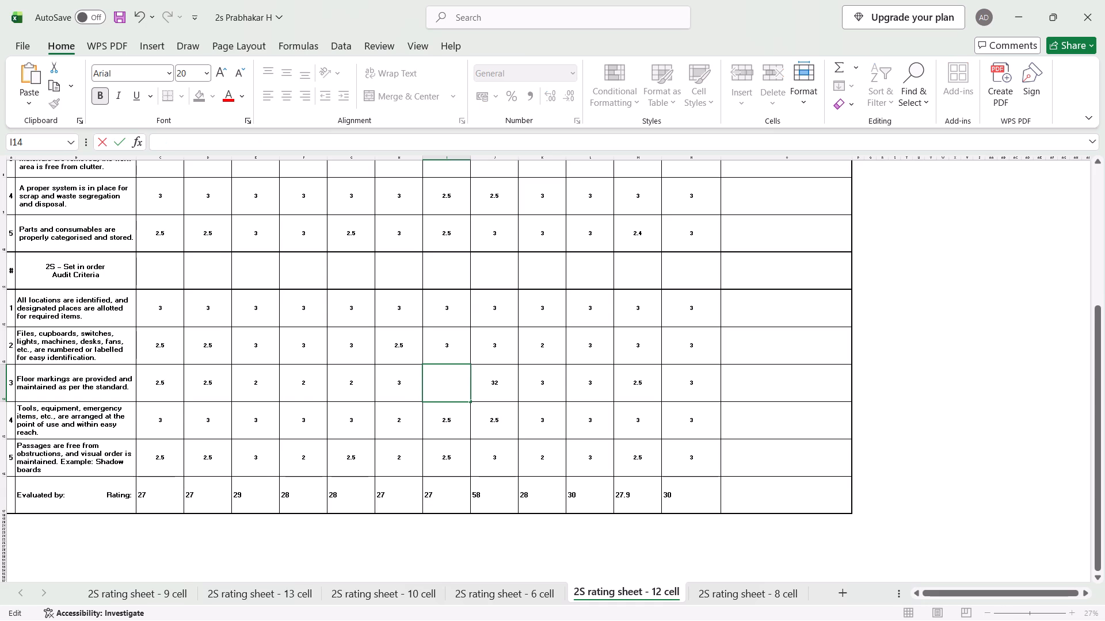
pyautogui.press('2')
pyautogui.press('Return')
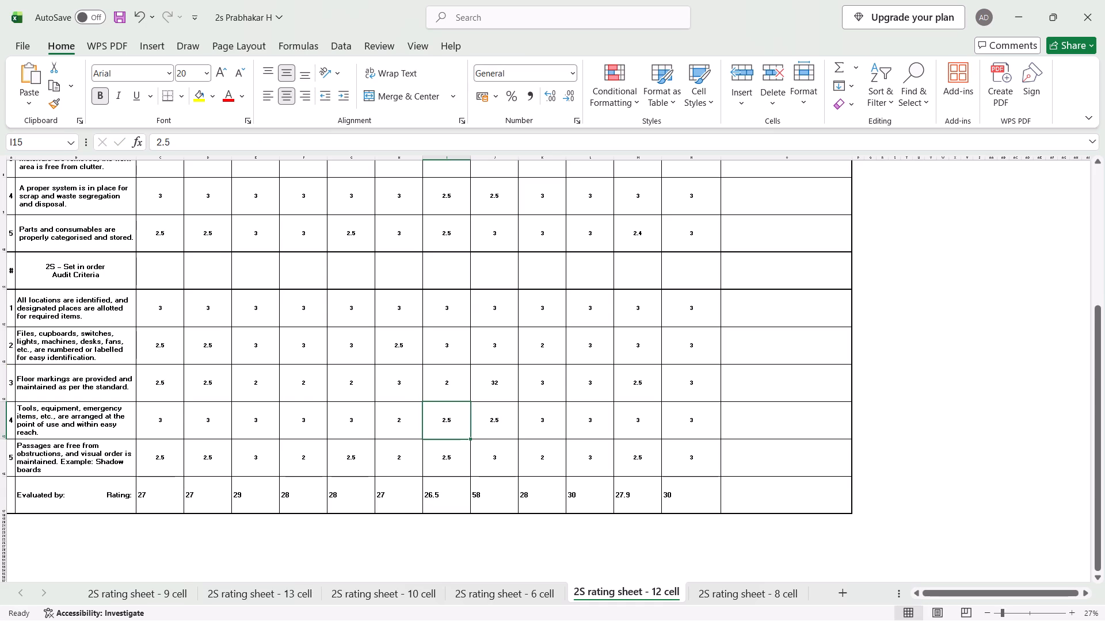
pyautogui.press('2')
pyautogui.press('Return')
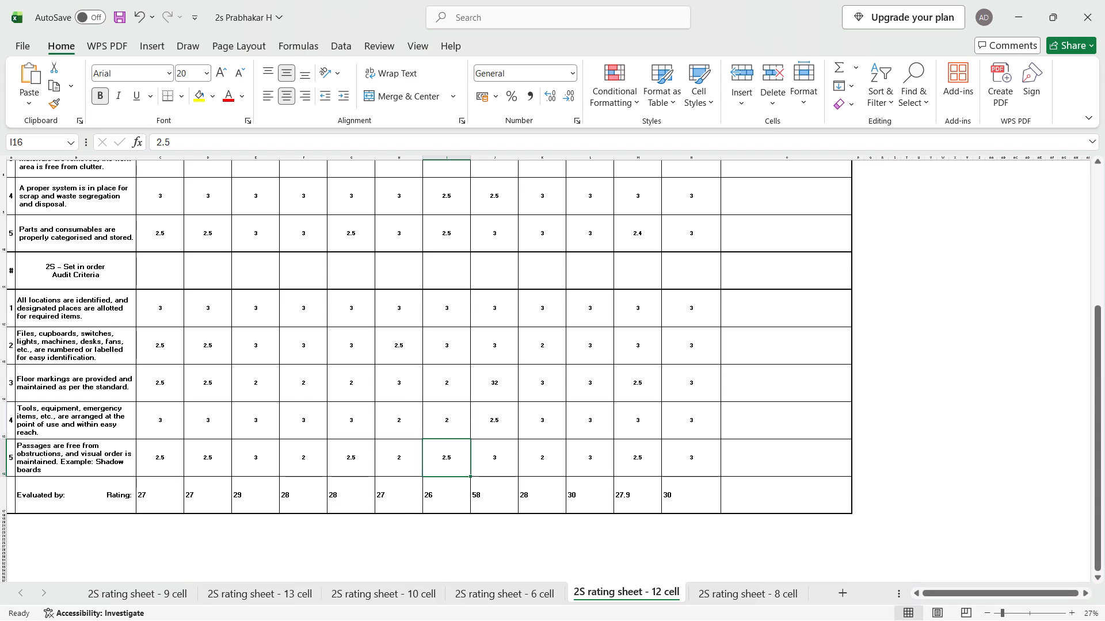
# Set the Cell # 8 score for the floor markings criterion (J14) to 2.
pyautogui.doubleClick(510, 387)
pyautogui.press('BackSpace')
pyautogui.press('BackSpace')
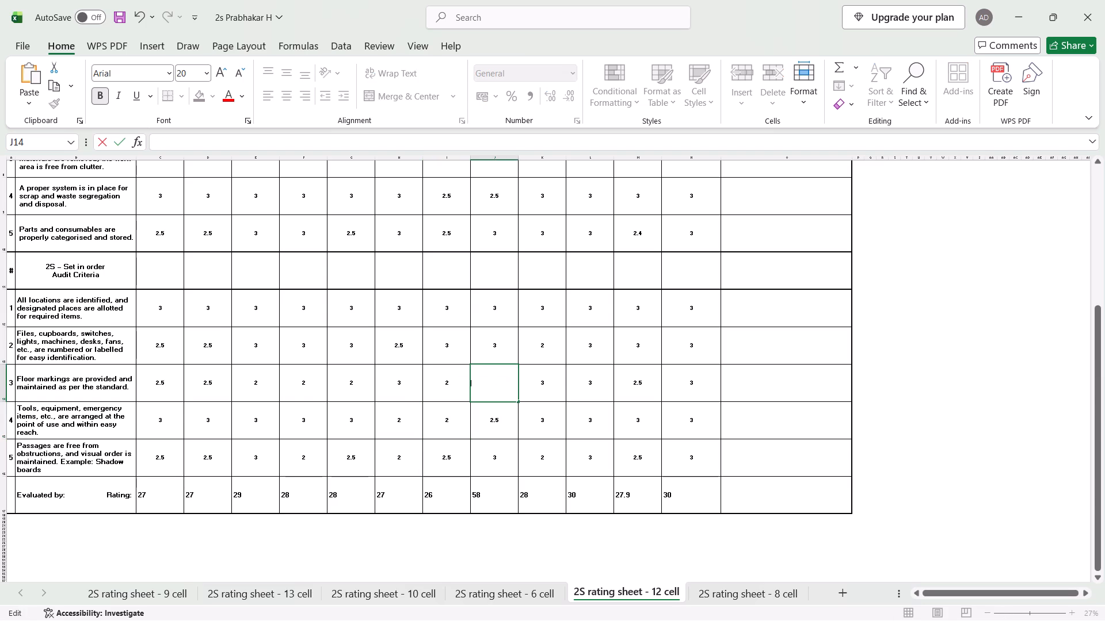
pyautogui.press('2')
pyautogui.press('Return')
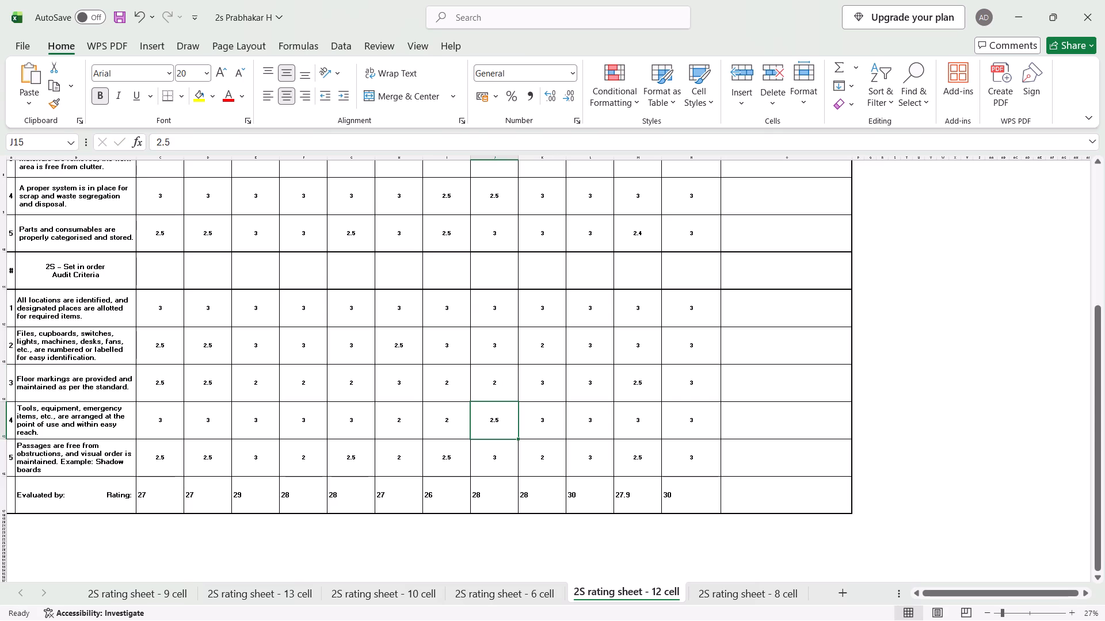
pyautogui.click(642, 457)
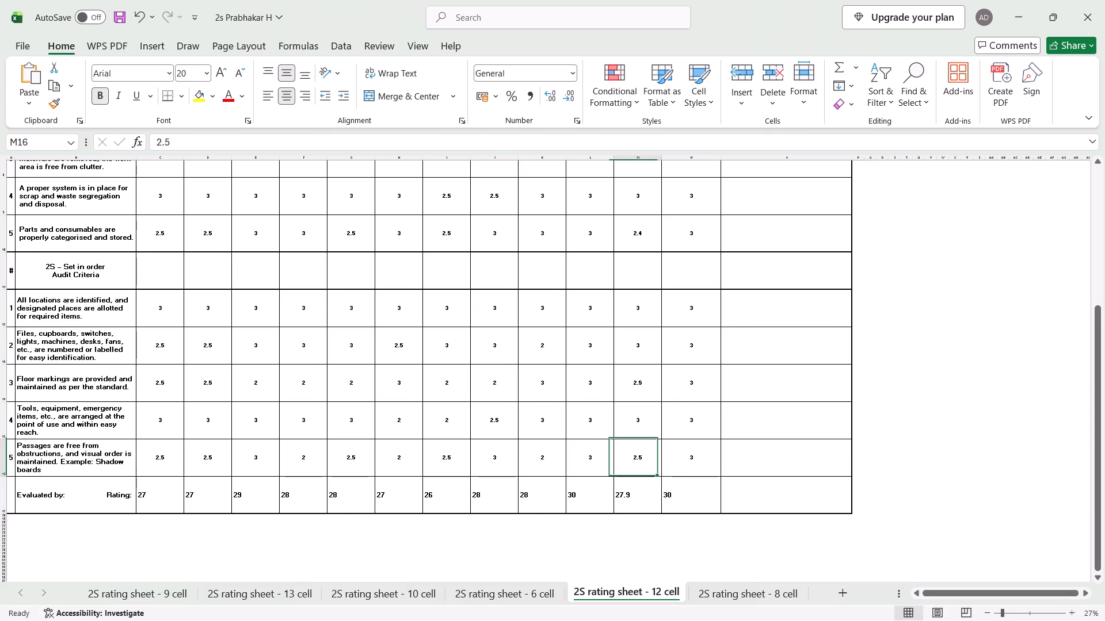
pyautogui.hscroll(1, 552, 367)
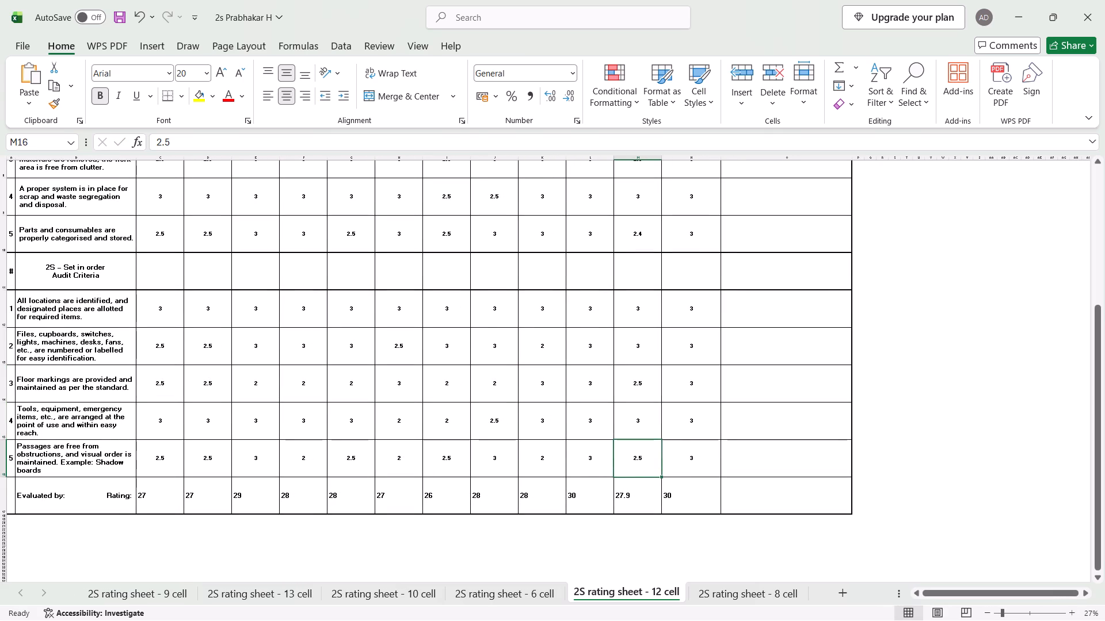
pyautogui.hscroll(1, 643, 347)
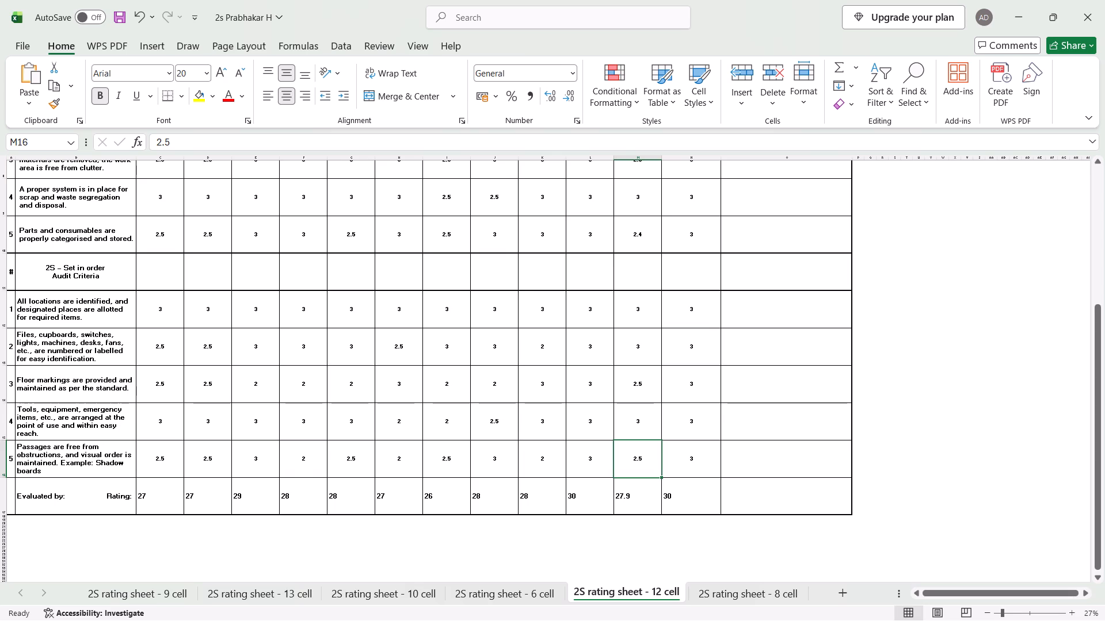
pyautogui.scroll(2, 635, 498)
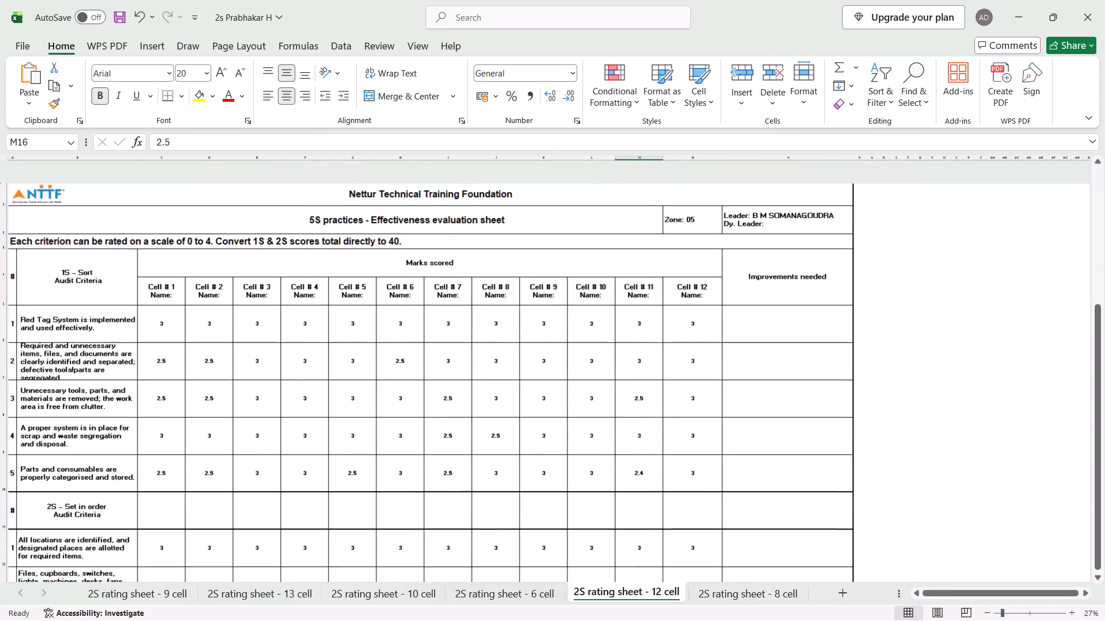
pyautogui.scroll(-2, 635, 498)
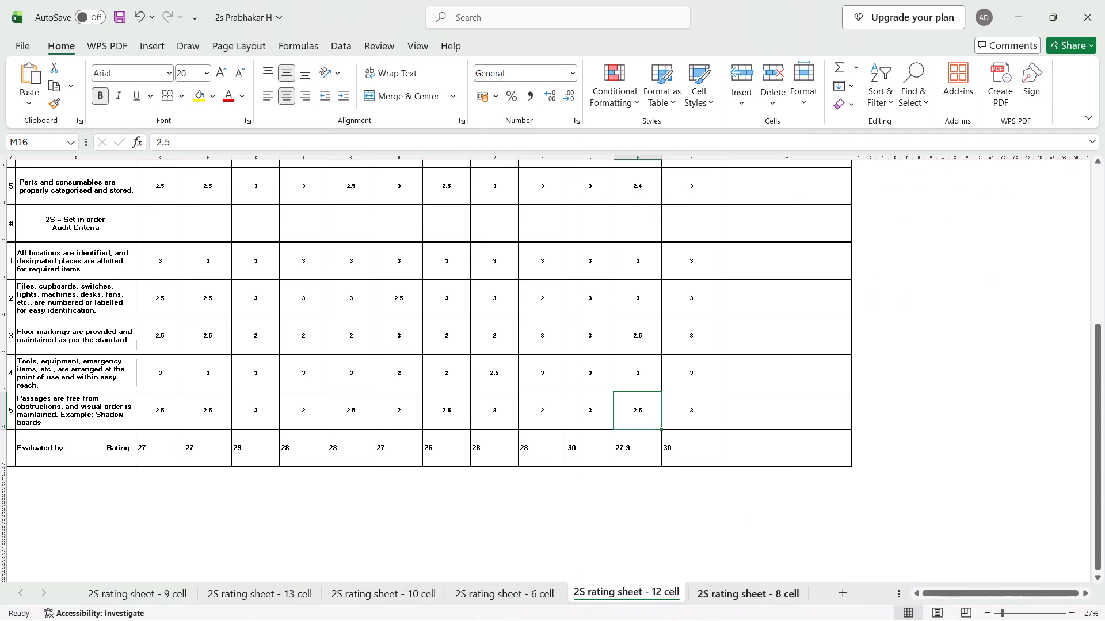
# On the 2S rating sheet - 8 cell, centre the rating totals of Cell # 1 to Cell # 8 horizontally.
pyautogui.click(730, 599)
pyautogui.hscroll(2, 383, 403)
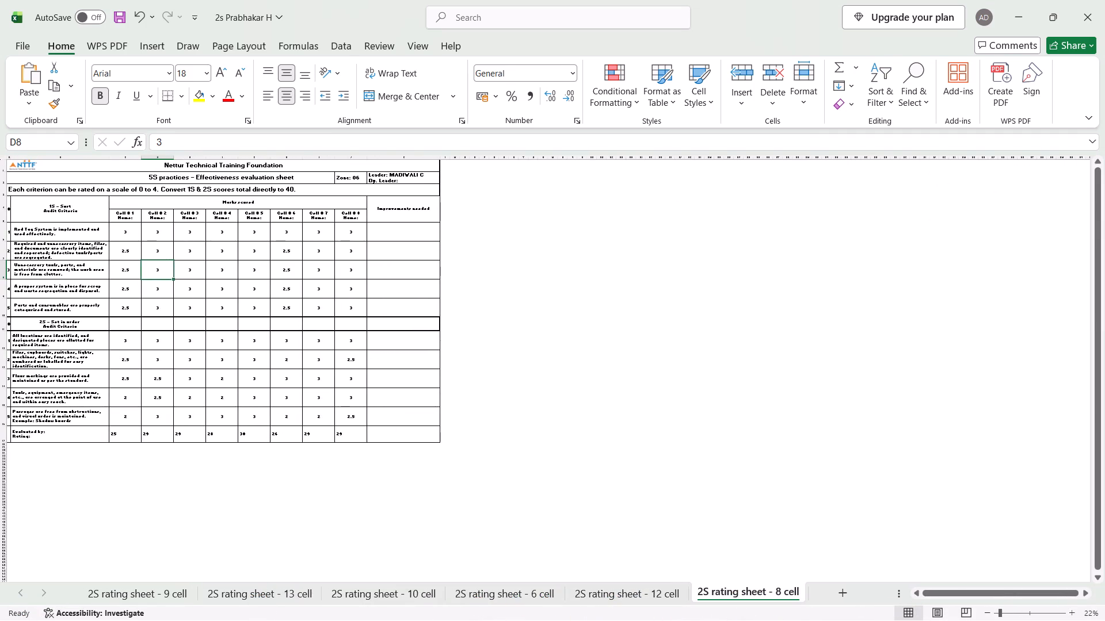
pyautogui.hscroll(2, 283, 327)
pyautogui.scroll(1, 283, 327)
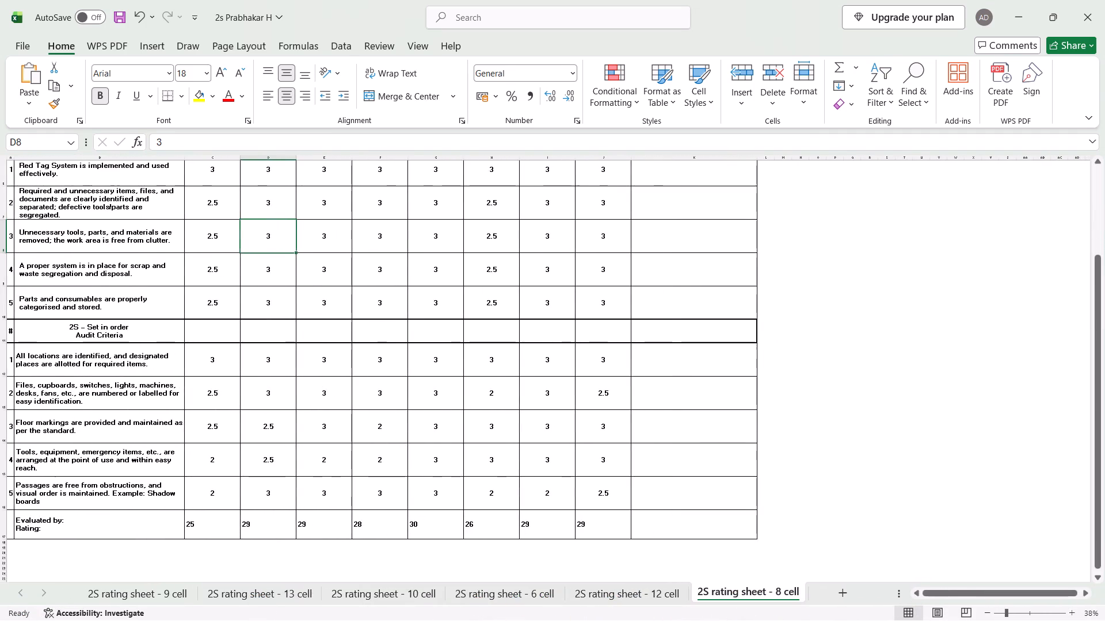
pyautogui.scroll(1, 283, 327)
pyautogui.scroll(-1, 283, 327)
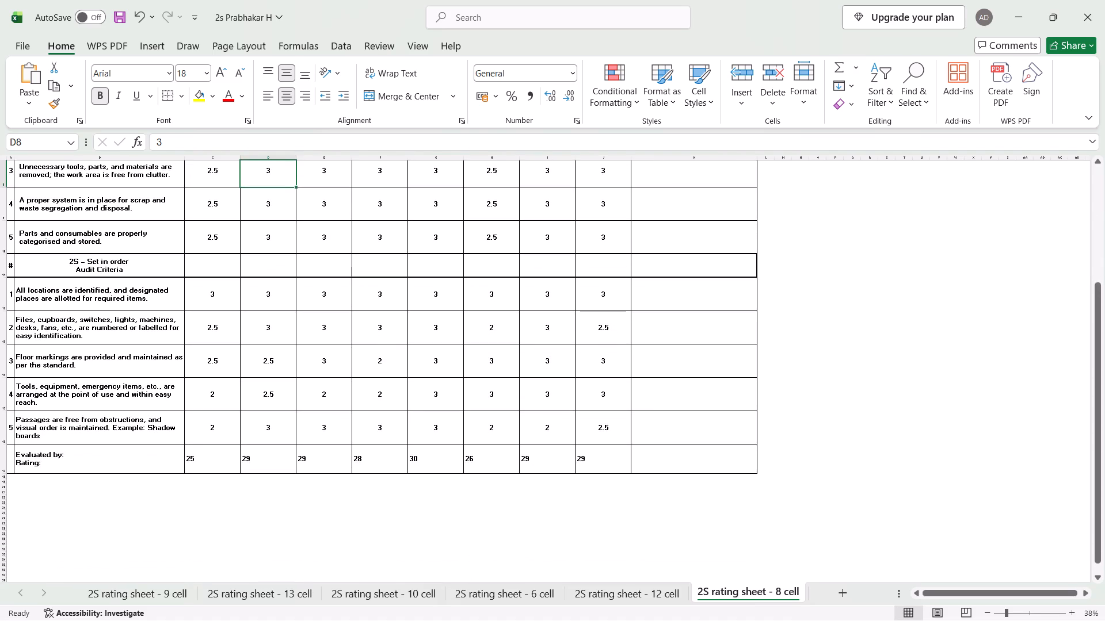
pyautogui.moveTo(204, 454); pyautogui.dragTo(581, 457)
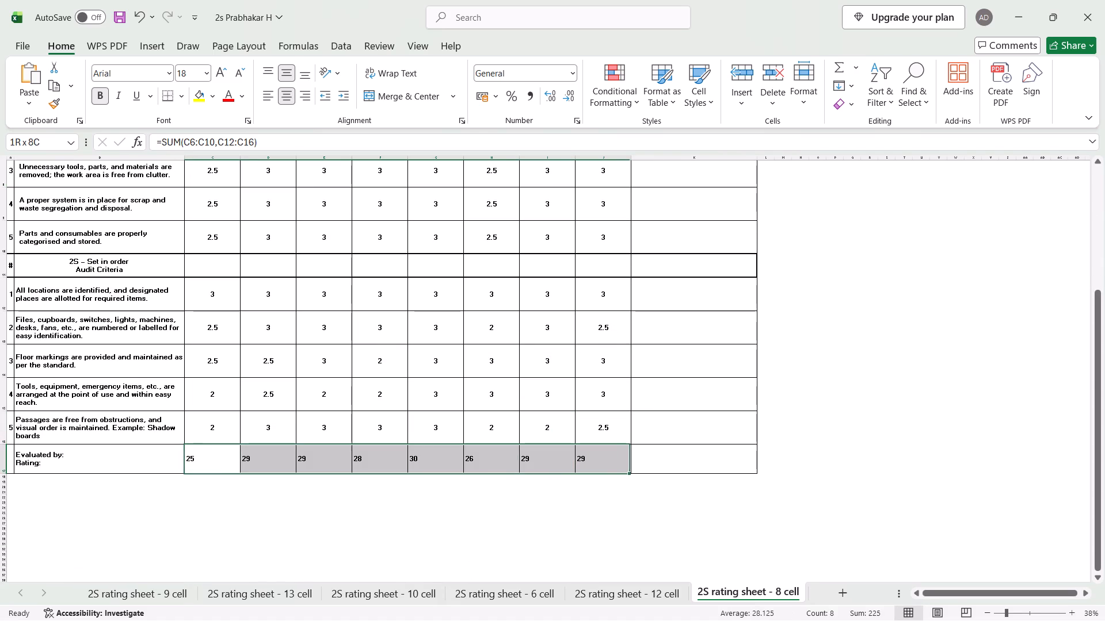
pyautogui.moveTo(581, 457); pyautogui.dragTo(592, 458)
pyautogui.click(283, 94)
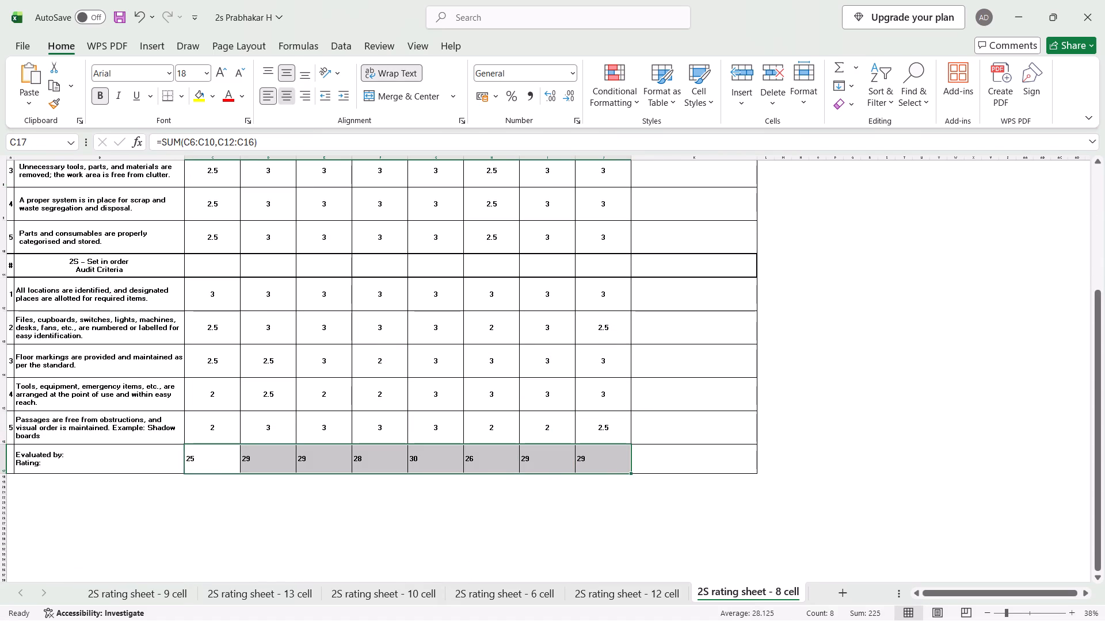
pyautogui.click(368, 503)
pyautogui.scroll(1, 368, 503)
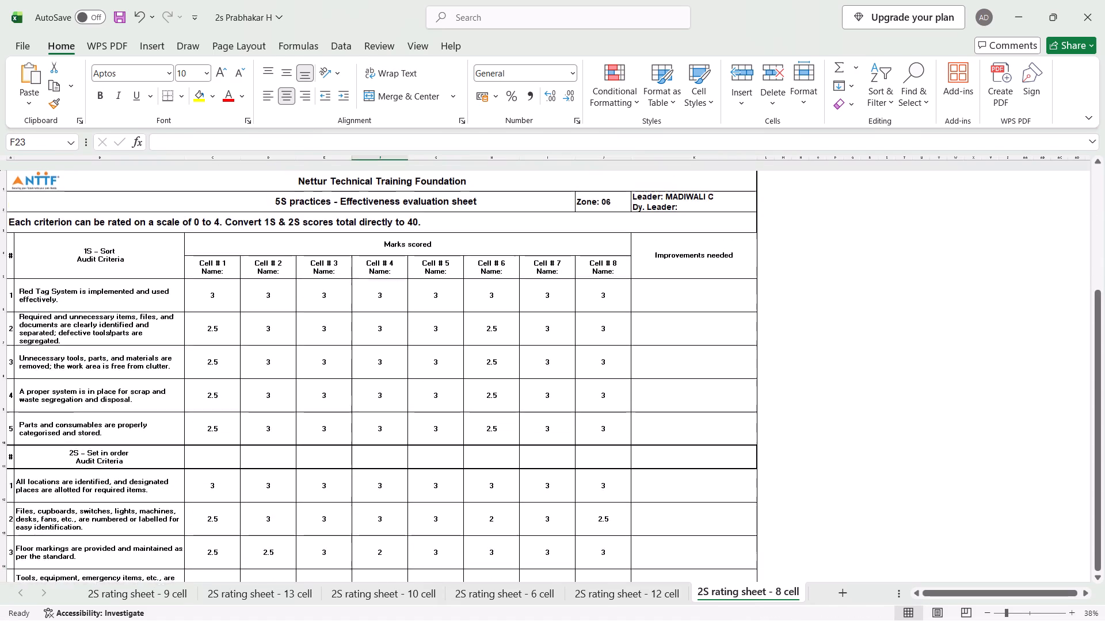
pyautogui.scroll(-2, 368, 503)
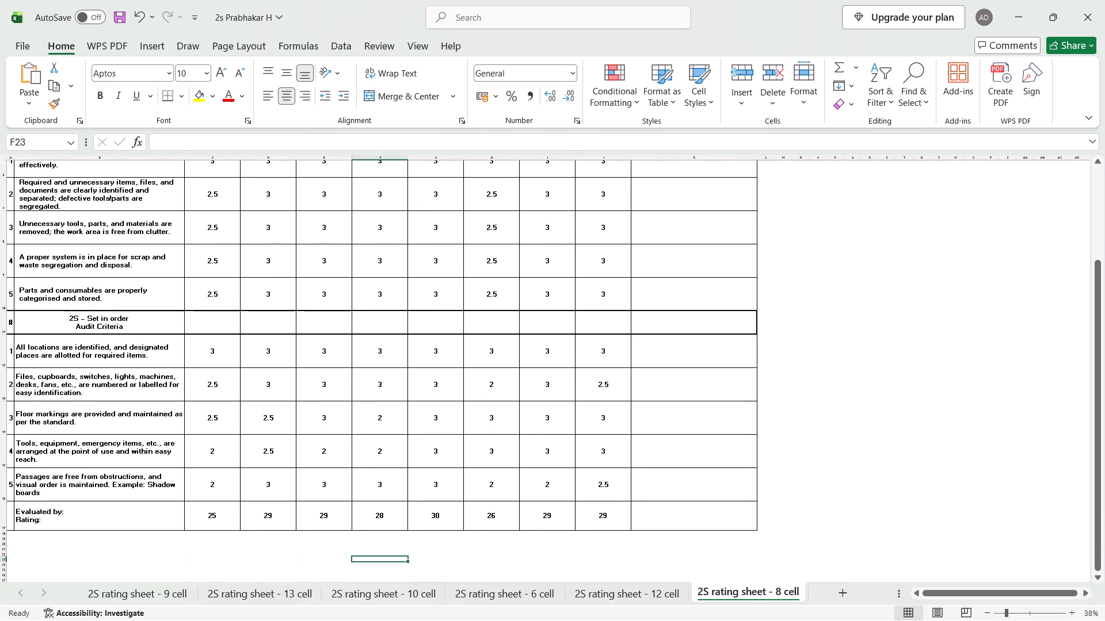
pyautogui.hscroll(1, 368, 503)
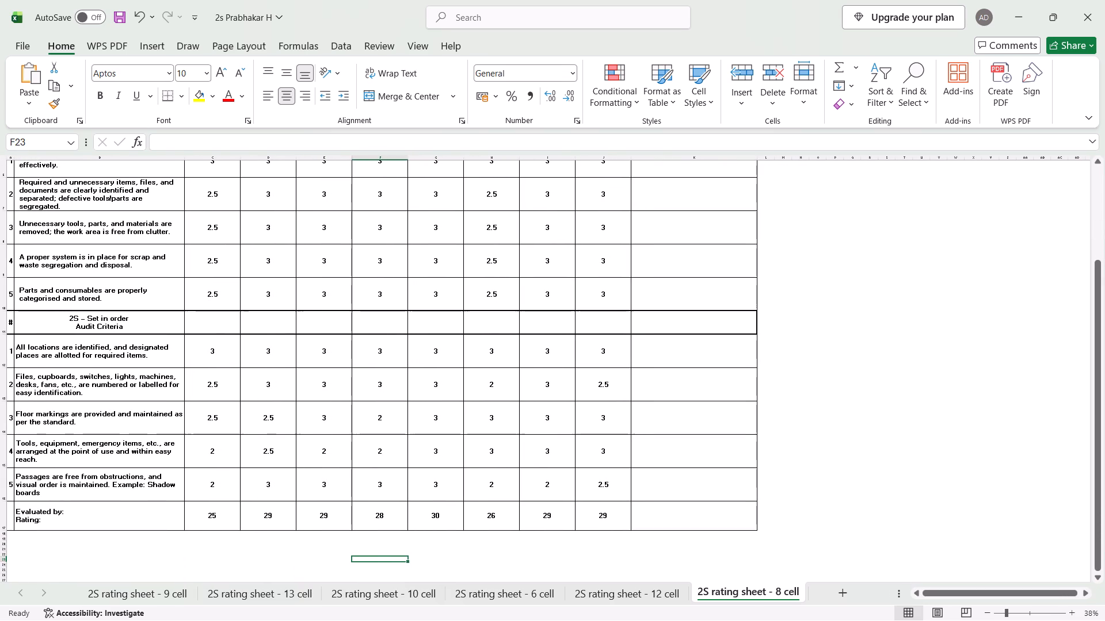
# On the 2S rating sheet - 12 cell, centre the rating totals of Cell # 1 to Cell # 12 horizontally.
pyautogui.click(587, 595)
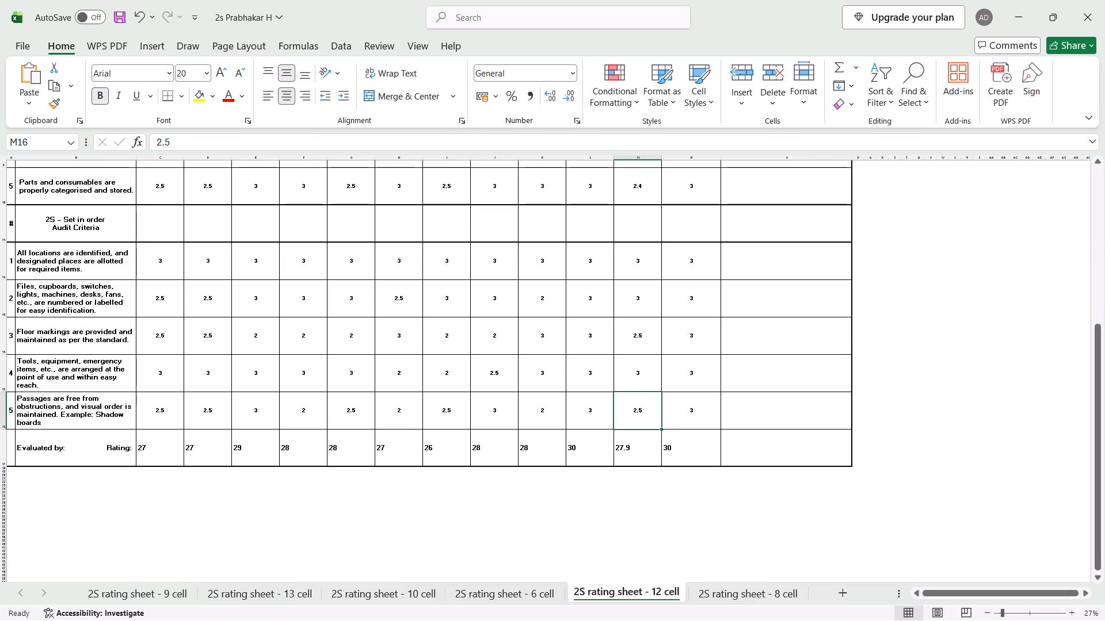
pyautogui.hscroll(1, 570, 486)
pyautogui.scroll(1, 570, 486)
pyautogui.scroll(-1, 570, 486)
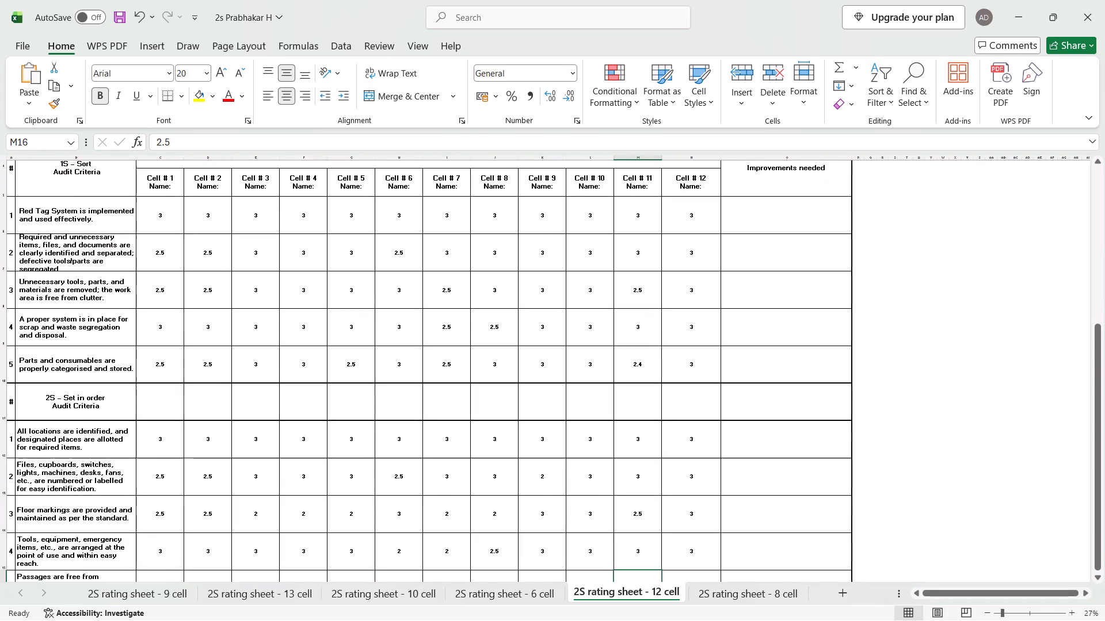
pyautogui.scroll(-1, 570, 486)
pyautogui.scroll(2, 570, 486)
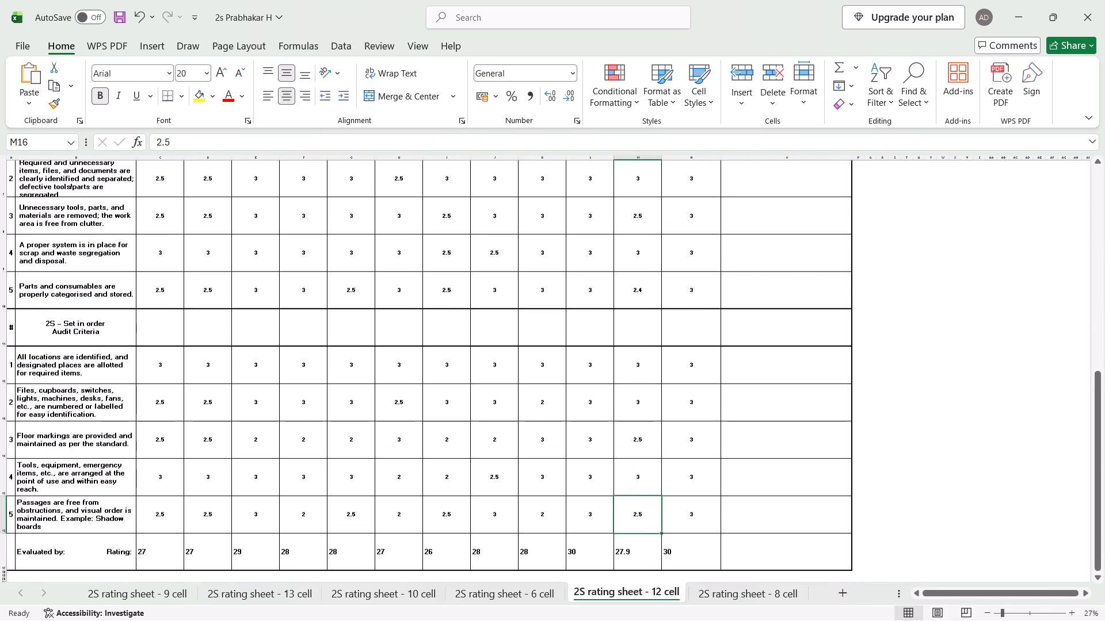
pyautogui.click(432, 551)
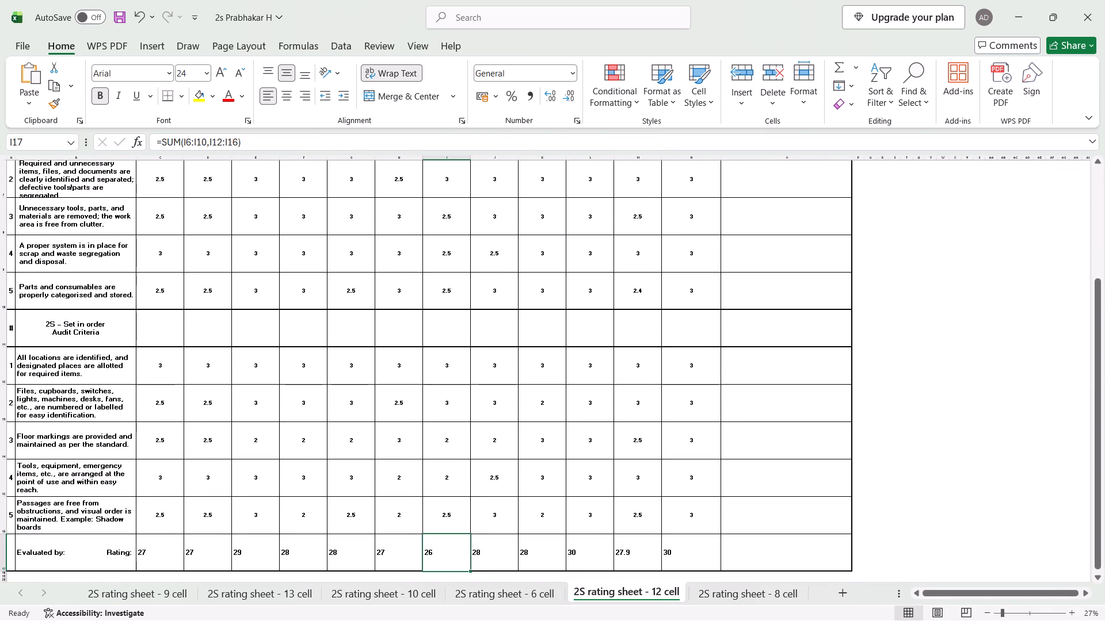
pyautogui.moveTo(148, 545); pyautogui.dragTo(668, 537)
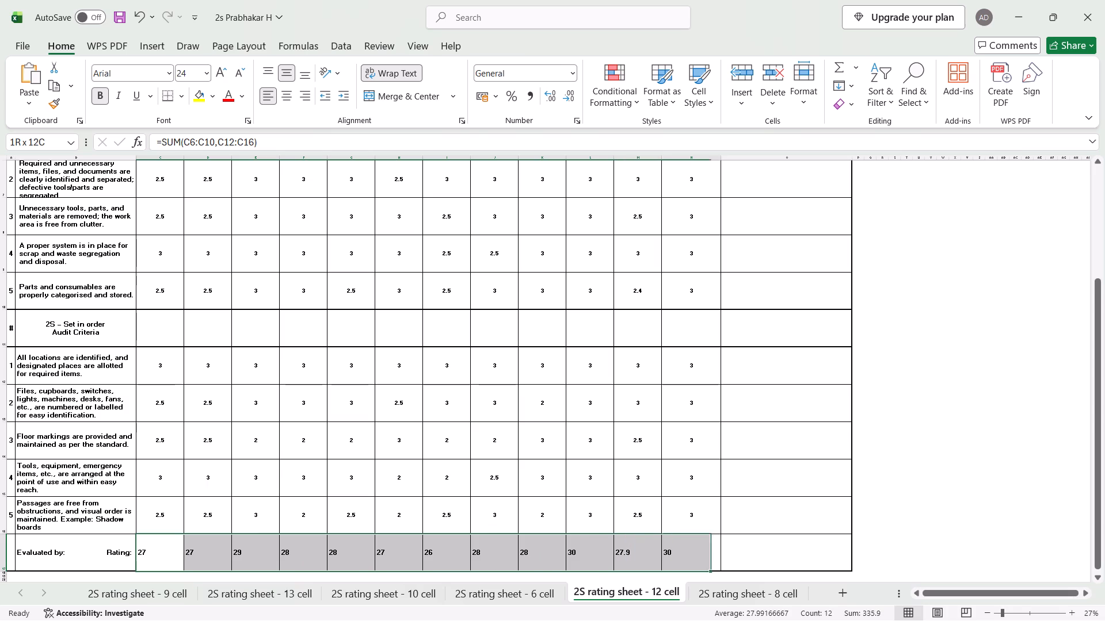
pyautogui.moveTo(668, 537); pyautogui.dragTo(668, 537)
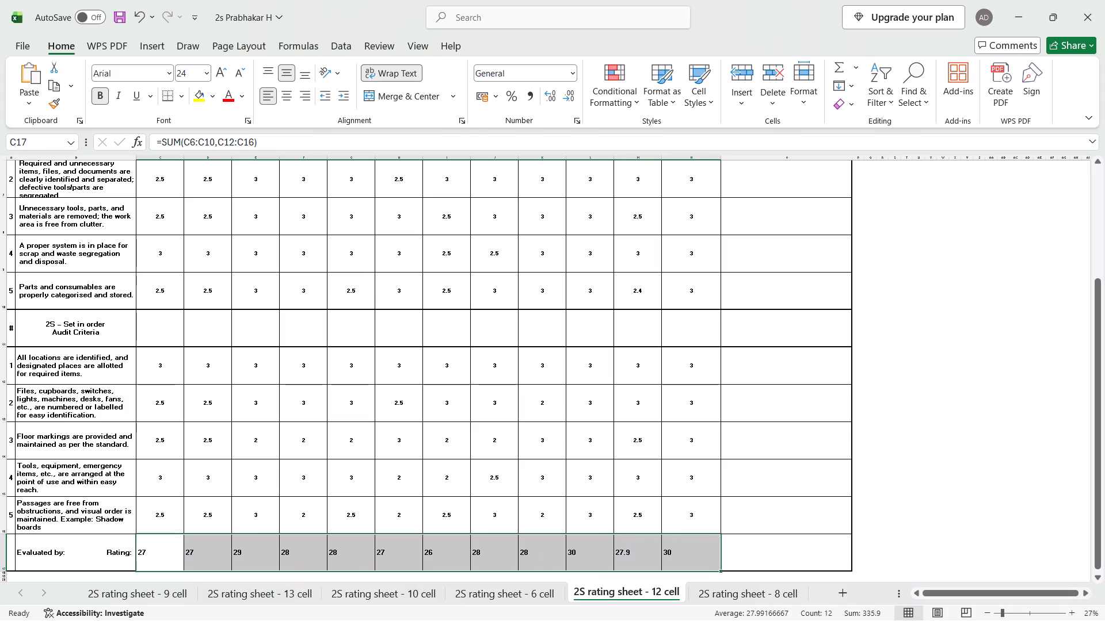
pyautogui.click(284, 93)
pyautogui.click(282, 264)
# Set the font size of all 1S and 2S criterion scores for Cell # 1 to Cell # 12 to 24.
pyautogui.scroll(1, 282, 264)
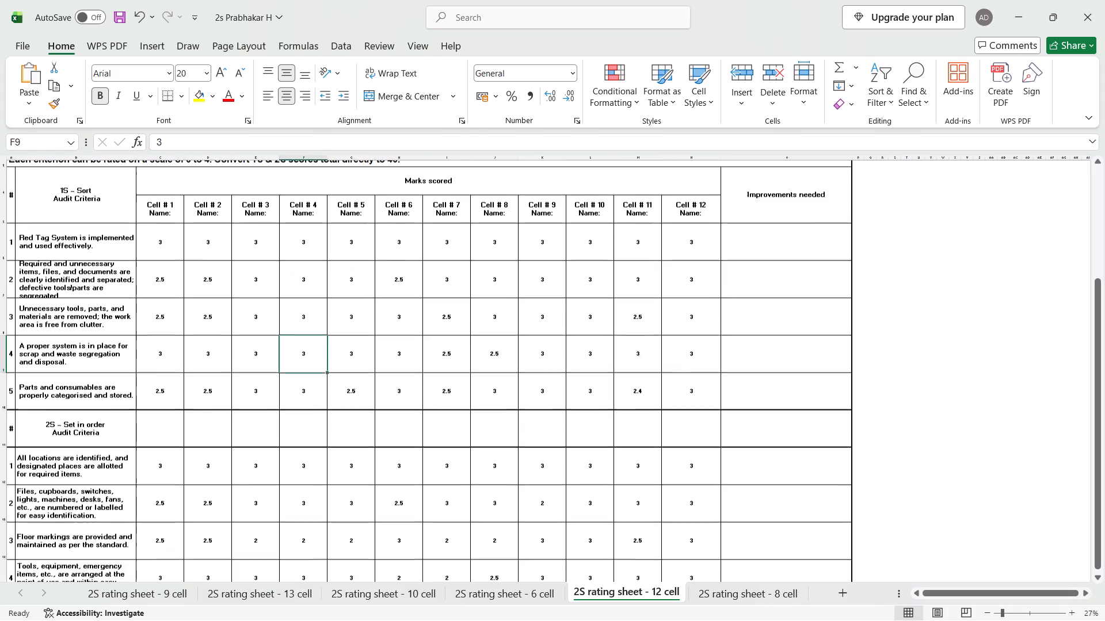
pyautogui.scroll(1, 282, 264)
pyautogui.moveTo(169, 285); pyautogui.dragTo(614, 544)
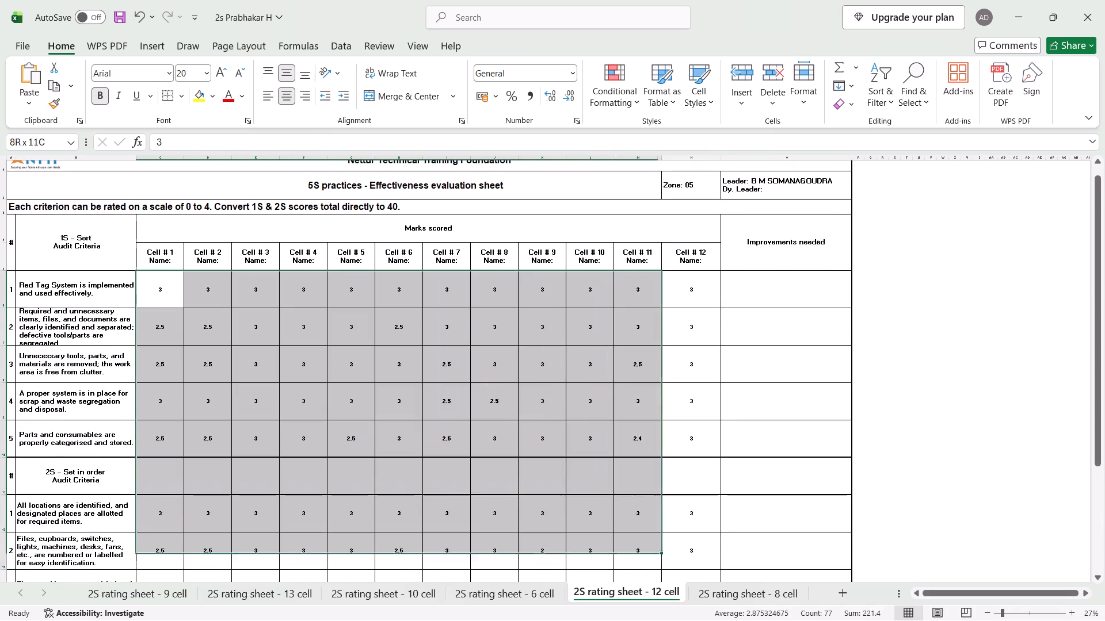
pyautogui.moveTo(614, 544); pyautogui.dragTo(687, 507)
pyautogui.click(195, 75)
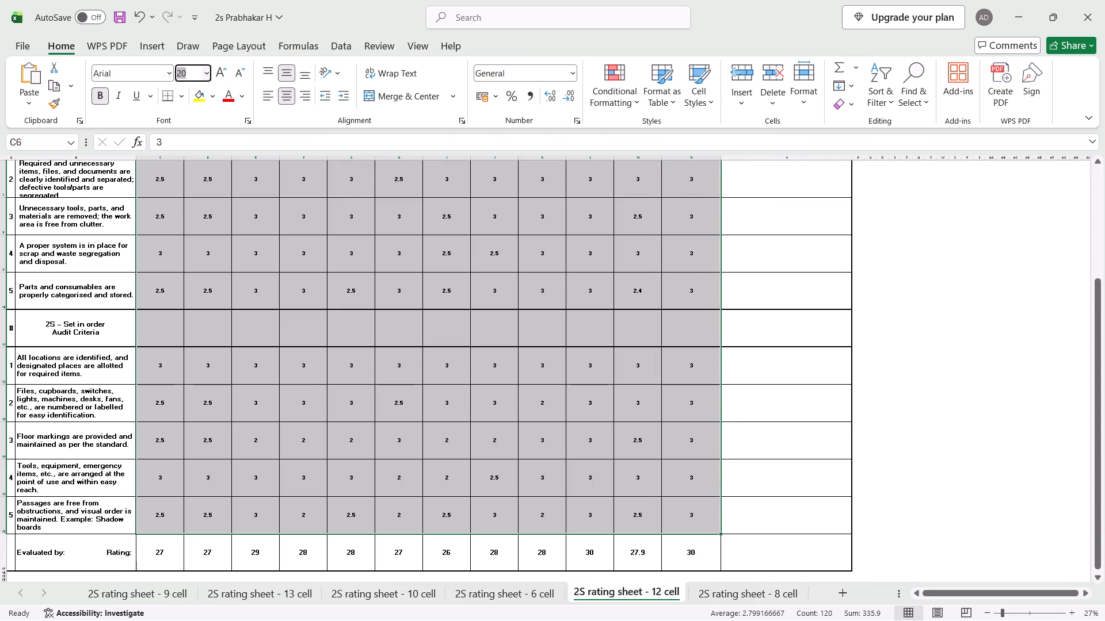
pyautogui.write('24')
pyautogui.press('Return')
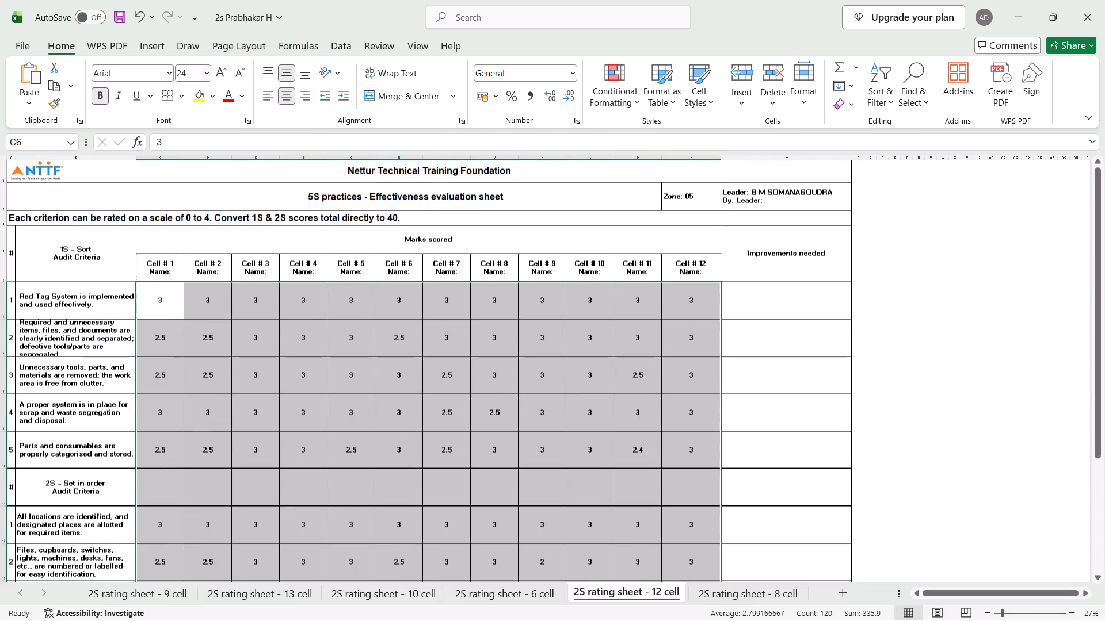
pyautogui.click(257, 377)
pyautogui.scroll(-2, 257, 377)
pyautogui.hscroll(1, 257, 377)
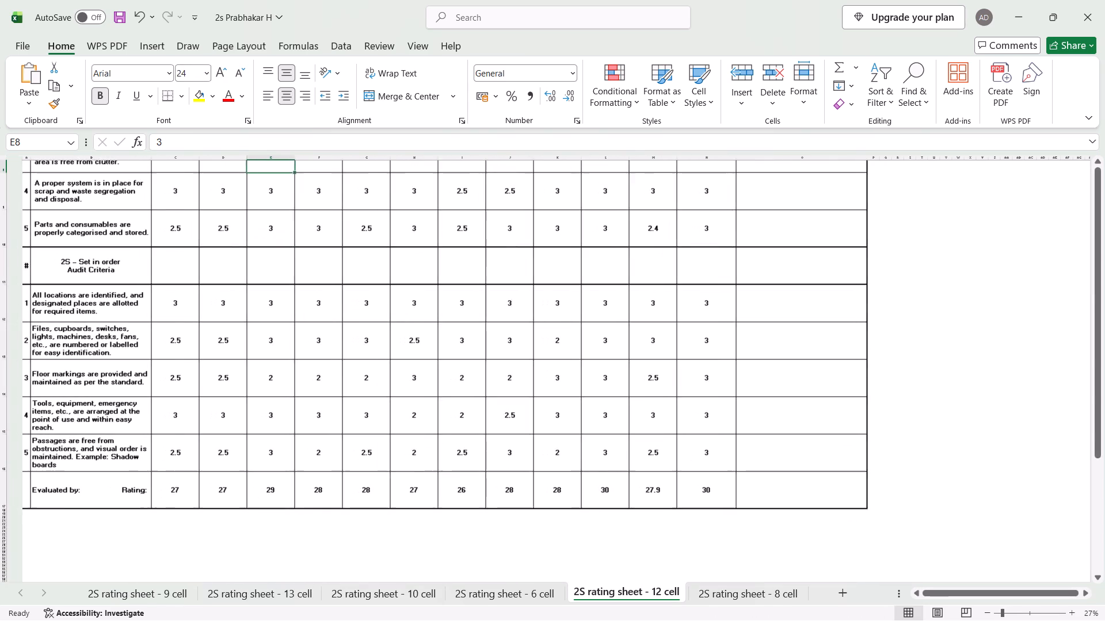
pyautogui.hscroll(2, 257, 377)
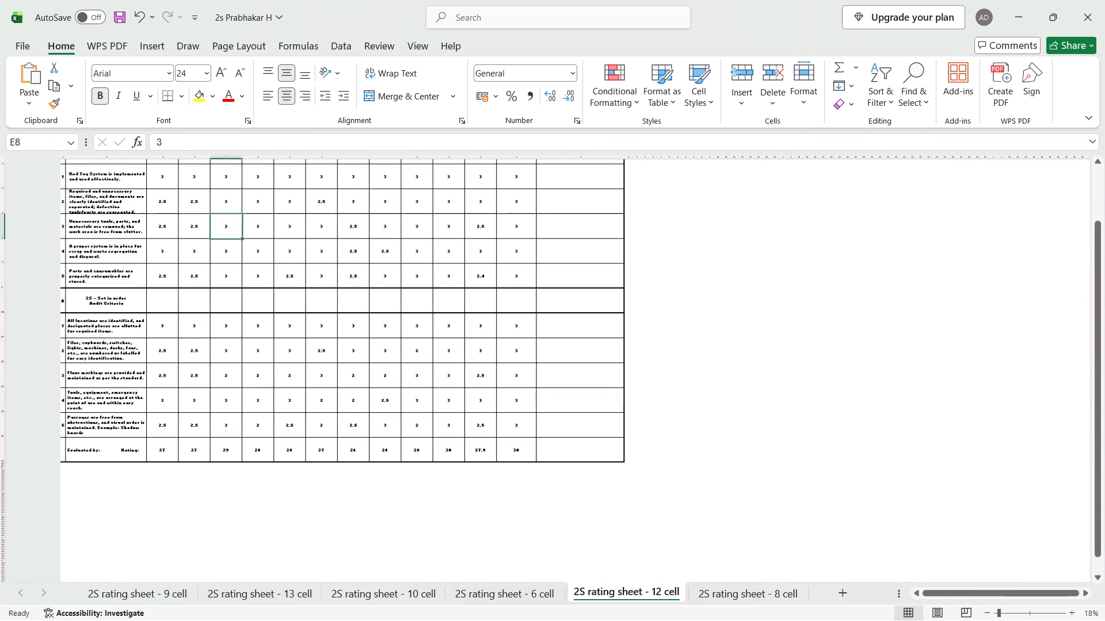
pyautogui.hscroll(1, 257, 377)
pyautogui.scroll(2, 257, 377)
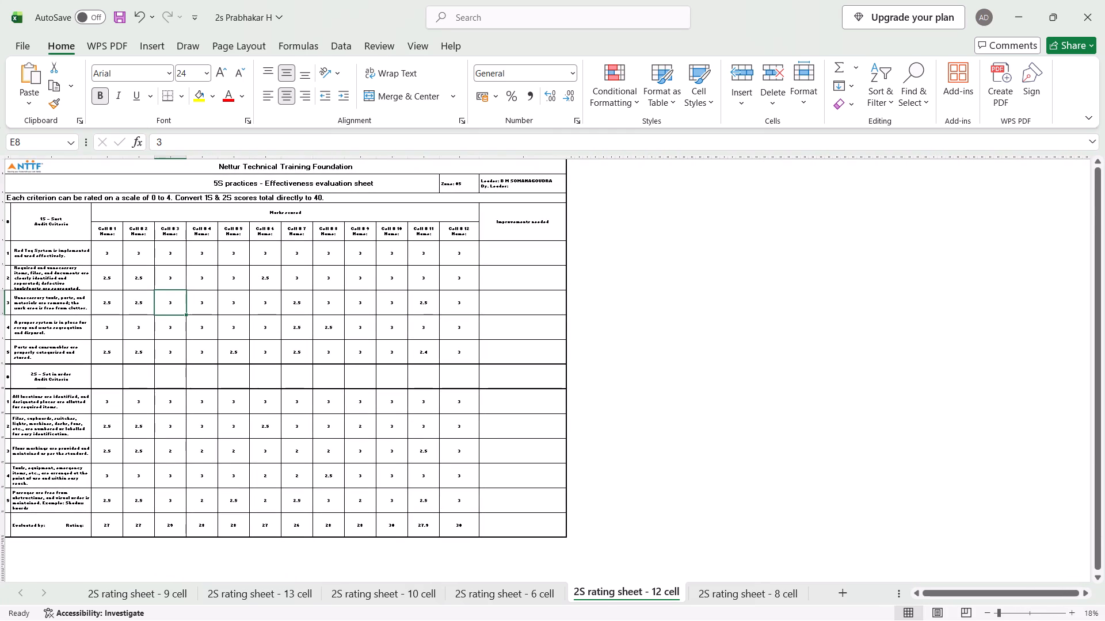
# Review the criterion scores and rating totals on the 2S rating sheet - 6 cell.
pyautogui.click(490, 594)
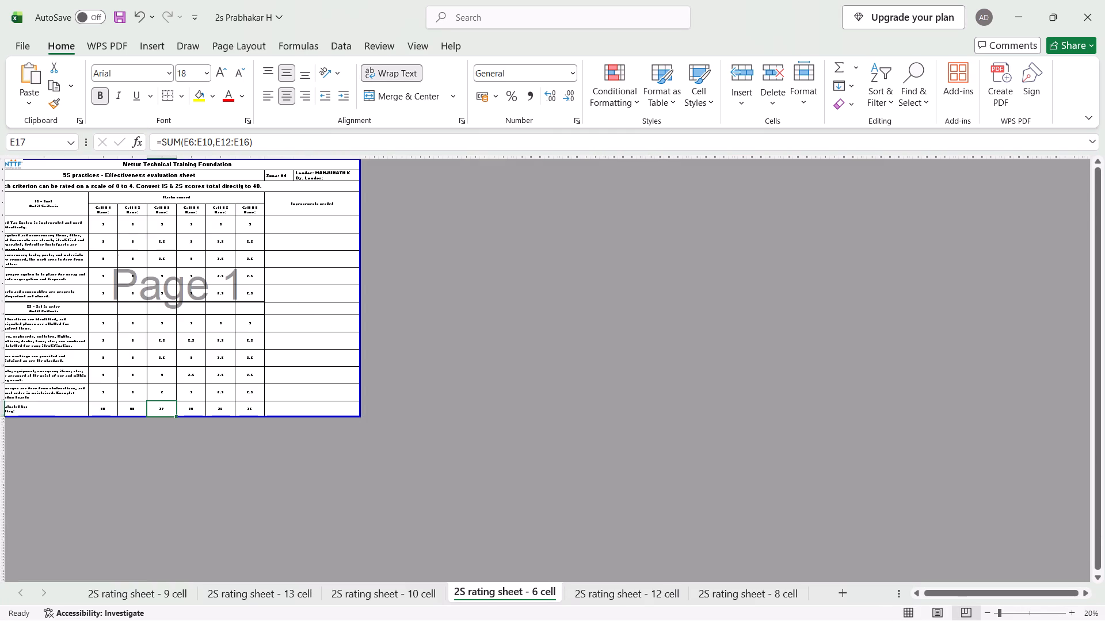
pyautogui.hscroll(3, 329, 420)
pyautogui.scroll(2, 329, 420)
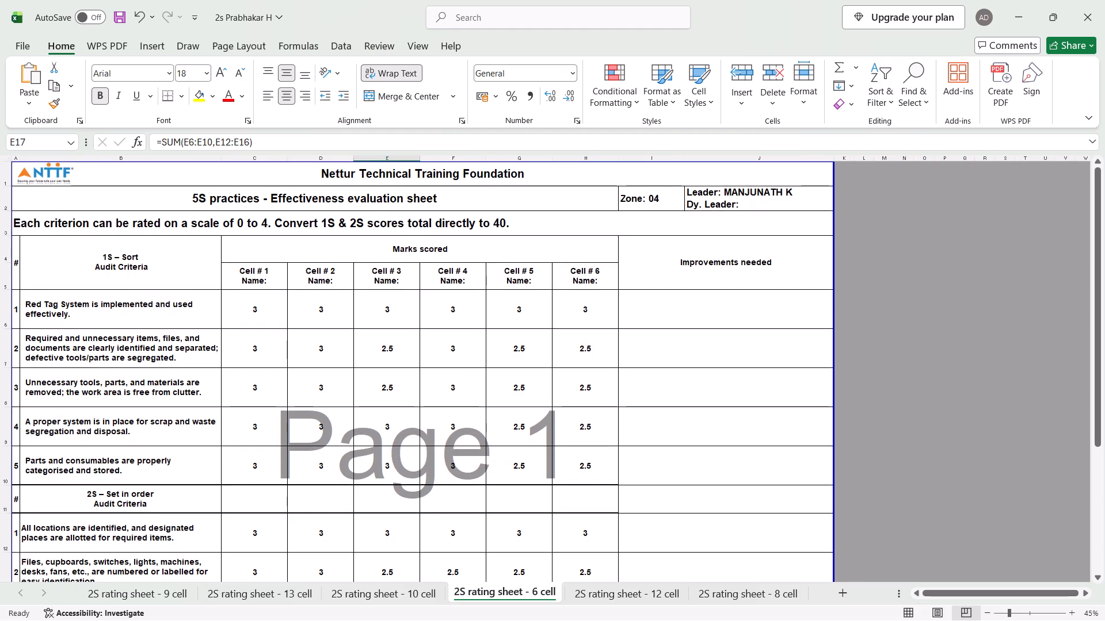
pyautogui.scroll(-2, 329, 420)
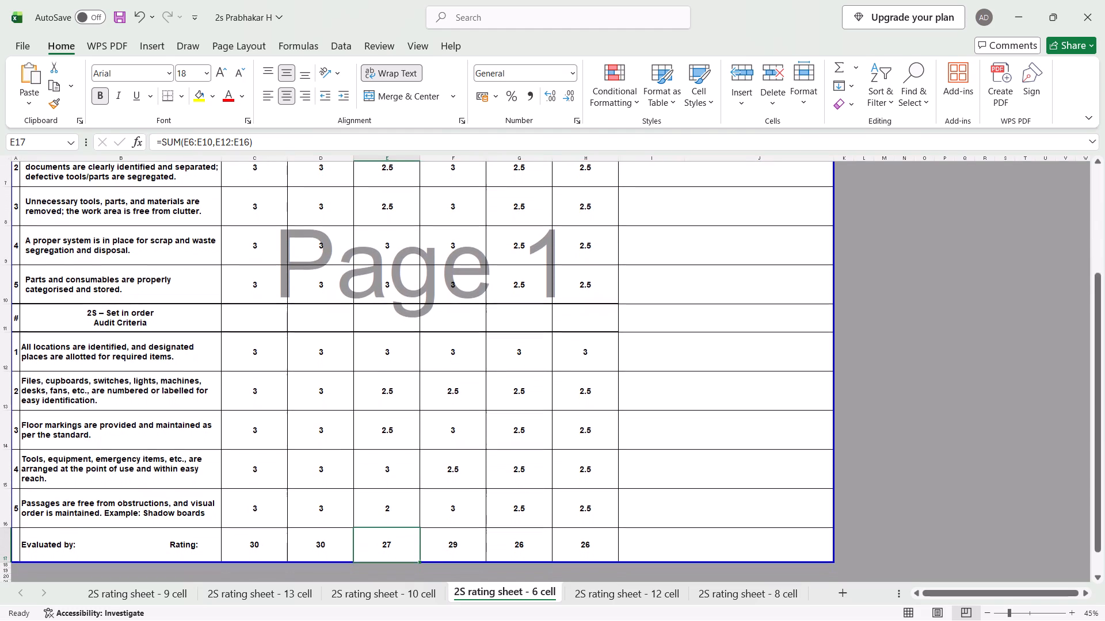
pyautogui.scroll(-1, 329, 420)
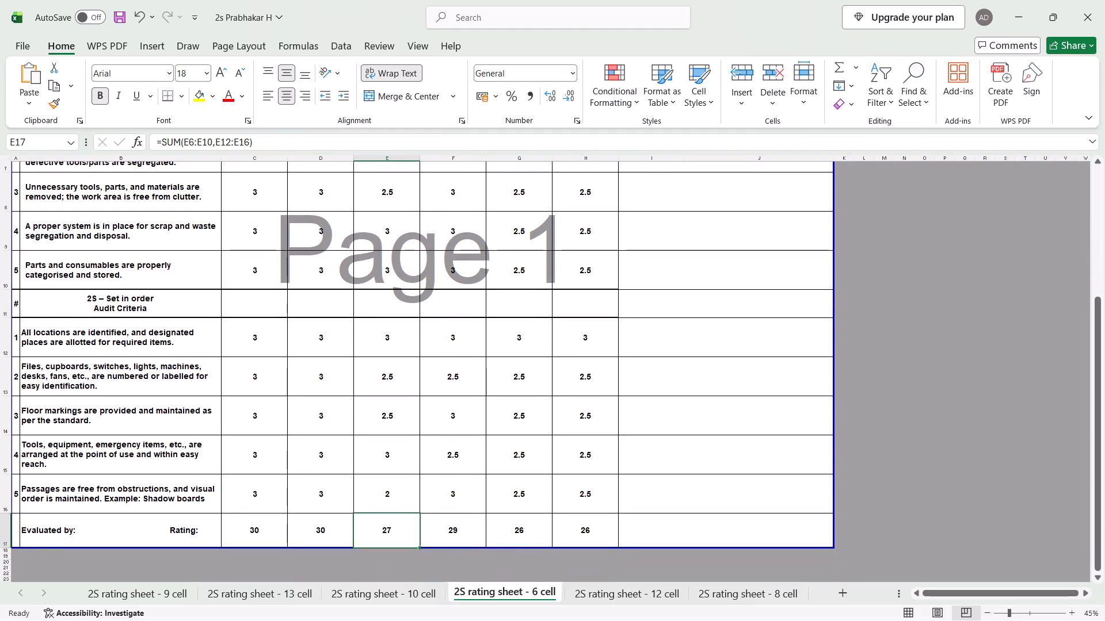
pyautogui.scroll(2, 422, 481)
pyautogui.scroll(-3, 422, 481)
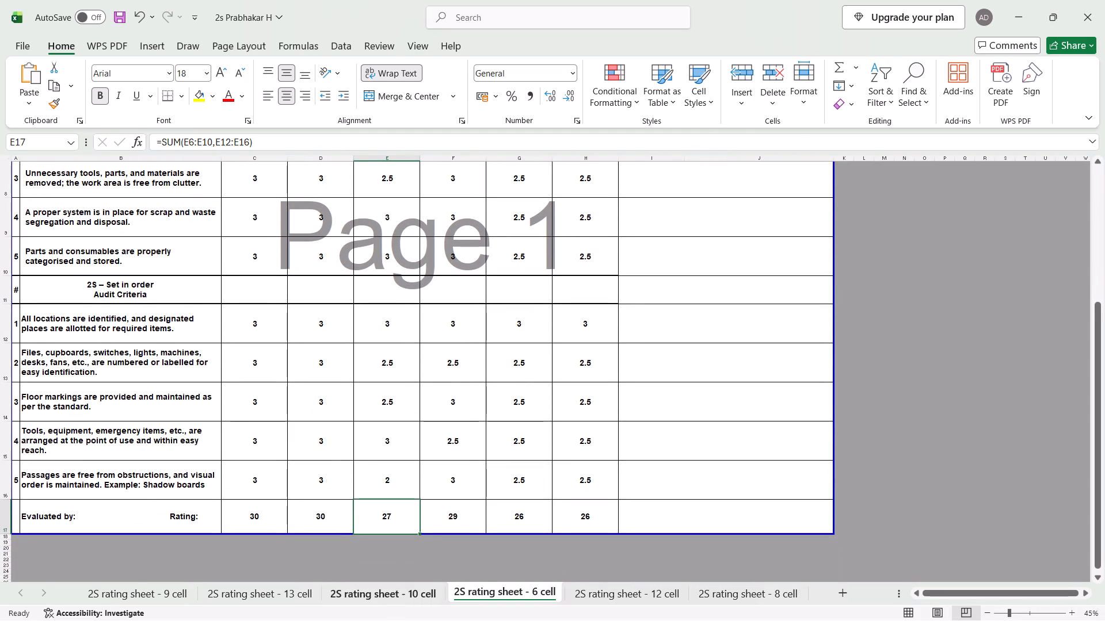
# Review the criterion scores and rating totals on the 2S rating sheet - 10 cell.
pyautogui.click(403, 604)
pyautogui.hscroll(3, 322, 478)
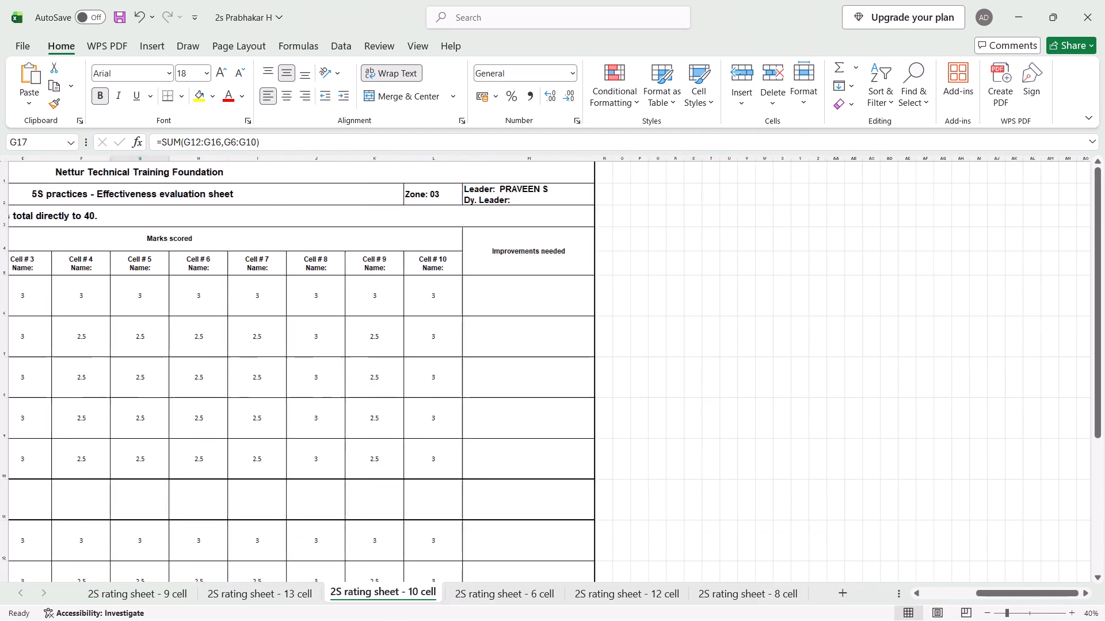
pyautogui.scroll(-4, 322, 478)
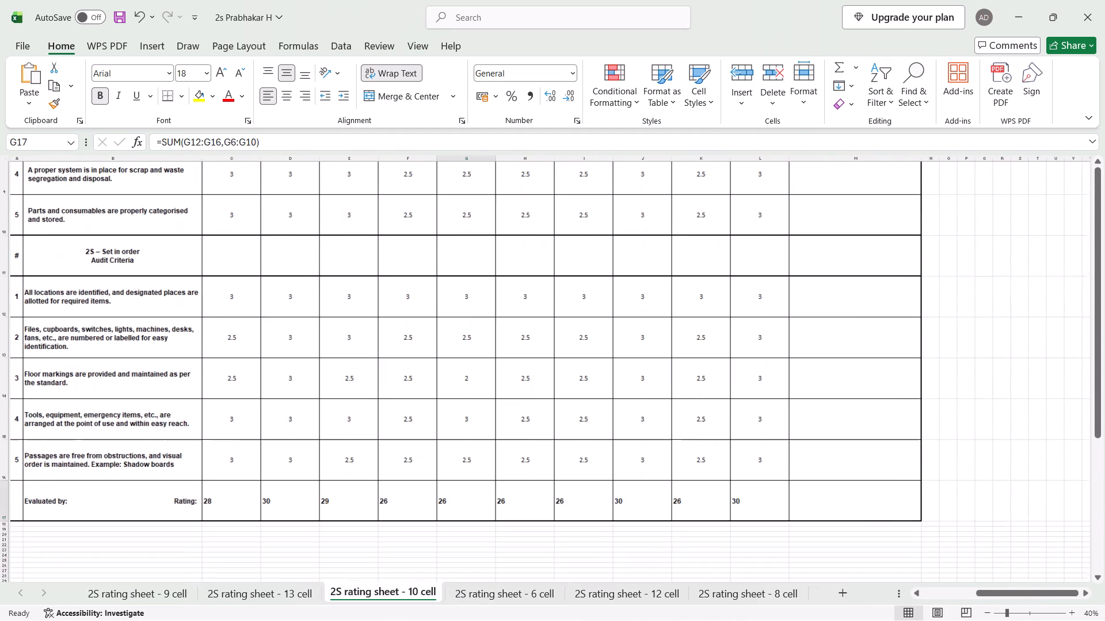
pyautogui.click(322, 478)
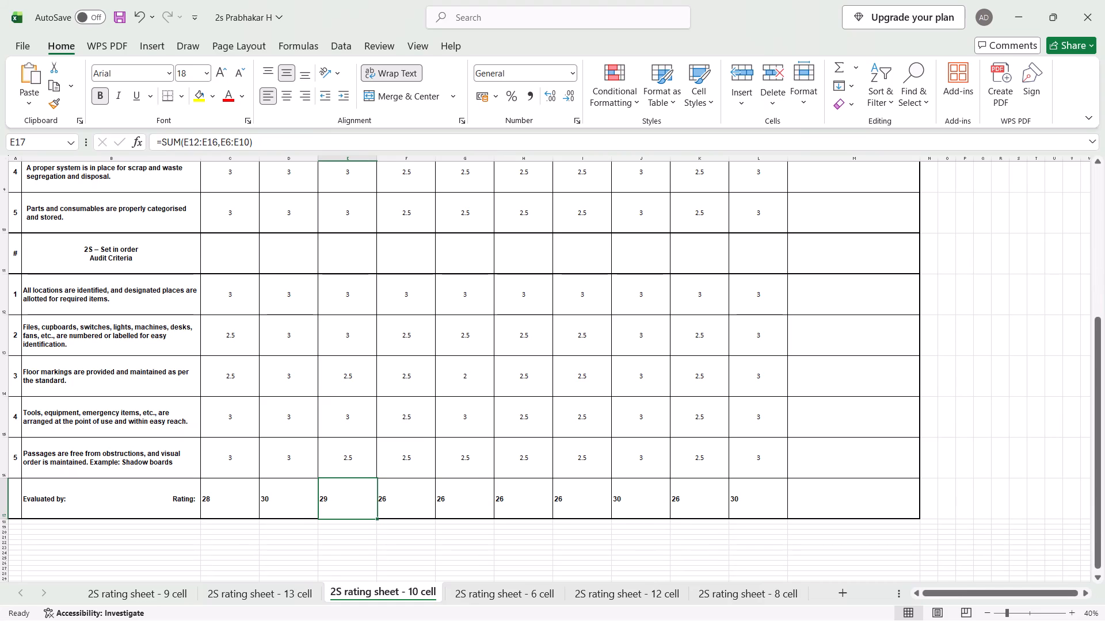
pyautogui.scroll(1, 322, 478)
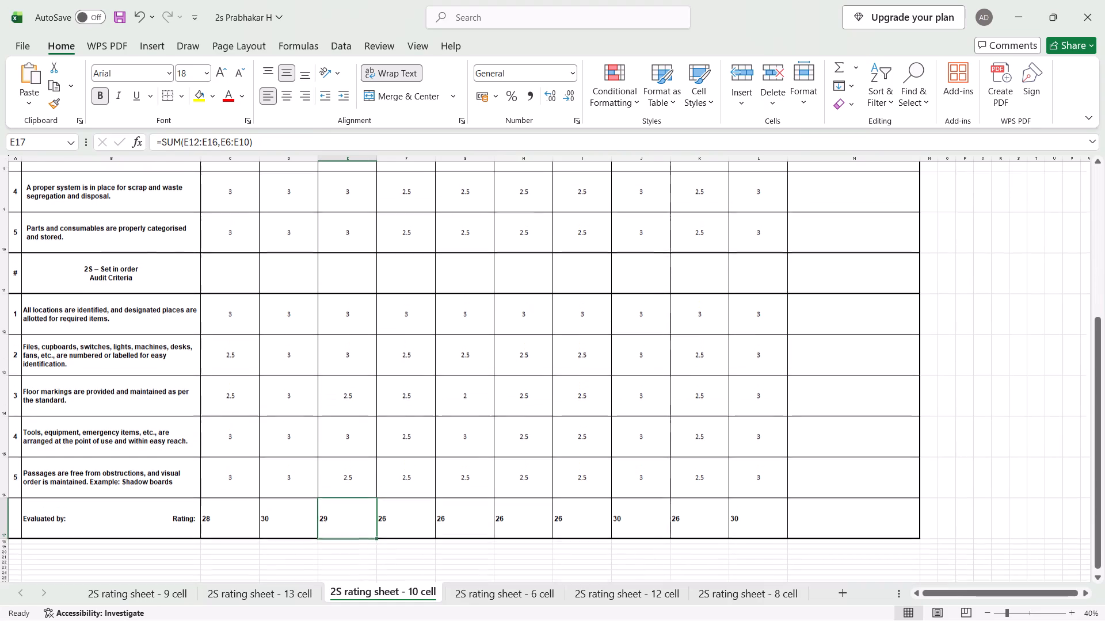
pyautogui.scroll(1, 322, 478)
pyautogui.hscroll(1, 322, 478)
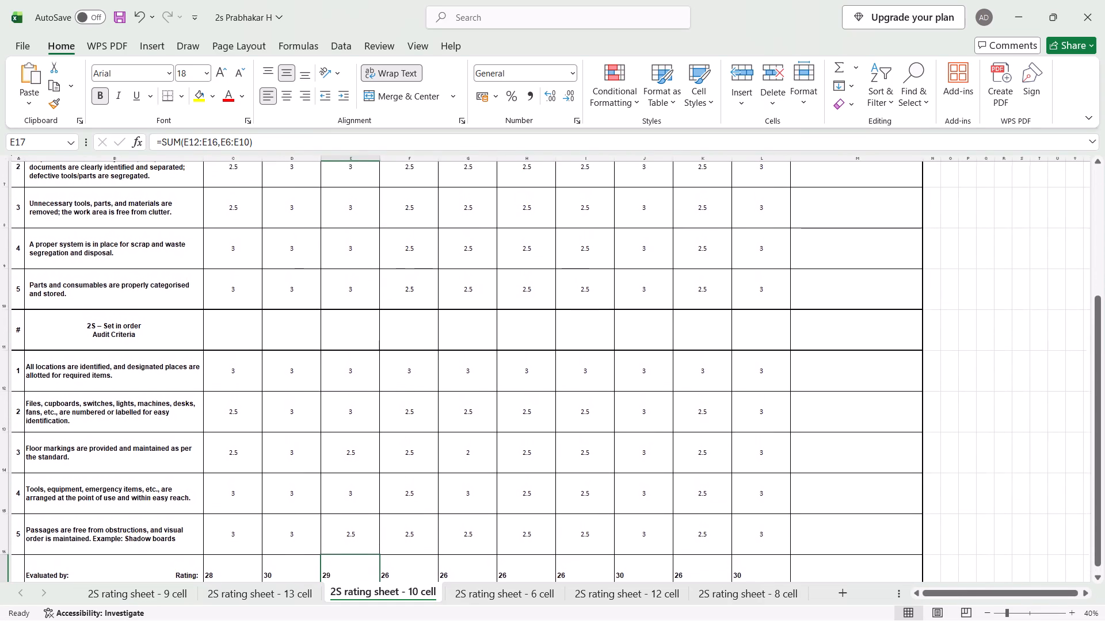
pyautogui.hscroll(1, 322, 478)
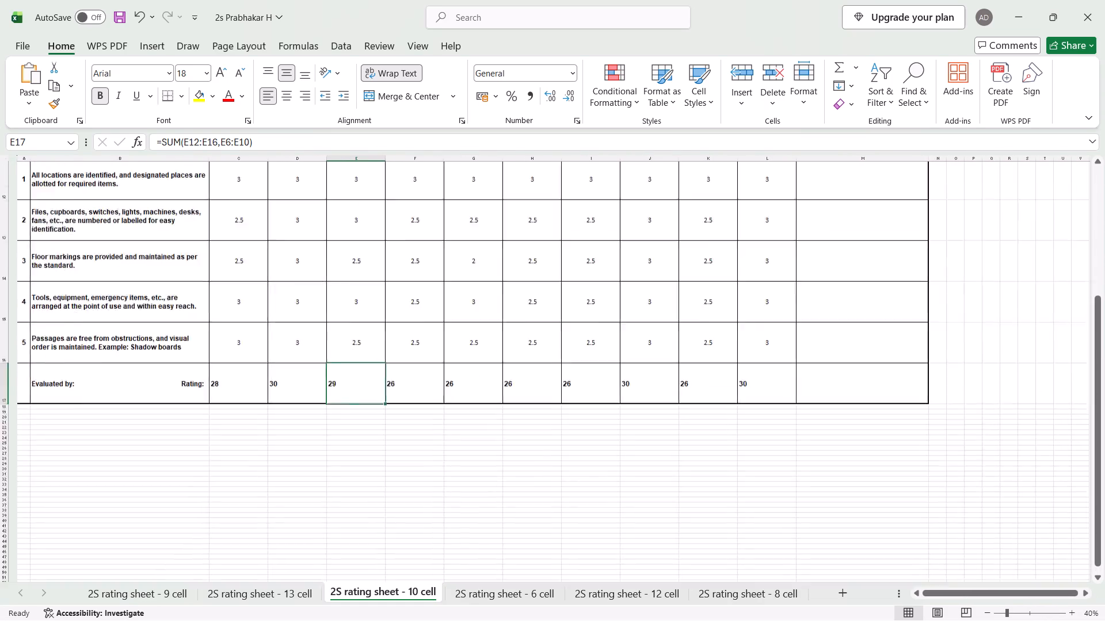
# On the 2S rating sheet - 13 cell, copy the "Rating:" label from C17 into B17, spaced out after "Evaluated by:".
pyautogui.click(287, 593)
pyautogui.hscroll(2, 338, 399)
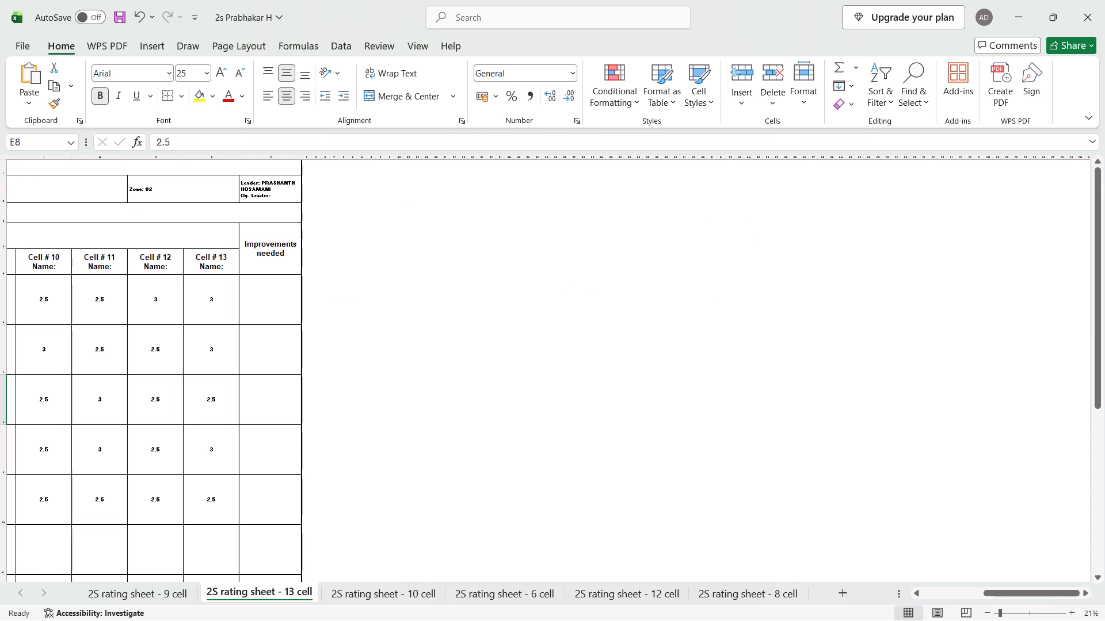
pyautogui.hscroll(1, 338, 399)
pyautogui.scroll(-3, 338, 399)
pyautogui.scroll(2, 338, 399)
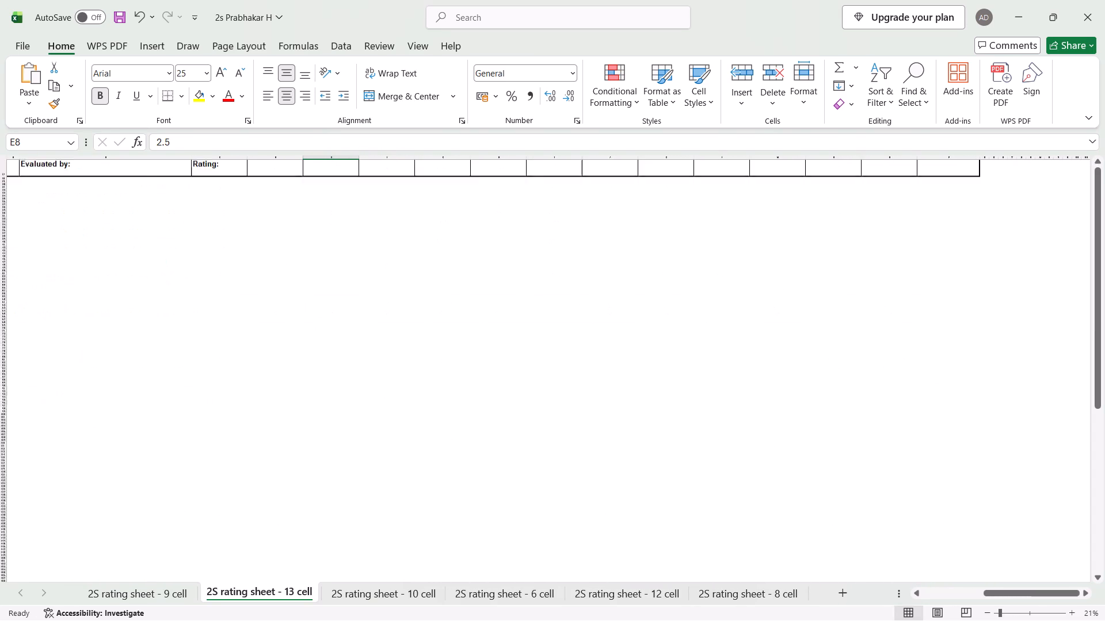
pyautogui.scroll(2, 338, 399)
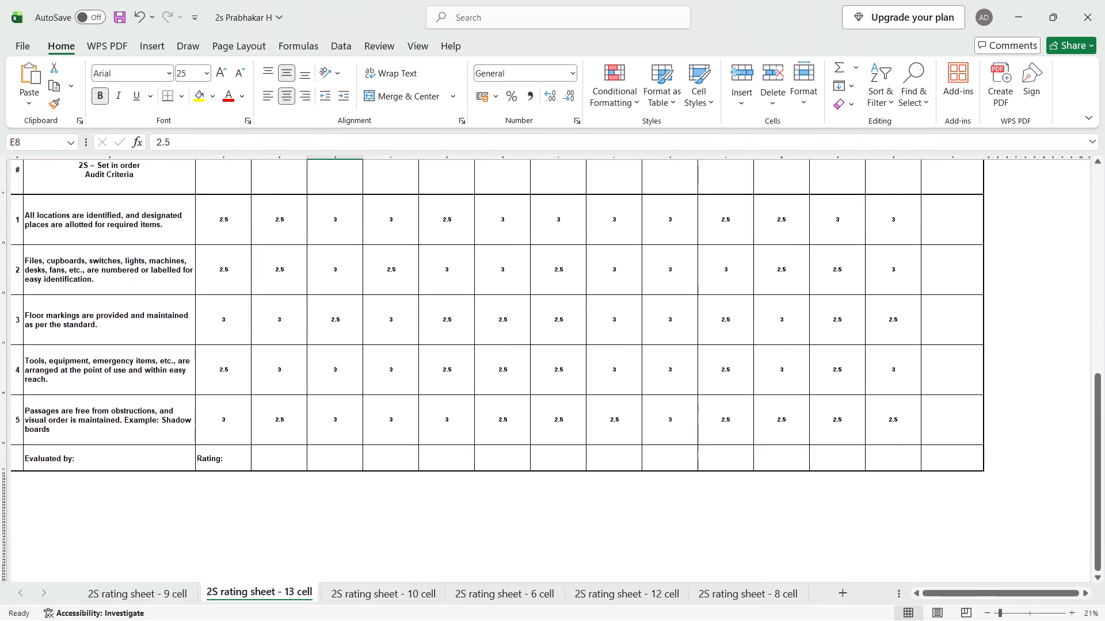
pyautogui.scroll(1, 338, 399)
pyautogui.doubleClick(230, 466)
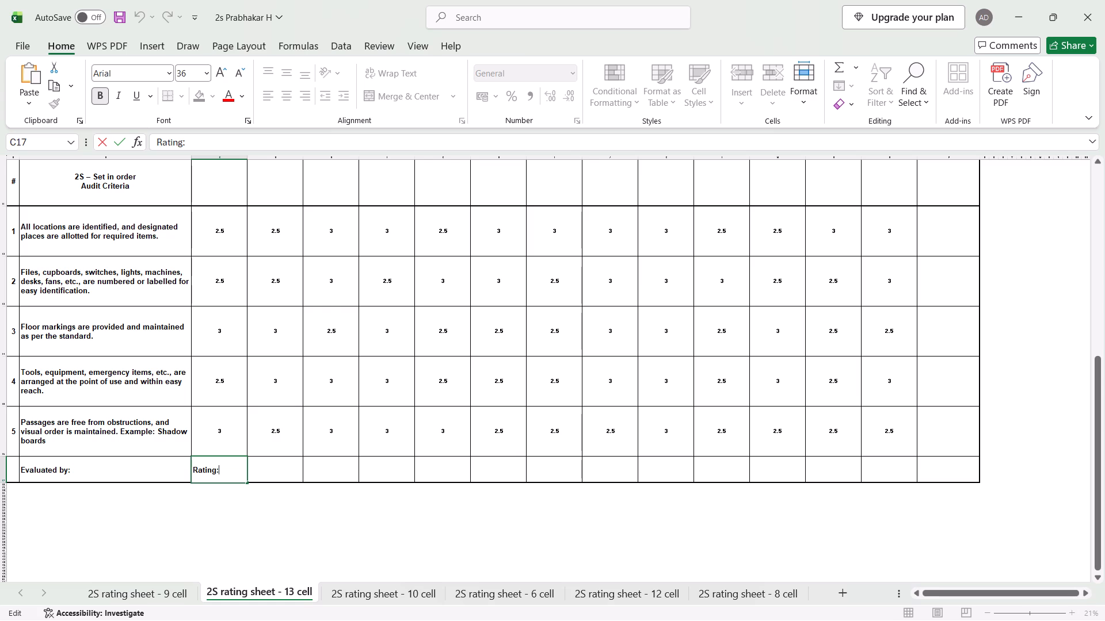
pyautogui.hotkey('ctrl', 'a')
pyautogui.hotkey('ctrl', 'c')
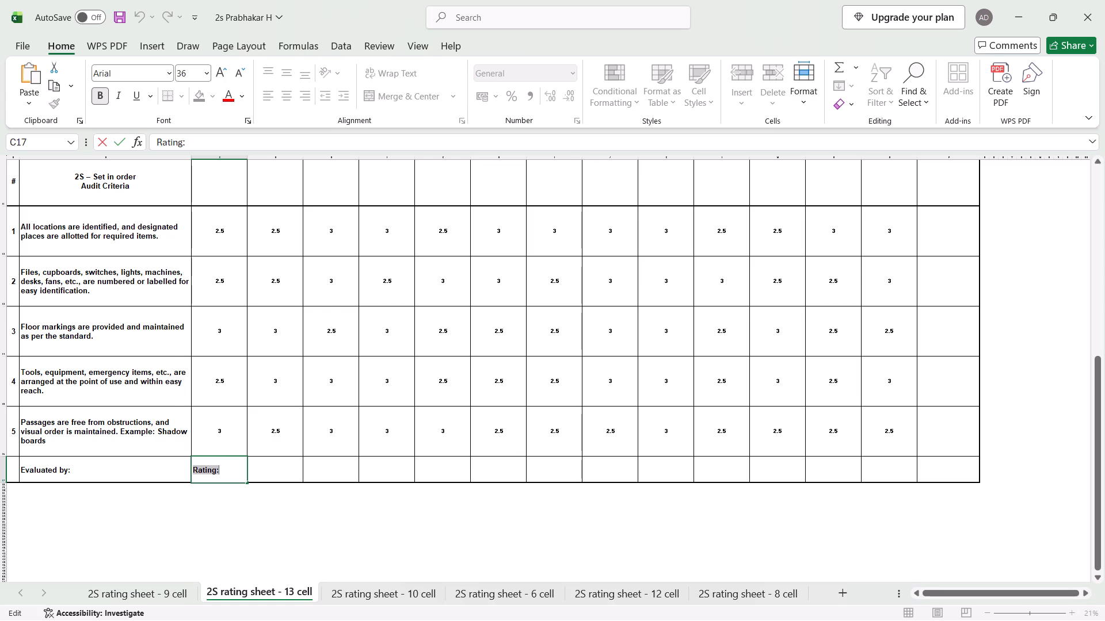
pyautogui.doubleClick(135, 466)
pyautogui.press('space')
pyautogui.press('space')
pyautogui.press('space')
pyautogui.press('space')
pyautogui.press('space')
pyautogui.press('space')
pyautogui.press('space')
pyautogui.press('space')
pyautogui.press('space')
pyautogui.press('space')
pyautogui.press('space')
pyautogui.press('space')
pyautogui.press('space')
pyautogui.press('space')
pyautogui.press('space')
pyautogui.press('space')
pyautogui.press('space')
pyautogui.press('space')
pyautogui.press('space')
pyautogui.press('space')
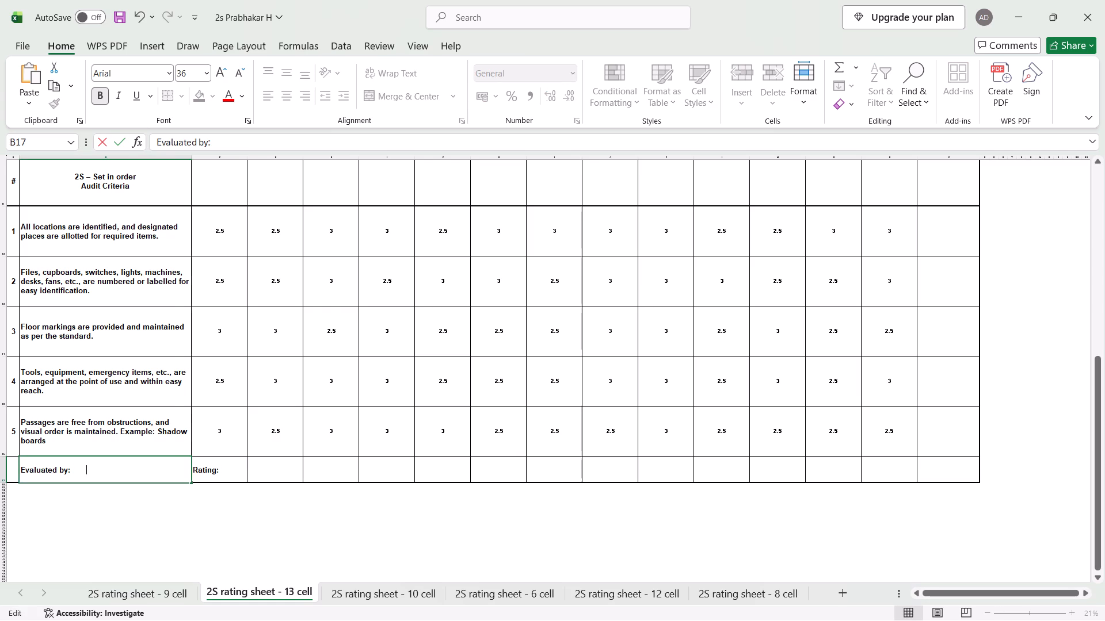
pyautogui.press('space')
pyautogui.press('space')
pyautogui.press('space')
pyautogui.hotkey('ctrl', 'v')
# Replace the "Rating:" label in C17 with the Cell # 1 total formula =SUM(C12:C16,C6:C10).
pyautogui.click(227, 473)
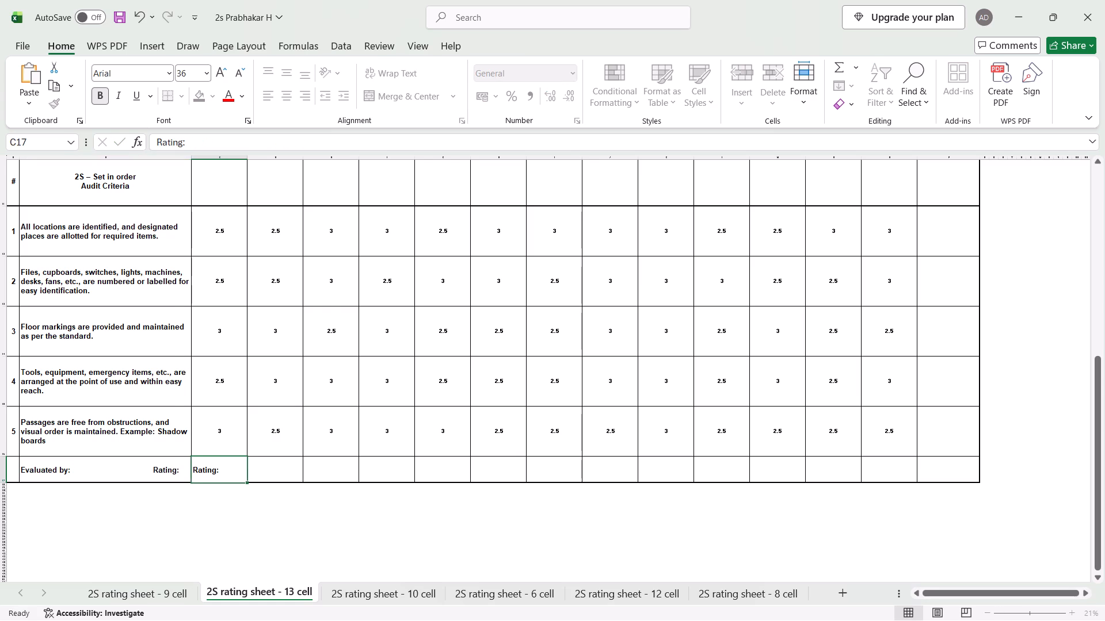
pyautogui.write('=sum')
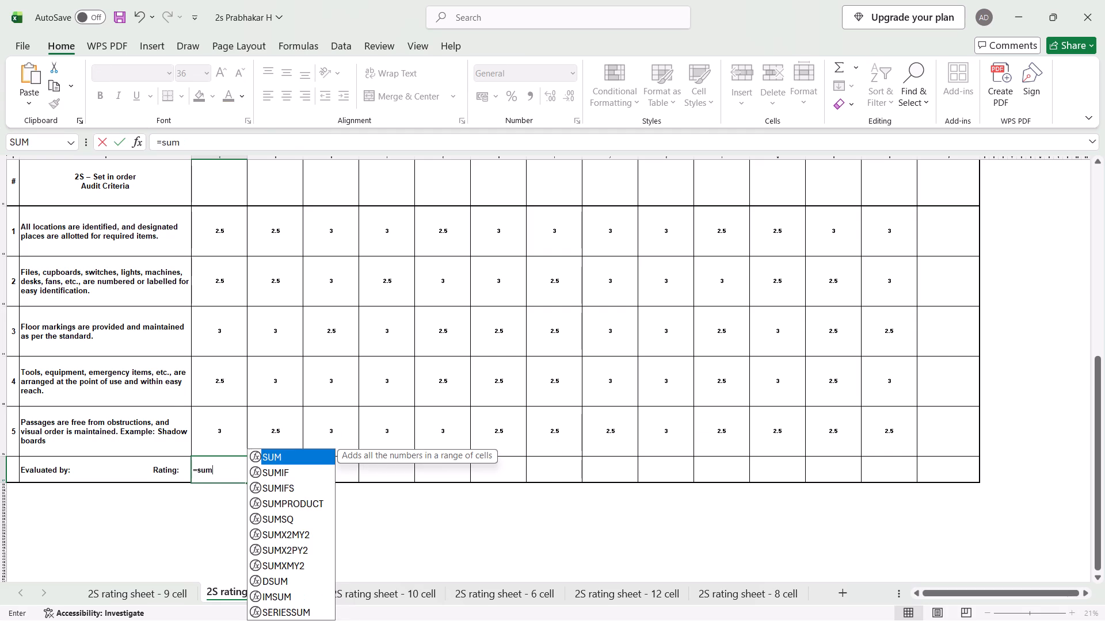
pyautogui.hotkey('shift', '(')
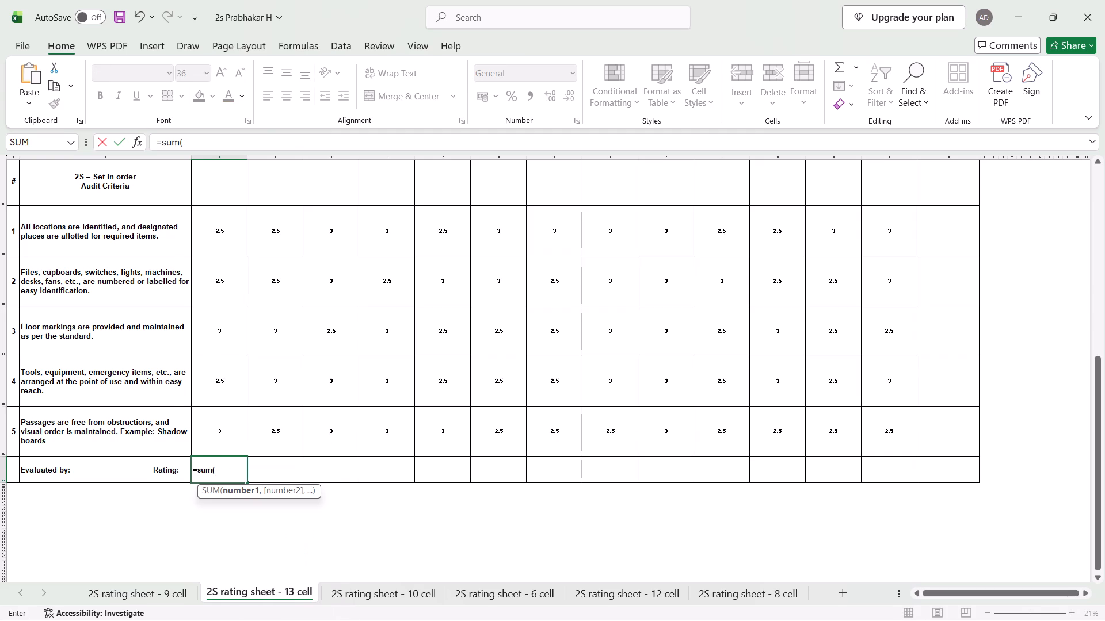
pyautogui.scroll(5, 208, 341)
pyautogui.moveTo(219, 297); pyautogui.dragTo(220, 299)
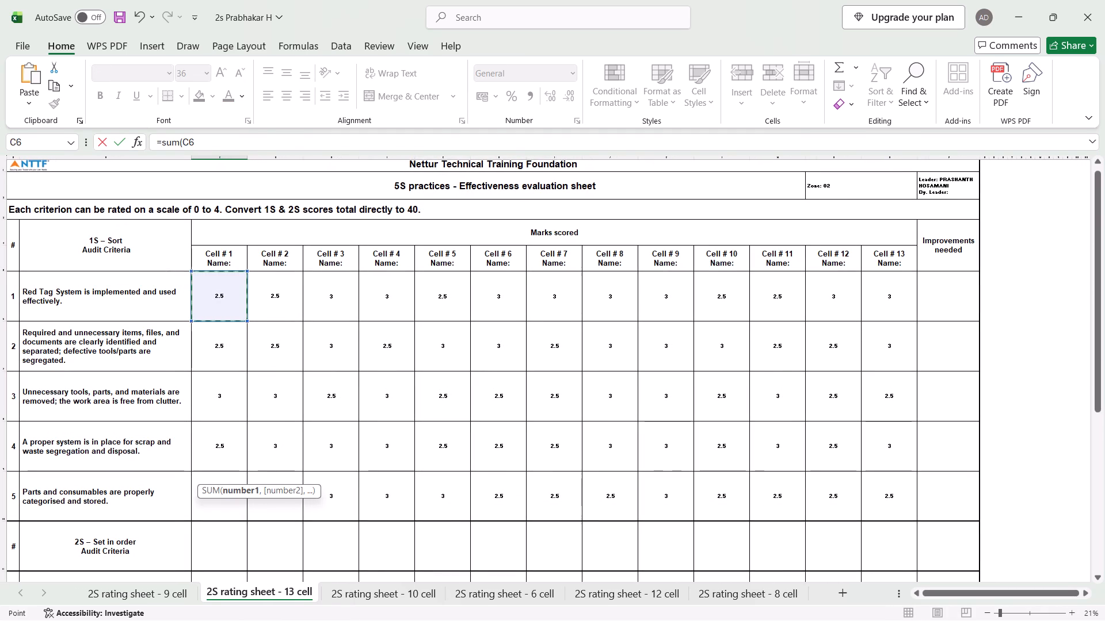
pyautogui.moveTo(220, 299); pyautogui.dragTo(224, 495)
pyautogui.scroll(-3, 224, 495)
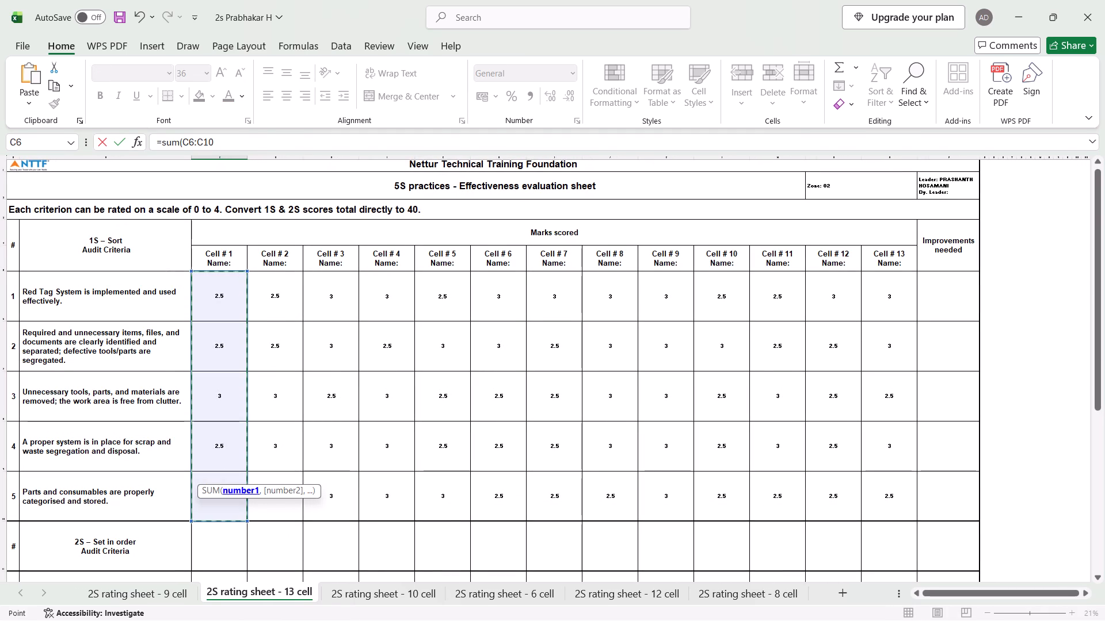
pyautogui.scroll(-4, 266, 406)
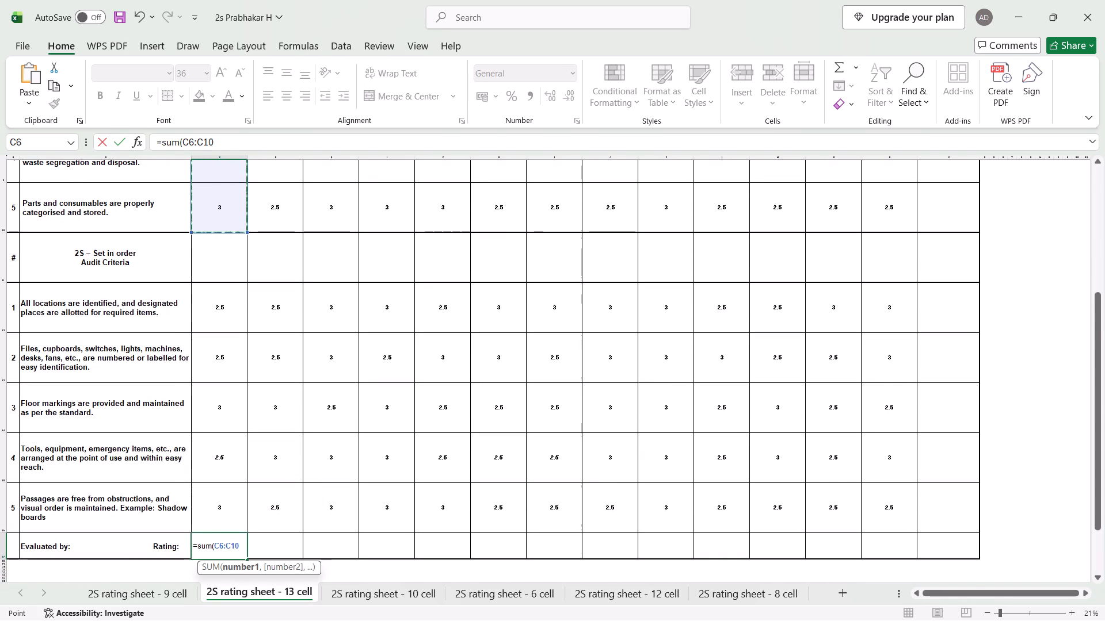
pyautogui.moveTo(234, 306); pyautogui.dragTo(222, 490)
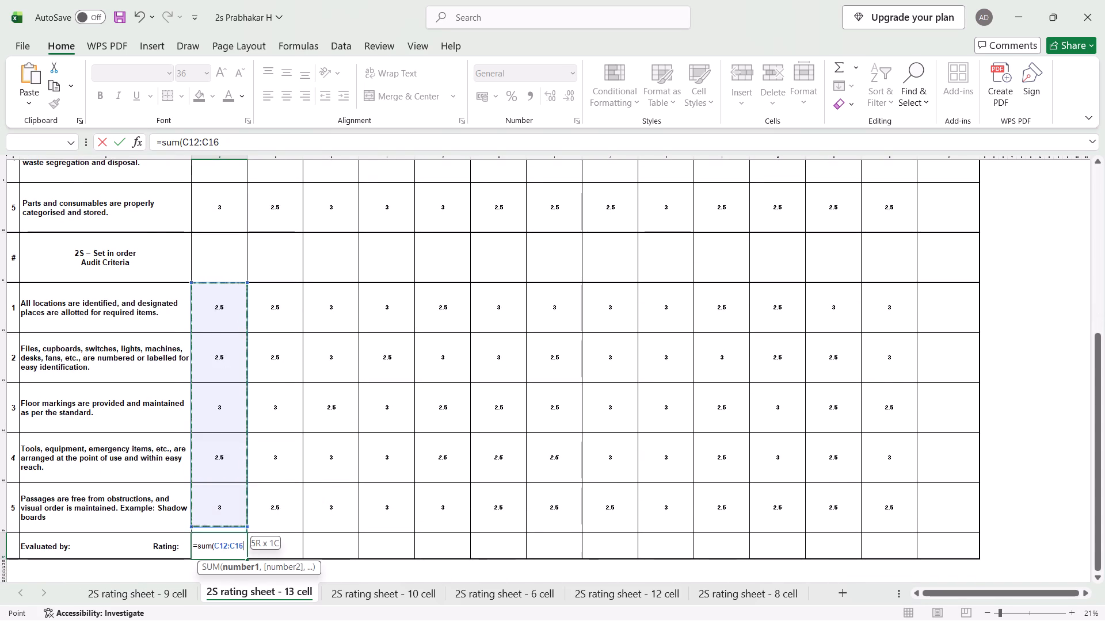
pyautogui.moveTo(222, 490); pyautogui.dragTo(220, 496)
pyautogui.scroll(4, 220, 496)
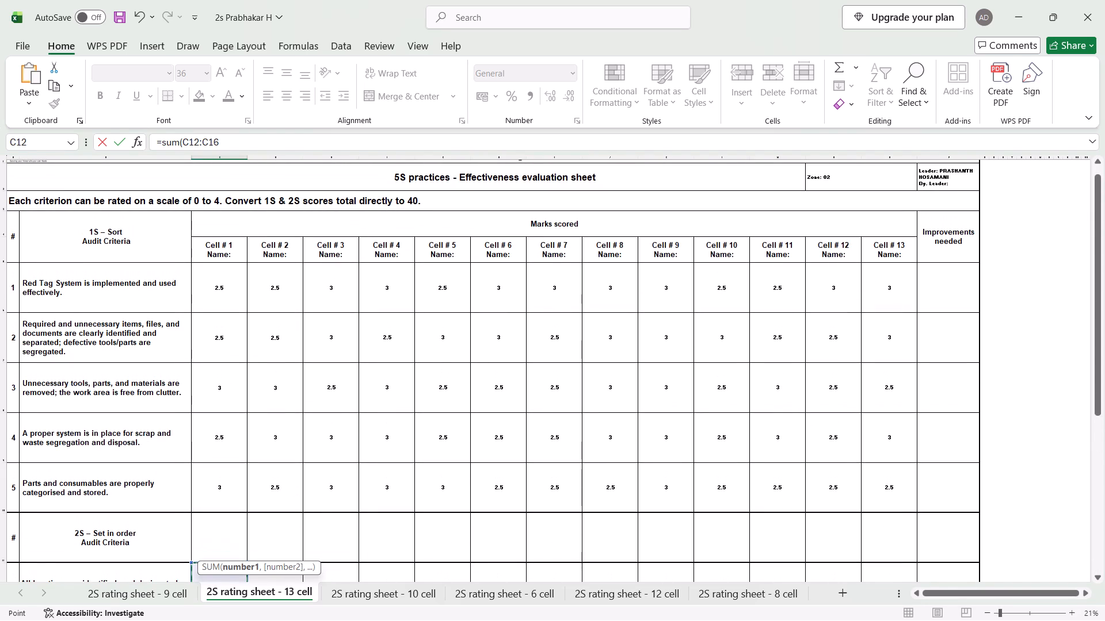
pyautogui.keyDown('ctrl'); pyautogui.moveTo(223, 277); pyautogui.dragTo(226, 474); pyautogui.keyUp('ctrl')
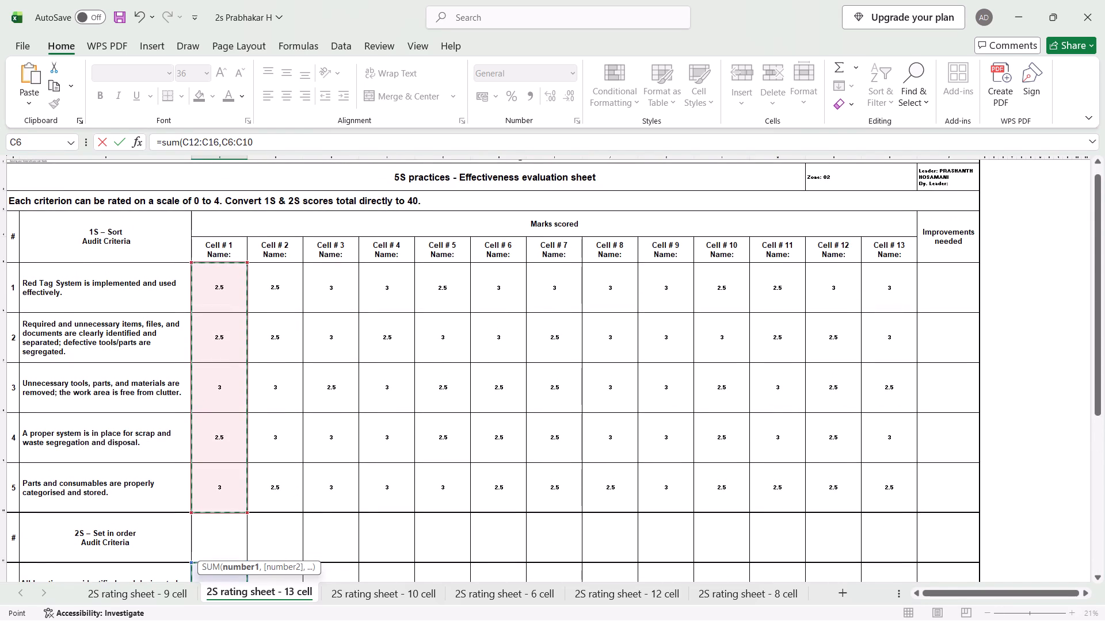
pyautogui.hotkey('shift', ')')
pyautogui.press('Return')
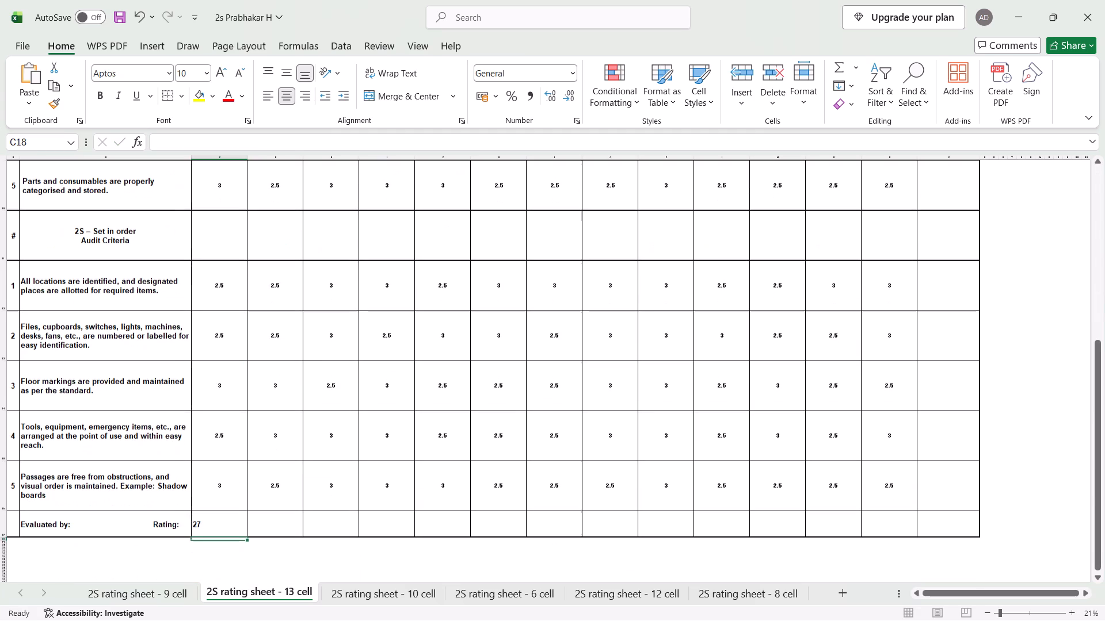
# Fill the Cell # 1 rating total formula across the rating row through Cell # 13.
pyautogui.click(214, 529)
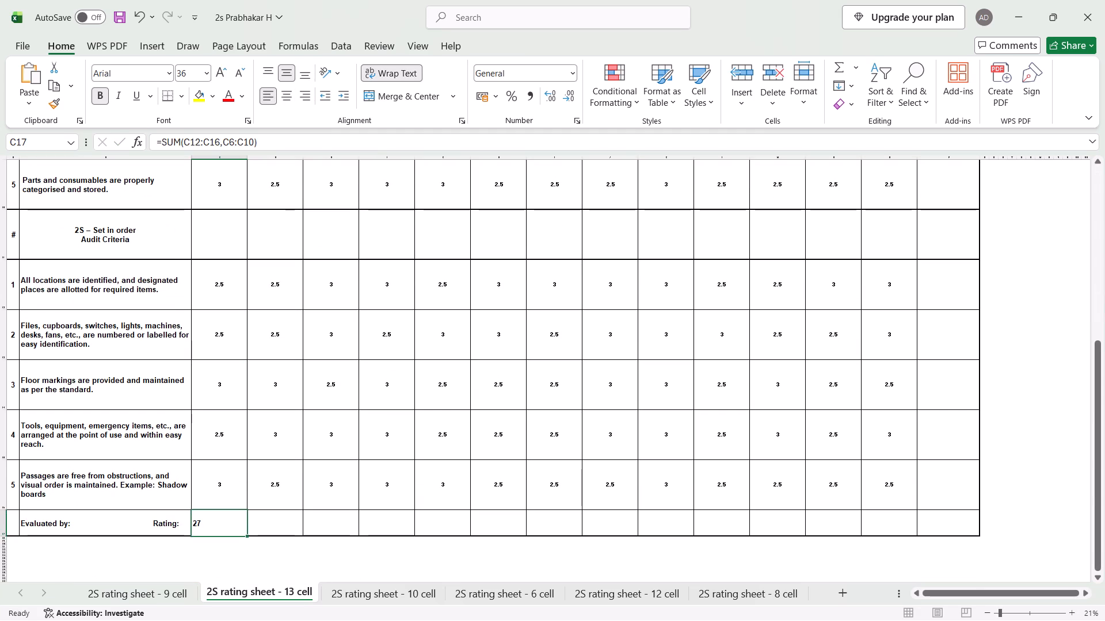
pyautogui.moveTo(245, 535); pyautogui.dragTo(806, 518)
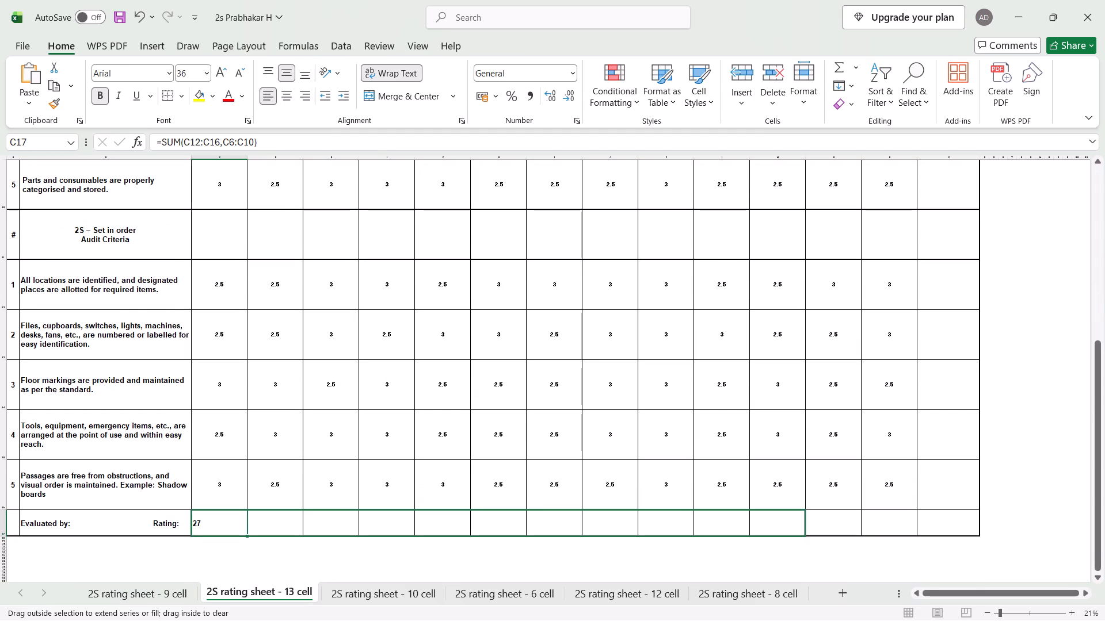
pyautogui.moveTo(806, 518); pyautogui.dragTo(900, 515)
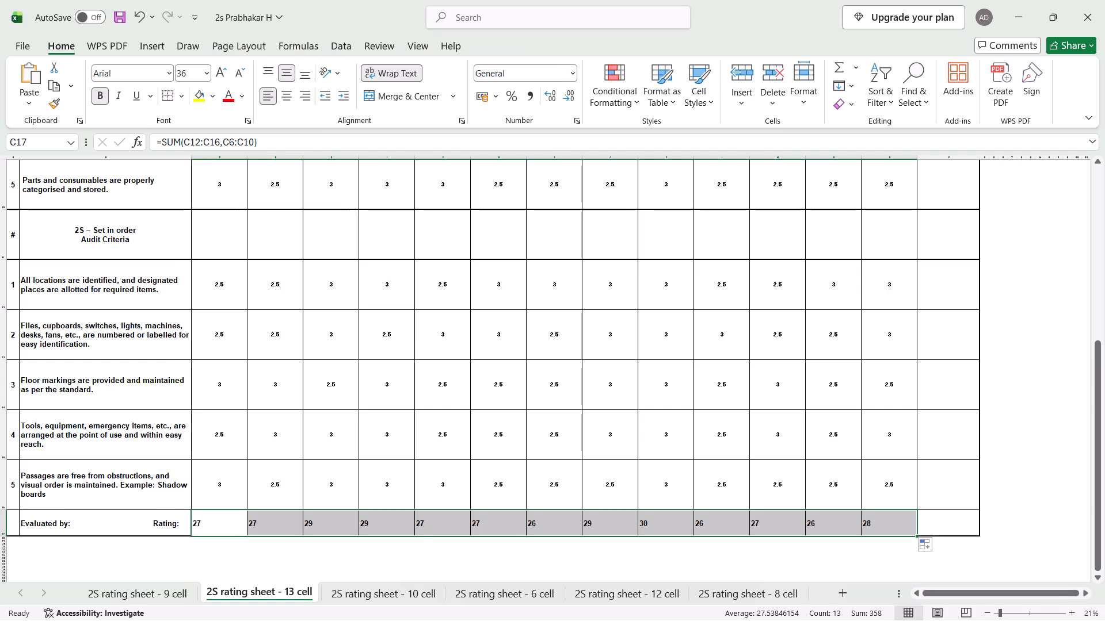
# Review the 1S and 2S scores against the rating totals of Cell # 1 to Cell # 13.
pyautogui.scroll(1, 722, 470)
pyautogui.hscroll(1, 722, 470)
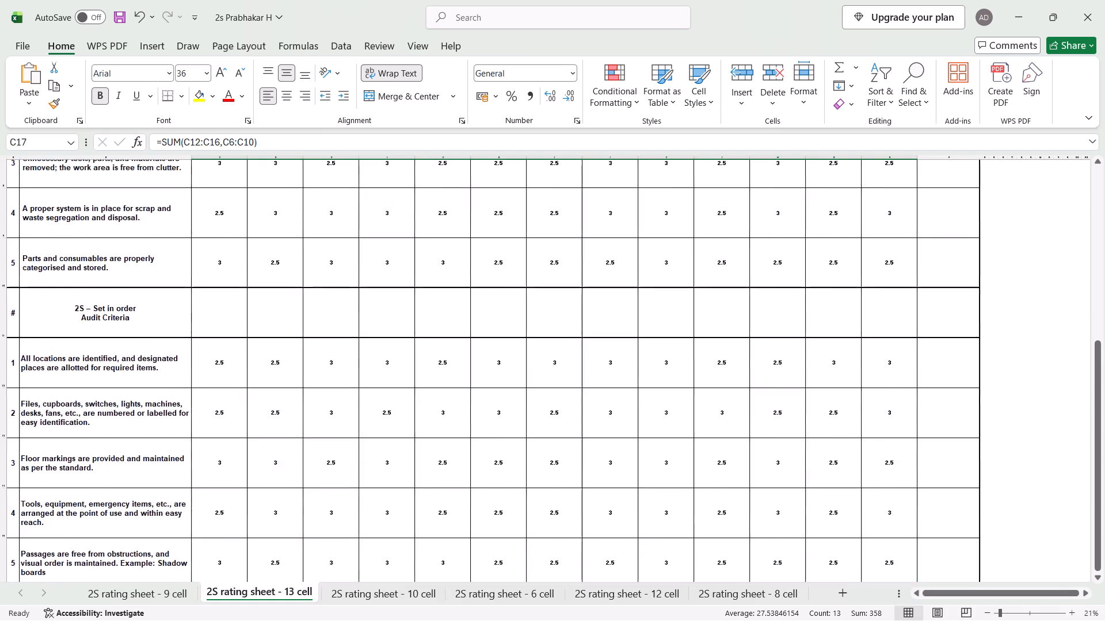
pyautogui.hscroll(1, 722, 470)
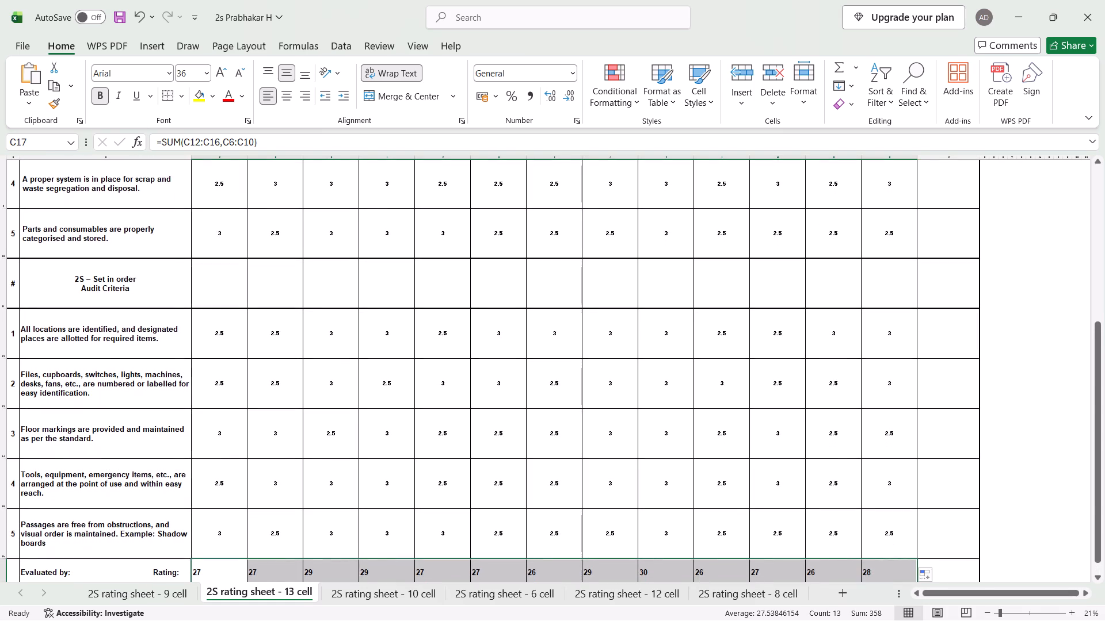
pyautogui.scroll(-2, 722, 470)
pyautogui.scroll(1, 722, 470)
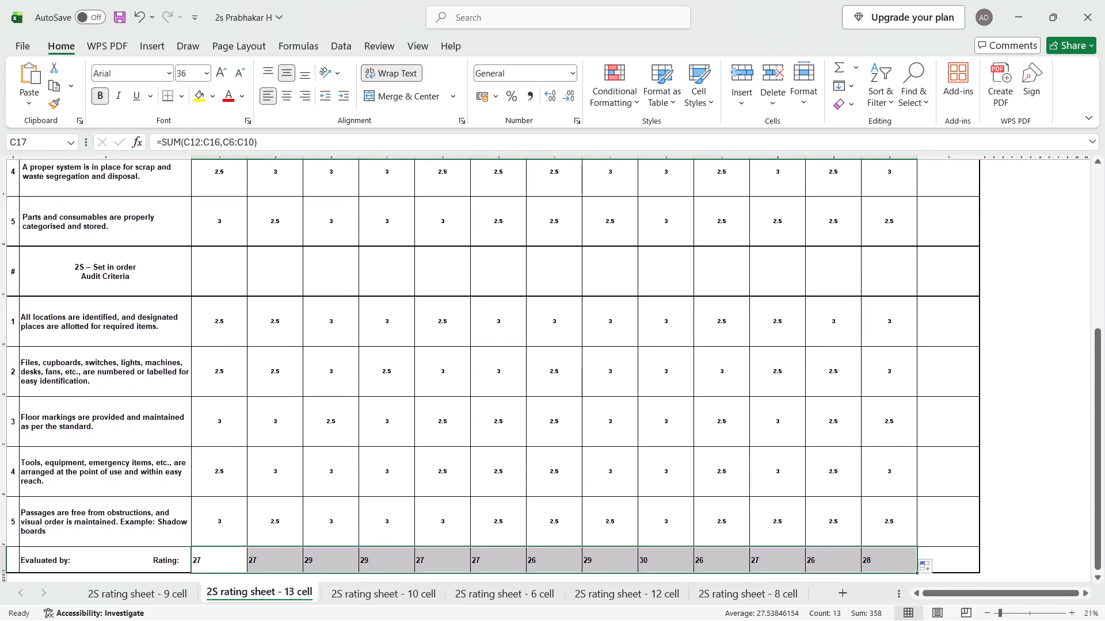
pyautogui.scroll(2, 722, 470)
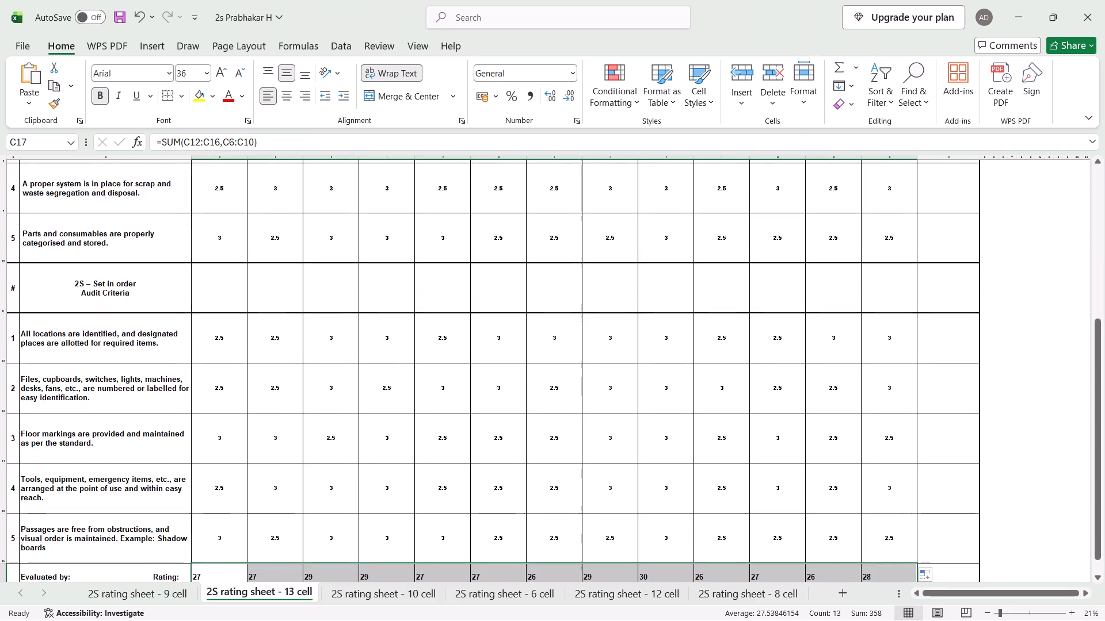
# For Cell # 8 in the 2S section, set the criterion 5 score to 2 and the criterion 2 score to 2.5.
pyautogui.scroll(-1, 676, 482)
pyautogui.click(627, 483)
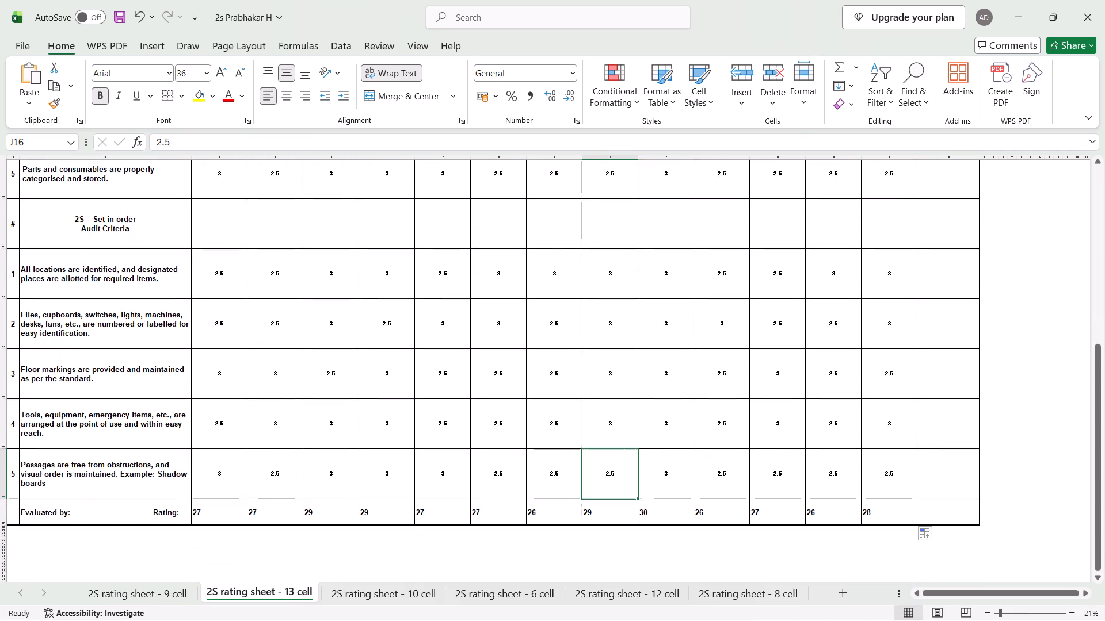
pyautogui.click(627, 483)
pyautogui.press('BackSpace')
pyautogui.press('BackSpace')
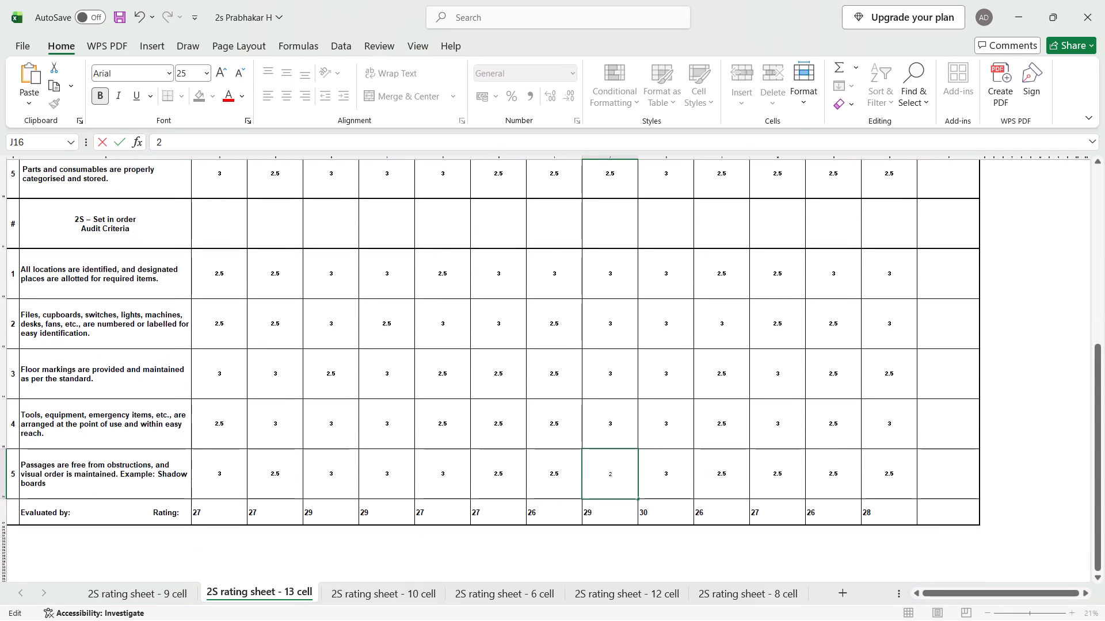
pyautogui.press('BackSpace')
pyautogui.press('2')
pyautogui.press('Return')
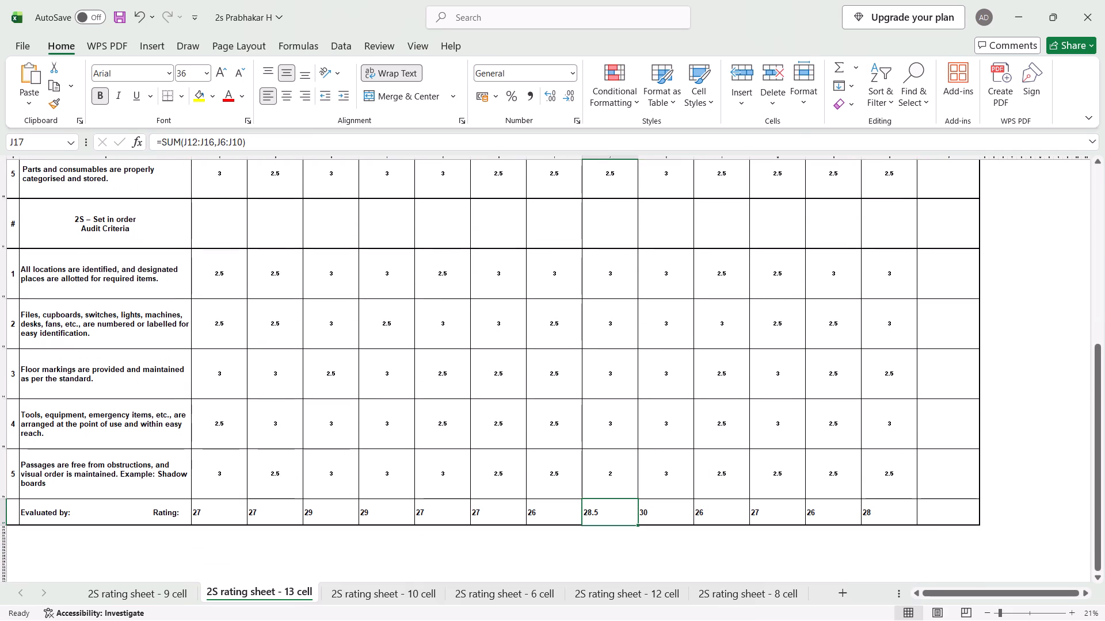
pyautogui.click(605, 327)
pyautogui.write('2.5')
pyautogui.press('Return')
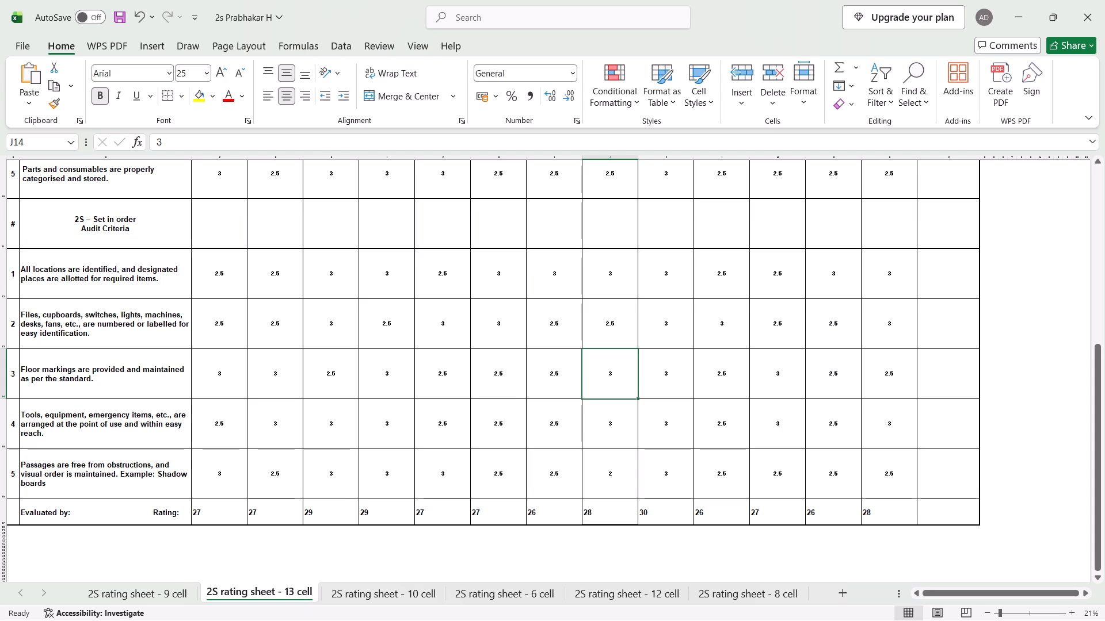
# For Cell # 7 in the 2S section, set the floor markings score to 2 and the tools and equipment score to 3.
pyautogui.click(548, 382)
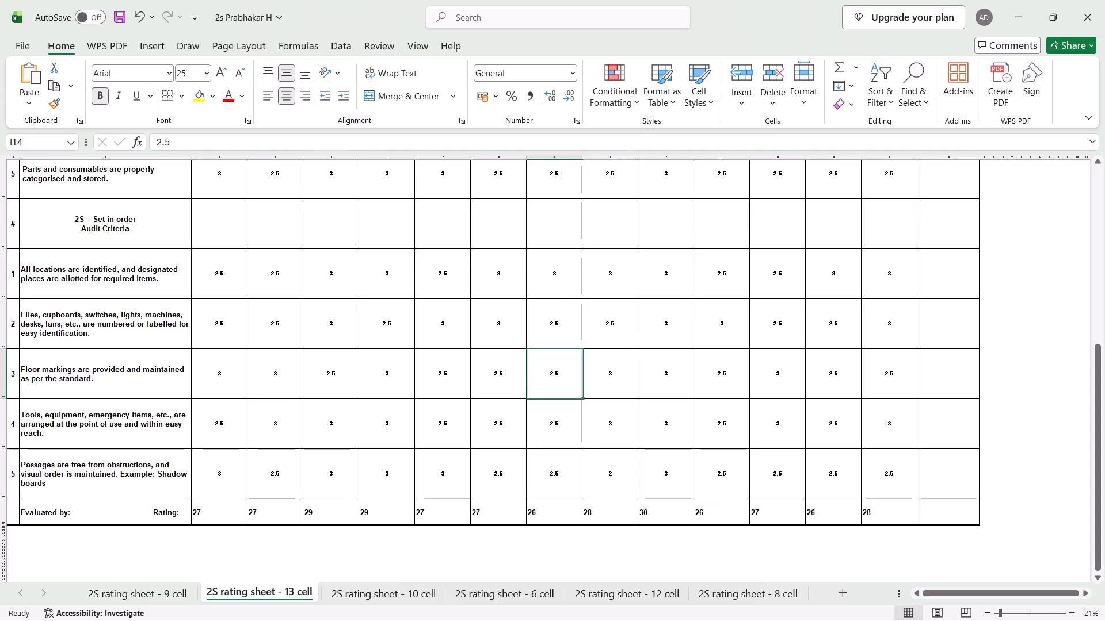
pyautogui.press('2')
pyautogui.press('Return')
pyautogui.click(555, 427)
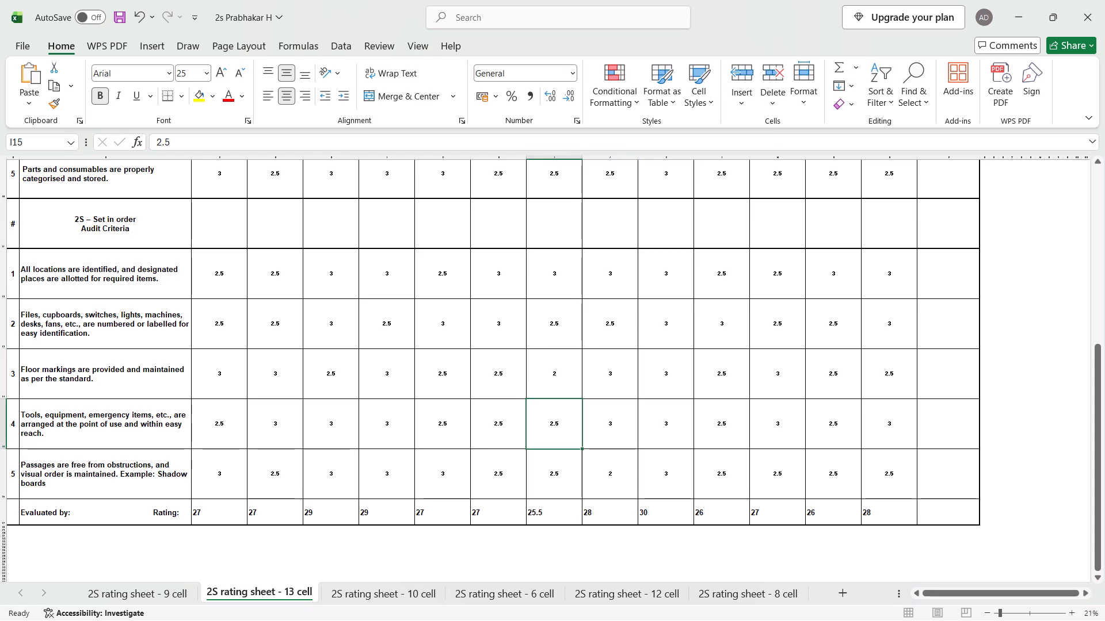
pyautogui.press('2')
pyautogui.press('Return')
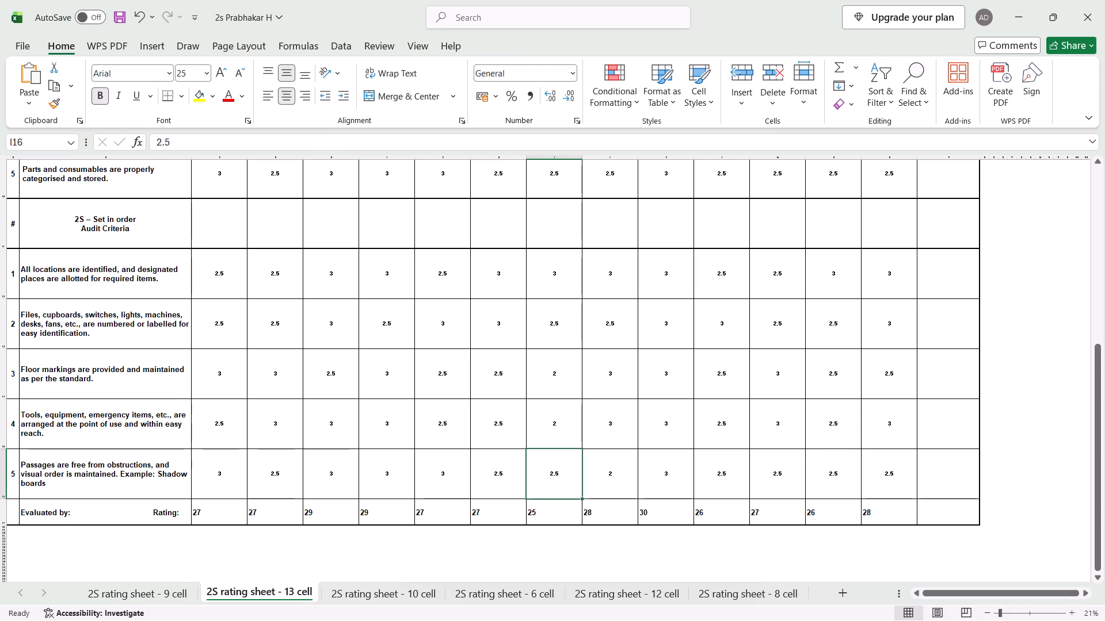
pyautogui.click(552, 434)
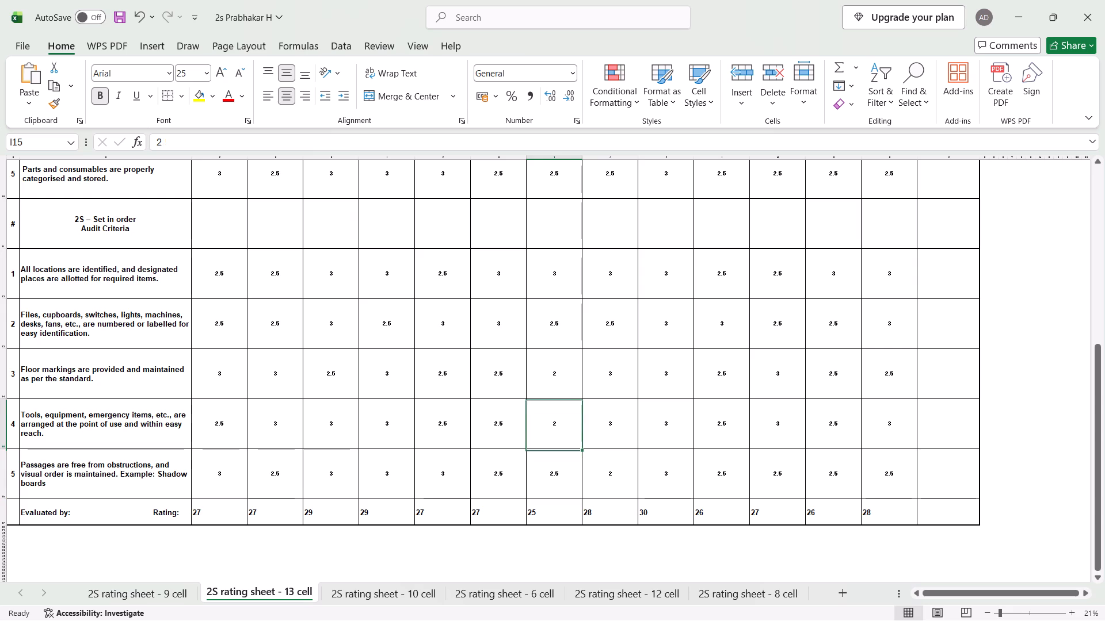
pyautogui.press('3')
pyautogui.press('Return')
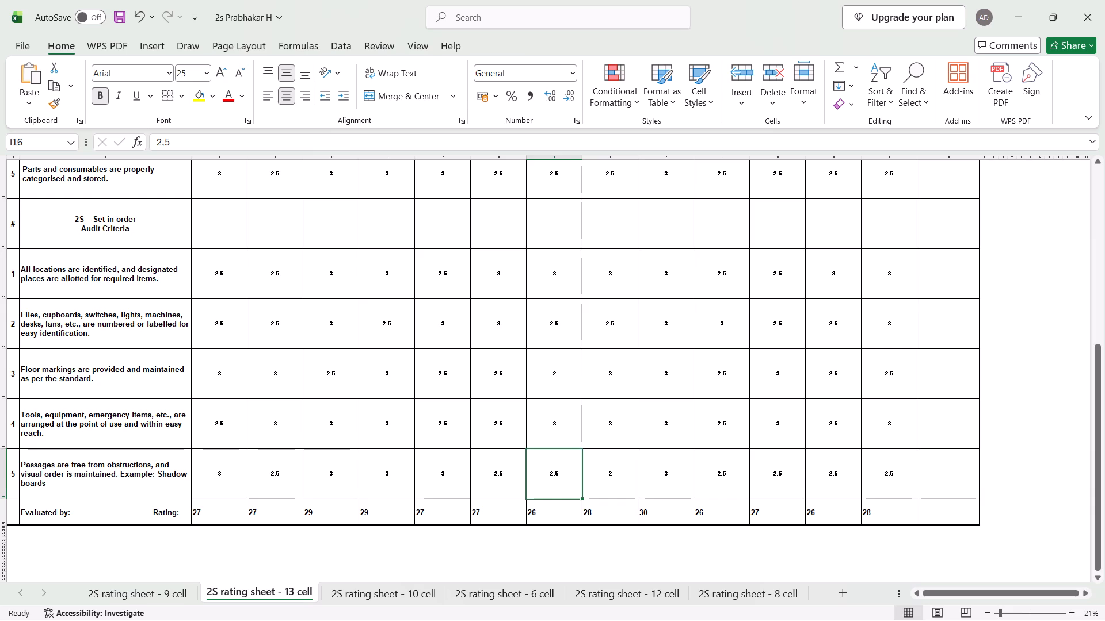
# For Cell # 3 in the 2S section, set the scores of criteria 4 and 5 to 2.5 each.
pyautogui.scroll(2, 421, 447)
pyautogui.scroll(-1, 421, 447)
pyautogui.click(337, 438)
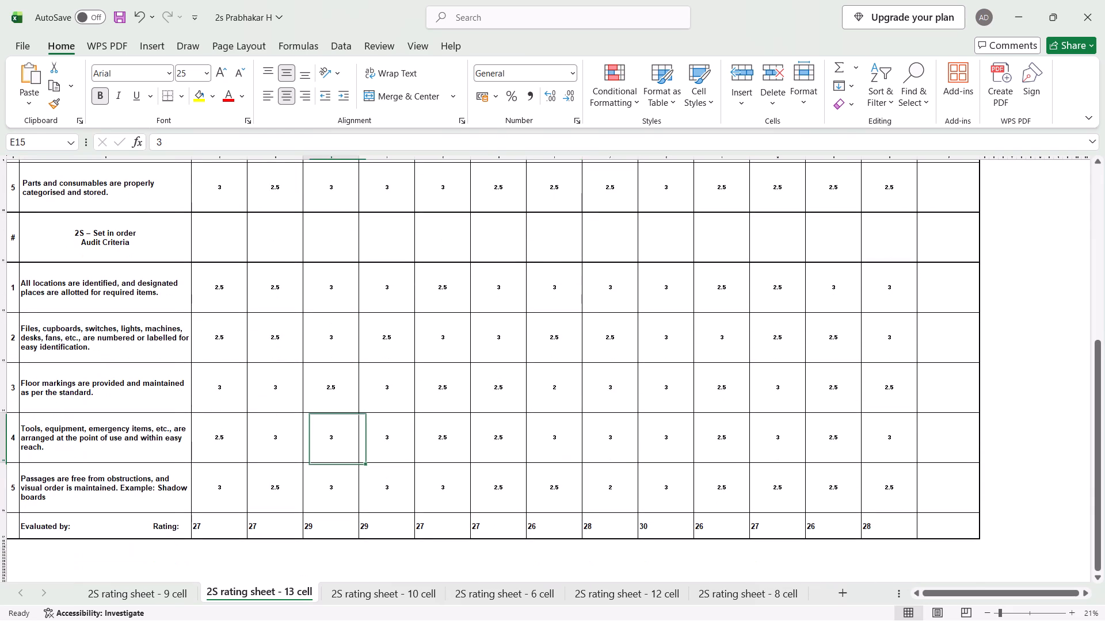
pyautogui.write('2.5')
pyautogui.press('Return')
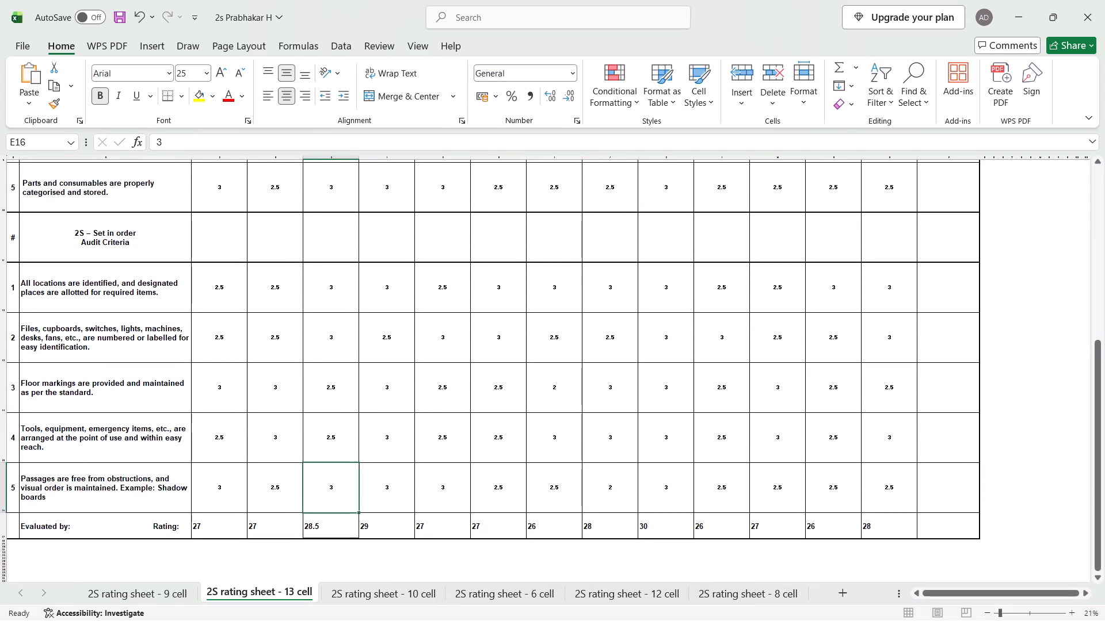
pyautogui.write('2.5')
pyautogui.press('Return')
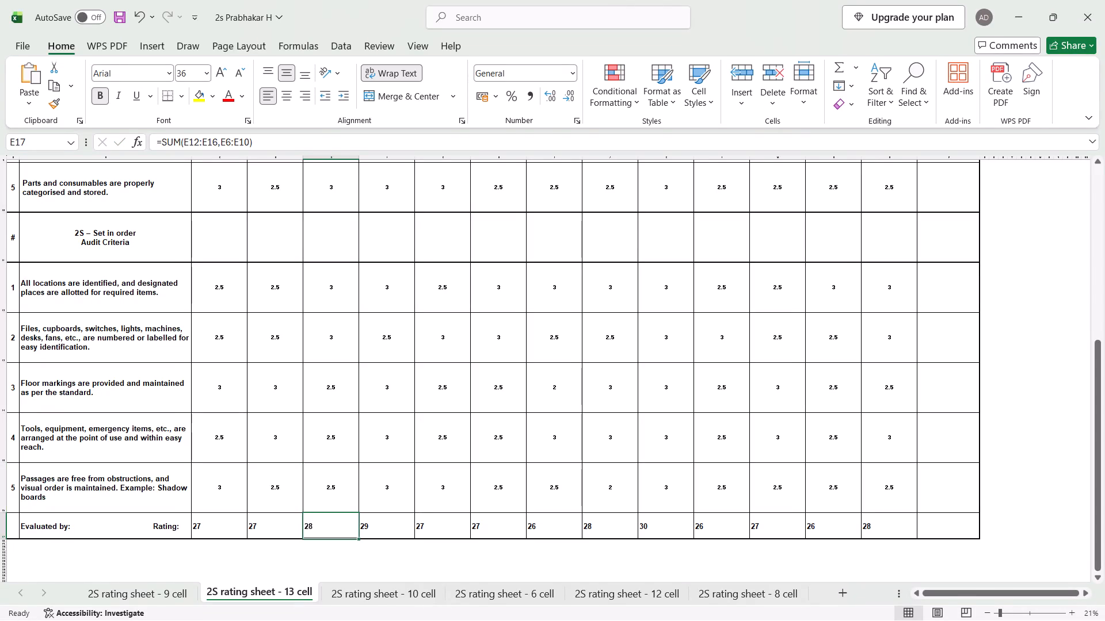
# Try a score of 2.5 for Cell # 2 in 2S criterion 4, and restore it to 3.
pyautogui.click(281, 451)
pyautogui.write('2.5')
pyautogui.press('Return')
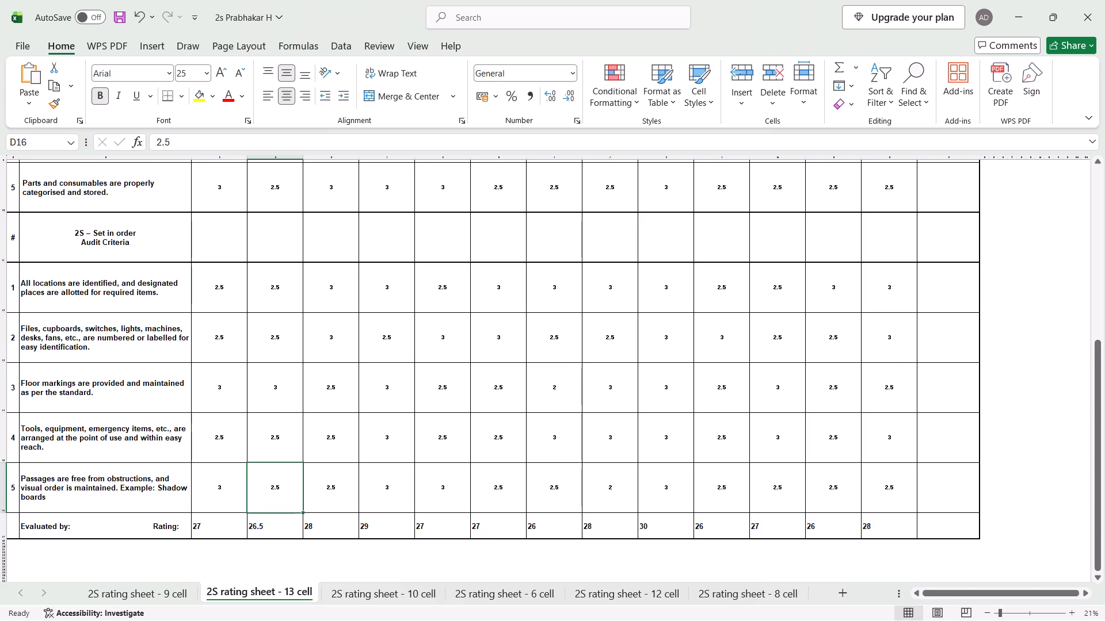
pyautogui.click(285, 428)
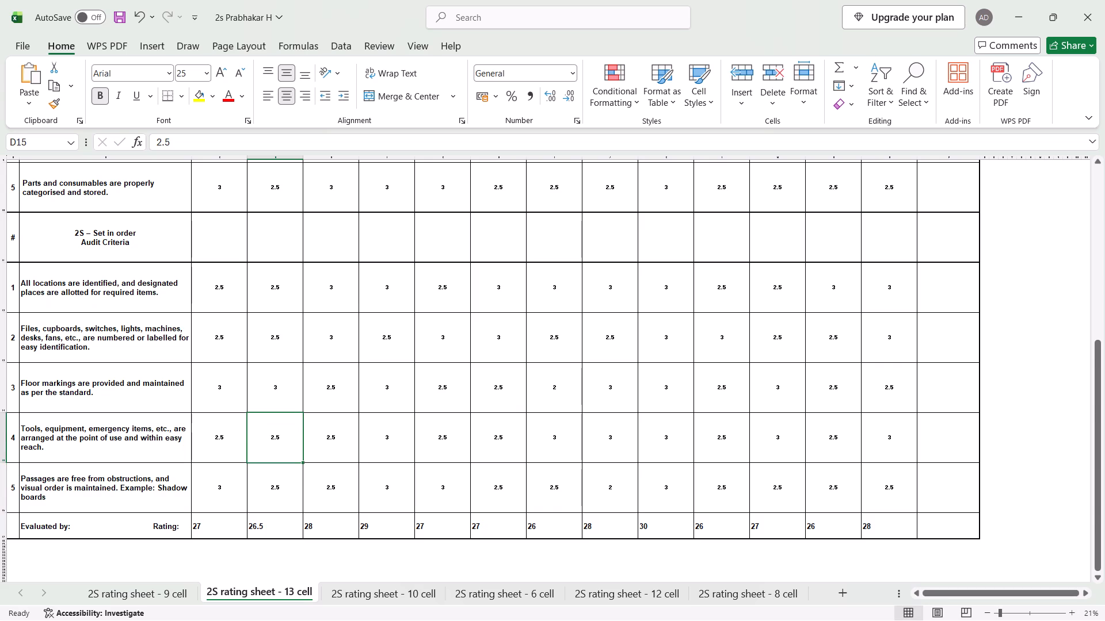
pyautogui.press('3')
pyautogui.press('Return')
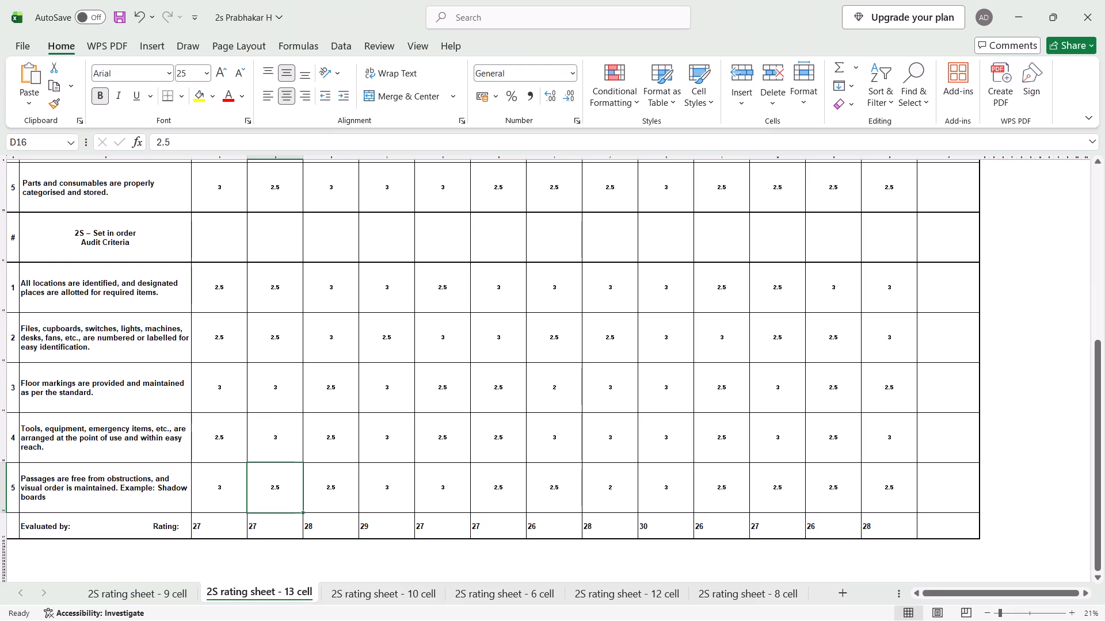
# For Cell # 1 in the 2S section, set the criterion 1 score to 3 and the criterion 4 score to 2.
pyautogui.click(224, 479)
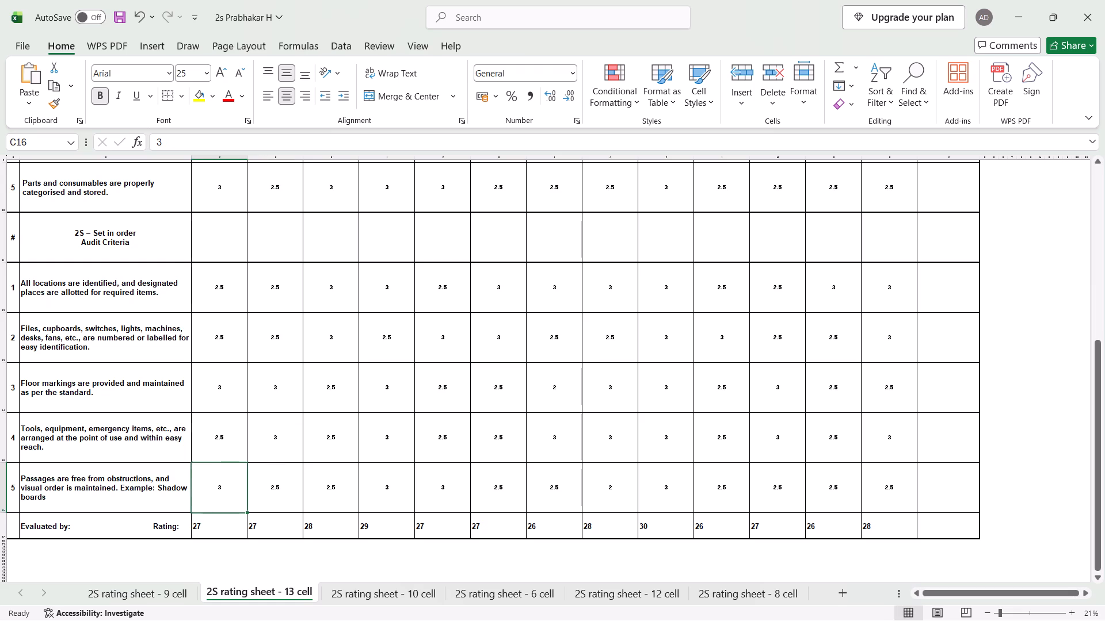
pyautogui.click(227, 290)
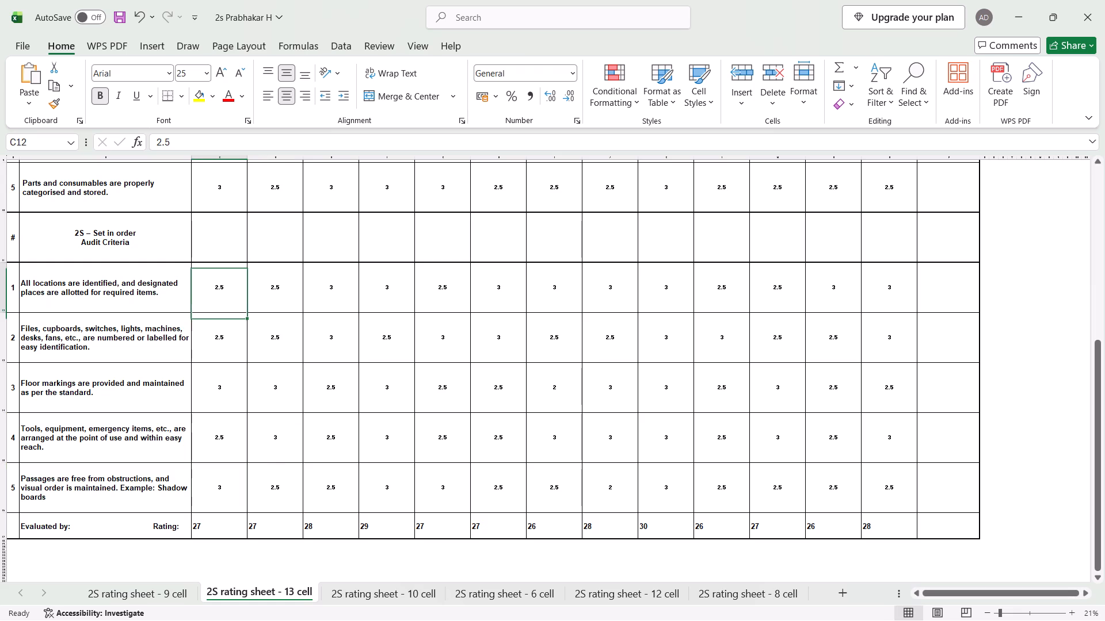
pyautogui.press('3')
pyautogui.press('Return')
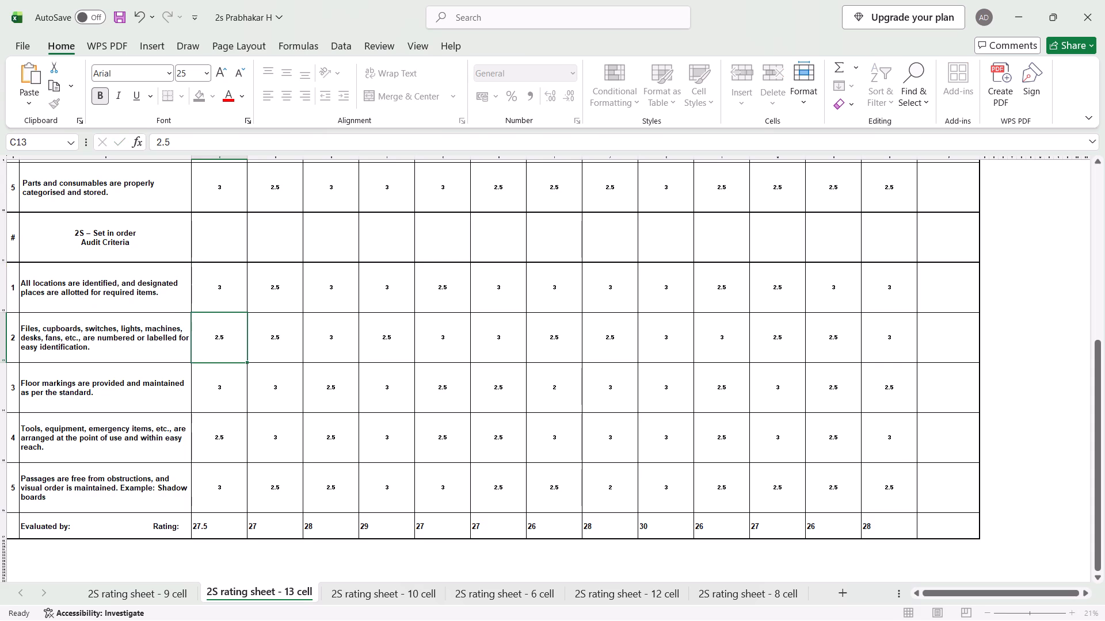
pyautogui.click(228, 442)
pyautogui.press('2')
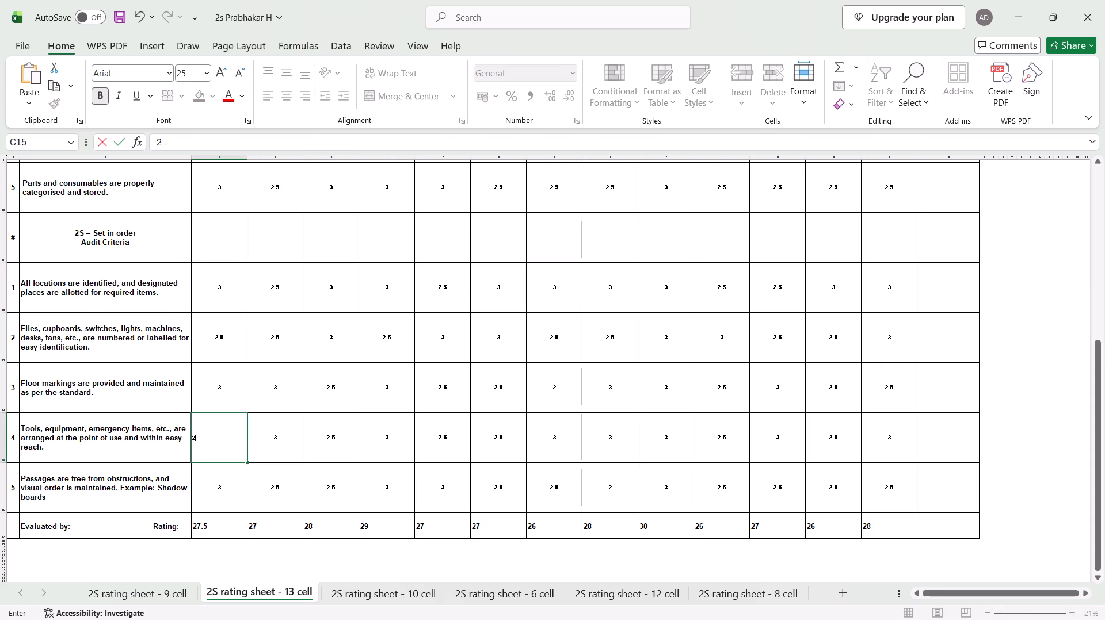
pyautogui.press('Return')
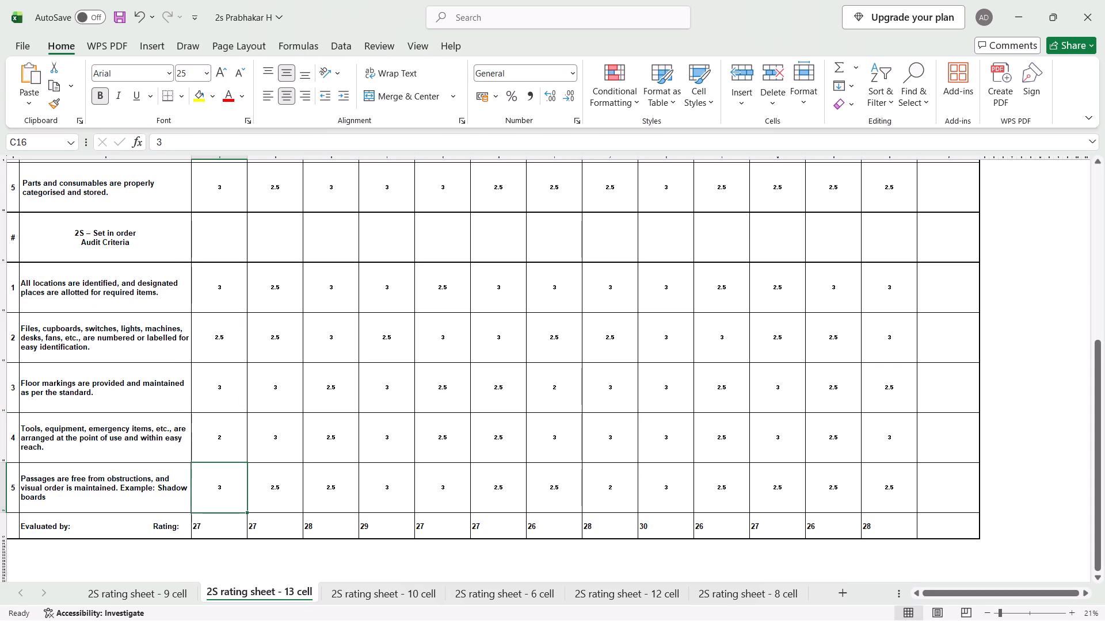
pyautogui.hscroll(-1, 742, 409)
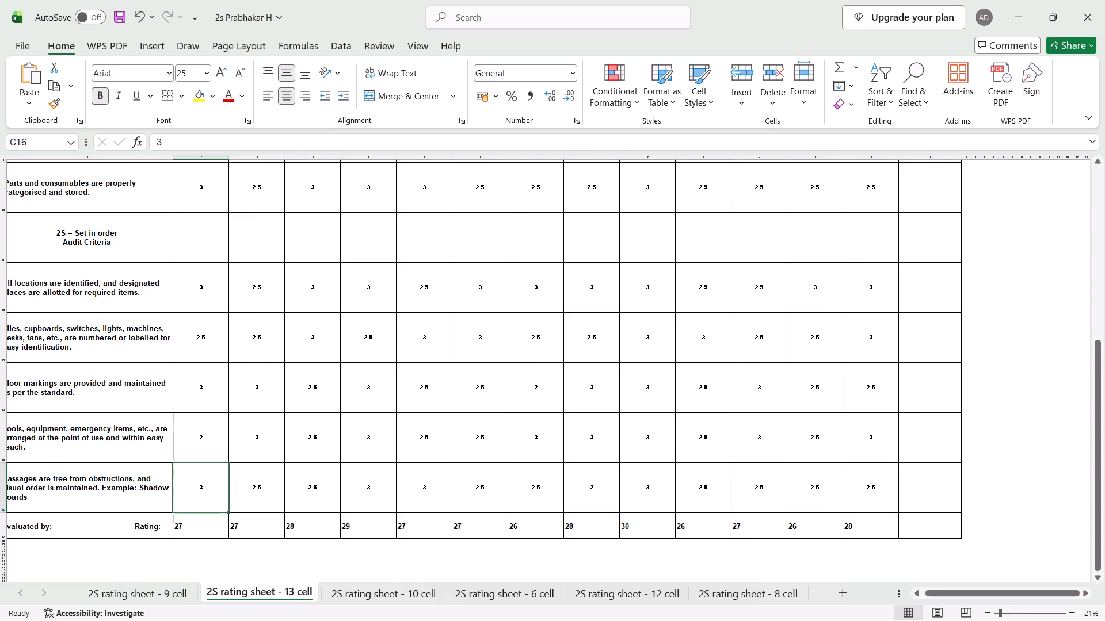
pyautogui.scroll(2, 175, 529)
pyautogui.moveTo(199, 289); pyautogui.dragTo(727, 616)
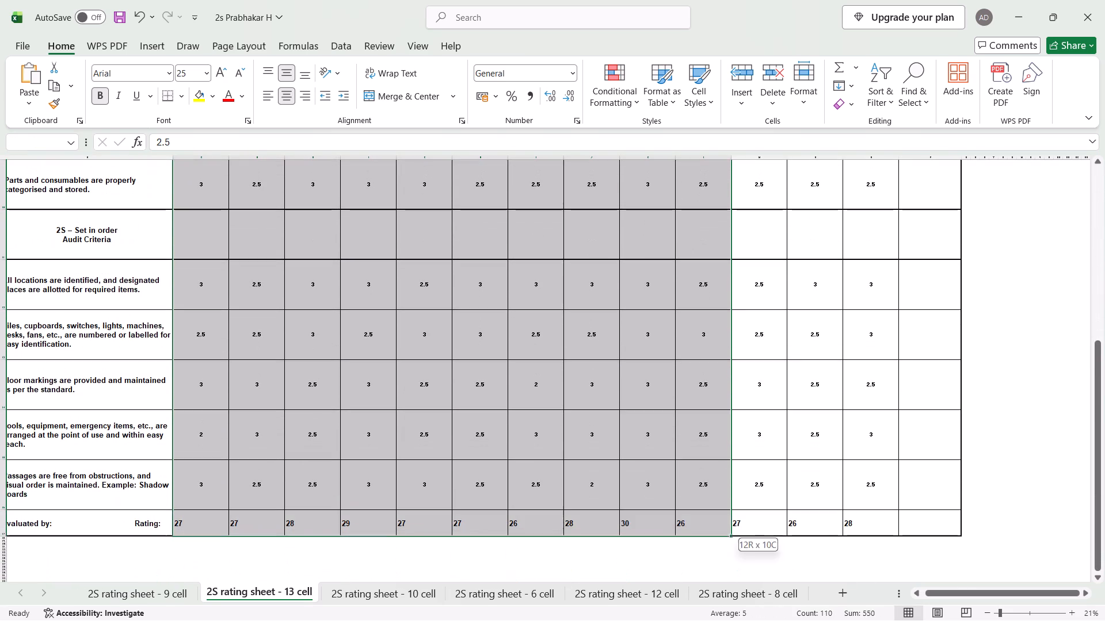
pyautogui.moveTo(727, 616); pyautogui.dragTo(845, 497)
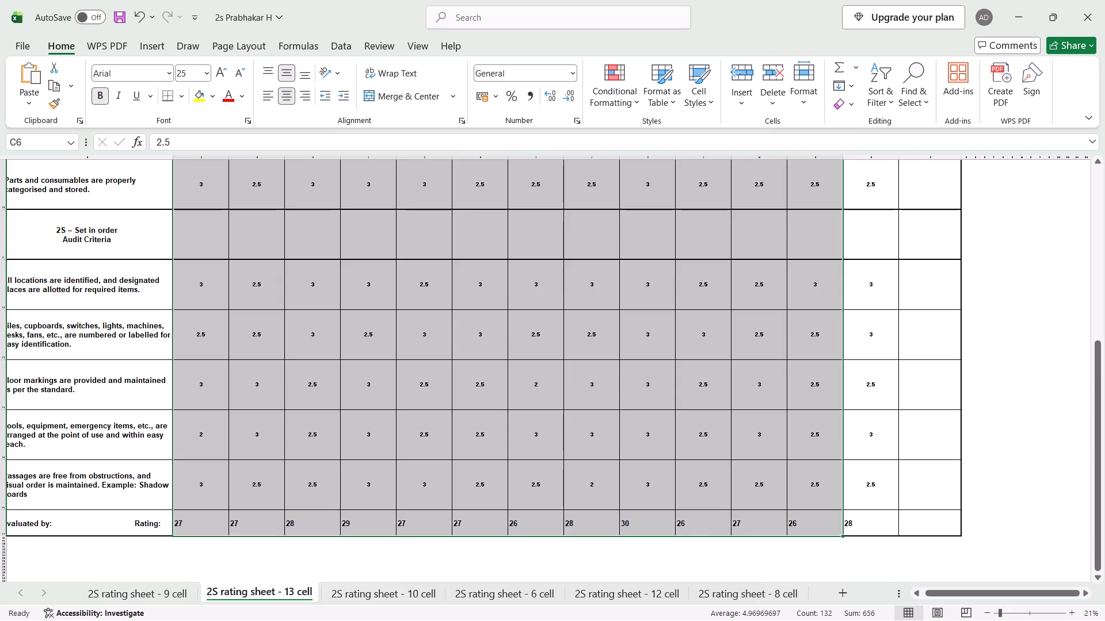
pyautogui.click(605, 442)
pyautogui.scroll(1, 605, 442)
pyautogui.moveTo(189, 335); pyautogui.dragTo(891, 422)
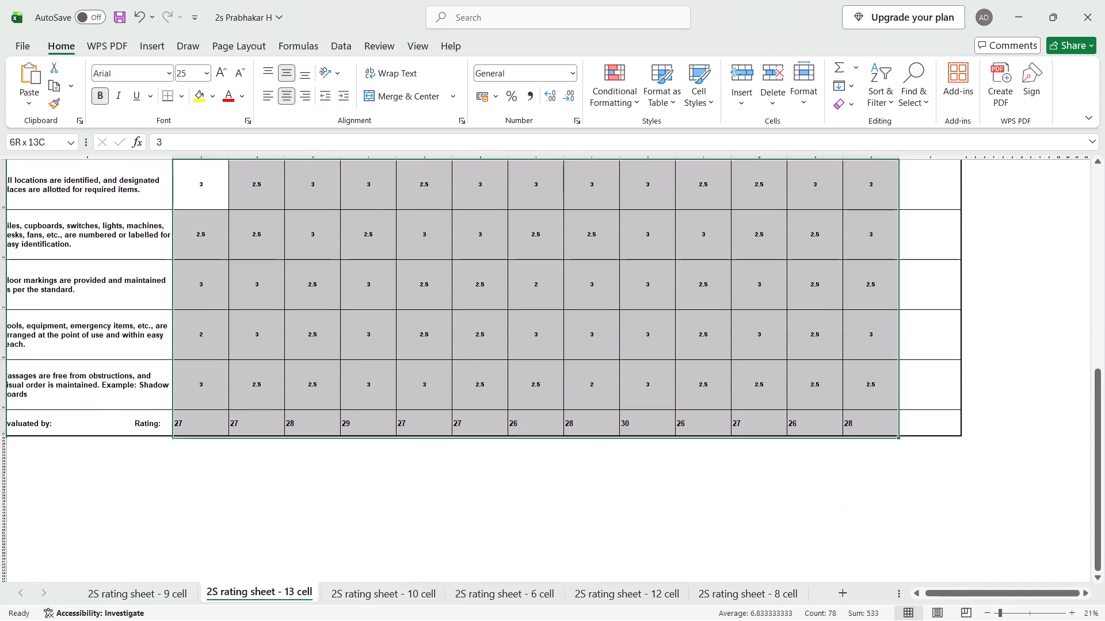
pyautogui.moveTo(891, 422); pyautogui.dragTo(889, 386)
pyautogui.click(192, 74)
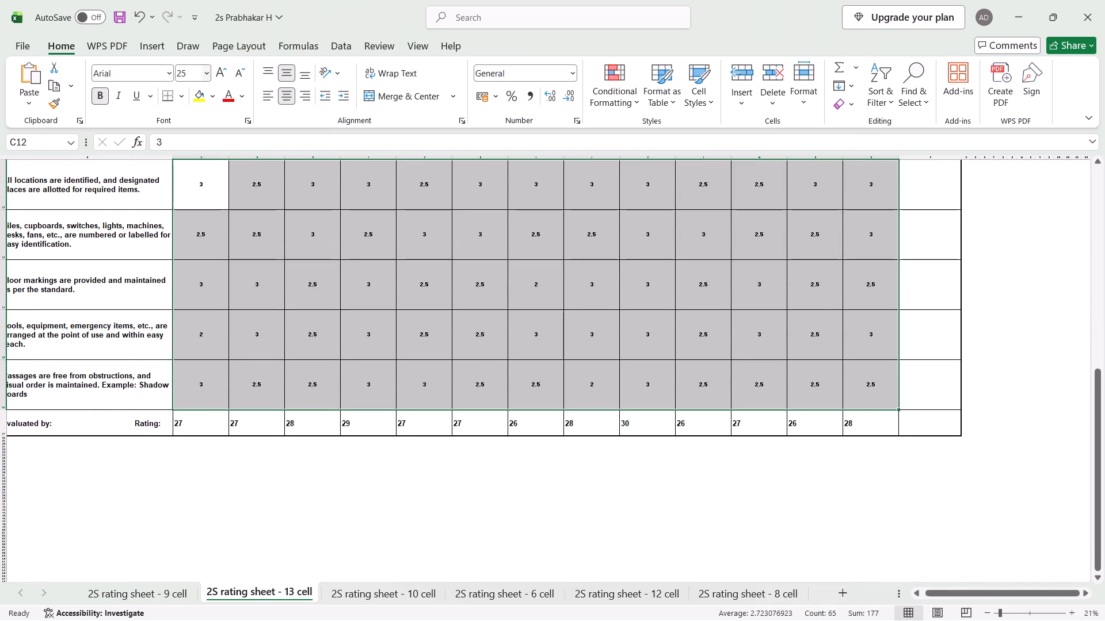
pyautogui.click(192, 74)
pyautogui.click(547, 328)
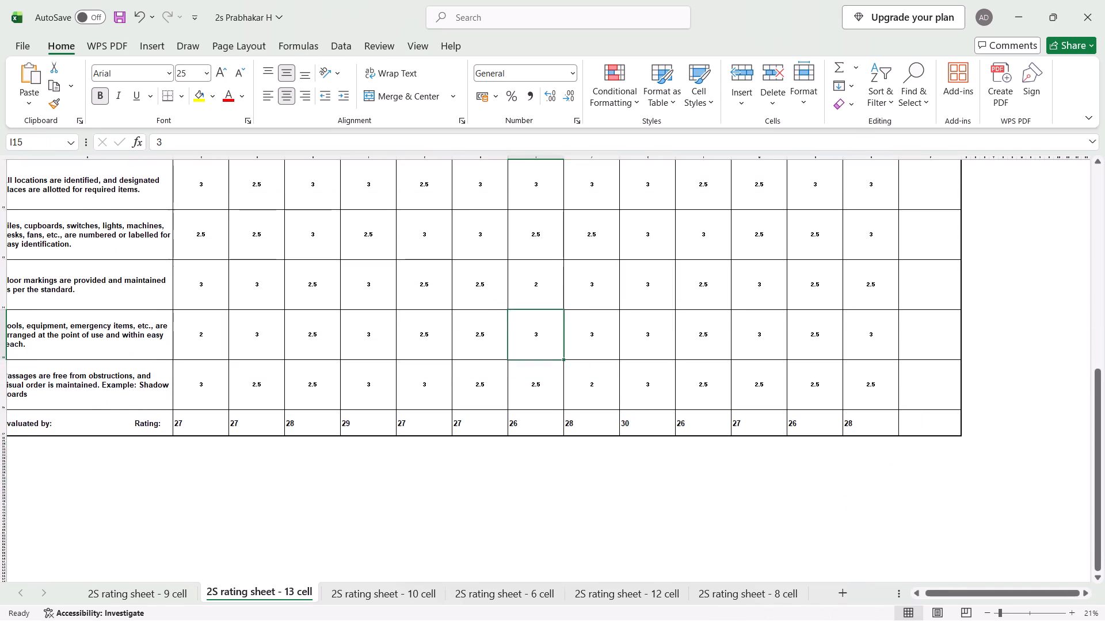
# Review the 13 cell sheet's header, cell columns and 1S and 2S scores for correctness and consistent formatting.
pyautogui.scroll(2, 547, 328)
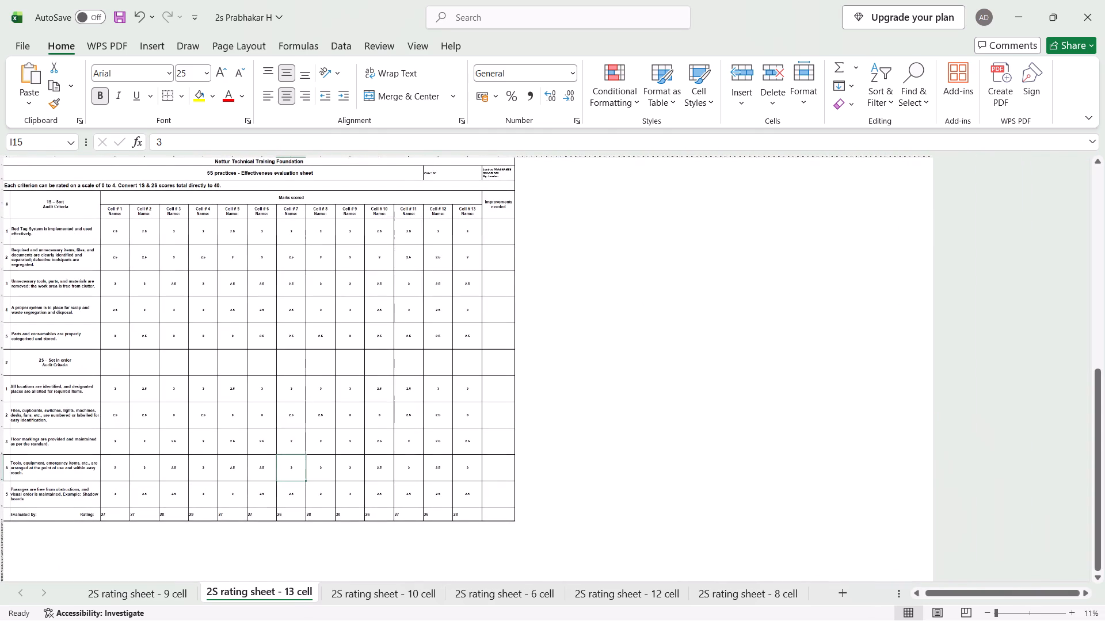
pyautogui.hscroll(1, 448, 324)
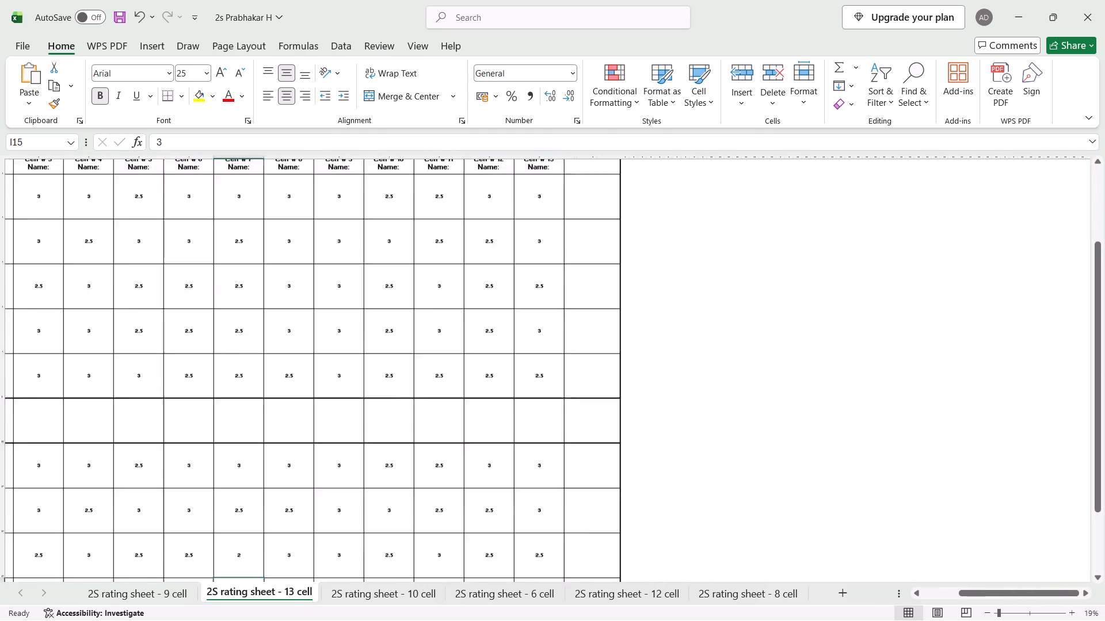
pyautogui.hscroll(1, 448, 324)
pyautogui.scroll(1, 448, 324)
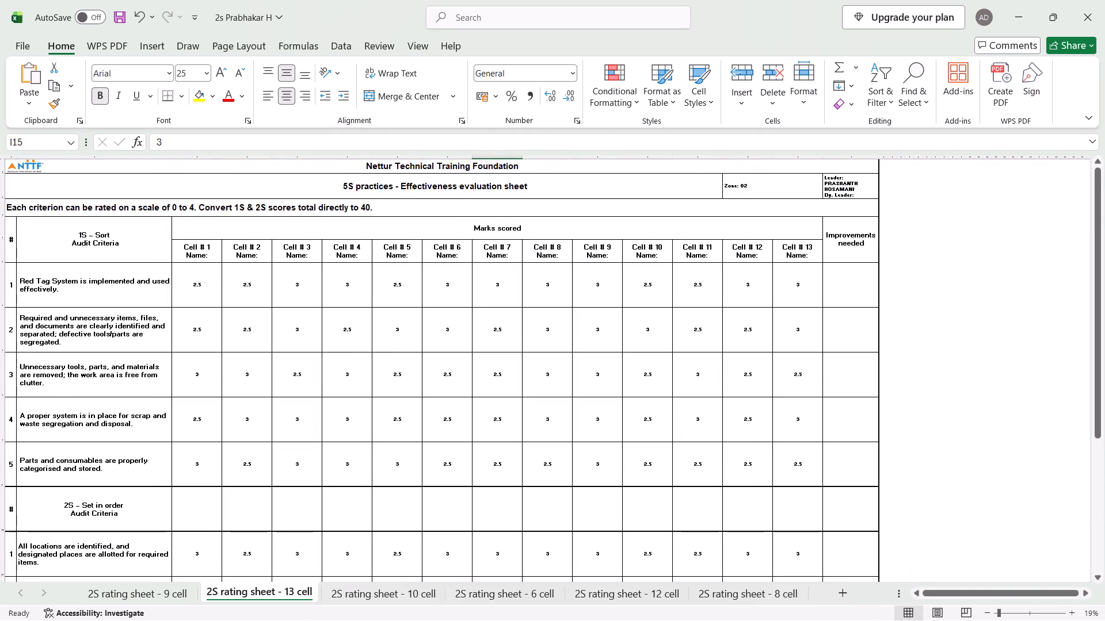
pyautogui.click(894, 366)
pyautogui.click(940, 384)
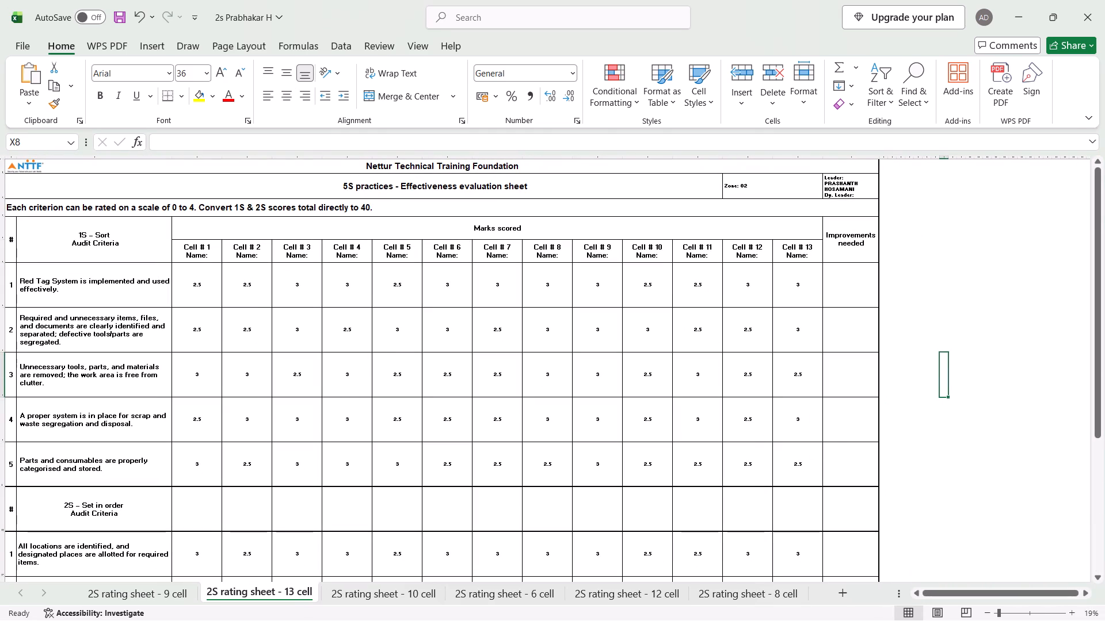
pyautogui.click(919, 427)
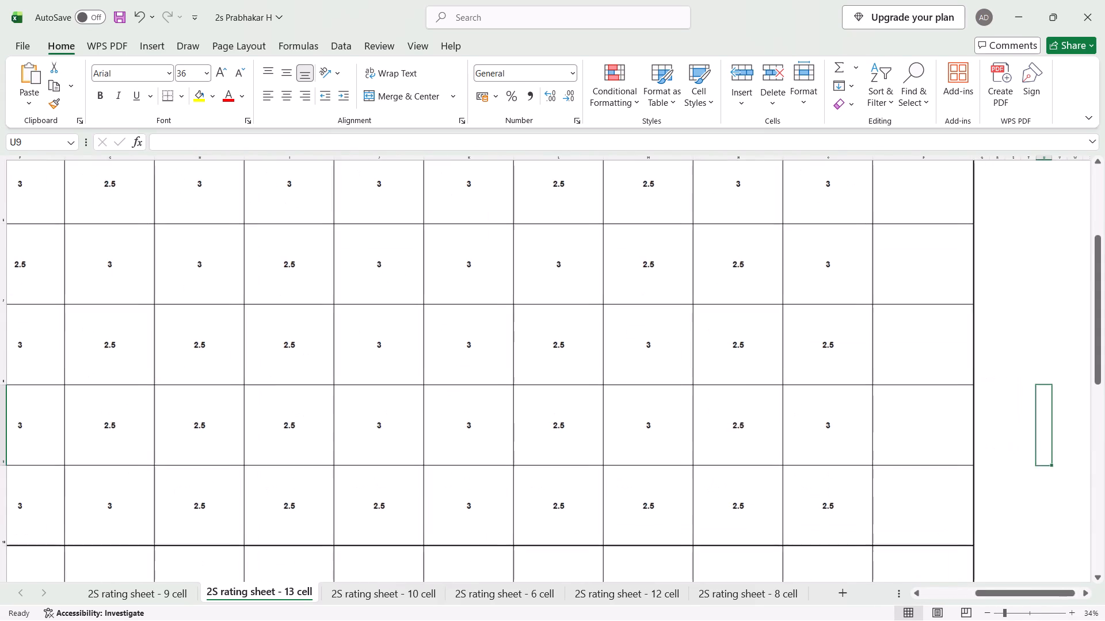
pyautogui.scroll(3, 631, 397)
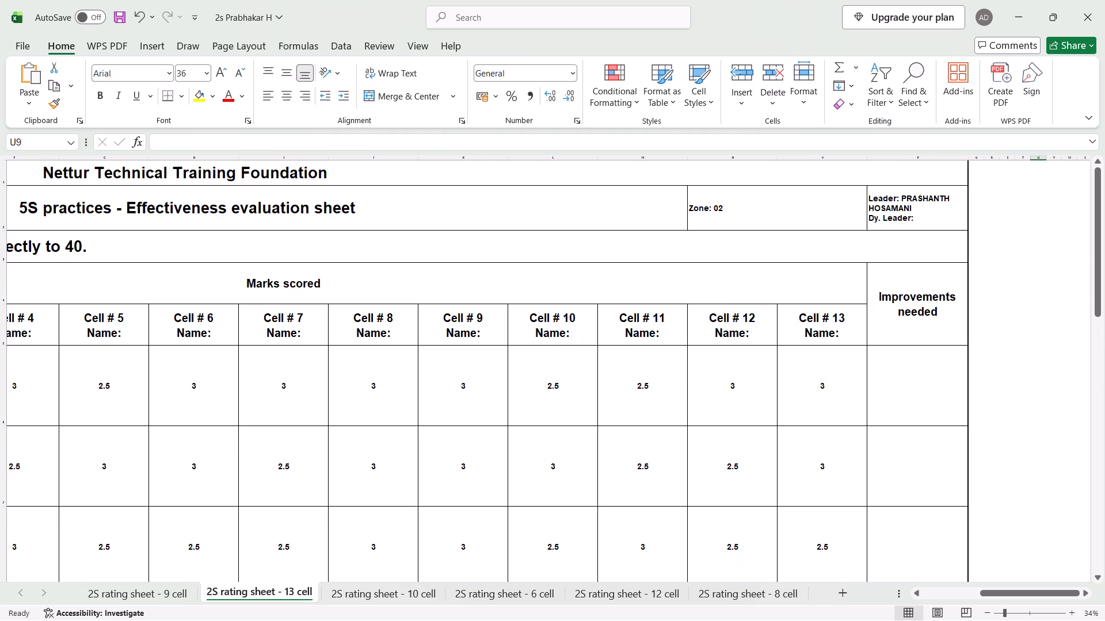
pyautogui.hscroll(4, 631, 397)
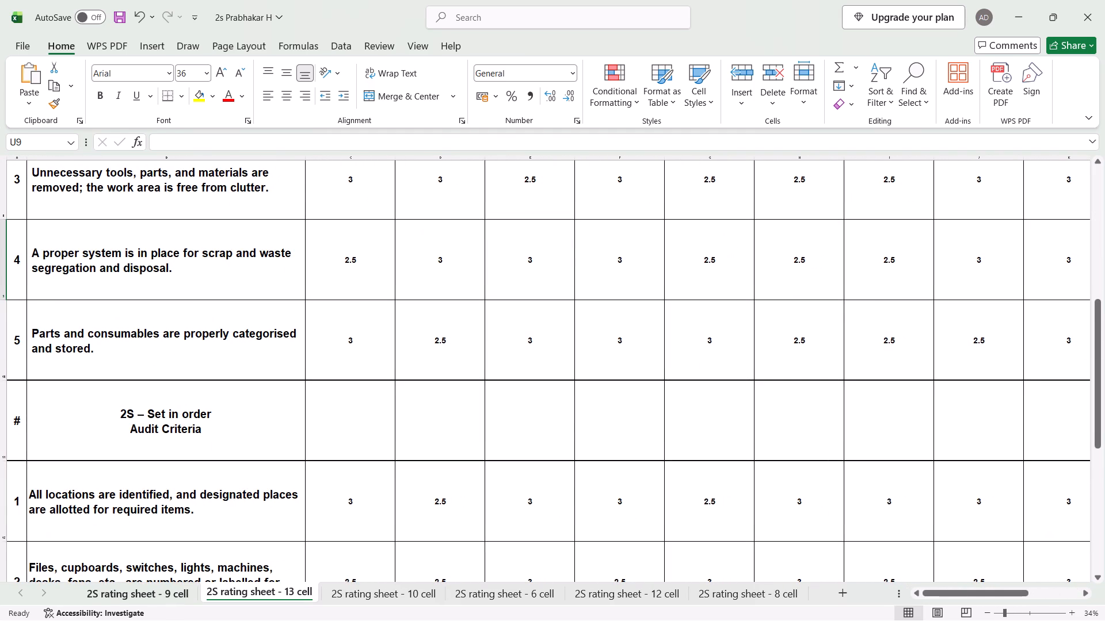
# On the 9 cell sheet, centre the rating totals of all nine cells horizontally in the Evaluated by/Rating row.
pyautogui.click(176, 585)
pyautogui.scroll(-1, 282, 507)
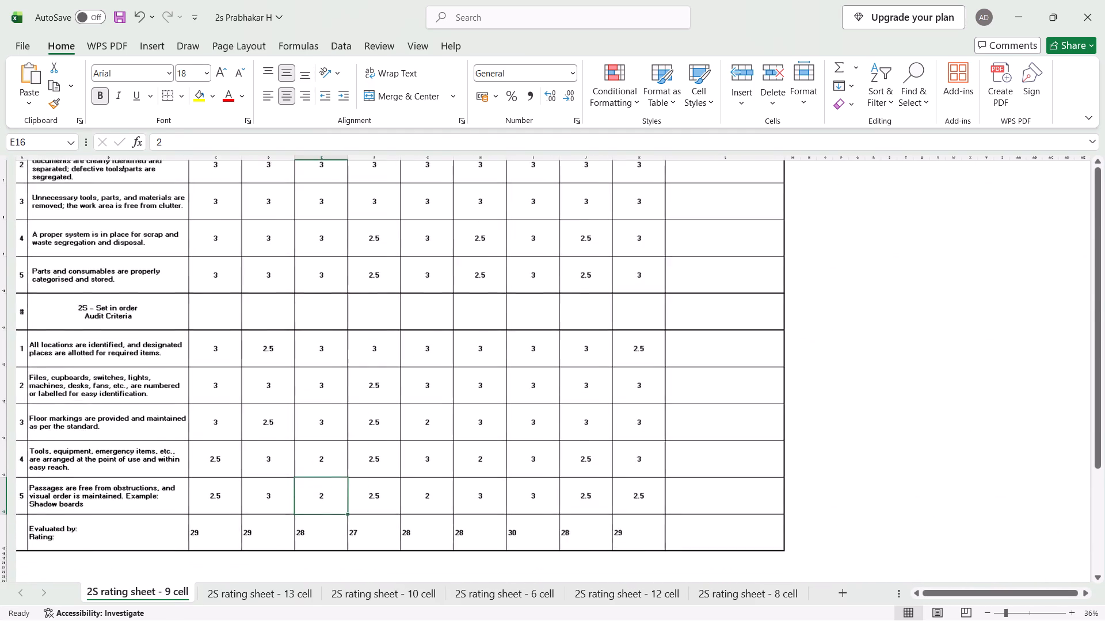
pyautogui.scroll(-2, 282, 507)
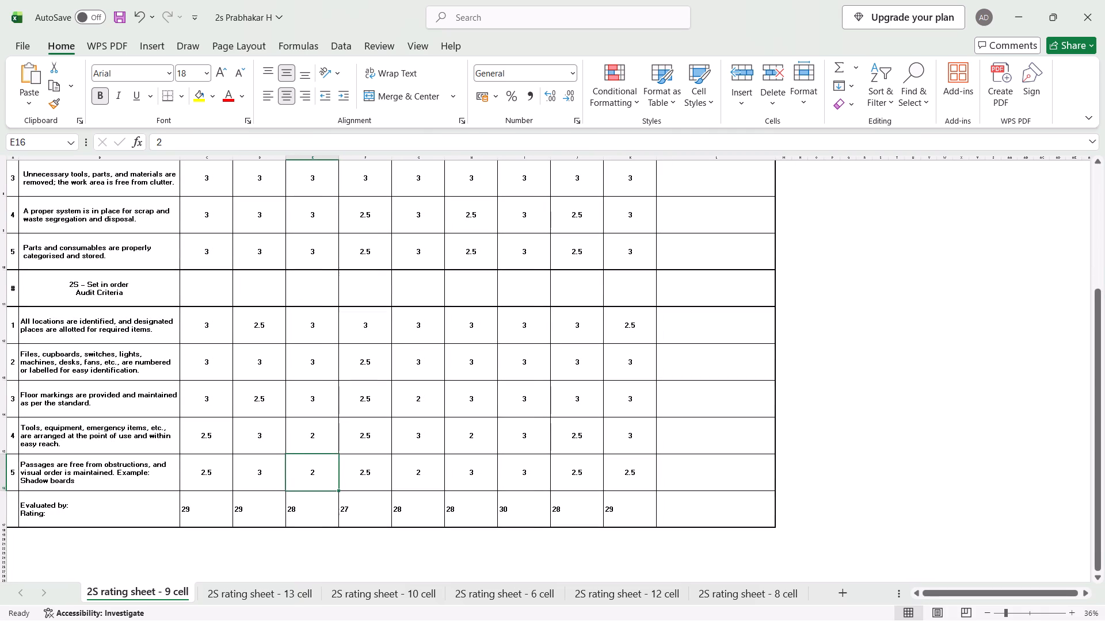
pyautogui.moveTo(196, 511); pyautogui.dragTo(630, 520)
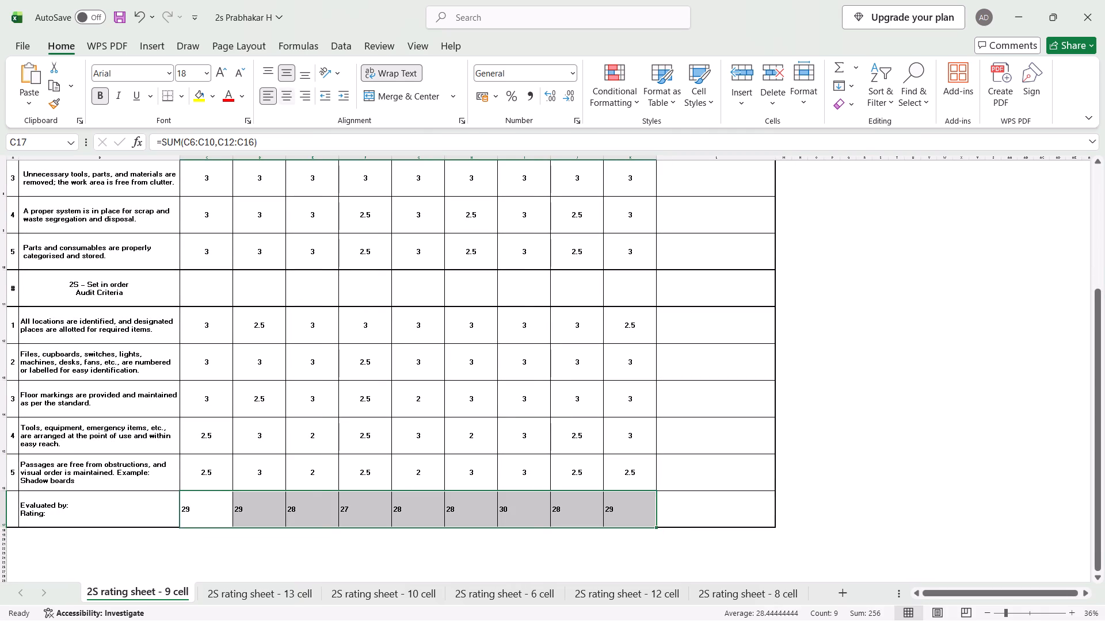
pyautogui.click(287, 101)
pyautogui.click(360, 340)
pyautogui.hscroll(1, 287, 397)
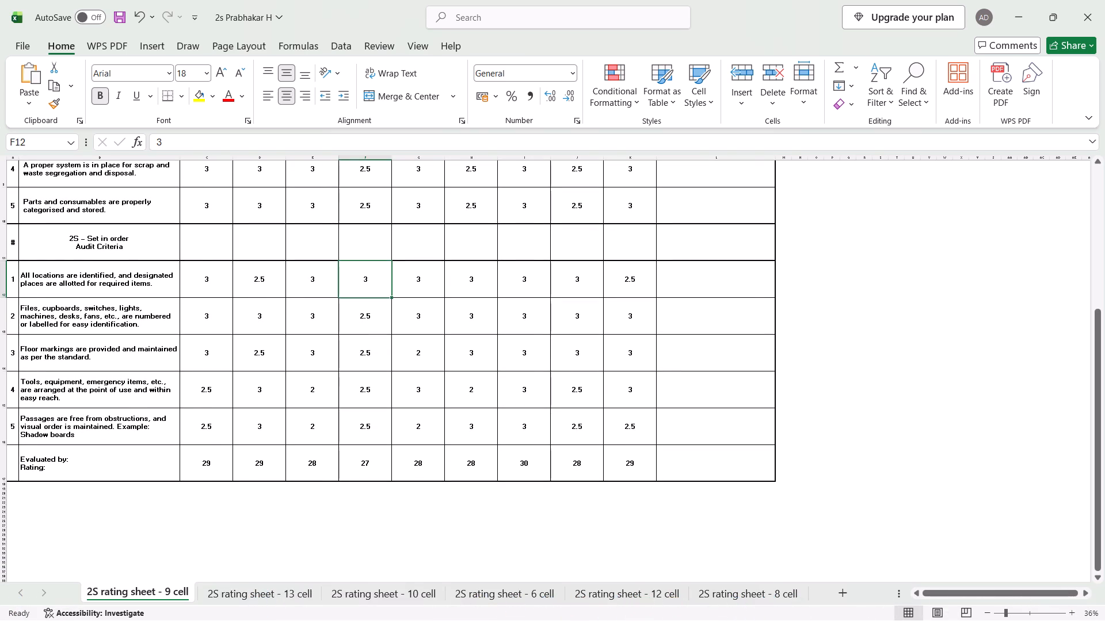
# On the 13 cell sheet, set the 2S criterion 4 score of Cell # 2 to 2.
pyautogui.click(253, 592)
pyautogui.scroll(-3, 364, 409)
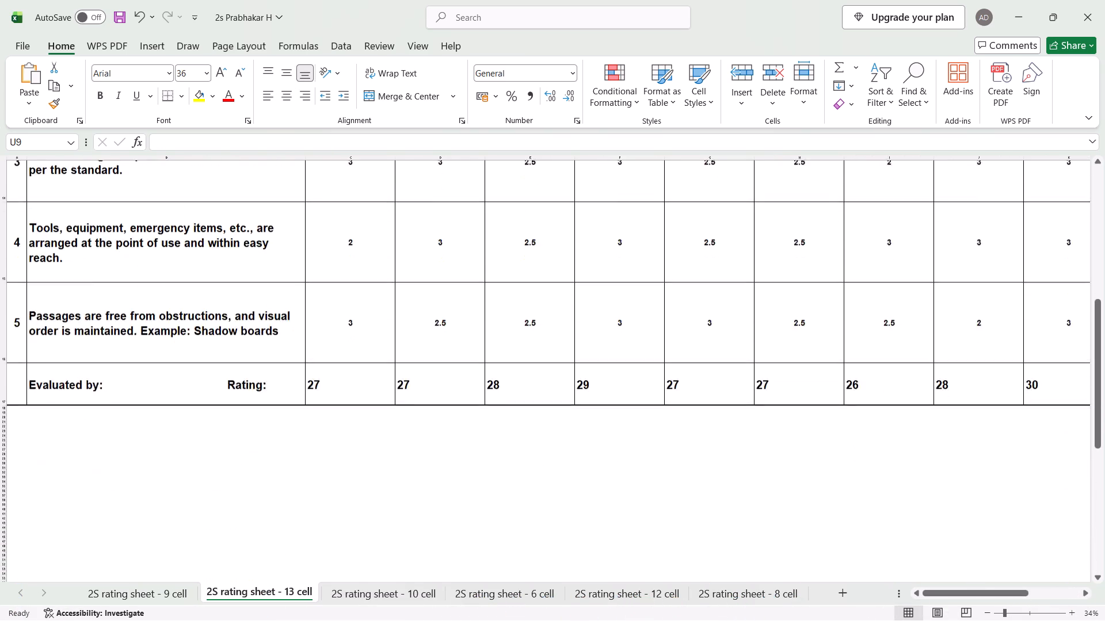
pyautogui.hscroll(-1, 364, 409)
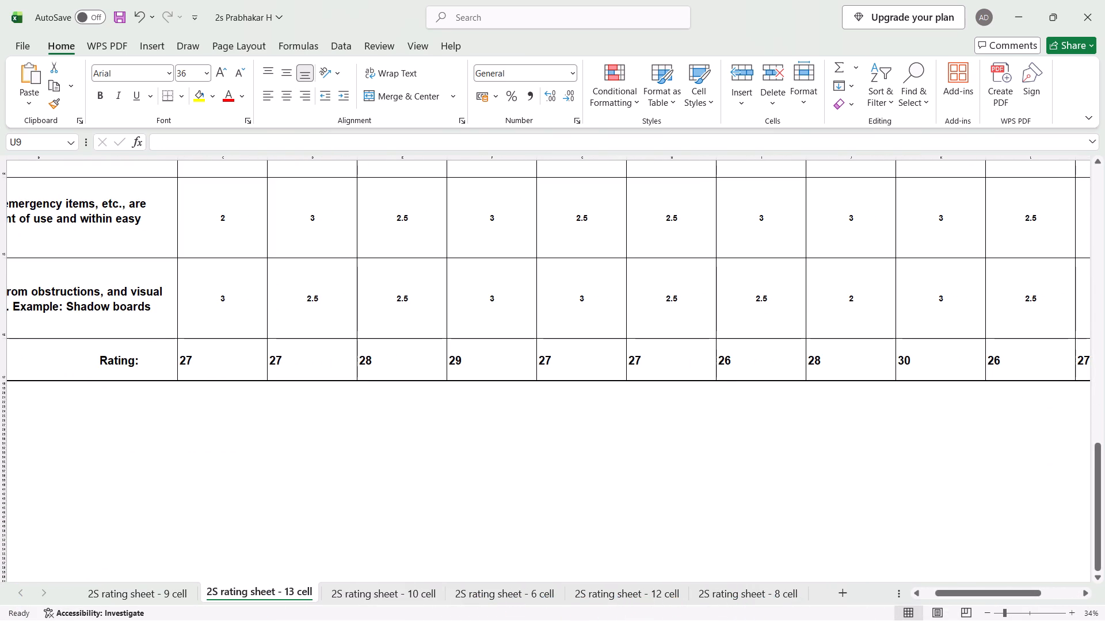
pyautogui.scroll(1, 223, 526)
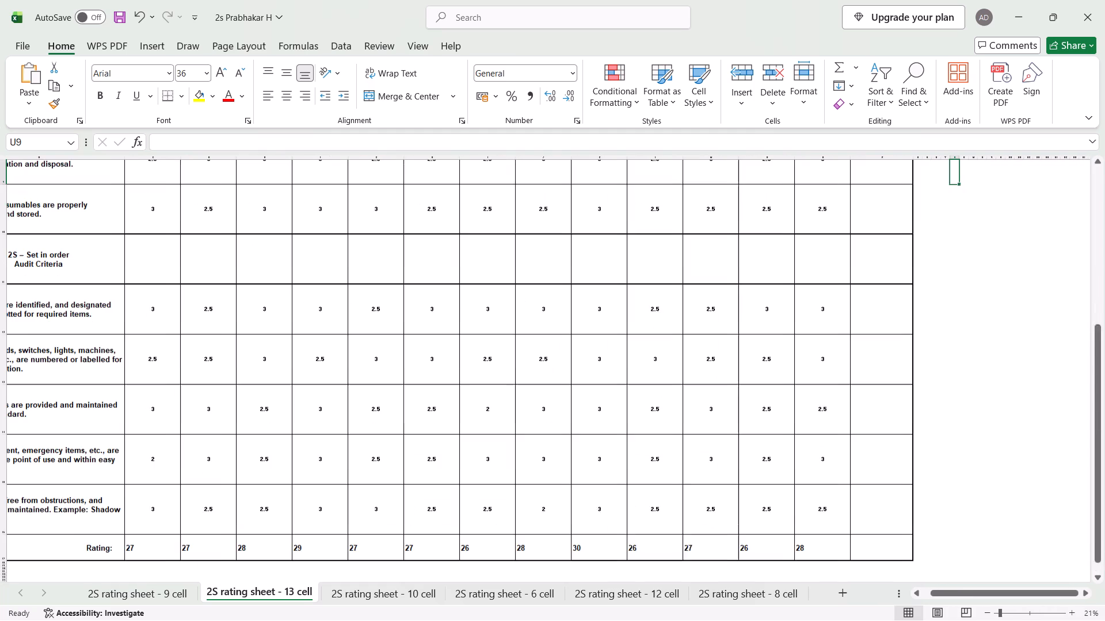
pyautogui.hscroll(1, 270, 489)
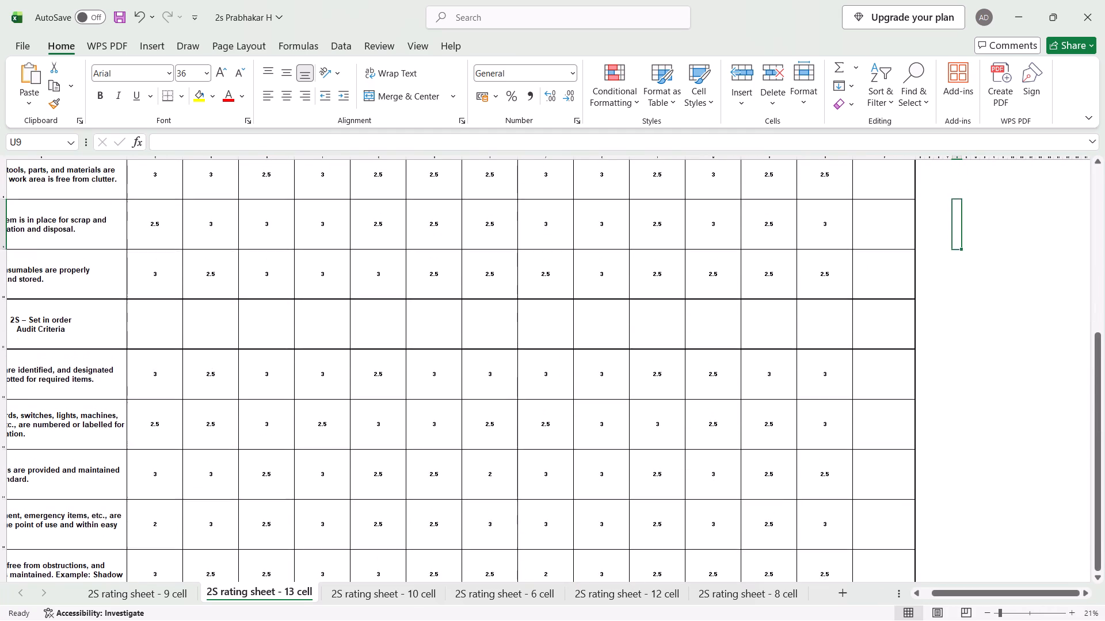
pyautogui.hscroll(1, 270, 489)
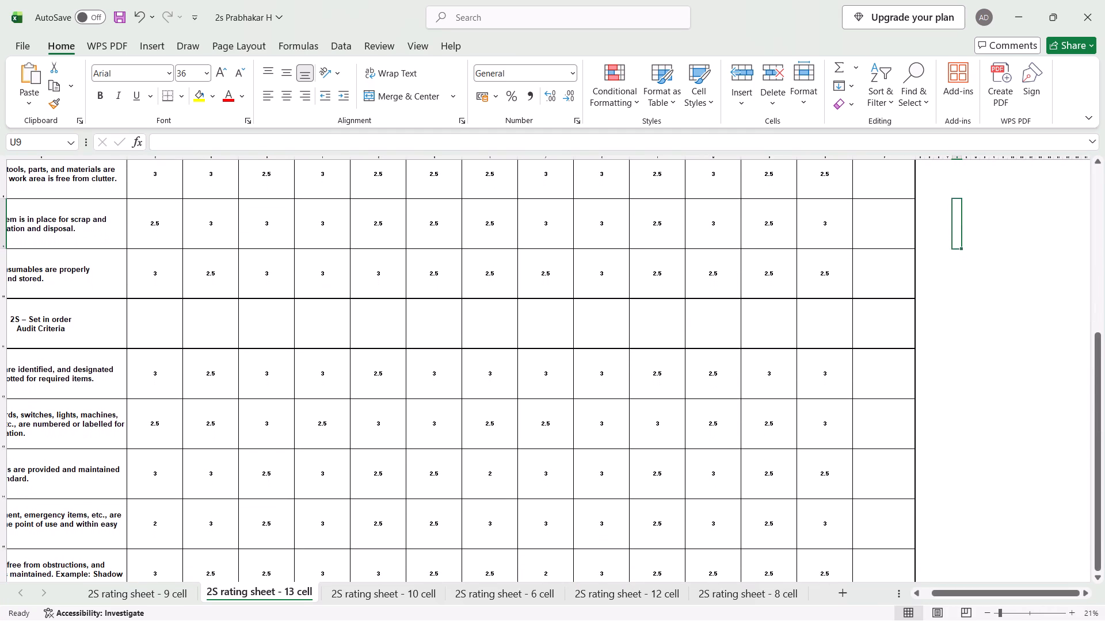
pyautogui.hscroll(2, 270, 489)
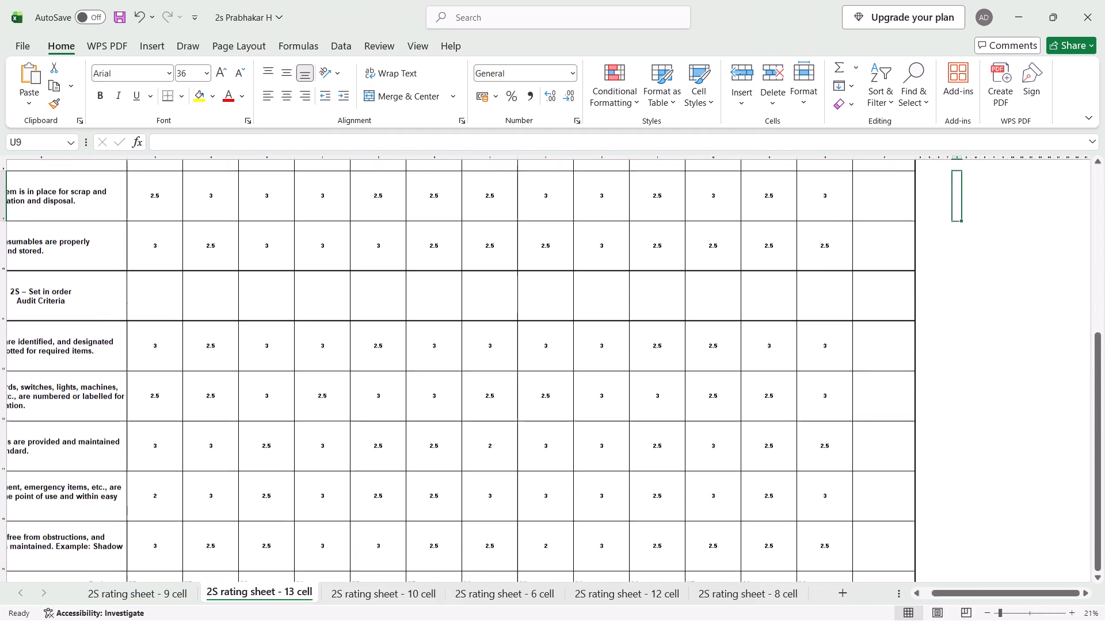
pyautogui.hscroll(1, 270, 489)
pyautogui.click(227, 481)
pyautogui.click(227, 481)
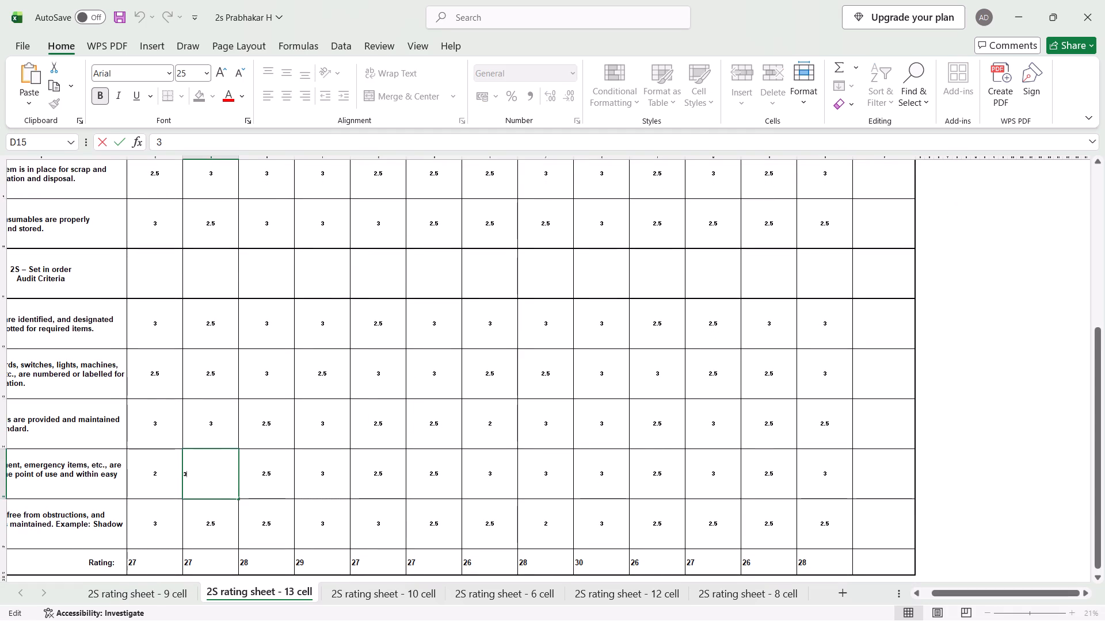
pyautogui.press('BackSpace')
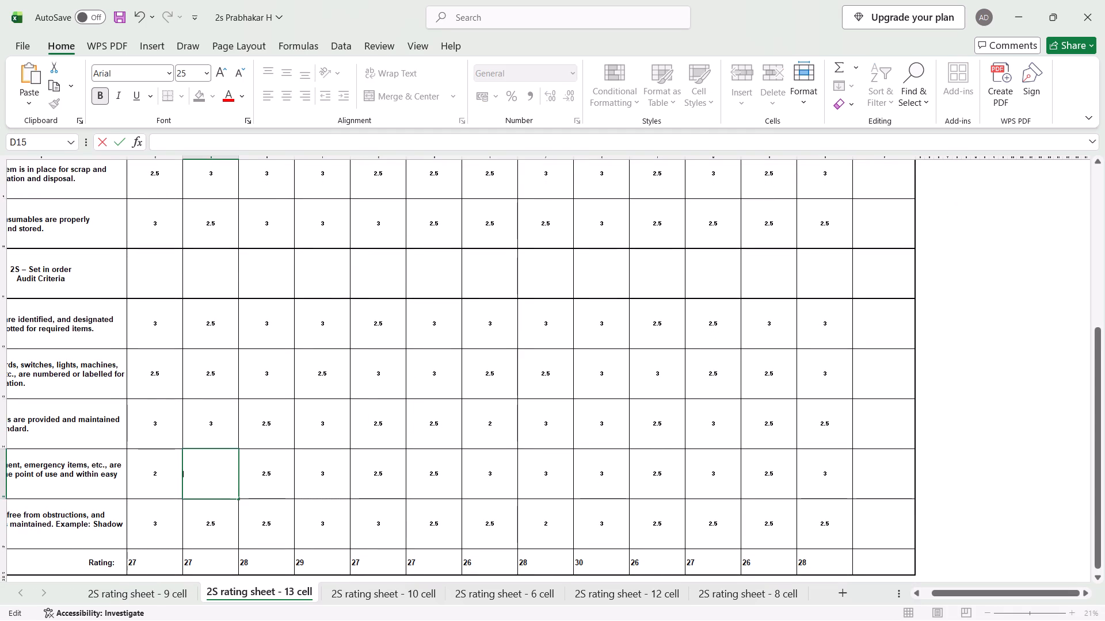
pyautogui.press('2')
pyautogui.press('Return')
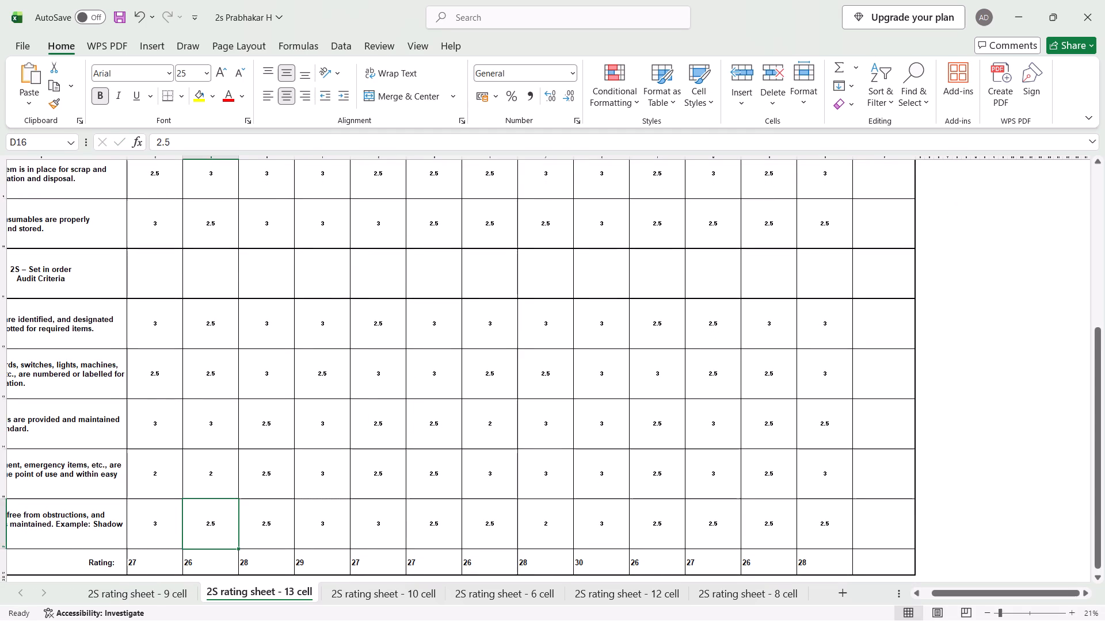
# Set the 2S criterion 4 score of Cell # 8 to 2.
pyautogui.hscroll(-3, 291, 481)
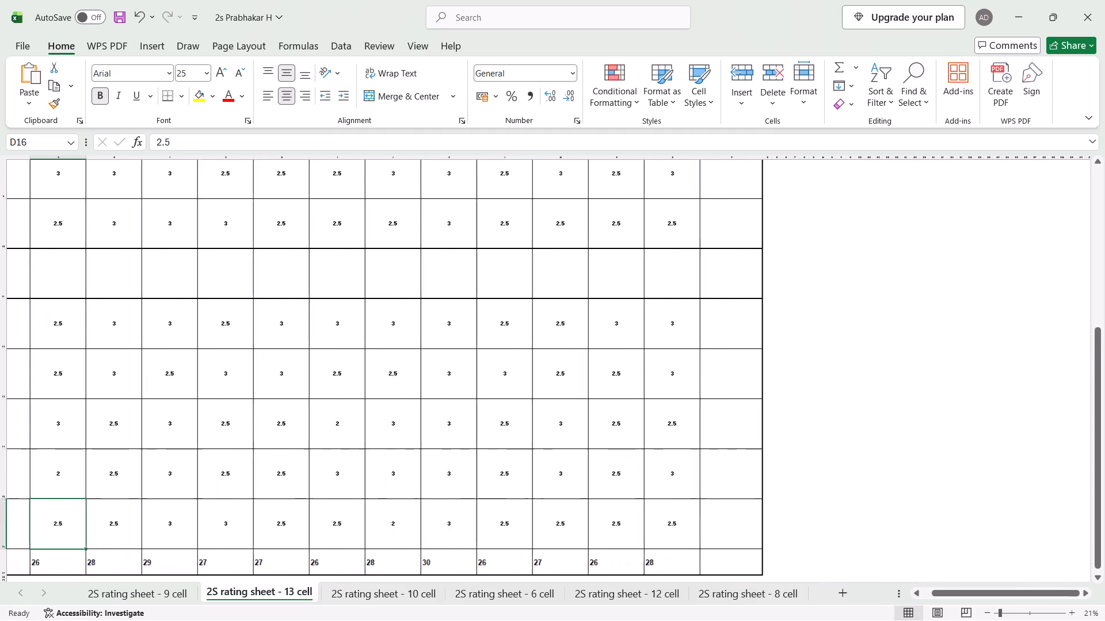
pyautogui.click(351, 476)
pyautogui.click(351, 476)
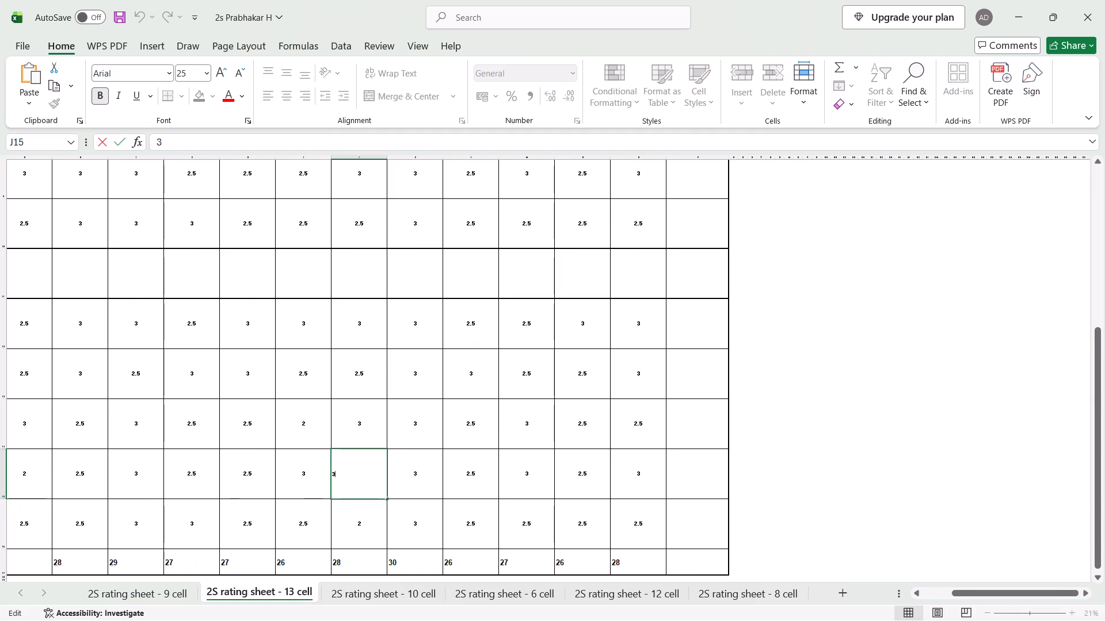
pyautogui.press('BackSpace')
pyautogui.press('2')
pyautogui.press('Return')
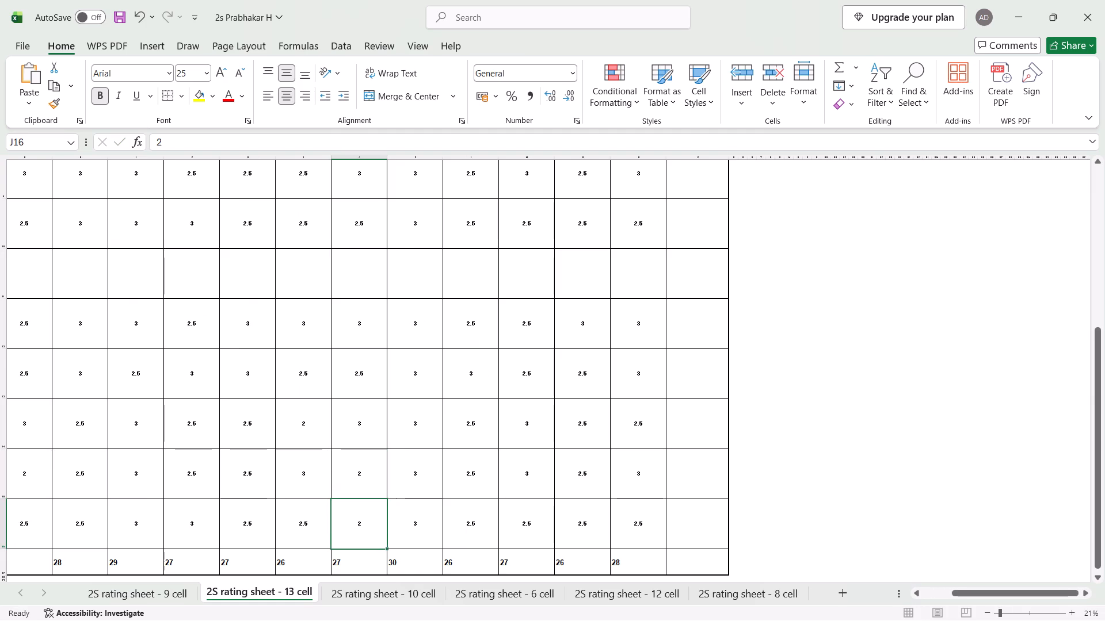
# Set the 2S criterion 3 score of Cell # 7 to 3.
pyautogui.click(315, 434)
pyautogui.click(315, 434)
pyautogui.press('BackSpace')
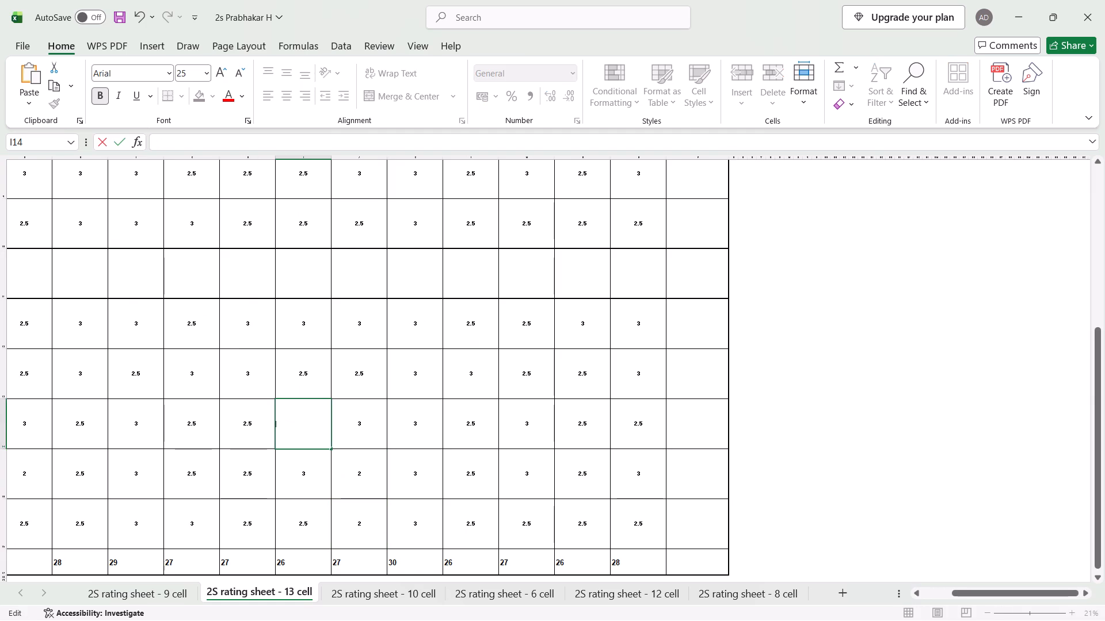
pyautogui.press('3')
pyautogui.press('Return')
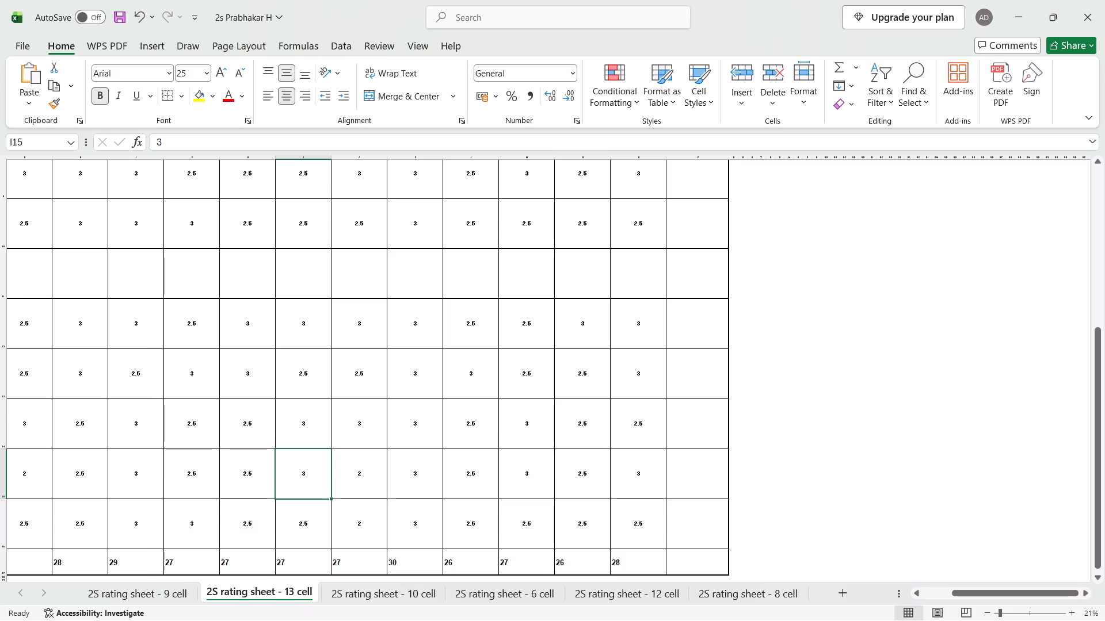
# Set the 2S criterion 5 score of Cell # 5 to 2.
pyautogui.click(202, 513)
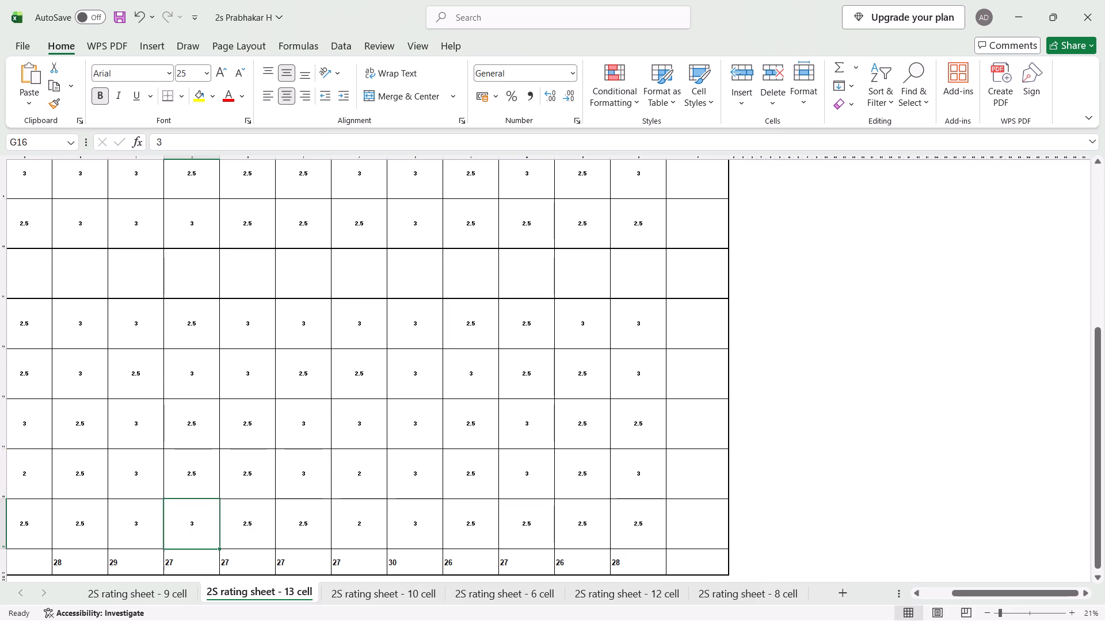
pyautogui.click(202, 513)
pyautogui.press('BackSpace')
pyautogui.press('2')
pyautogui.press('Return')
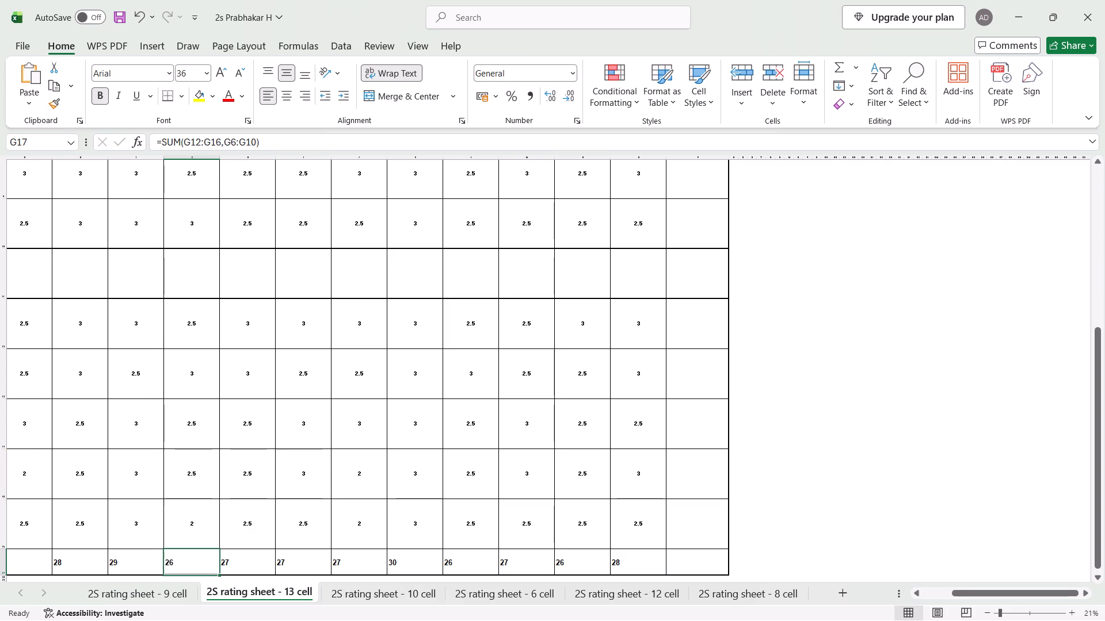
# On the 10 cell sheet, set the 2S scores of Cell # 1 criterion 5 and Cell # 2 criterion 4 to 2 each.
pyautogui.hscroll(-1, 202, 513)
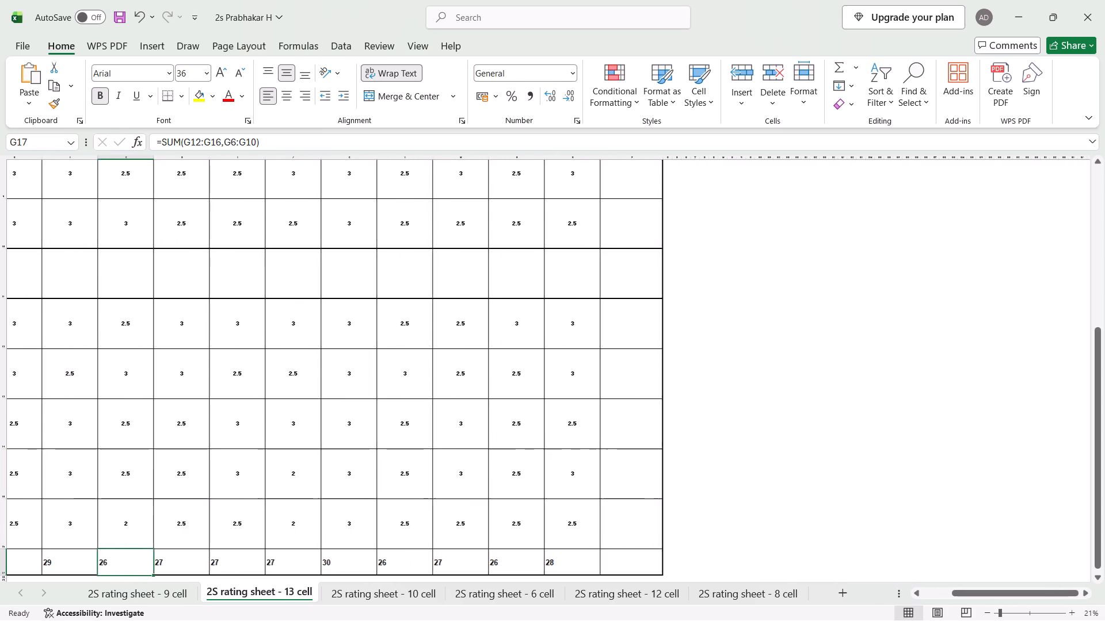
pyautogui.scroll(-1, 202, 513)
pyautogui.hscroll(1, 202, 513)
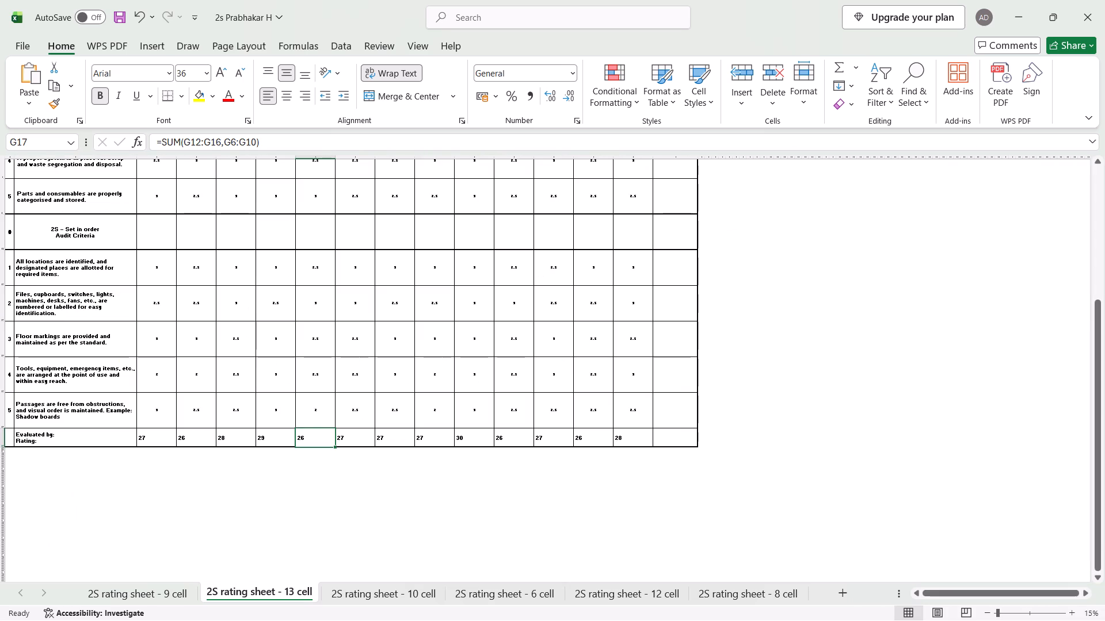
pyautogui.scroll(1, 193, 538)
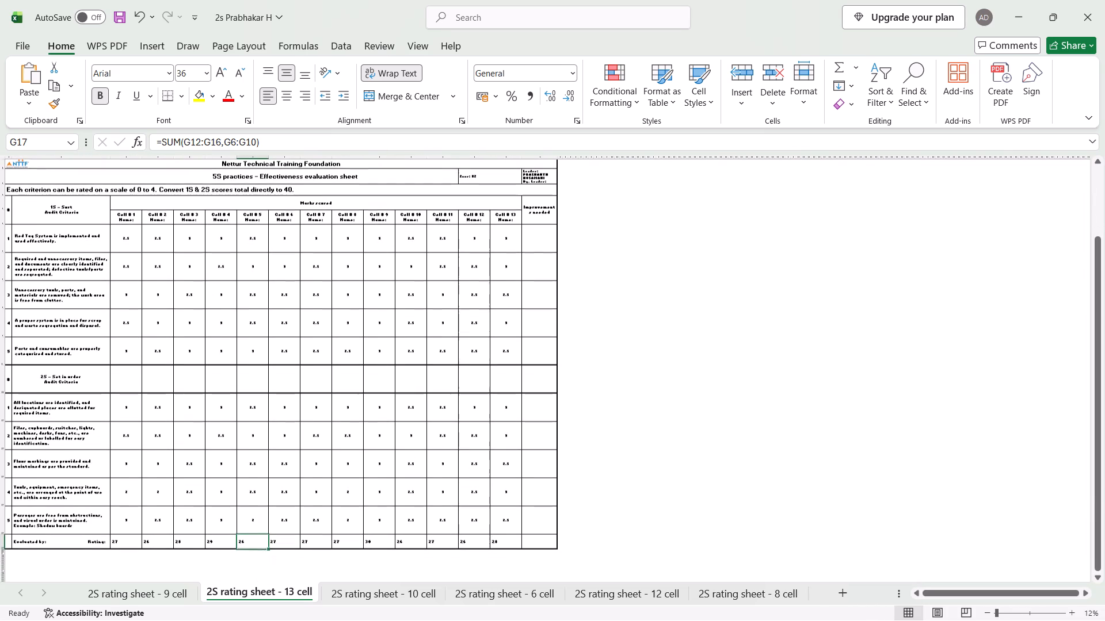
pyautogui.click(385, 596)
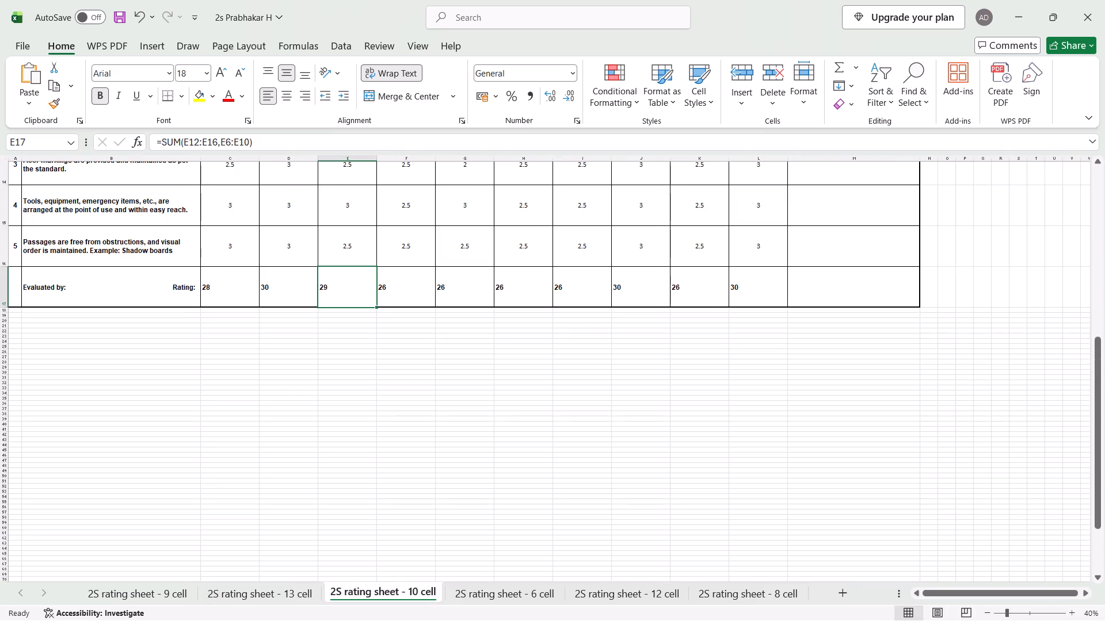
pyautogui.scroll(2, 394, 438)
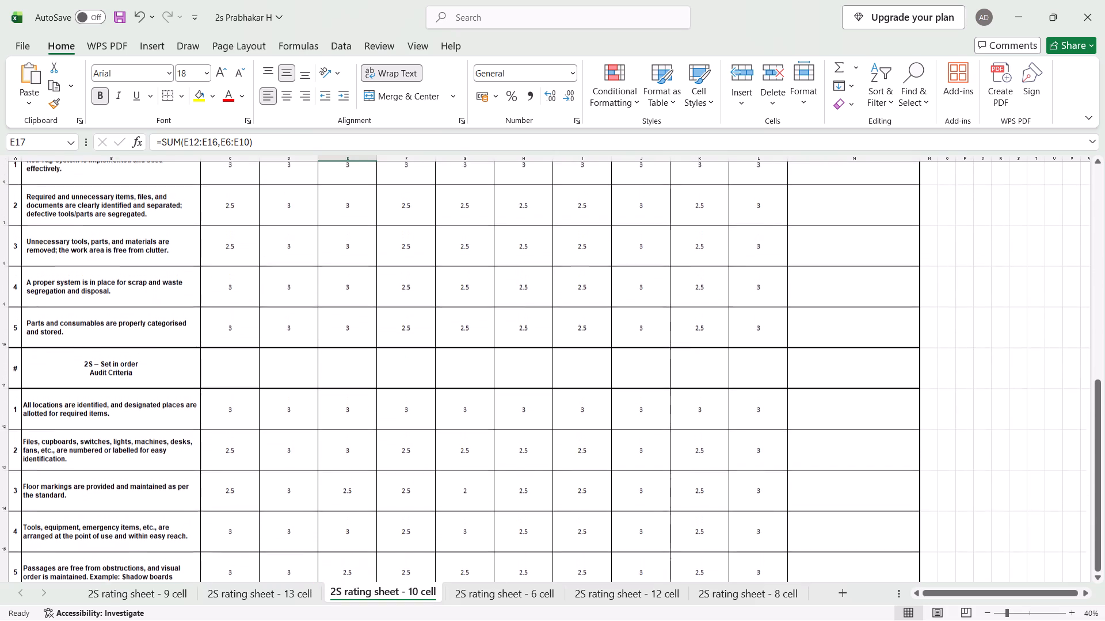
pyautogui.scroll(-2, 394, 438)
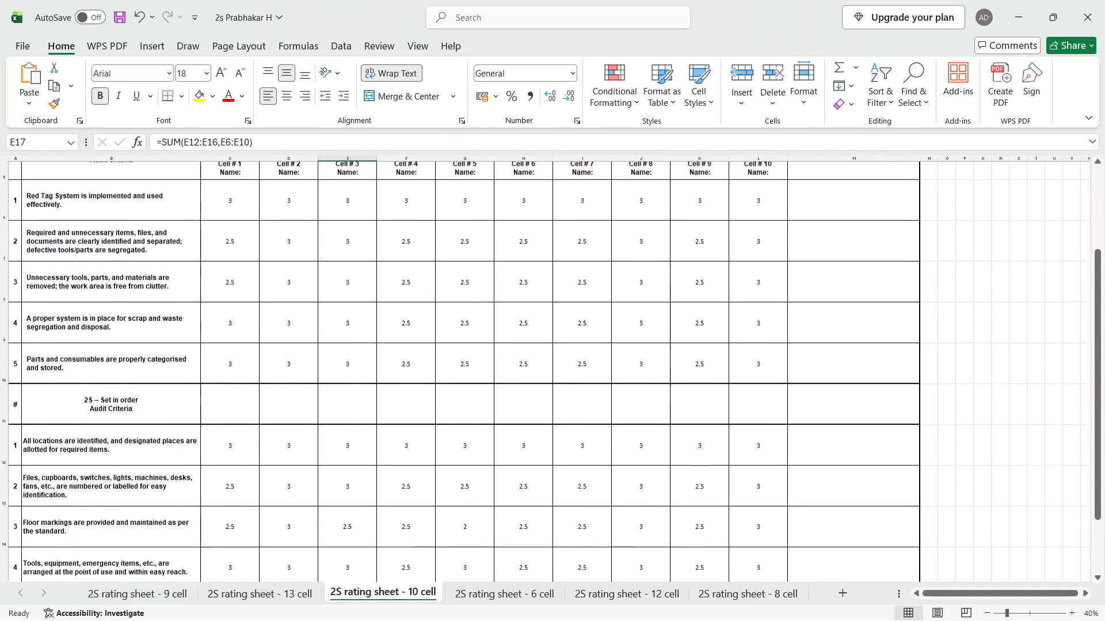
pyautogui.scroll(-1, 394, 438)
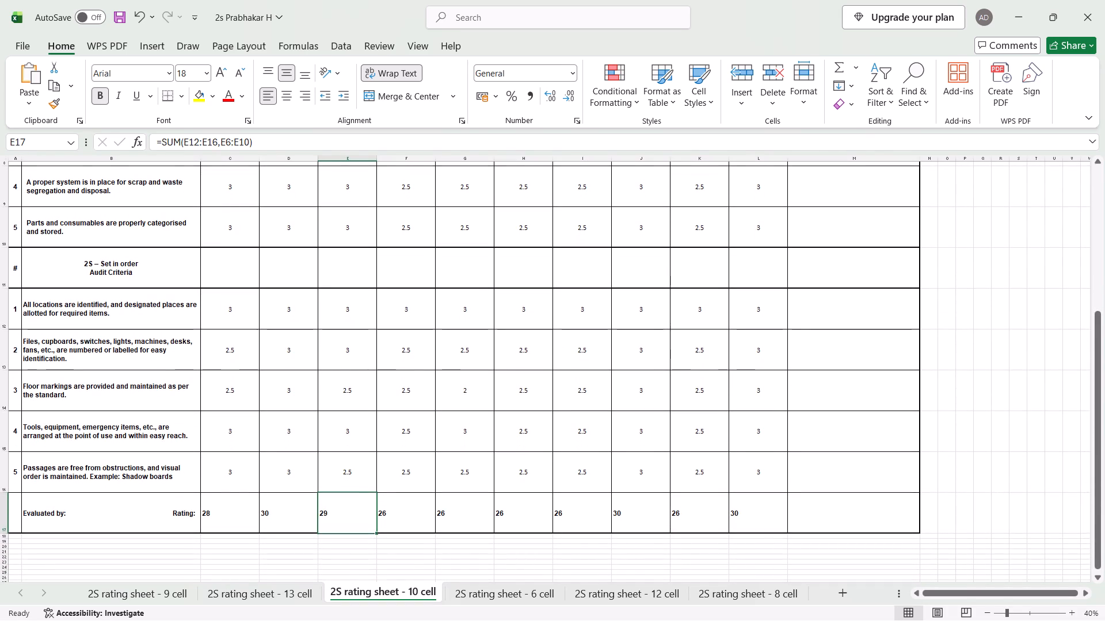
pyautogui.click(251, 469)
pyautogui.press('2')
pyautogui.press('Return')
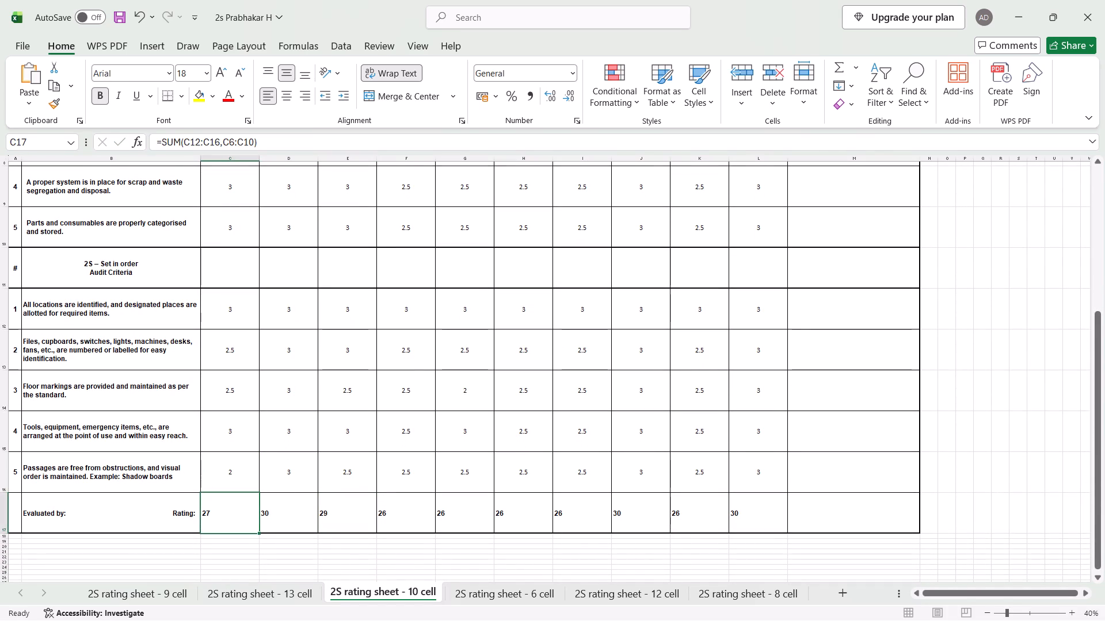
pyautogui.click(304, 422)
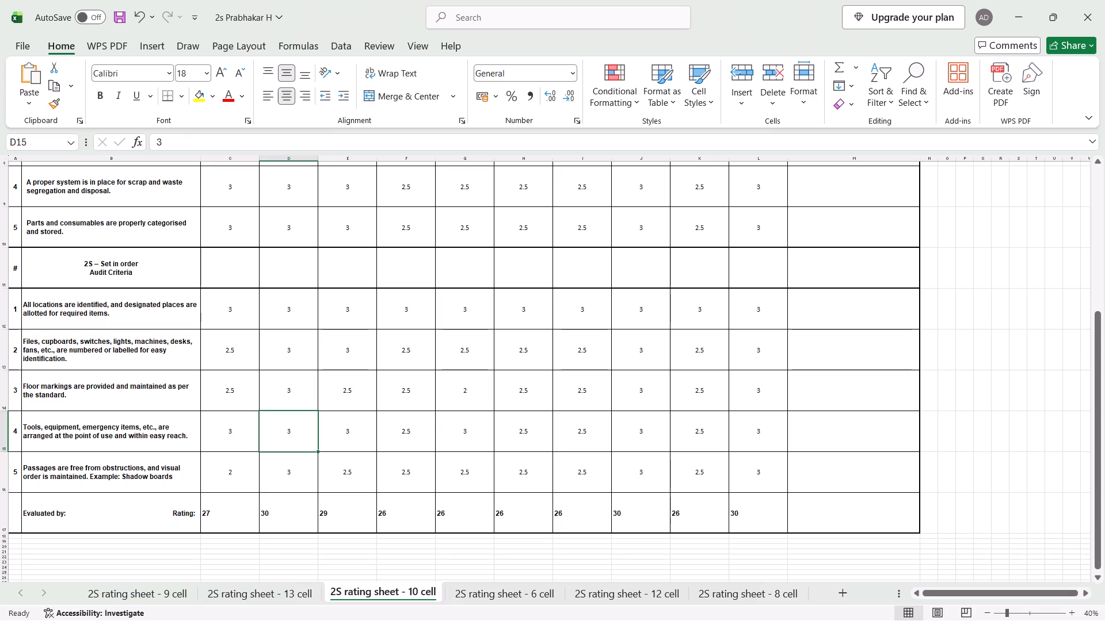
pyautogui.press('2')
pyautogui.press('Return')
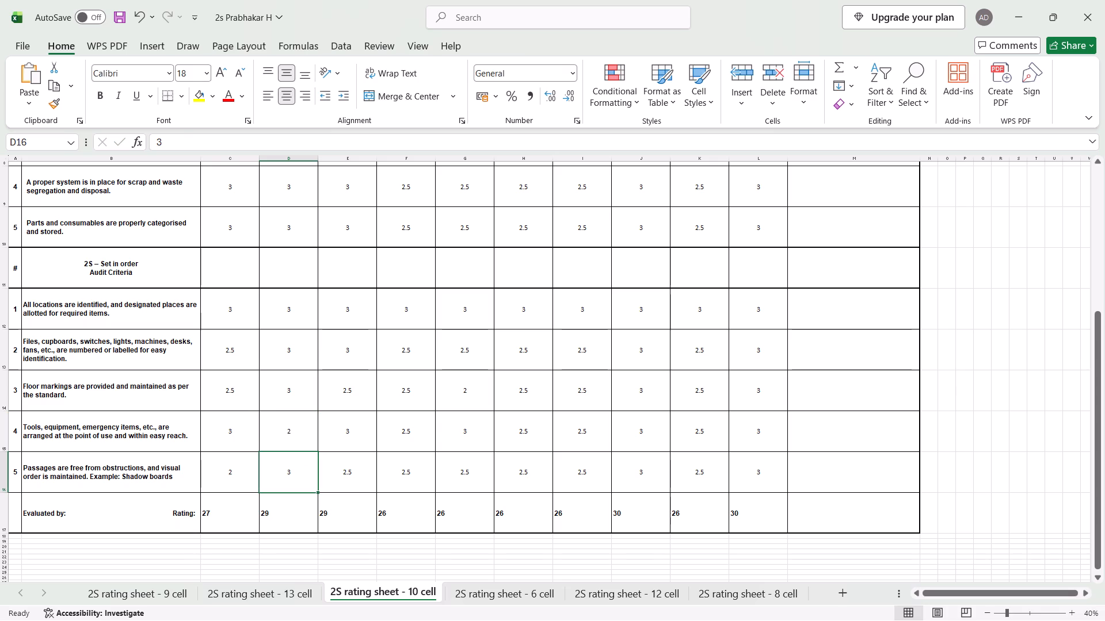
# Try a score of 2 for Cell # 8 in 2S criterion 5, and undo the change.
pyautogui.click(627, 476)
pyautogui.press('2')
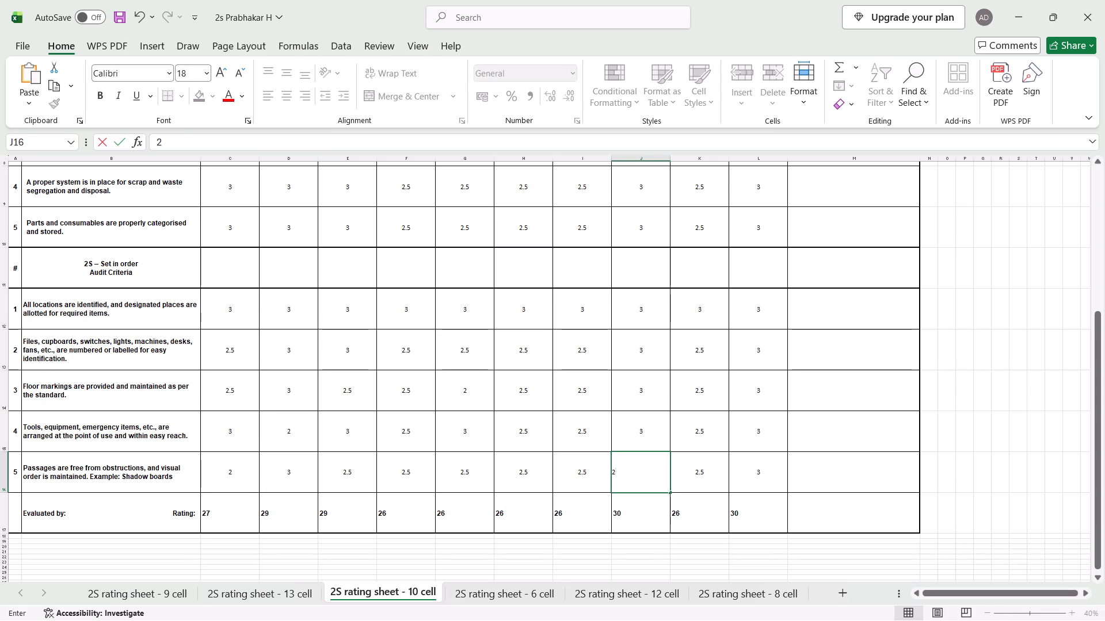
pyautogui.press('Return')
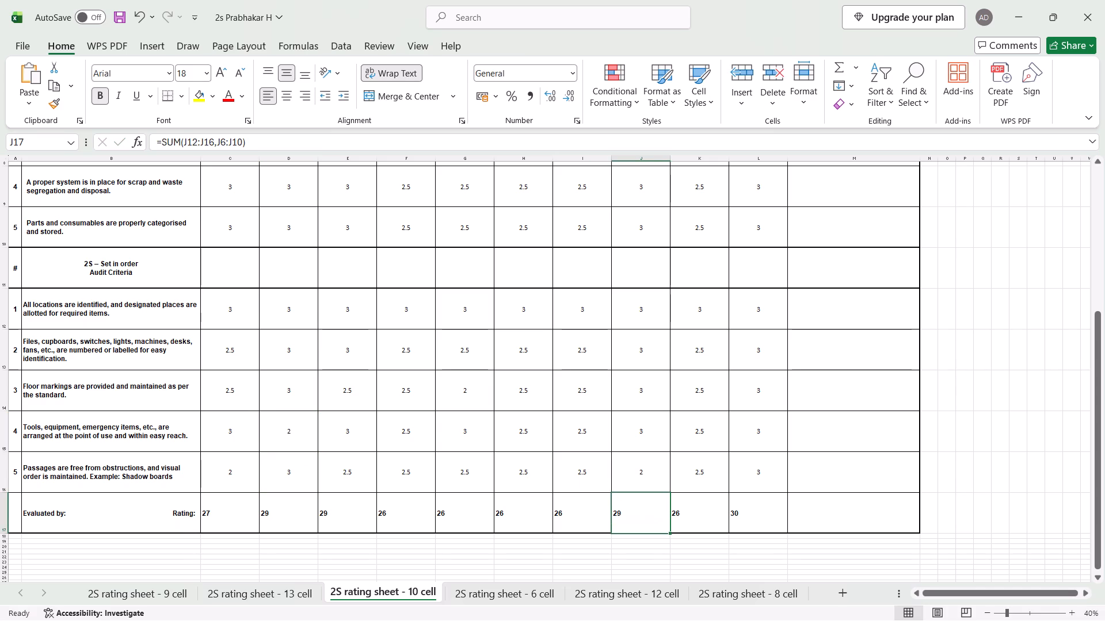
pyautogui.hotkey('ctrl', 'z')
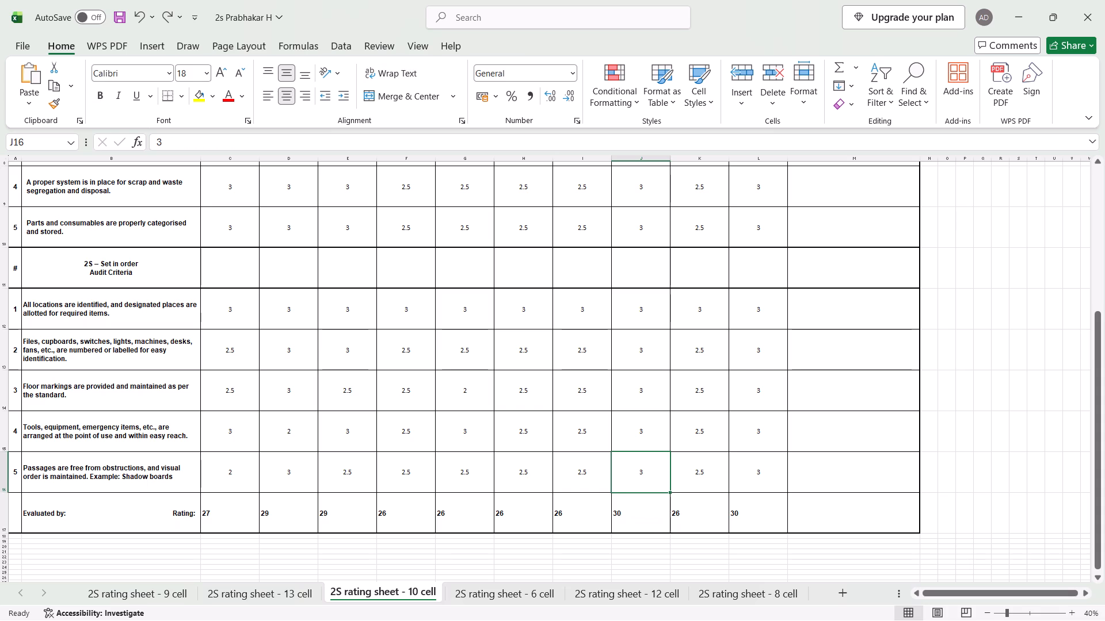
# Set the 2S criterion 2 score of Cell # 7 to 3 on the 10 cell sheet.
pyautogui.click(596, 353)
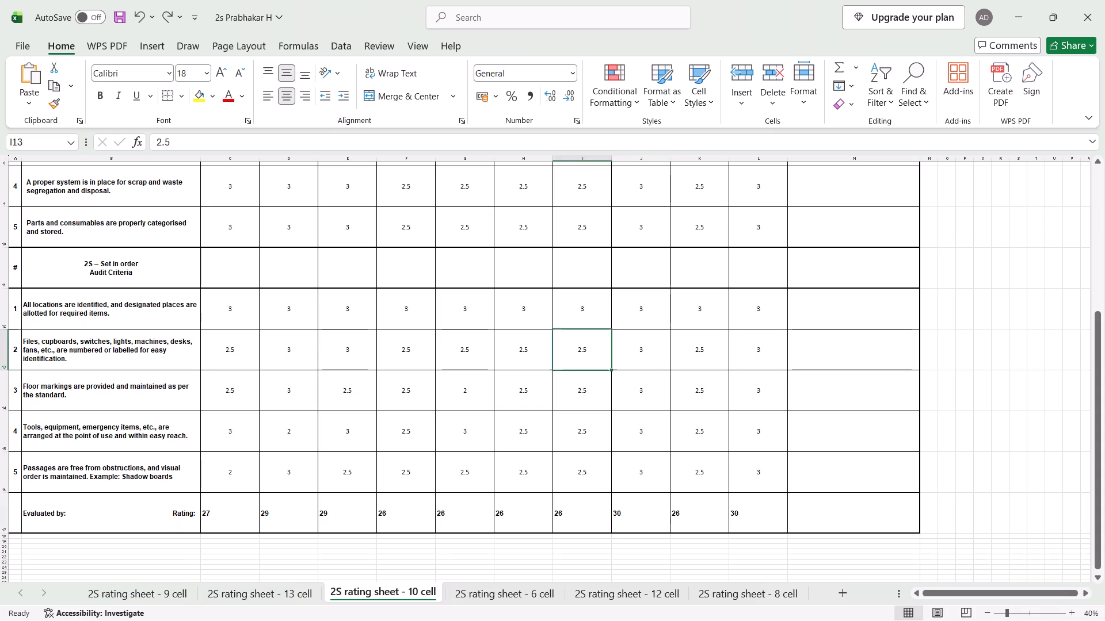
pyautogui.press('3')
pyautogui.press('Return')
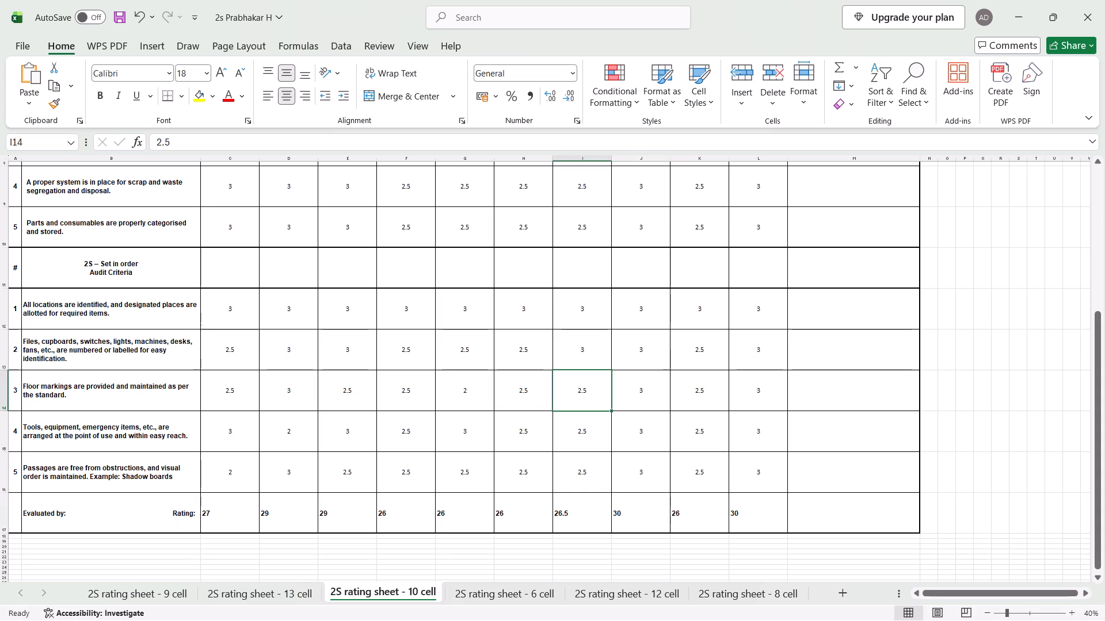
# Set the 2S criterion 3 score of Cell # 7 to 2 on the 10 cell sheet.
pyautogui.click(590, 389)
pyautogui.press('2')
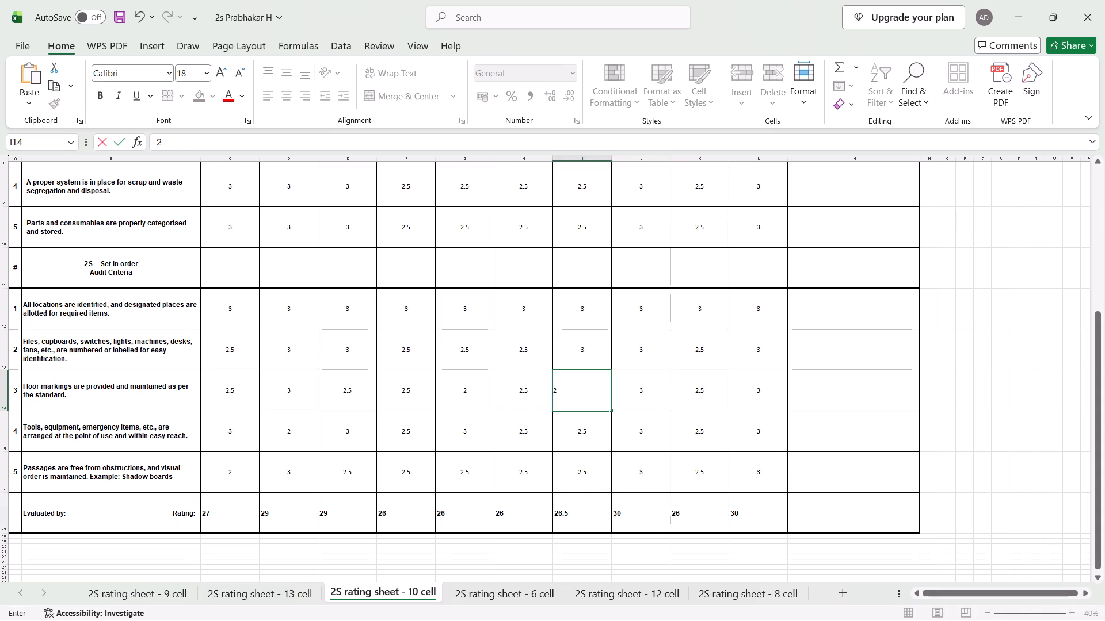
pyautogui.press('Return')
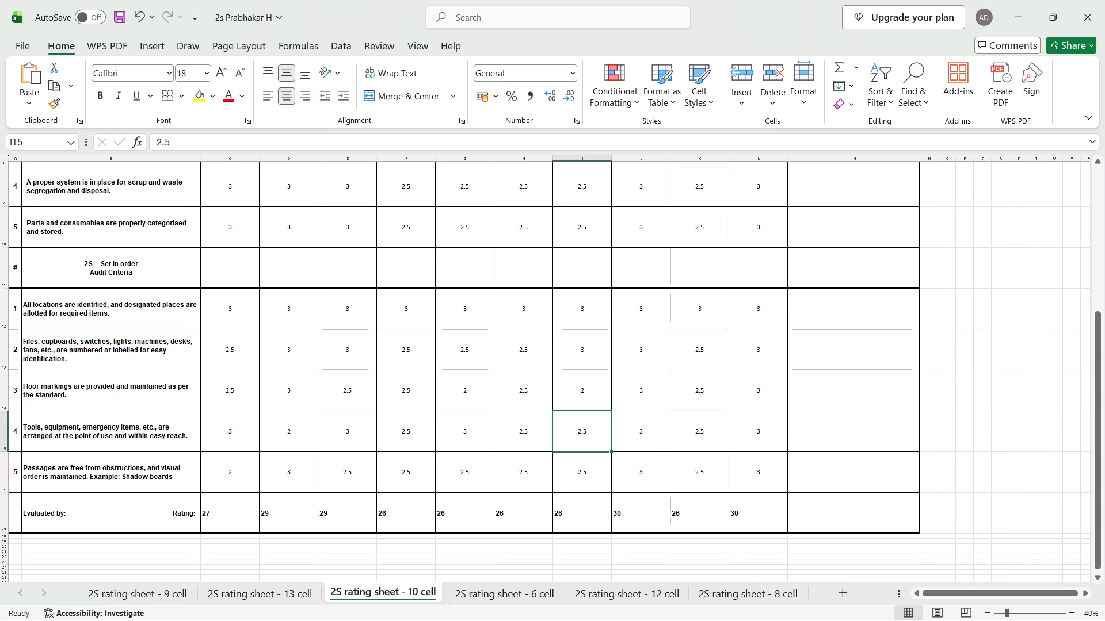
# Set the Cell # 6 scores for 2S criteria 2 and 4 to 3 each on the 10 cell sheet.
pyautogui.click(532, 348)
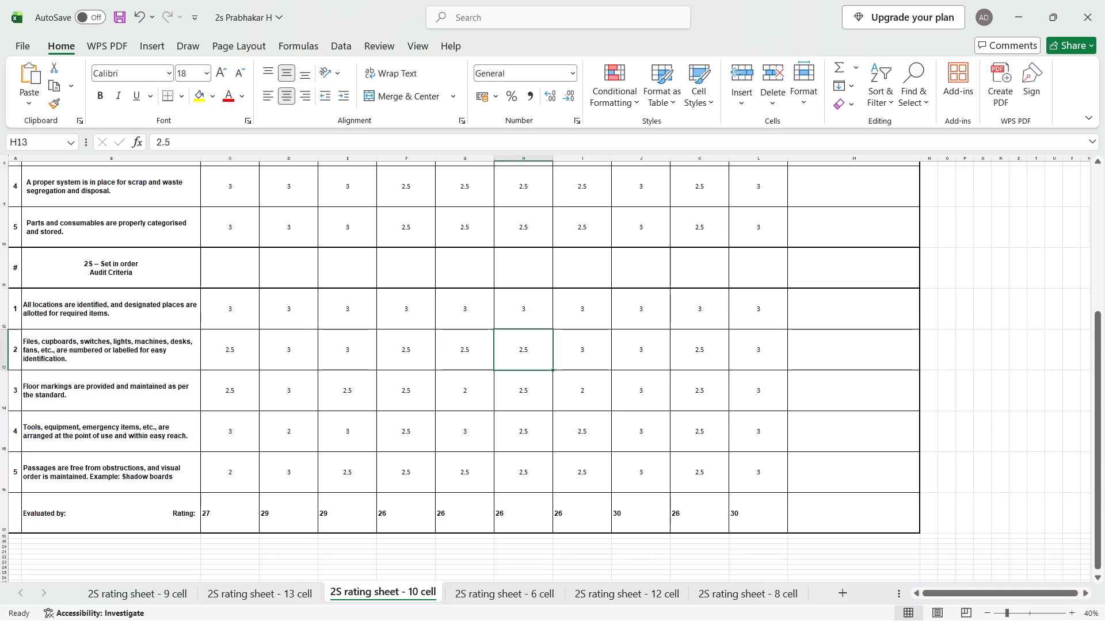
pyautogui.press('3')
pyautogui.press('Return')
pyautogui.click(526, 427)
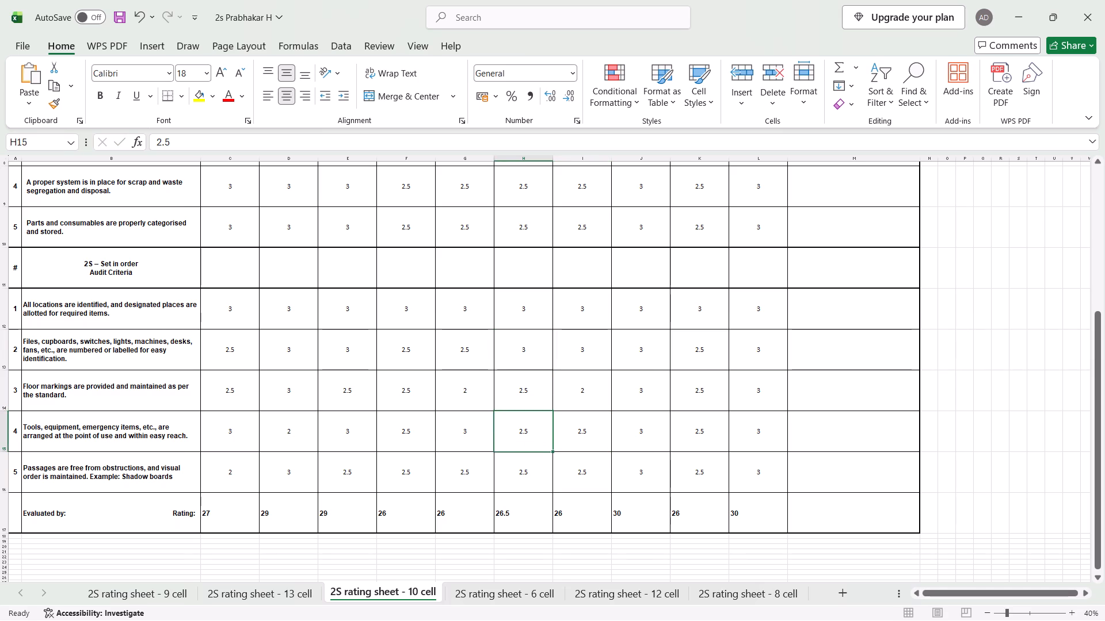
pyautogui.press('3')
pyautogui.press('Return')
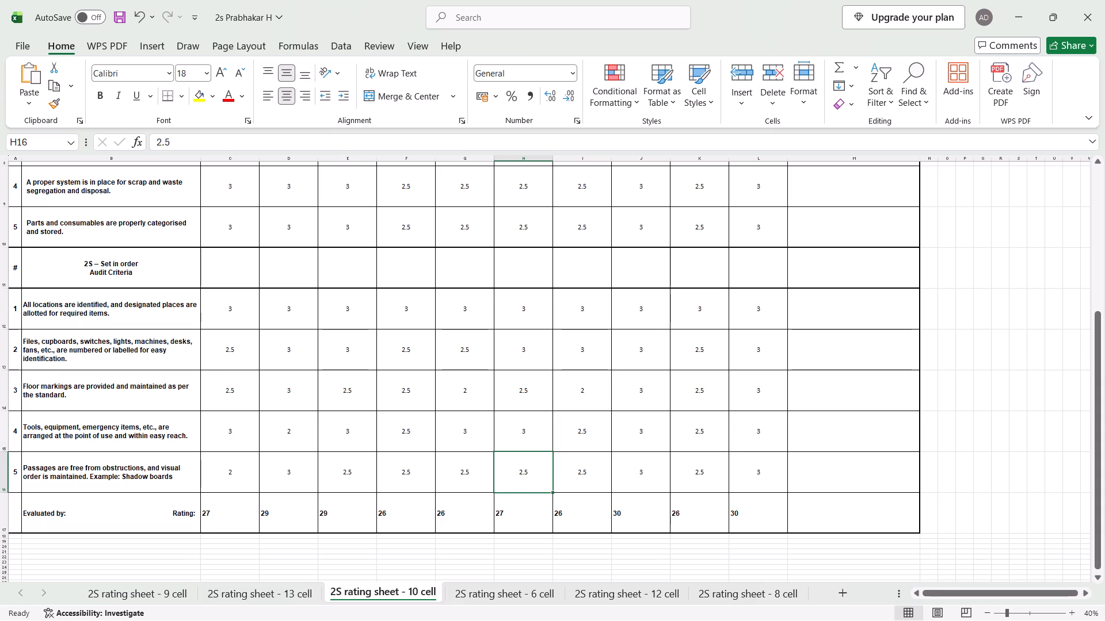
# Set the Cell # 4 scores for 2S criteria 5 and 4 to 2 each on the 10 cell sheet.
pyautogui.click(418, 482)
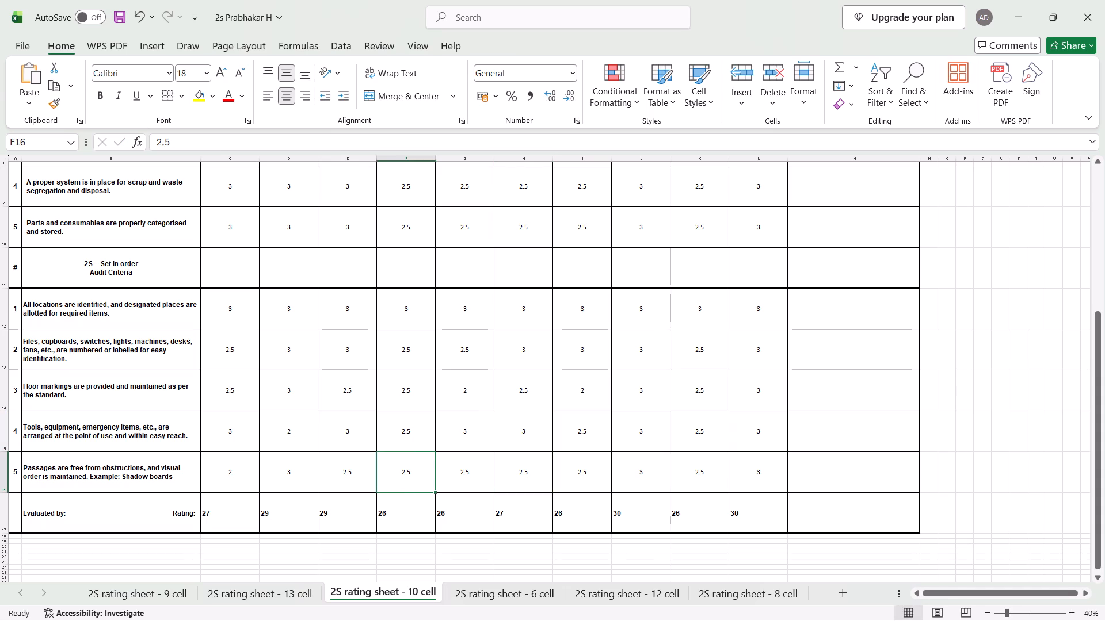
pyautogui.press('2')
pyautogui.press('Return')
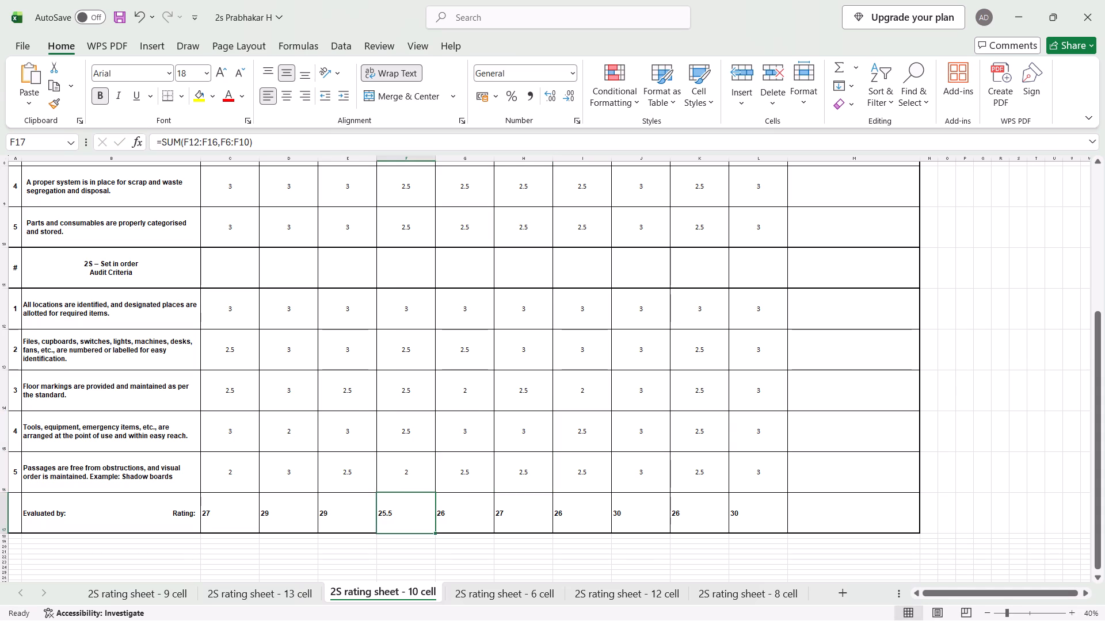
pyautogui.click(411, 431)
pyautogui.press('2')
pyautogui.press('Return')
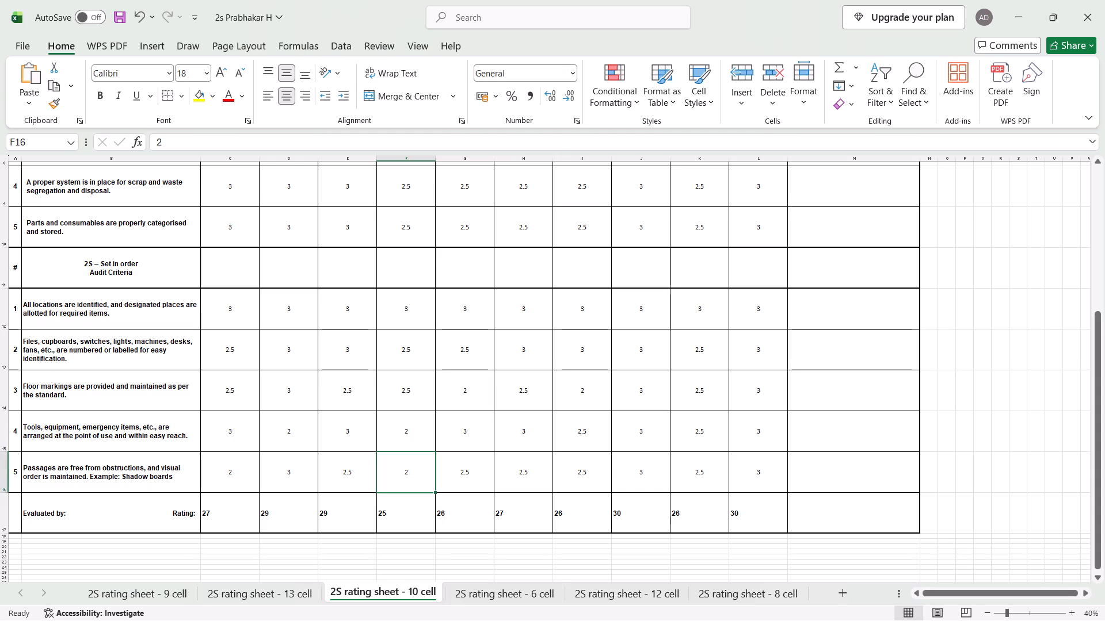
# For Cell # 5 on the 10 cell sheet, set the 2S criterion 5 score to 2 and the criteria 2 and 3 scores to 3.
pyautogui.click(471, 466)
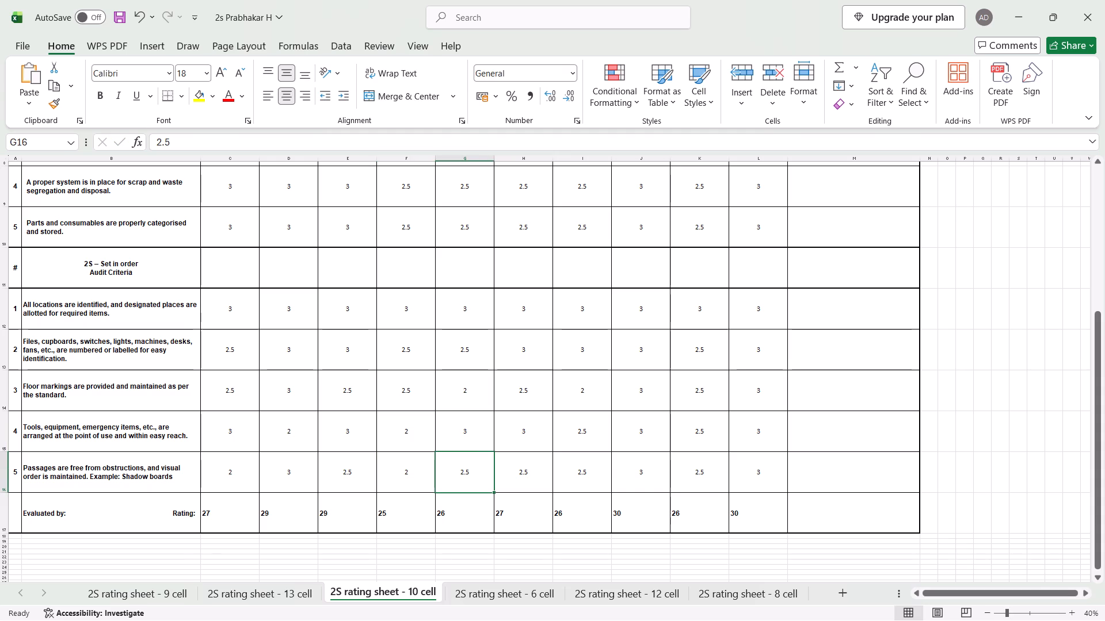
pyautogui.press('2')
pyautogui.press('Return')
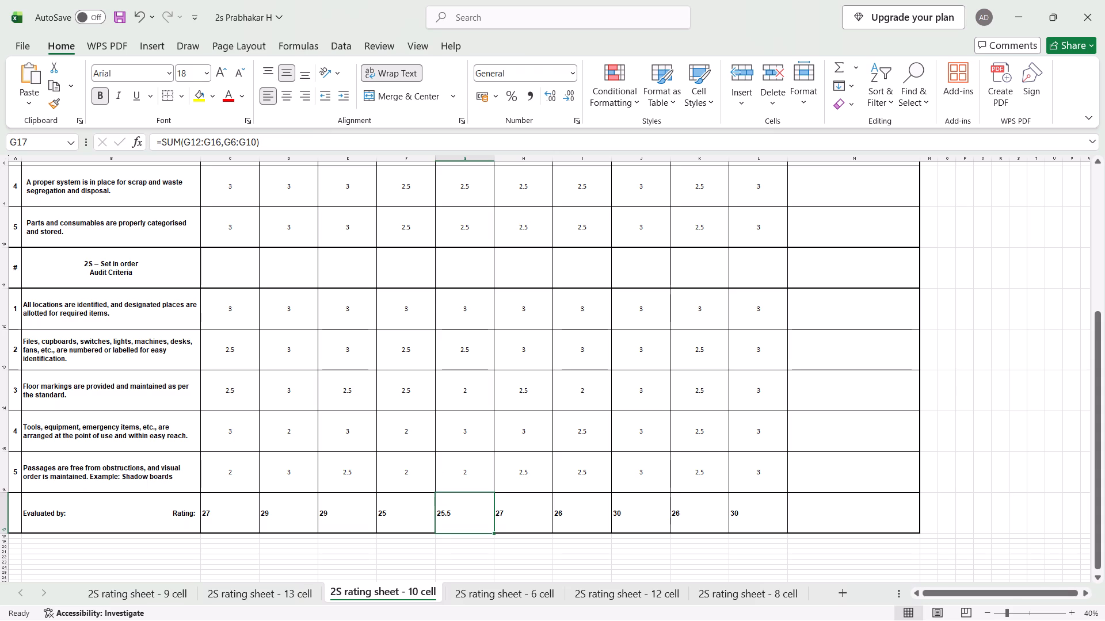
pyautogui.click(474, 357)
pyautogui.press('3')
pyautogui.press('Return')
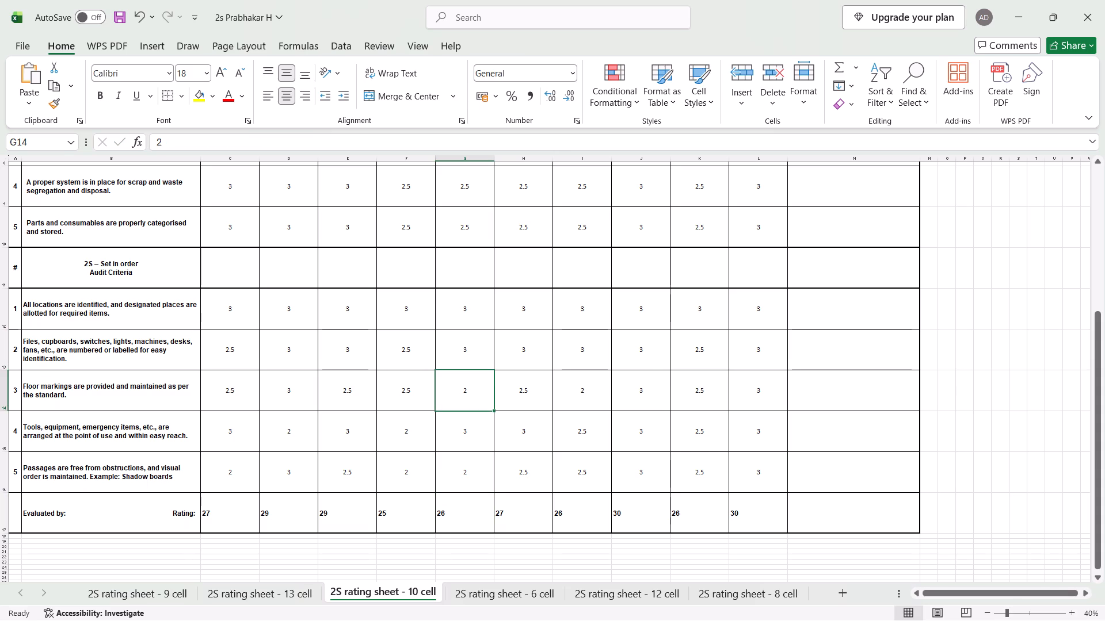
pyautogui.press('3')
pyautogui.press('Return')
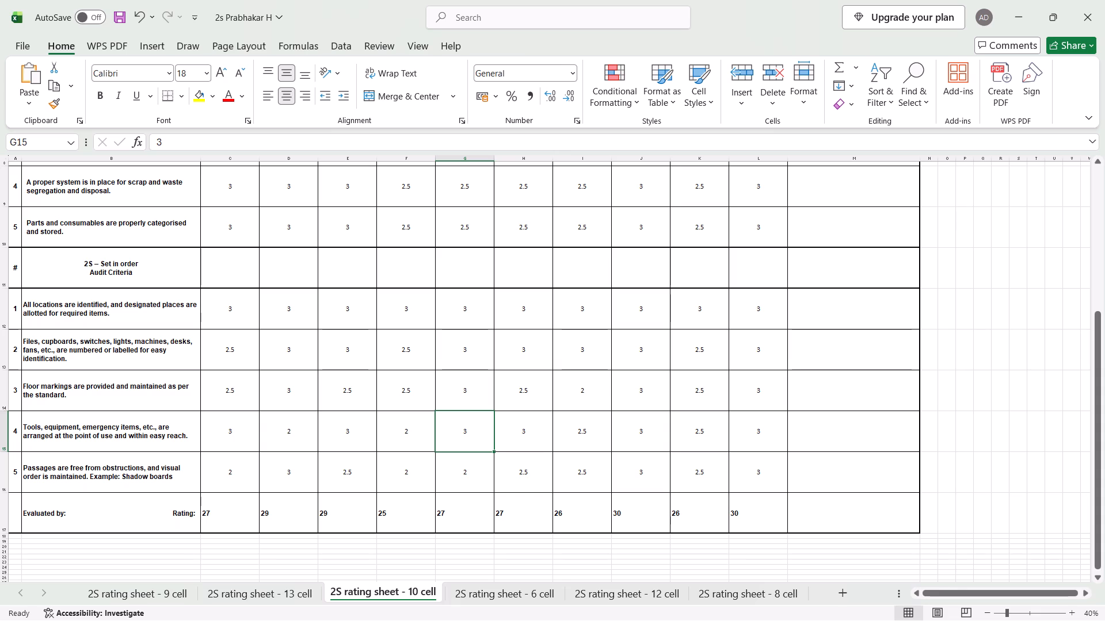
# Review the scores and ratings on the 6 cell, 12 cell and 8 cell rating sheets.
pyautogui.scroll(-1, 475, 378)
pyautogui.click(512, 586)
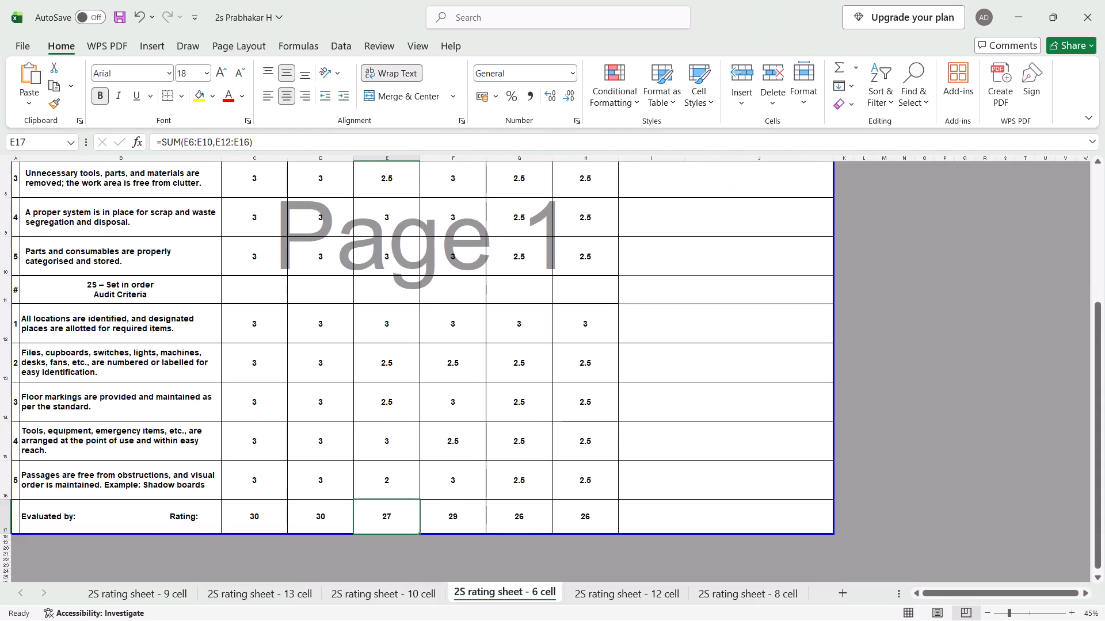
pyautogui.scroll(2, 488, 473)
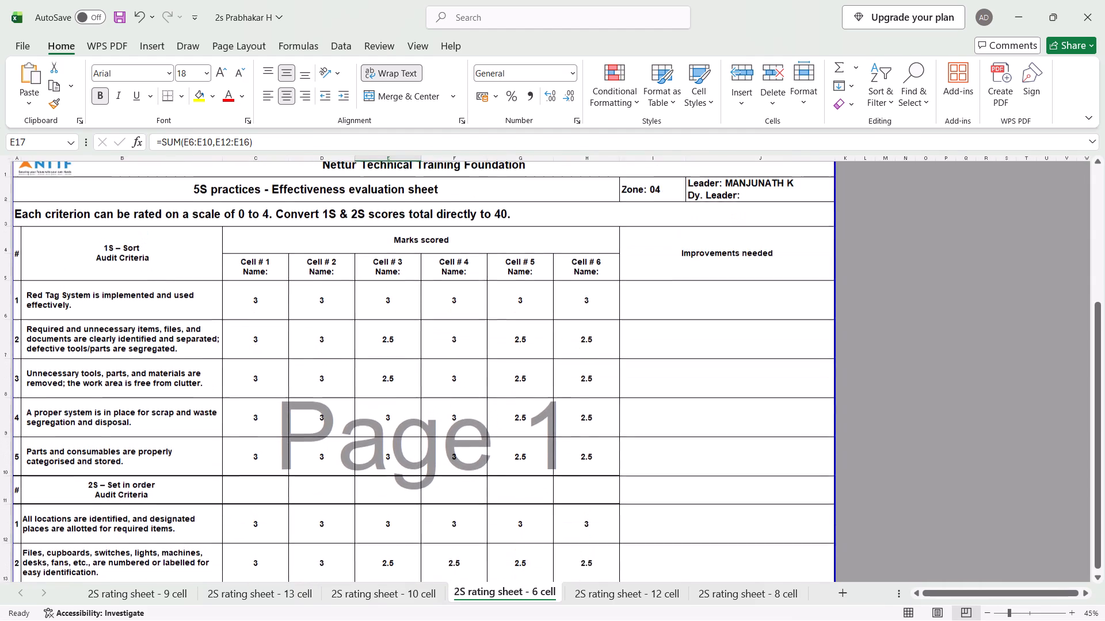
pyautogui.click(586, 598)
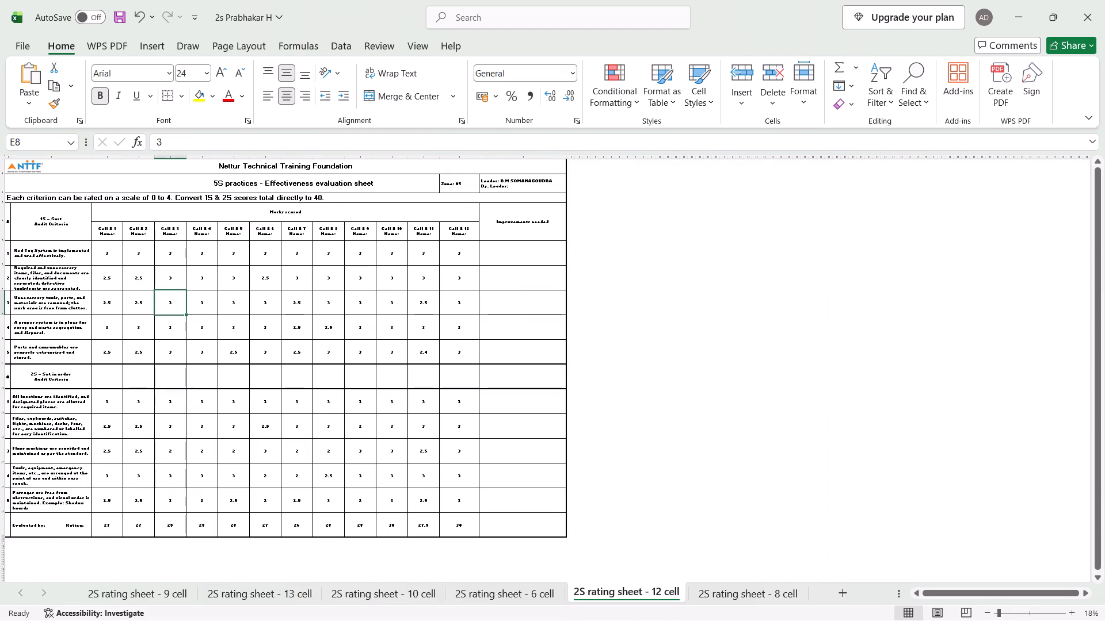
pyautogui.scroll(-1, 448, 492)
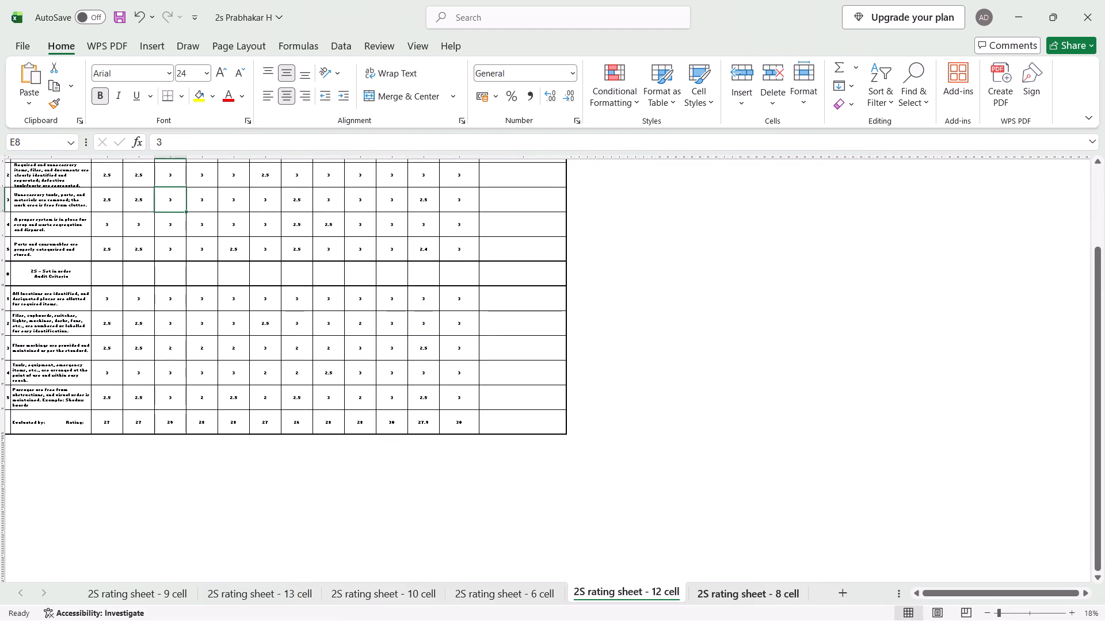
pyautogui.click(737, 591)
pyautogui.scroll(2, 524, 453)
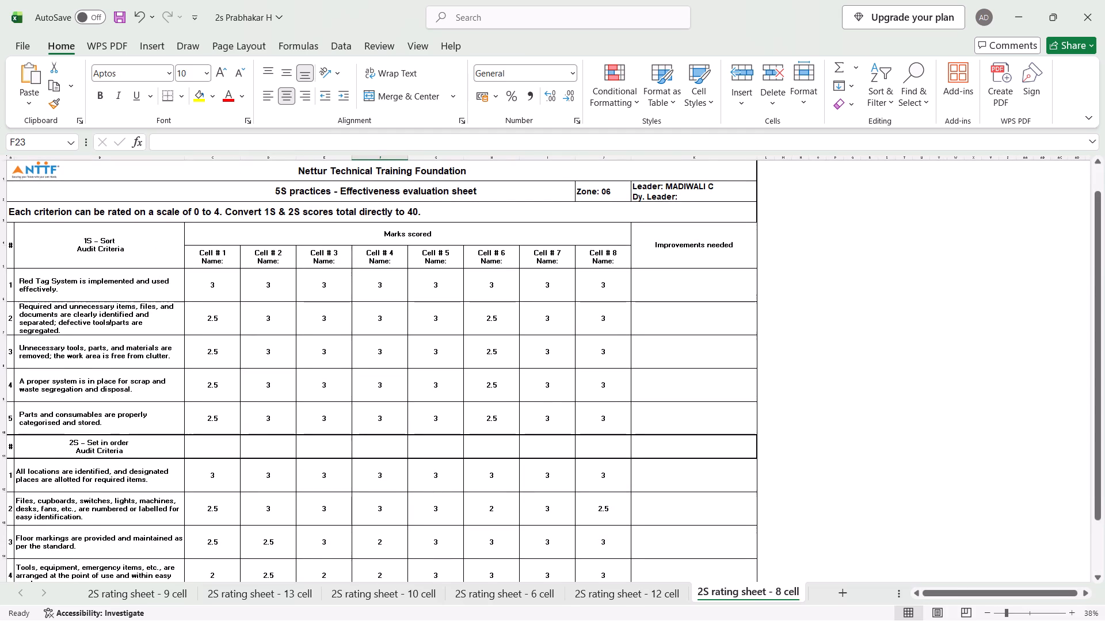
# Save the workbook as a new copy in the Documents folder, adding 1 to the end of its file name.
pyautogui.click(25, 51)
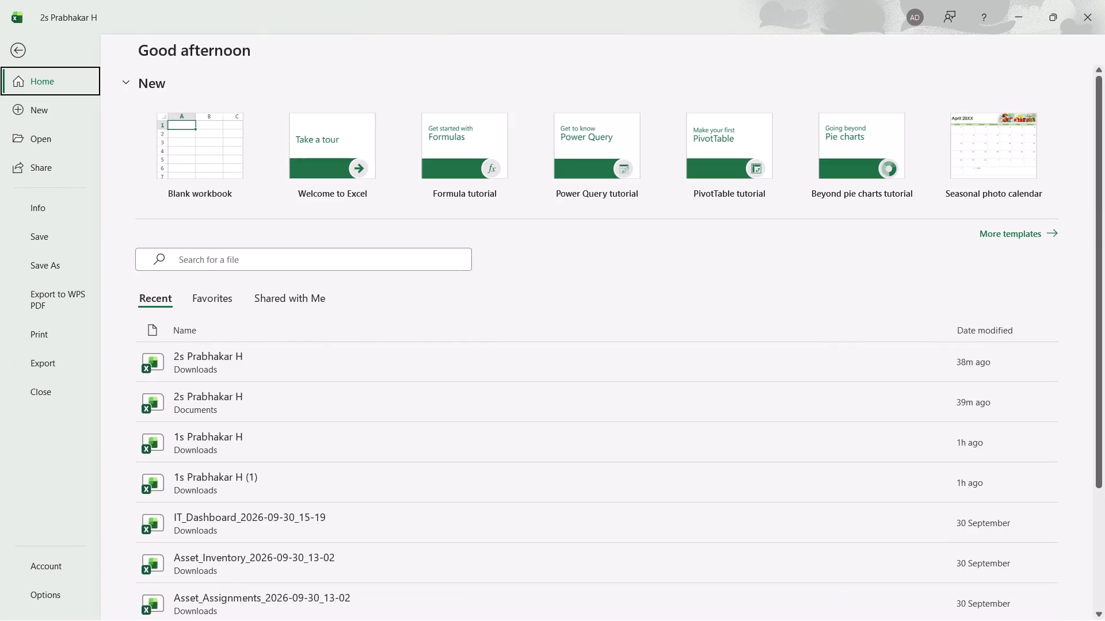
pyautogui.click(55, 267)
pyautogui.click(178, 381)
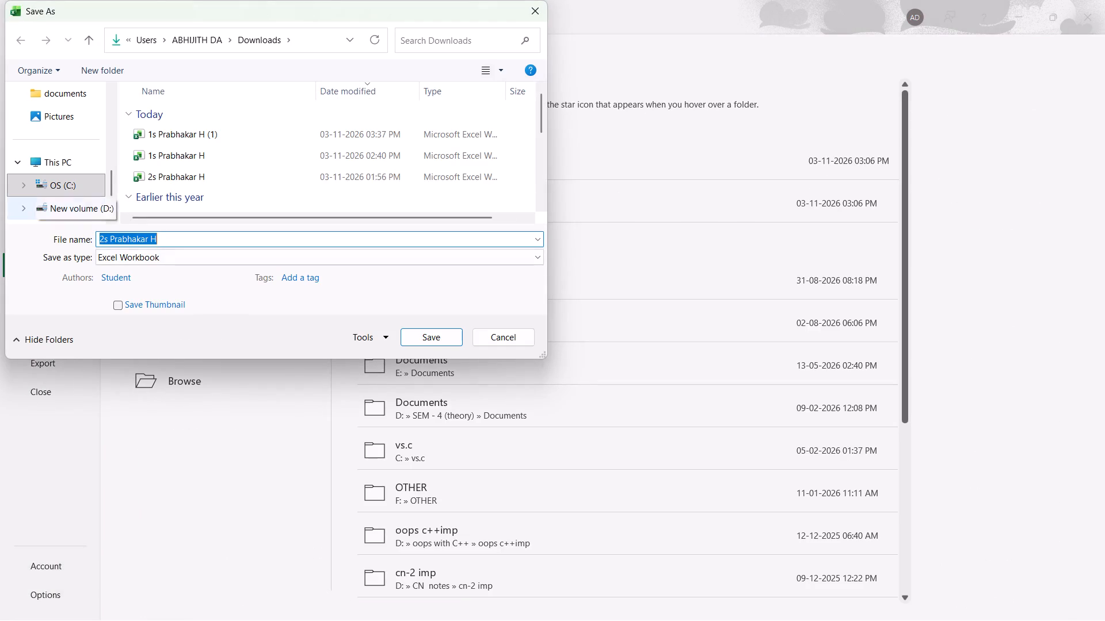
pyautogui.scroll(1, 64, 167)
pyautogui.scroll(-1, 64, 167)
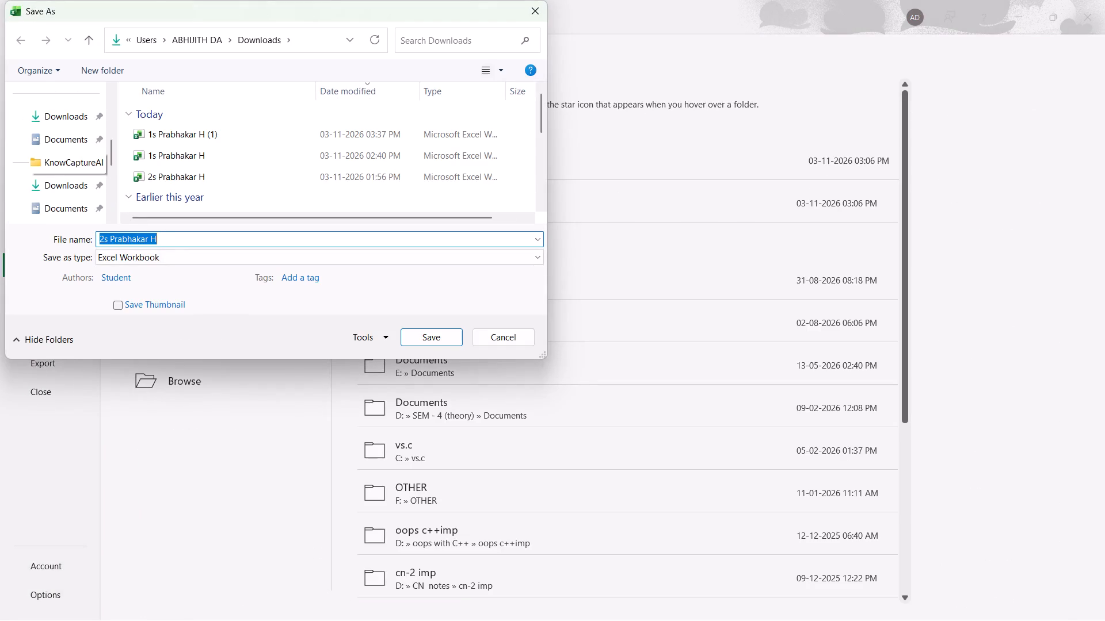
pyautogui.scroll(-1, 64, 167)
pyautogui.click(70, 145)
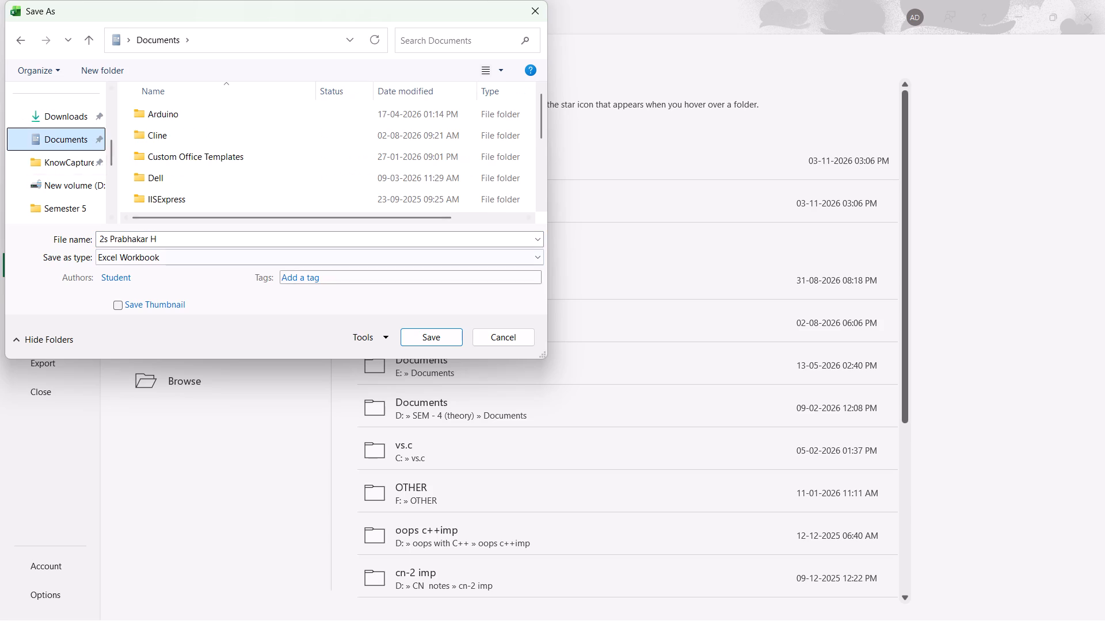
pyautogui.click(428, 340)
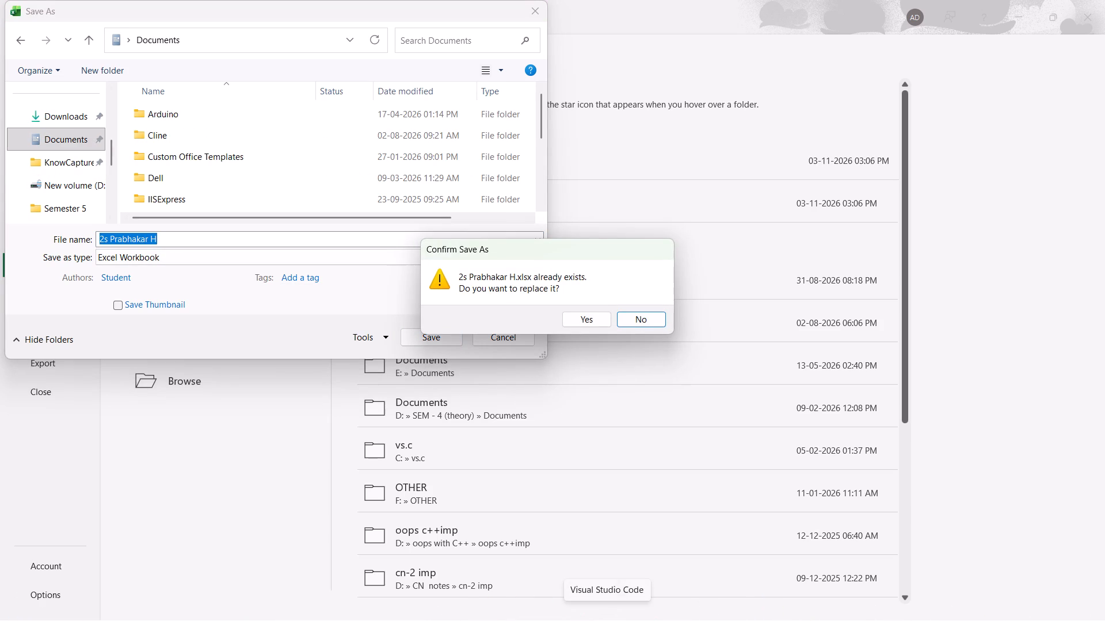
pyautogui.click(317, 244)
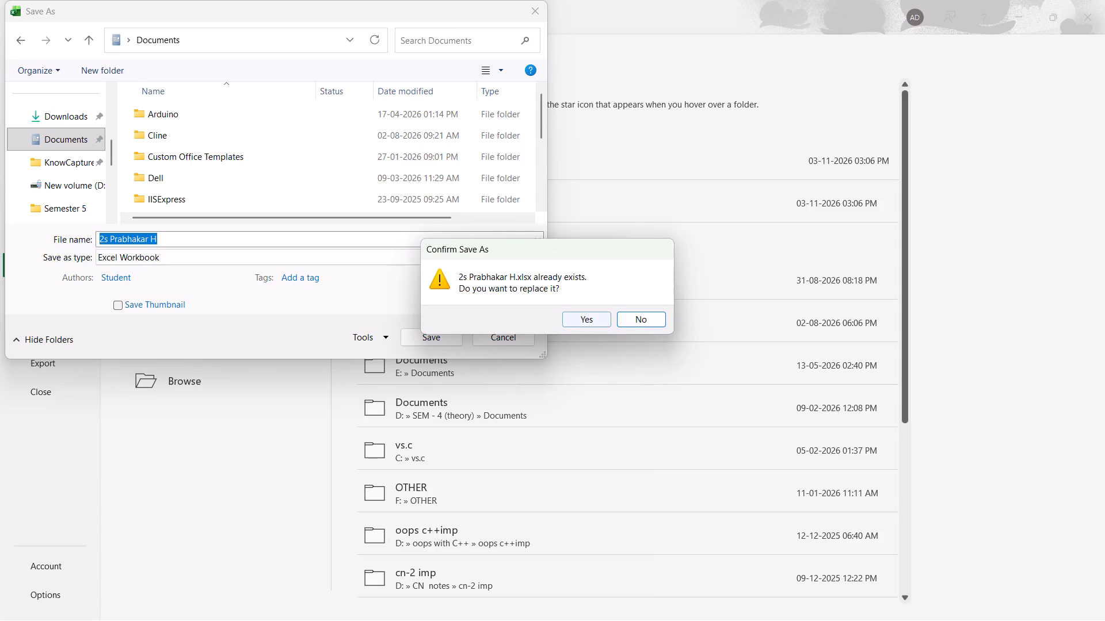
pyautogui.click(648, 320)
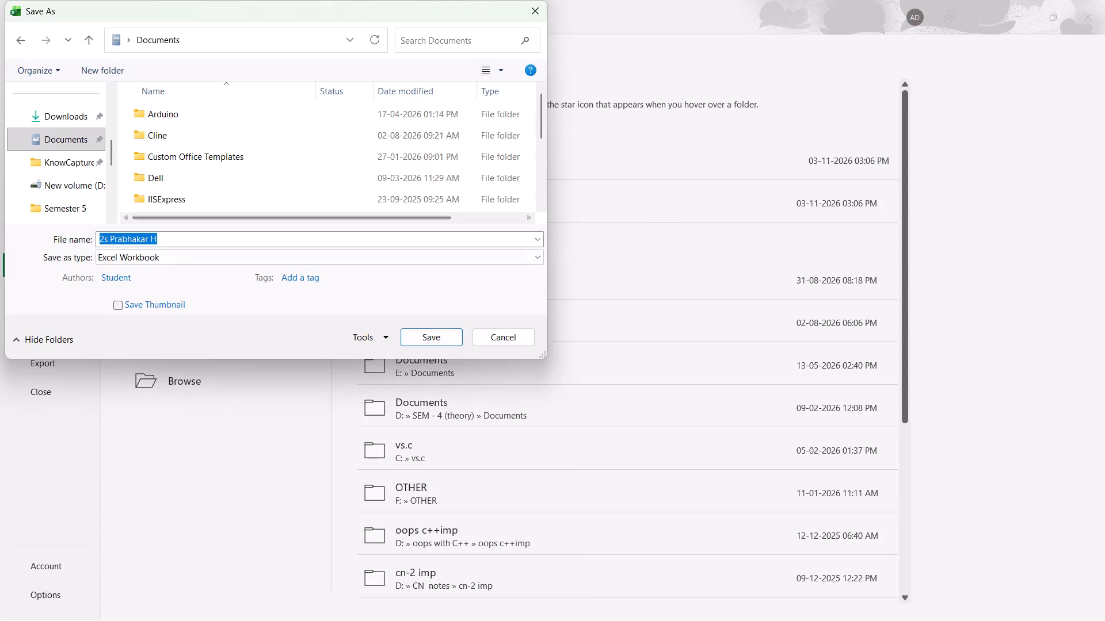
pyautogui.click(287, 236)
pyautogui.click(287, 236)
pyautogui.press('1')
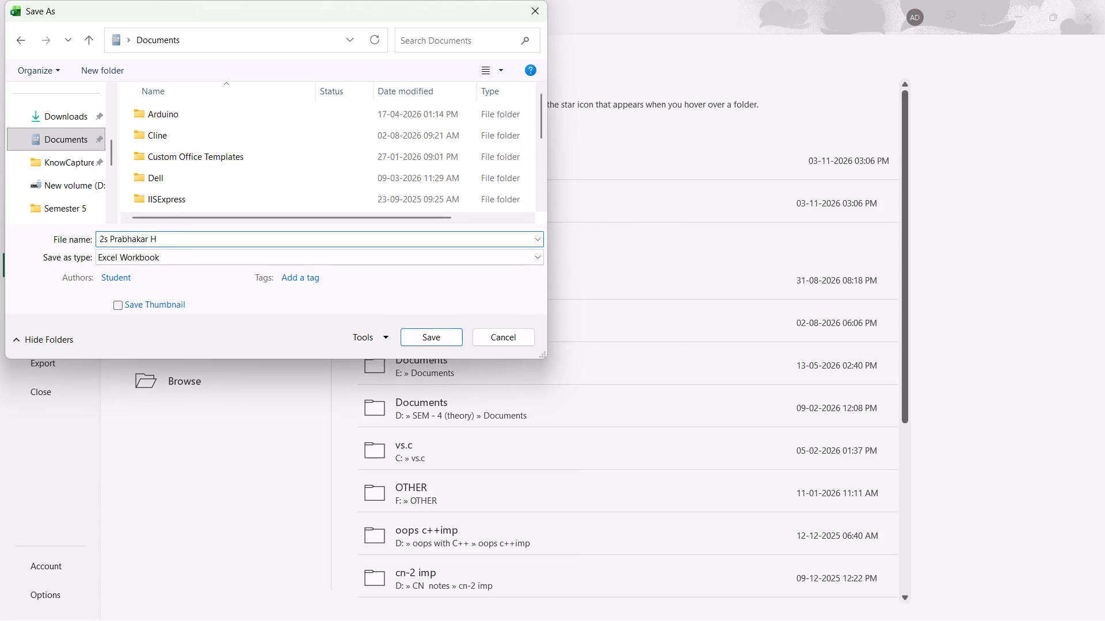
pyautogui.click(426, 331)
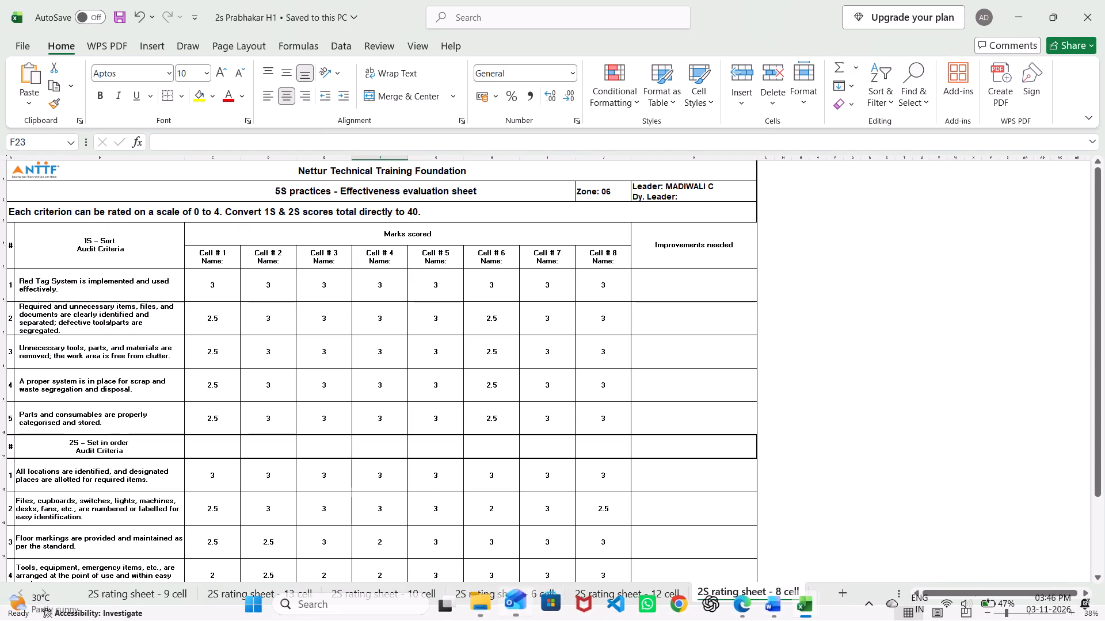
# In File Explorer, open the 2S workbook without the trailing 1 in its name from the Documents folder.
pyautogui.click(487, 601)
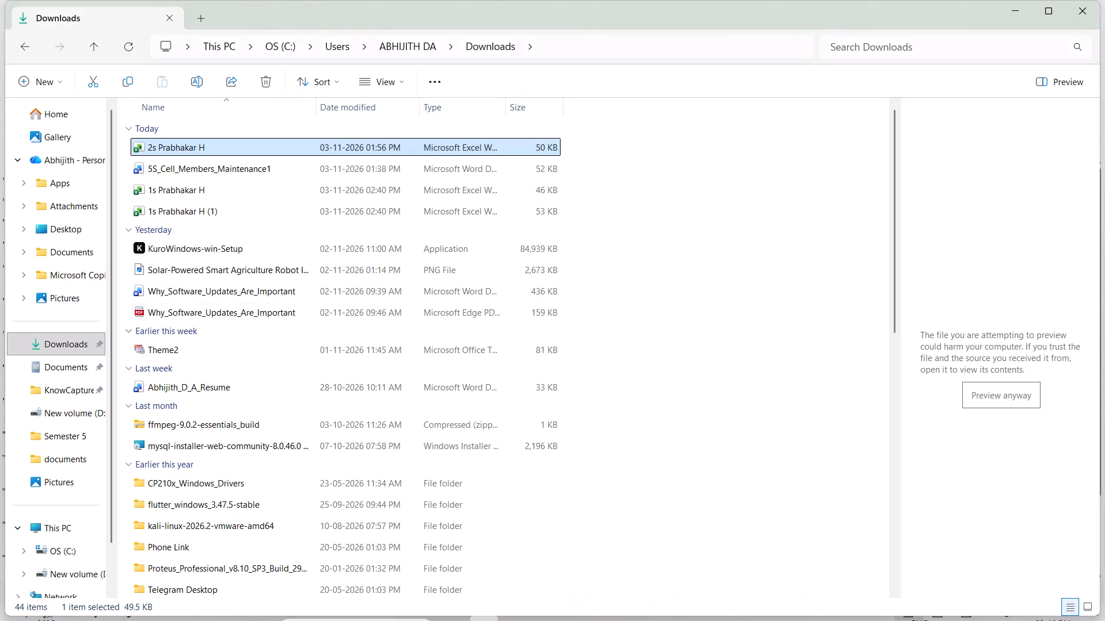
pyautogui.click(71, 361)
pyautogui.scroll(-6, 277, 323)
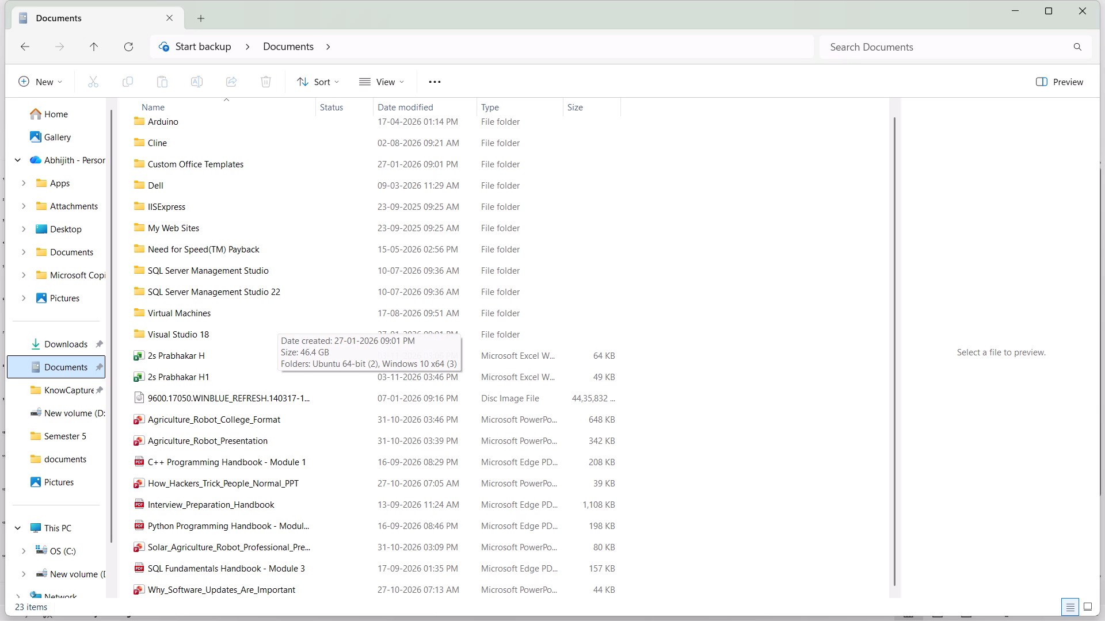
pyautogui.doubleClick(209, 353)
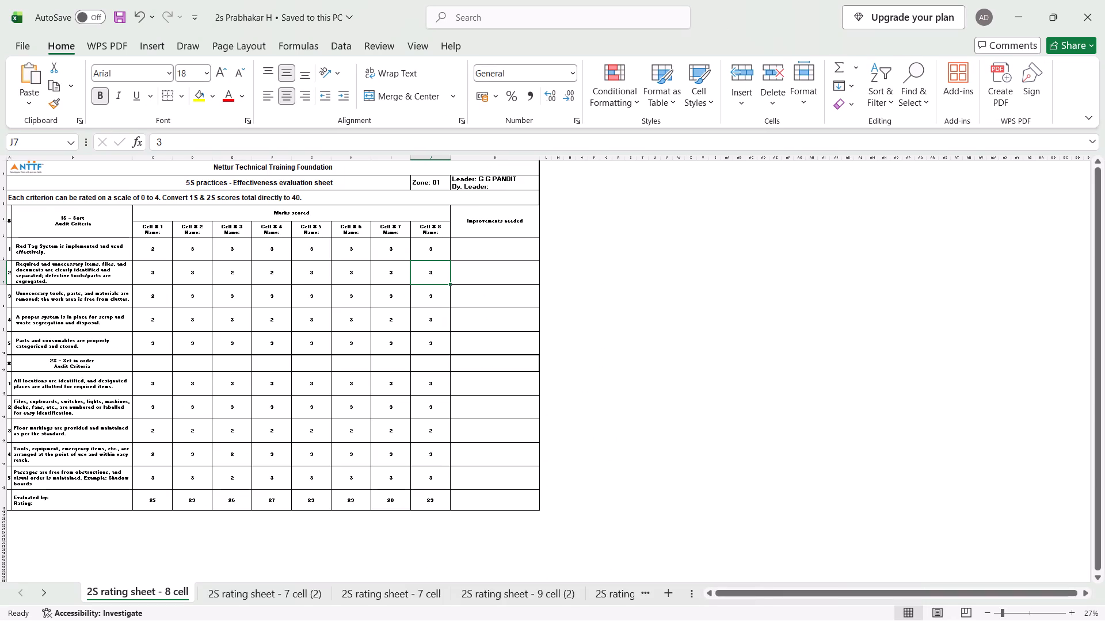
# Examine the scores on the 13 cell and 12 cell rating sheets of the opened 2S workbook.
pyautogui.tripleClick(45, 599)
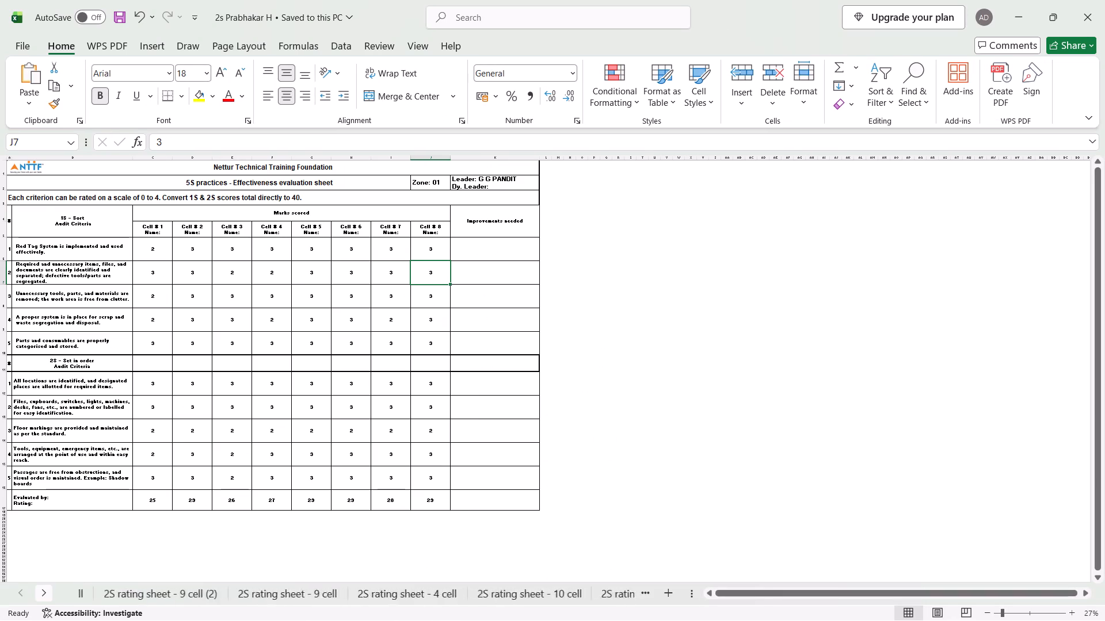
pyautogui.click(45, 599)
pyautogui.click(45, 599)
pyautogui.click(45, 599)
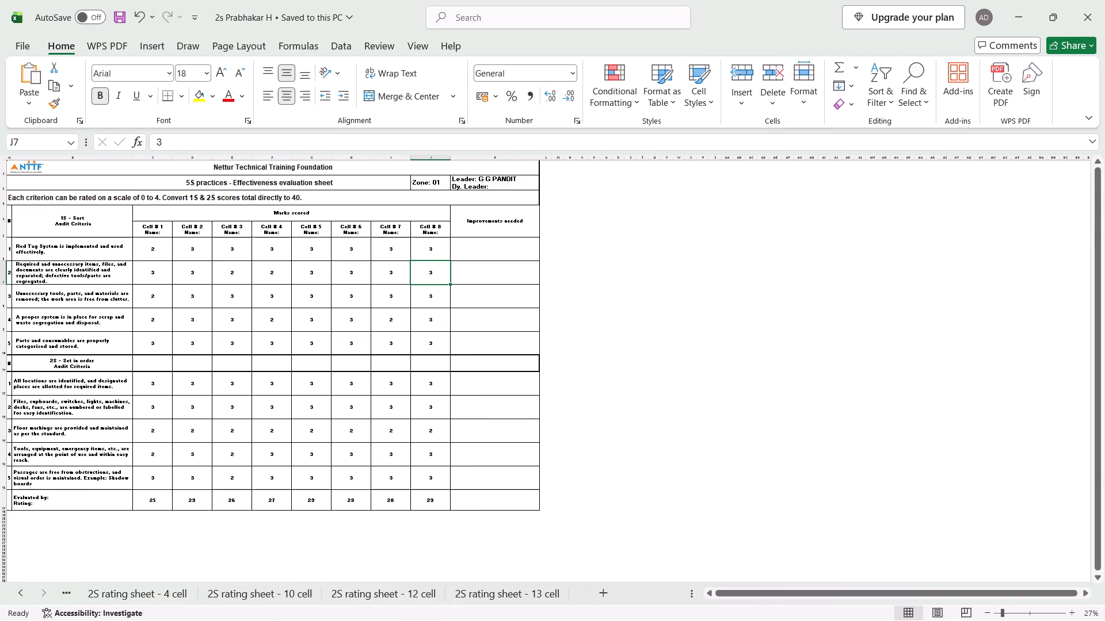
pyautogui.click(491, 588)
pyautogui.rightClick(491, 588)
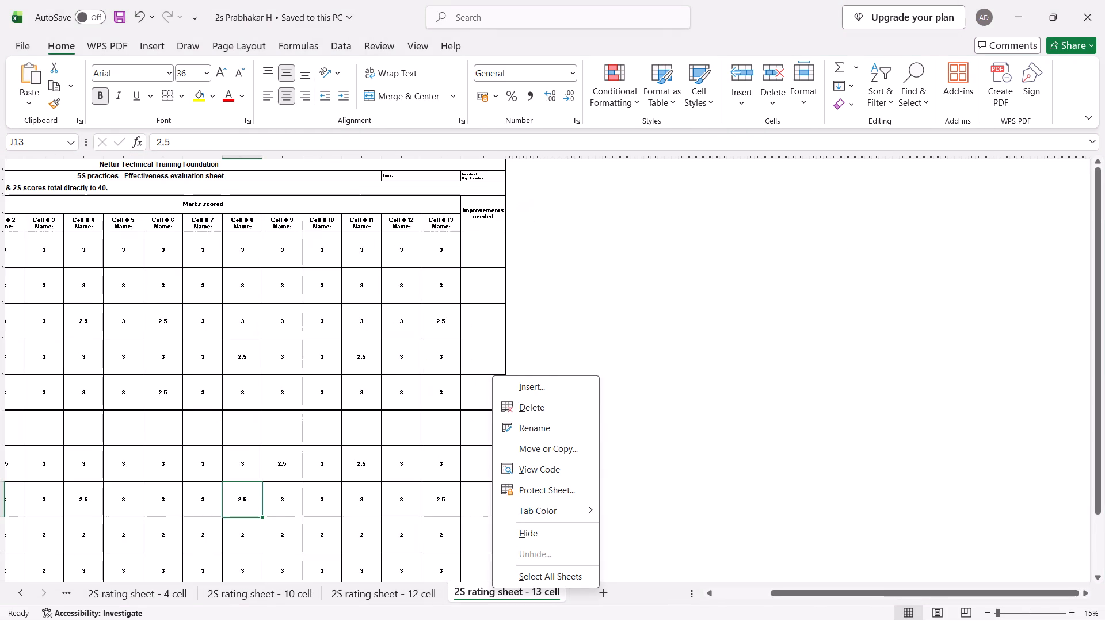
pyautogui.hscroll(2, 375, 456)
pyautogui.doubleClick(417, 592)
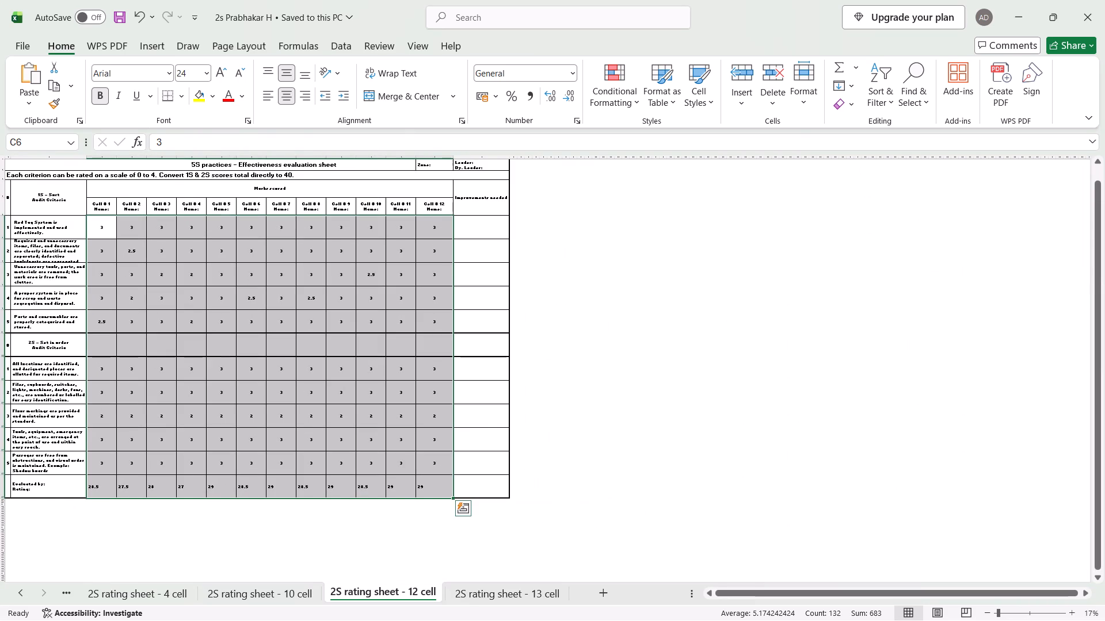
pyautogui.click(482, 444)
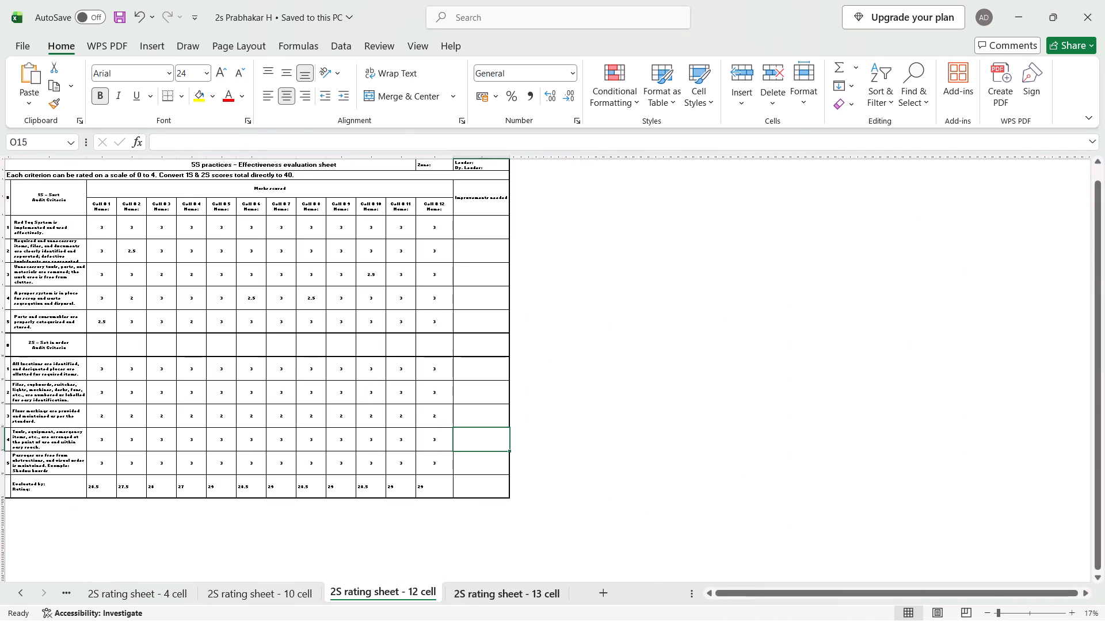
# Permanently delete the 2S rating sheets for 13 cell, 12 cell and 10 cell from the workbook.
pyautogui.click(487, 591)
pyautogui.rightClick(487, 591)
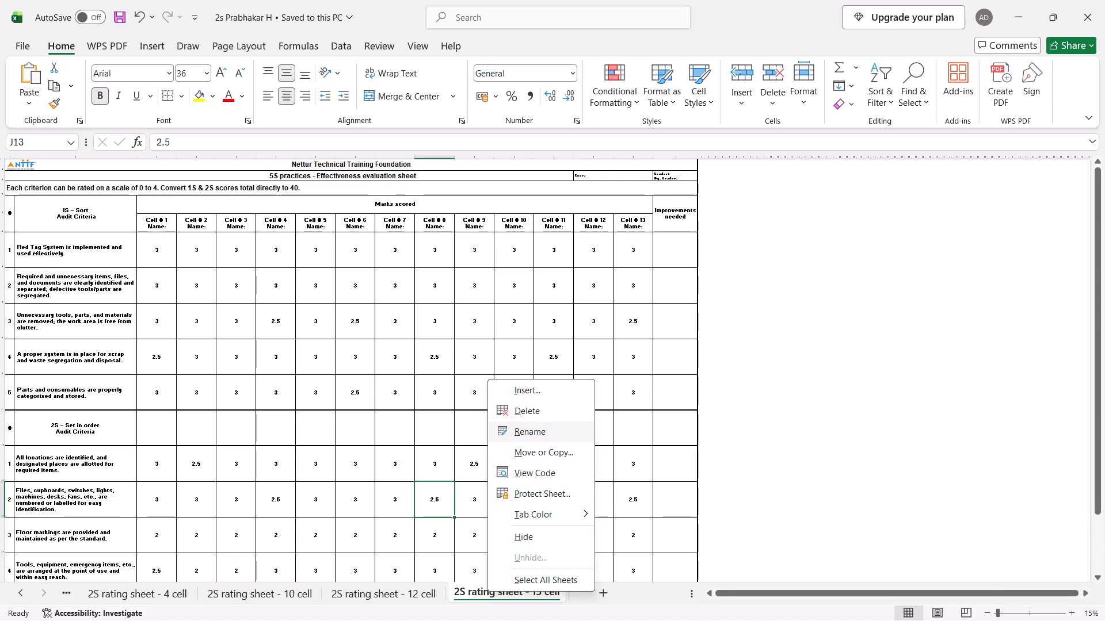
pyautogui.click(525, 416)
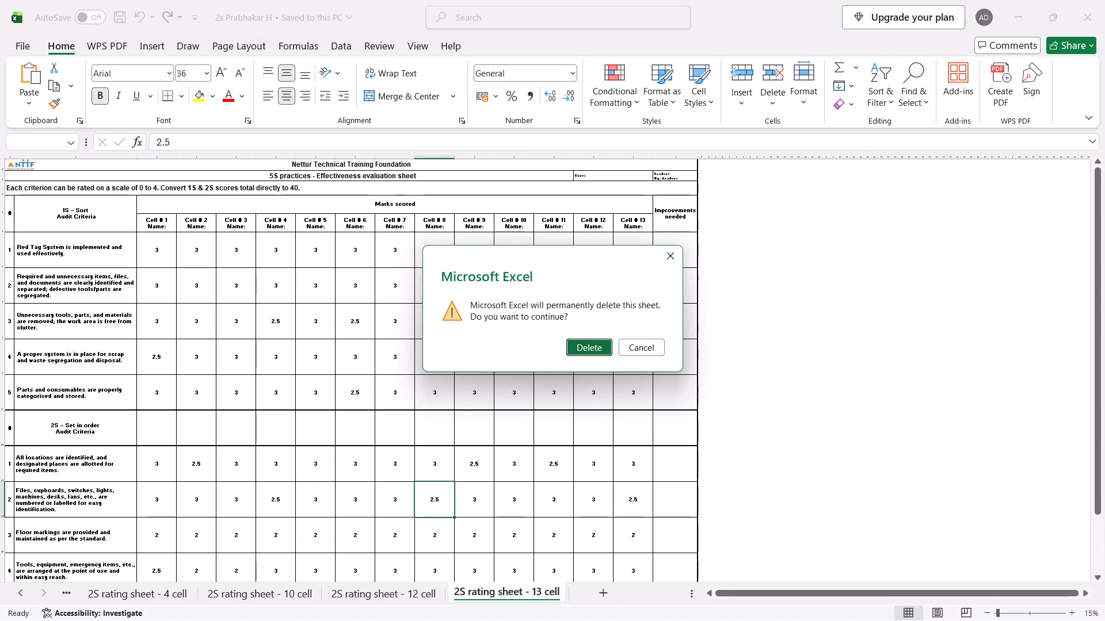
pyautogui.click(599, 343)
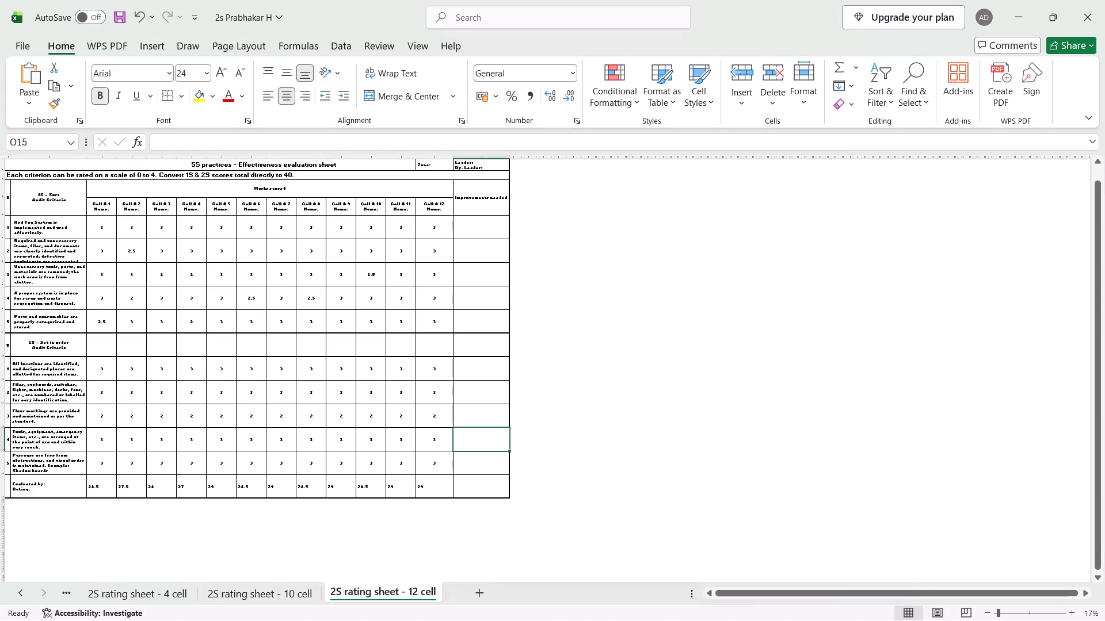
pyautogui.rightClick(402, 592)
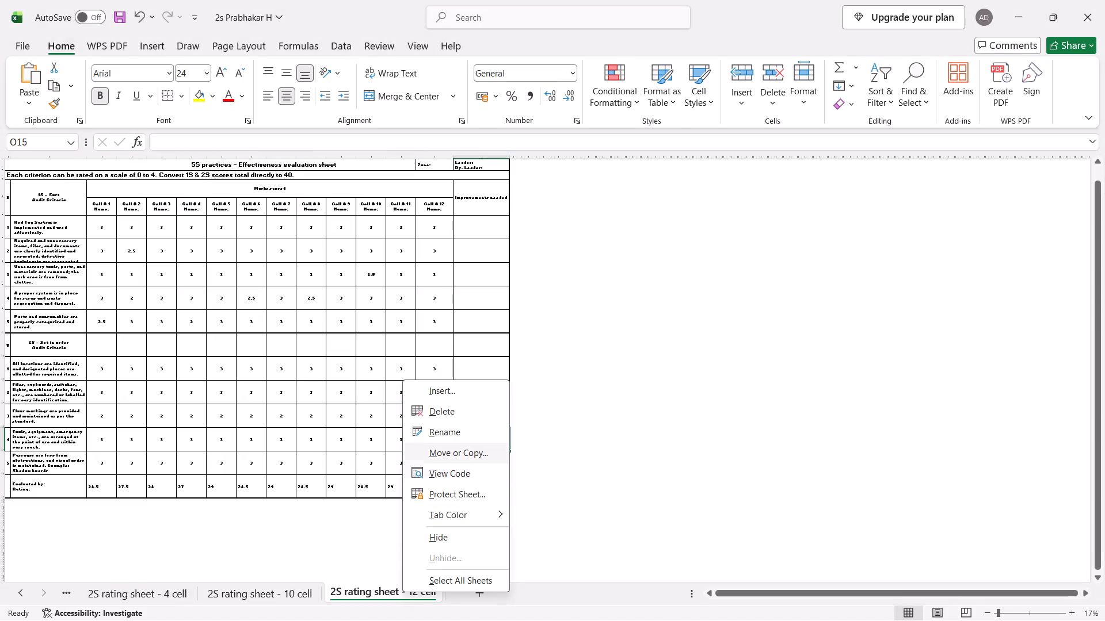
pyautogui.click(432, 415)
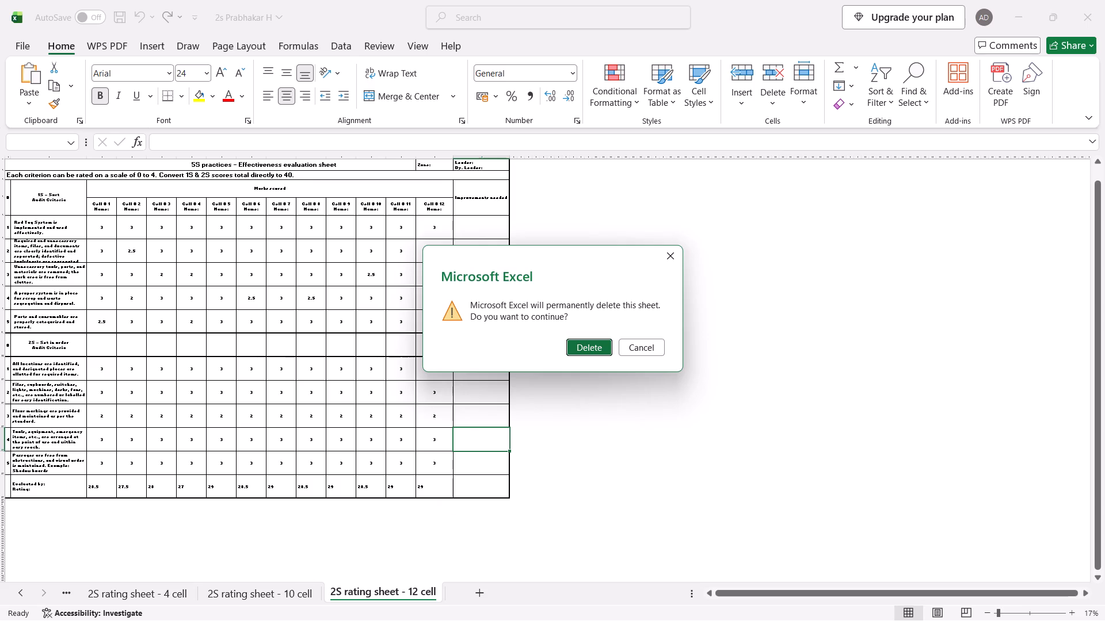
pyautogui.click(600, 352)
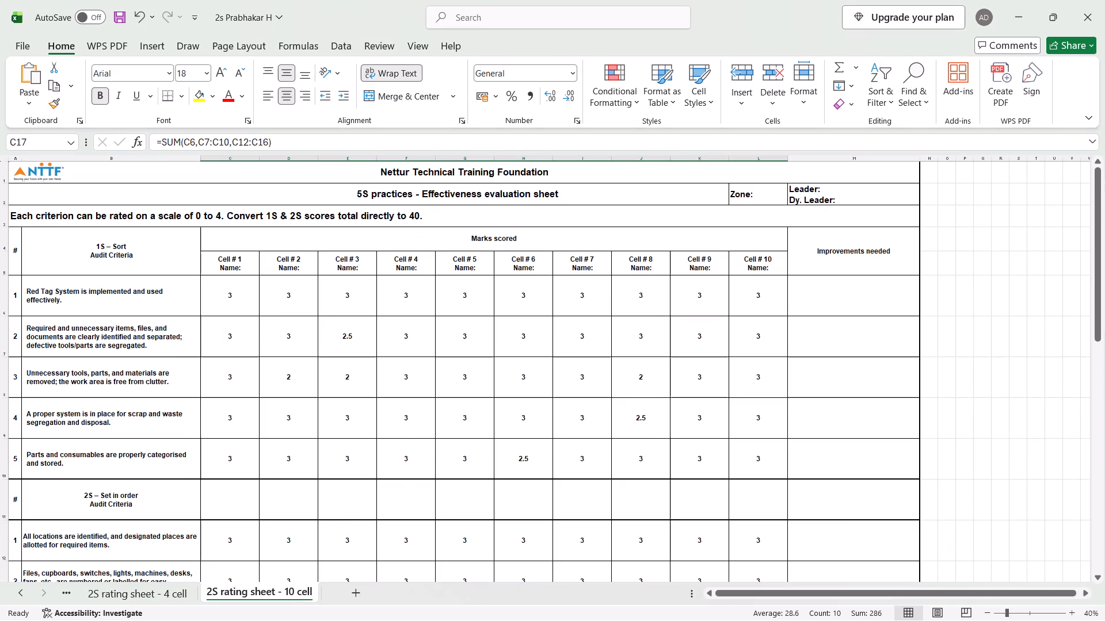
pyautogui.rightClick(296, 598)
pyautogui.click(336, 419)
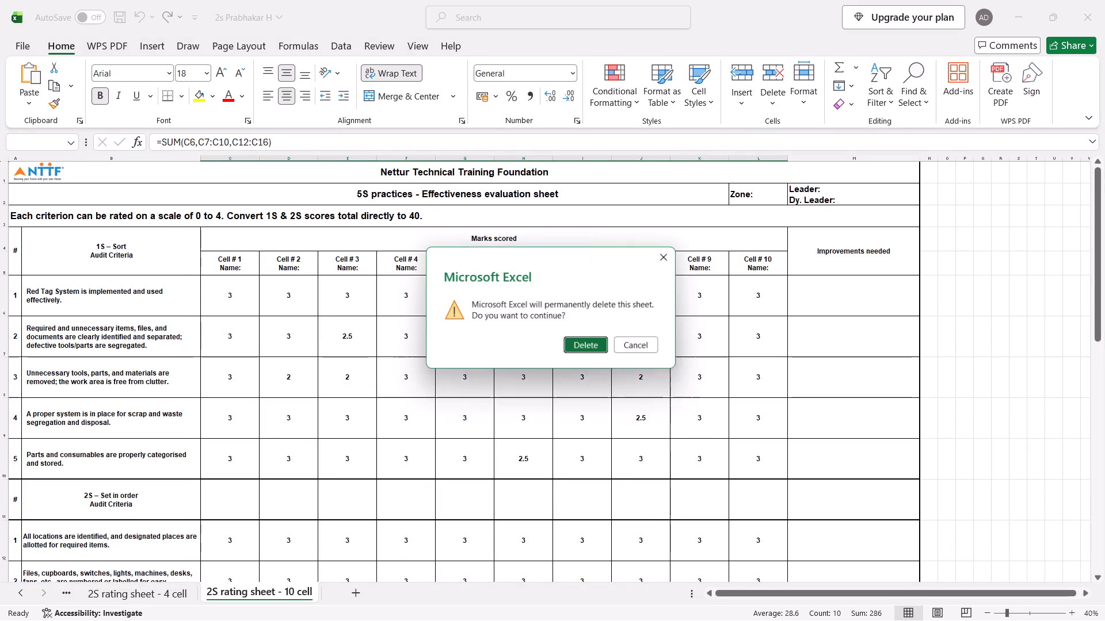
pyautogui.click(585, 350)
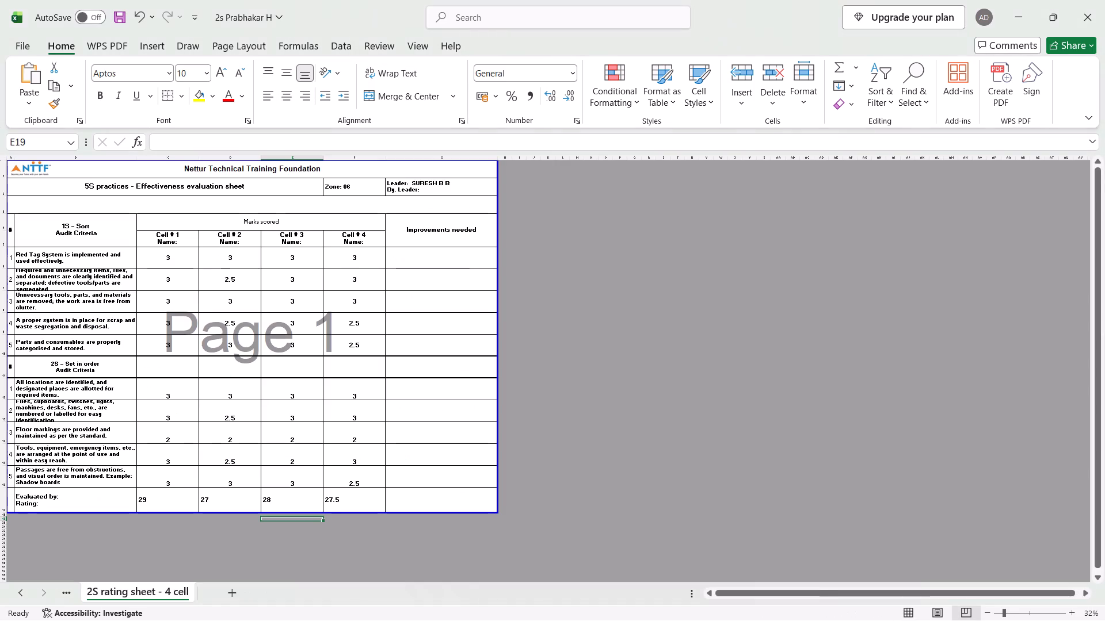